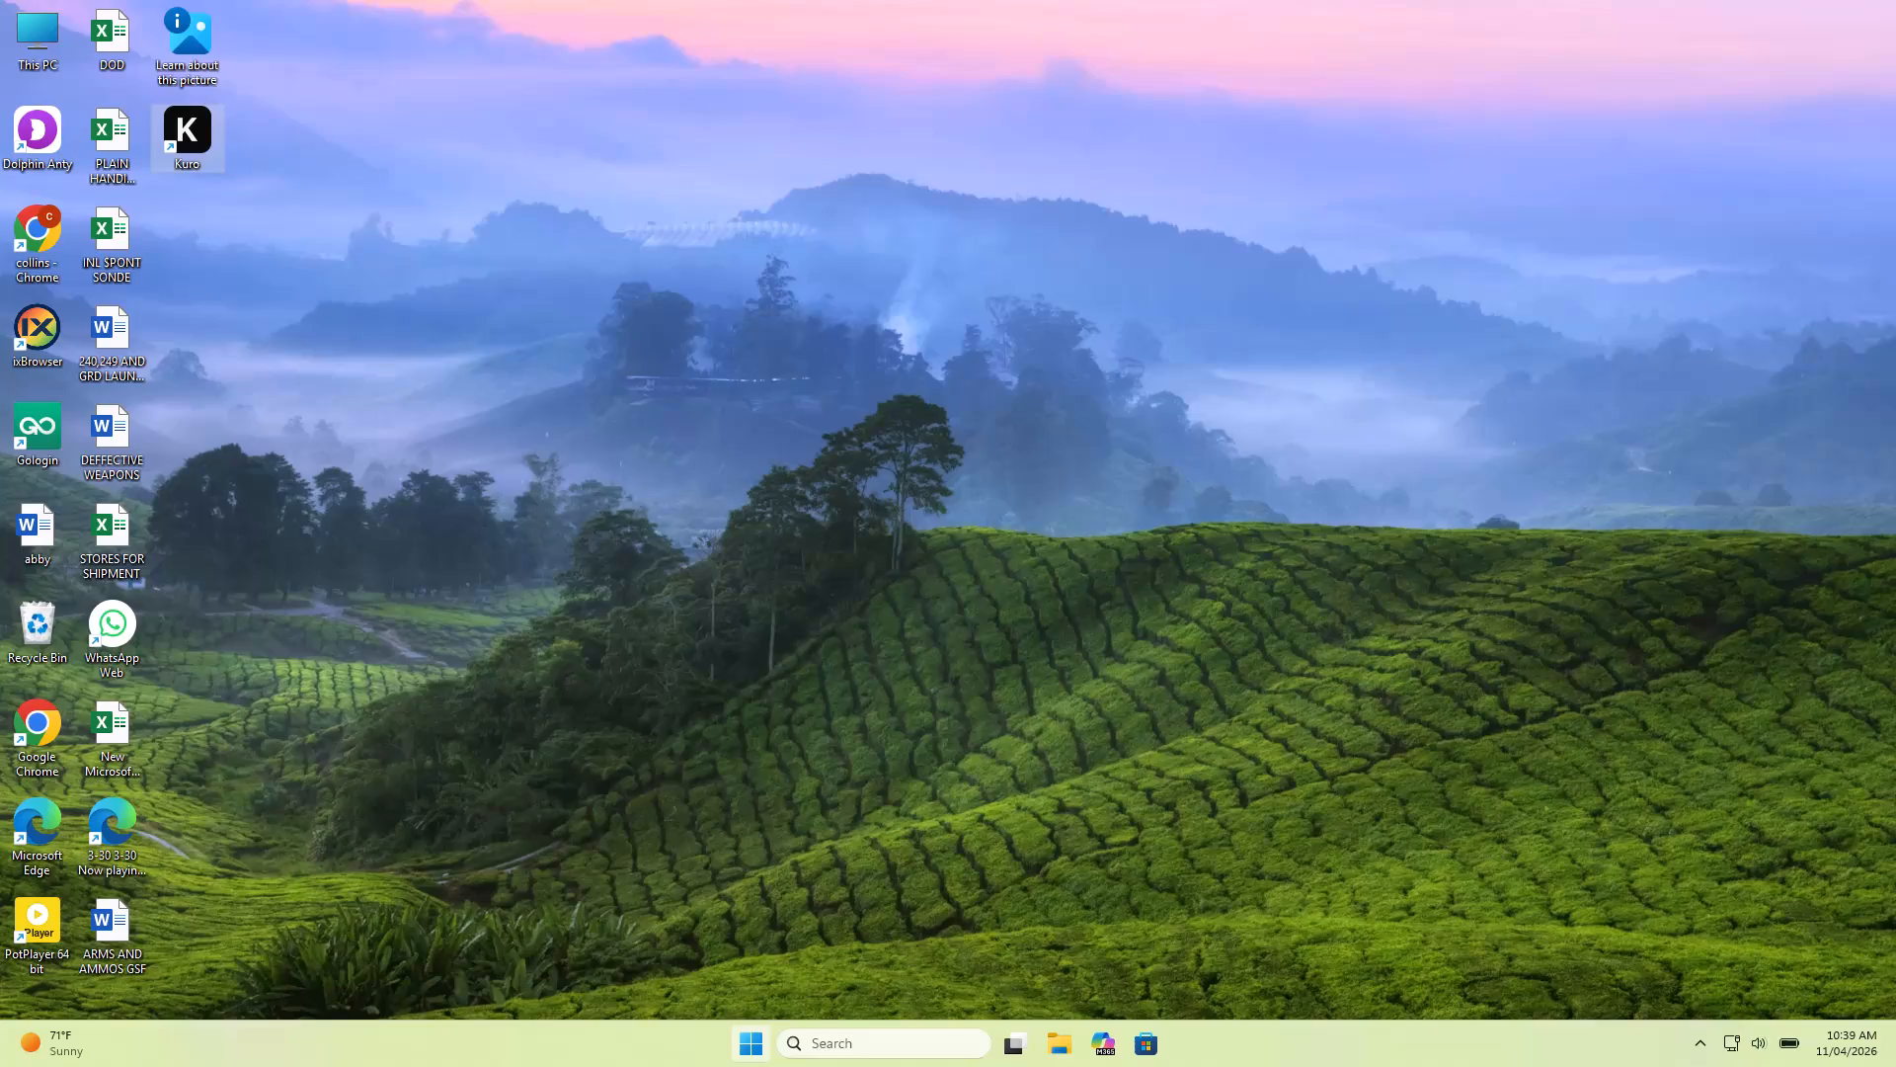
# Open the LESSON PLAN Word document from the Documents folder and maximize its window.
pyautogui.click(1058, 1050)
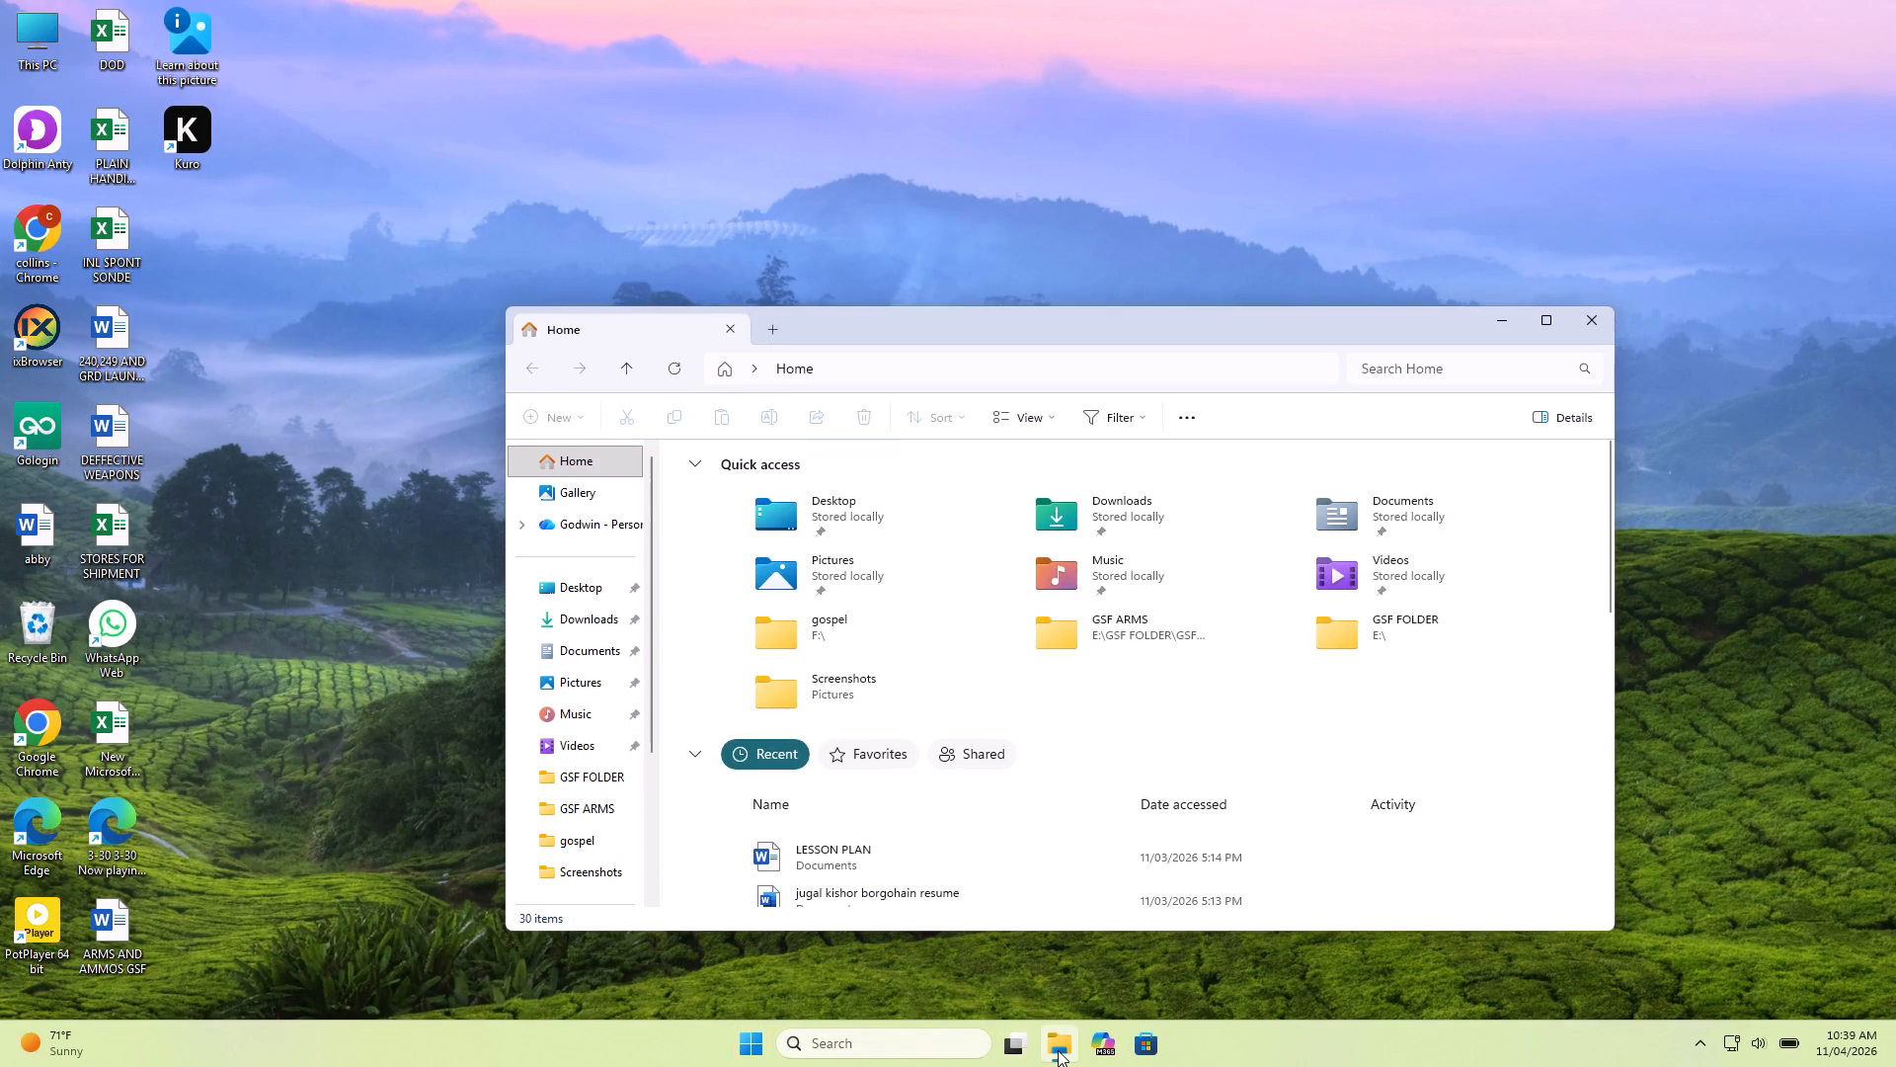
pyautogui.click(562, 652)
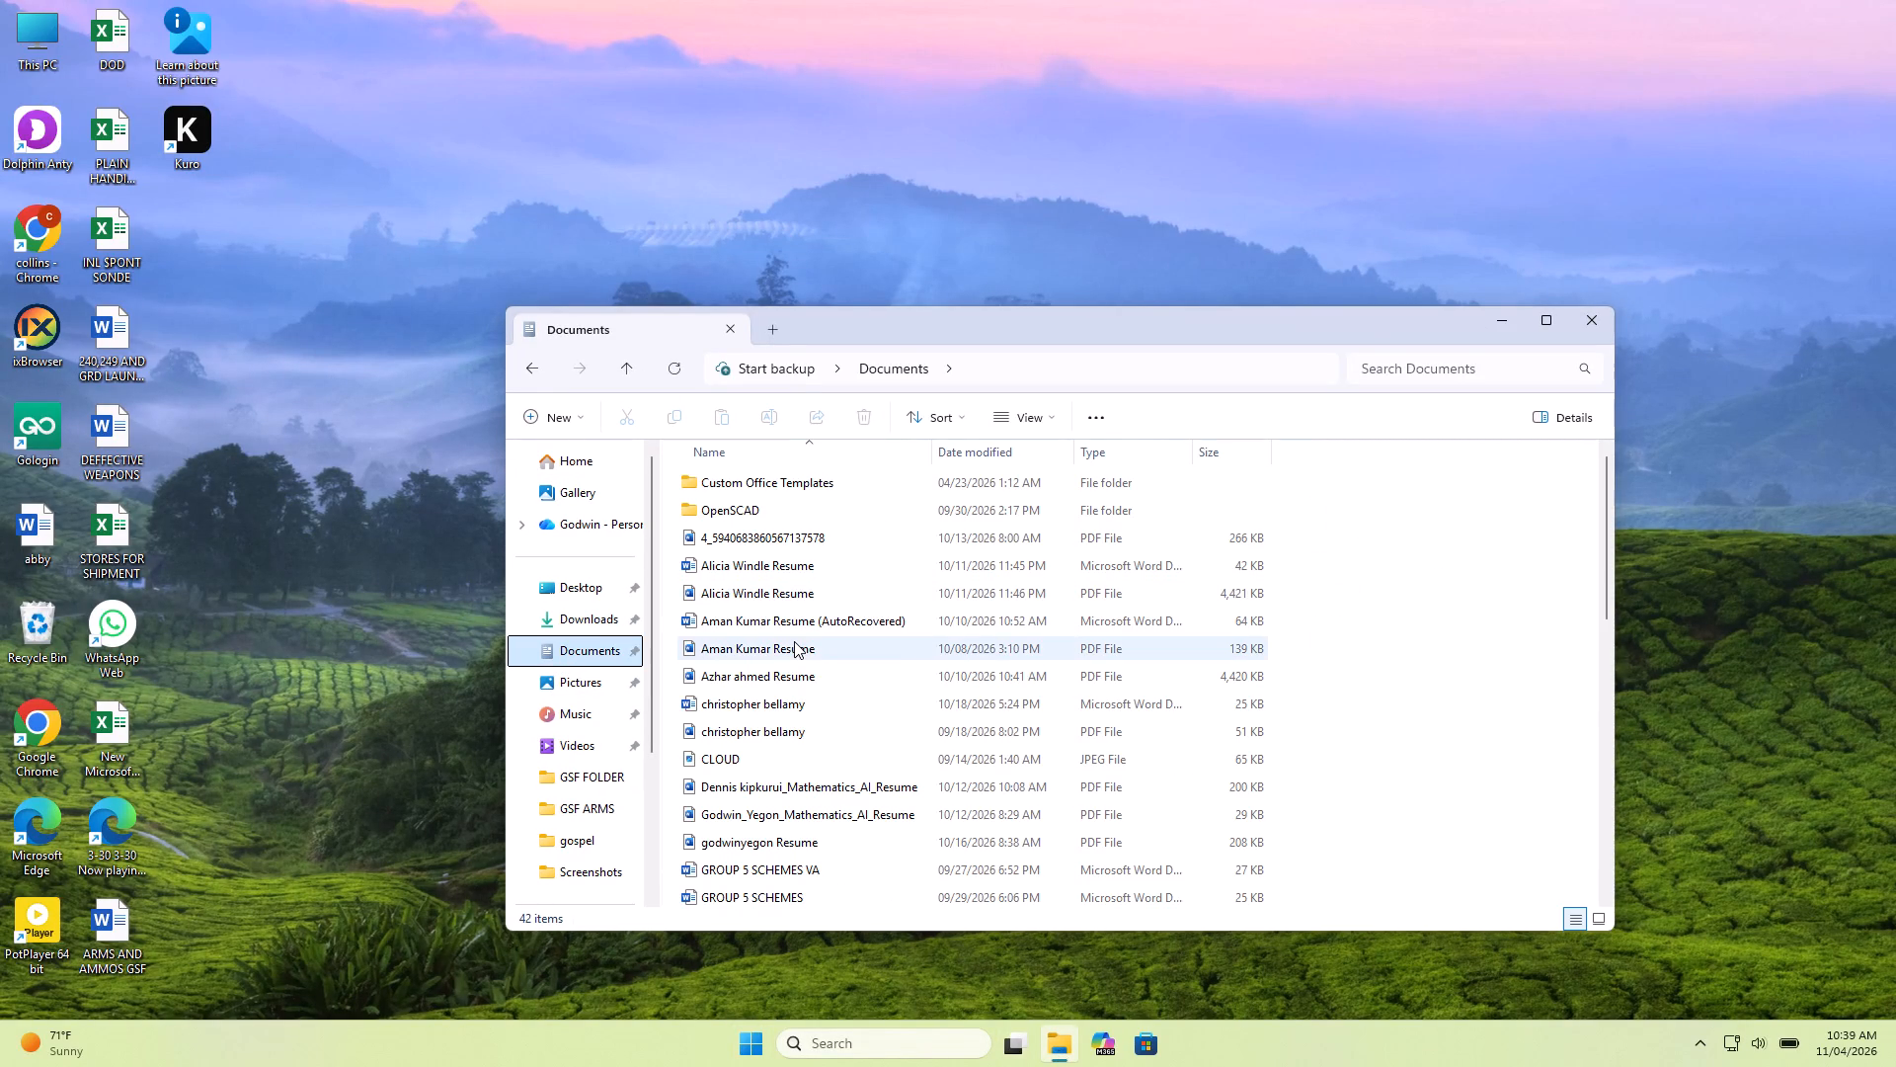
pyautogui.scroll(-4, 794, 641)
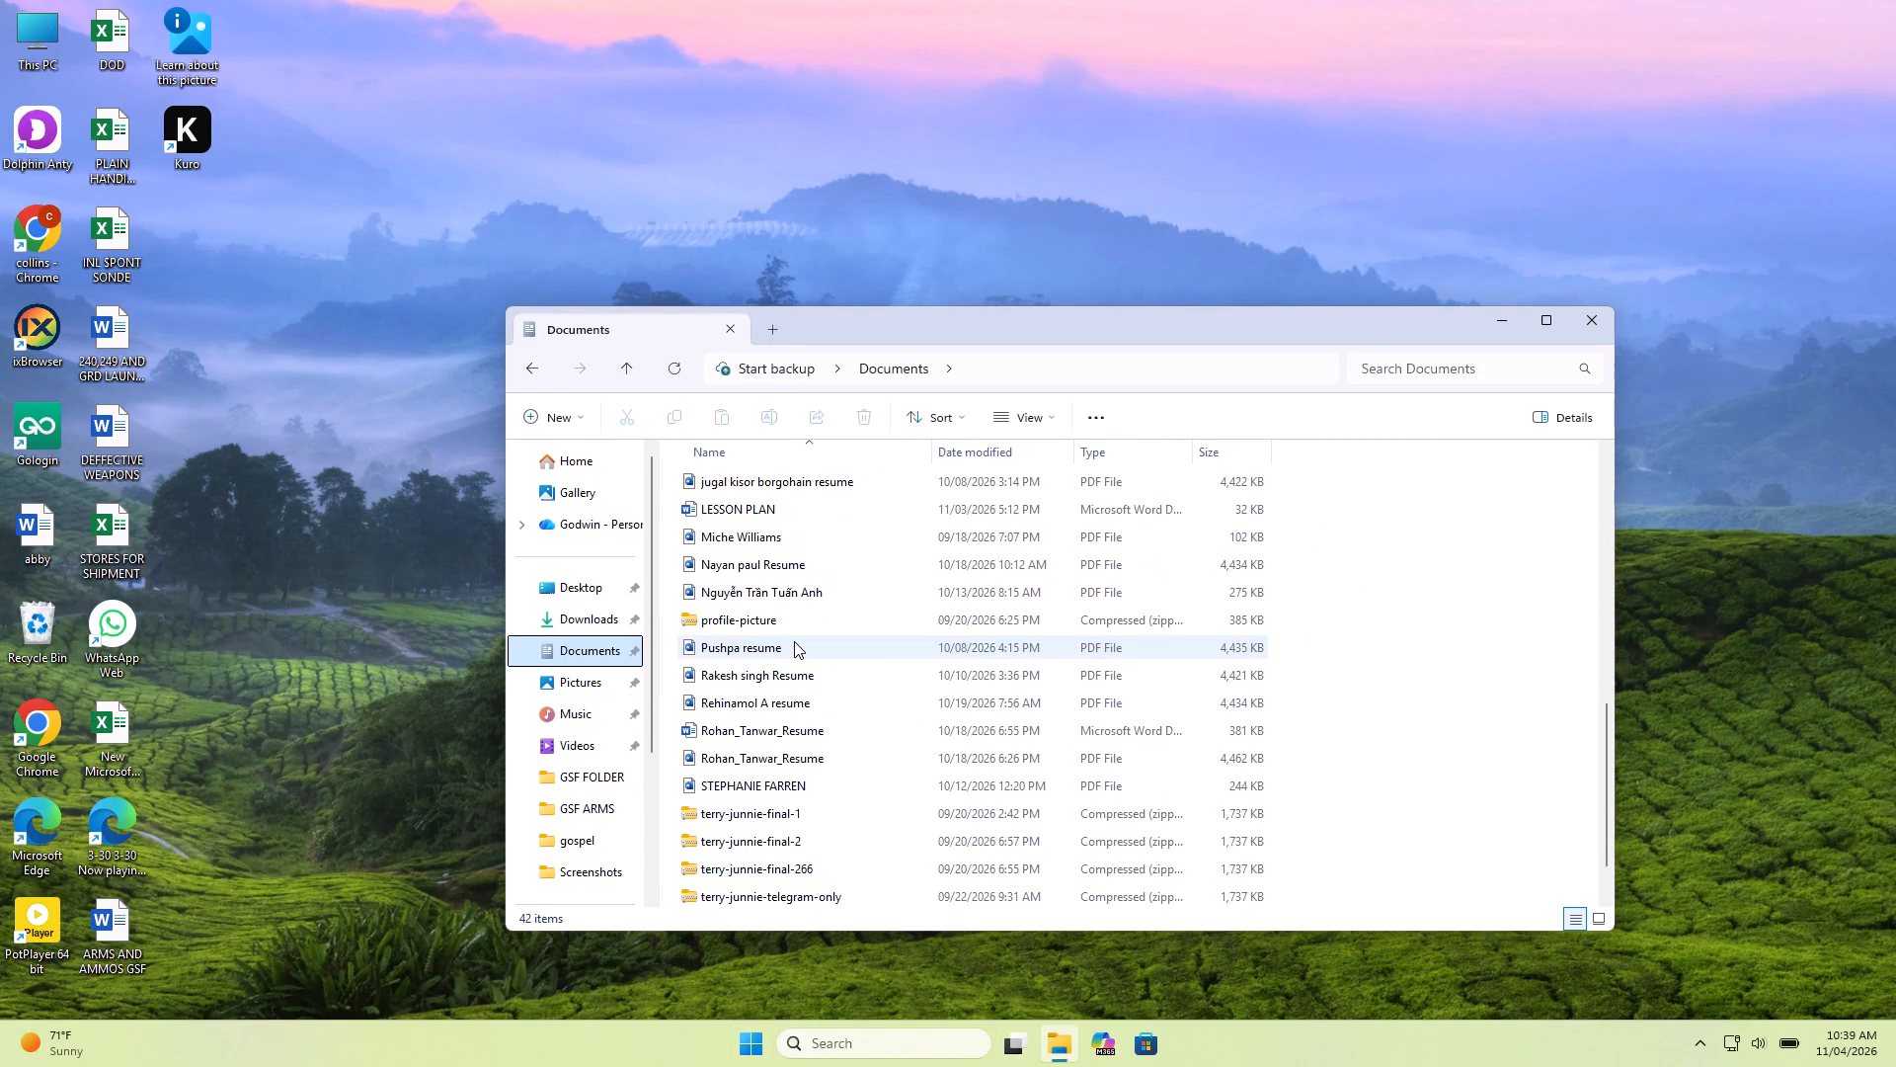
pyautogui.scroll(-1, 794, 641)
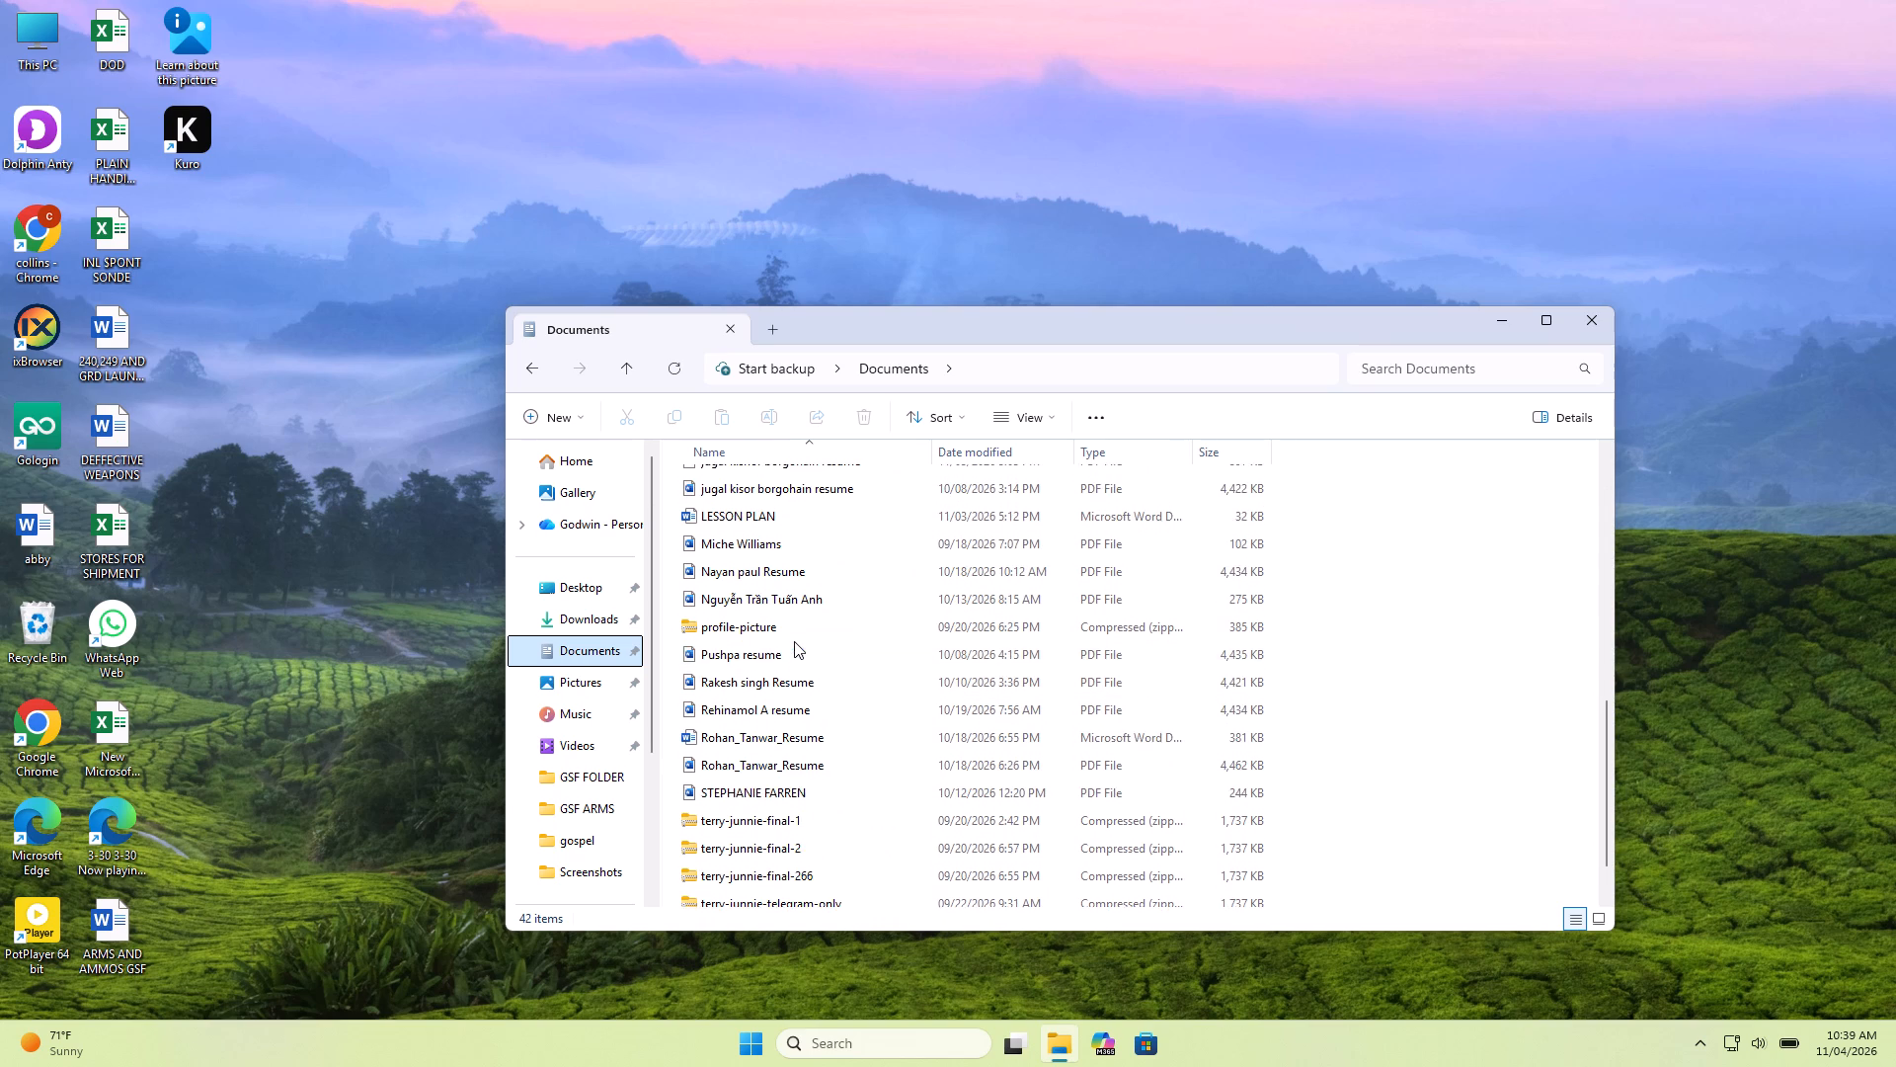
pyautogui.scroll(3, 794, 641)
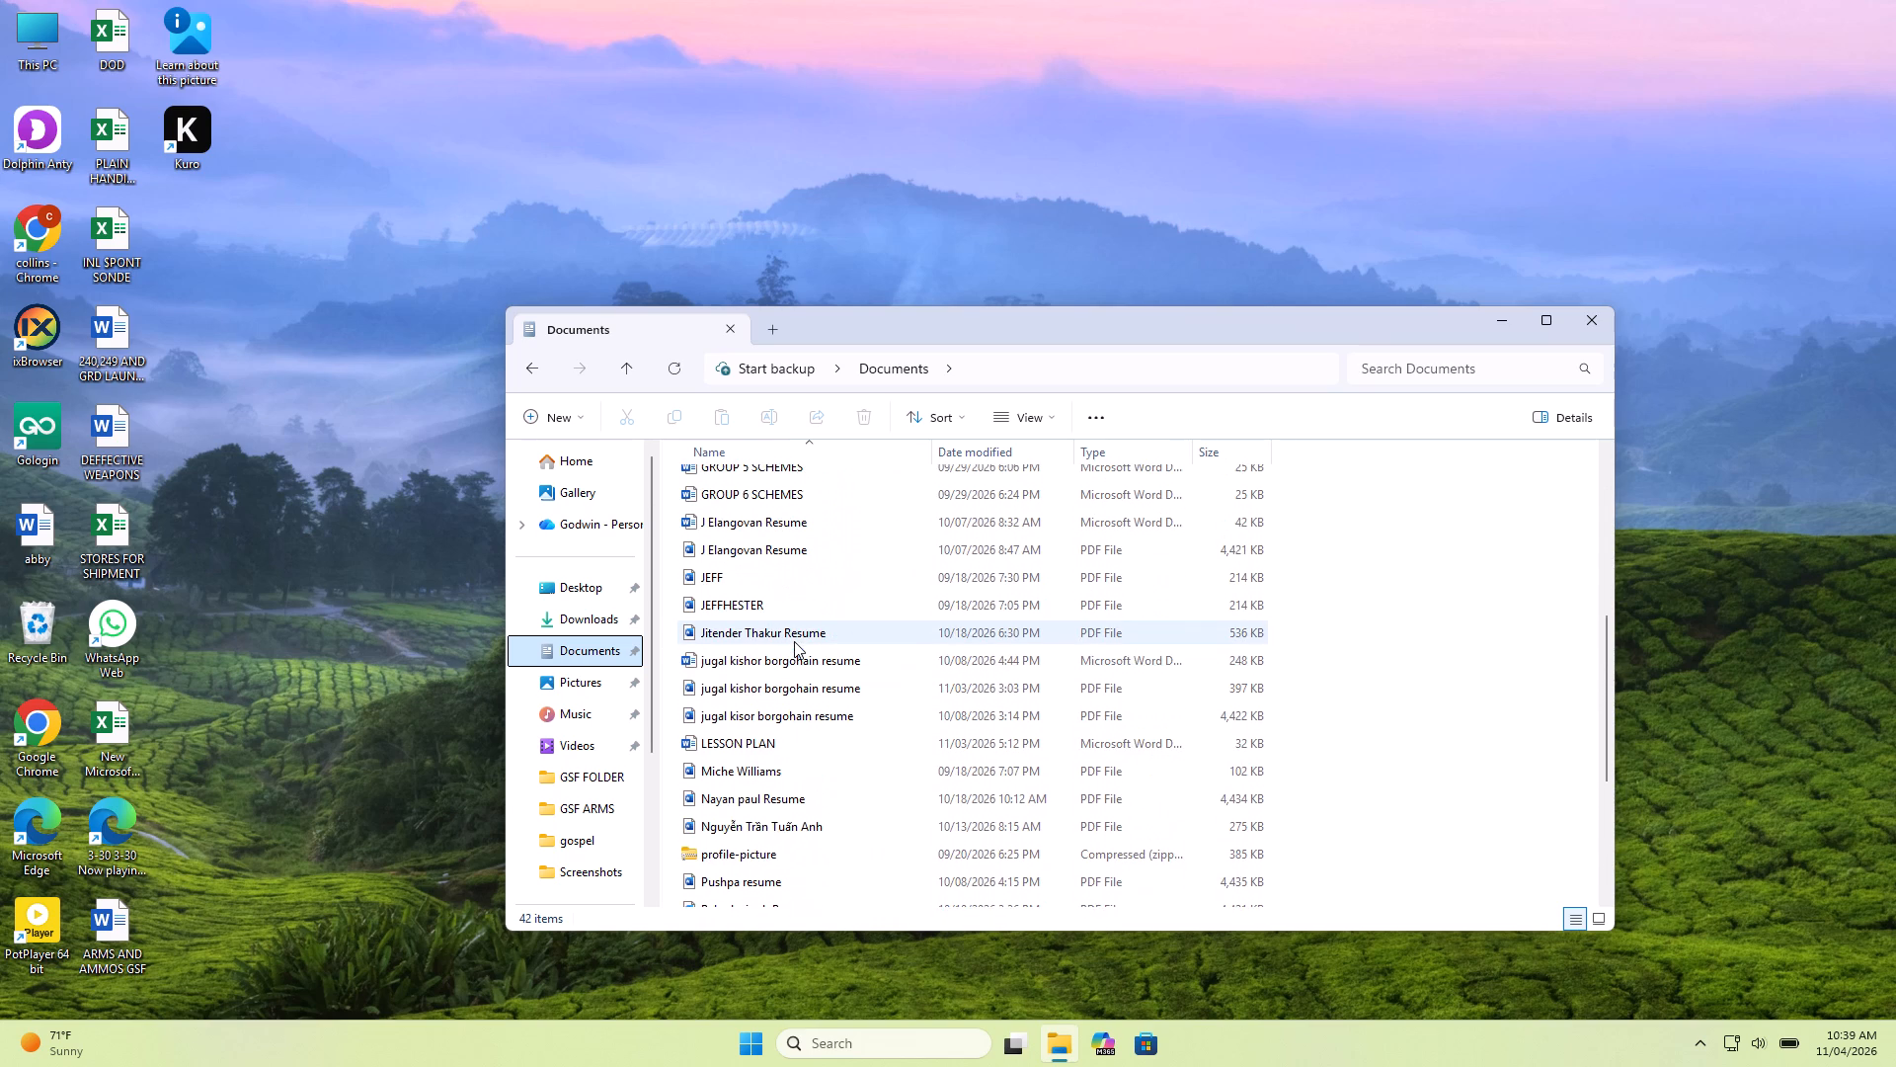
pyautogui.doubleClick(786, 749)
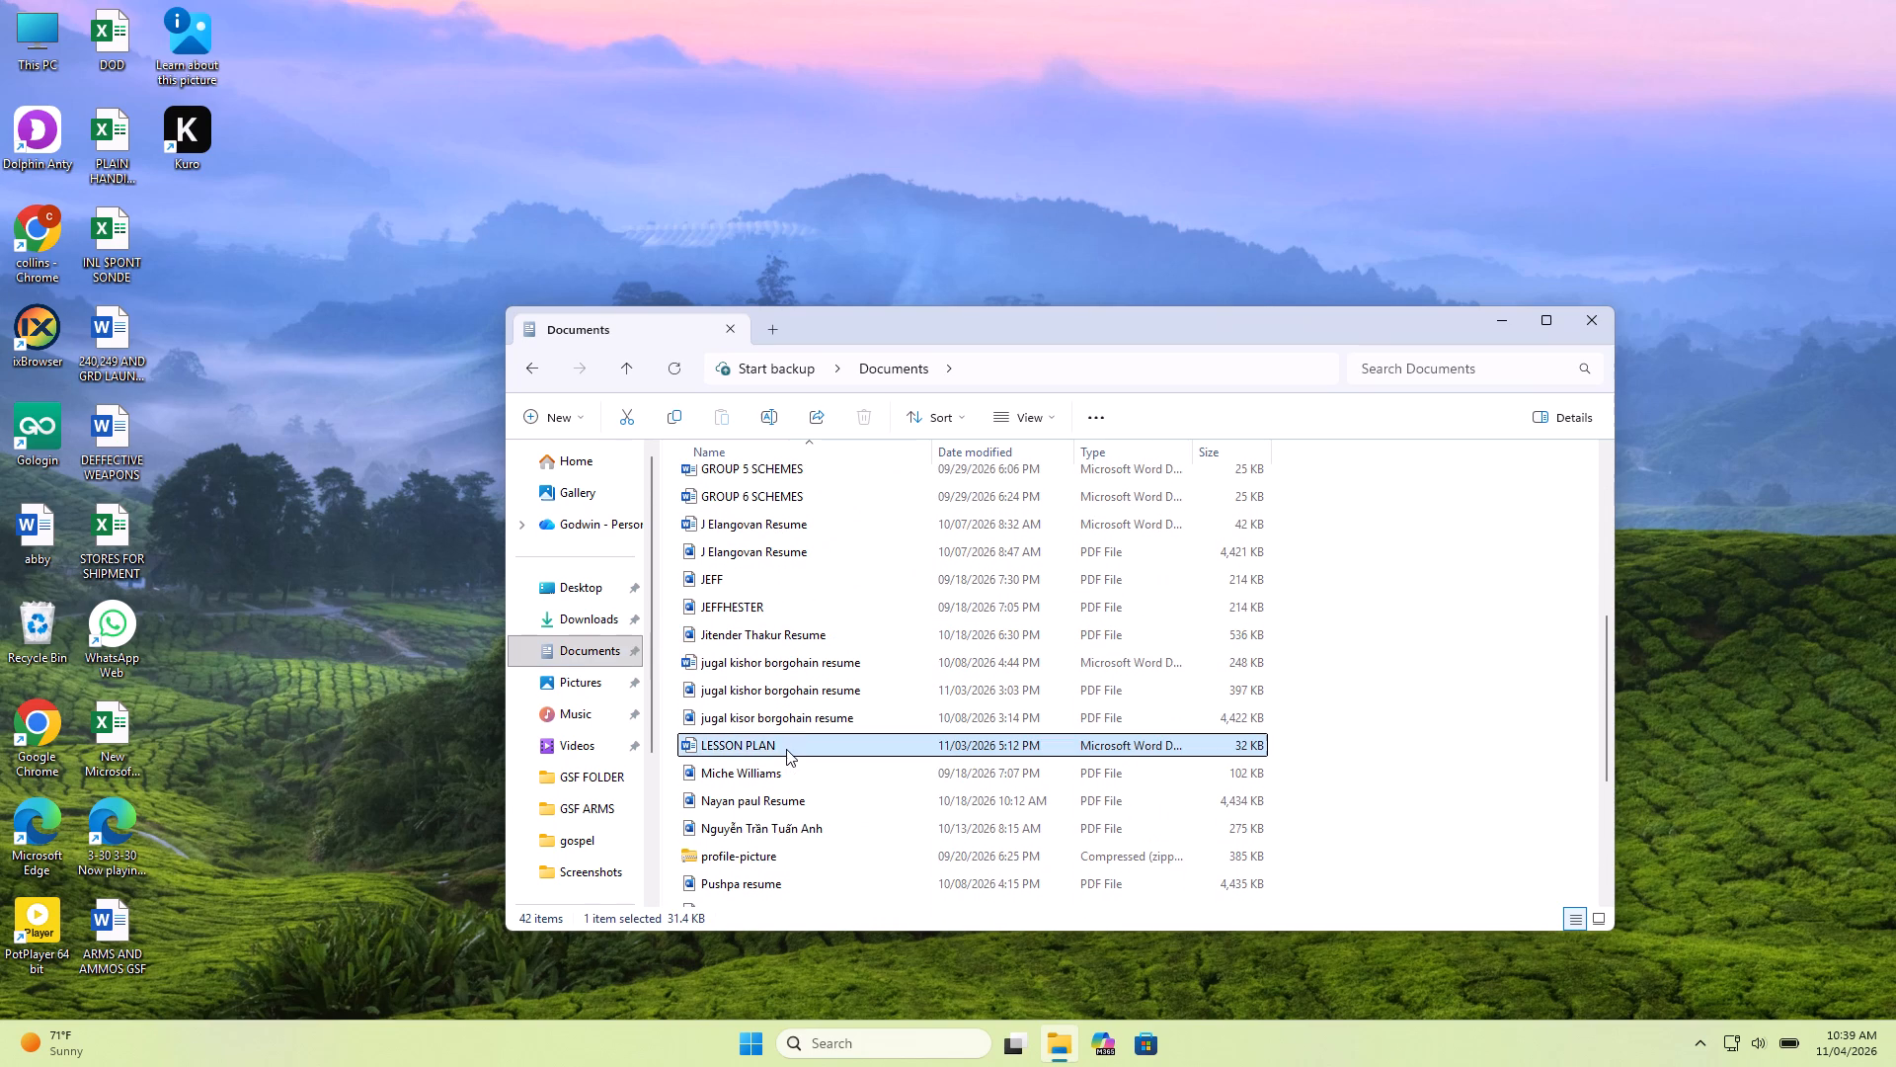
pyautogui.click(876, 745)
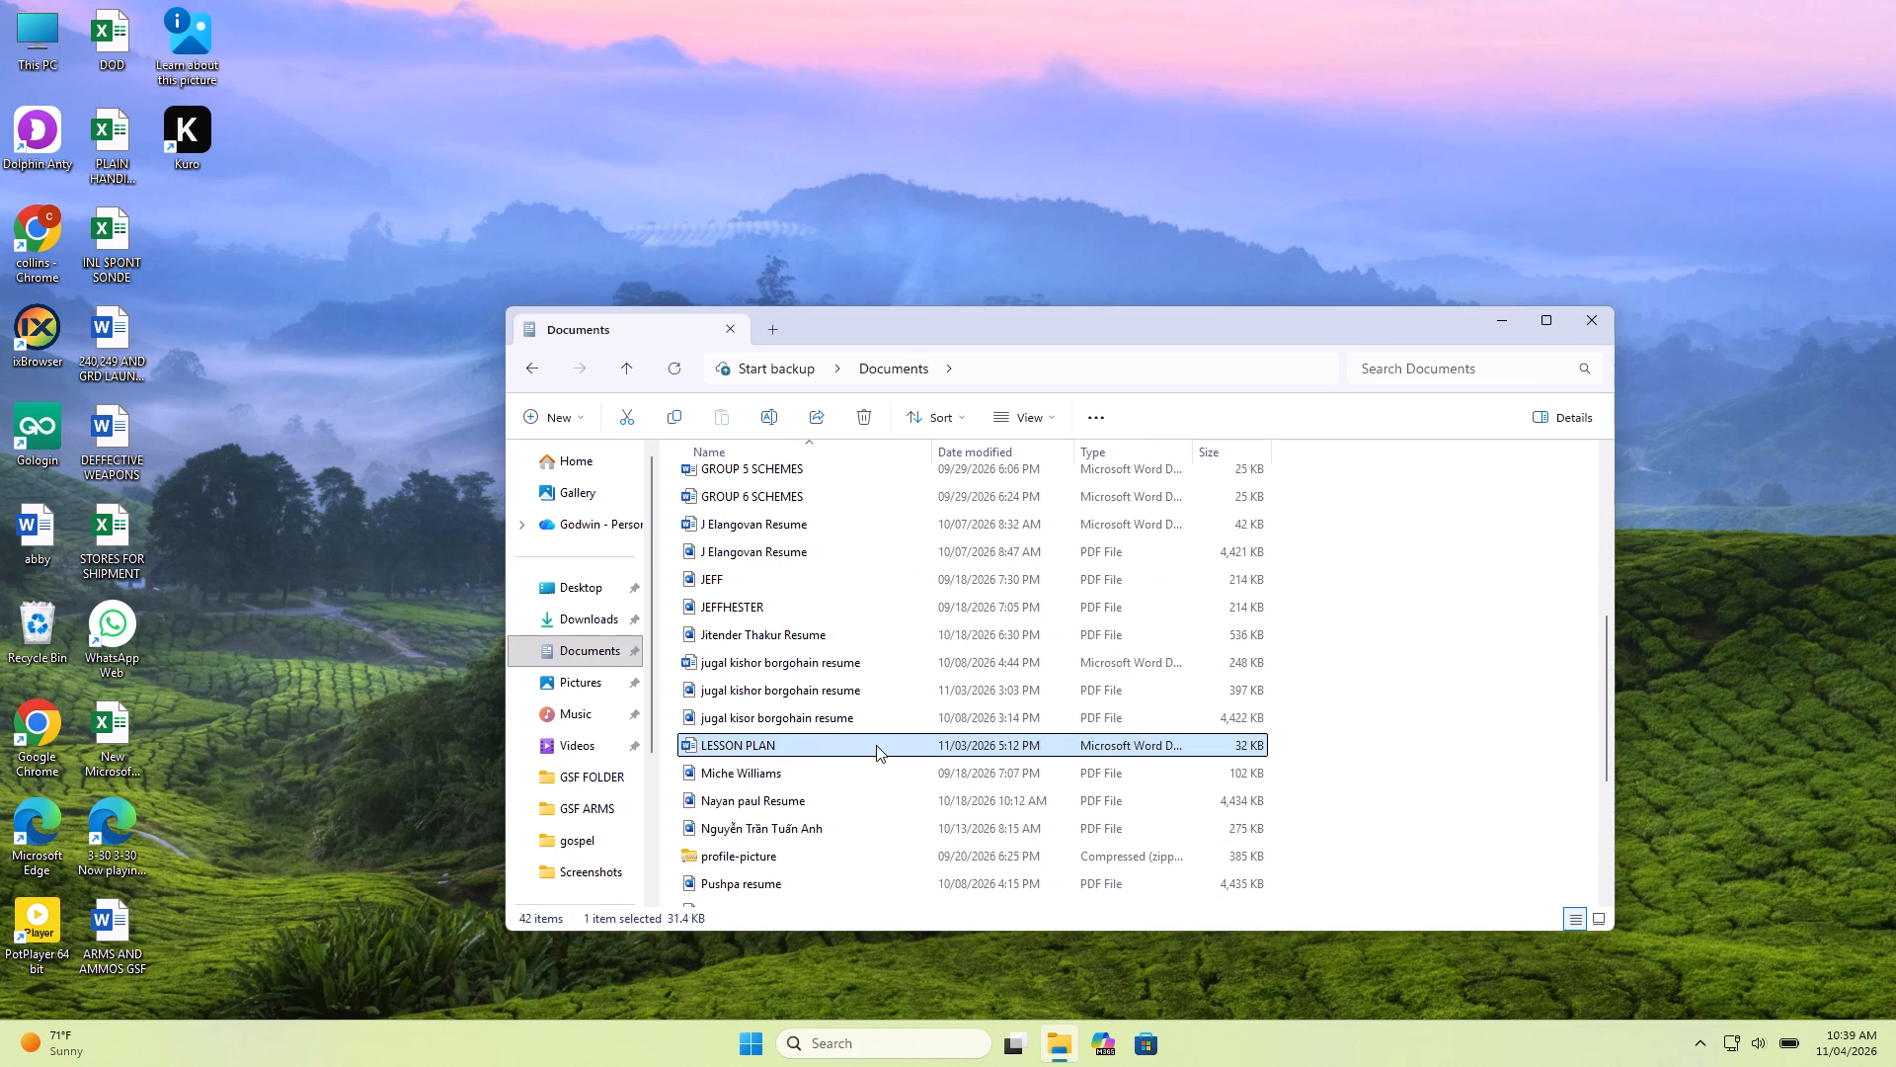
pyautogui.rightClick(876, 745)
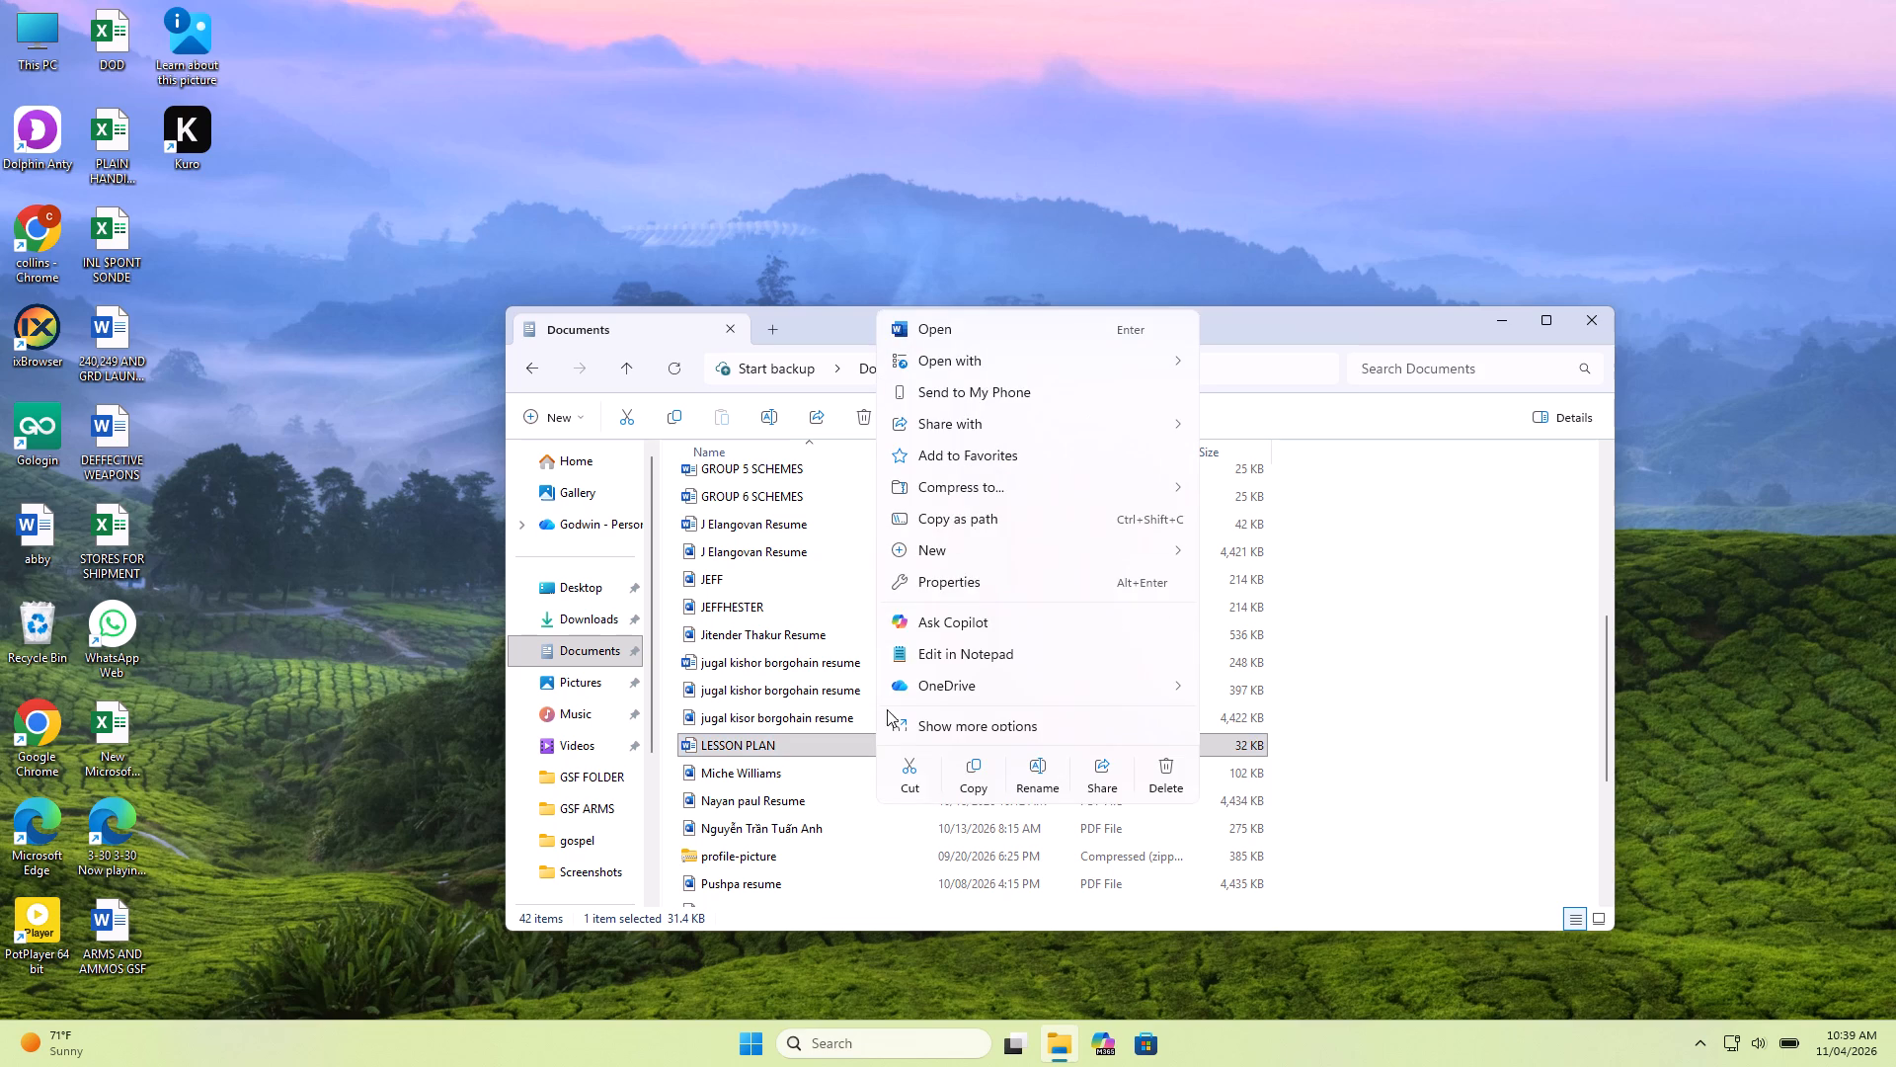
pyautogui.click(1044, 321)
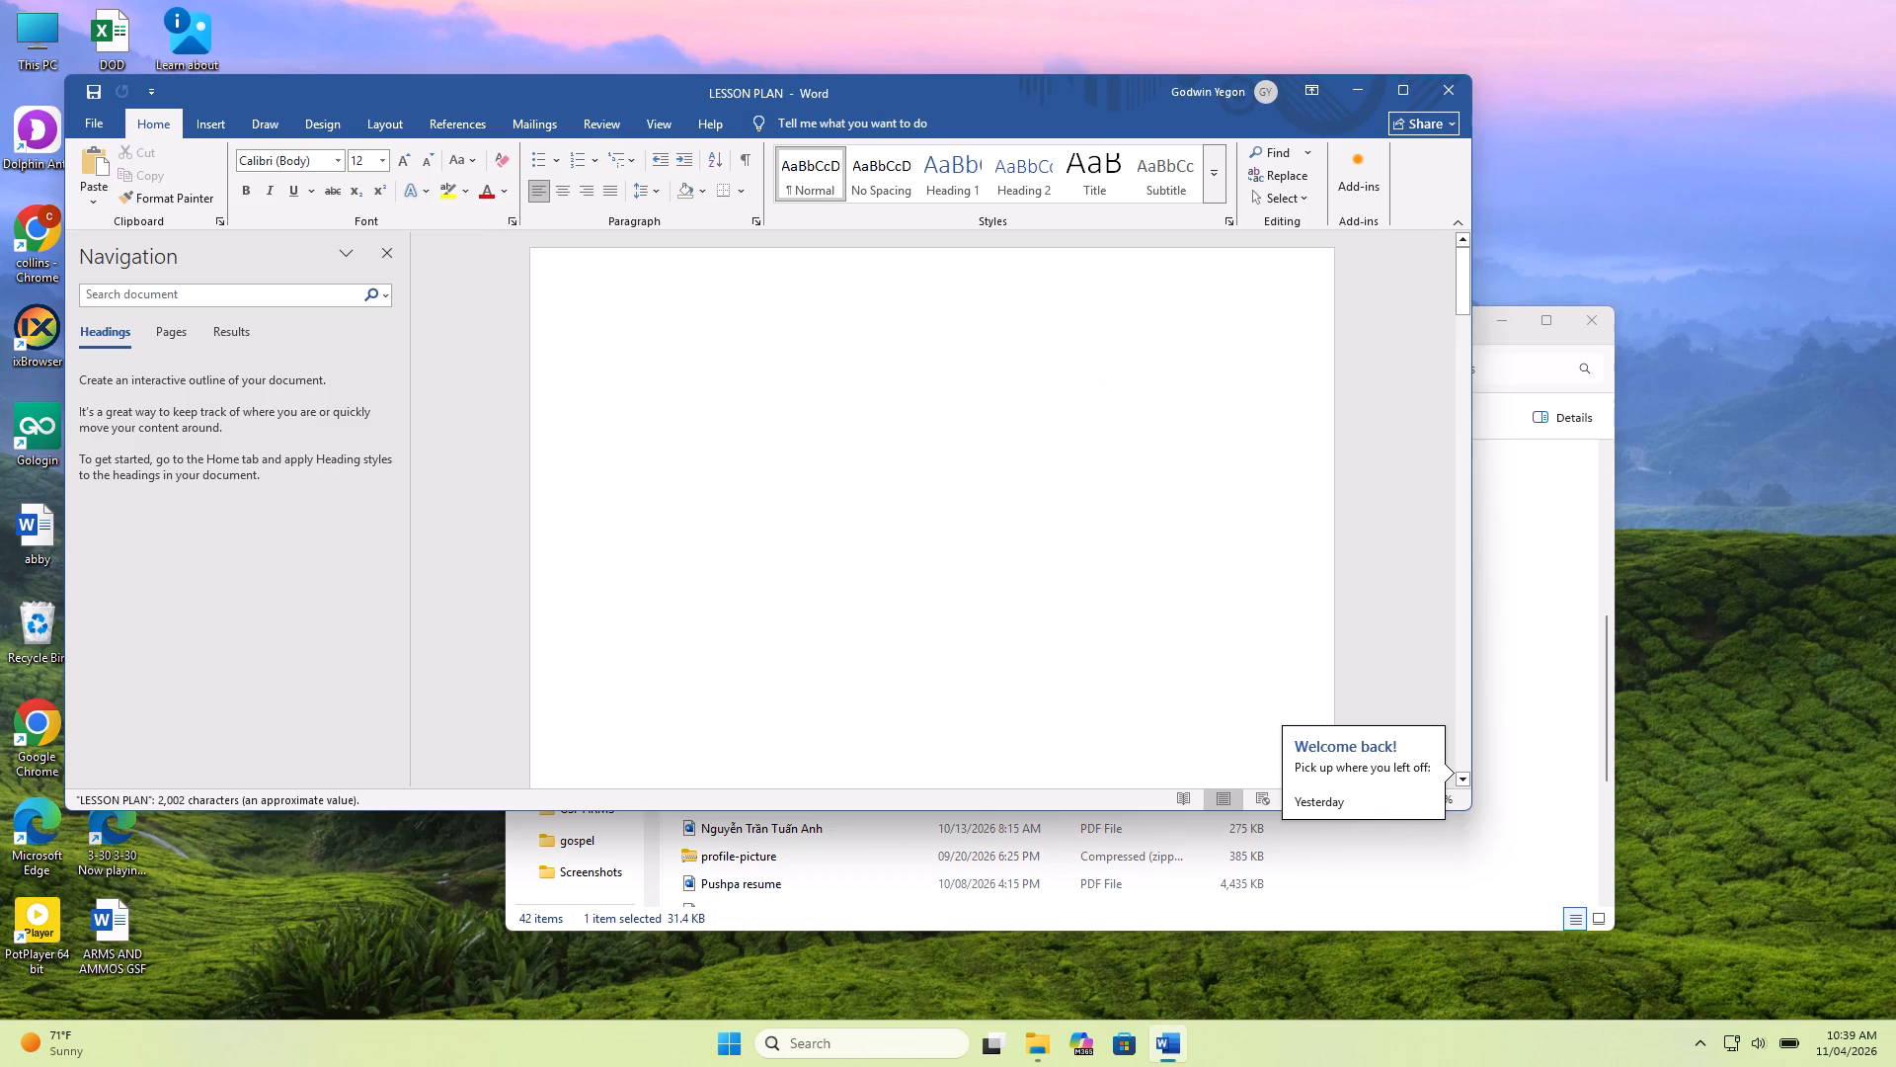
pyautogui.click(1396, 98)
# Review the whole lesson plan, from the cover page through the administrative details to the reflection on the lesson.
pyautogui.scroll(-1, 1282, 439)
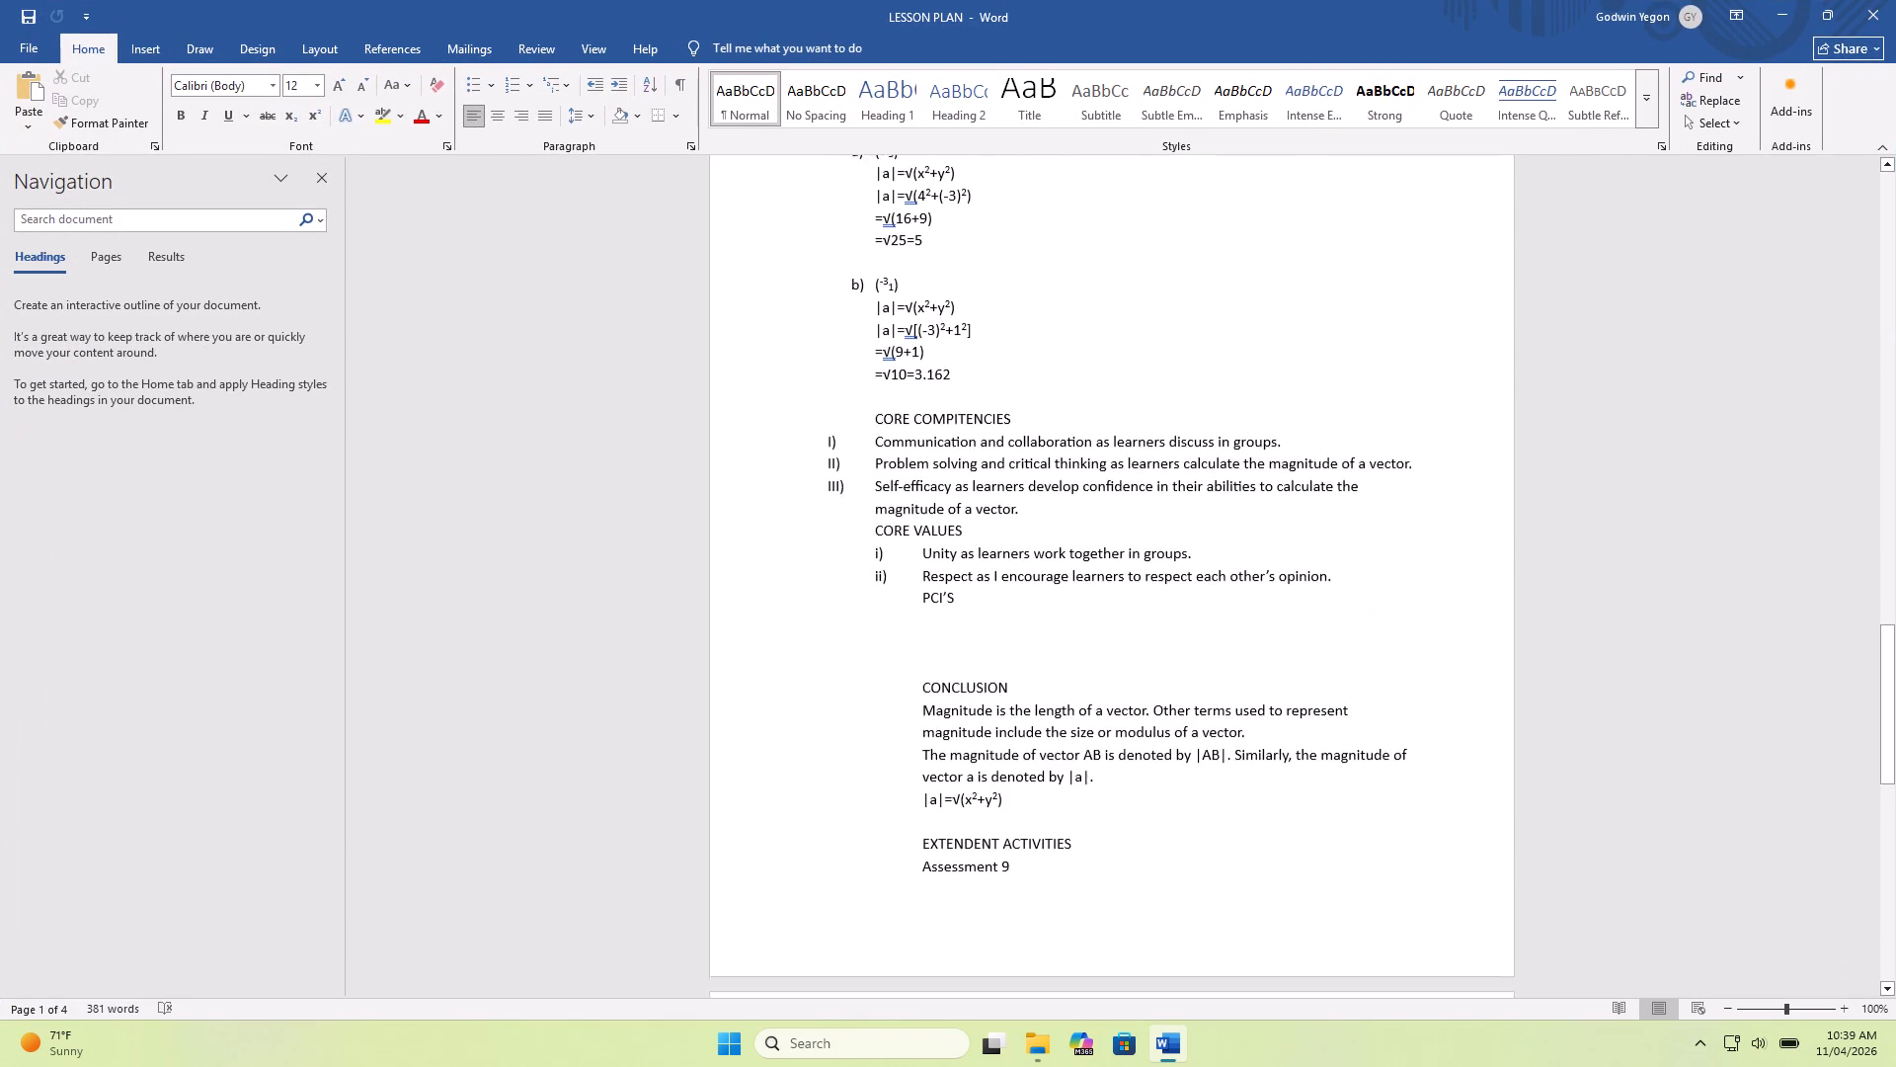
pyautogui.scroll(-1, 1282, 439)
pyautogui.scroll(1, 1282, 439)
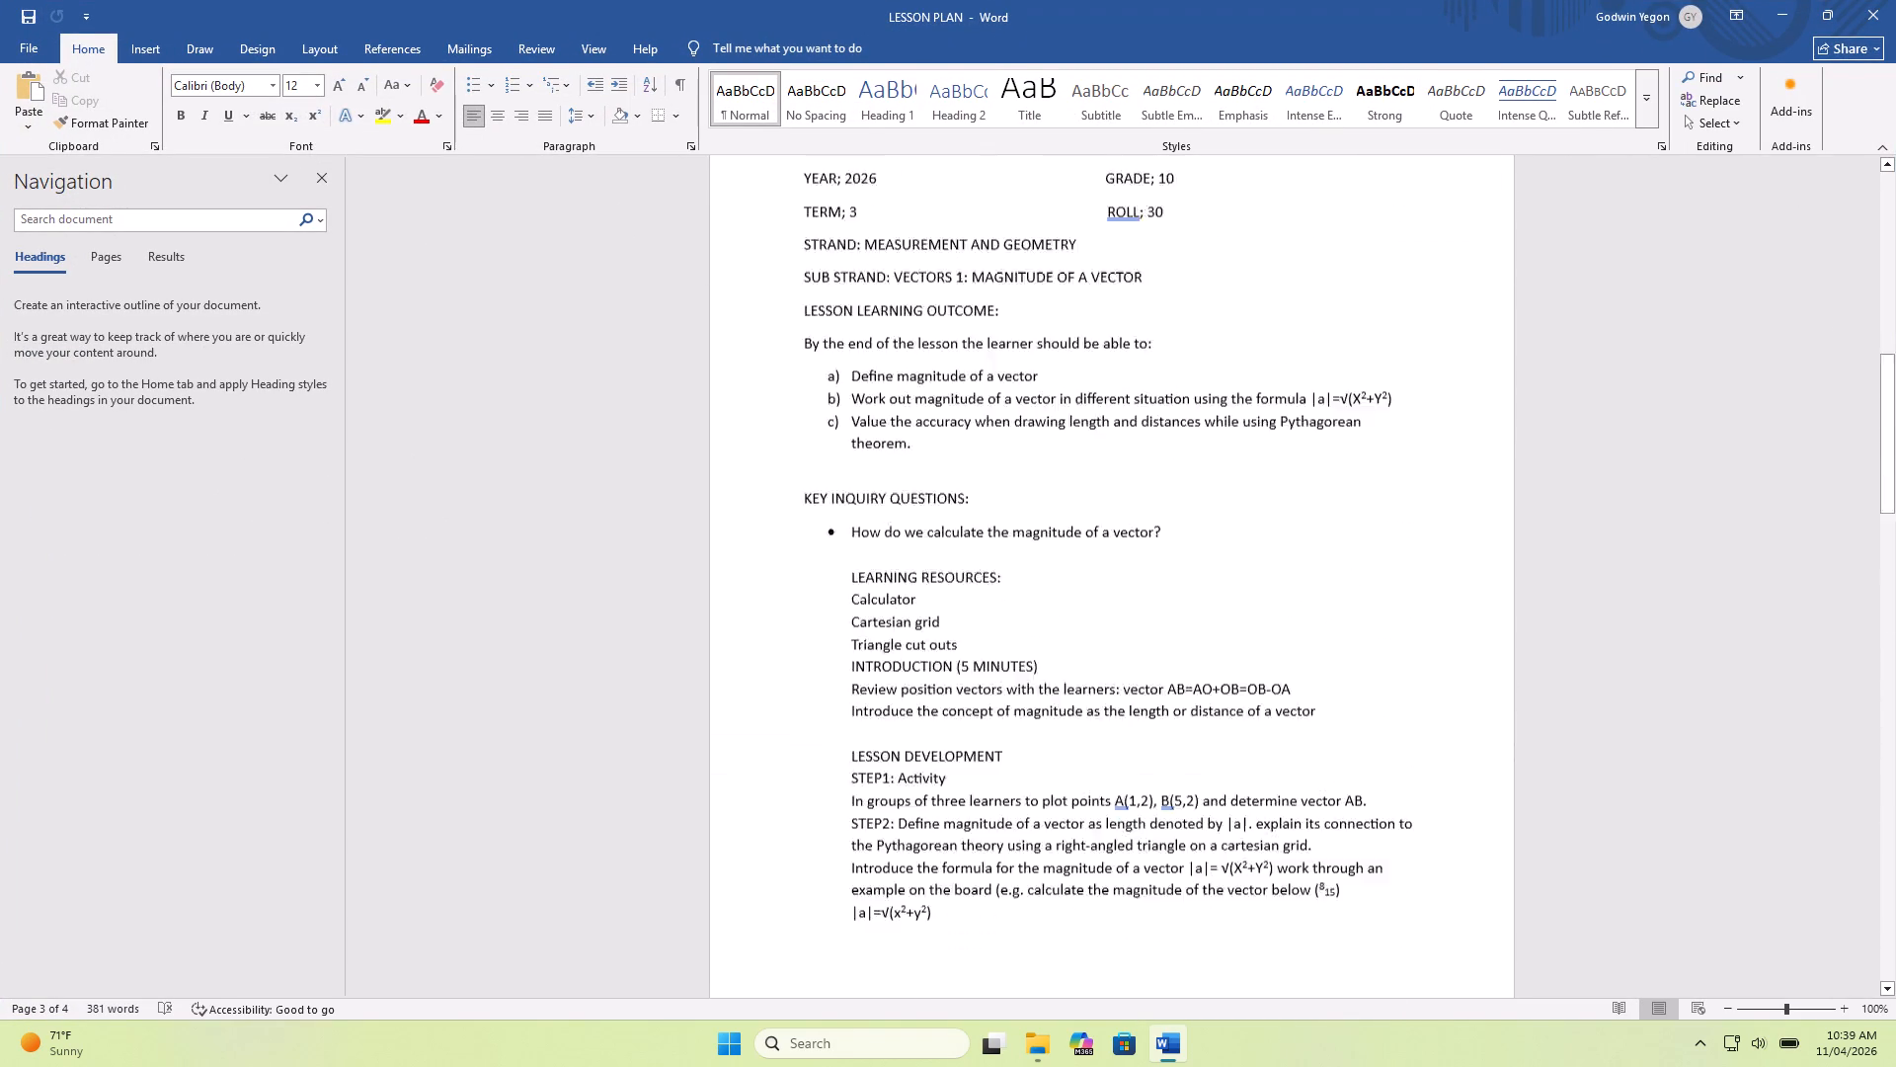
pyautogui.scroll(1, 1282, 439)
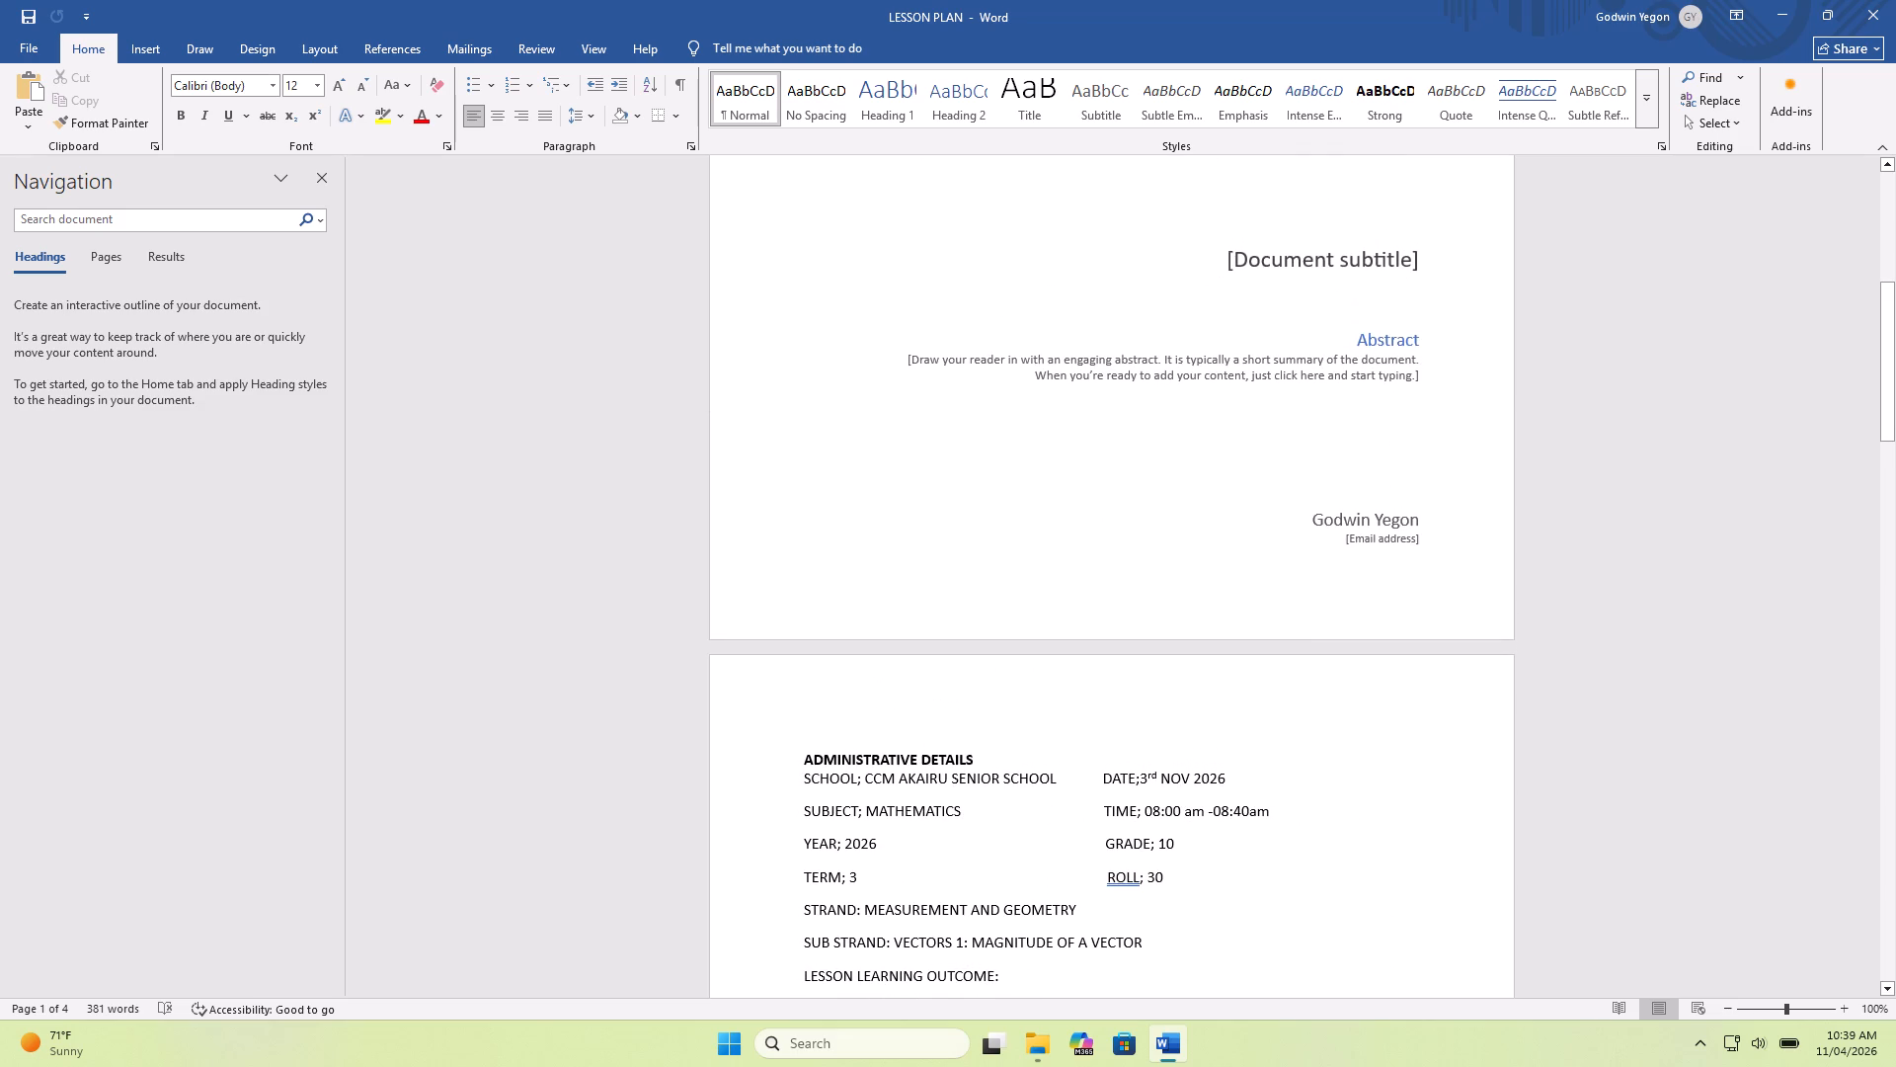
pyautogui.scroll(1, 1282, 439)
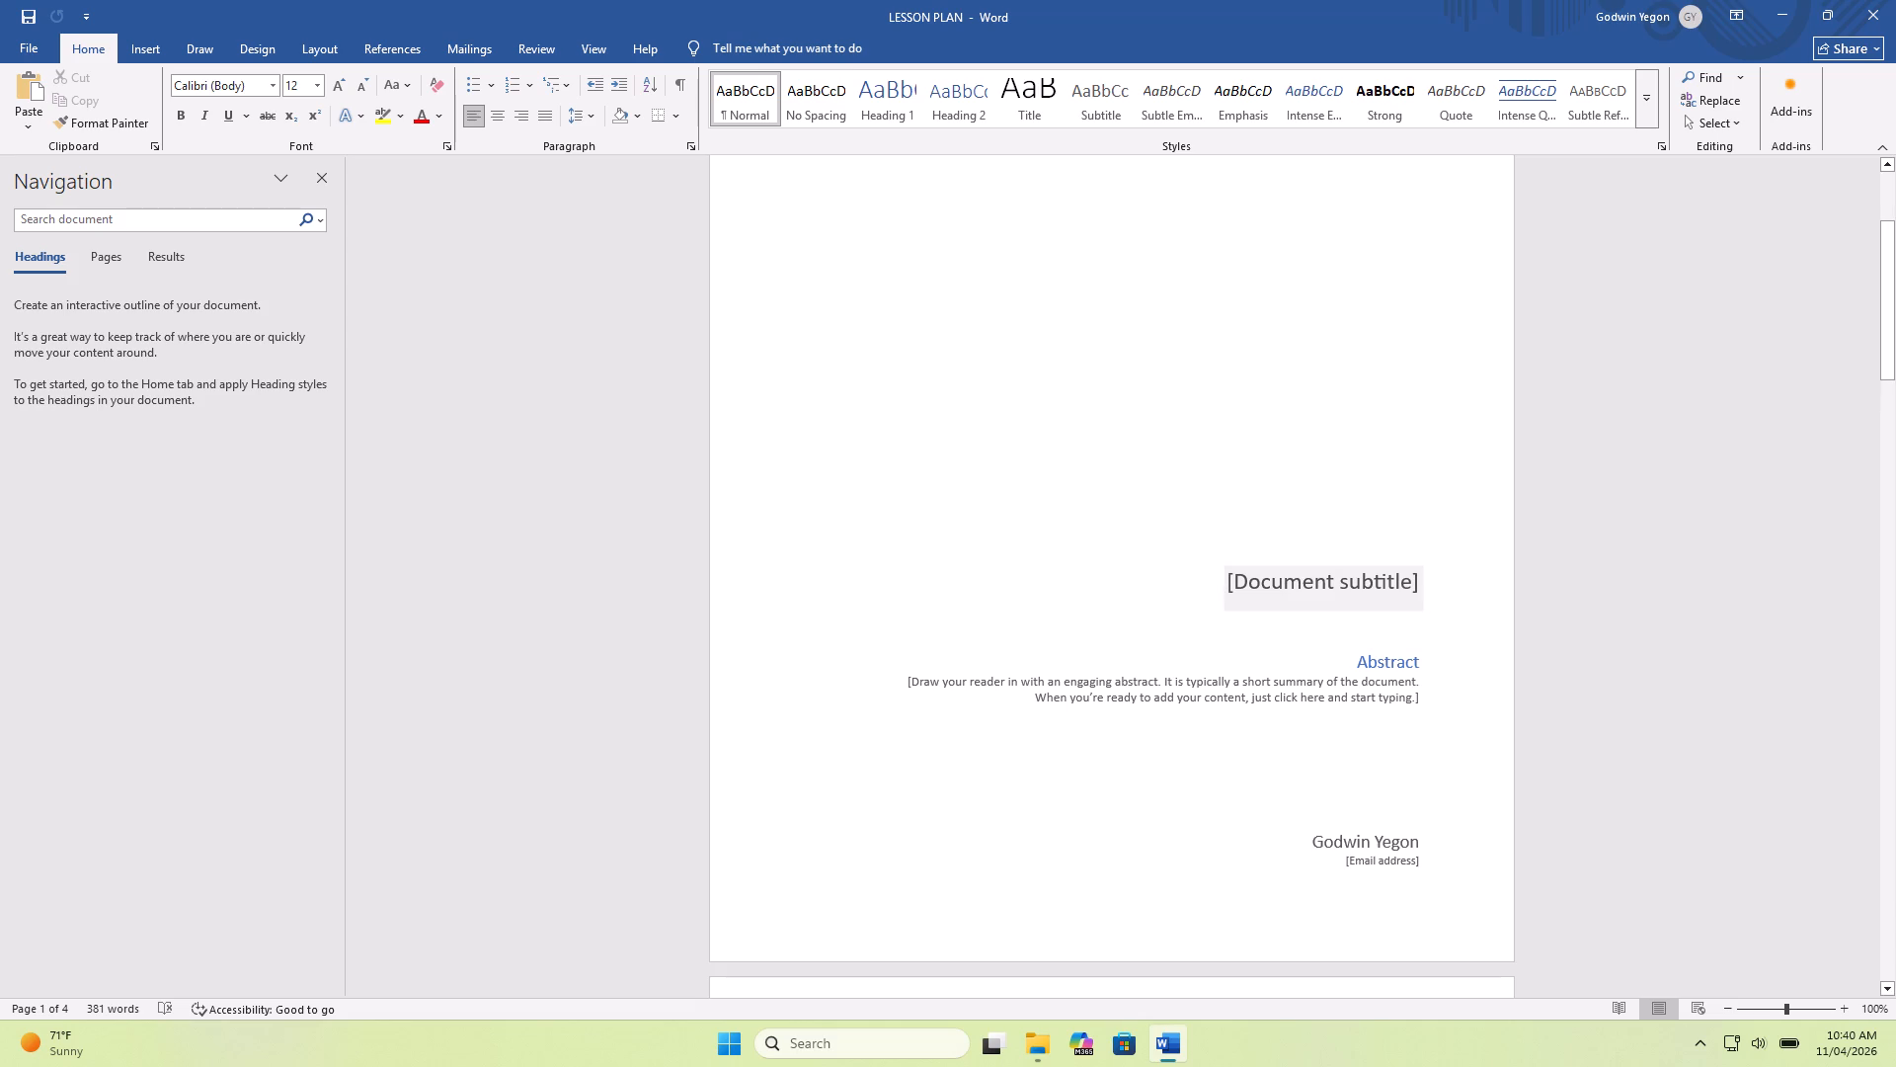
pyautogui.scroll(-7, 1353, 609)
pyautogui.scroll(1, 1353, 609)
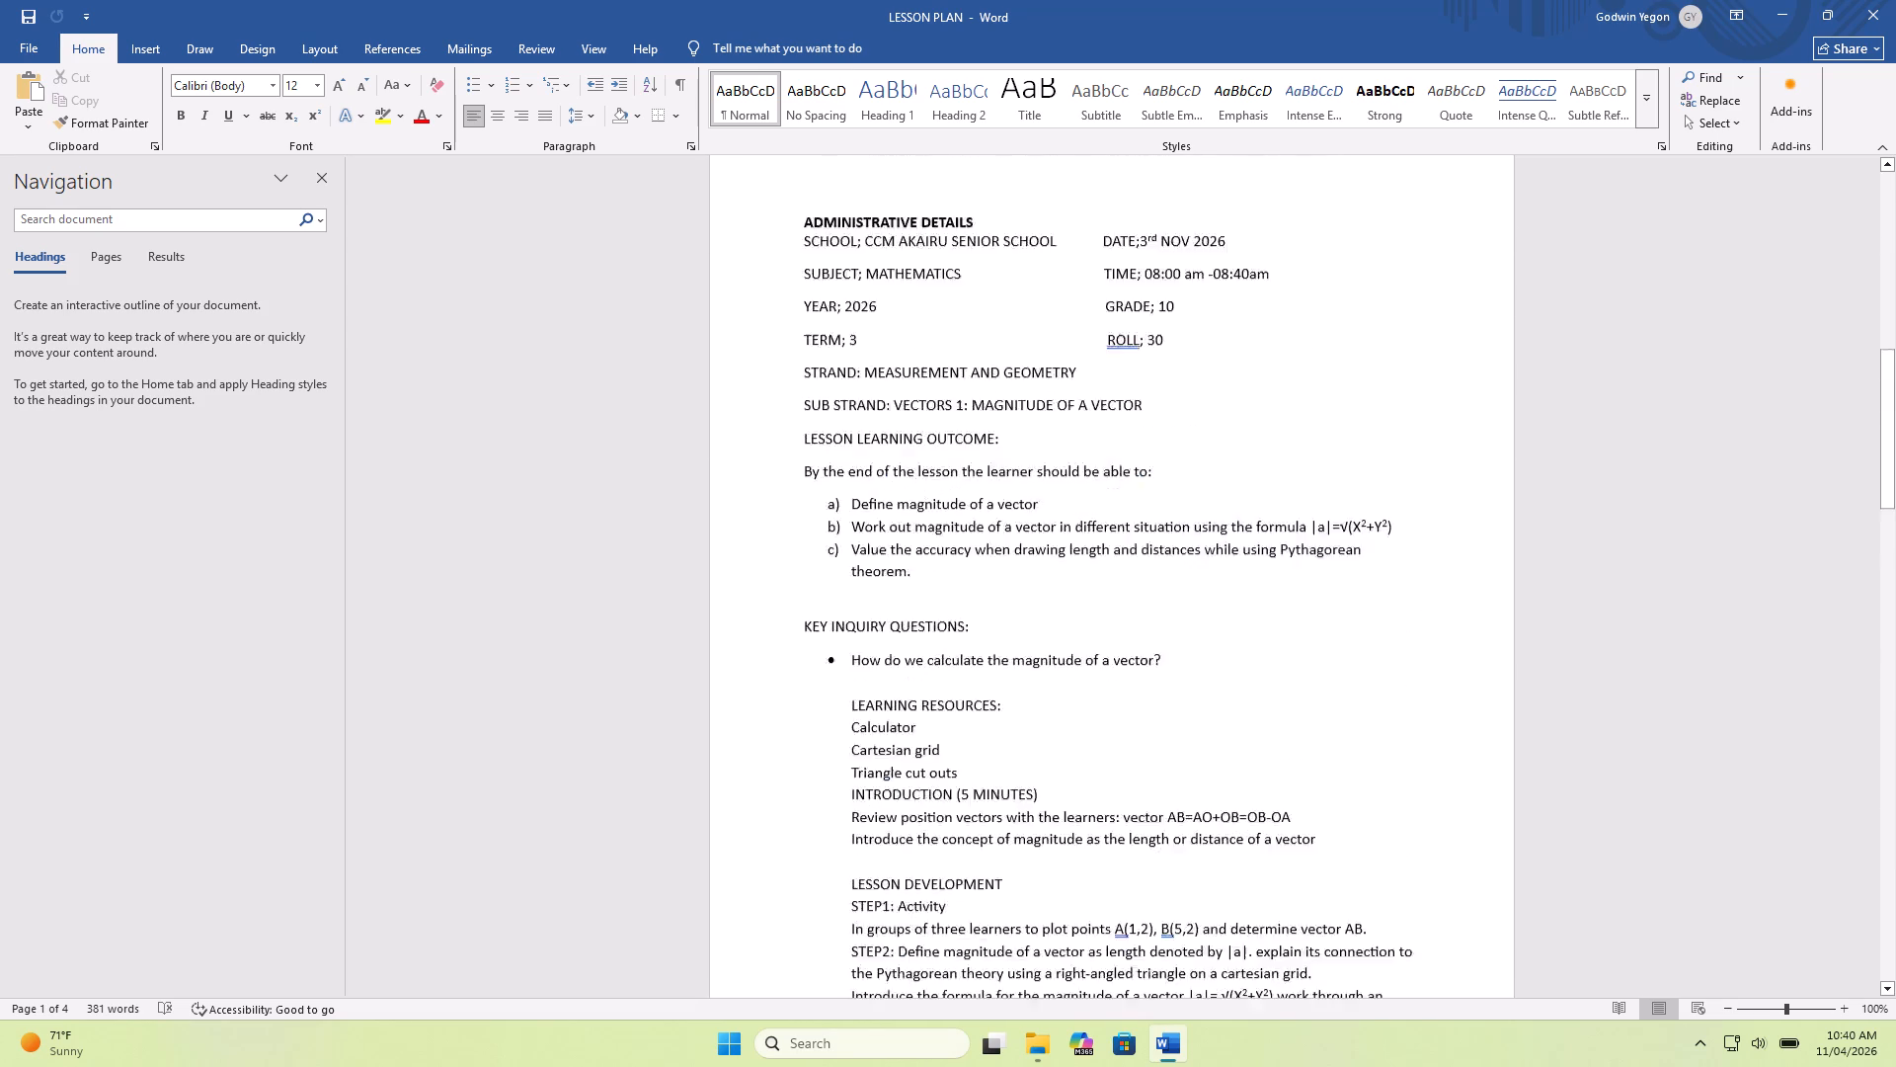
pyautogui.scroll(1, 1353, 609)
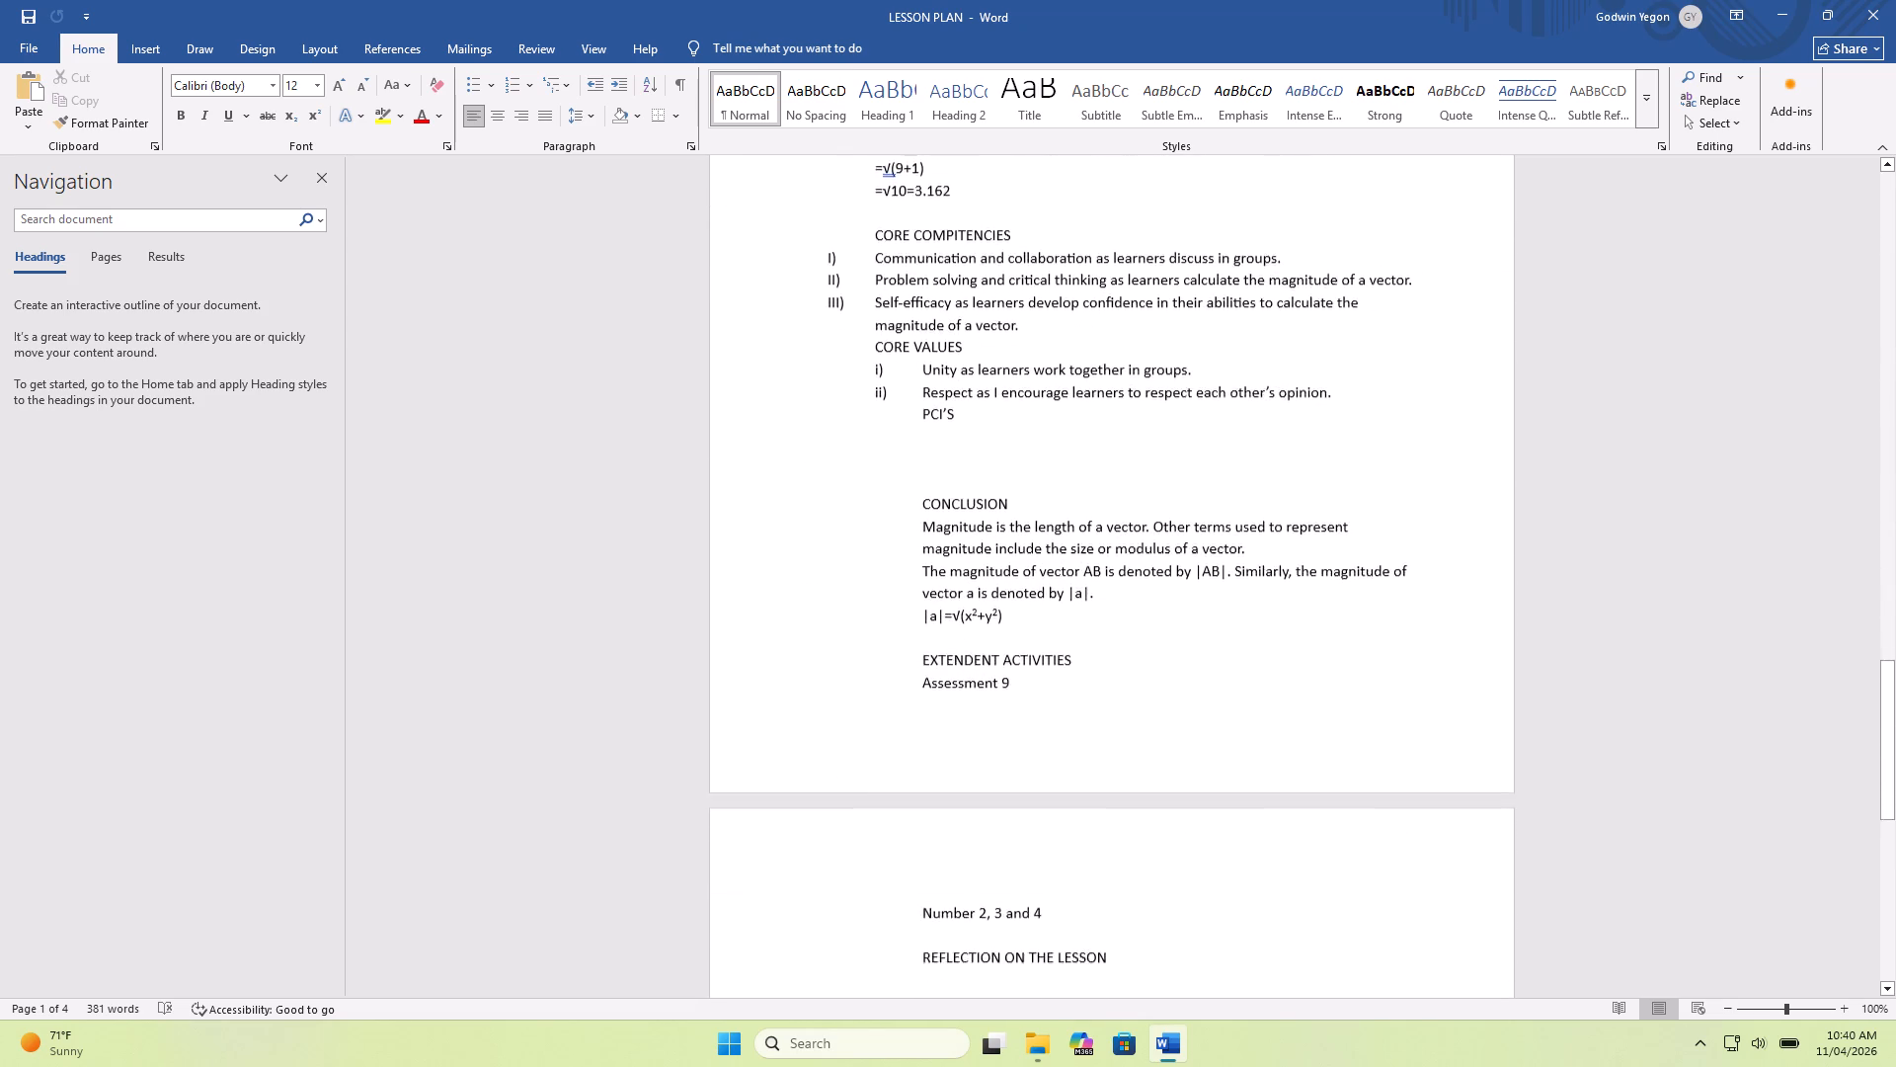
pyautogui.scroll(2, 1353, 609)
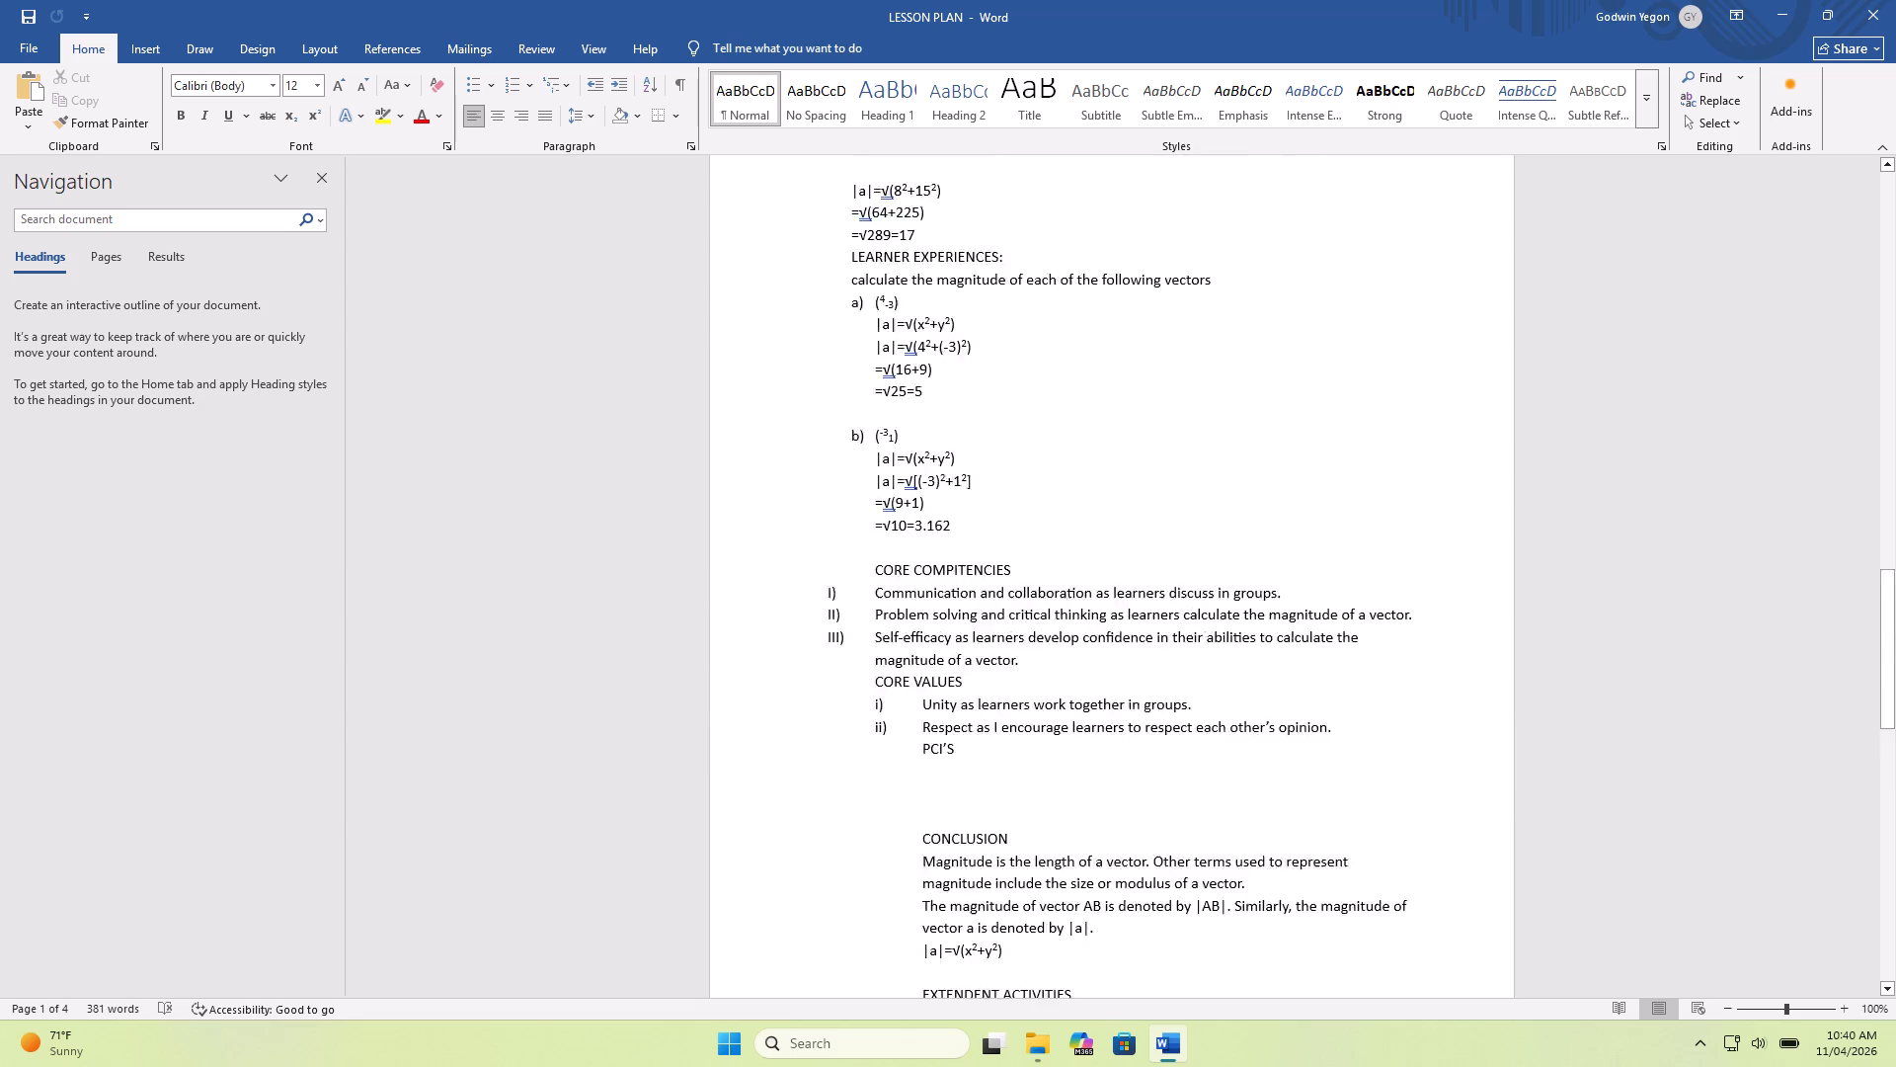
pyautogui.scroll(3, 1353, 609)
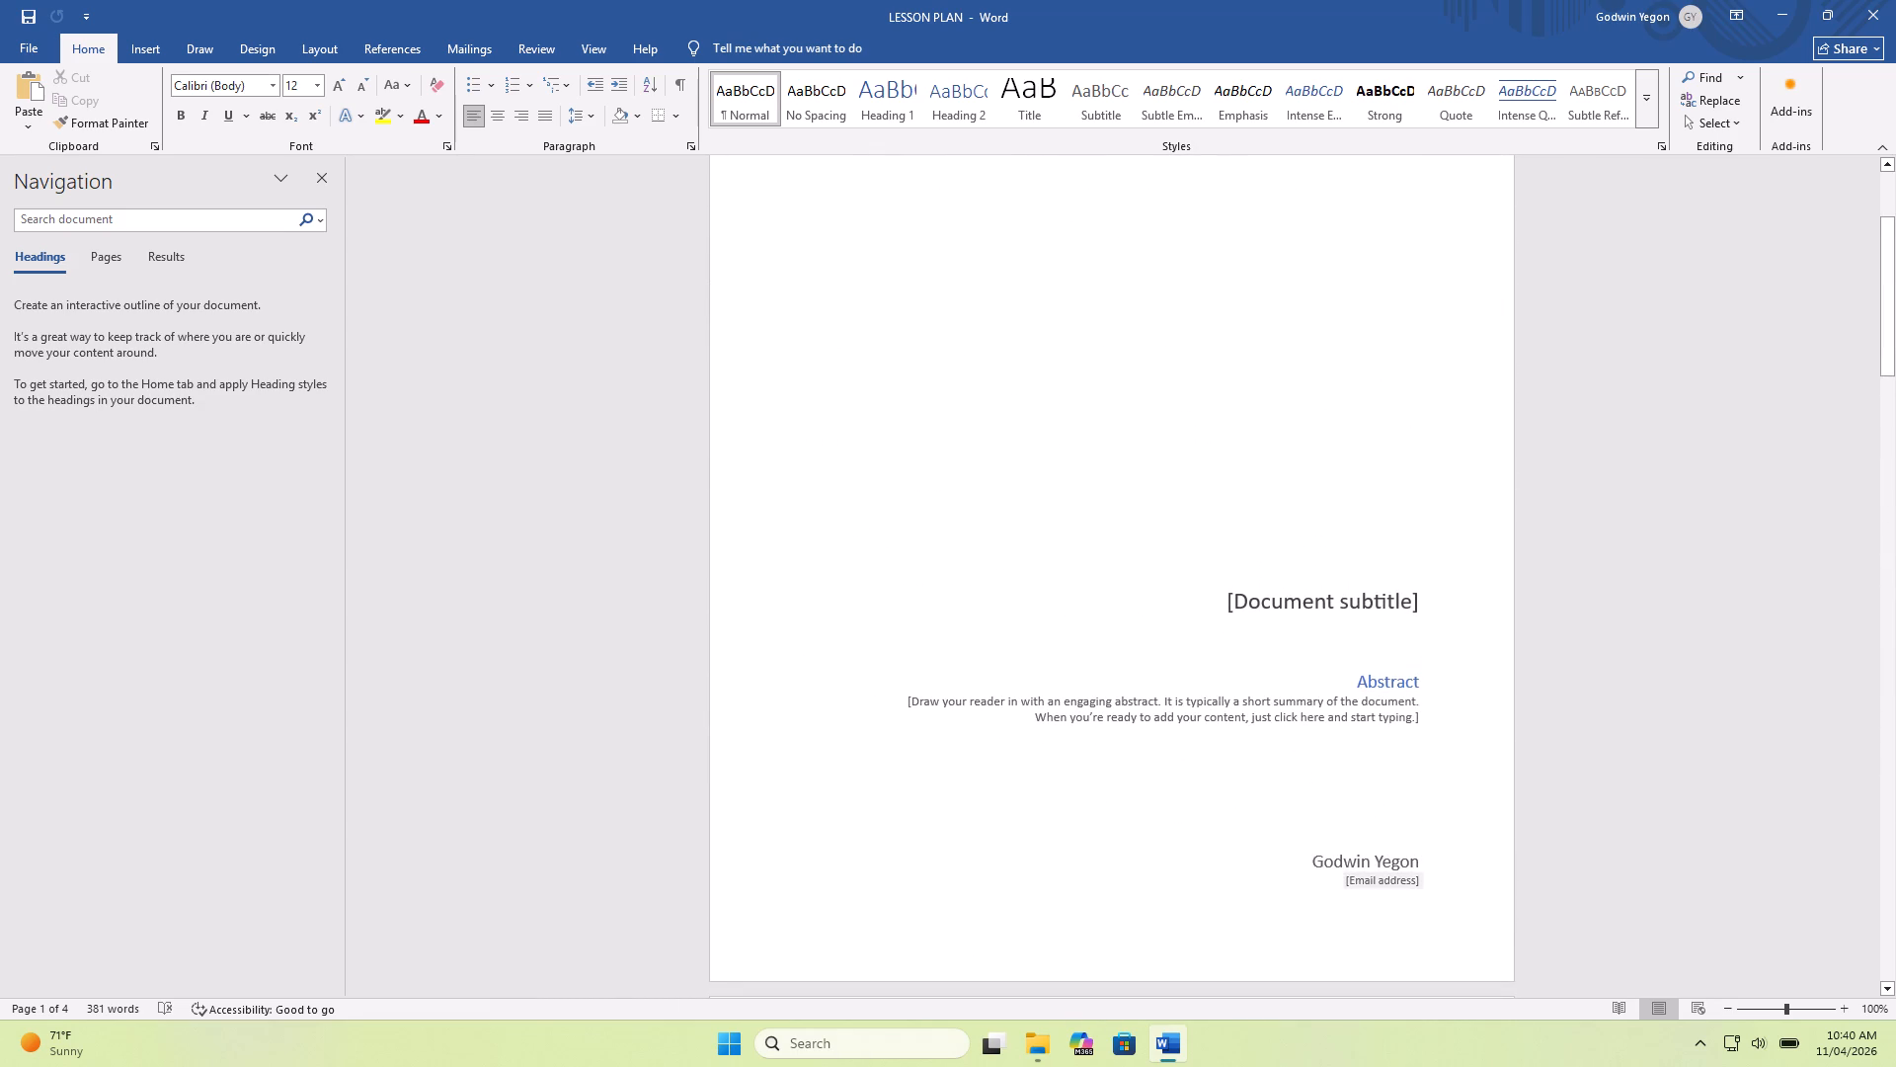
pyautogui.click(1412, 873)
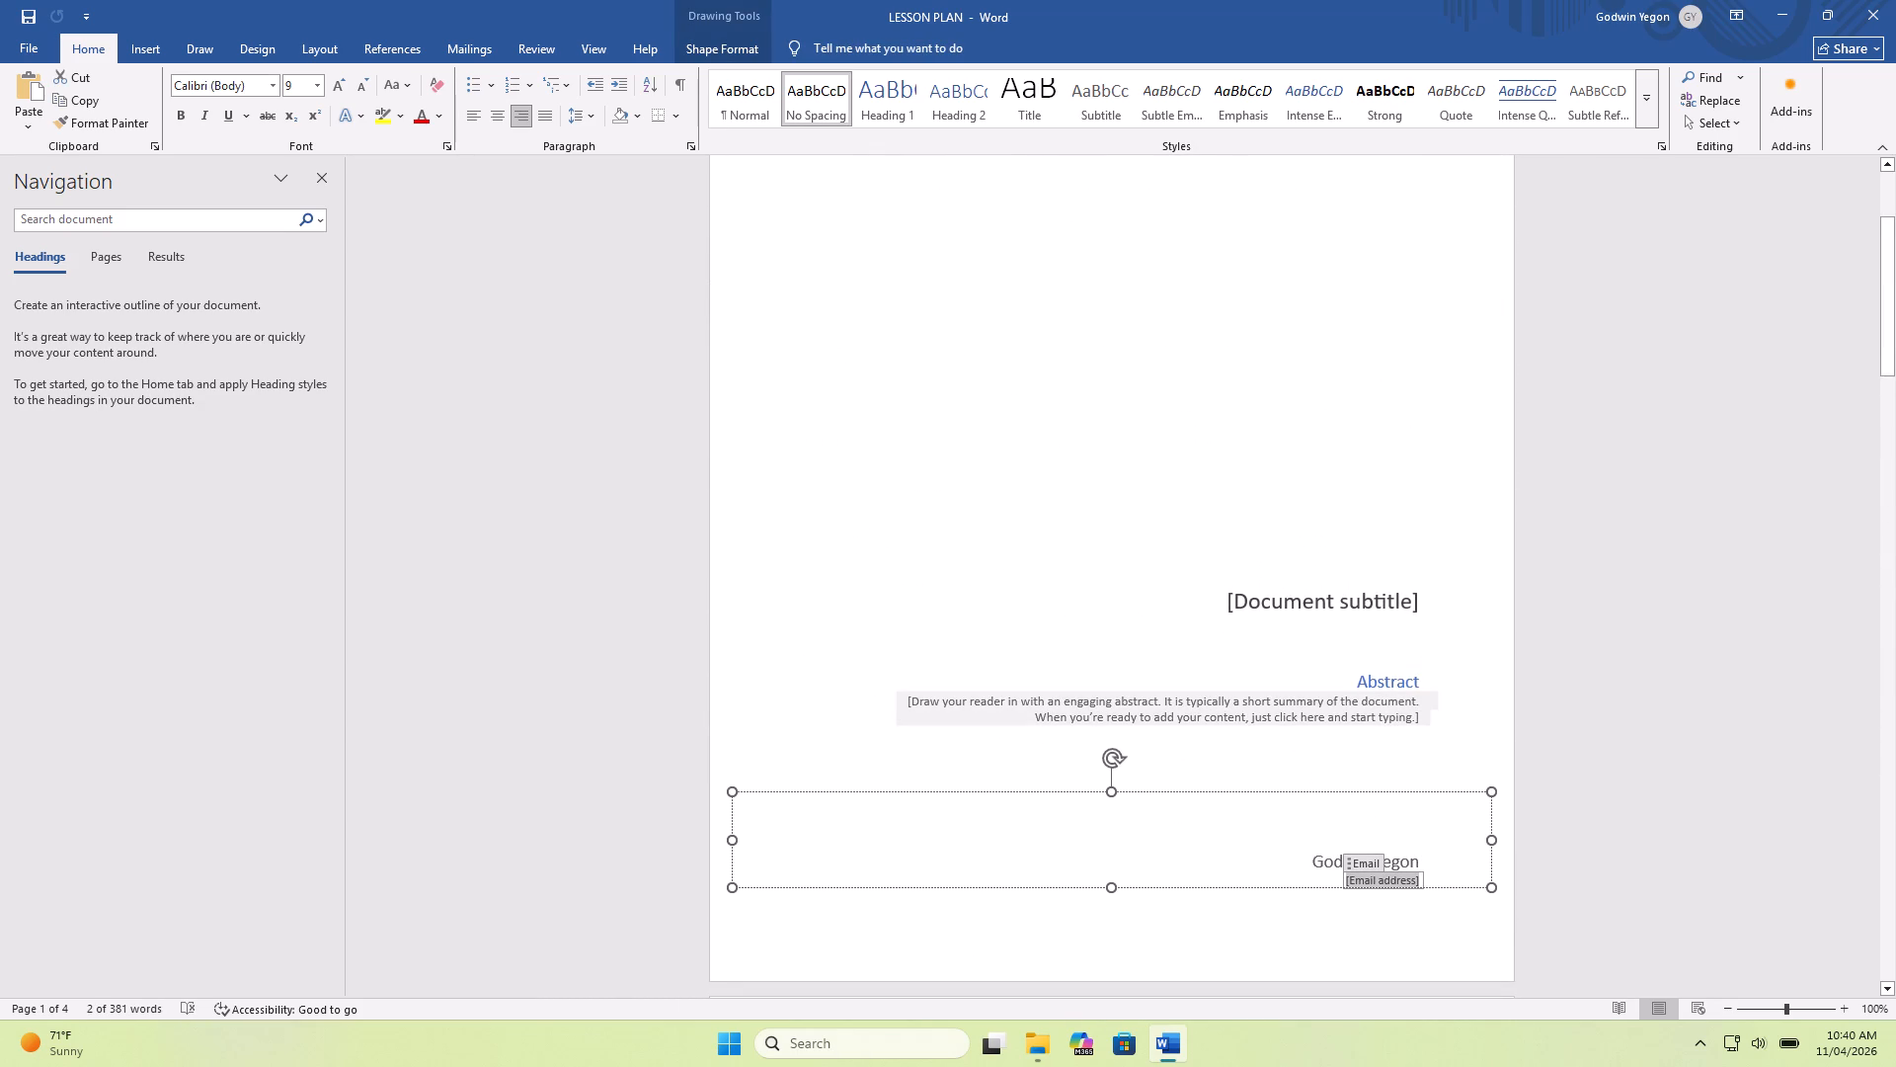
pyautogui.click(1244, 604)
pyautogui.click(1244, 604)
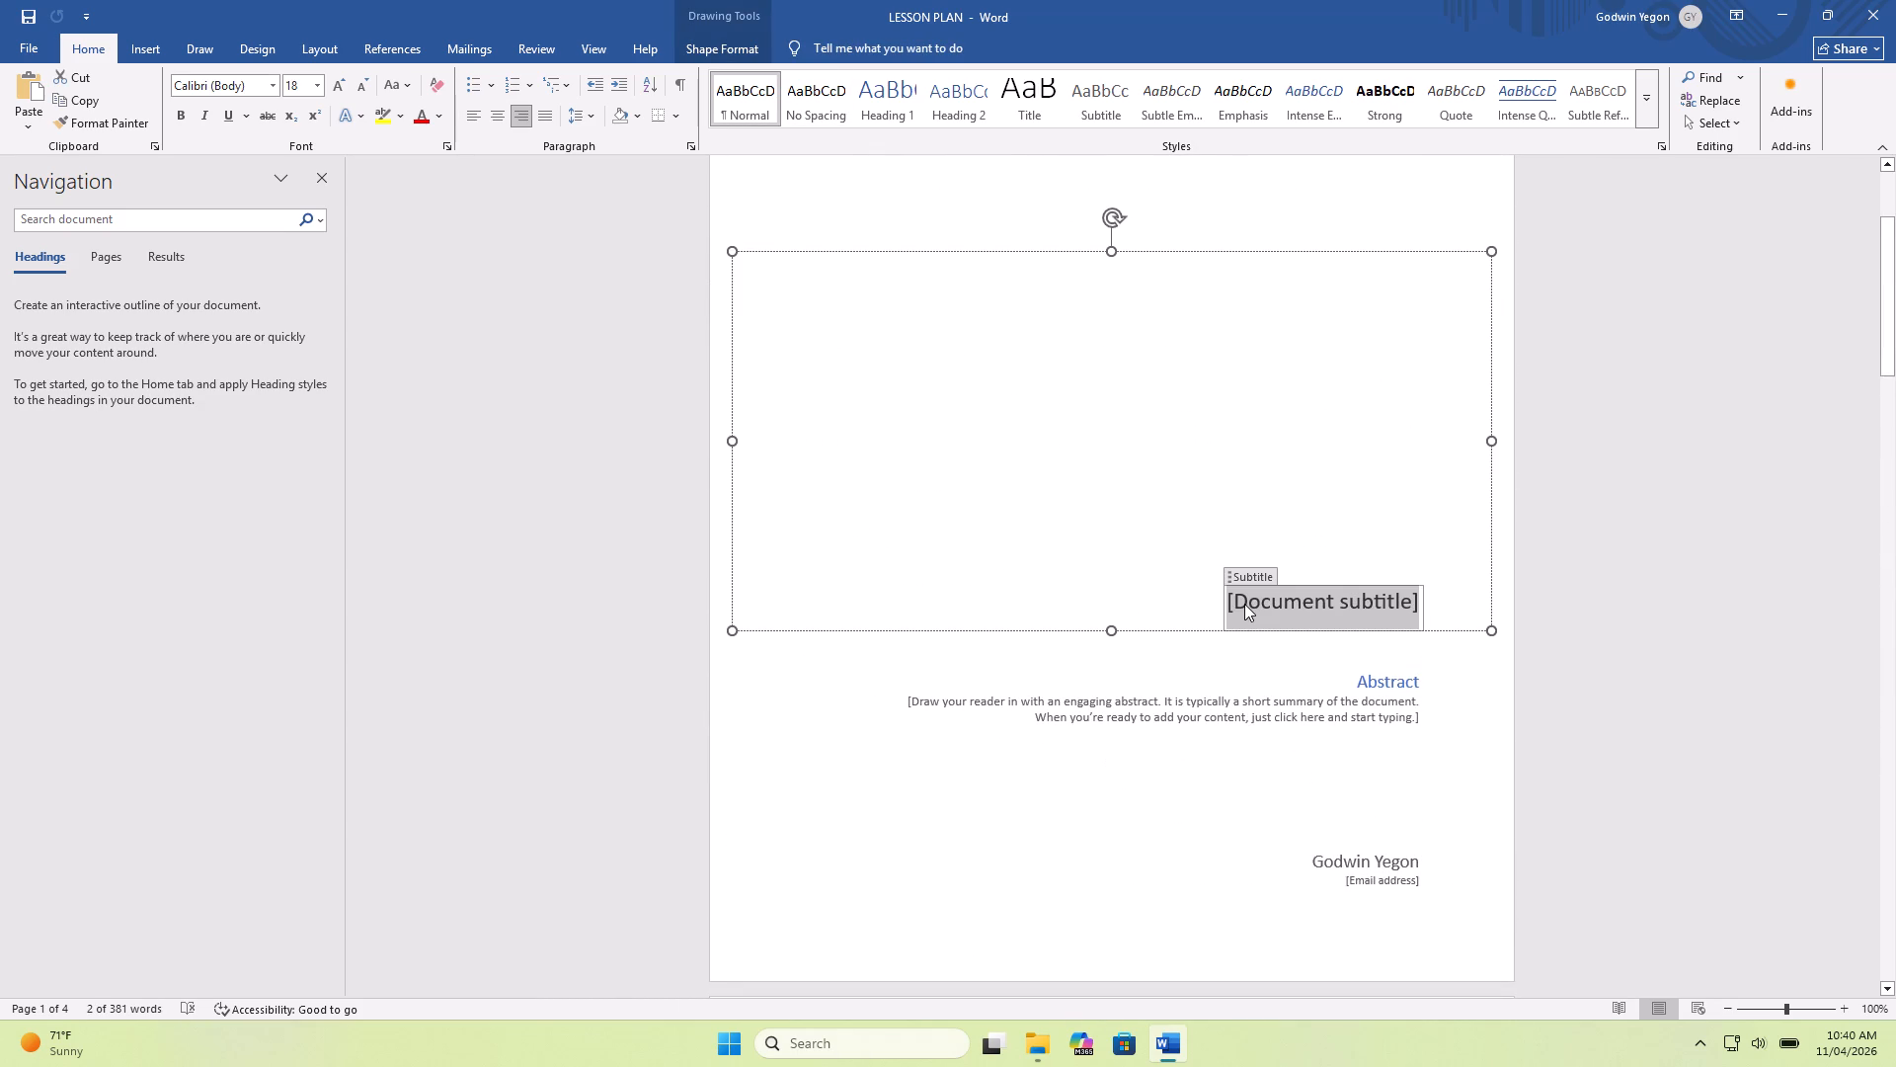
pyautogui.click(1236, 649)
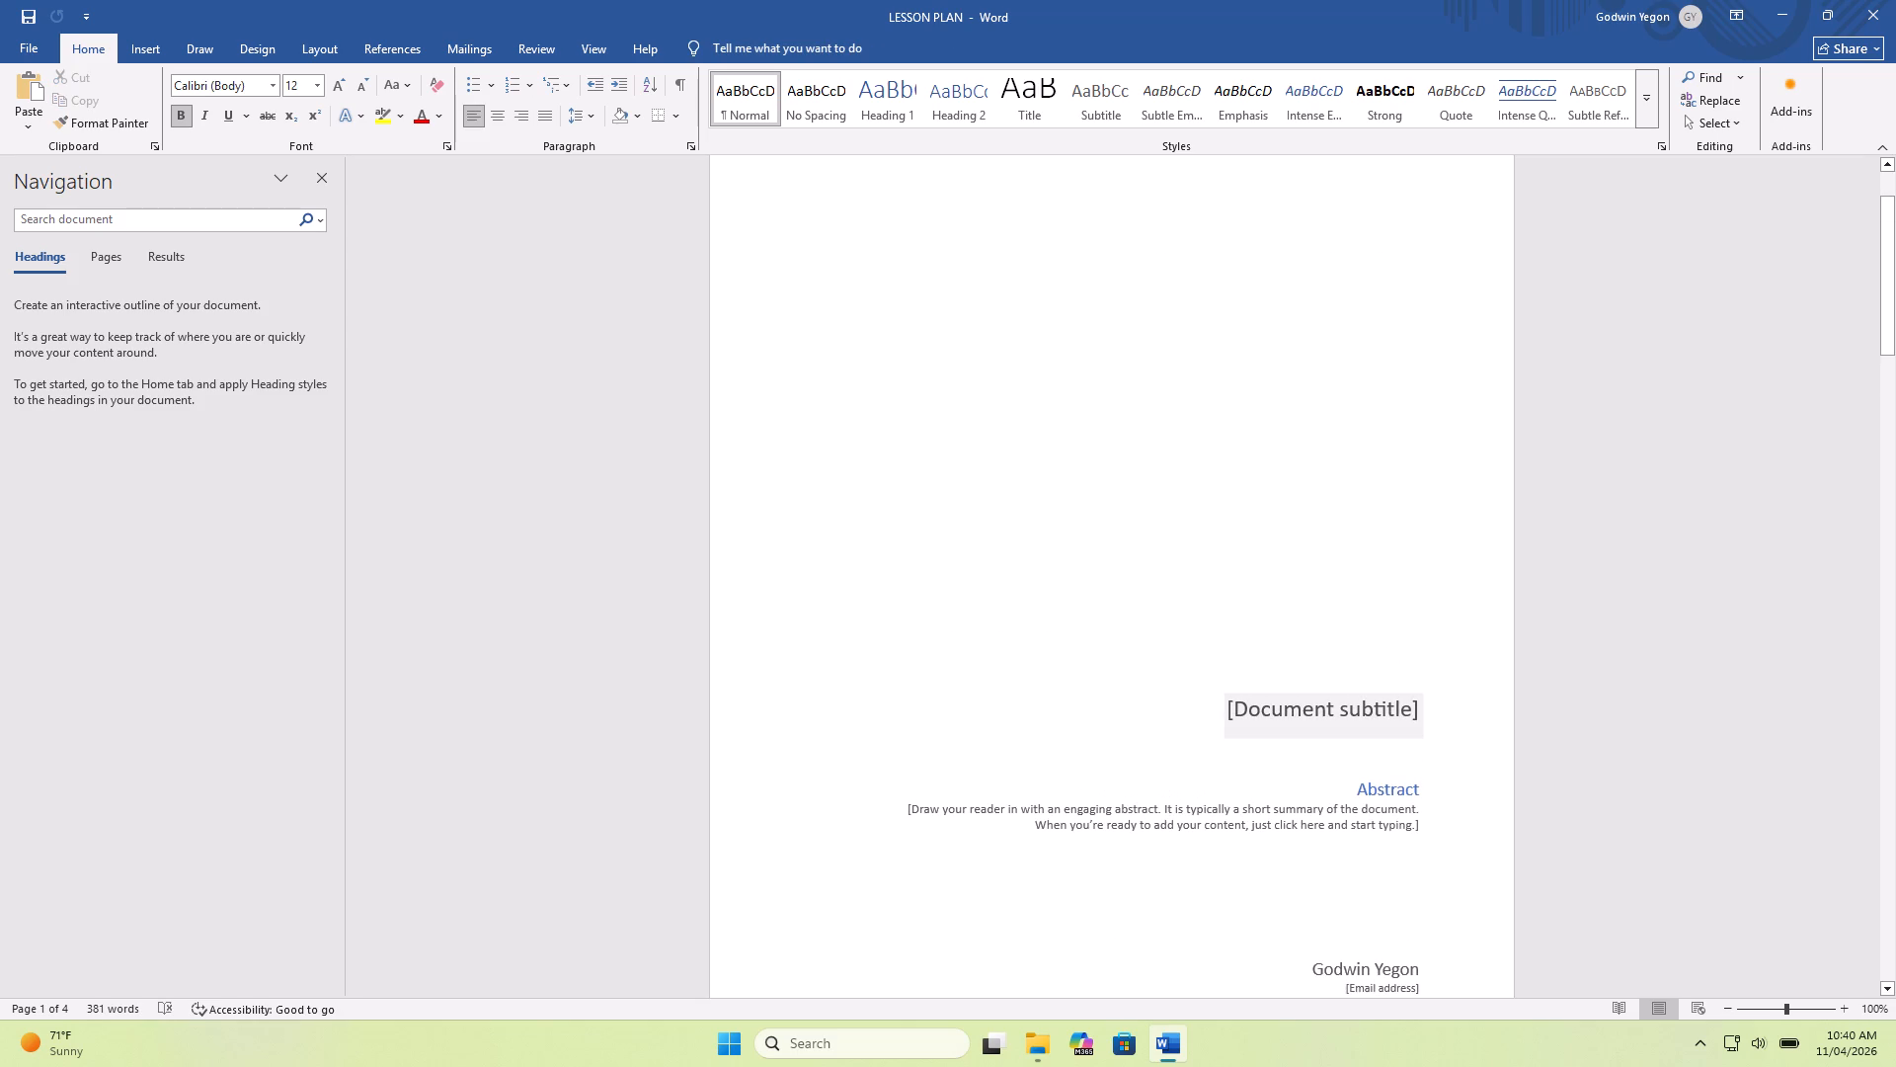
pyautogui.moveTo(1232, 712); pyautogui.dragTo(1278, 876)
# Delete the abstract placeholder text and the Abstract heading from the cover page.
pyautogui.click(1236, 808)
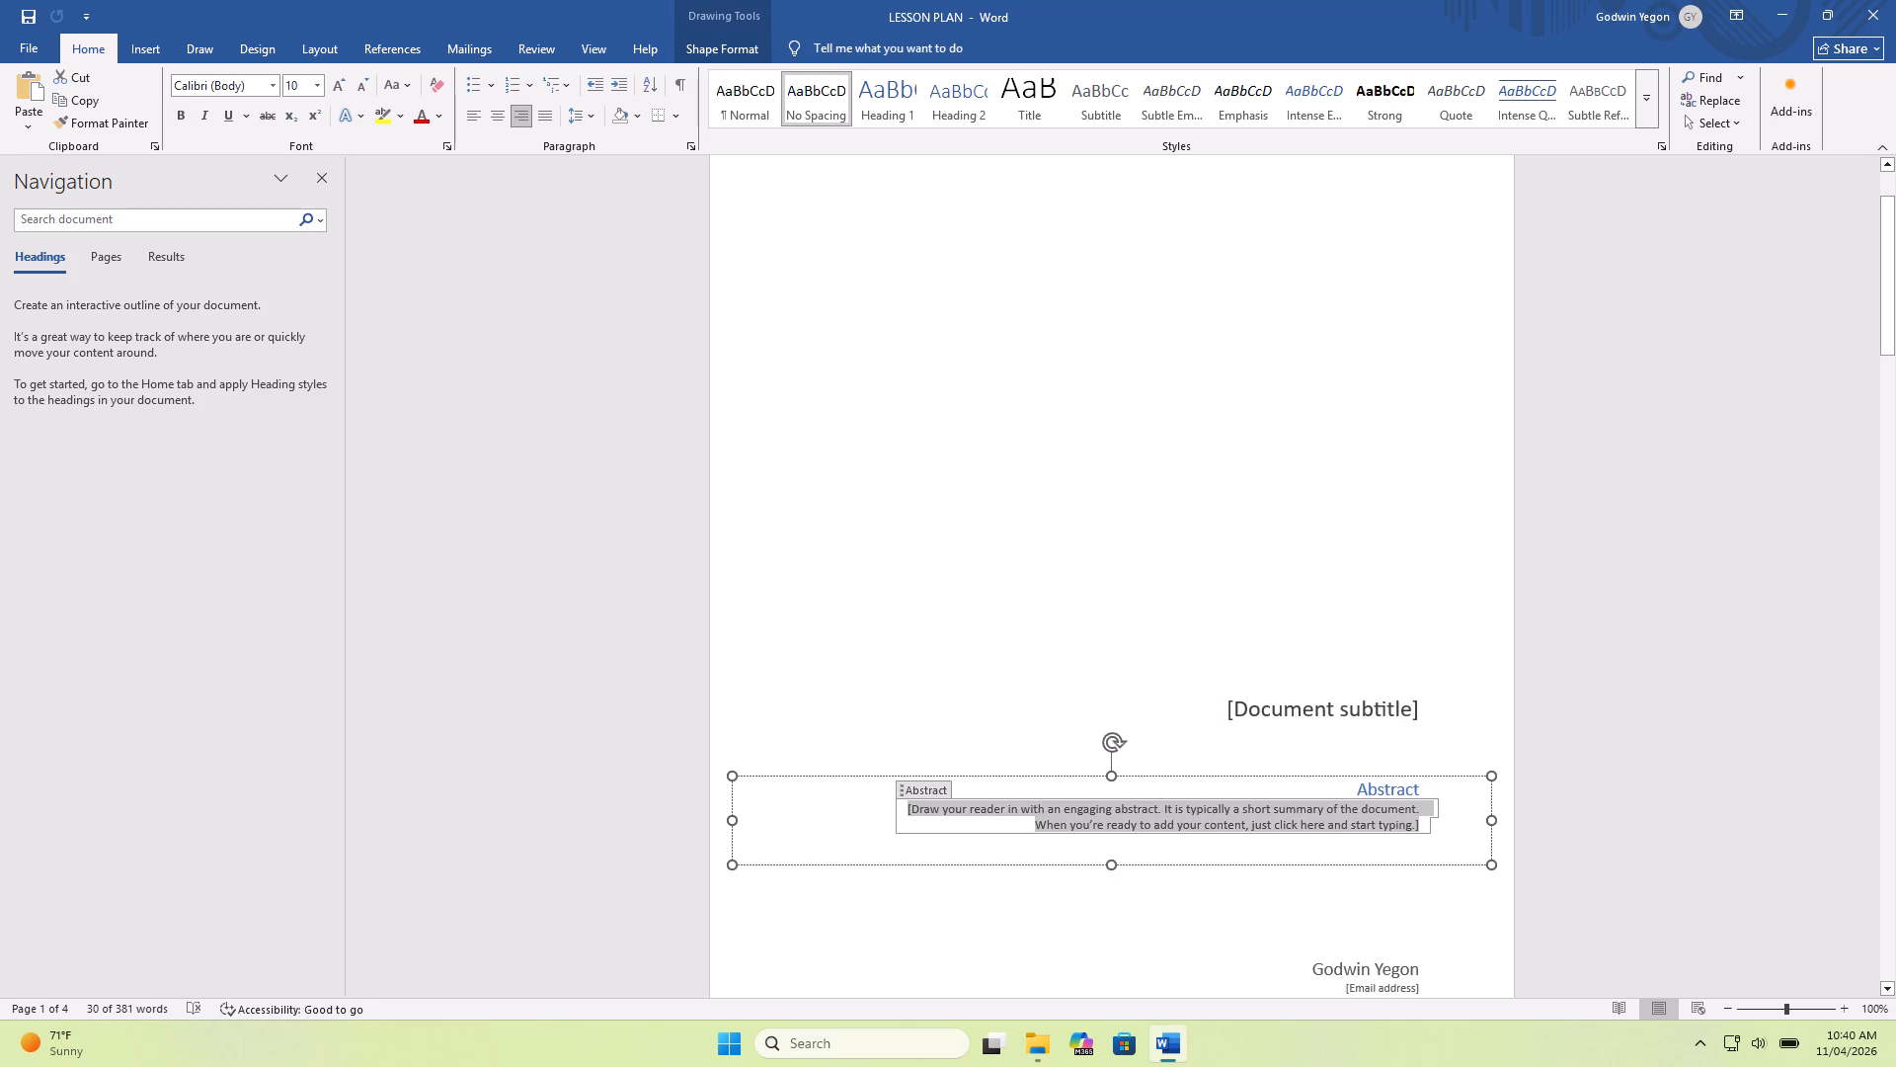
pyautogui.press('BackSpace')
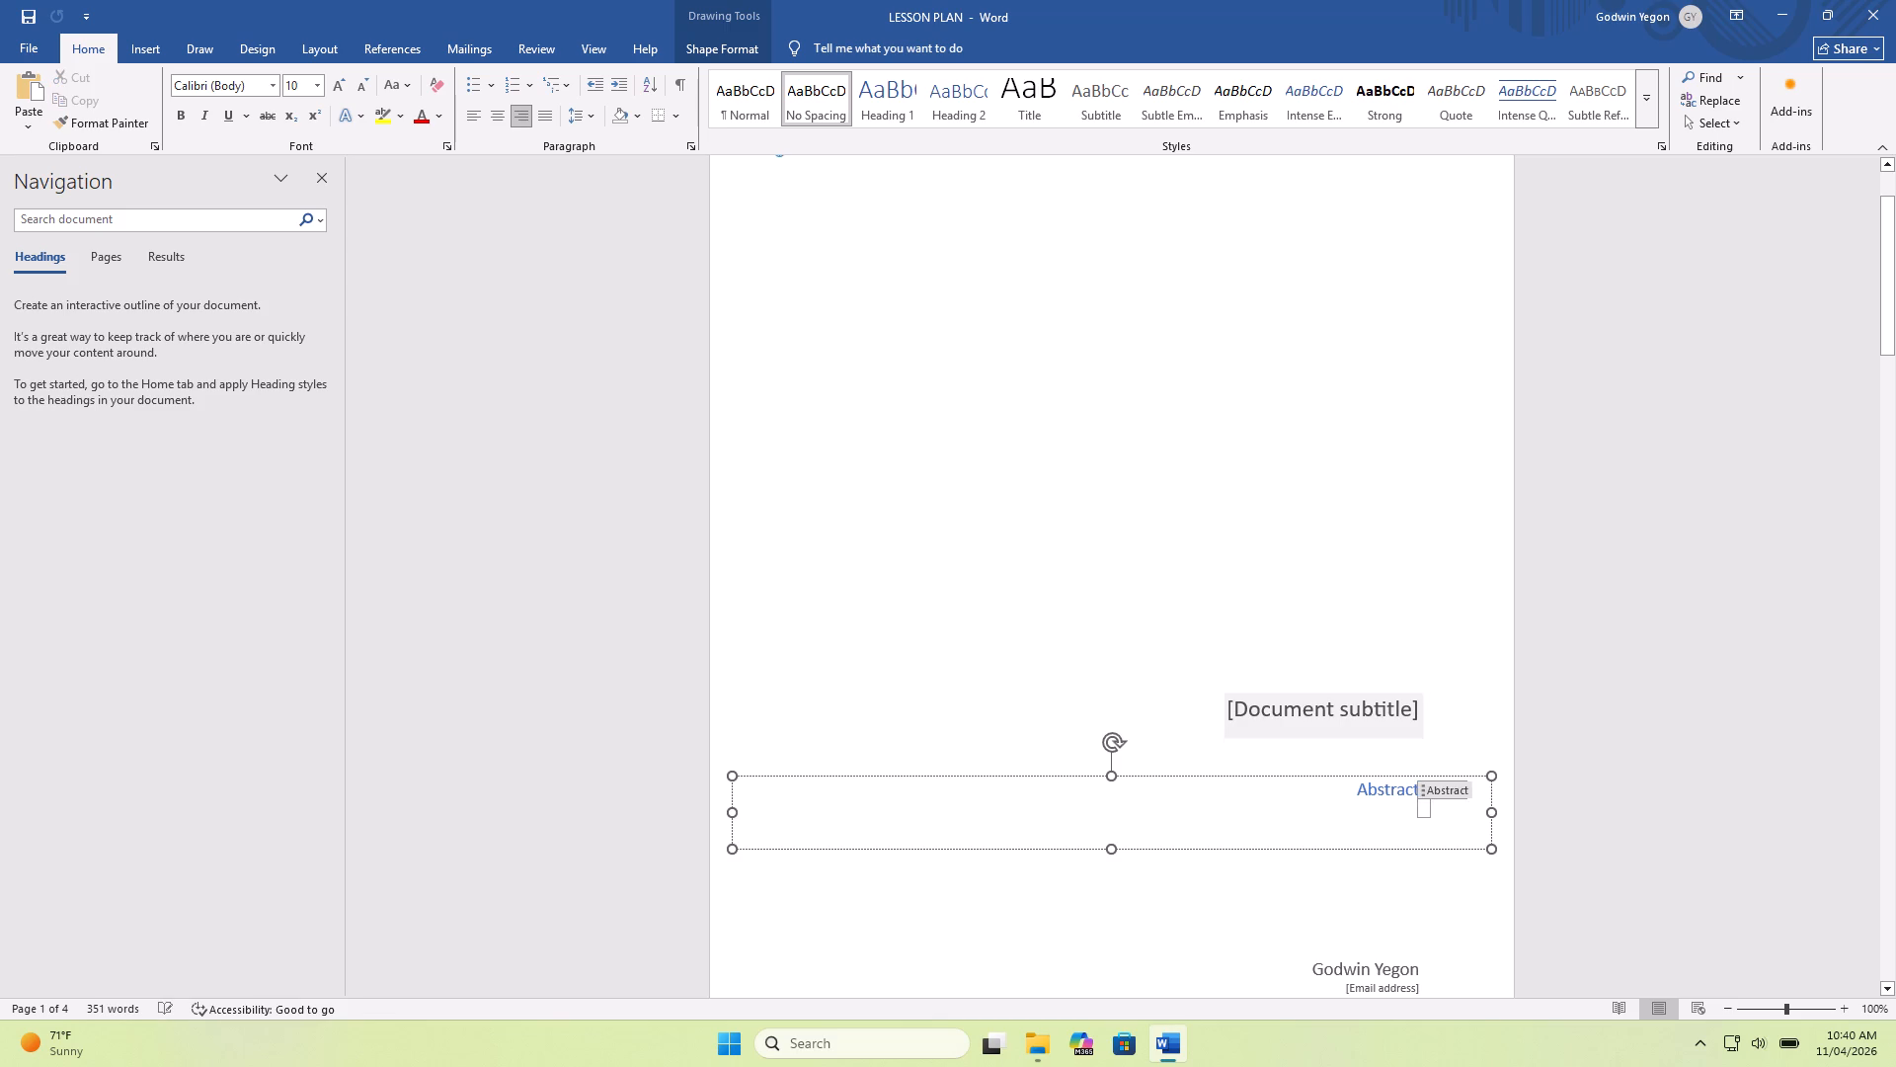
pyautogui.press('BackSpace')
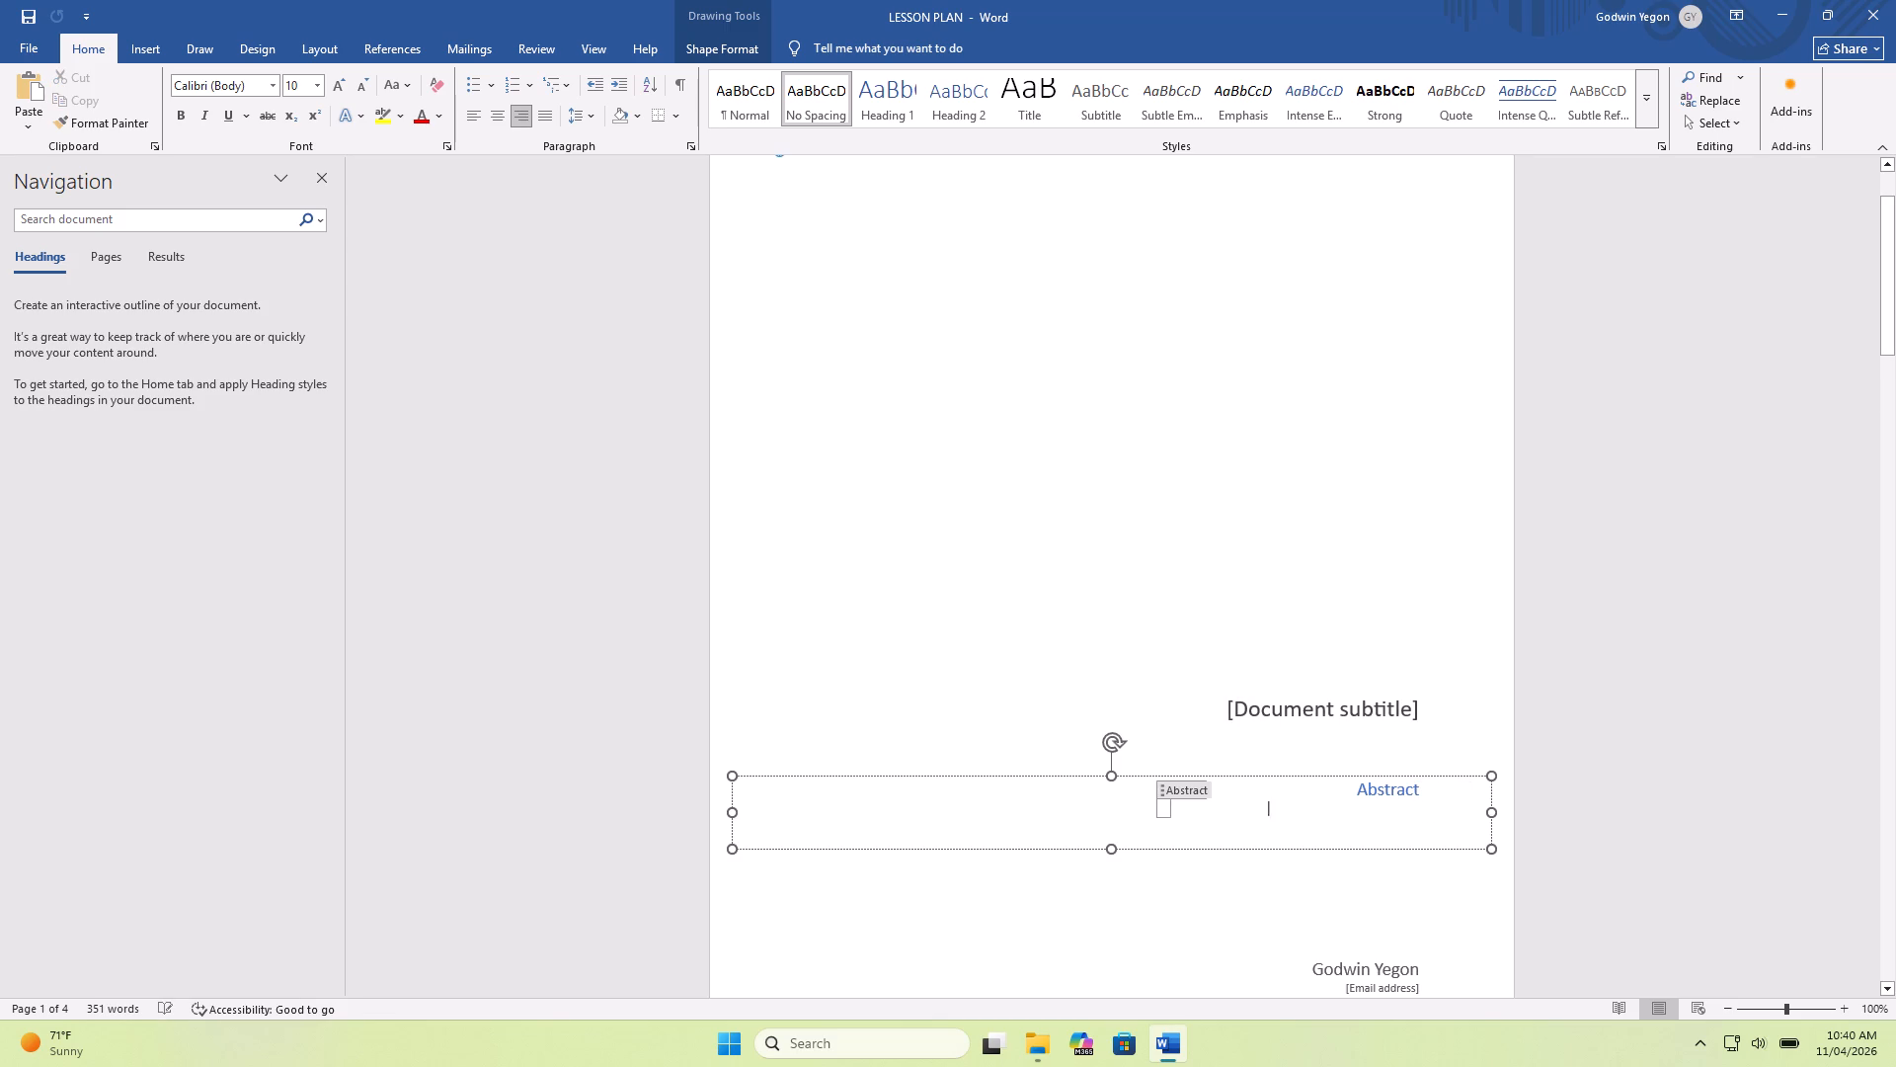
pyautogui.click(1421, 787)
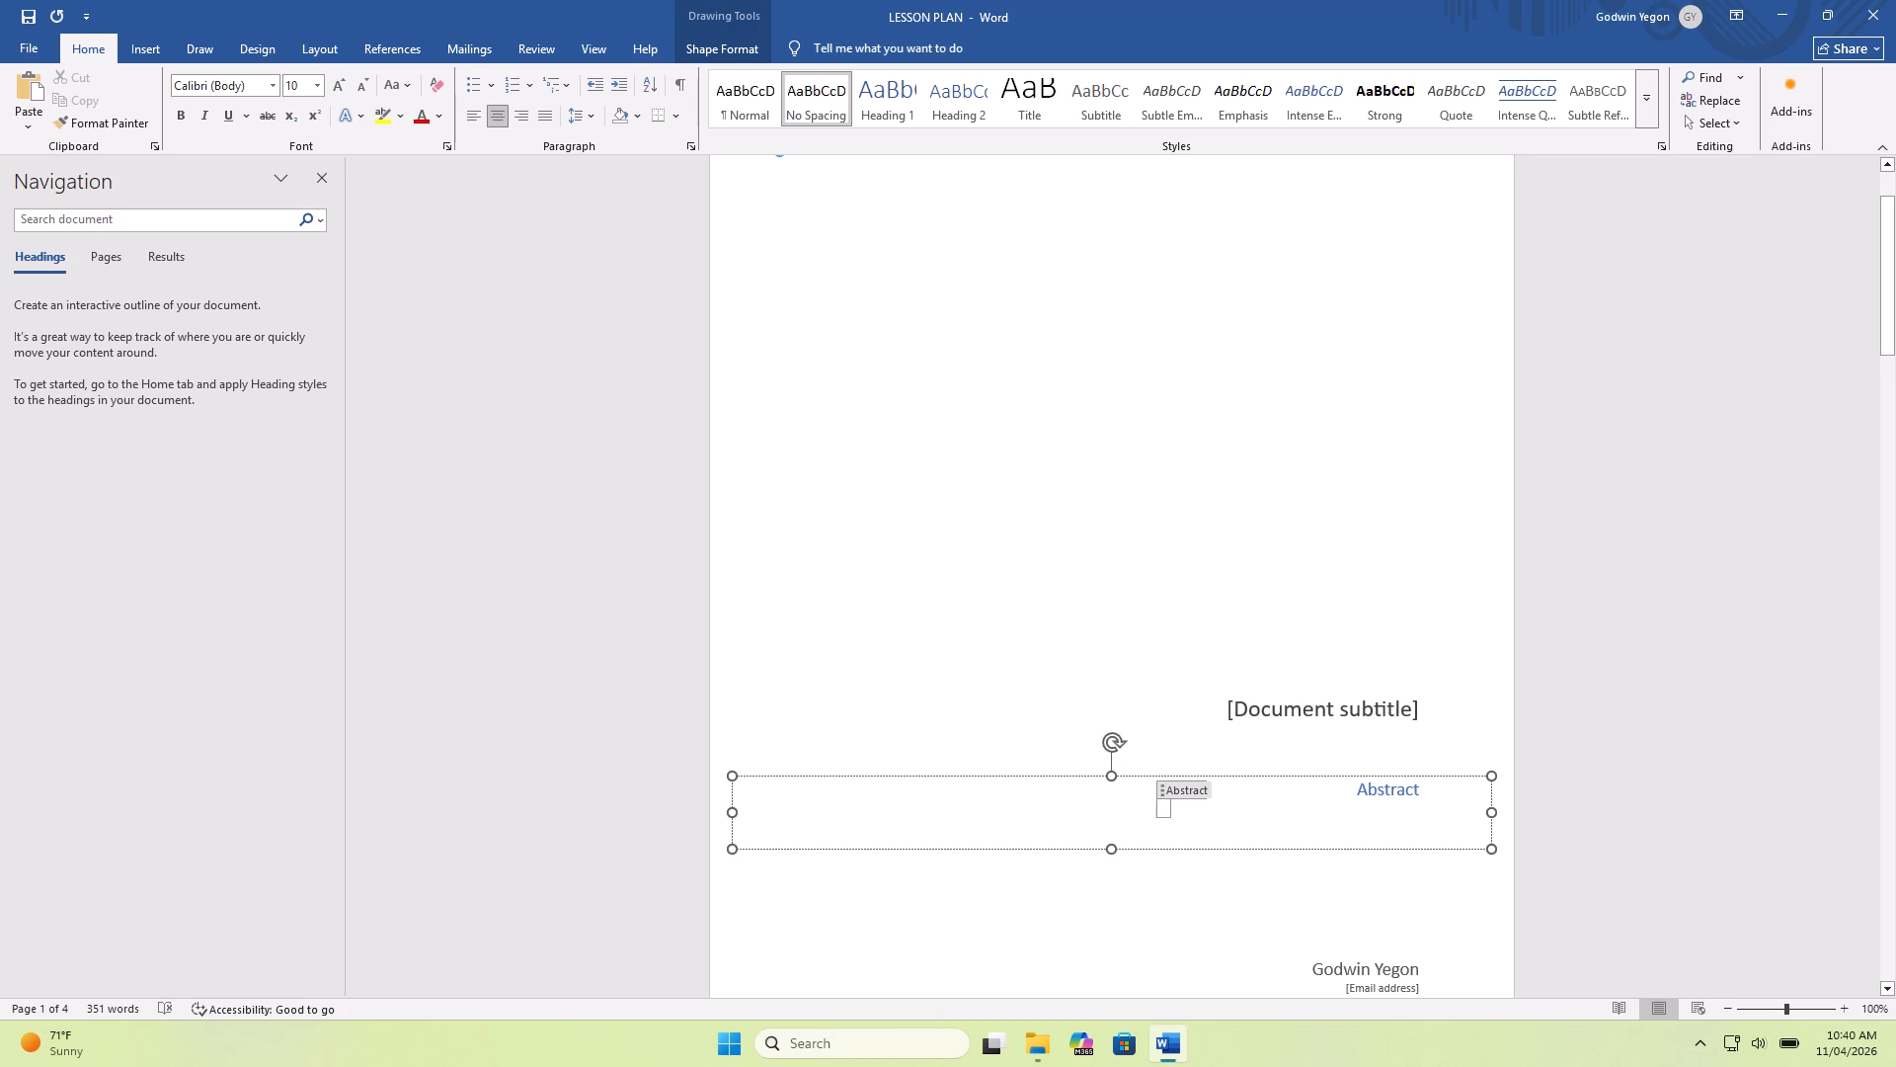
pyautogui.press('BackSpace')
pyautogui.press('BackSpace')
pyautogui.press('BackSpace')
pyautogui.press('BackSpace')
pyautogui.press('BackSpace')
pyautogui.press('BackSpace')
pyautogui.press('BackSpace')
pyautogui.press('BackSpace')
pyautogui.press('BackSpace')
pyautogui.press('BackSpace')
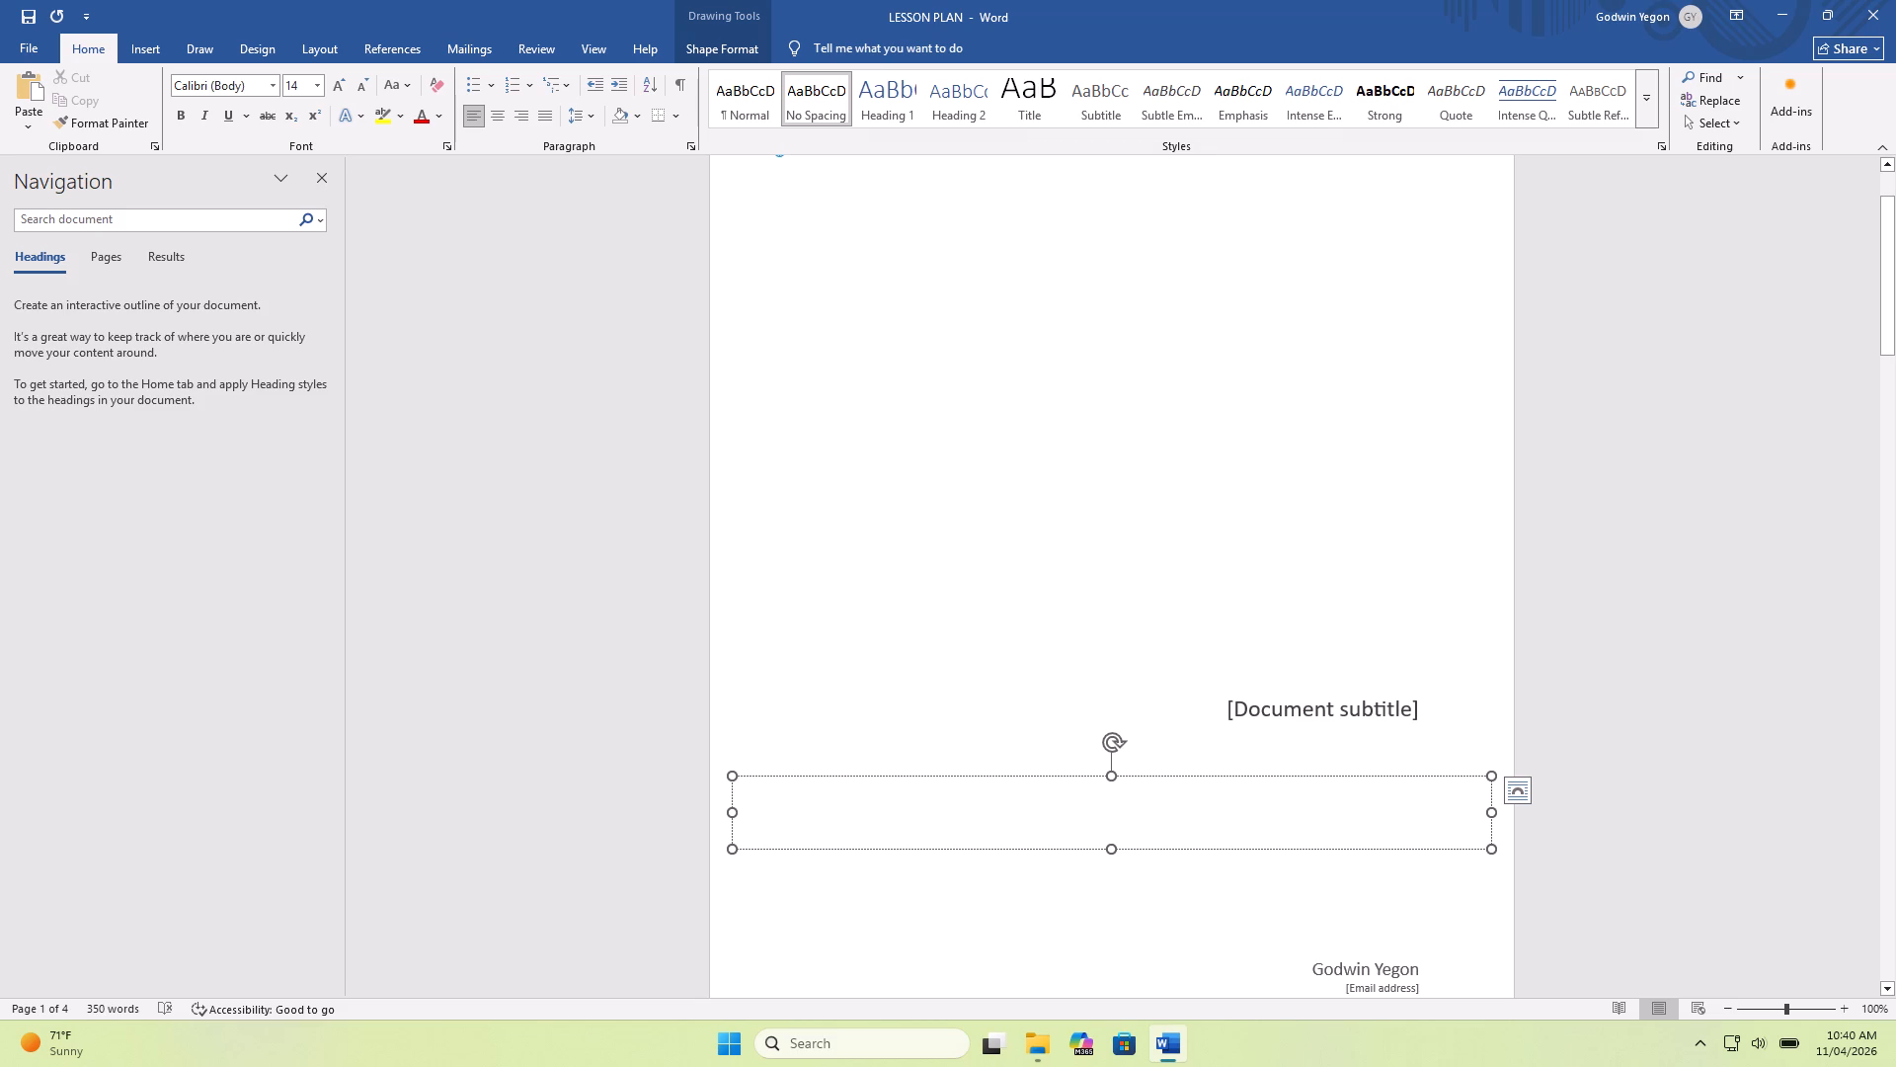
pyautogui.press('BackSpace')
# Delete the document subtitle placeholder from the cover page.
pyautogui.click(1409, 718)
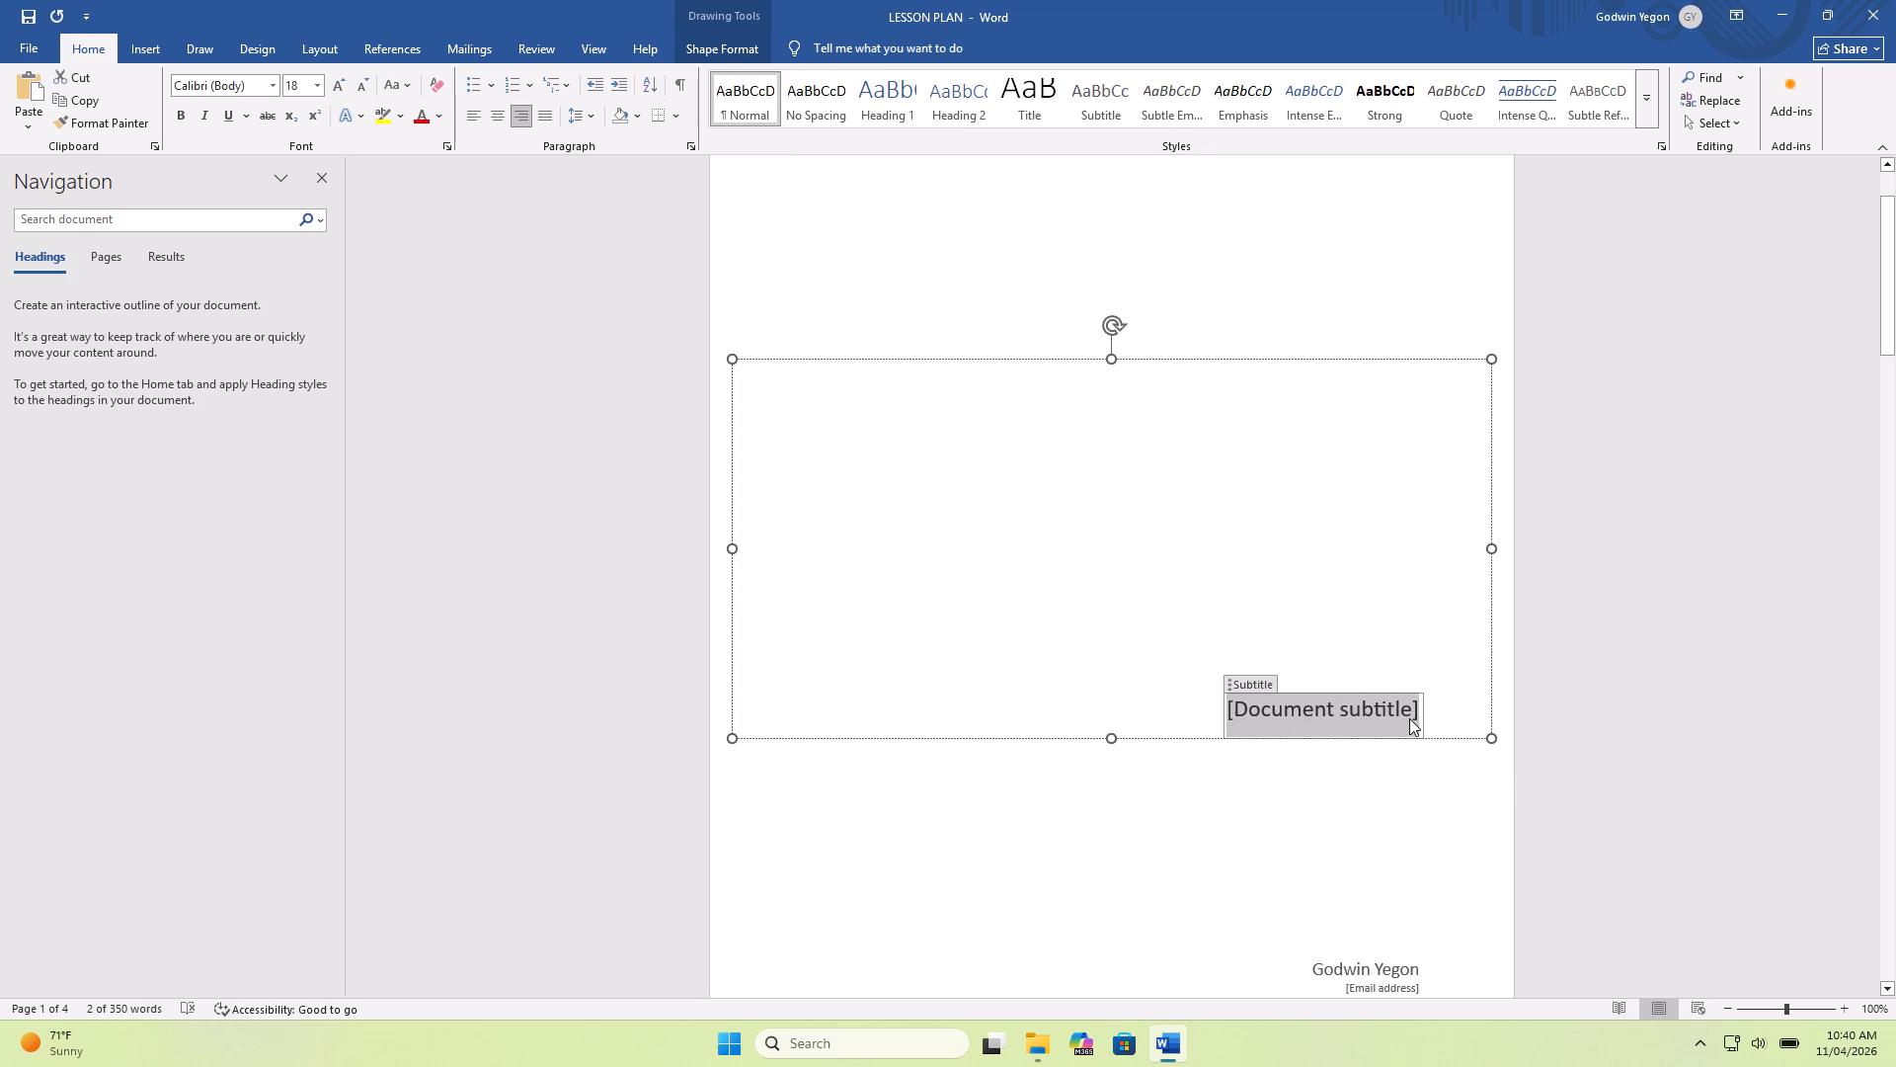
pyautogui.press('BackSpace')
# Delete the author name above the email address placeholder on the cover page.
pyautogui.click(1441, 979)
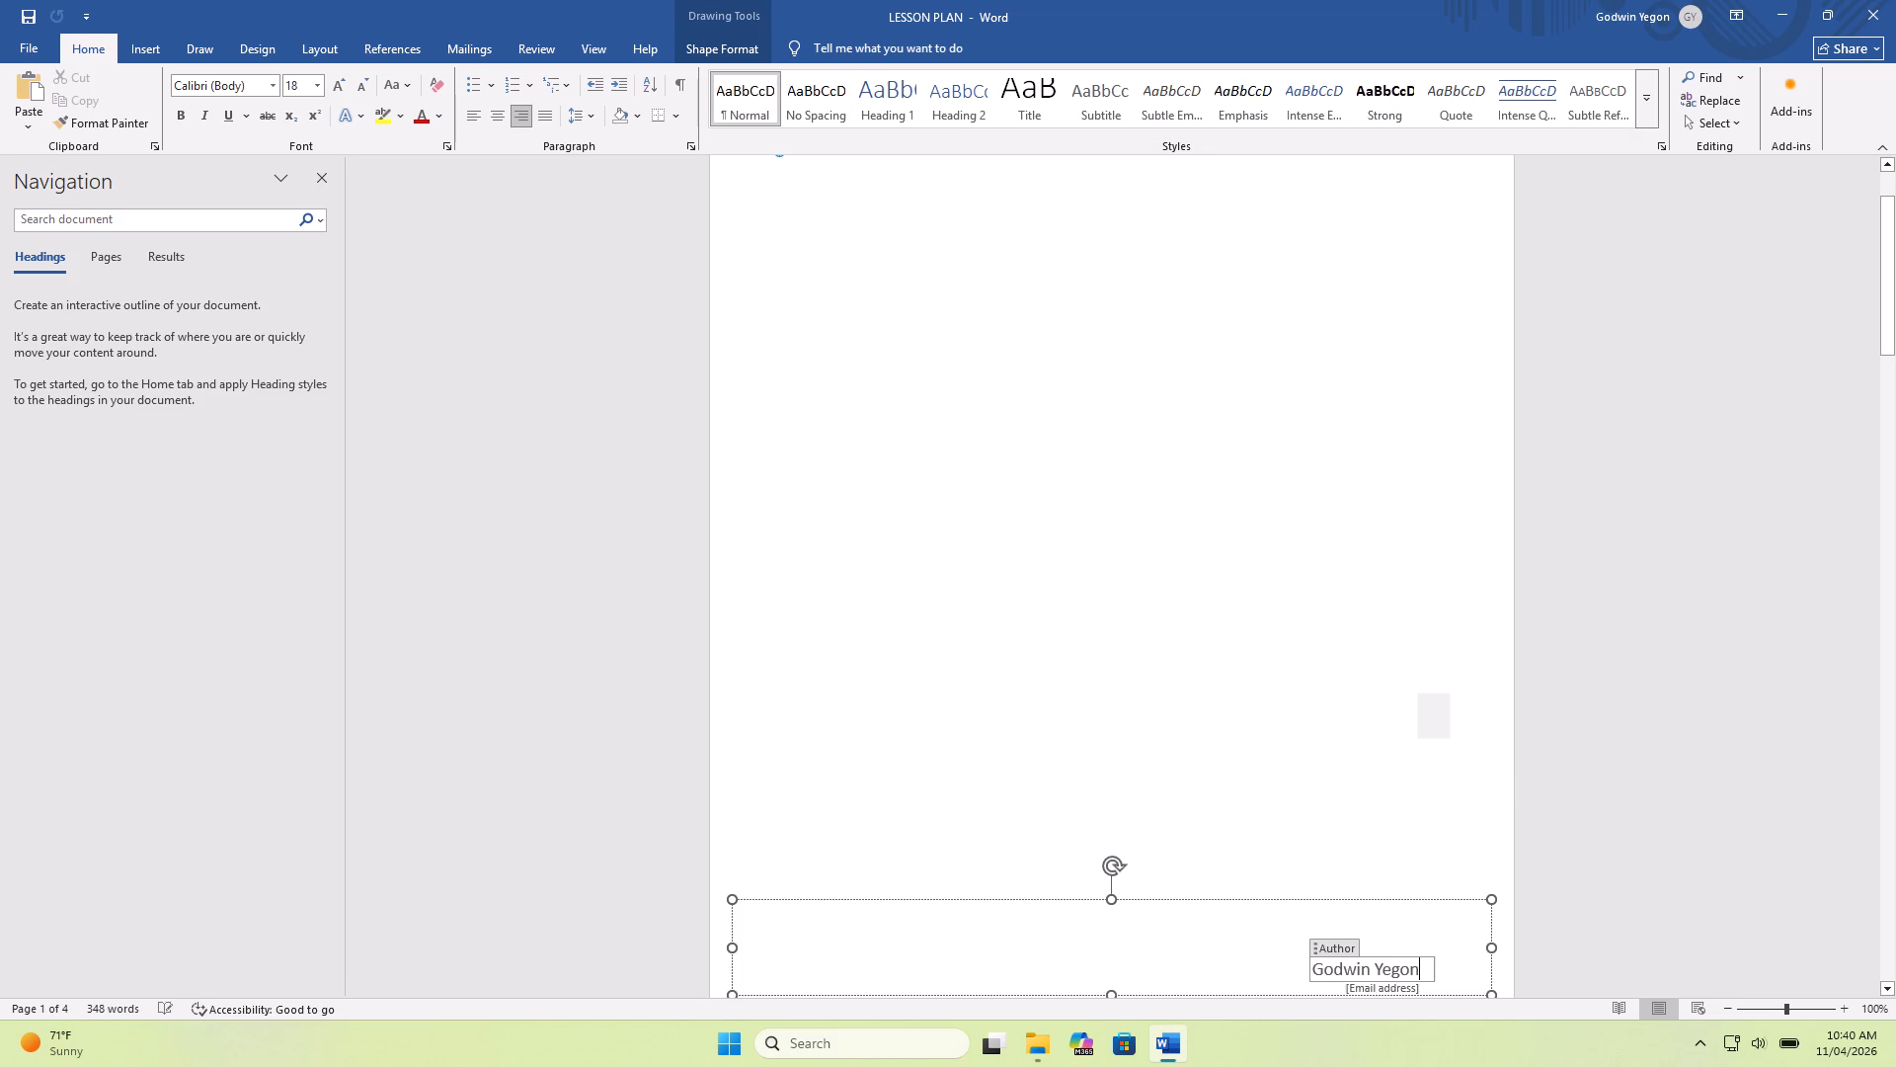
pyautogui.press('BackSpace')
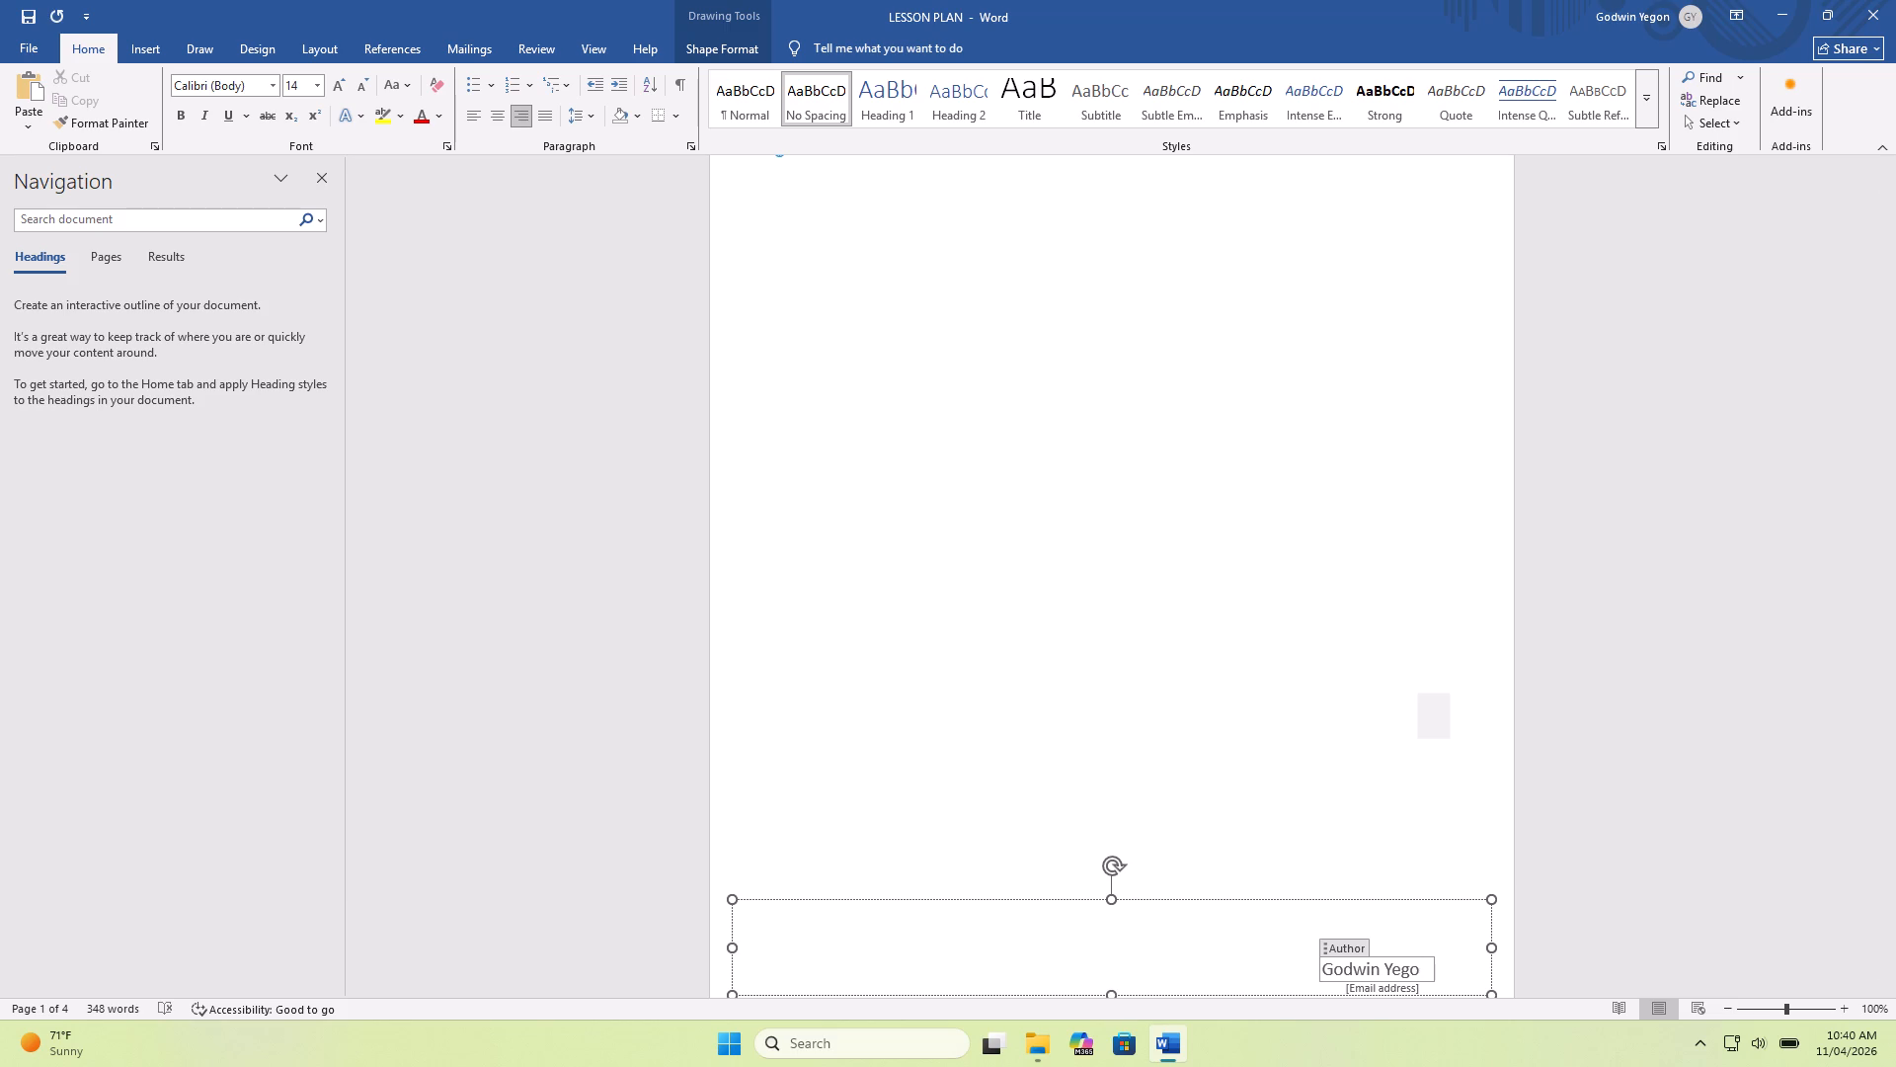
pyautogui.press('BackSpace')
pyautogui.press('BackSpace')
pyautogui.press('BackSpace')
pyautogui.press('BackSpace')
pyautogui.press('BackSpace')
pyautogui.press('BackSpace')
pyautogui.press('BackSpace')
pyautogui.press('BackSpace')
pyautogui.press('BackSpace')
pyautogui.press('BackSpace')
pyautogui.press('BackSpace')
pyautogui.press('BackSpace')
pyautogui.press('BackSpace')
pyautogui.press('BackSpace')
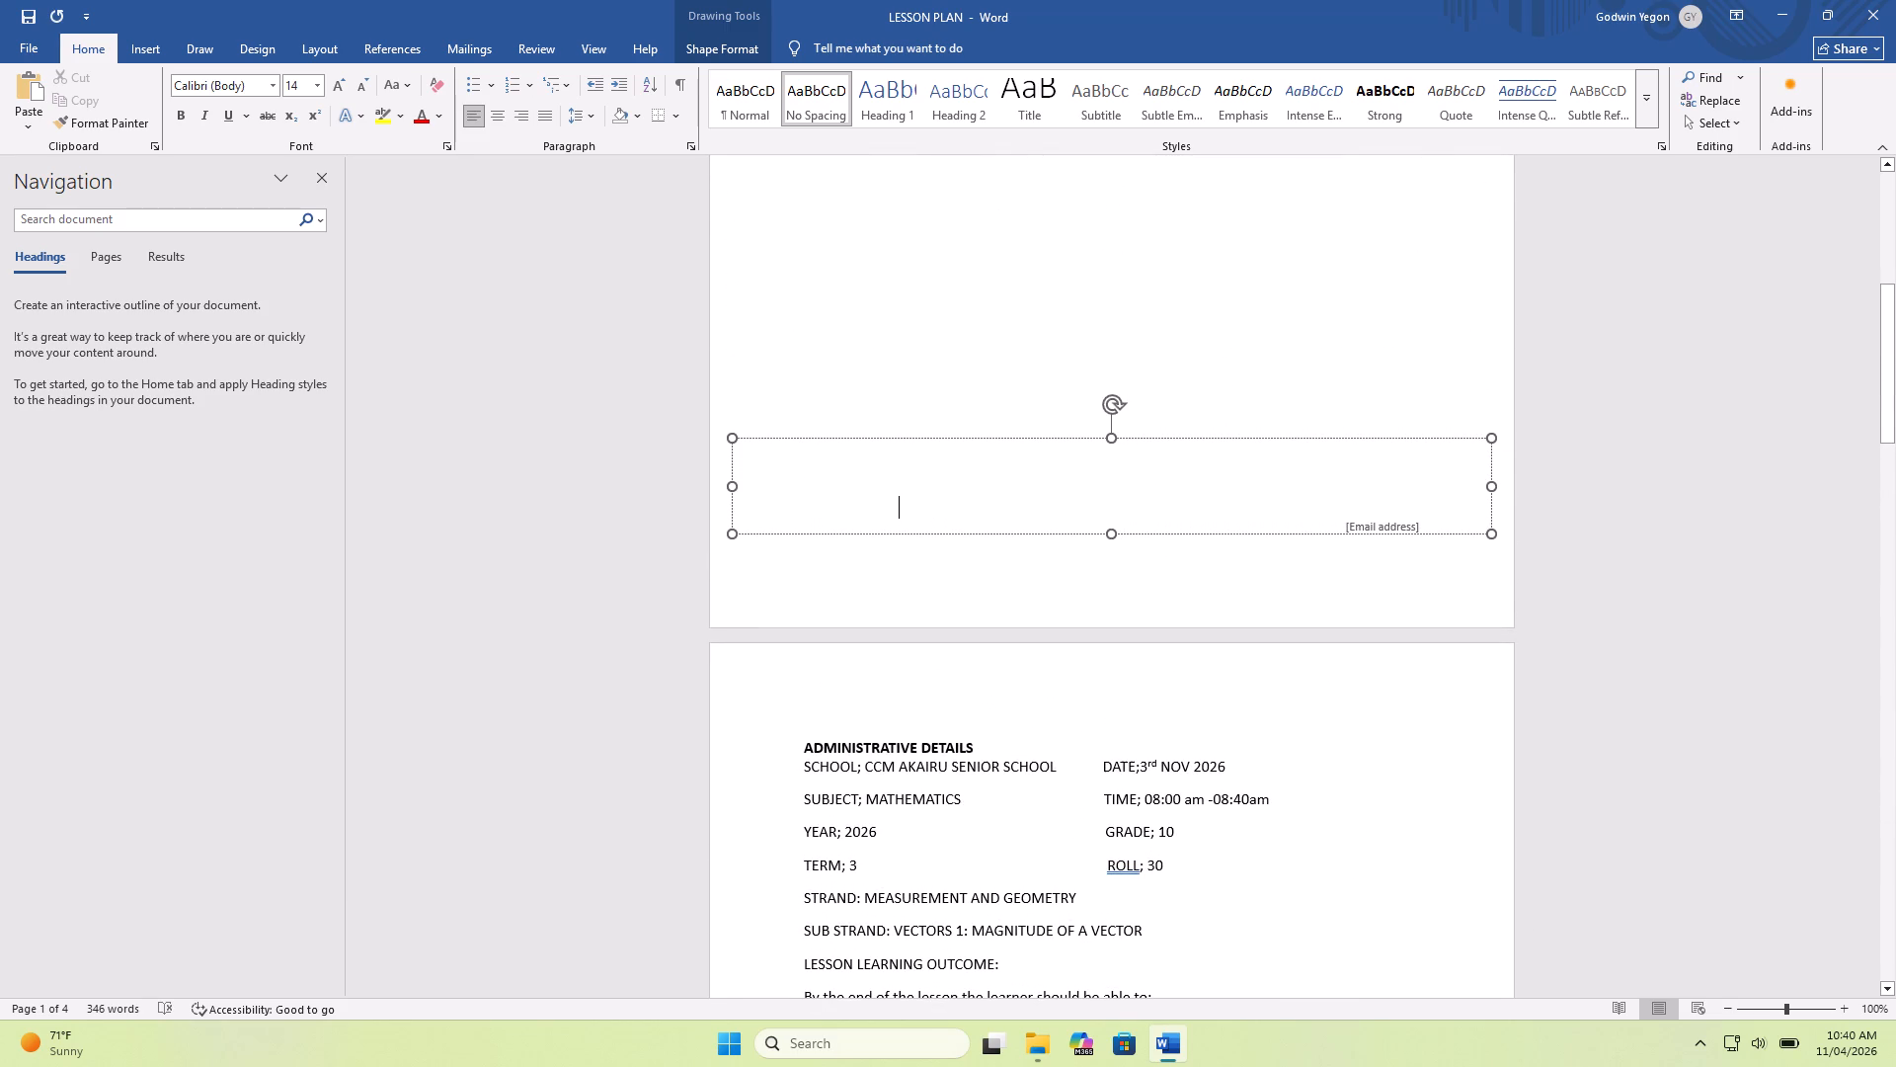
# Move the email address text box down to the cover page's bottom edge and widen it to the page's right edge.
pyautogui.click(1433, 533)
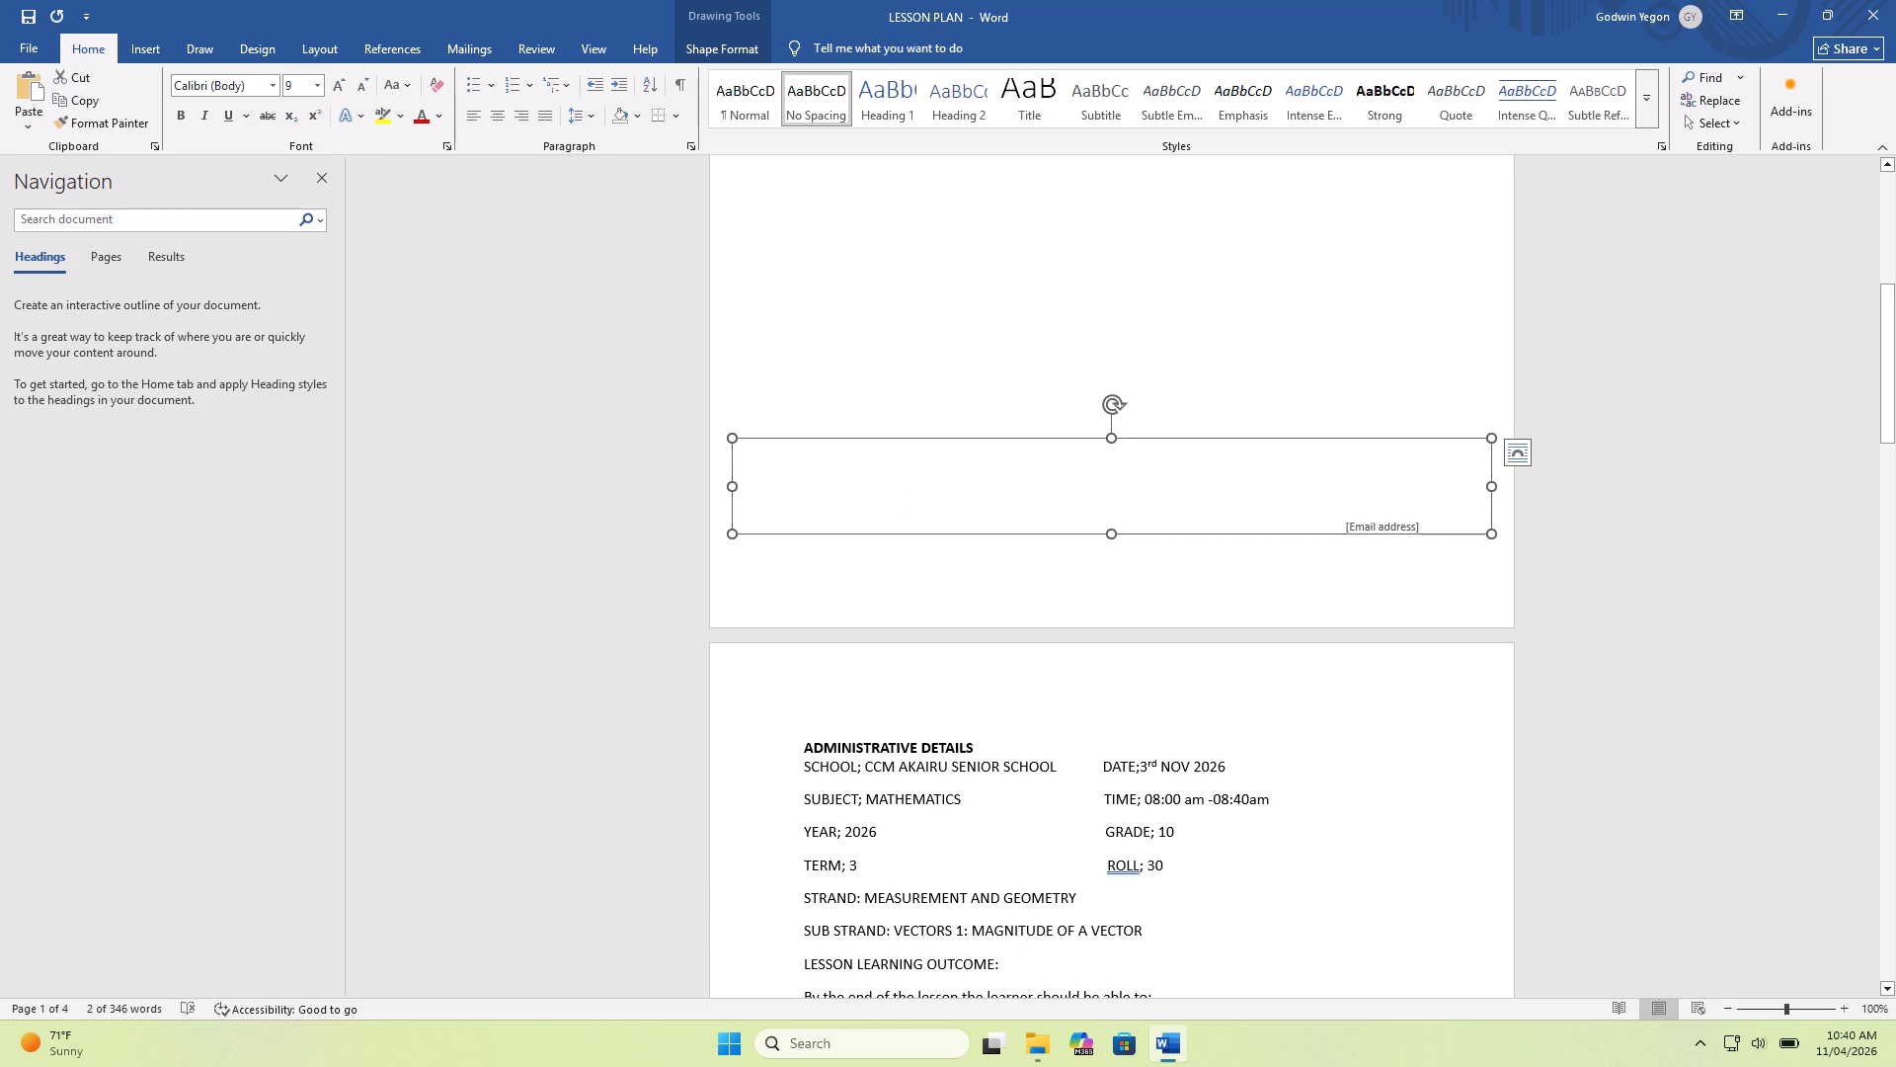
pyautogui.moveTo(1433, 533); pyautogui.dragTo(1434, 603)
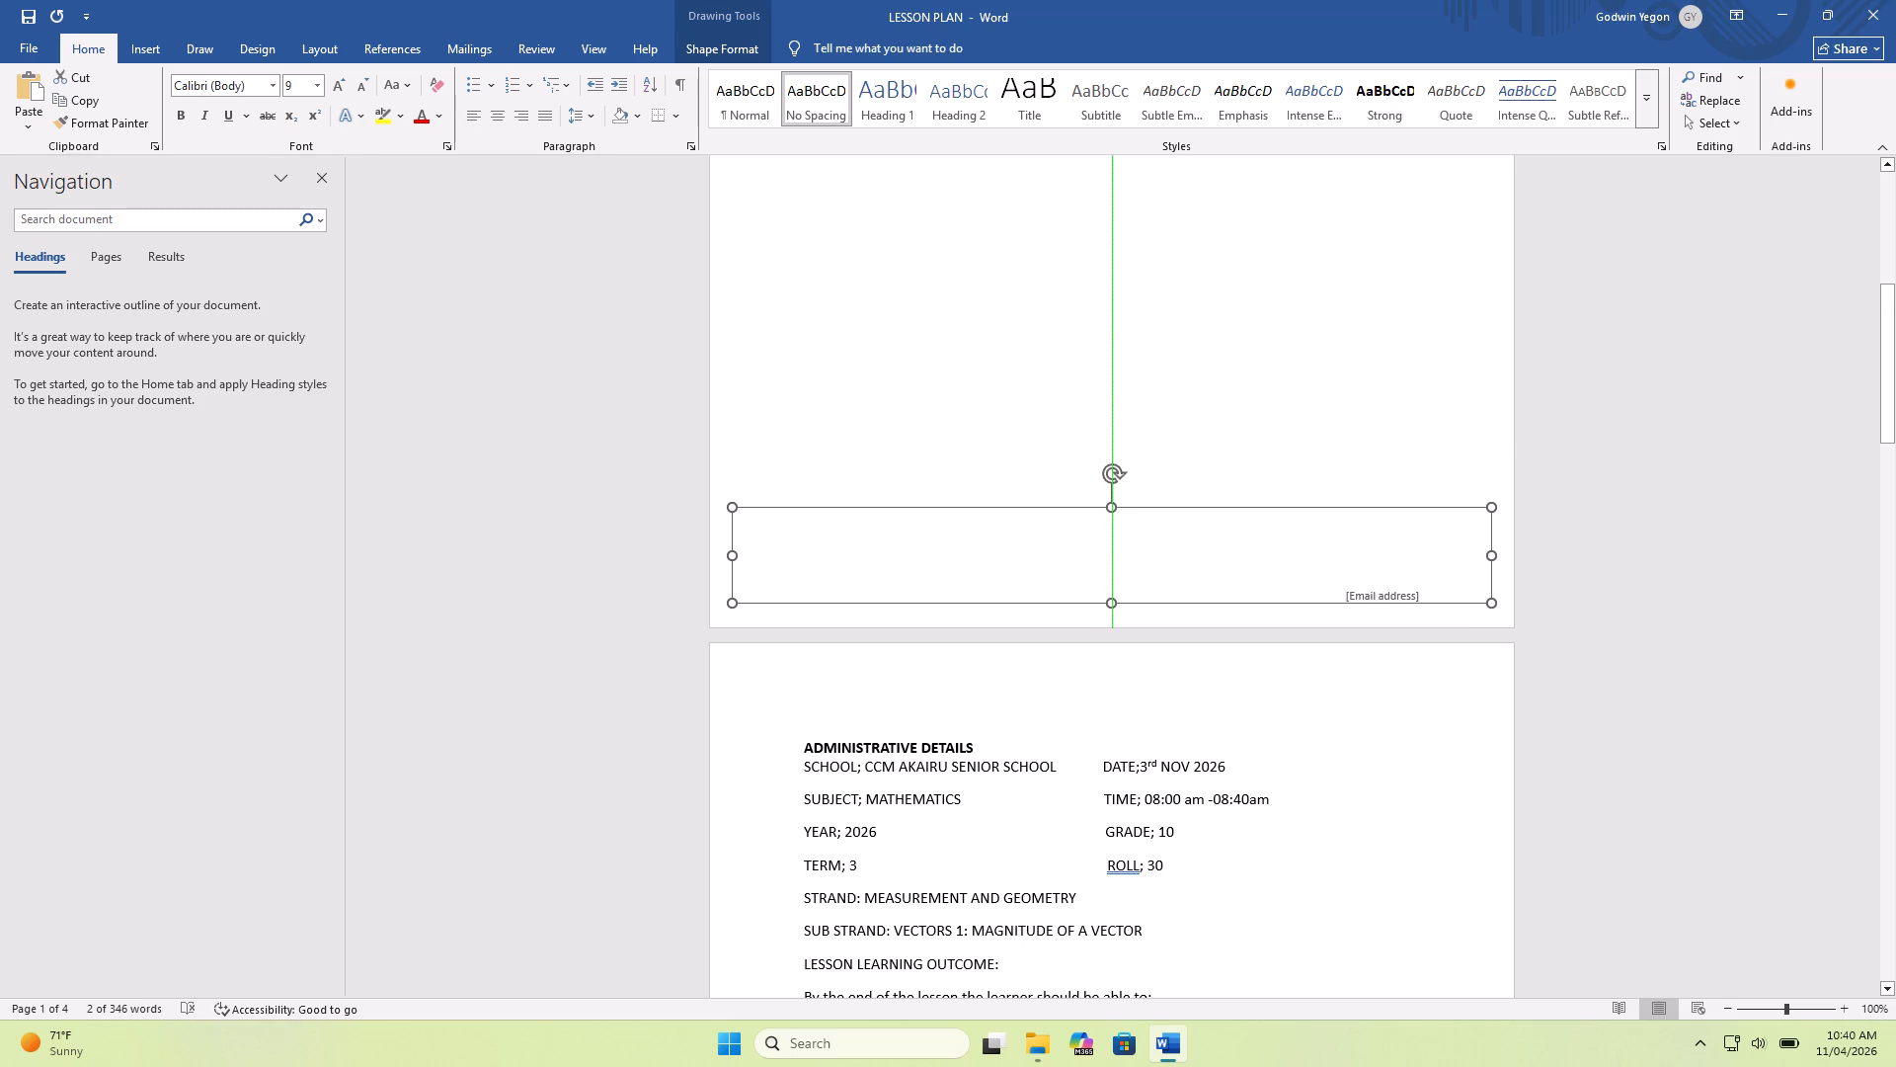
pyautogui.moveTo(1434, 603); pyautogui.dragTo(1434, 623)
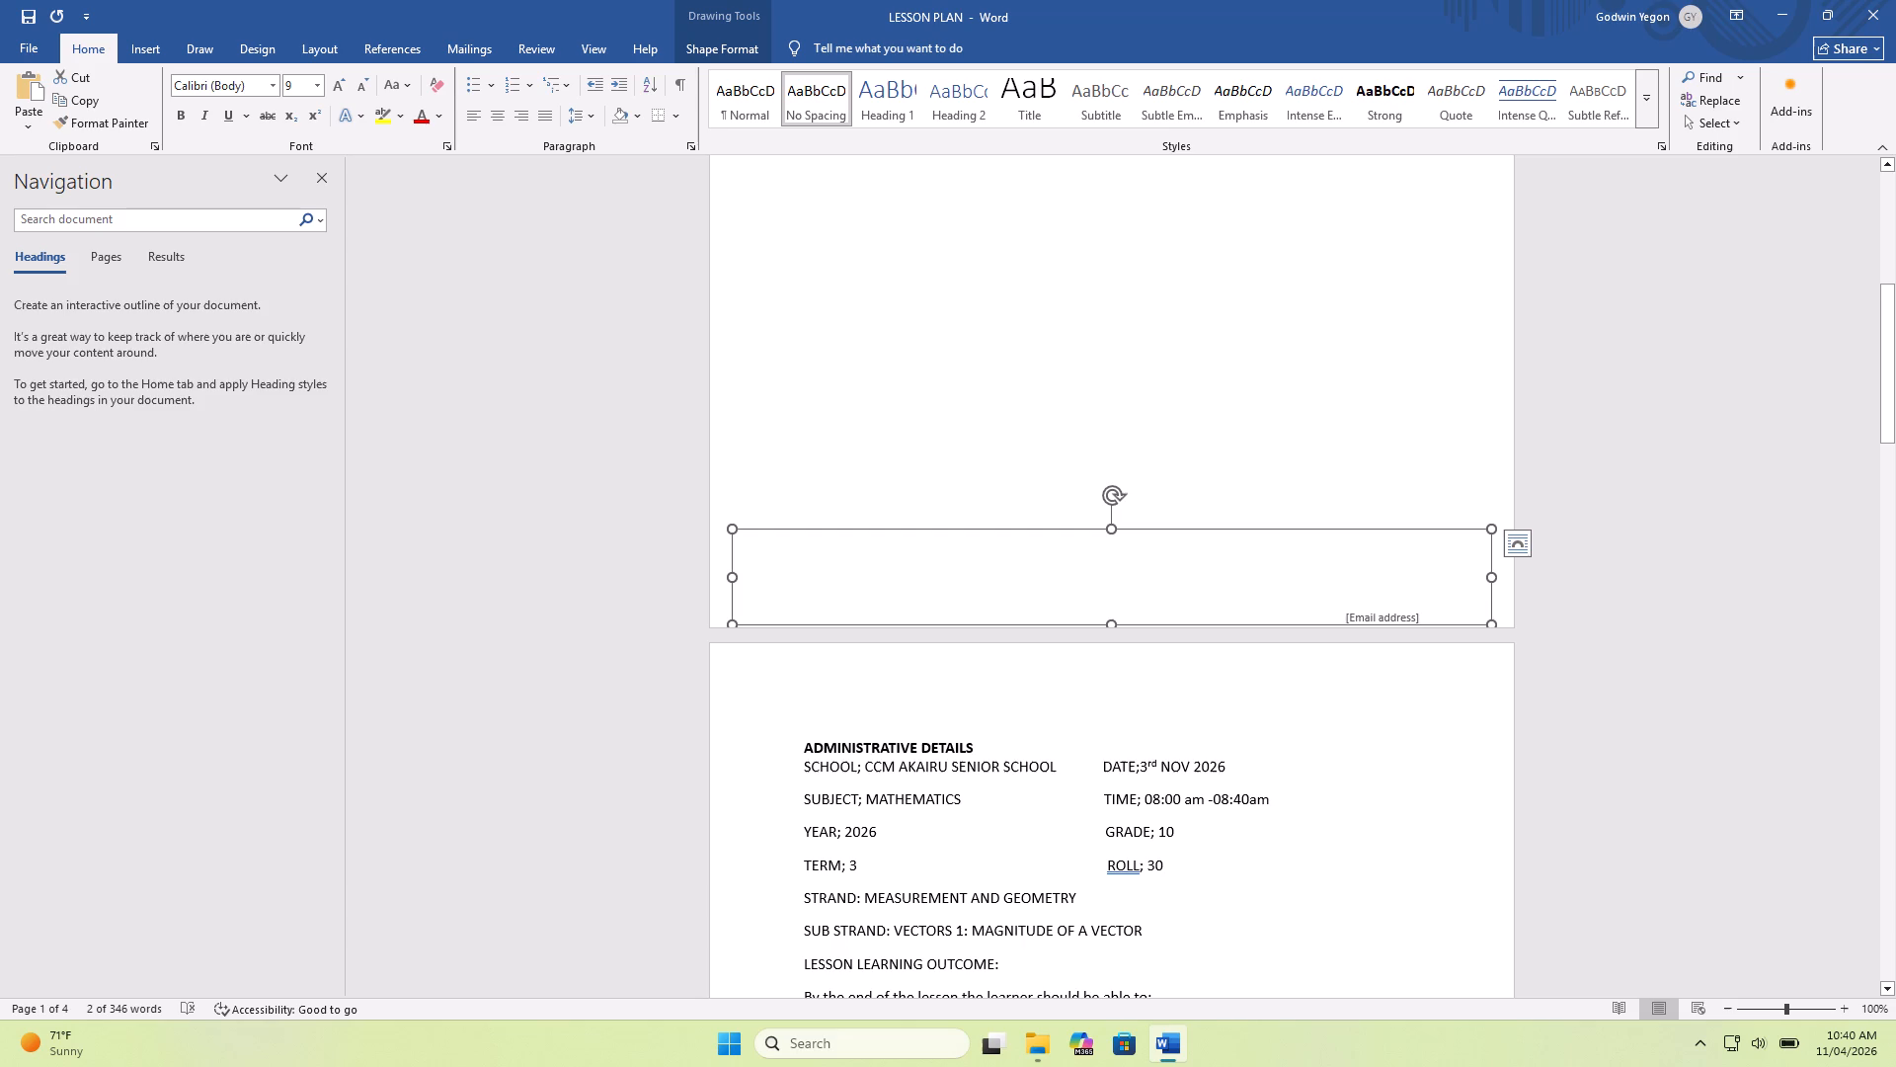
pyautogui.moveTo(1492, 529); pyautogui.dragTo(1494, 529)
pyautogui.moveTo(1494, 529); pyautogui.dragTo(1513, 525)
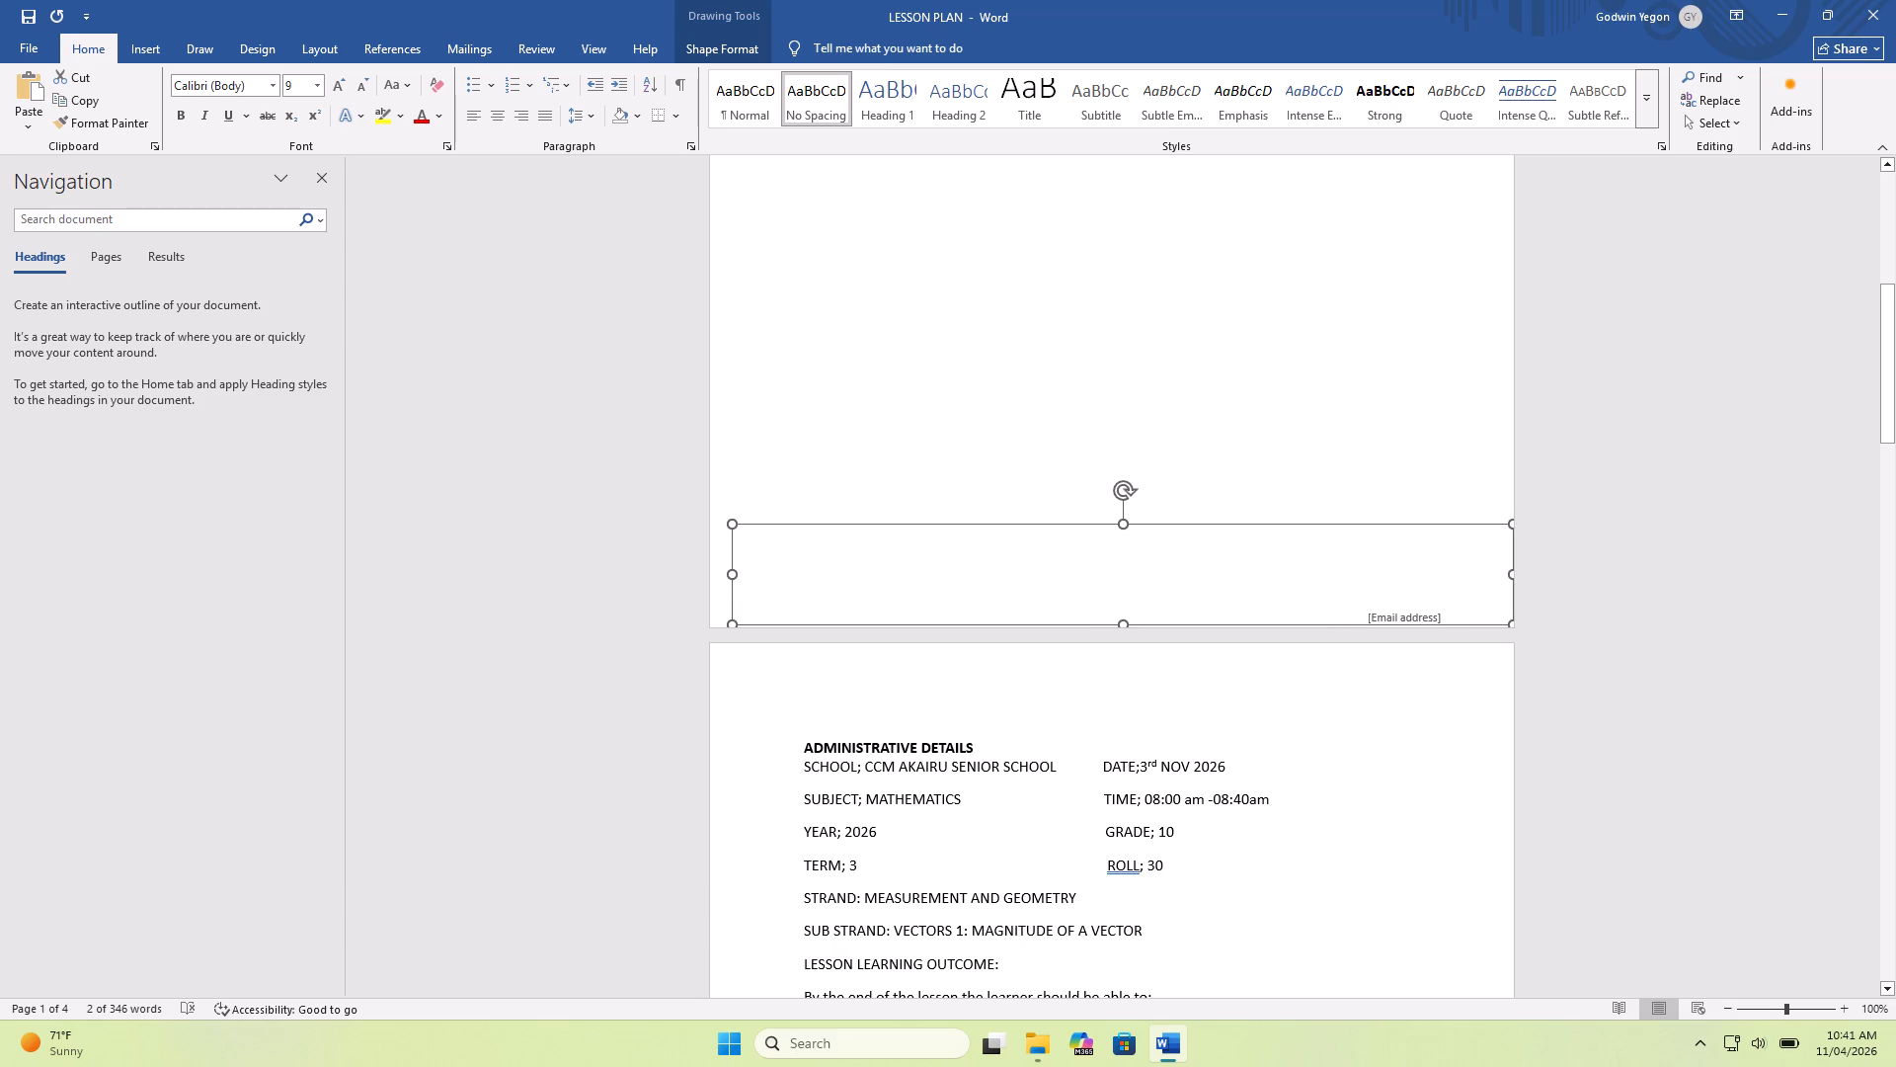
# Enlarge the email address text box upward over the cover page, extend it to the page's left edge and pull its right edge slightly inward.
pyautogui.moveTo(1513, 525); pyautogui.dragTo(1516, 318)
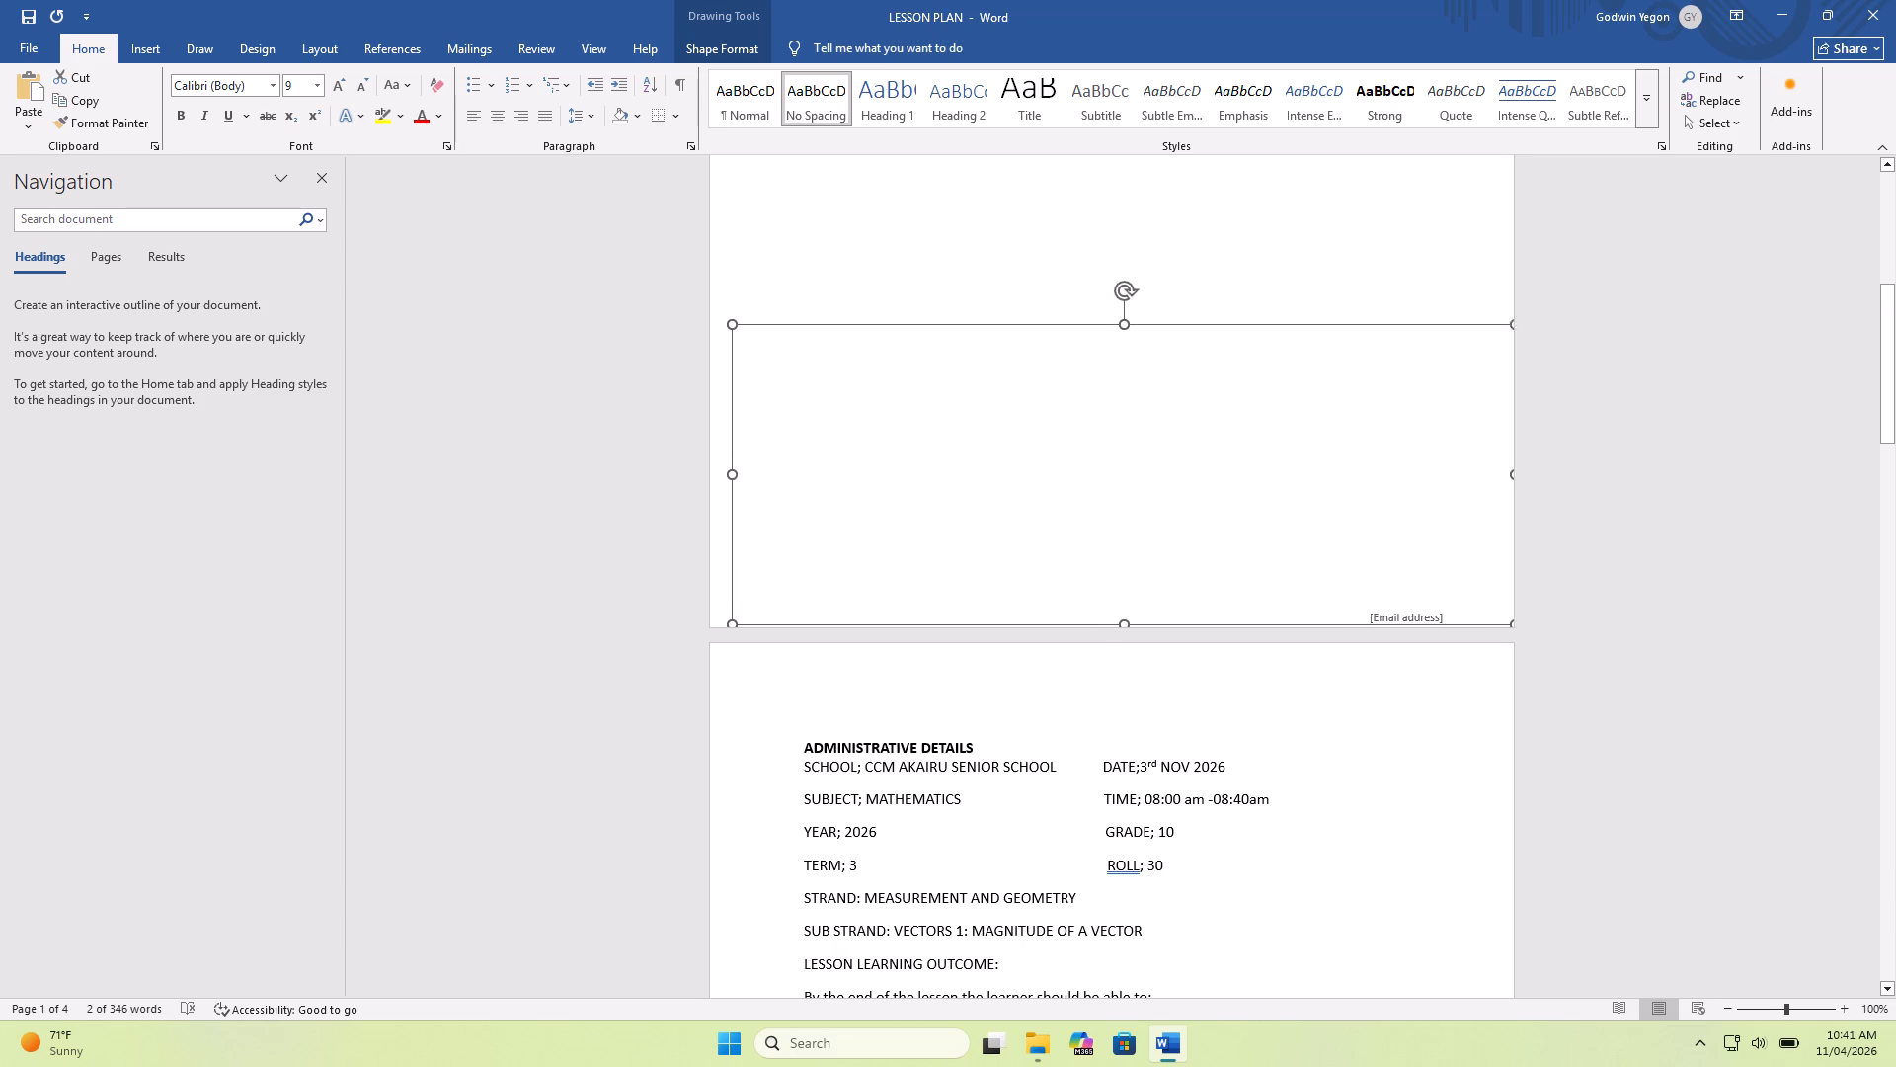
pyautogui.moveTo(1516, 318); pyautogui.dragTo(1516, 135)
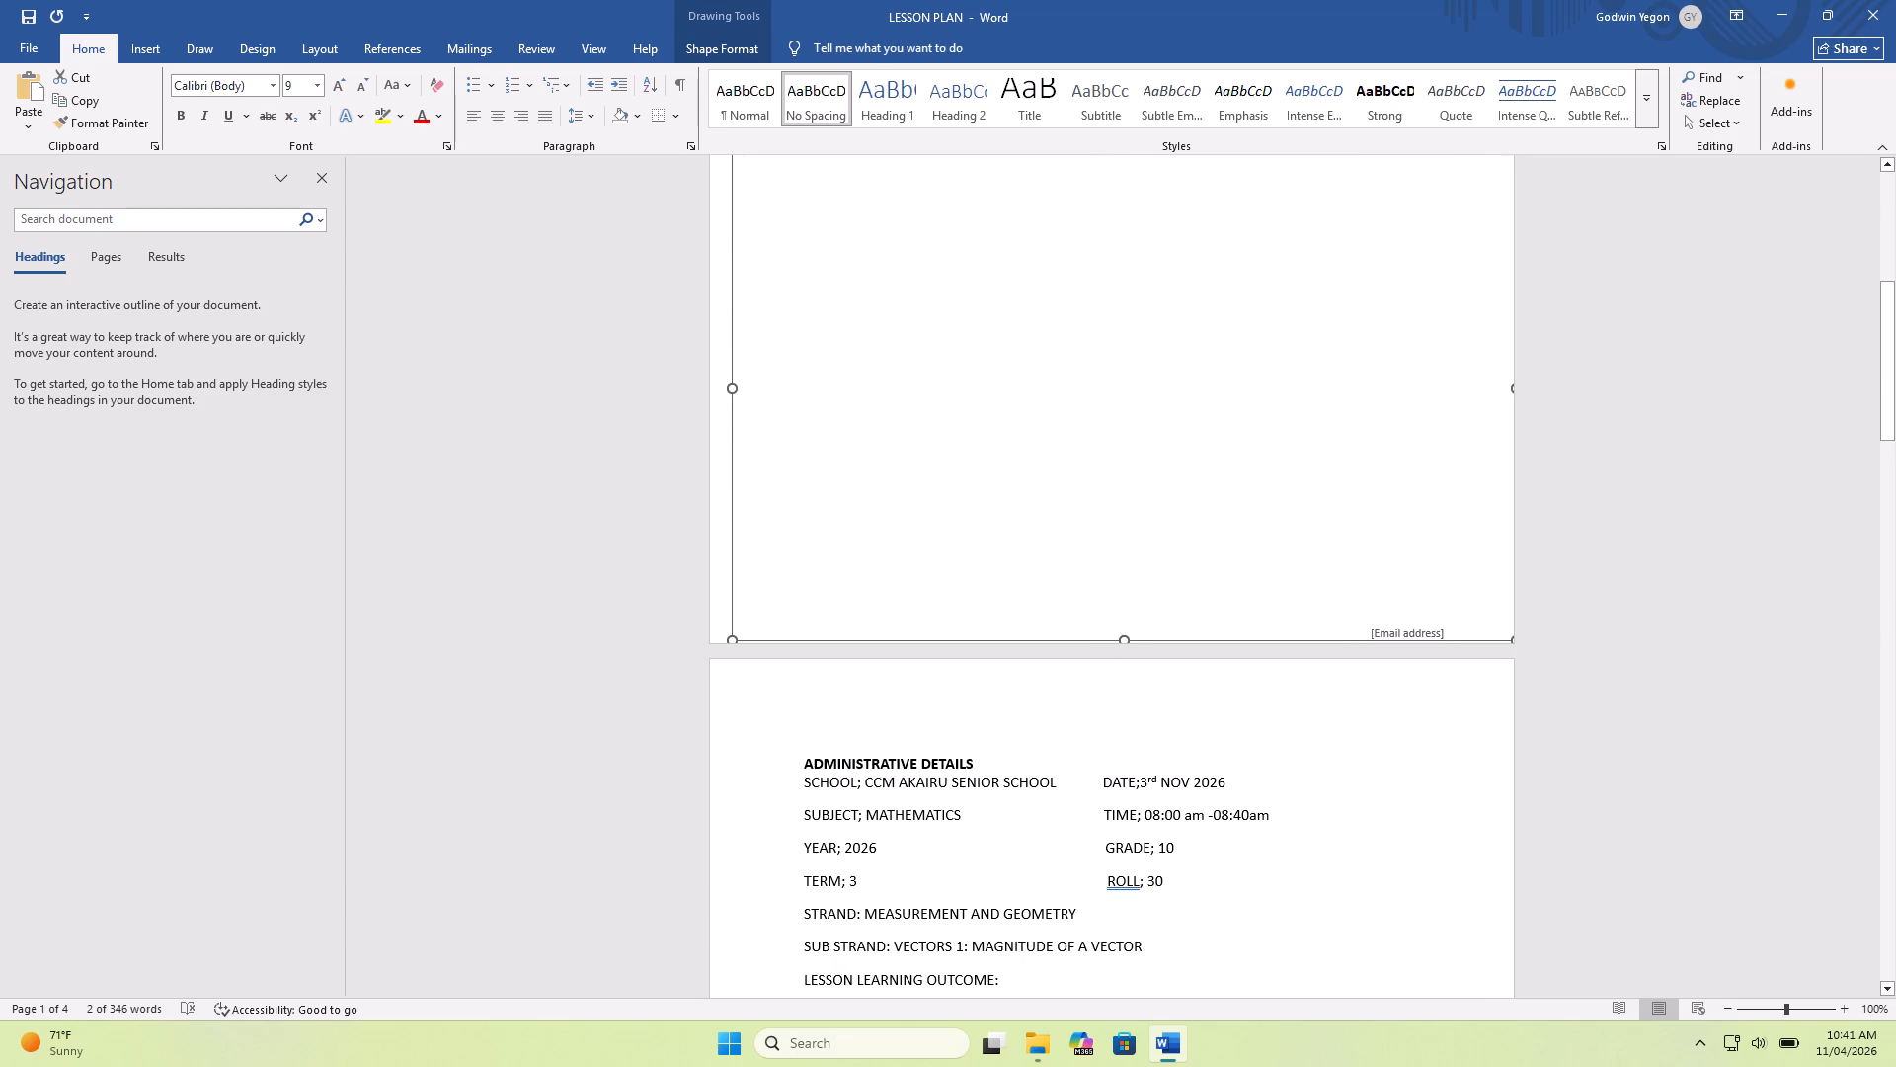
pyautogui.moveTo(1516, 135); pyautogui.dragTo(1488, 24)
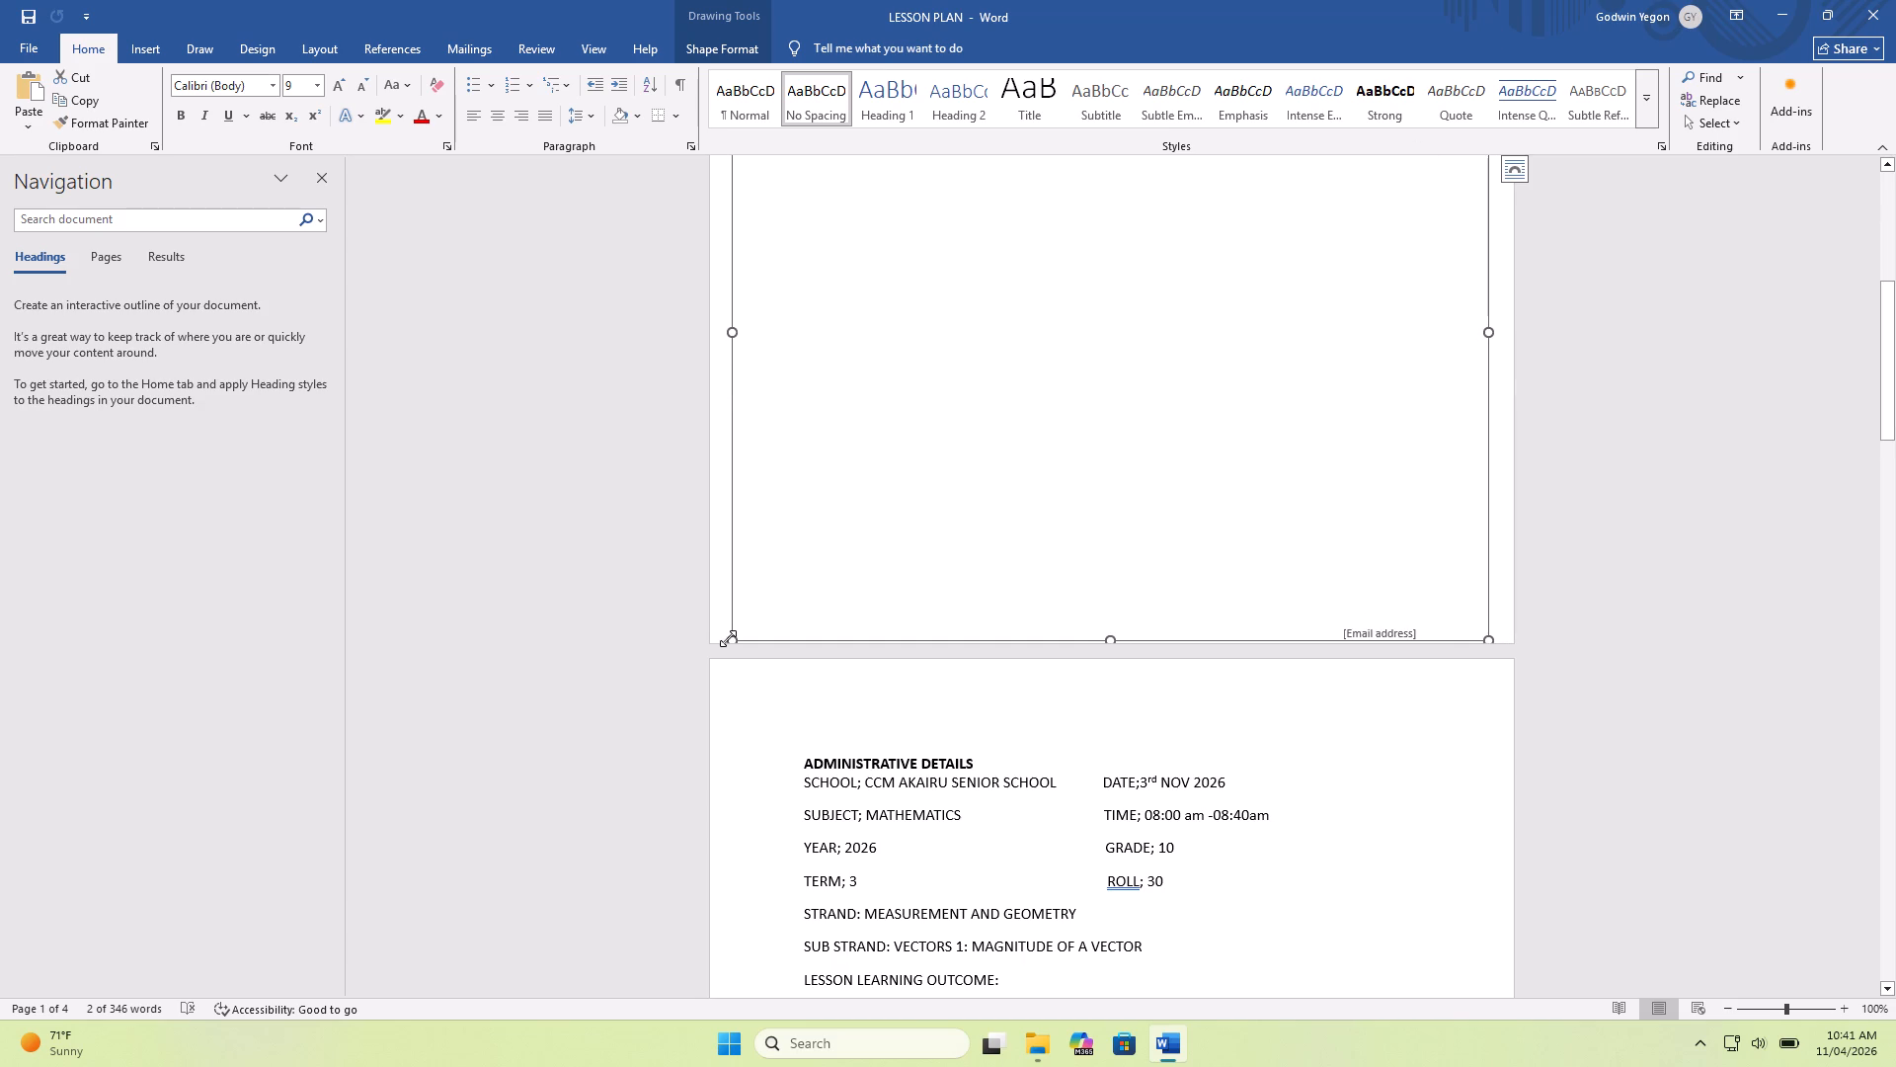
pyautogui.moveTo(728, 638); pyautogui.dragTo(715, 634)
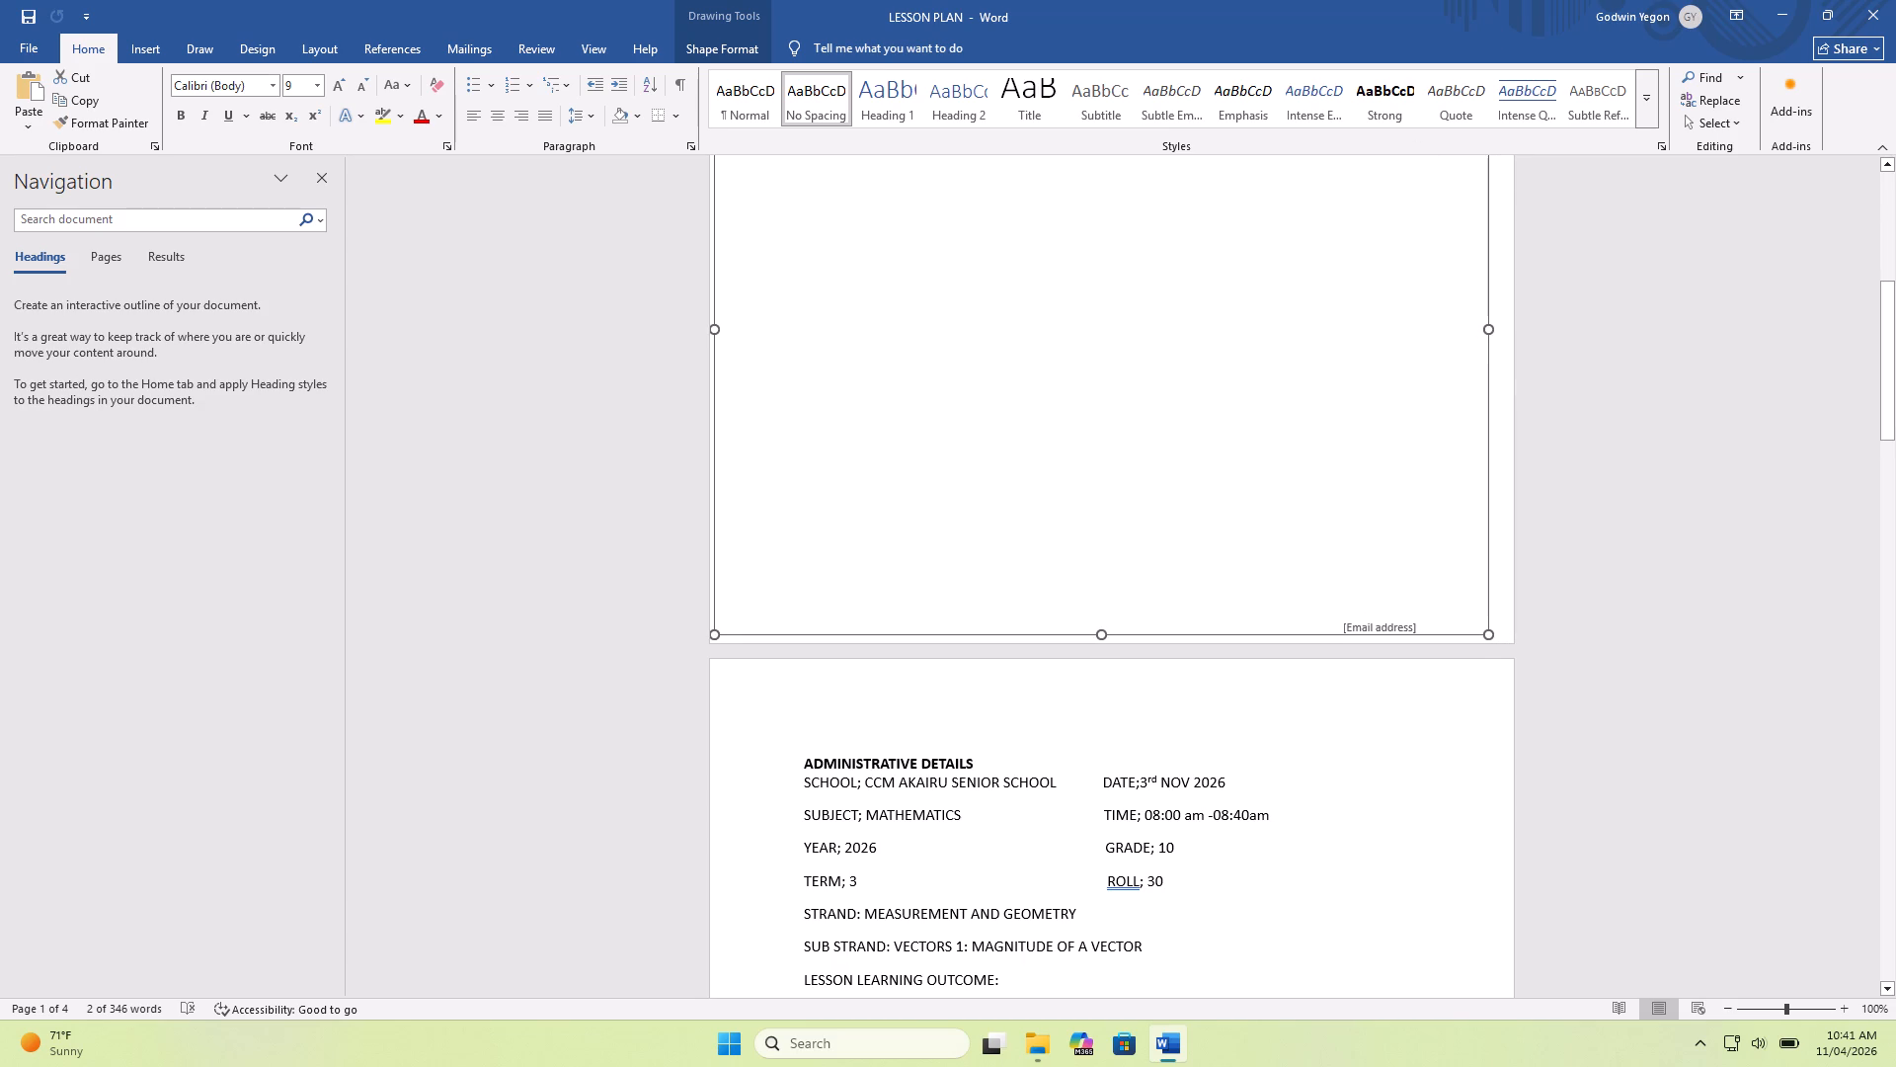
pyautogui.moveTo(715, 634); pyautogui.dragTo(711, 634)
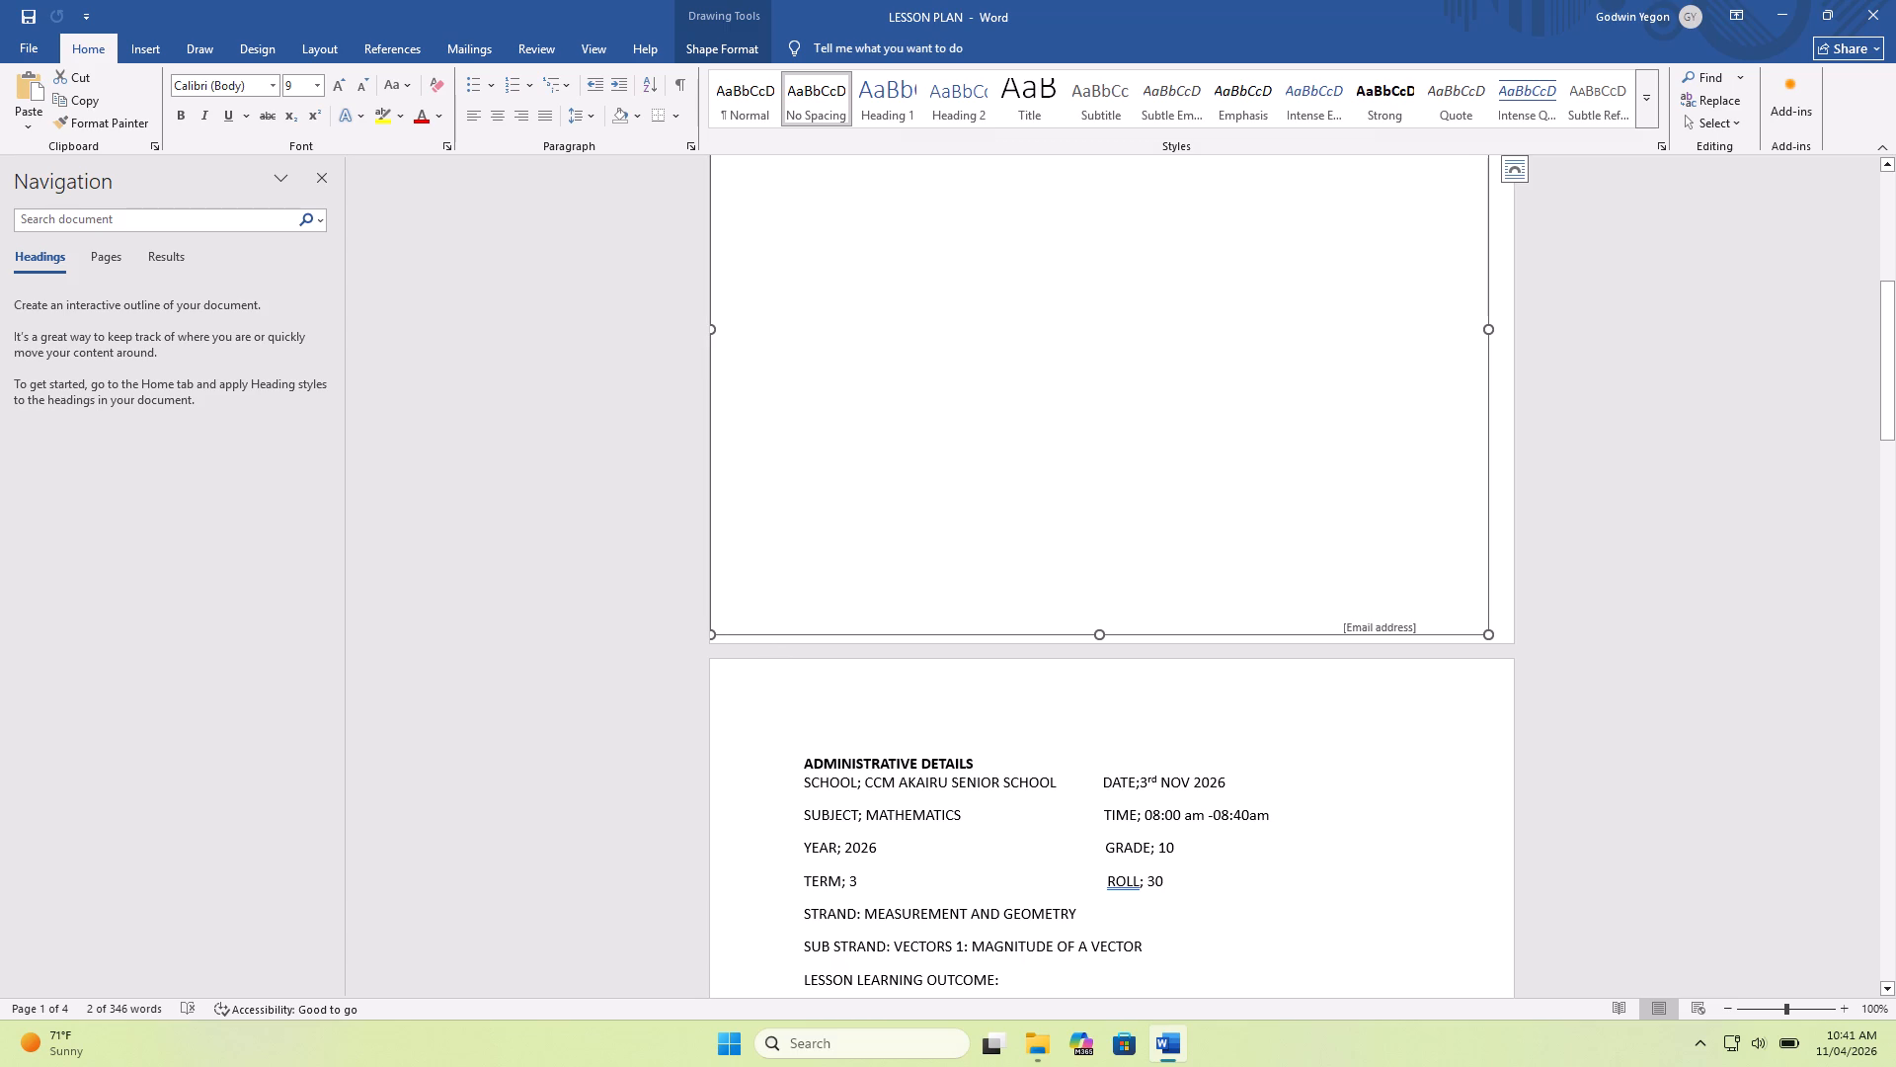
# Cut the email address text box and paste it at the empty line near the top of the cover page.
pyautogui.rightClick(1406, 579)
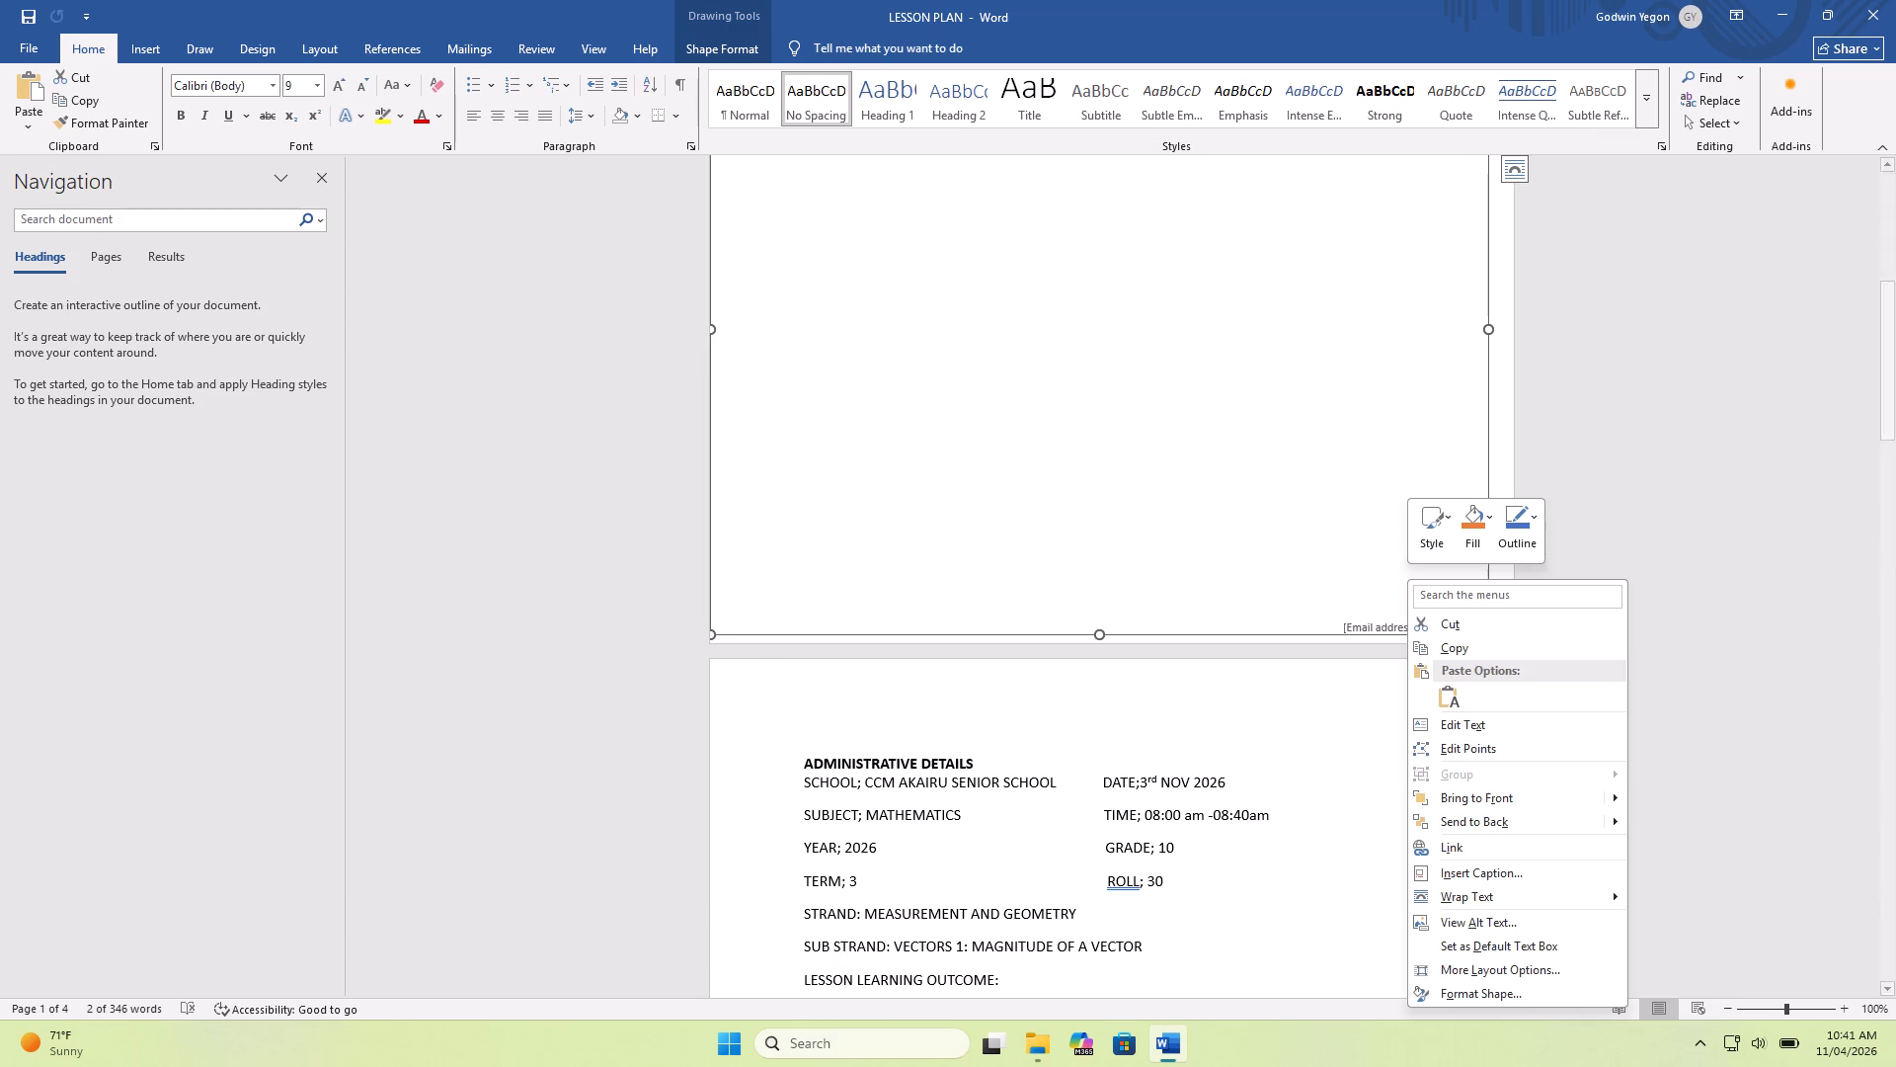
pyautogui.click(1461, 617)
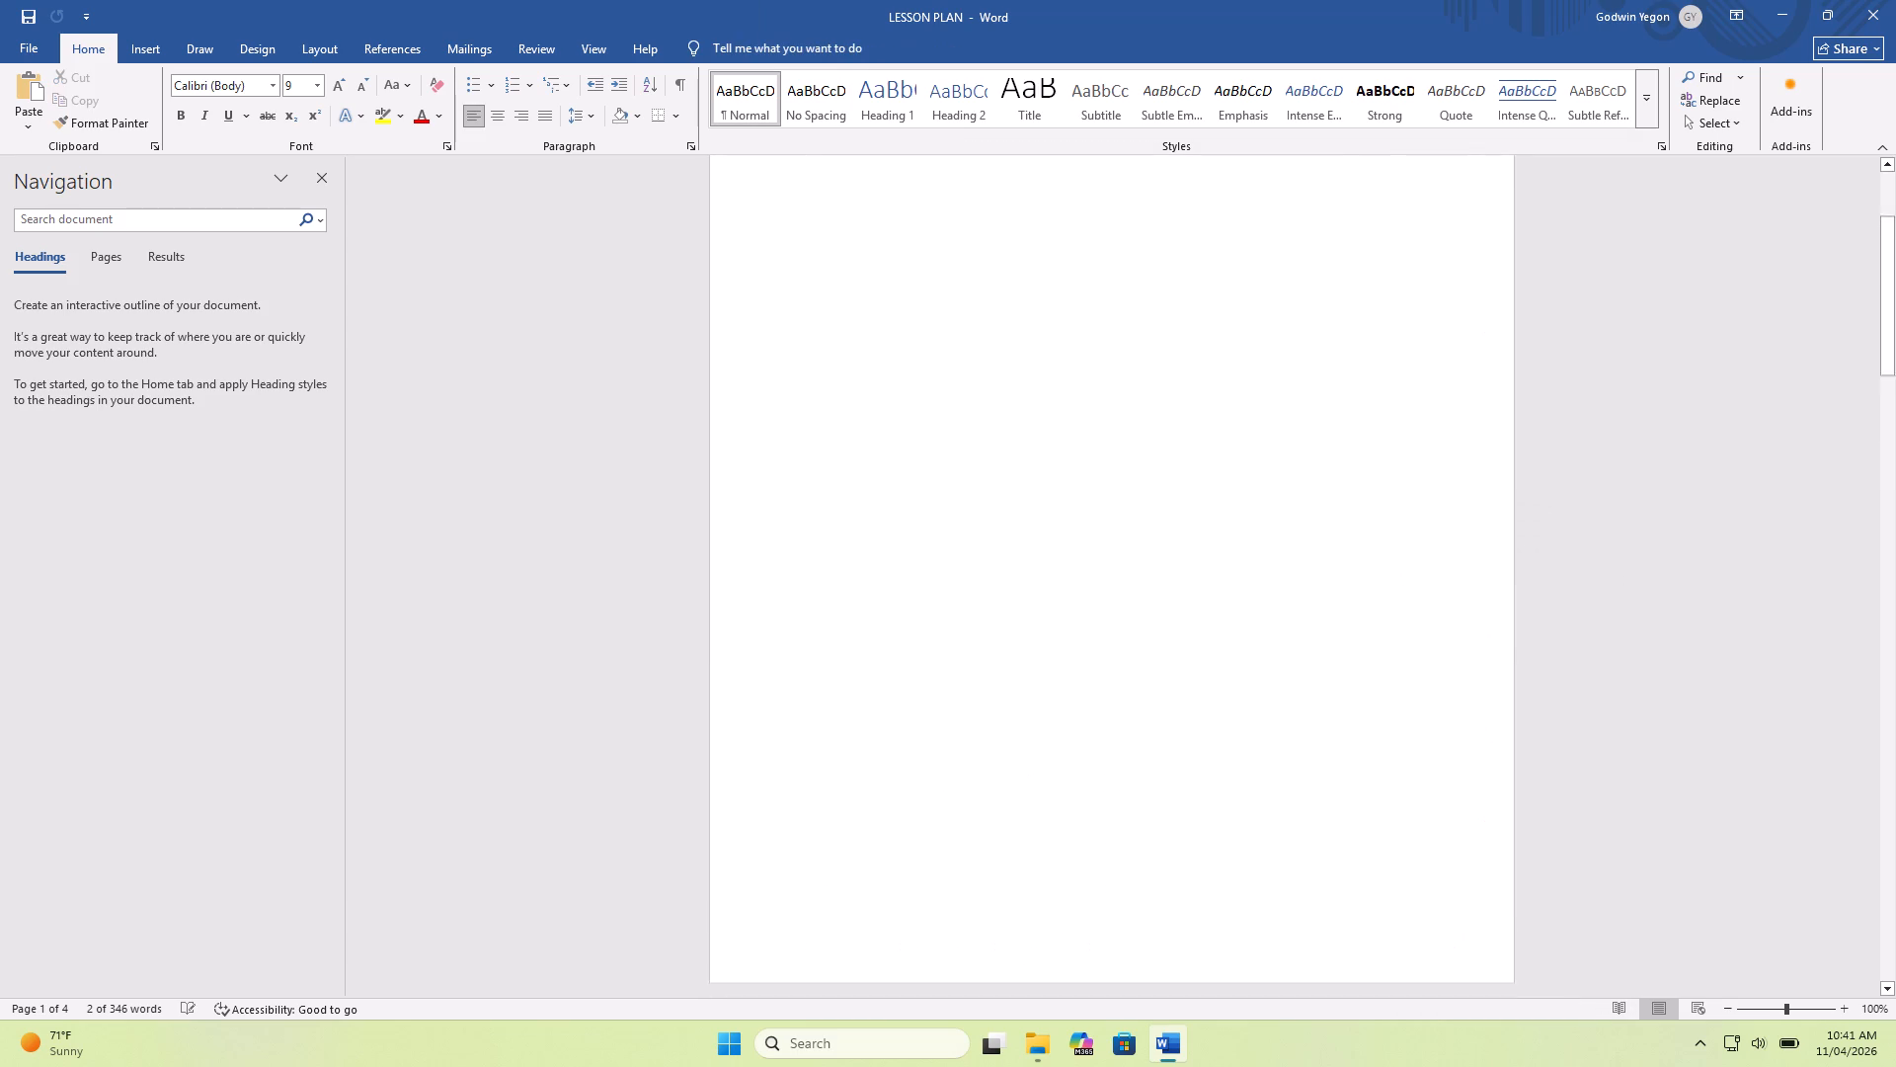
pyautogui.scroll(-2, 1432, 836)
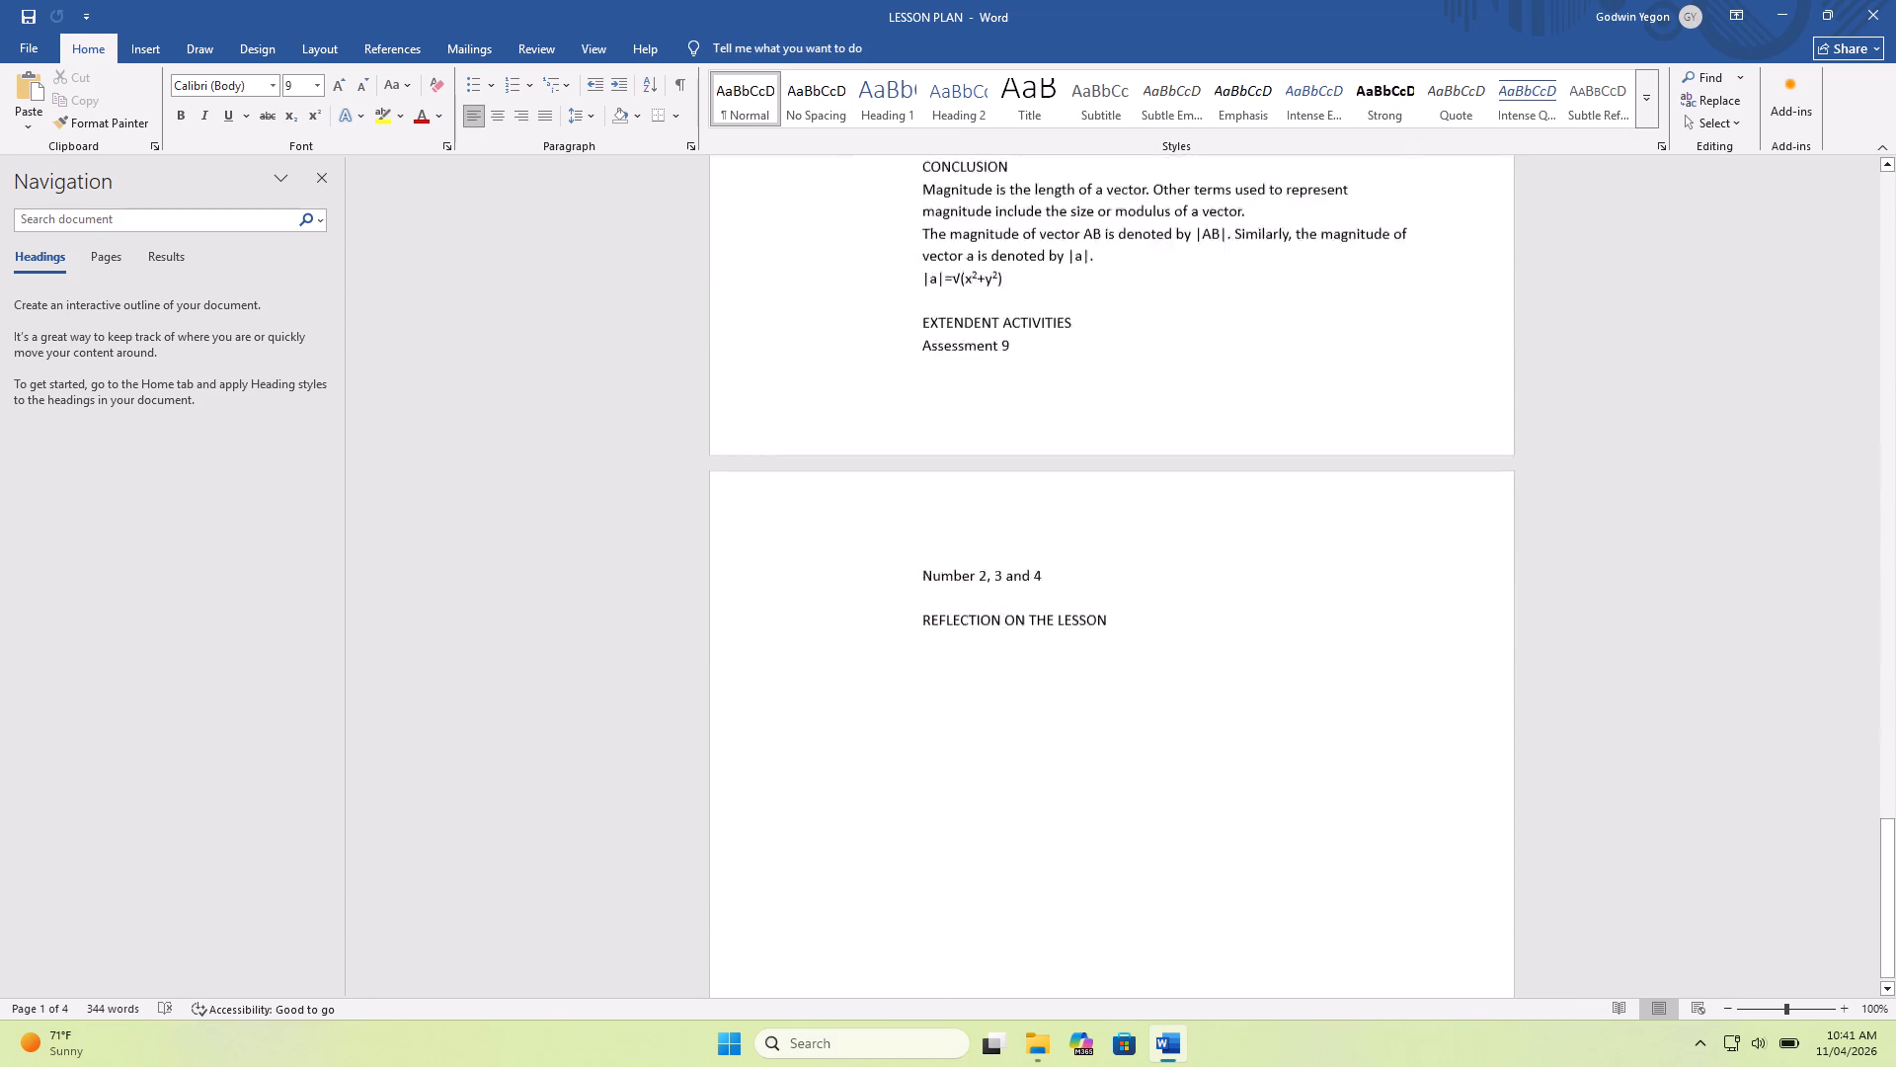
pyautogui.scroll(-1, 1432, 836)
pyautogui.scroll(5, 1432, 836)
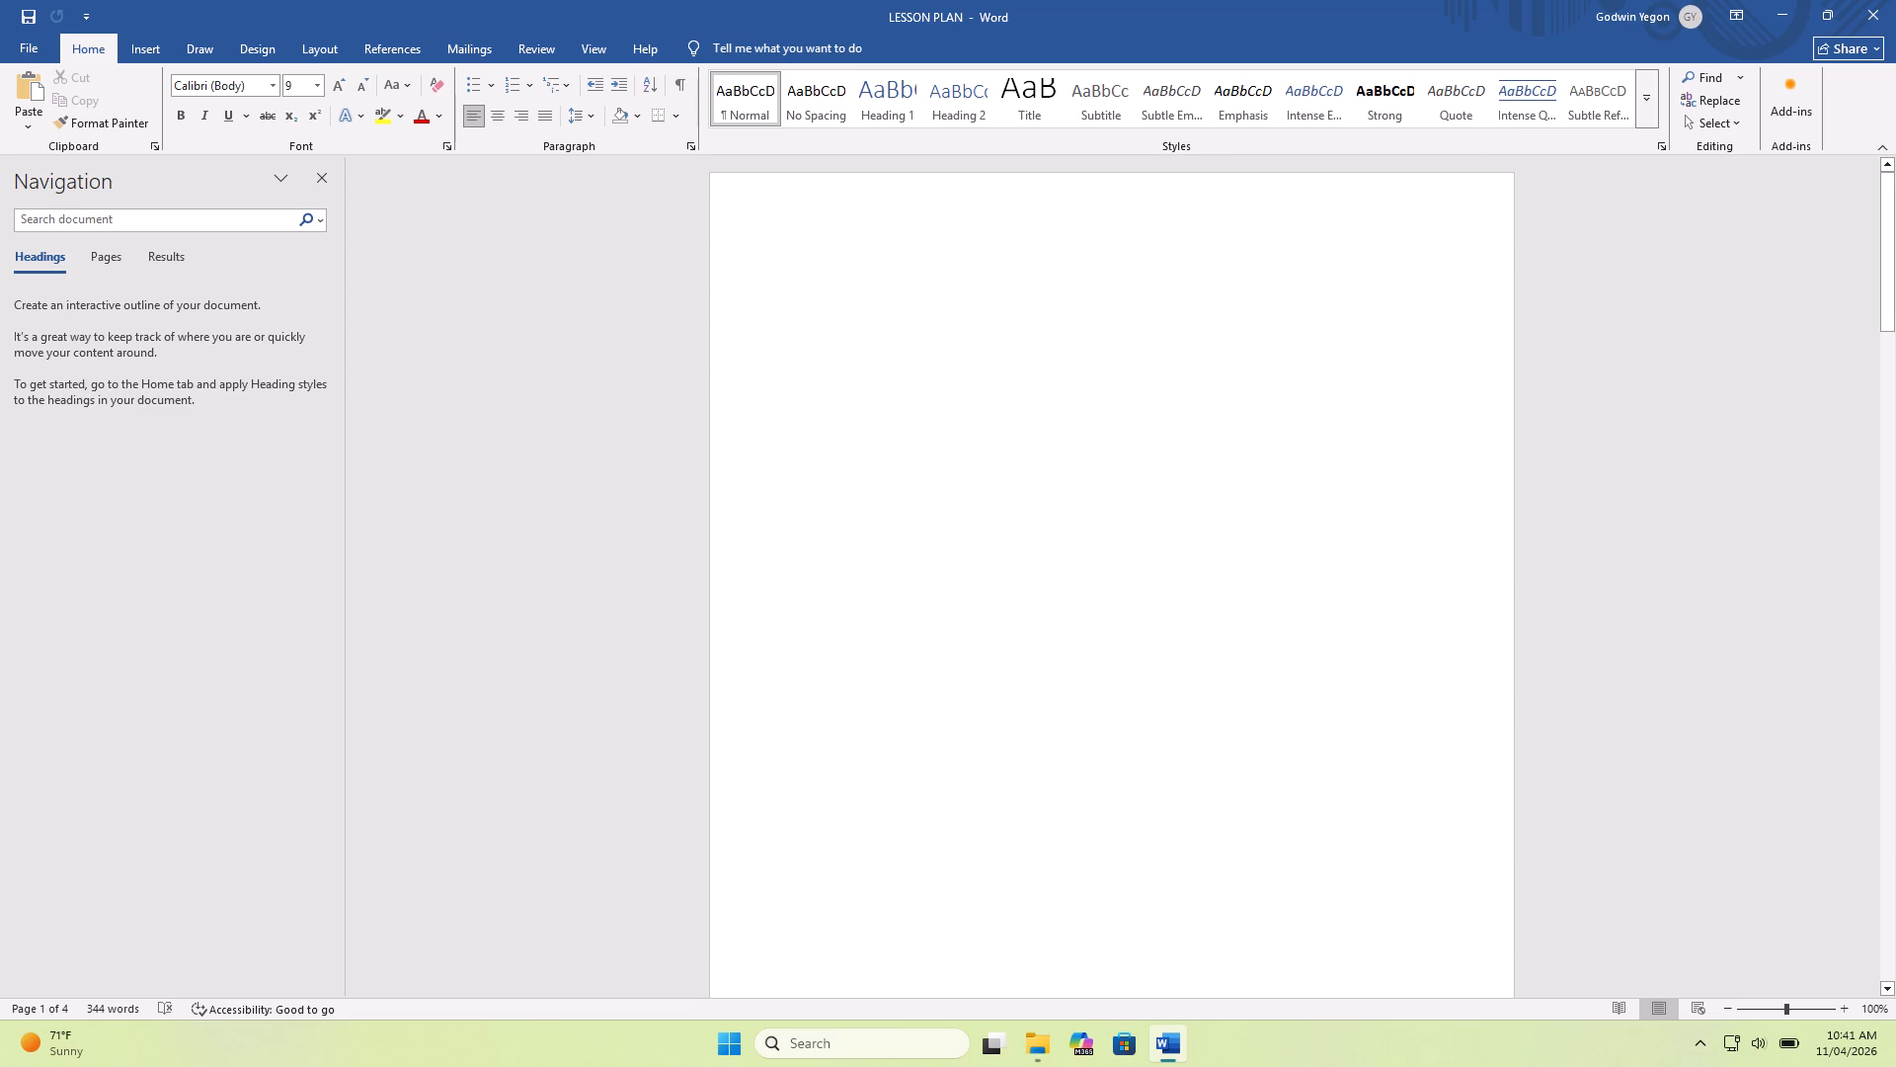
pyautogui.scroll(-1, 1378, 553)
pyautogui.scroll(1, 1378, 553)
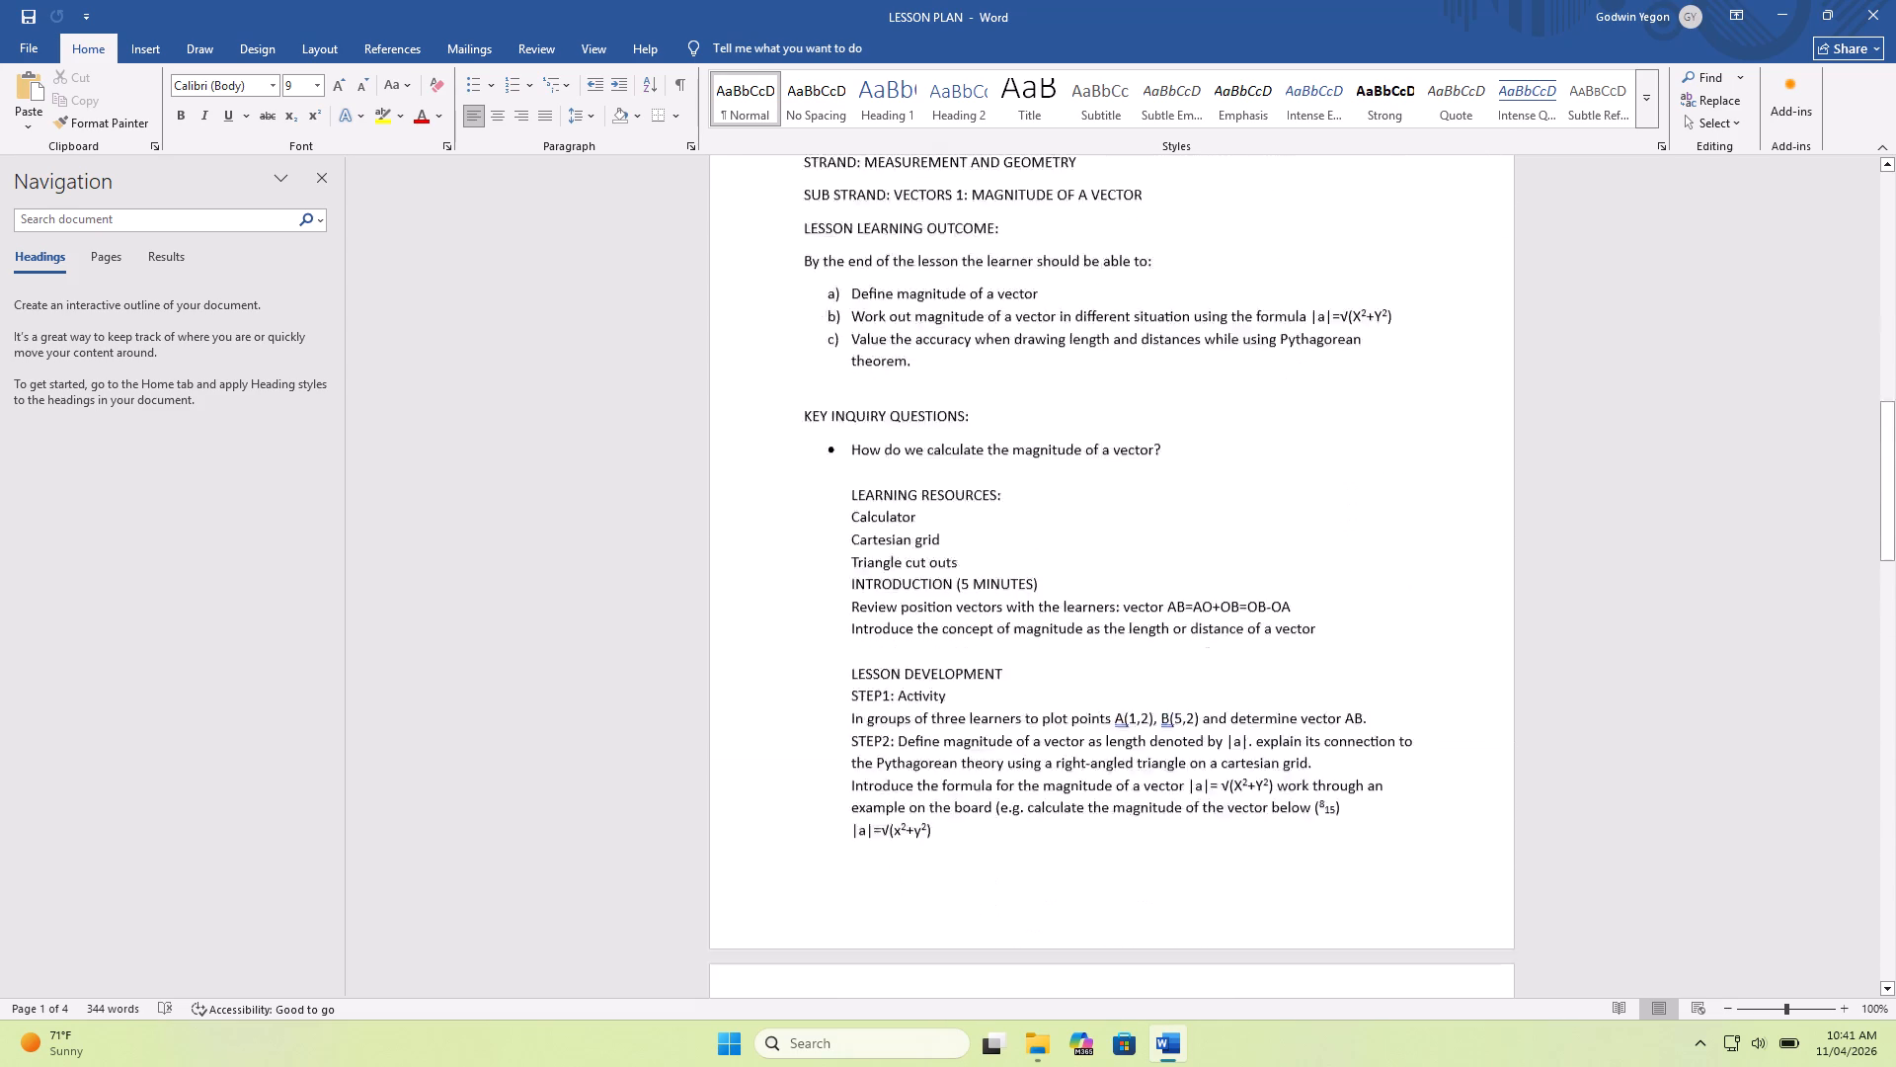
pyautogui.scroll(2, 1378, 553)
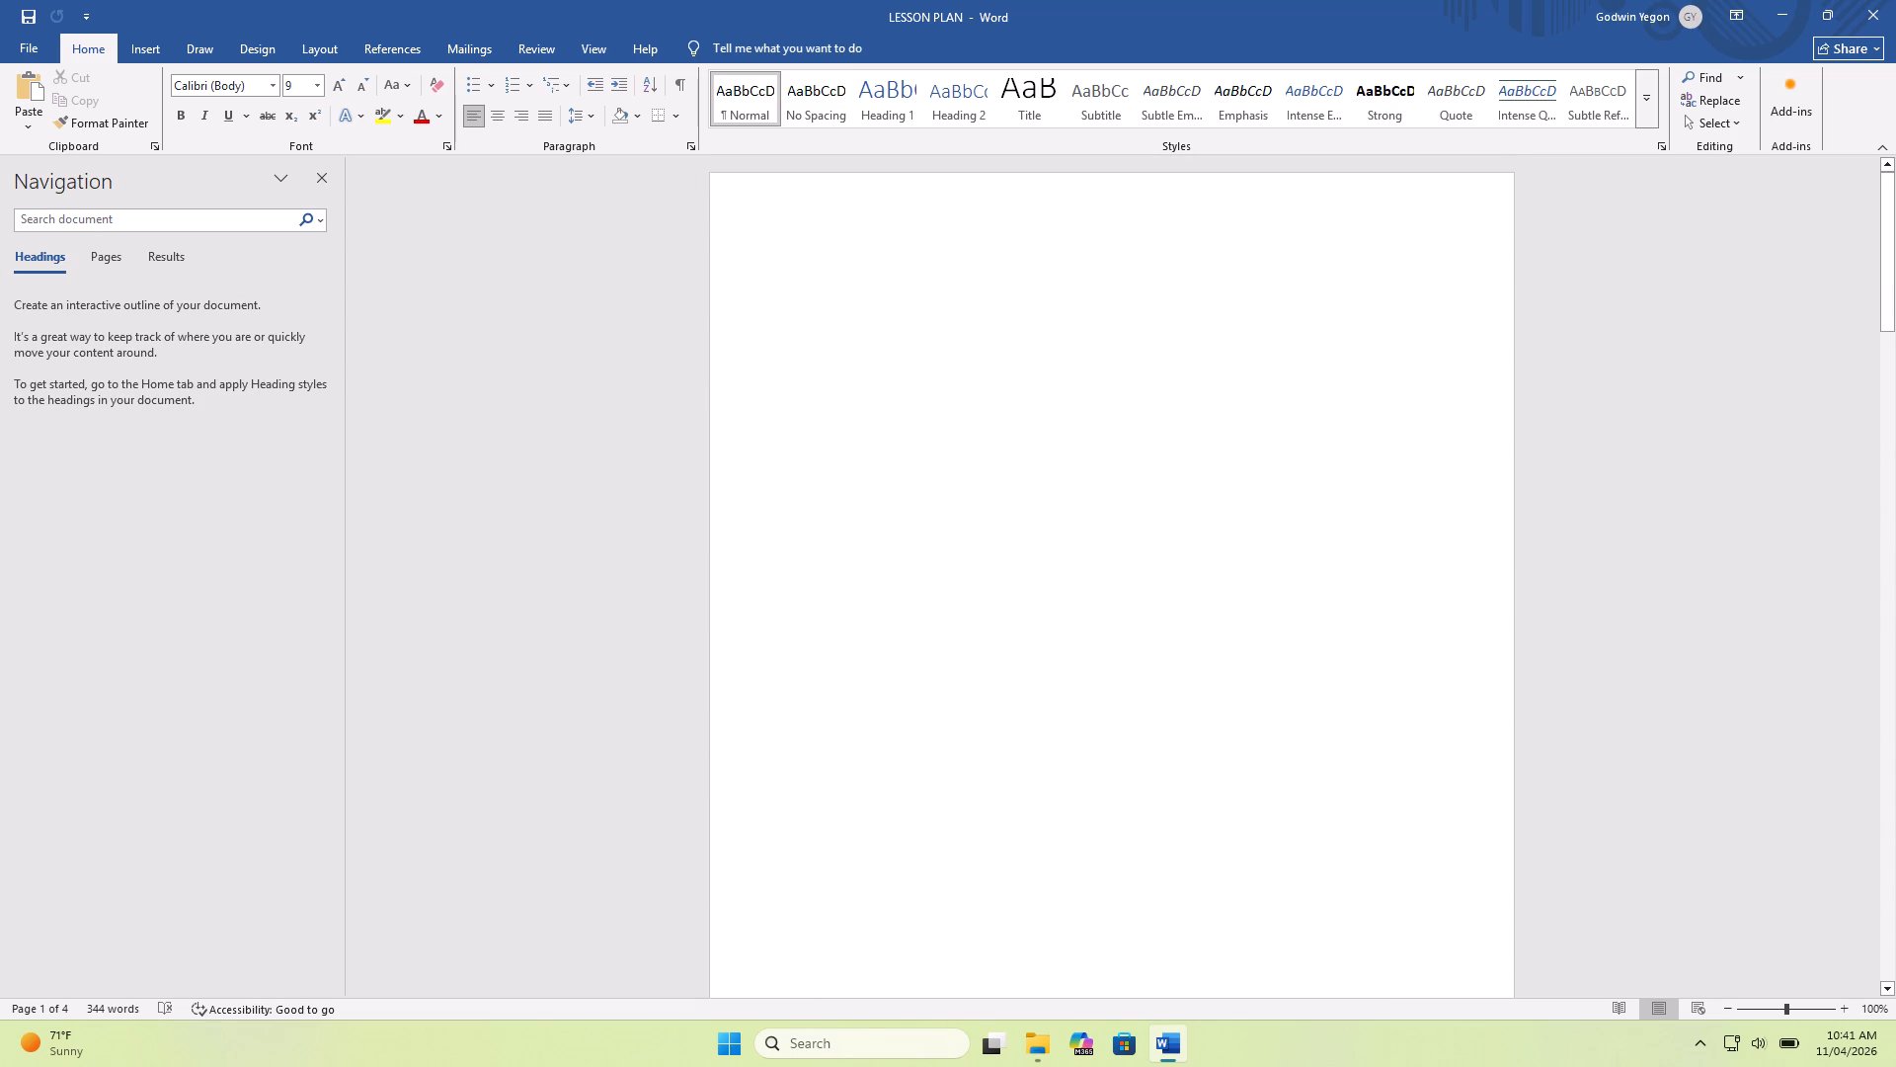
pyautogui.click(825, 332)
pyautogui.hotkey('ctrl', 'v')
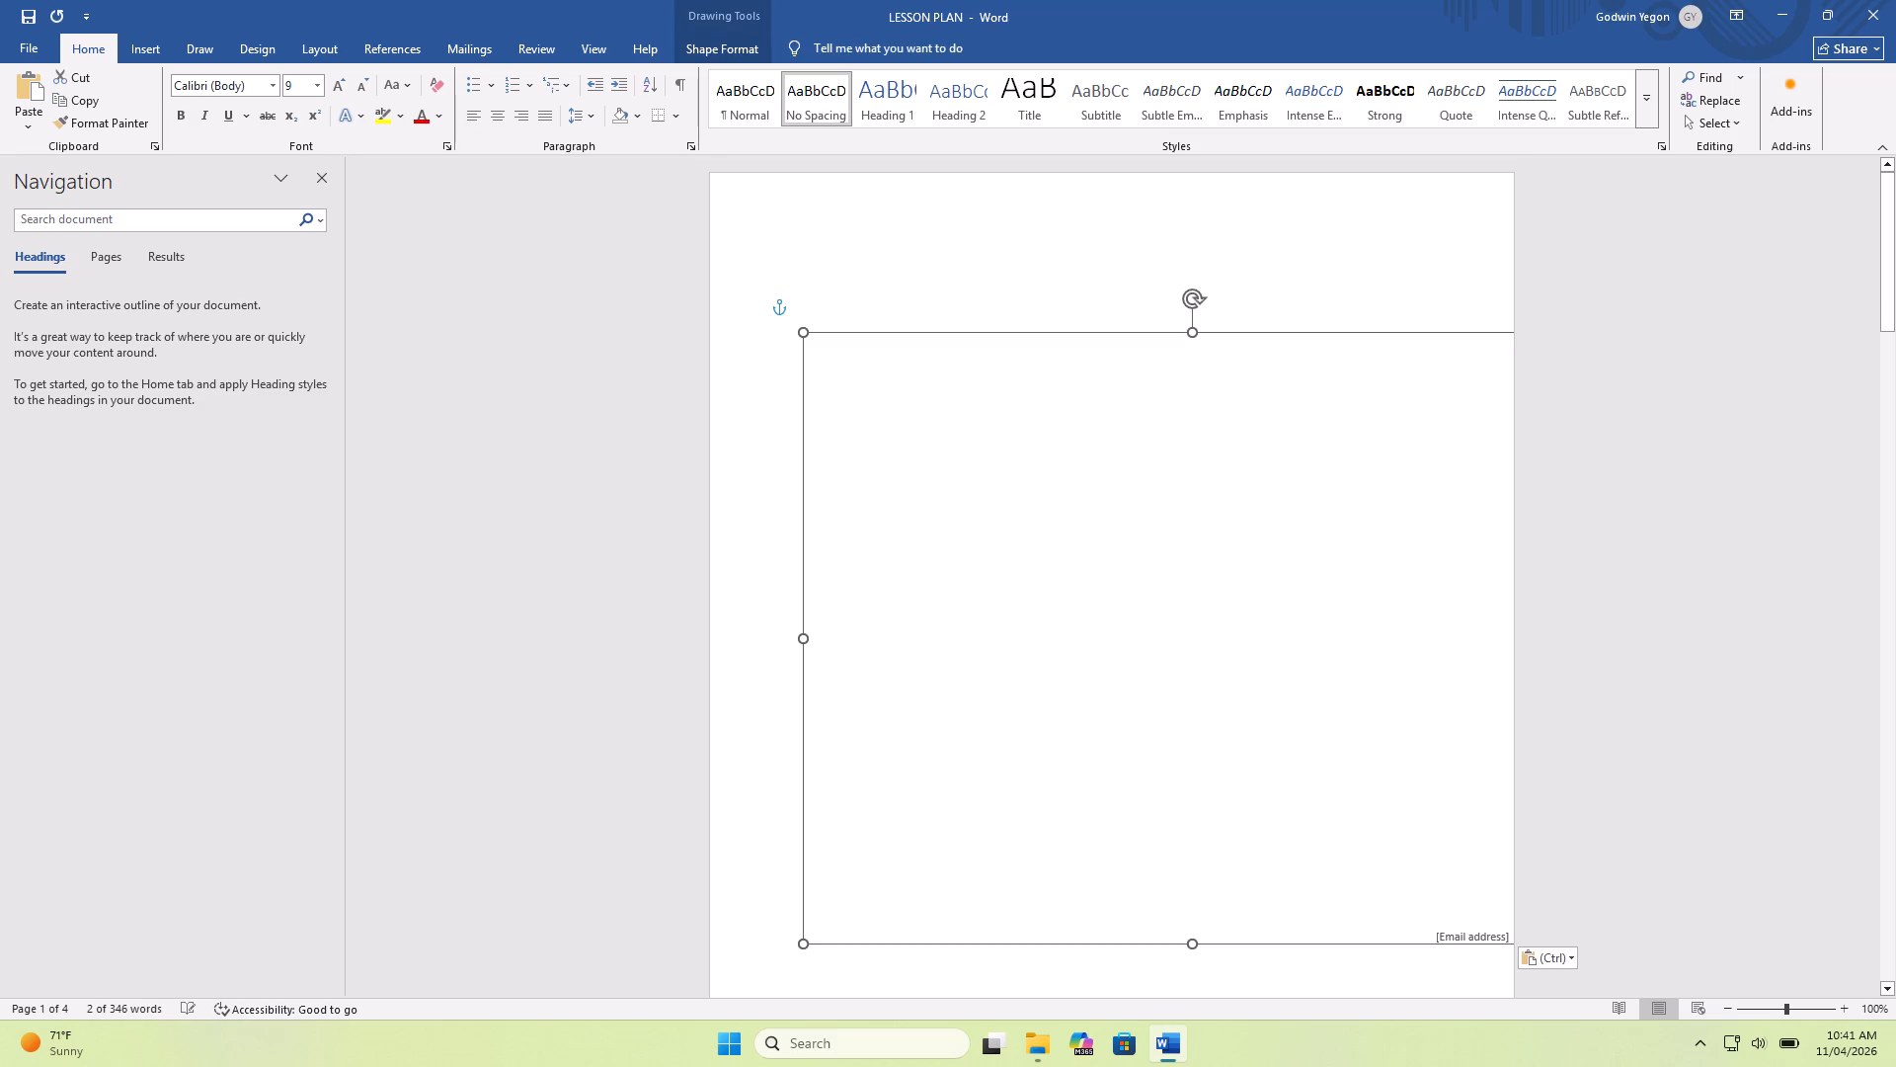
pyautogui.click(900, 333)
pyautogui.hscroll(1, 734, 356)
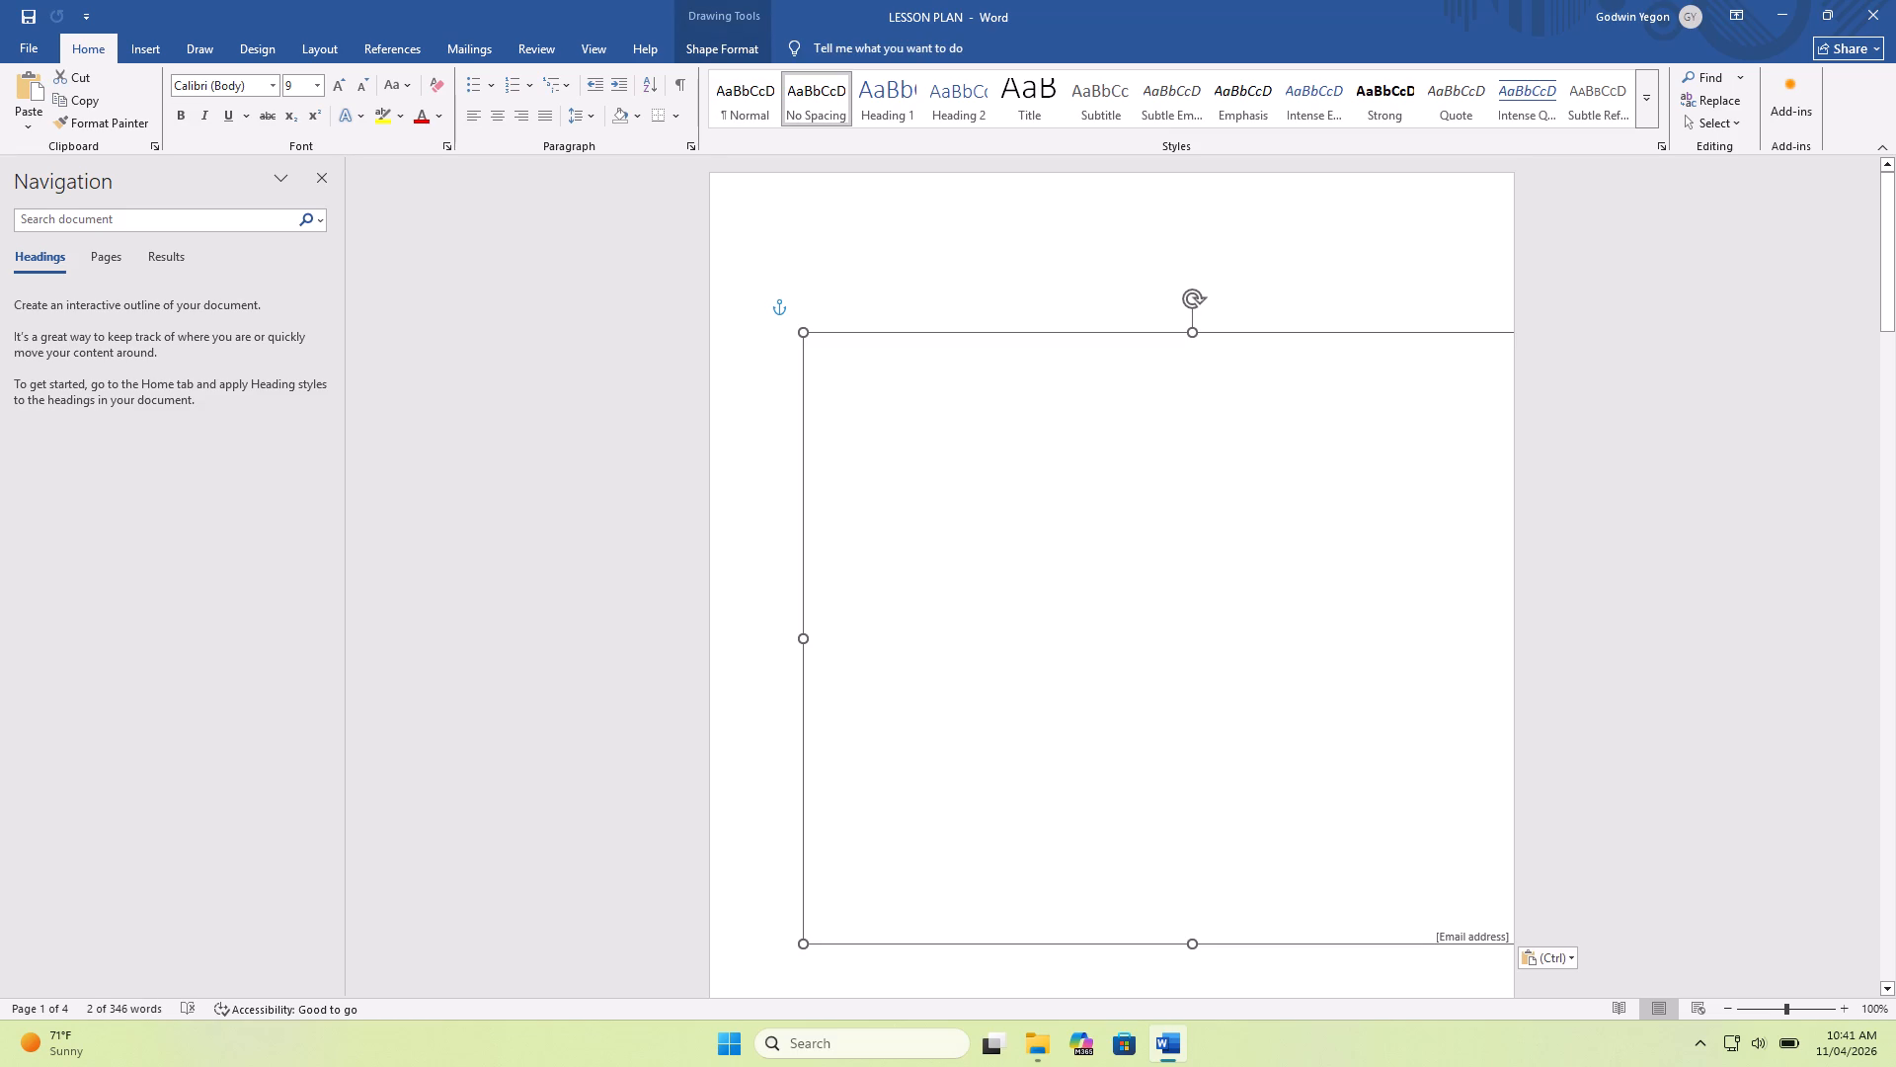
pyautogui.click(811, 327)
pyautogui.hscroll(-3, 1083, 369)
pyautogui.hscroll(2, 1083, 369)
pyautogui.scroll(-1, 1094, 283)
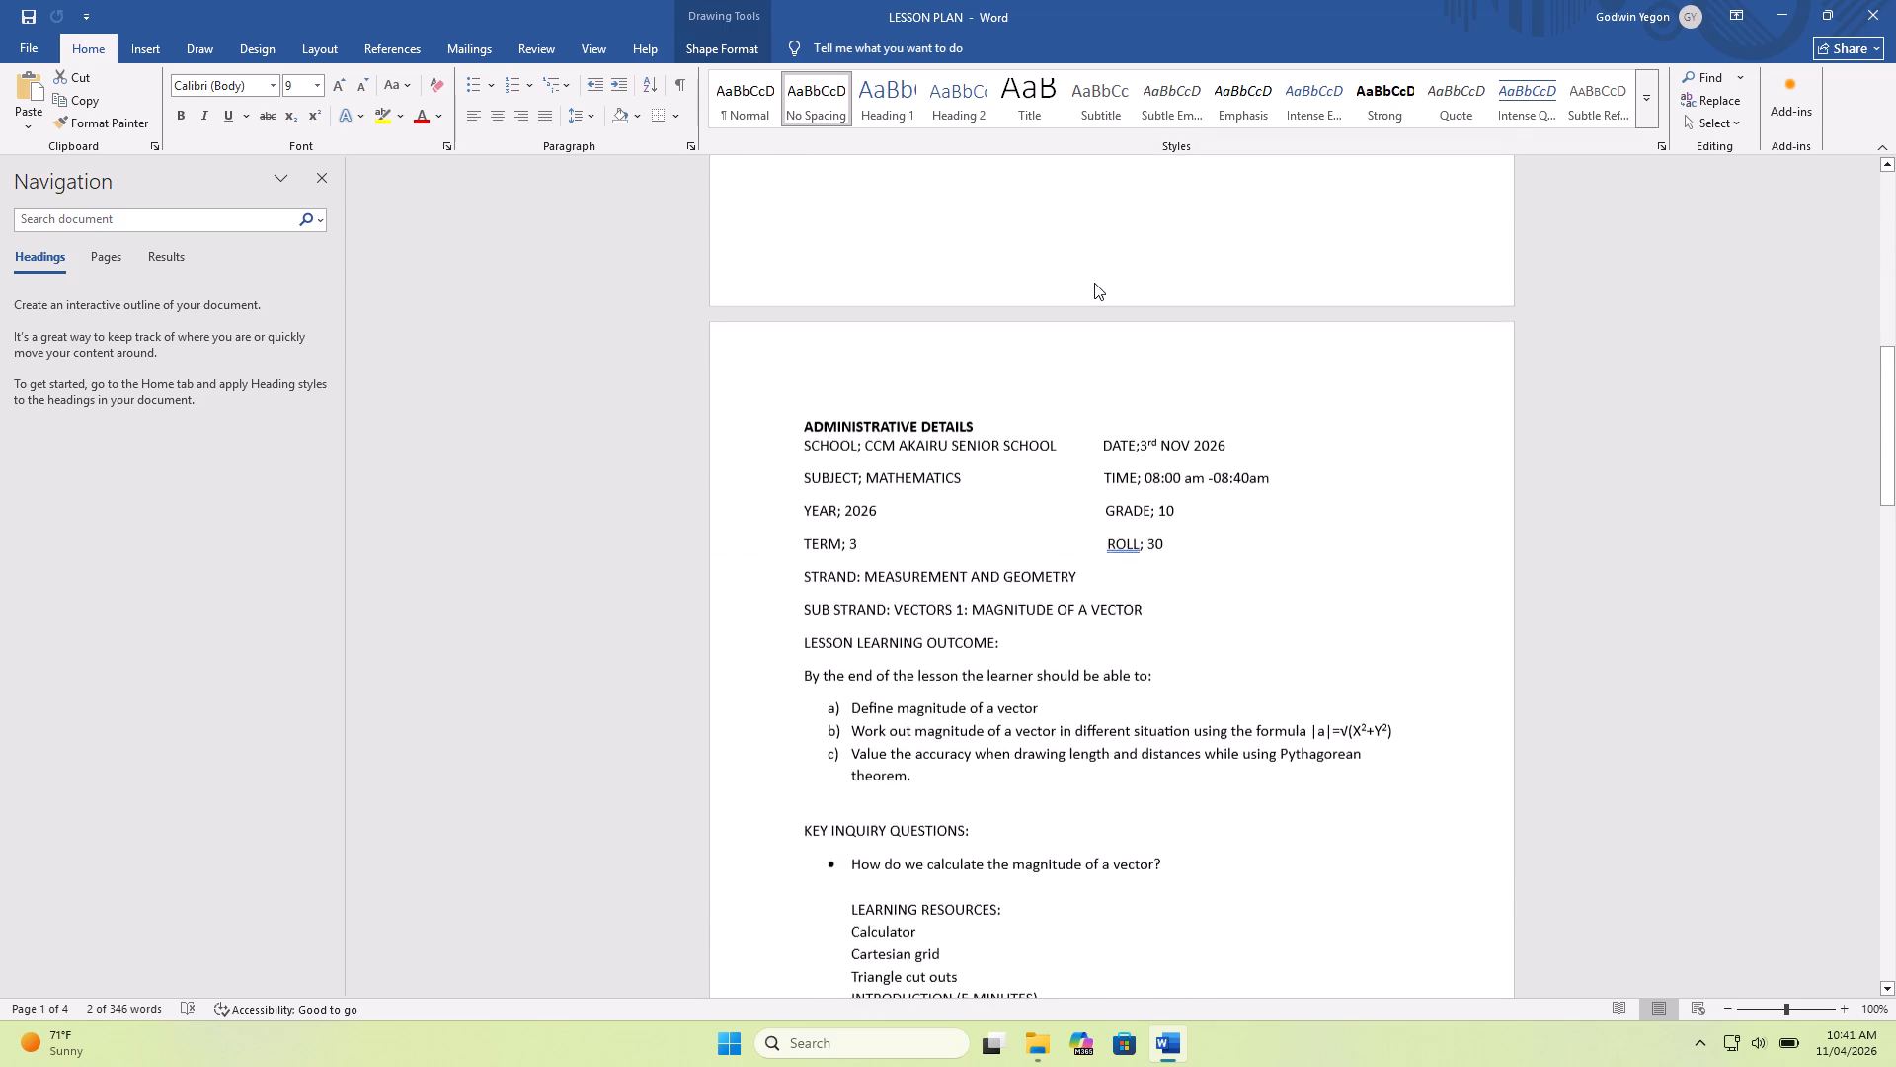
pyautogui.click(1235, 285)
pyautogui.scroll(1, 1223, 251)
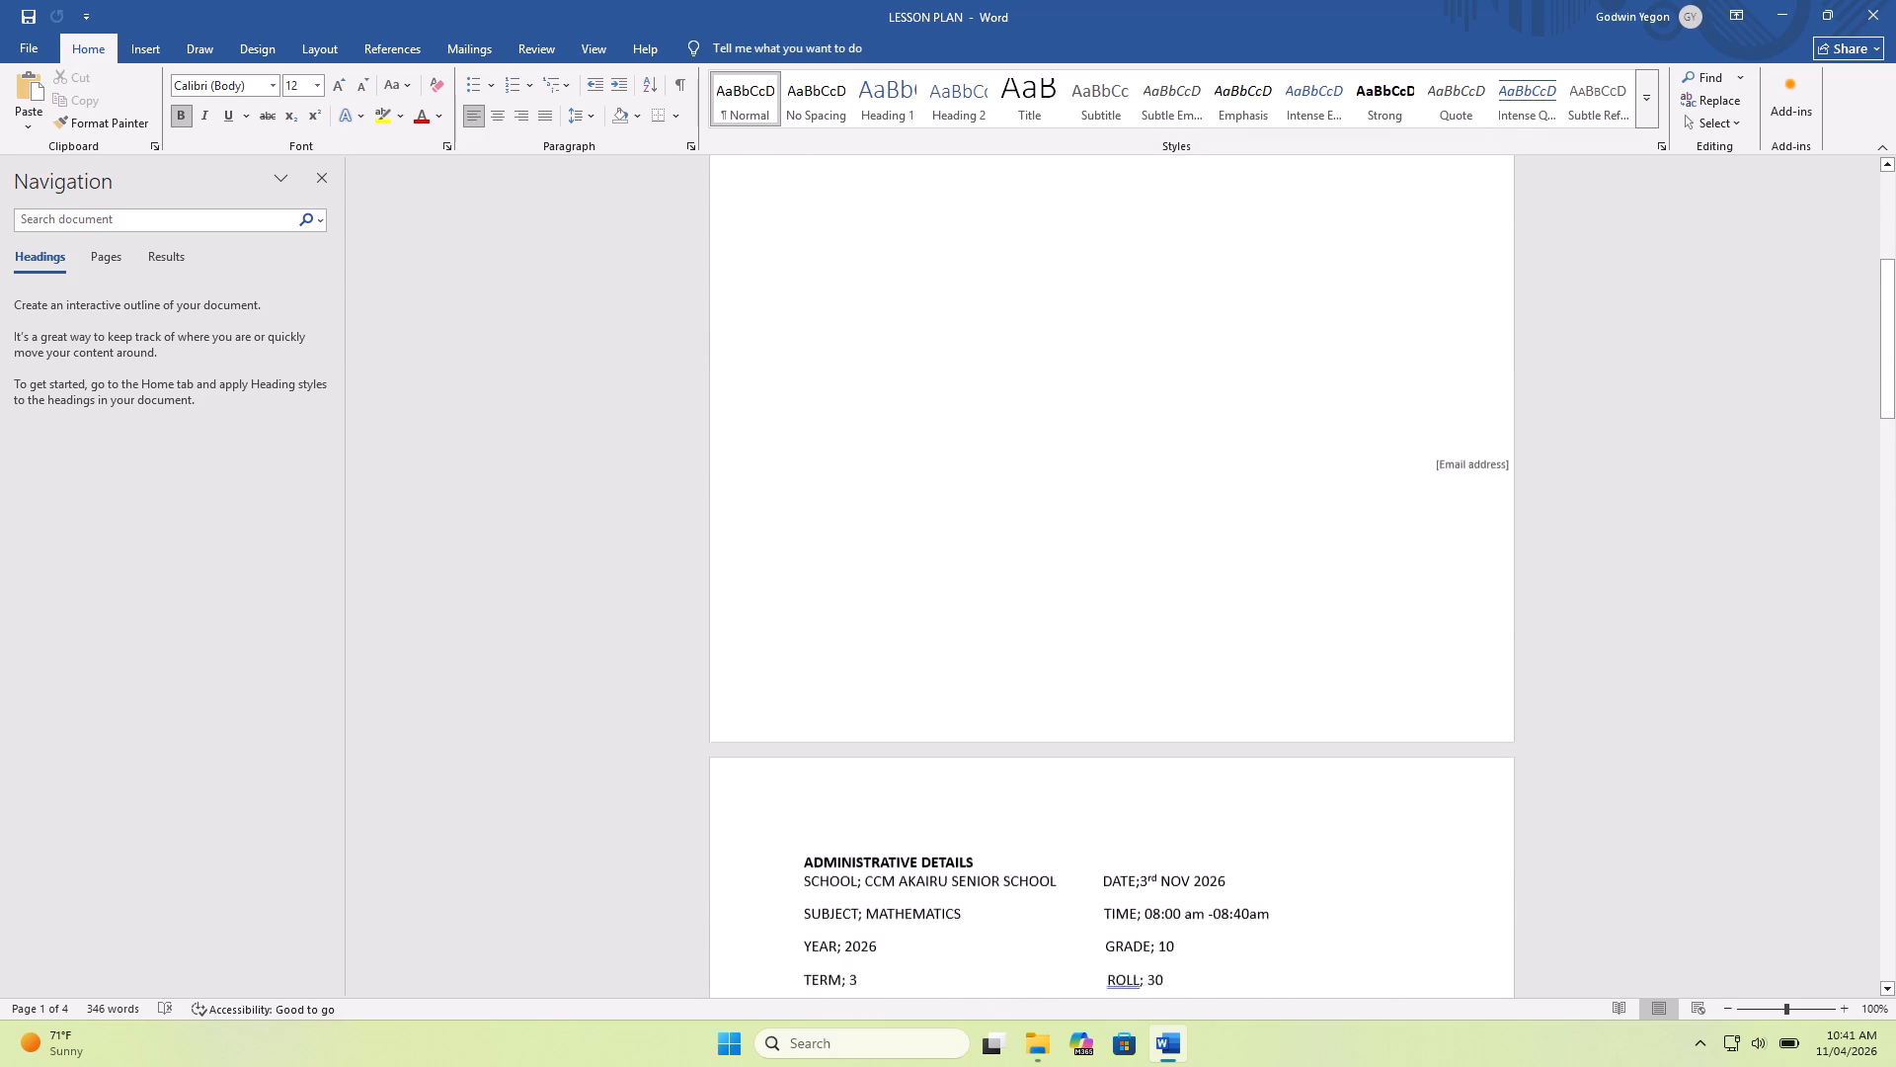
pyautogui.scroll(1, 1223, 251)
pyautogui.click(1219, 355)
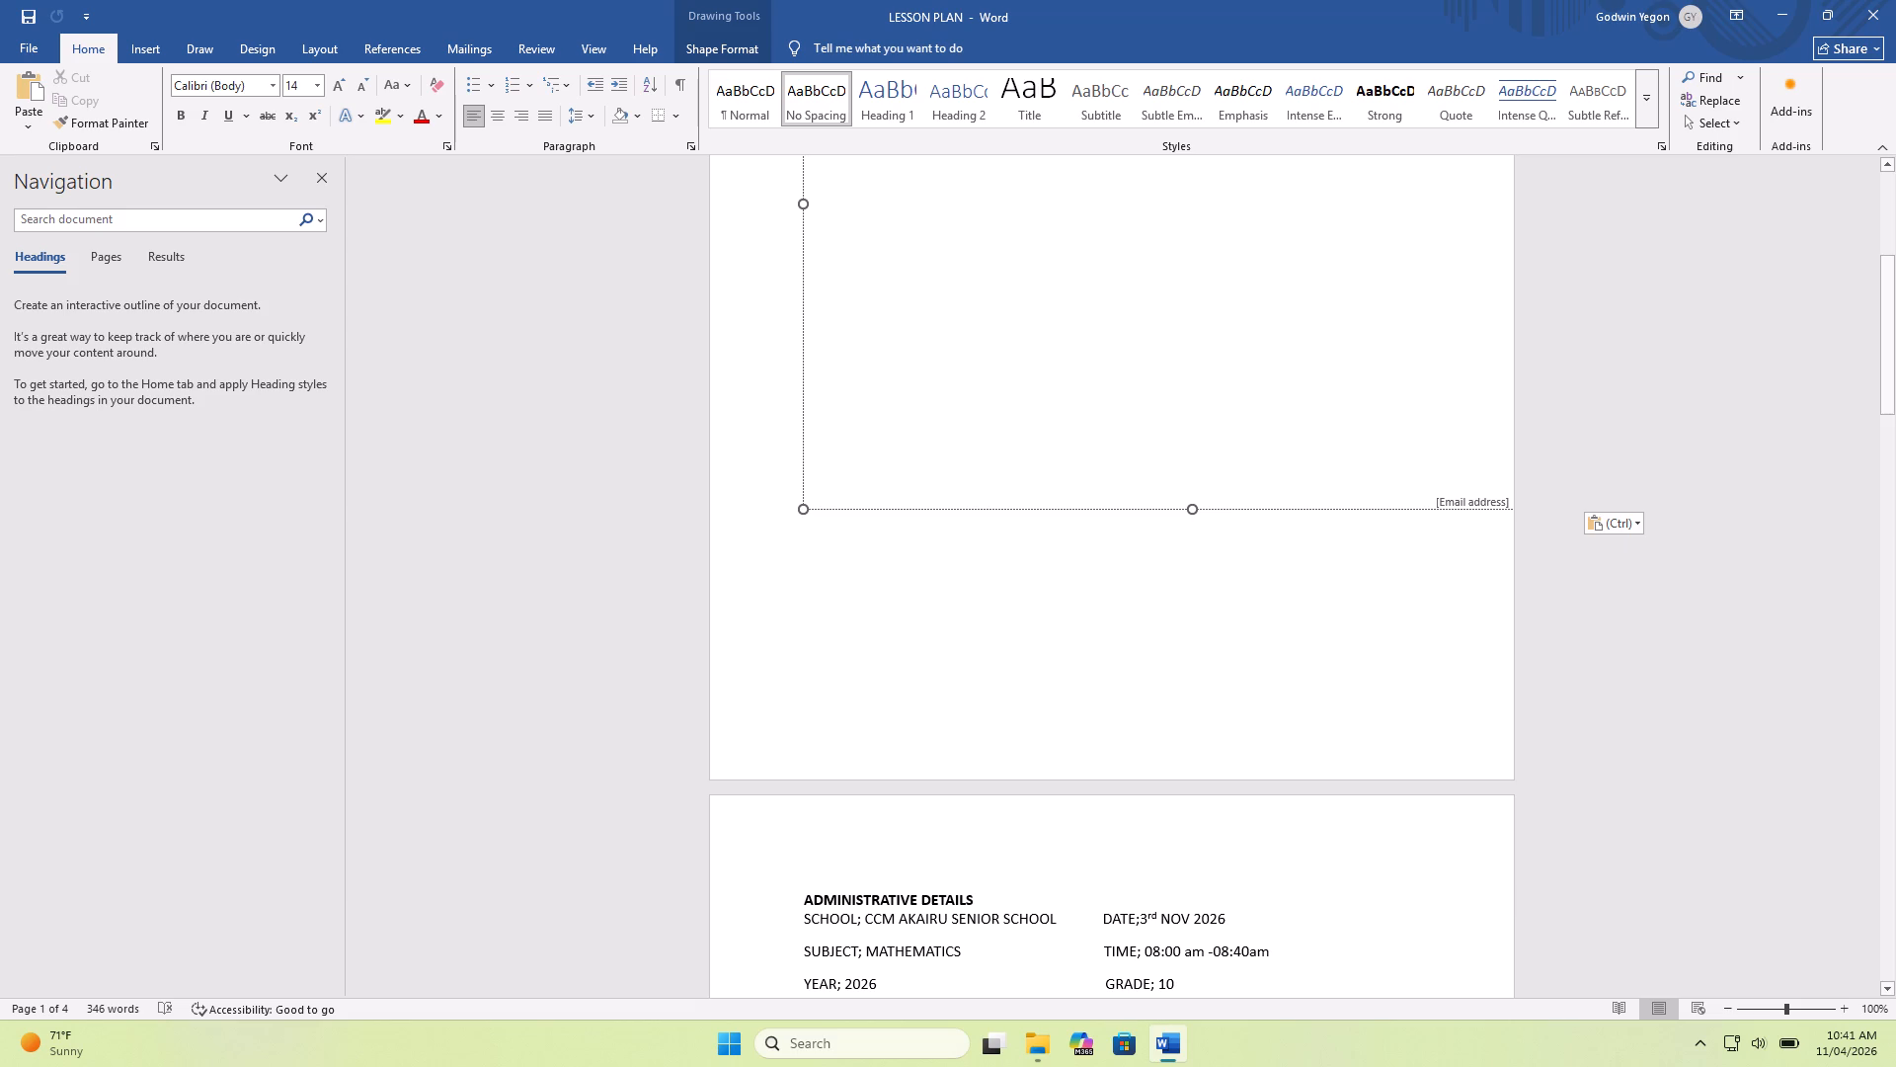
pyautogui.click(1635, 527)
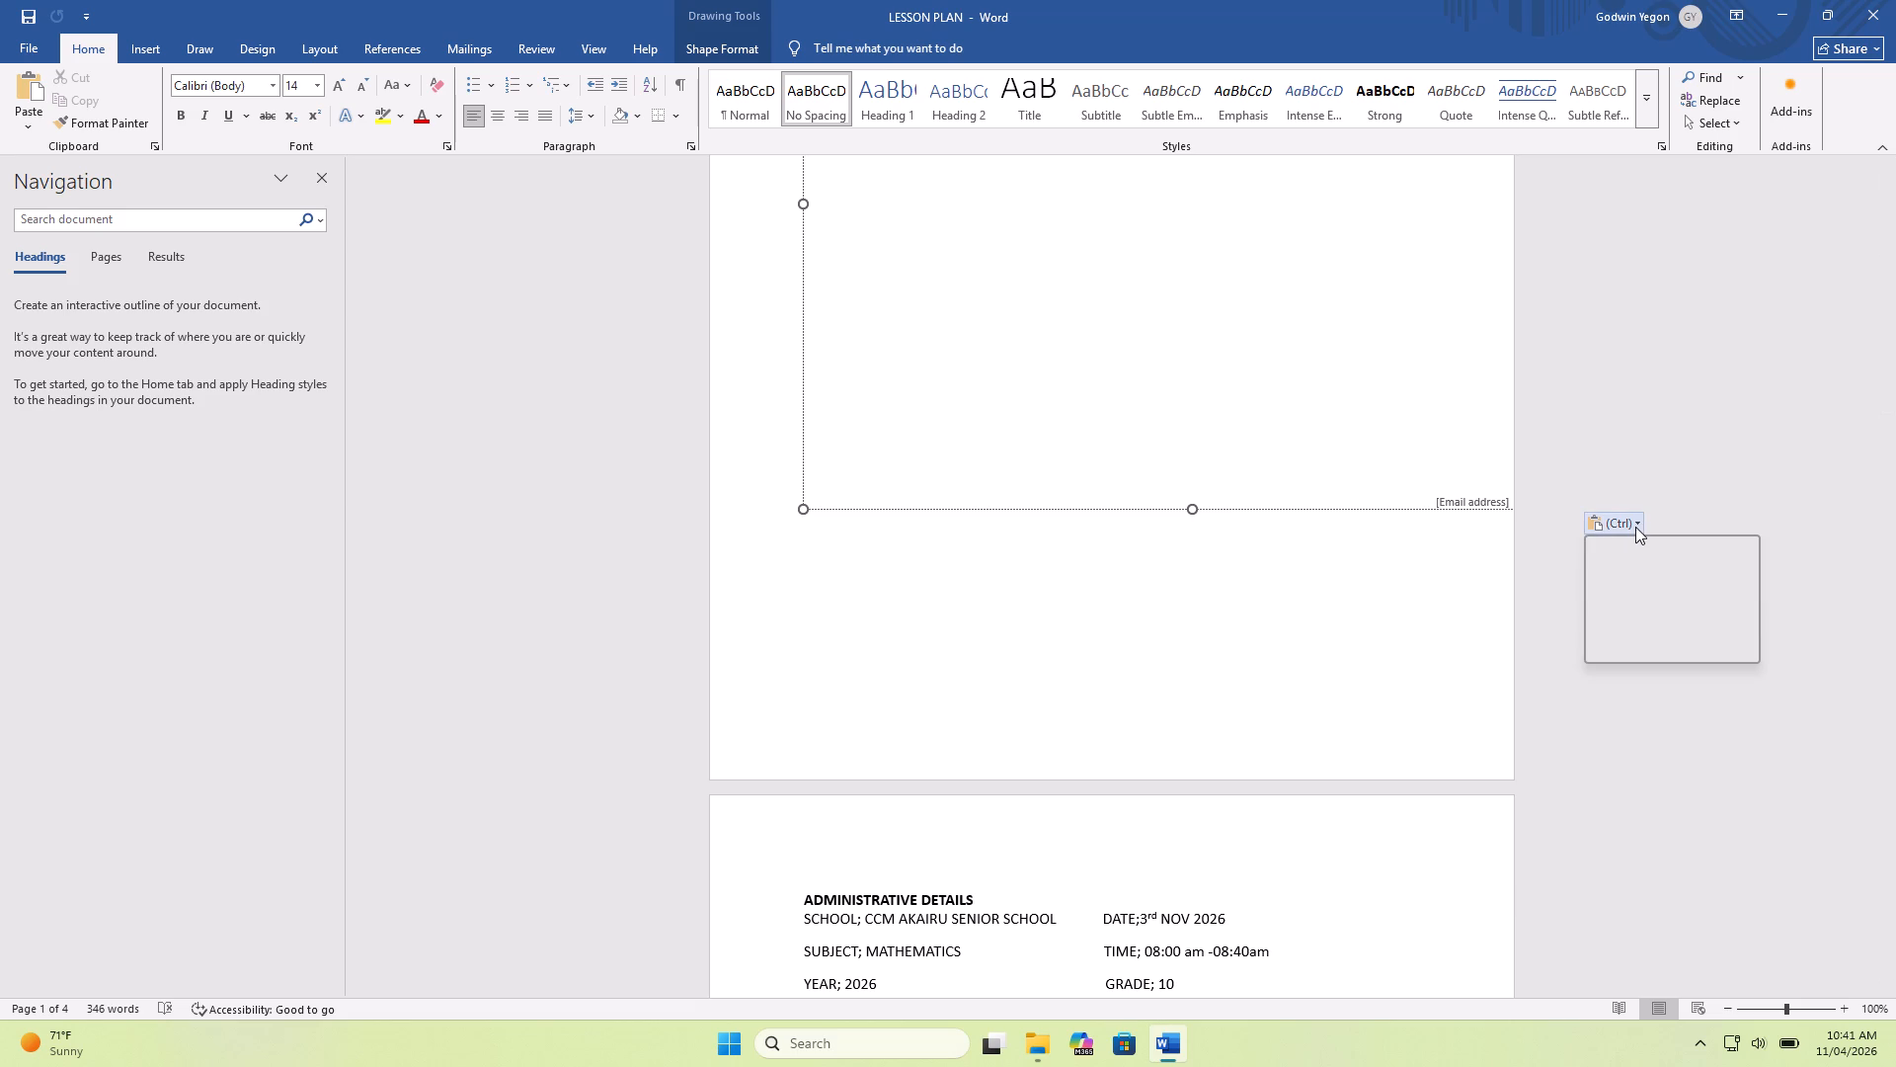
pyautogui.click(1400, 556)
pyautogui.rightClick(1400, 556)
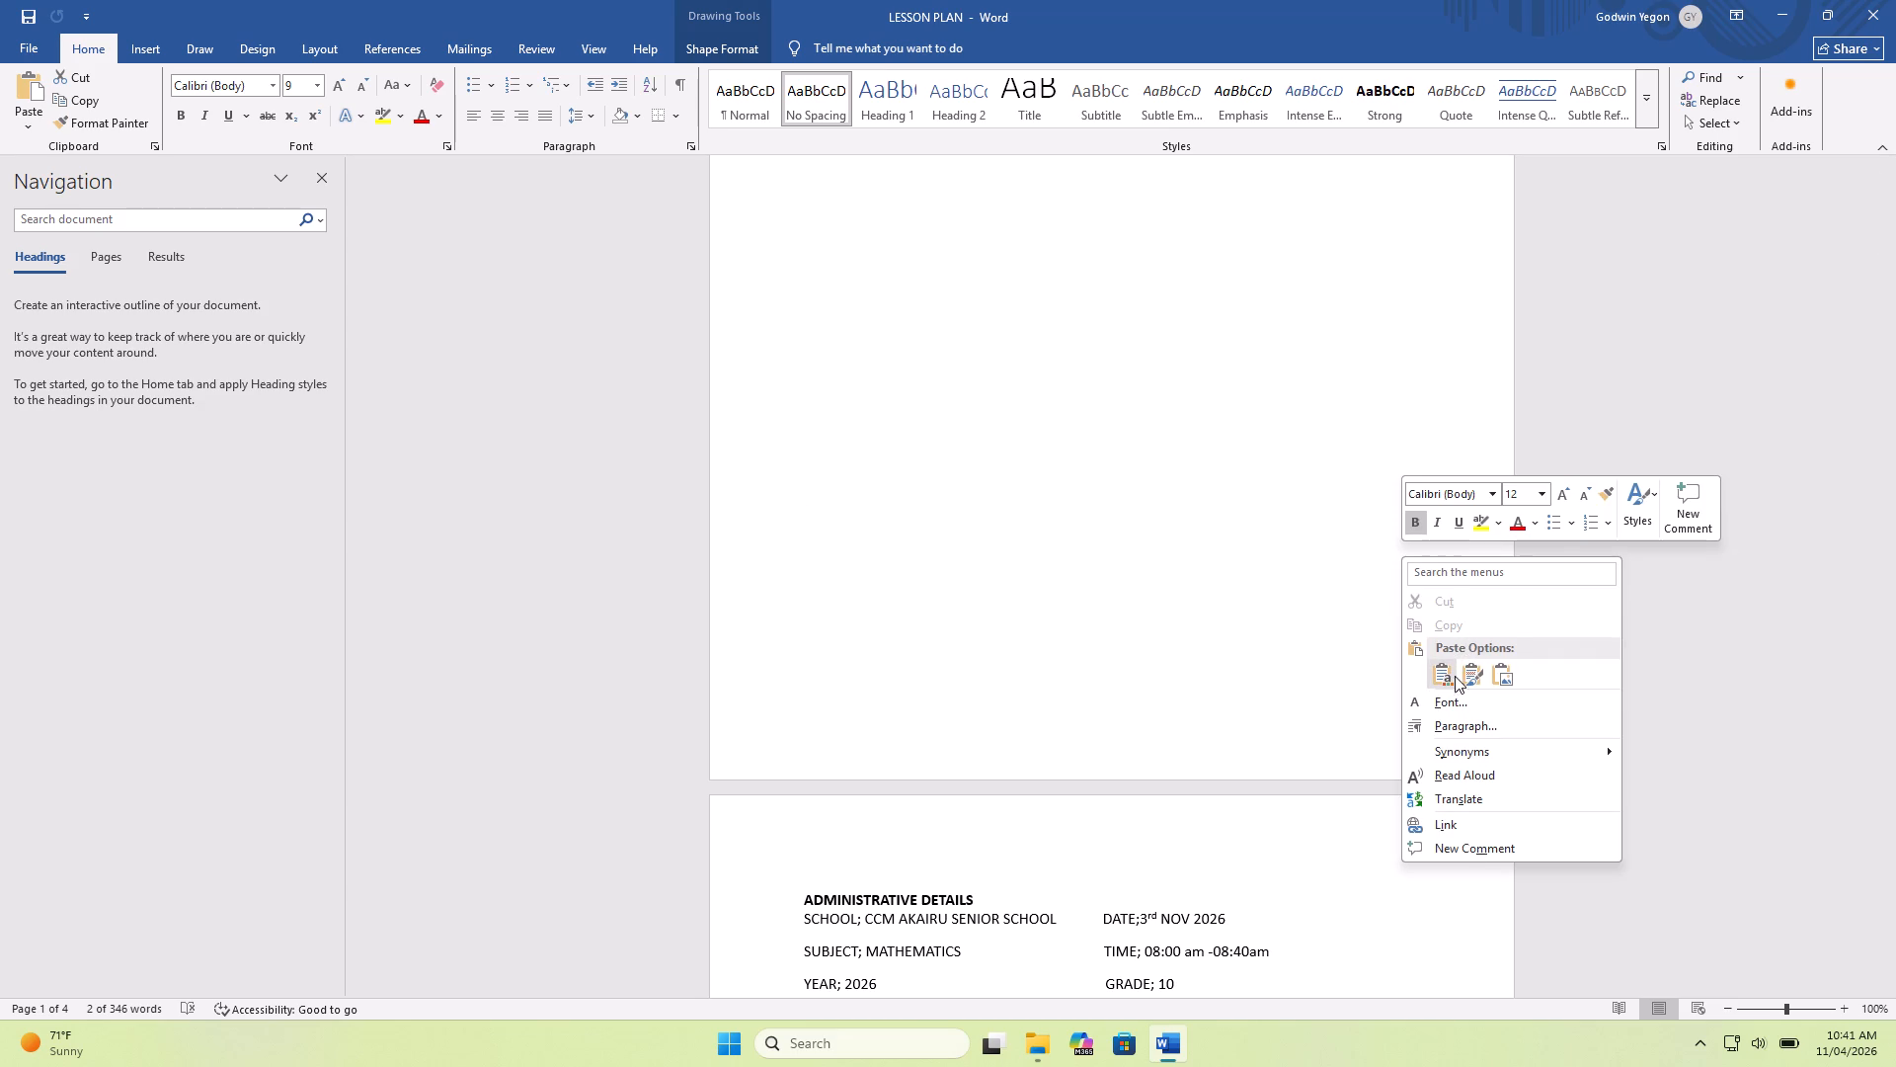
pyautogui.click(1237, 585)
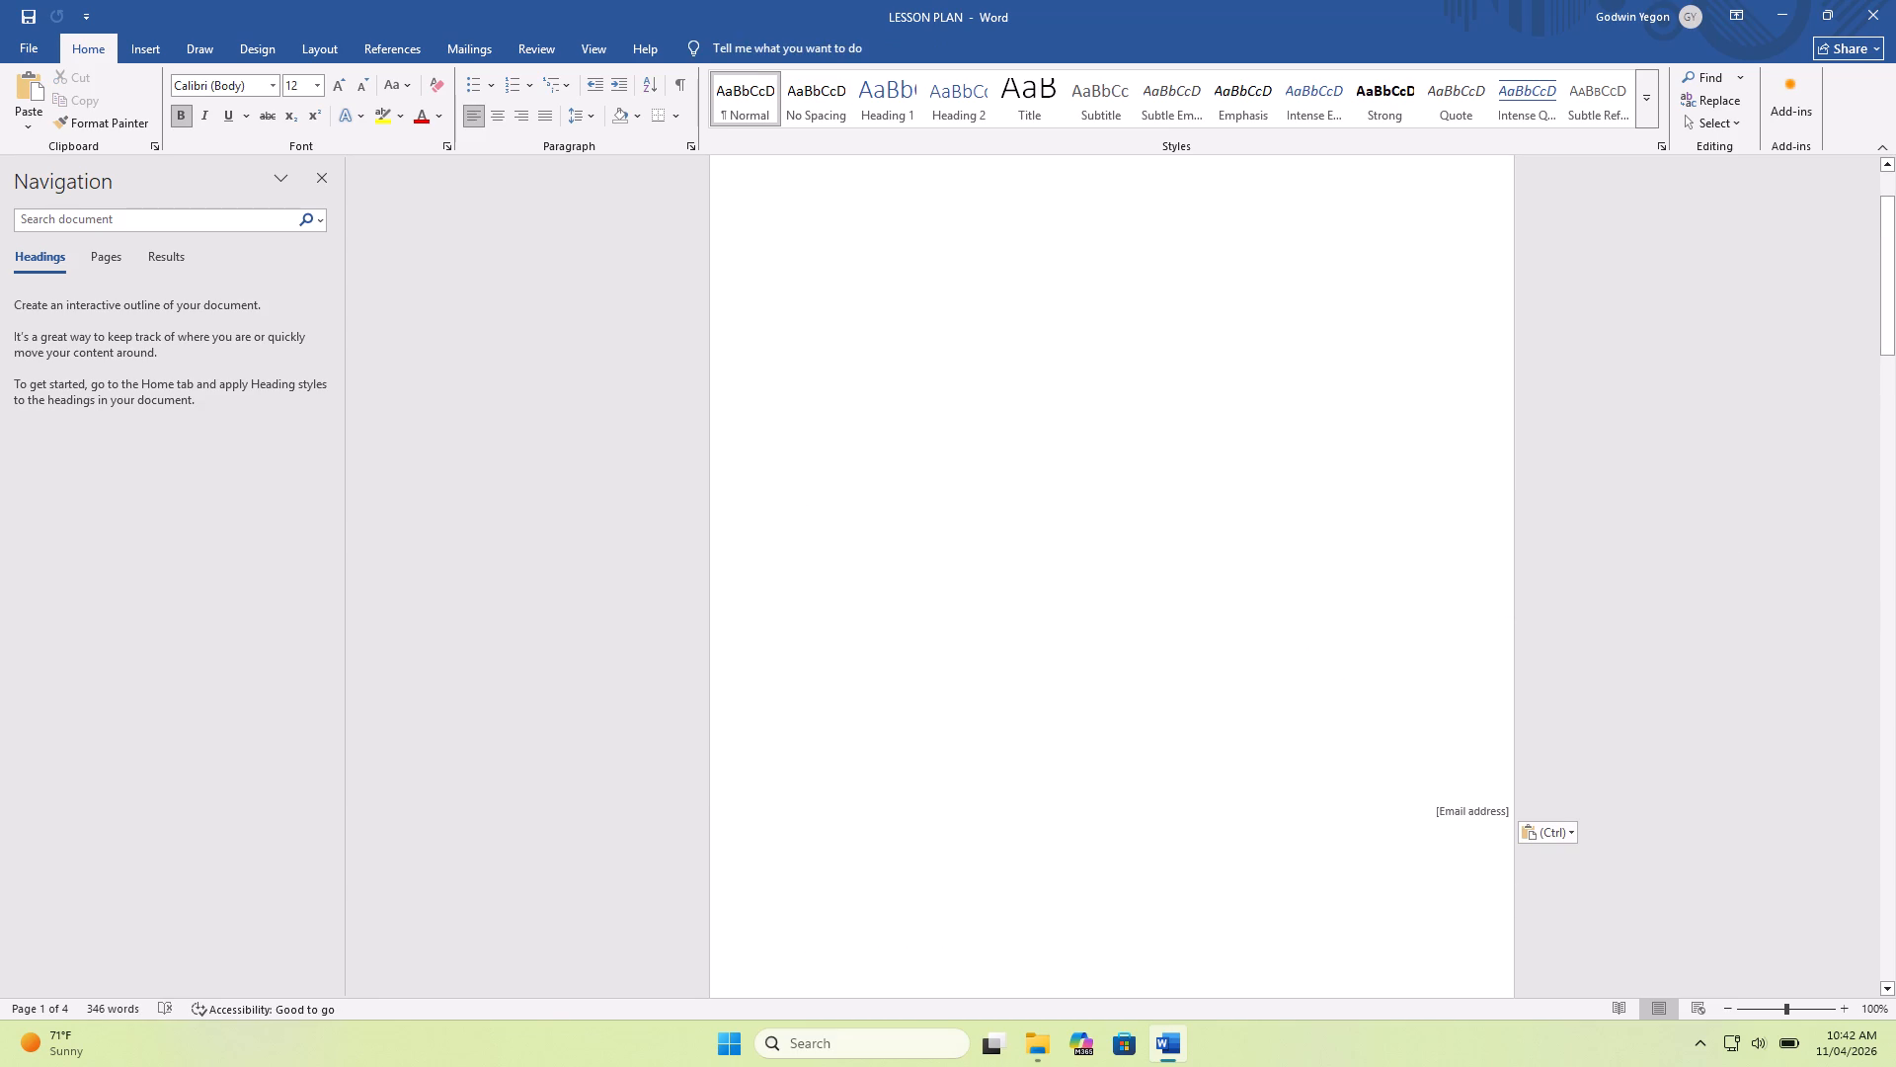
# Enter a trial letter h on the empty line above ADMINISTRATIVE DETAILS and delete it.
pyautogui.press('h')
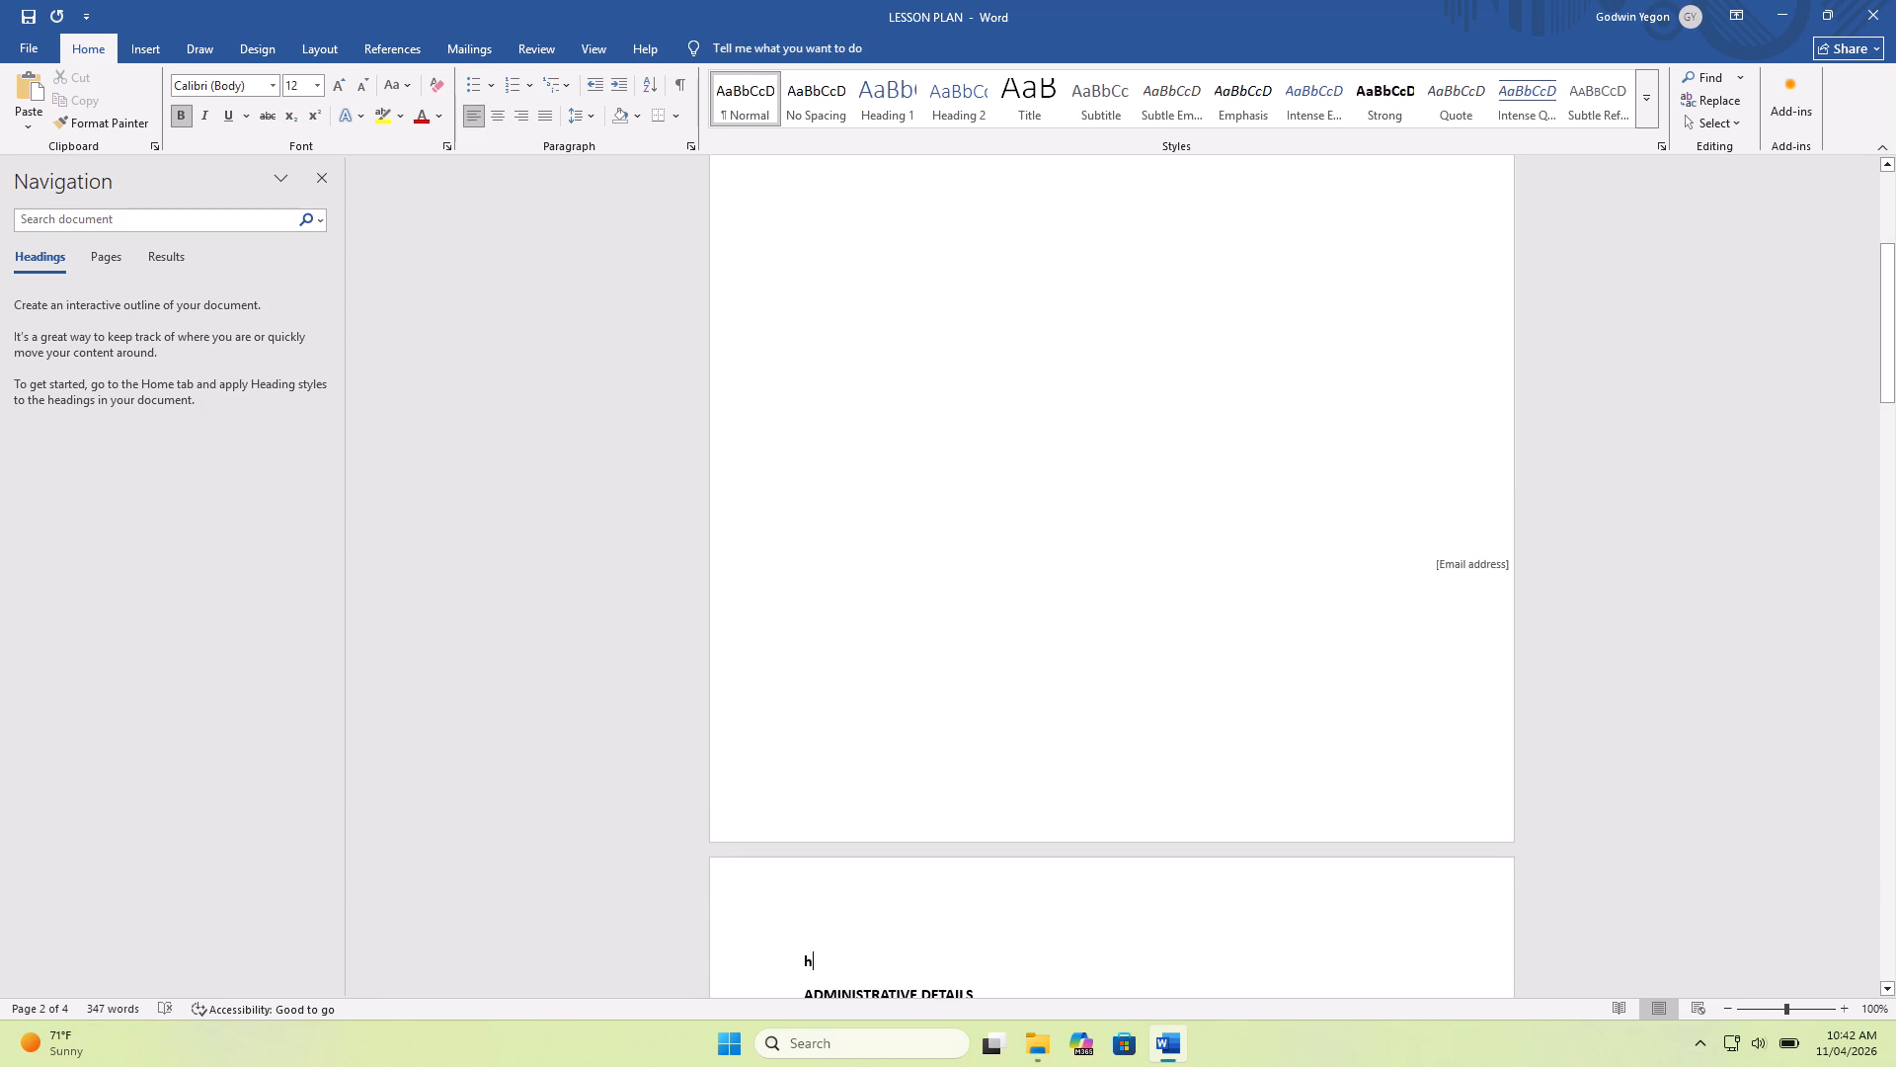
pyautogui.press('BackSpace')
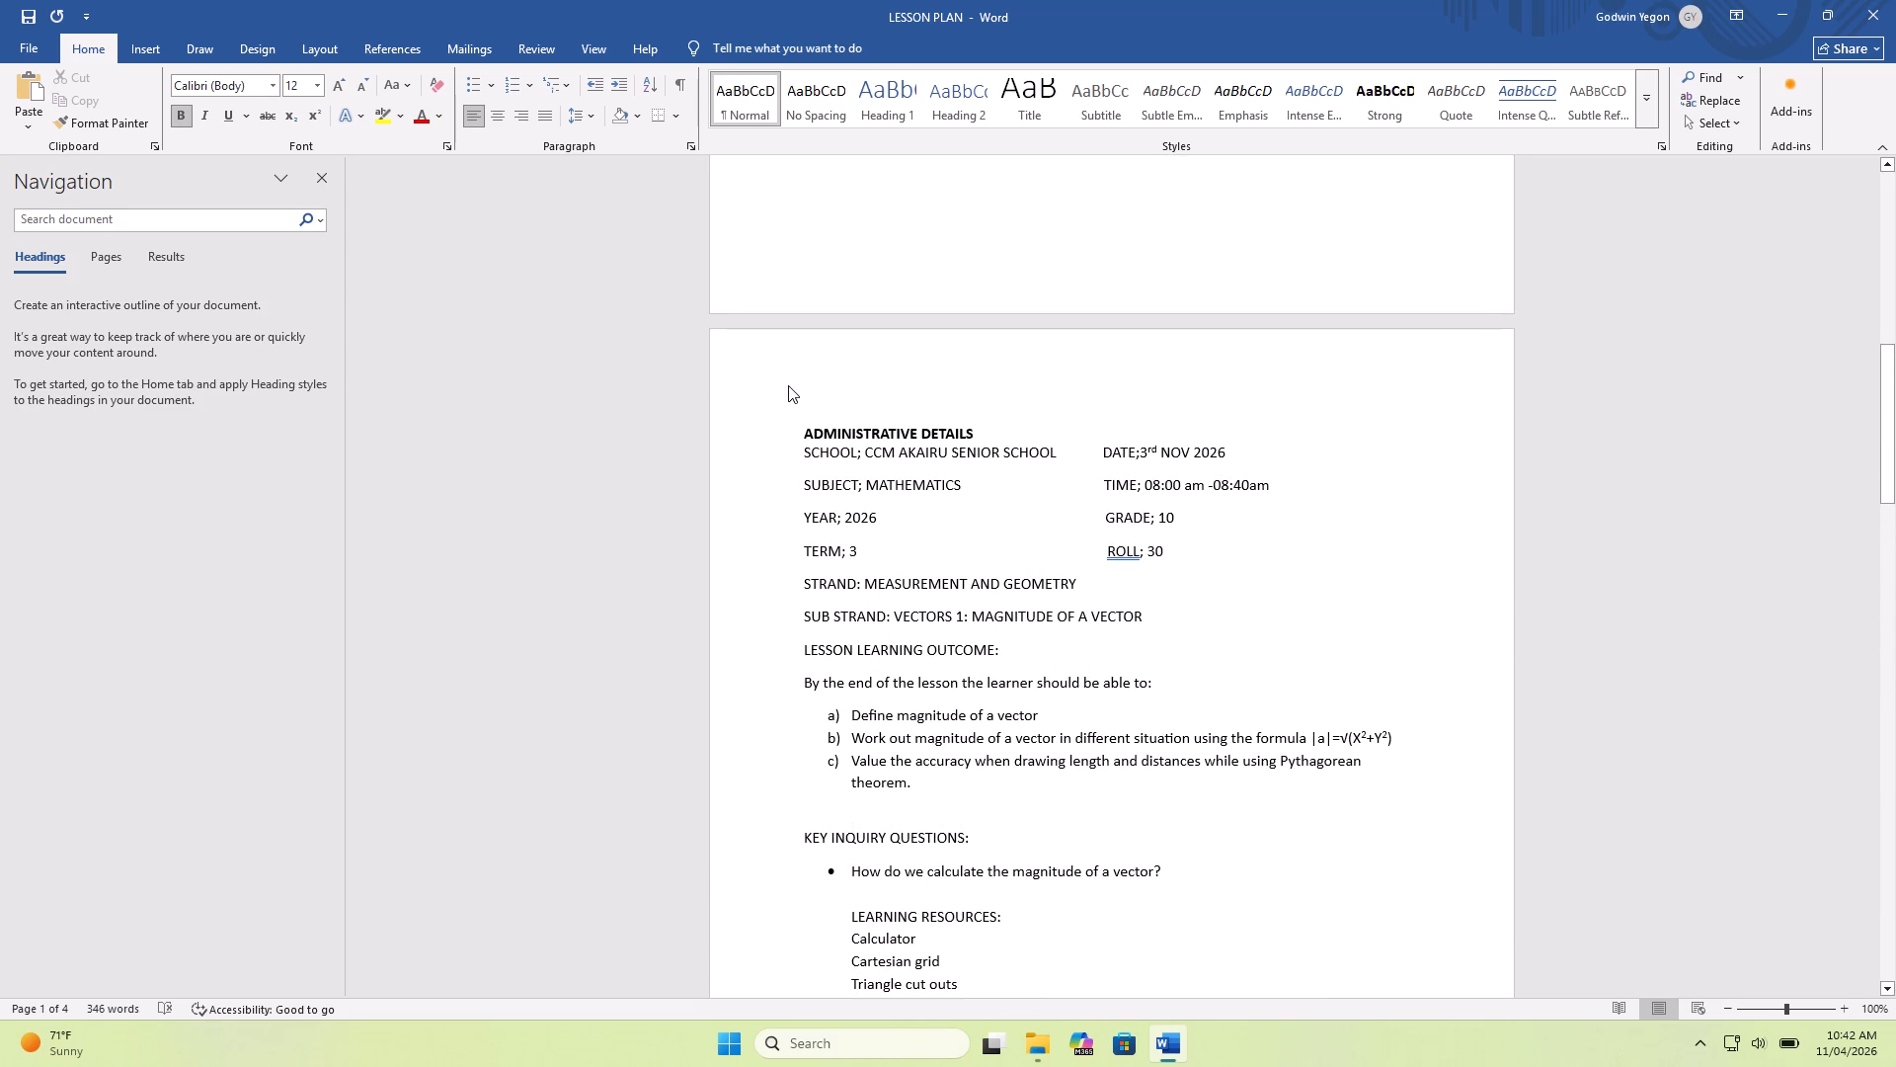
# Insert two spaces on the second empty line at the top of the cover page.
pyautogui.click(798, 309)
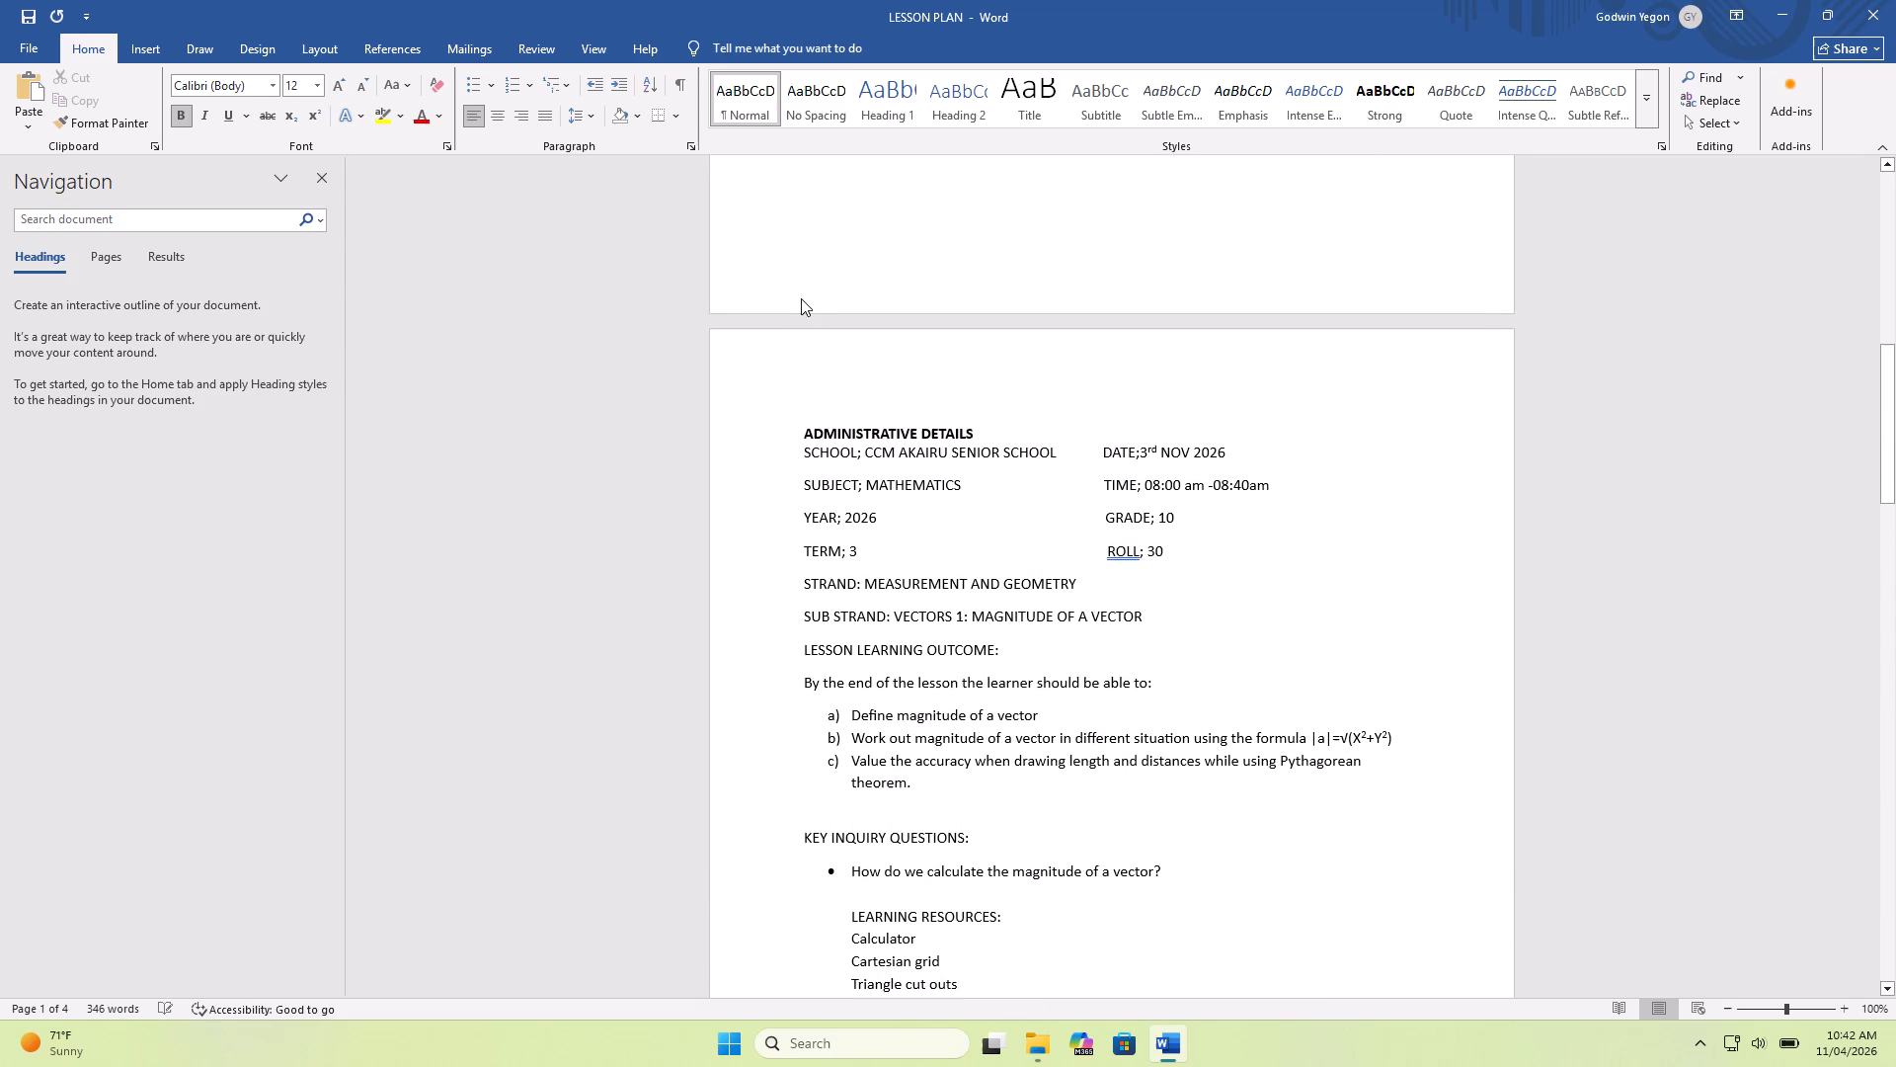
pyautogui.click(801, 298)
pyautogui.click(869, 267)
pyautogui.scroll(3, 869, 267)
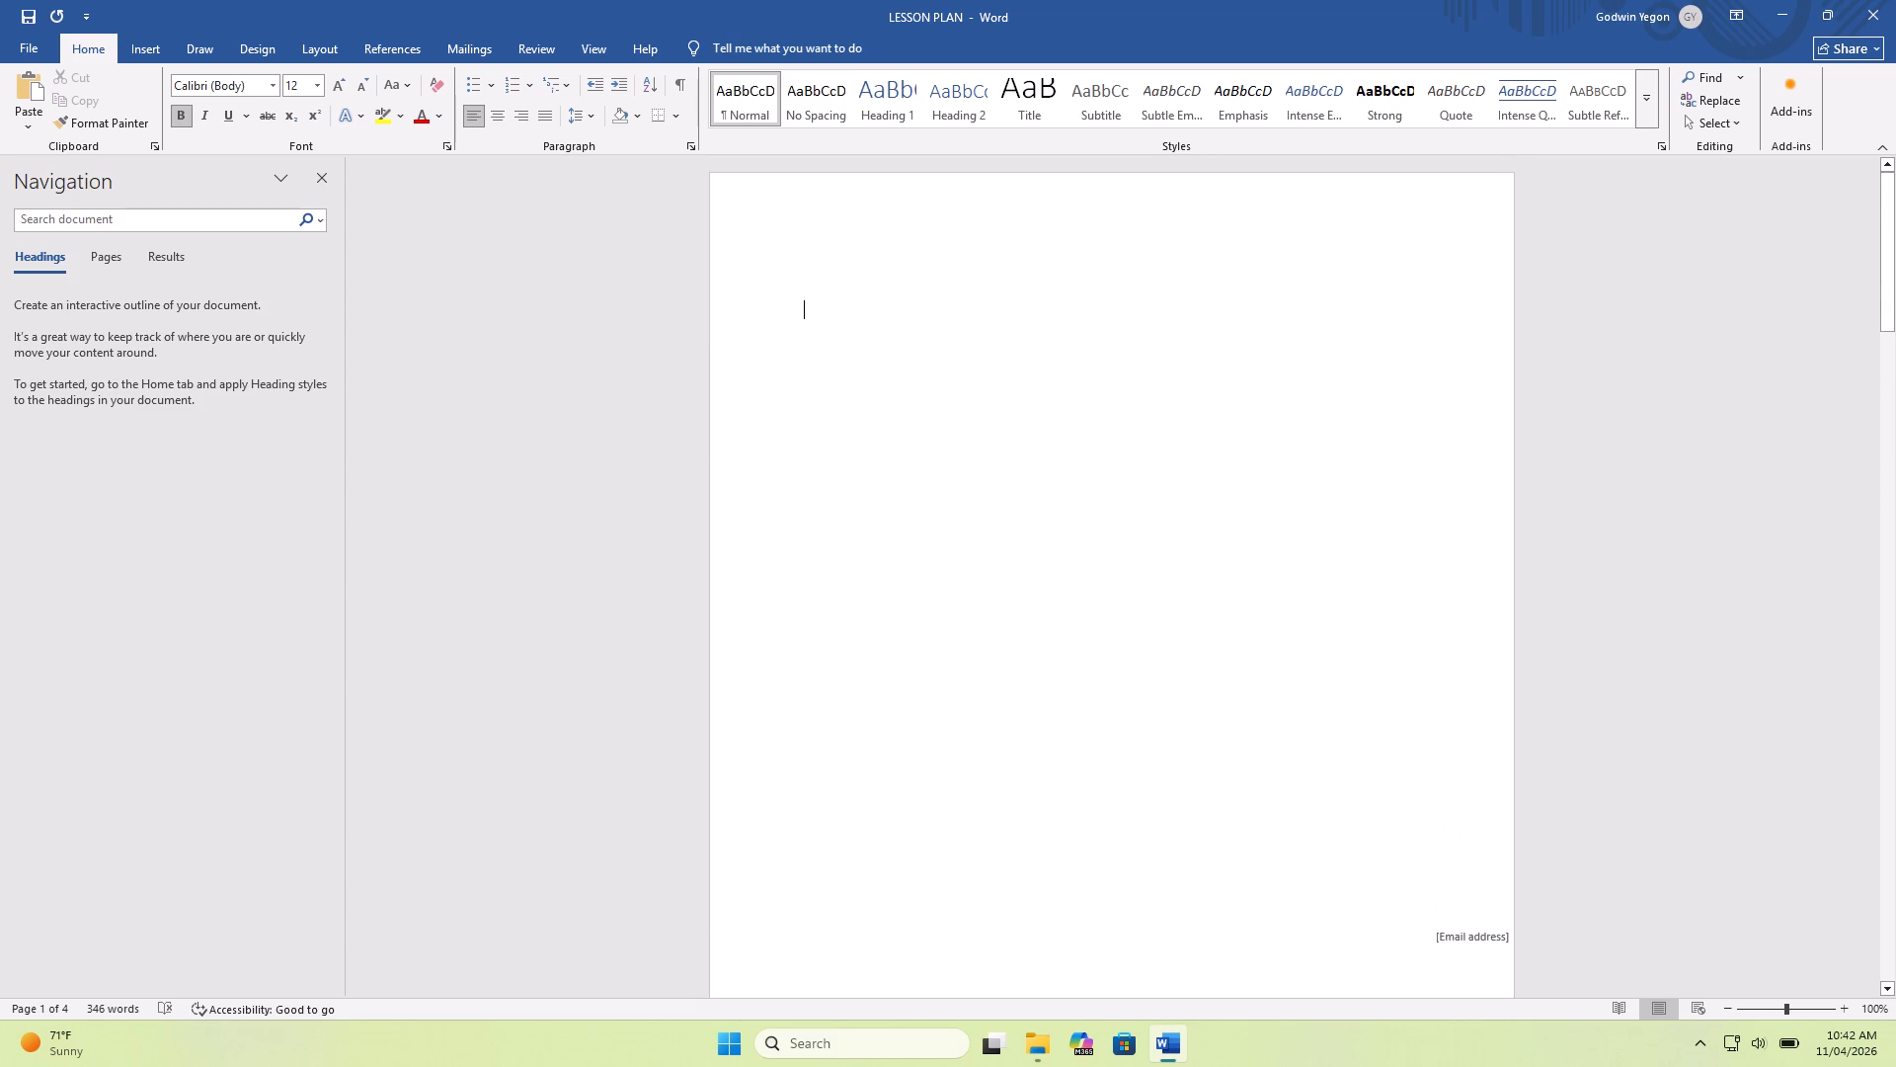
pyautogui.scroll(1, 869, 267)
pyautogui.click(809, 308)
pyautogui.press('space')
pyautogui.press('space')
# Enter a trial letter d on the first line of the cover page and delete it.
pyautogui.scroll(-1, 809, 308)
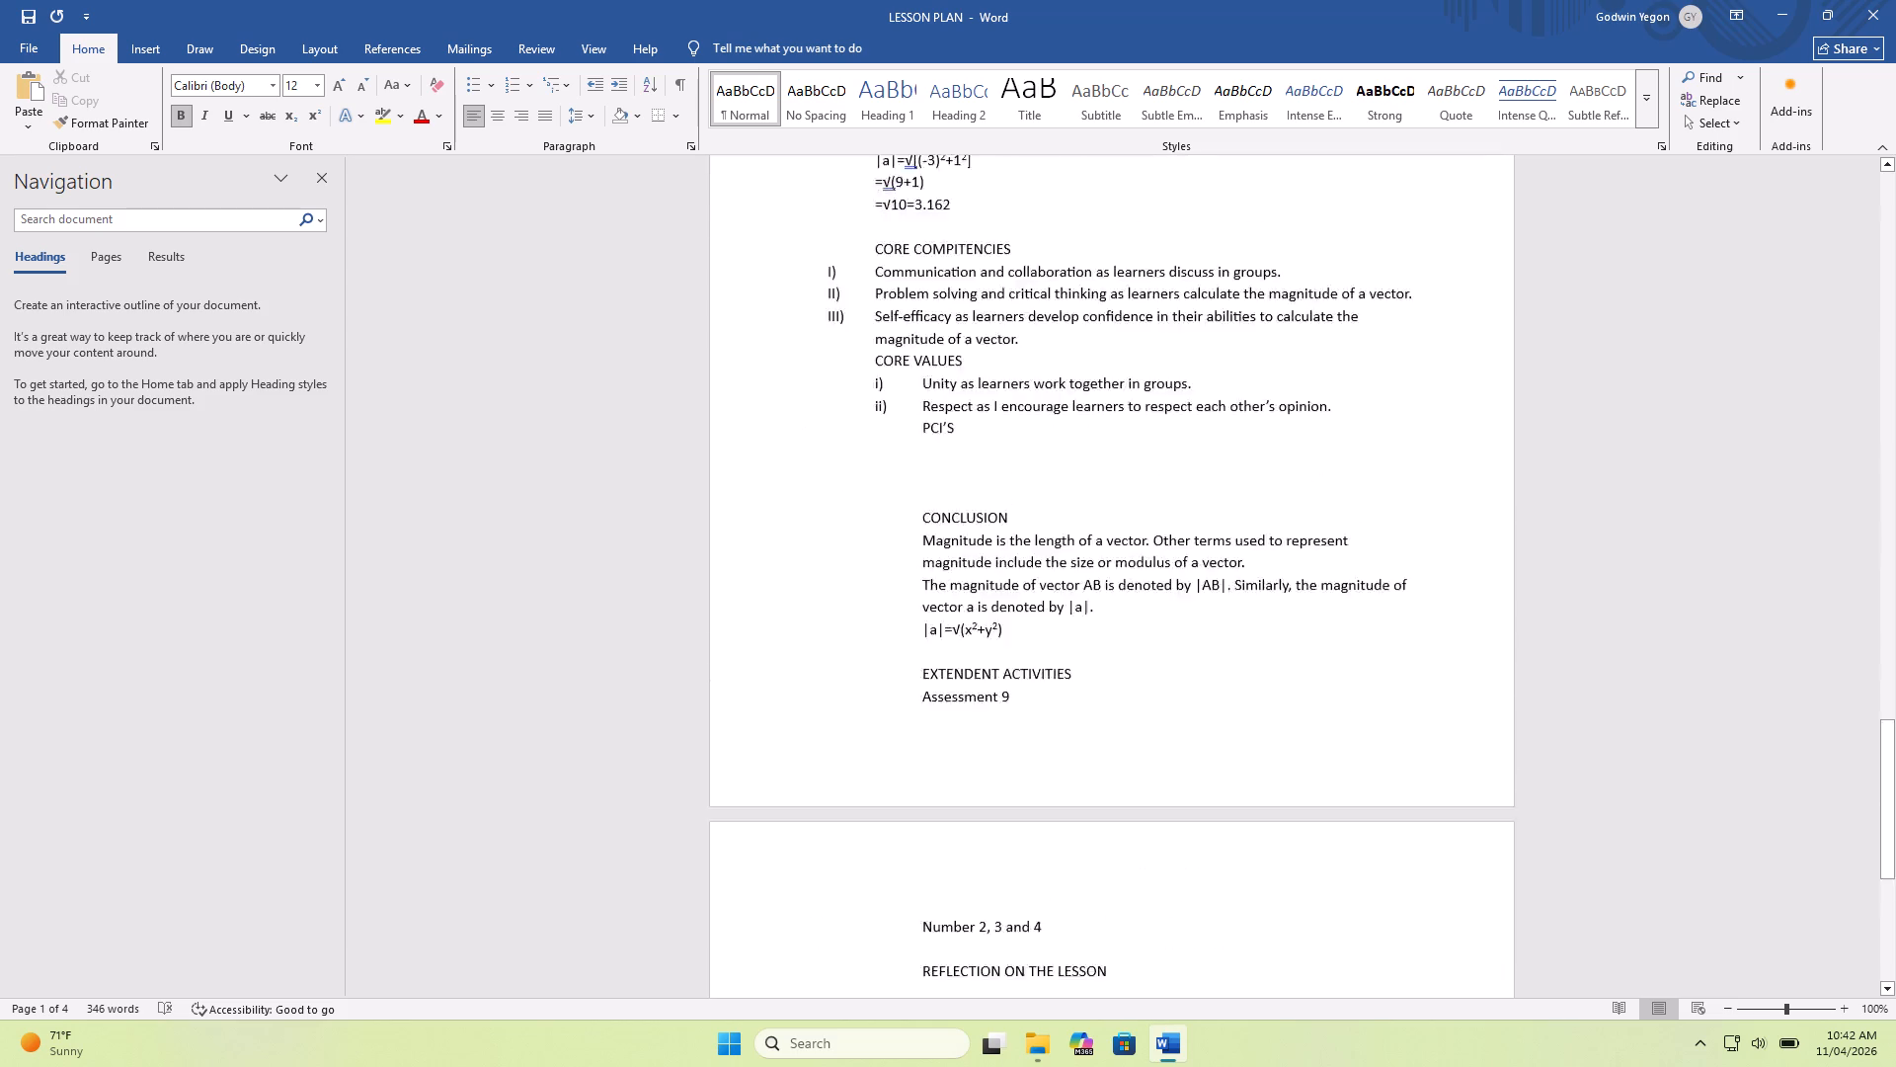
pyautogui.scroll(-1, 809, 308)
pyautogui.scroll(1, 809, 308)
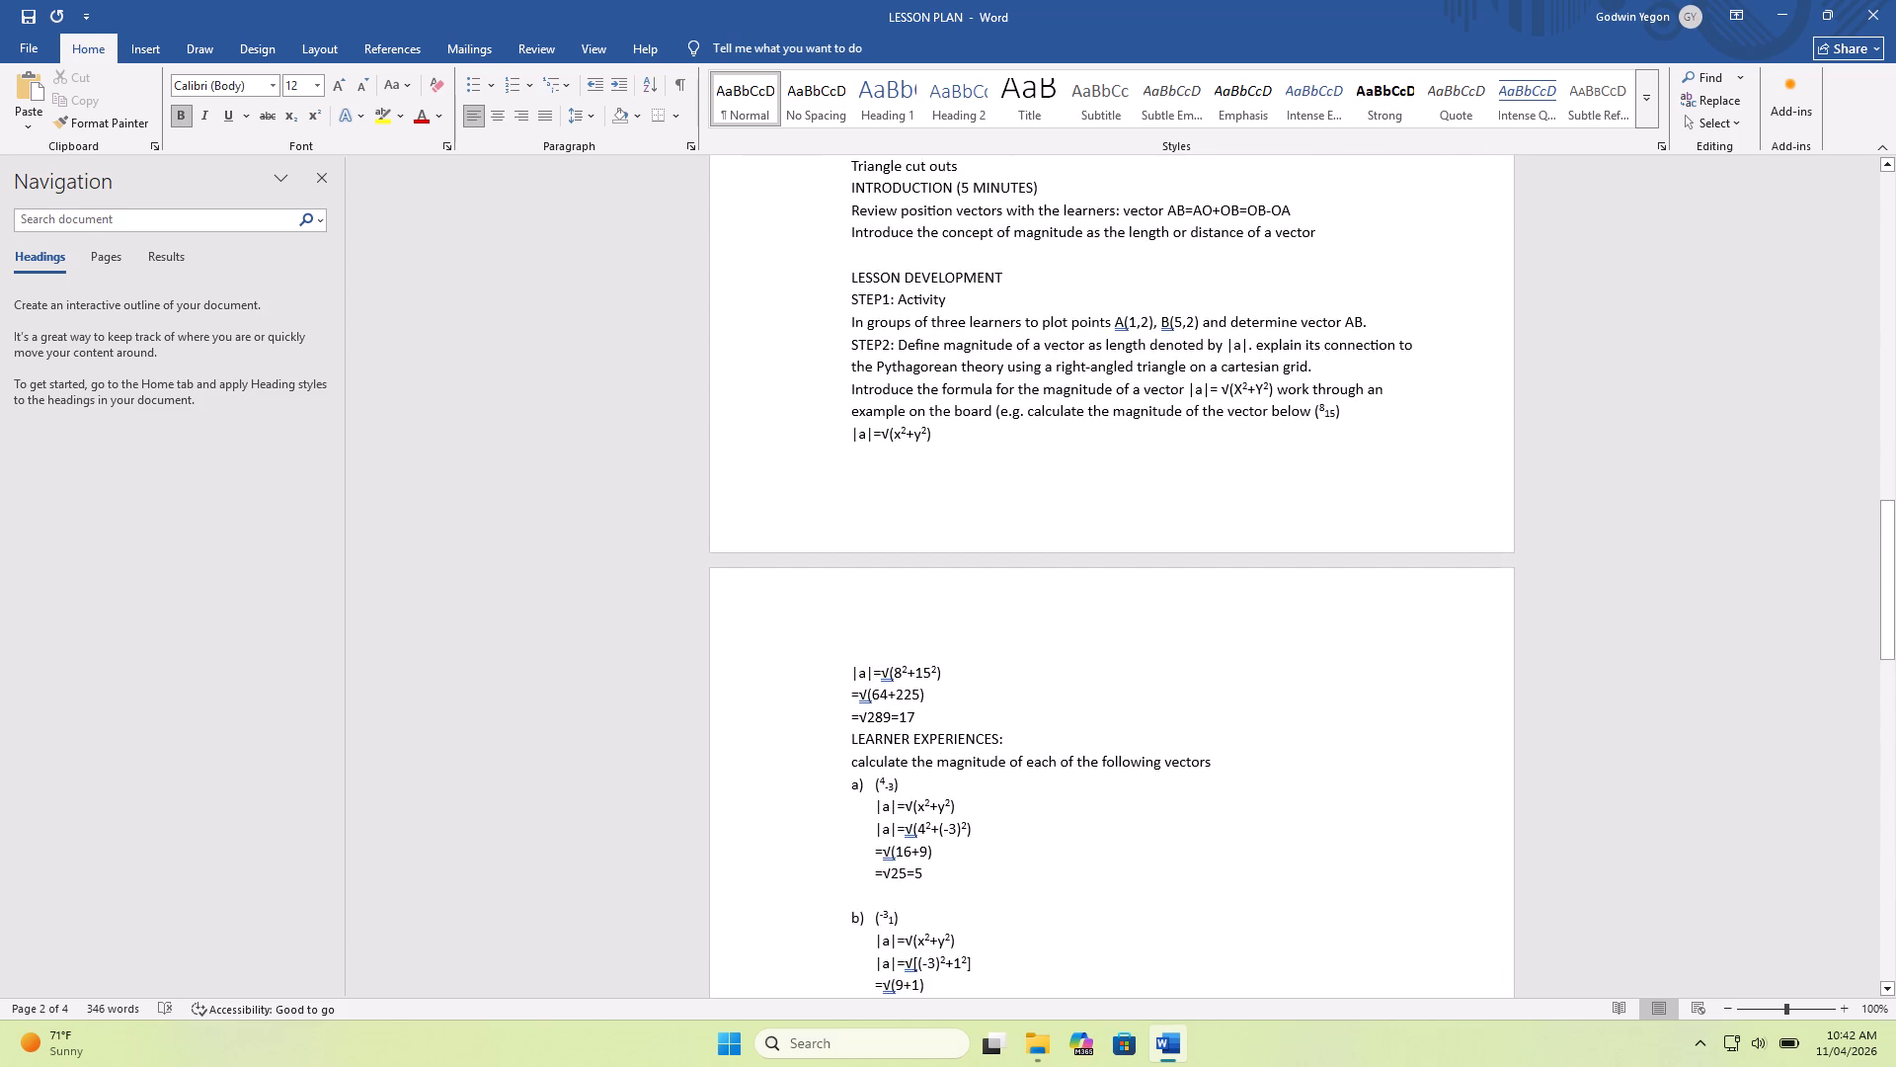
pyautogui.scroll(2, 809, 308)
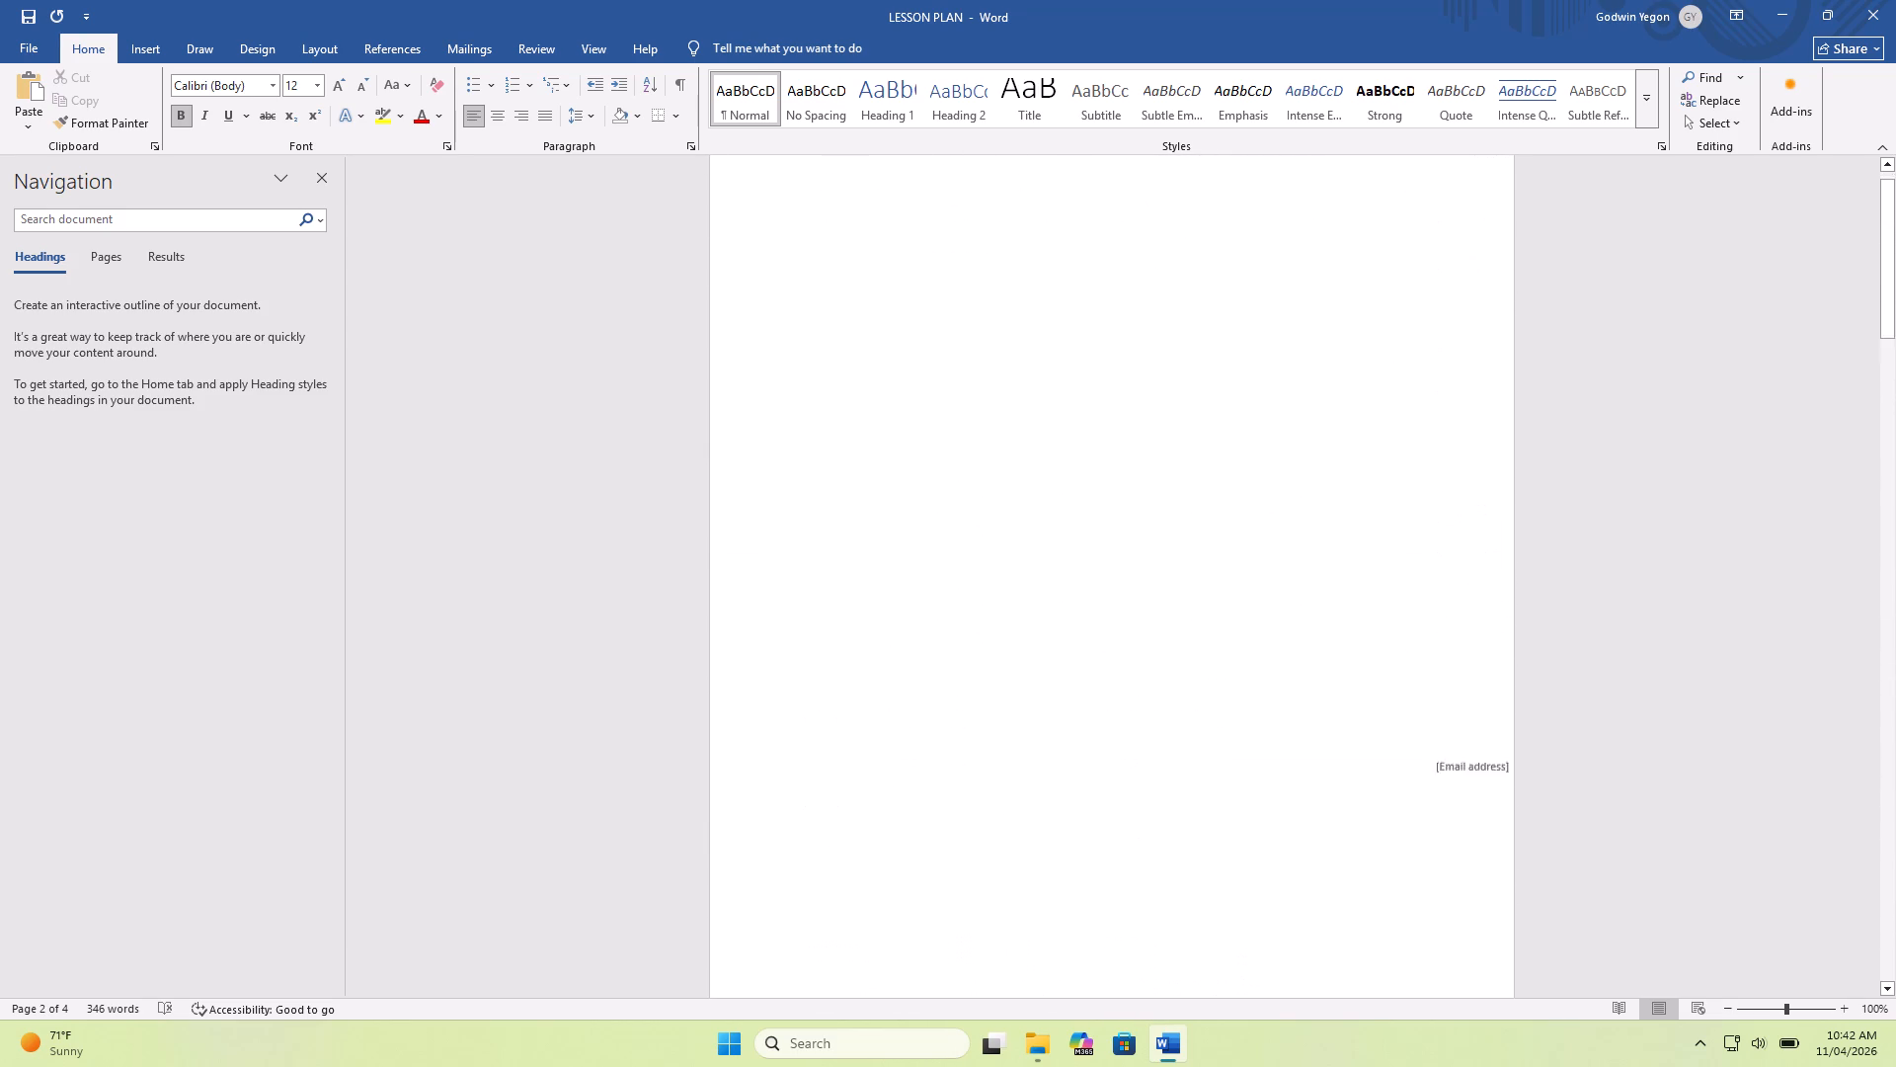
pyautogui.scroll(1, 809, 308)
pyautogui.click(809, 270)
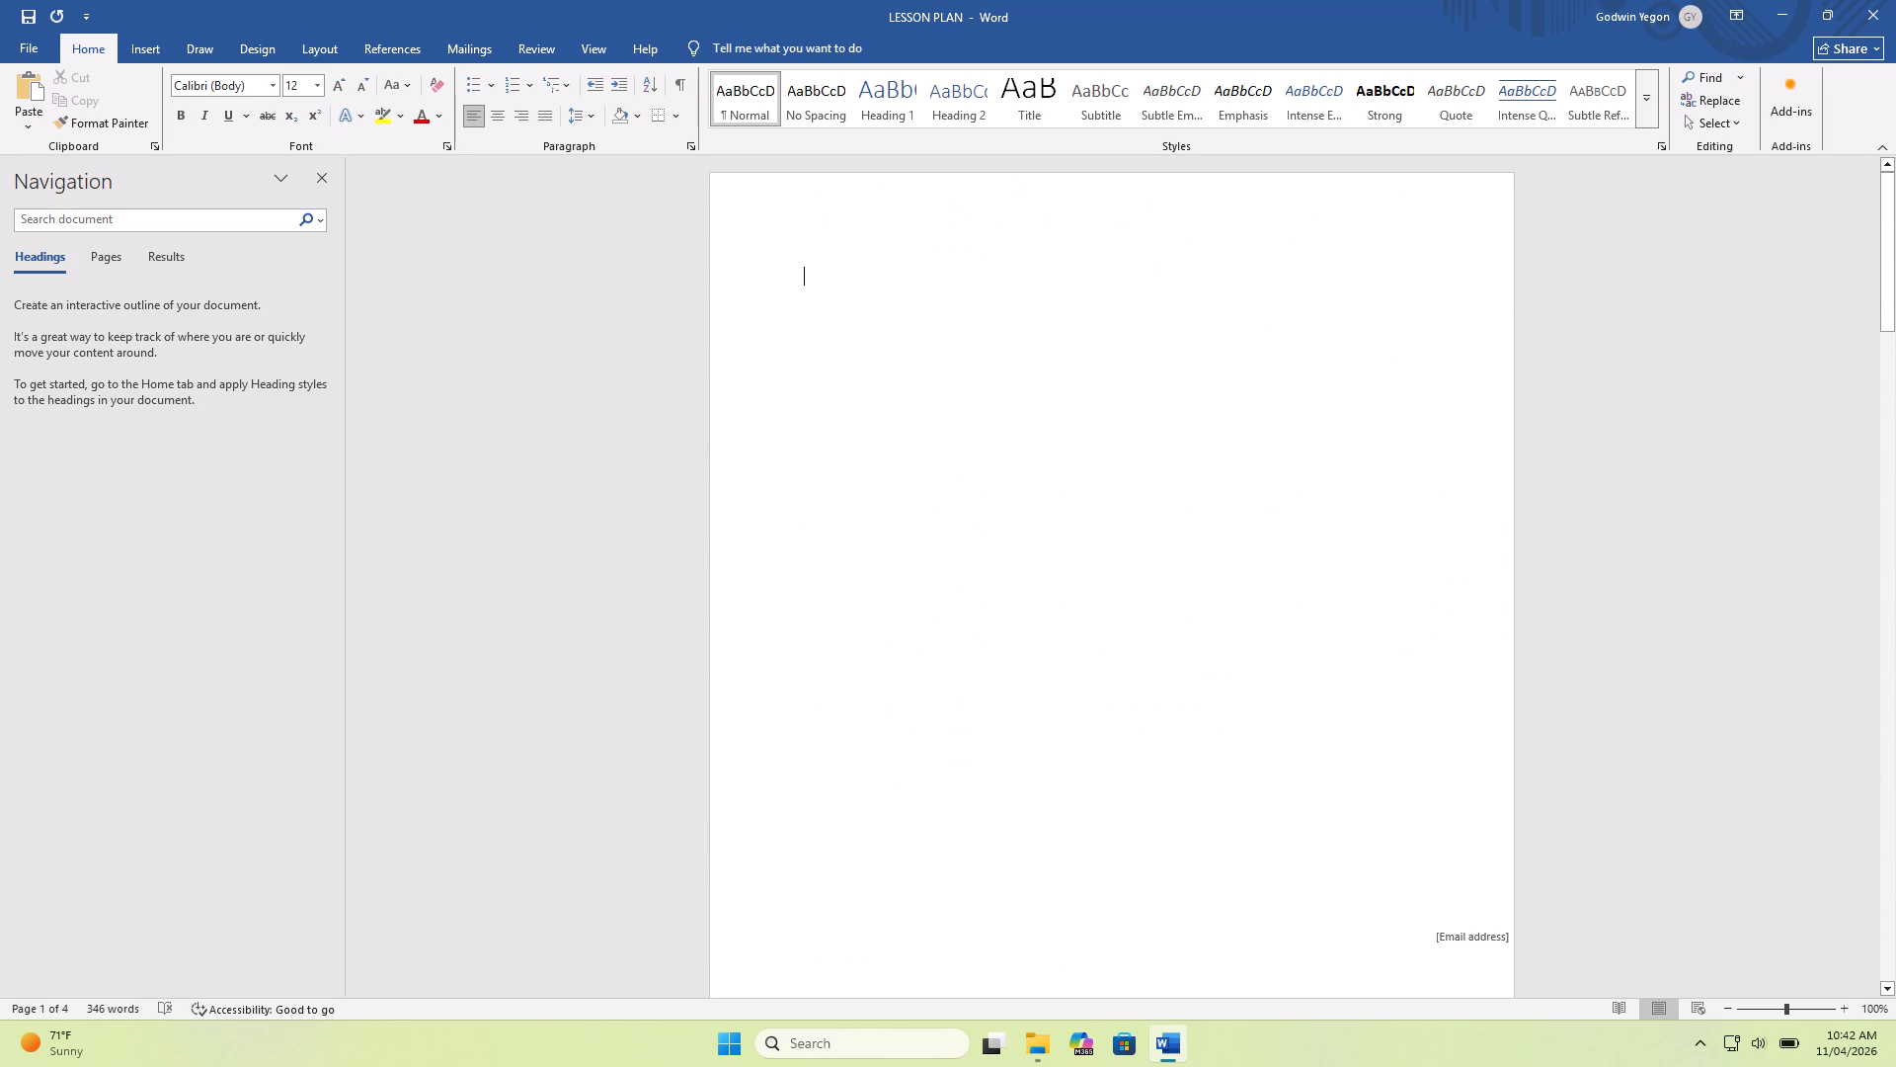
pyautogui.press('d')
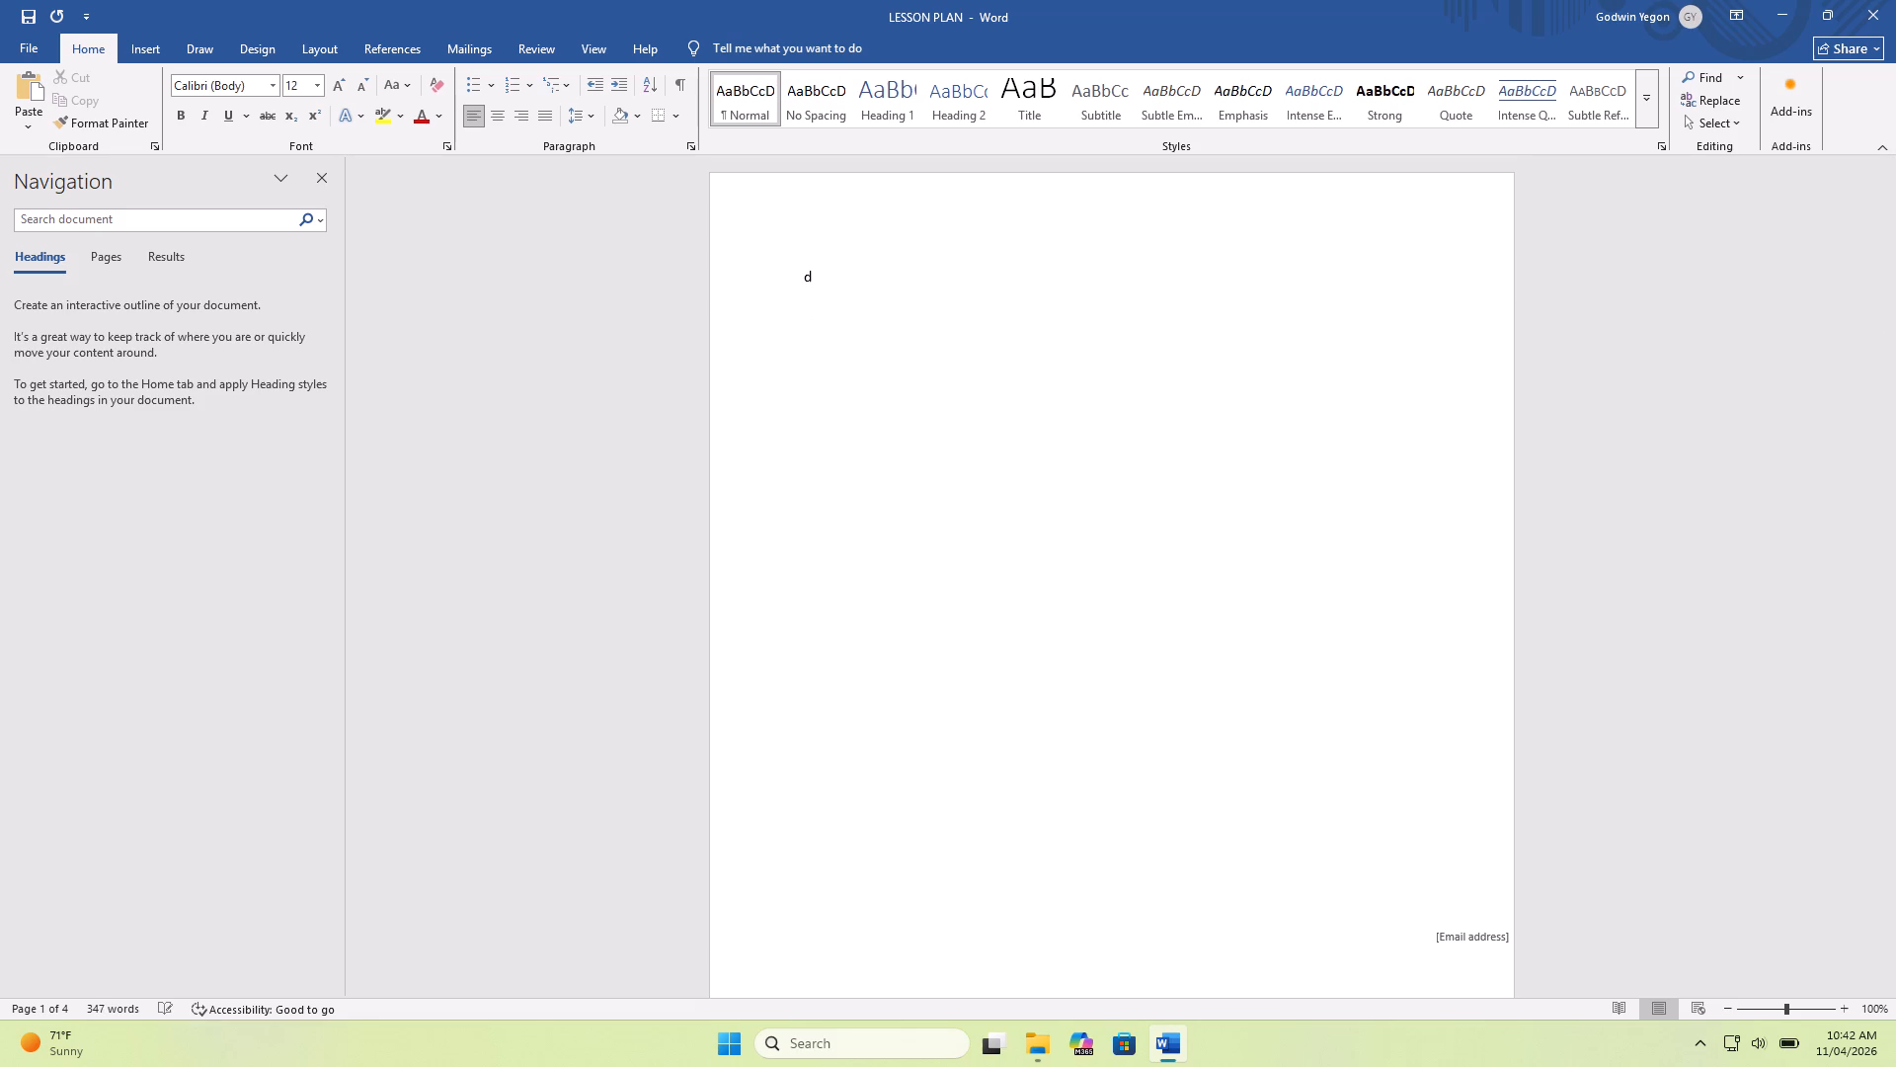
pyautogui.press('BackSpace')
# Paste another copy of the email address text box on the first line of the cover page.
pyautogui.hotkey('ctrl', 'v')
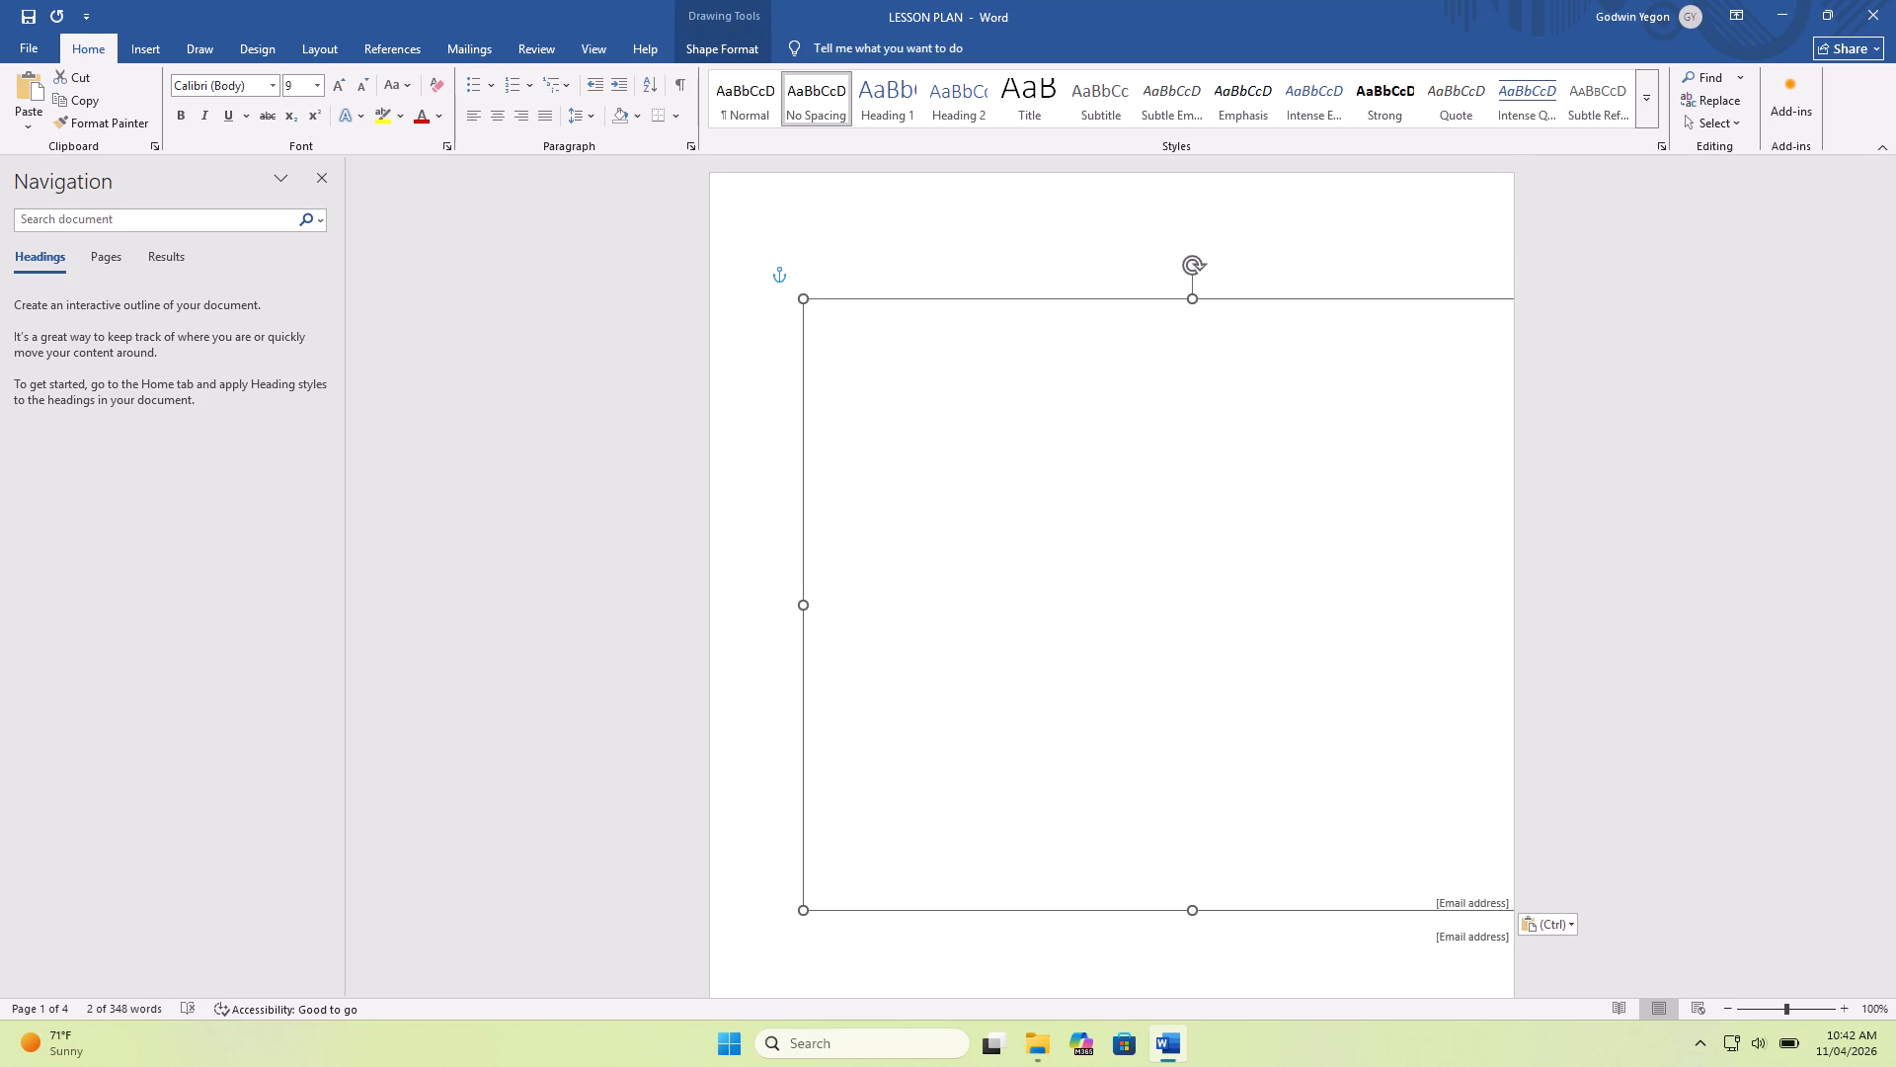
pyautogui.click(1189, 276)
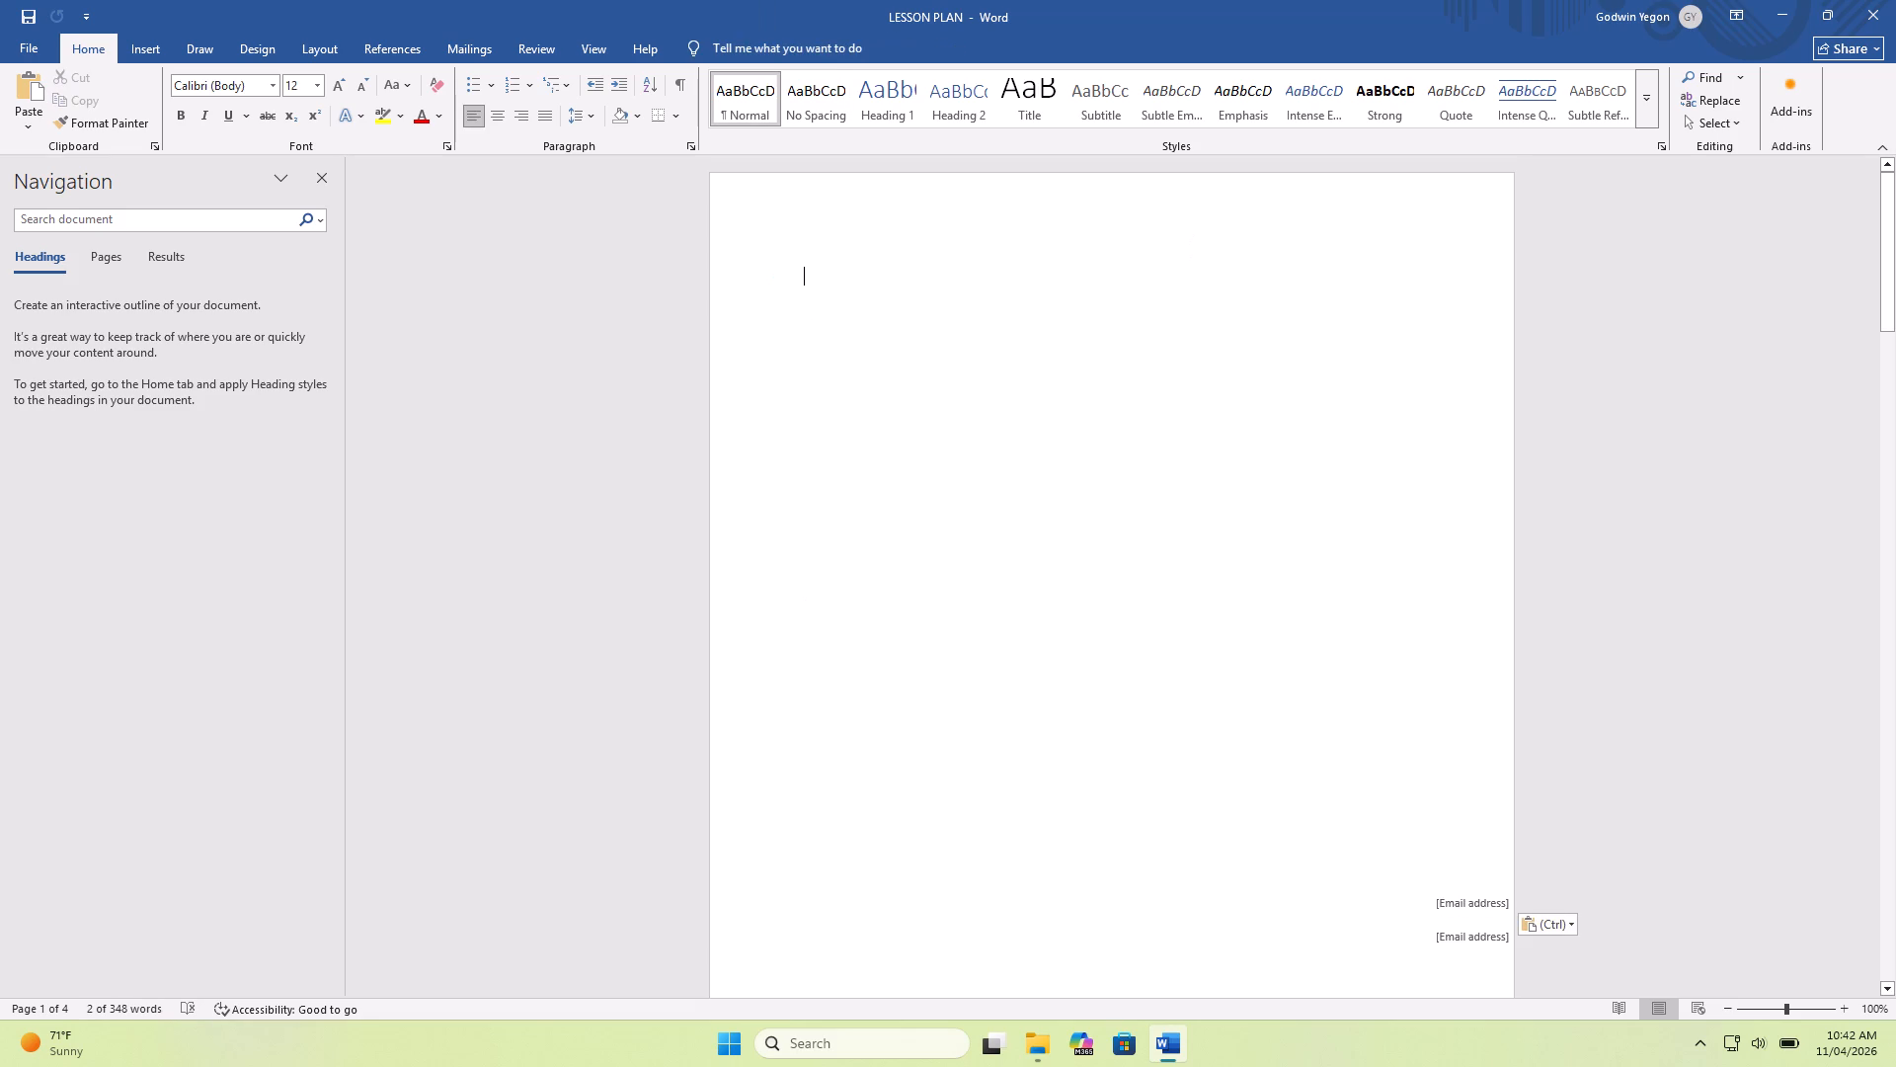
pyautogui.moveTo(1189, 276); pyautogui.dragTo(1027, 285)
pyautogui.click(1027, 285)
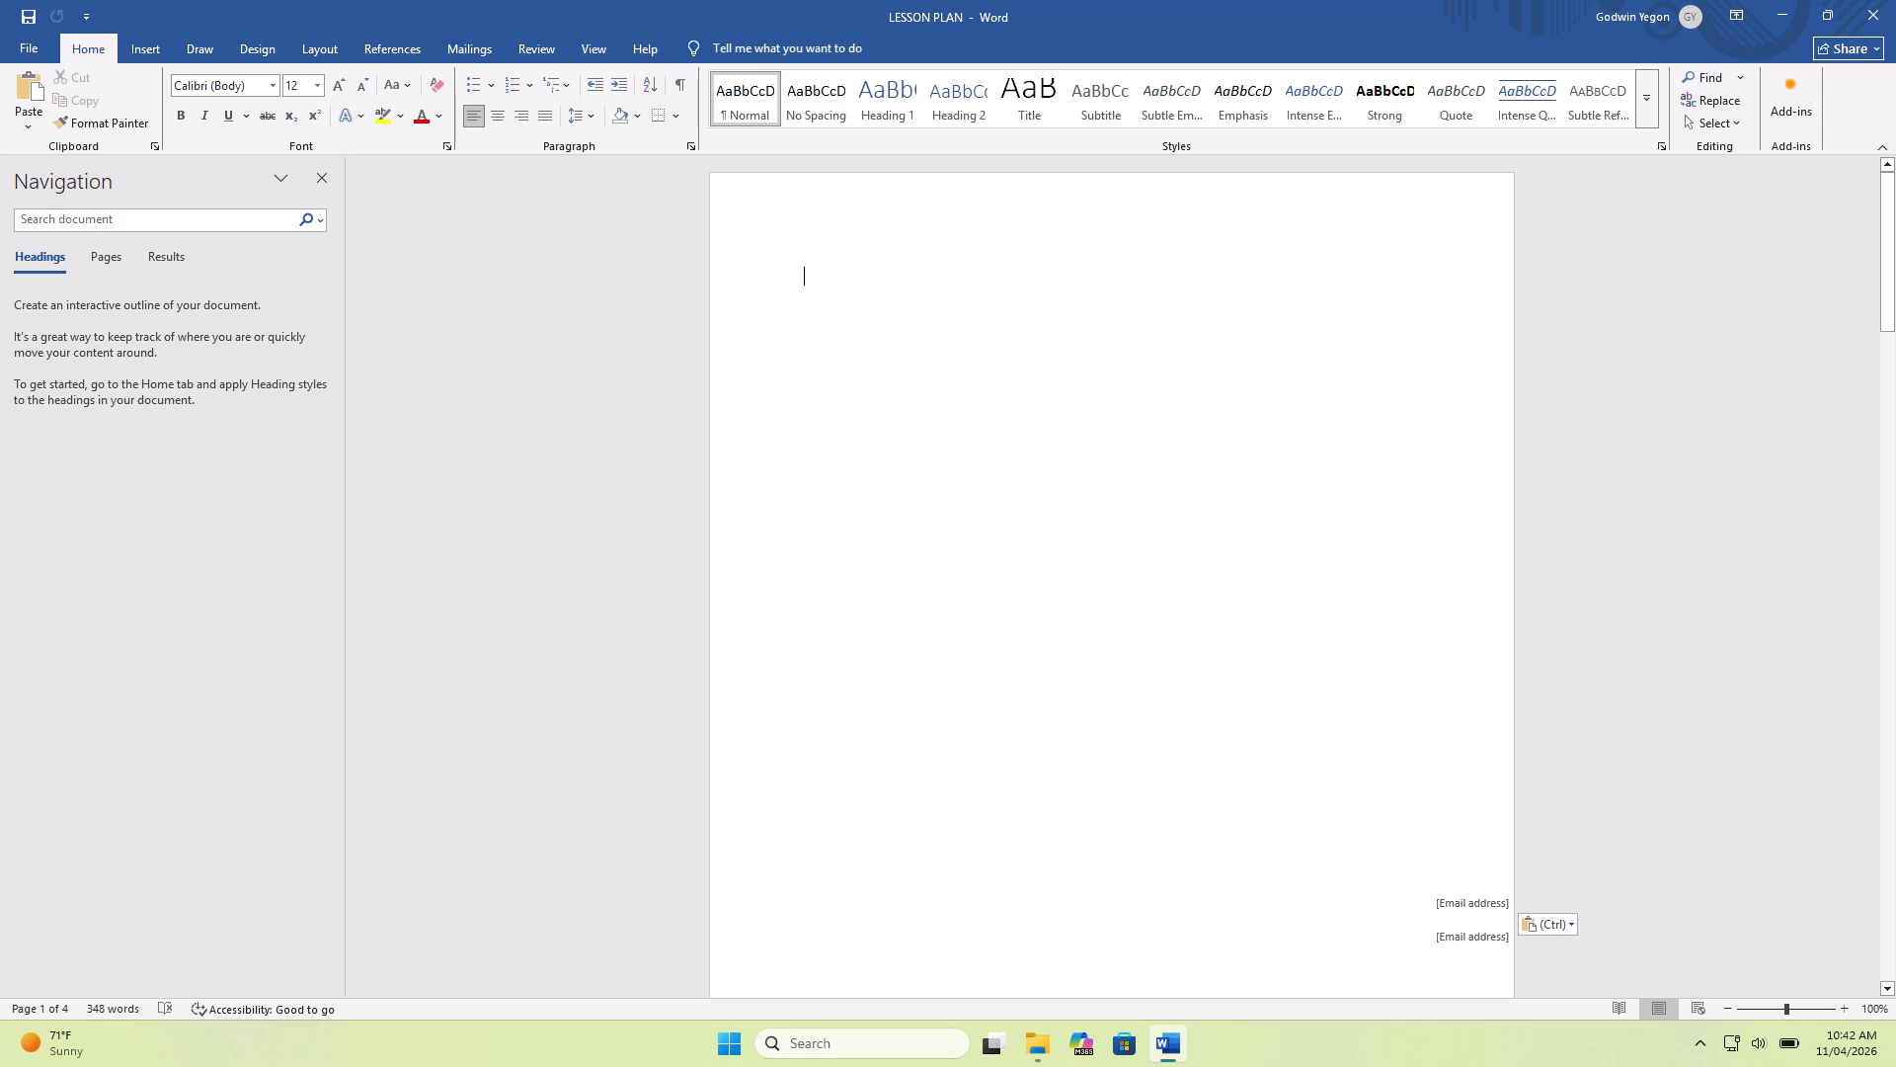
# Delete the [Email address] placeholder from both email text boxes on the cover page.
pyautogui.click(1452, 926)
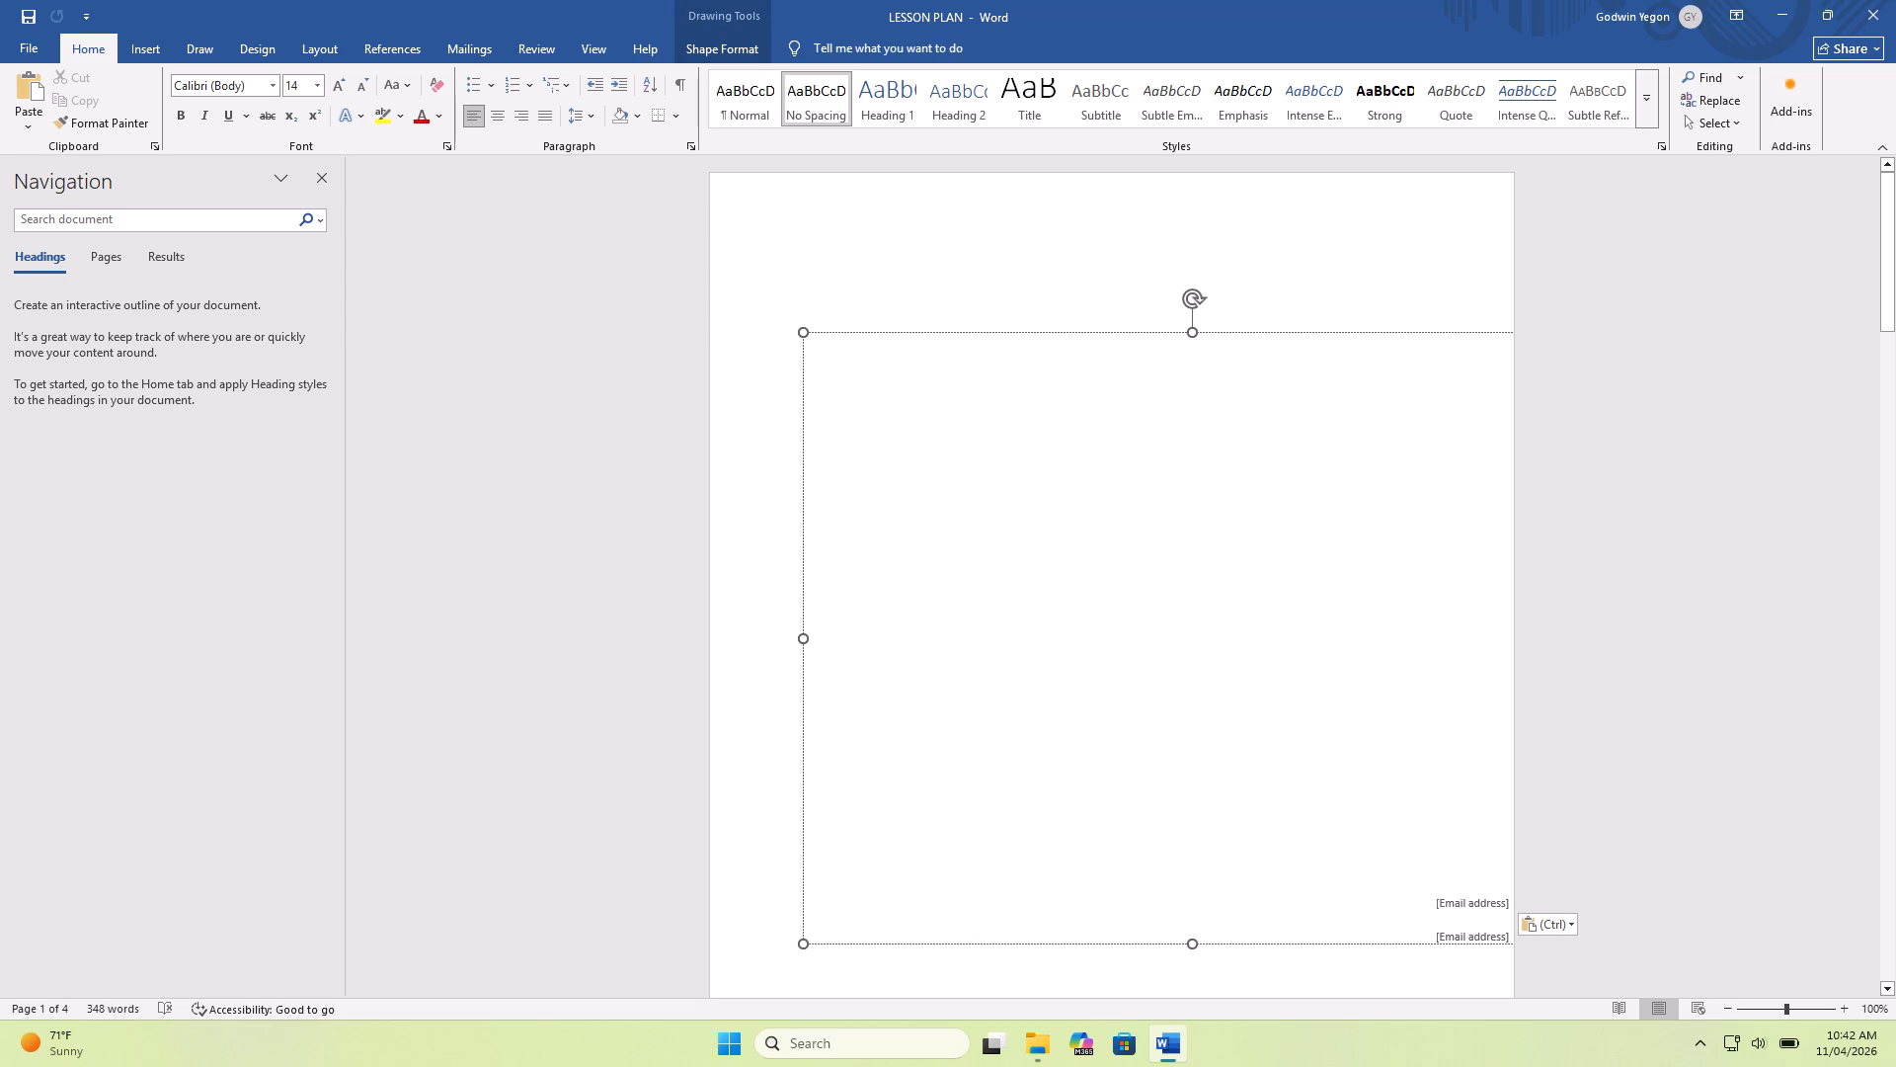
pyautogui.press('BackSpace')
pyautogui.press('BackSpace')
pyautogui.press('BackSpace')
pyautogui.doubleClick(1454, 911)
pyautogui.click(1454, 911)
pyautogui.moveTo(1454, 911); pyautogui.dragTo(1462, 910)
pyautogui.moveTo(1462, 910); pyautogui.dragTo(1493, 901)
pyautogui.click(1493, 901)
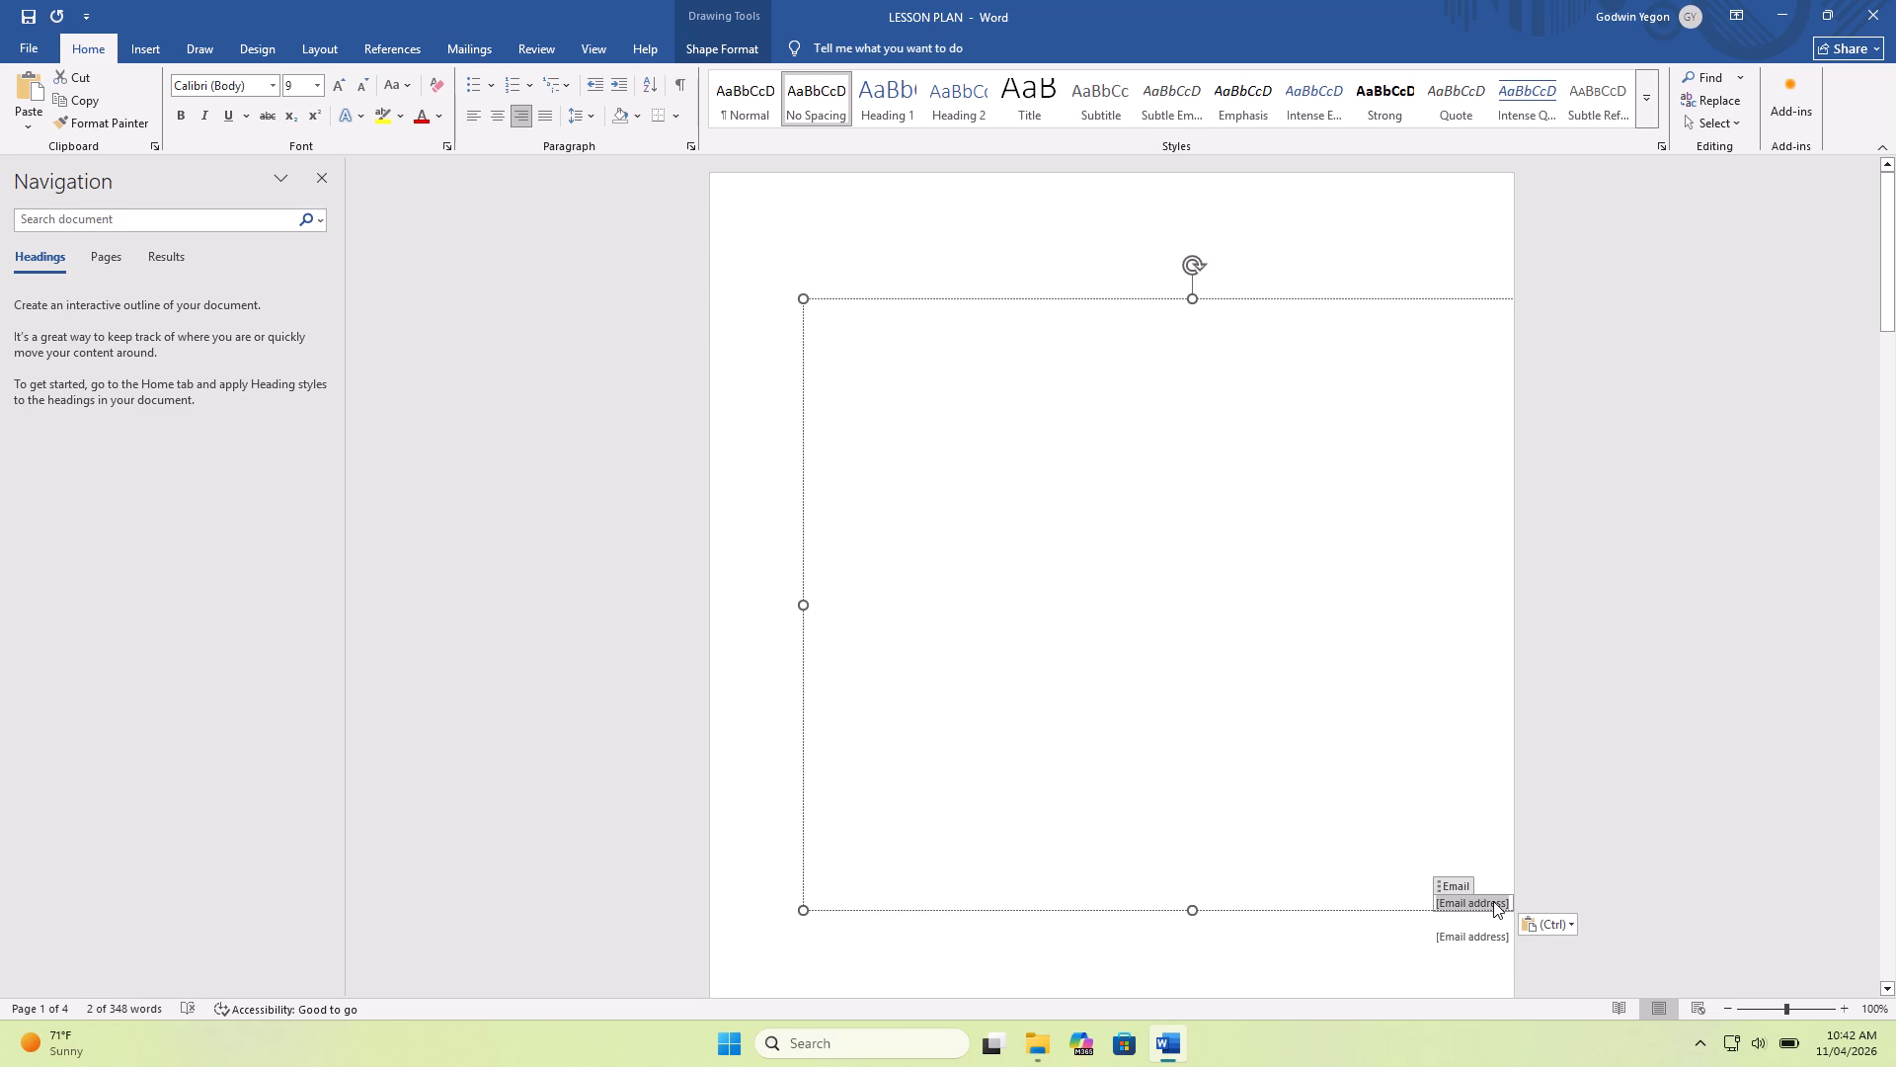
pyautogui.press('BackSpace')
pyautogui.click(1472, 938)
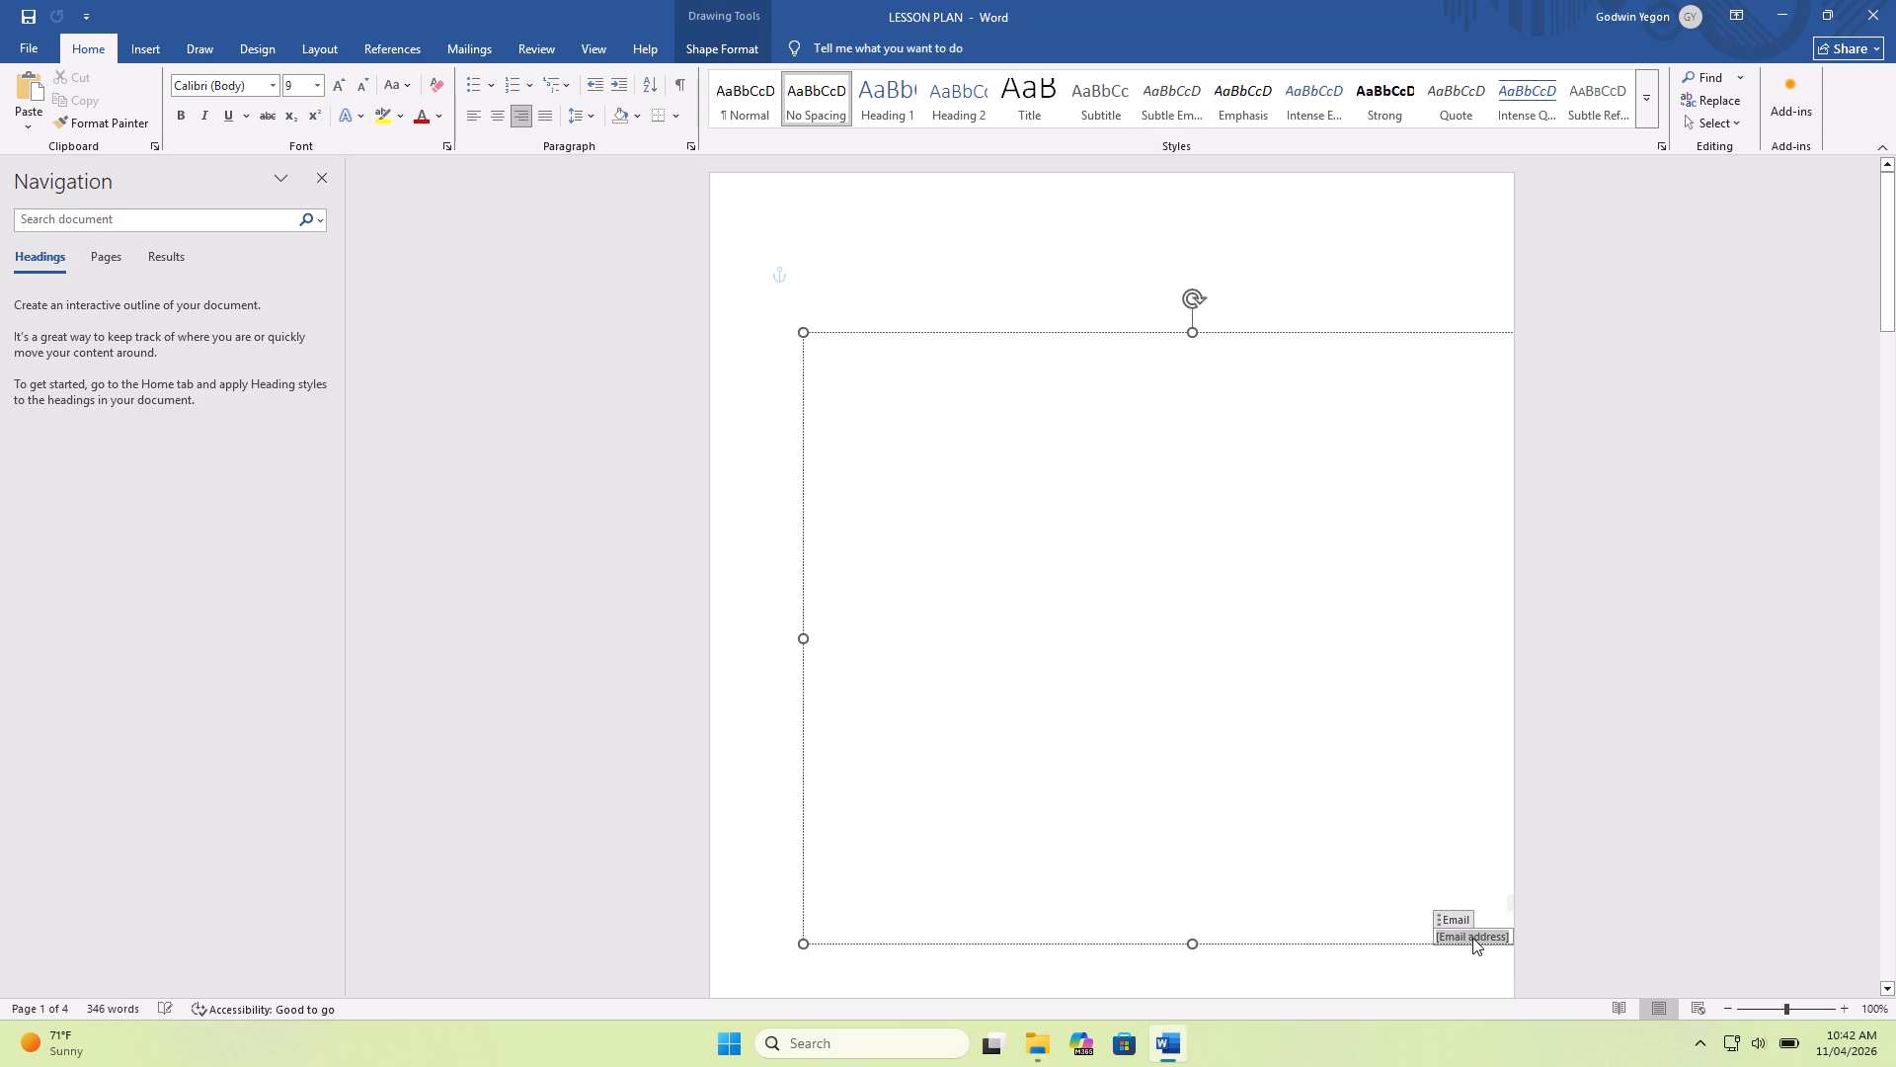
pyautogui.press('BackSpace')
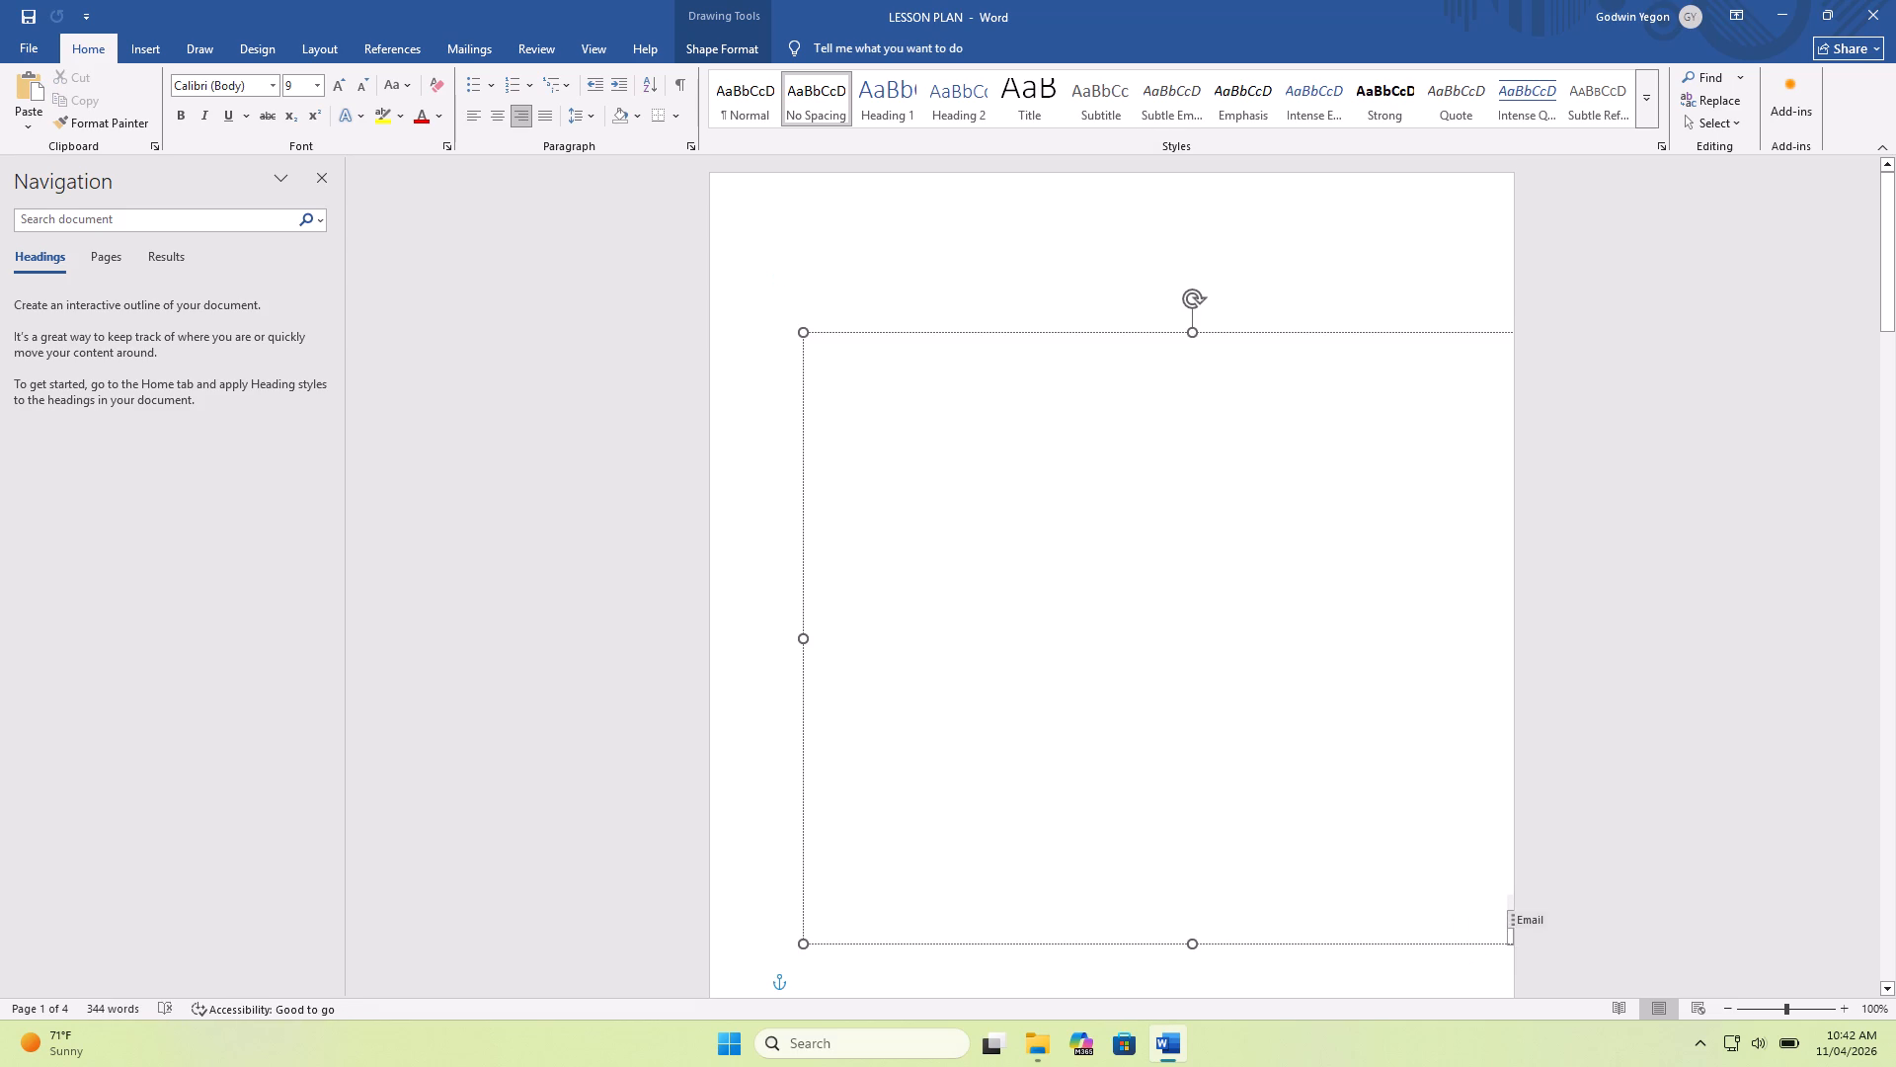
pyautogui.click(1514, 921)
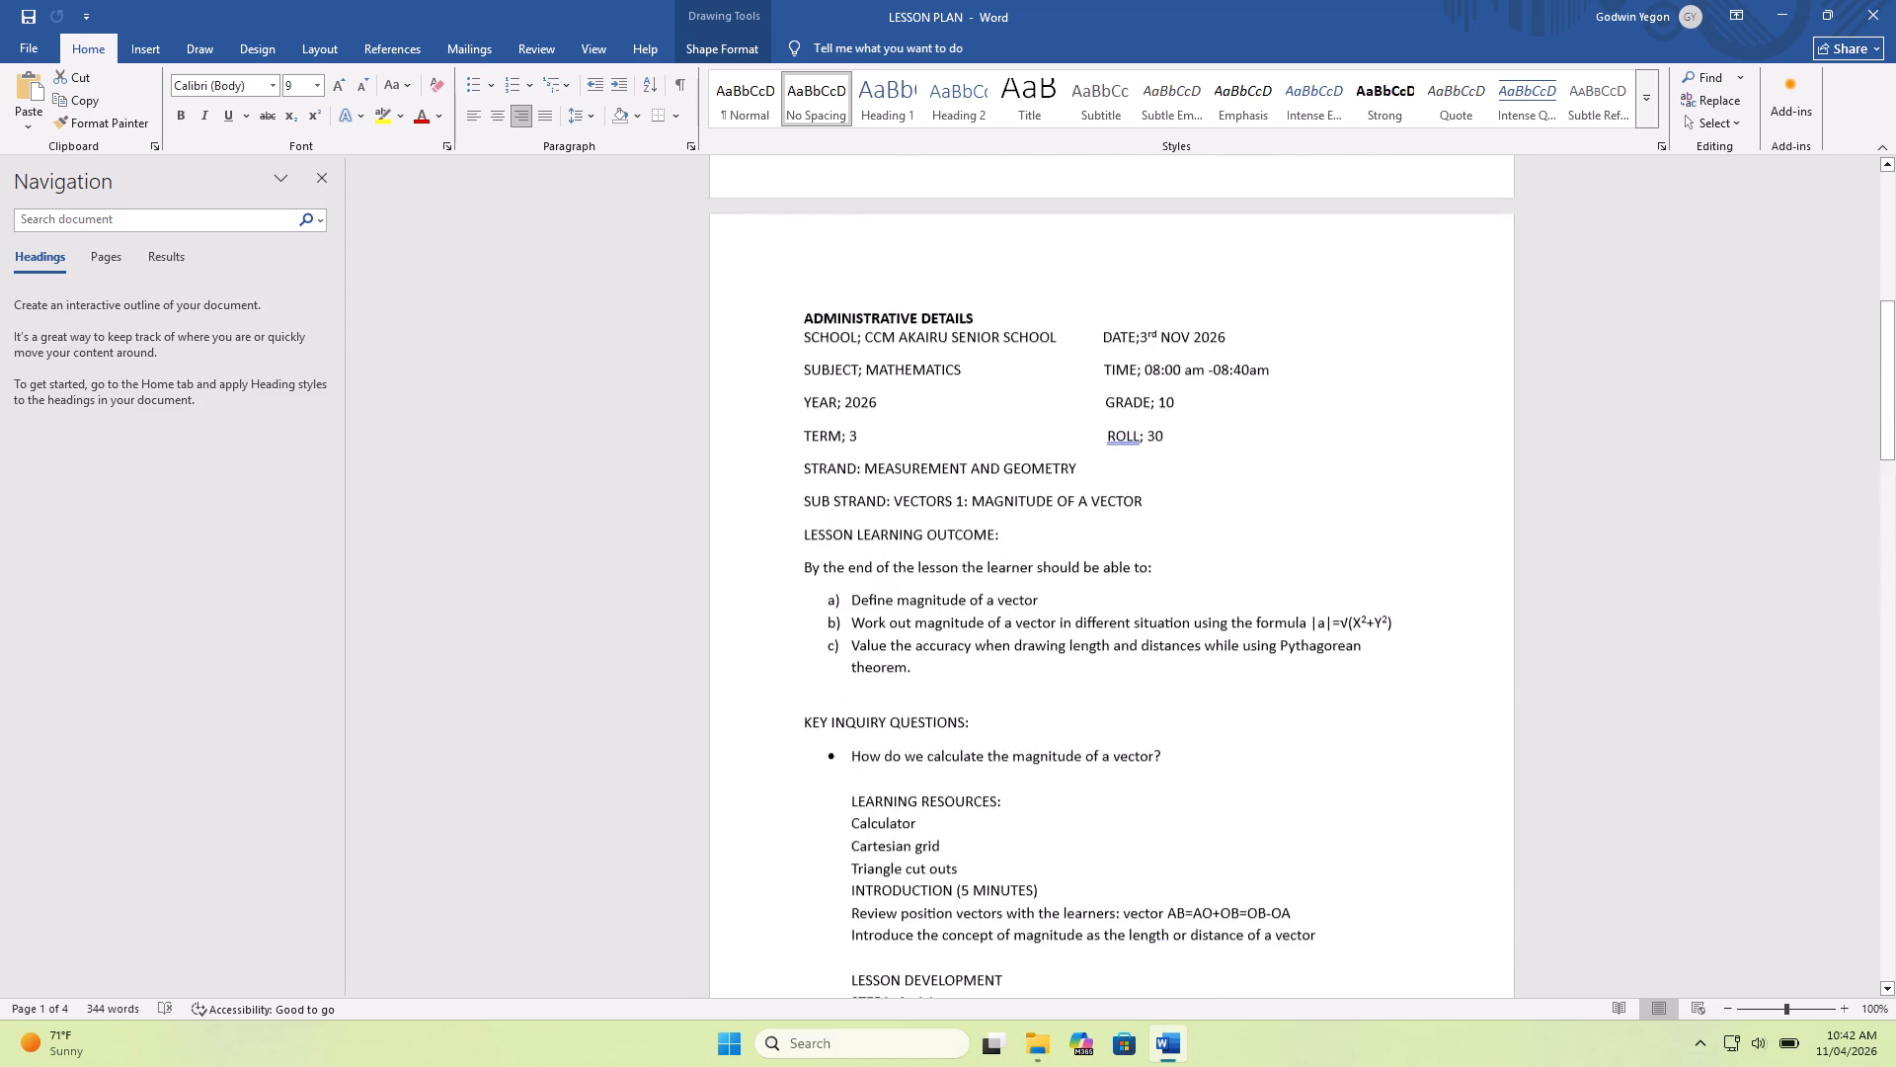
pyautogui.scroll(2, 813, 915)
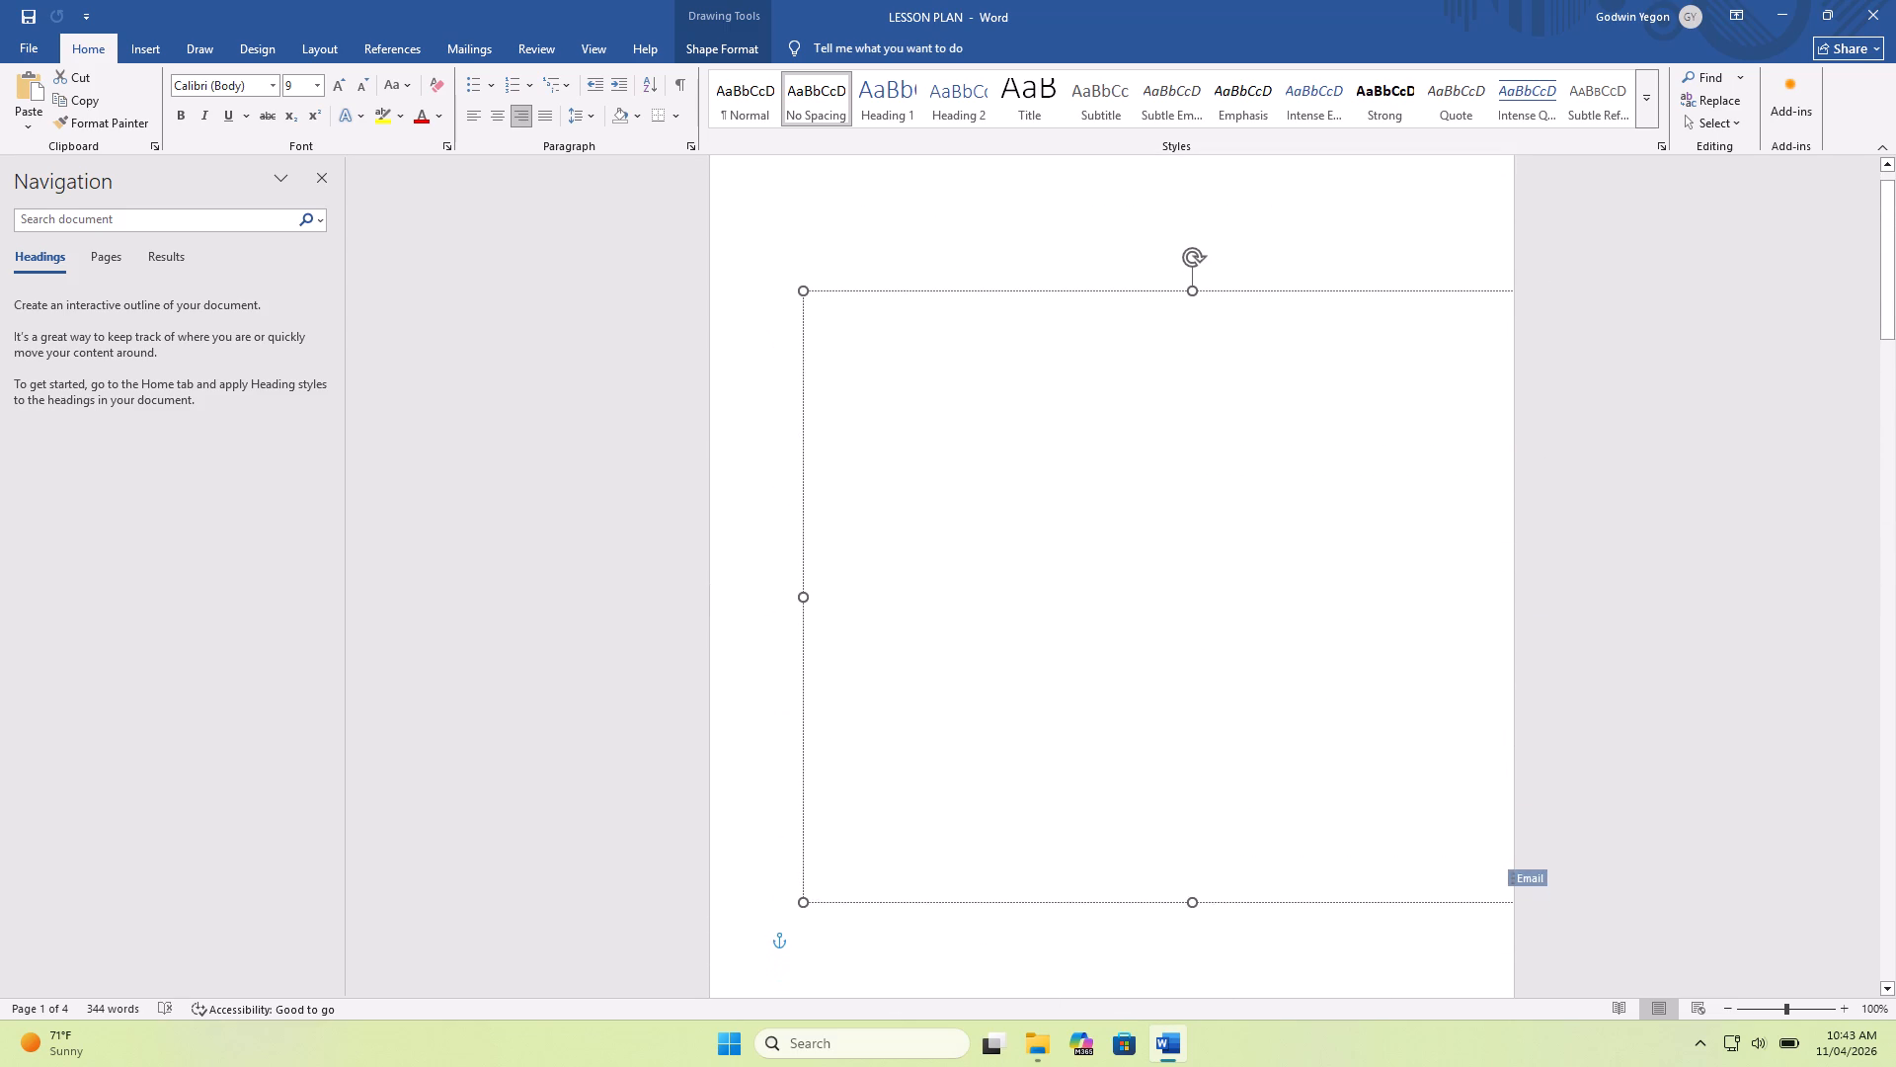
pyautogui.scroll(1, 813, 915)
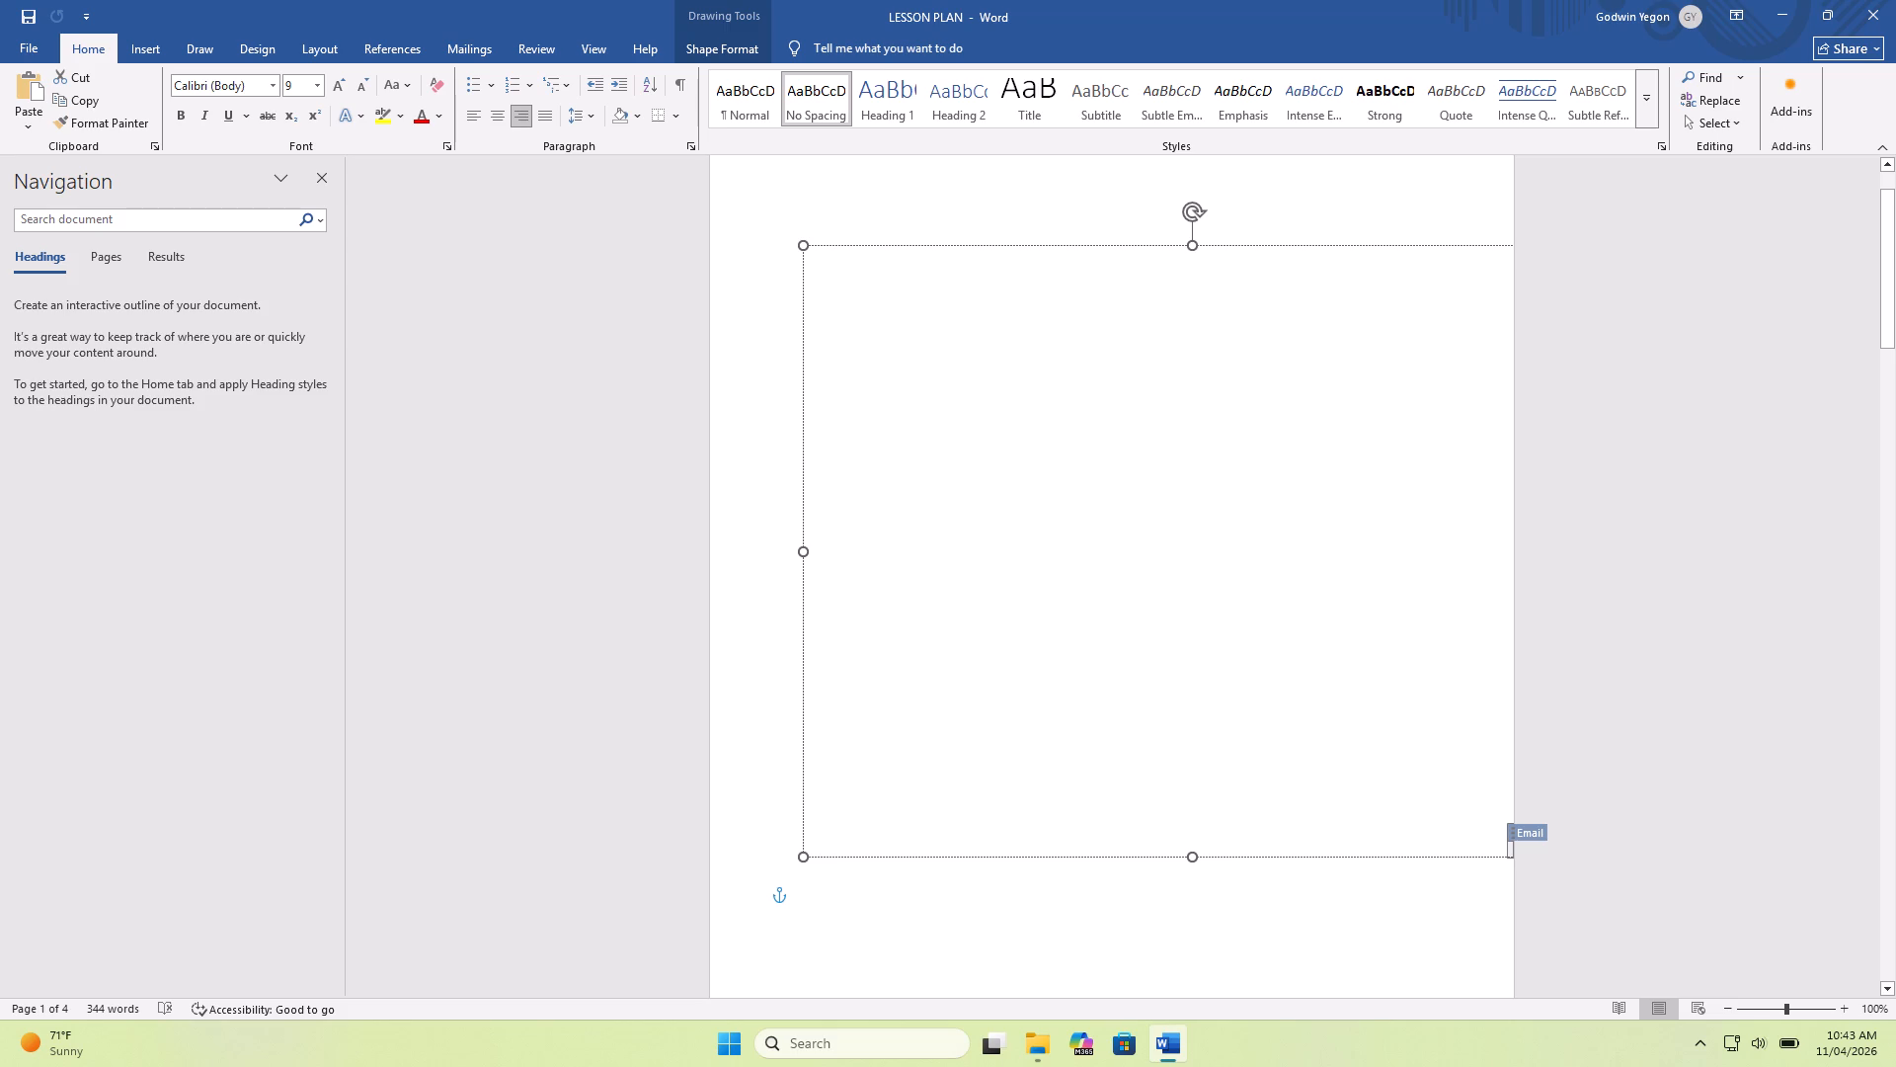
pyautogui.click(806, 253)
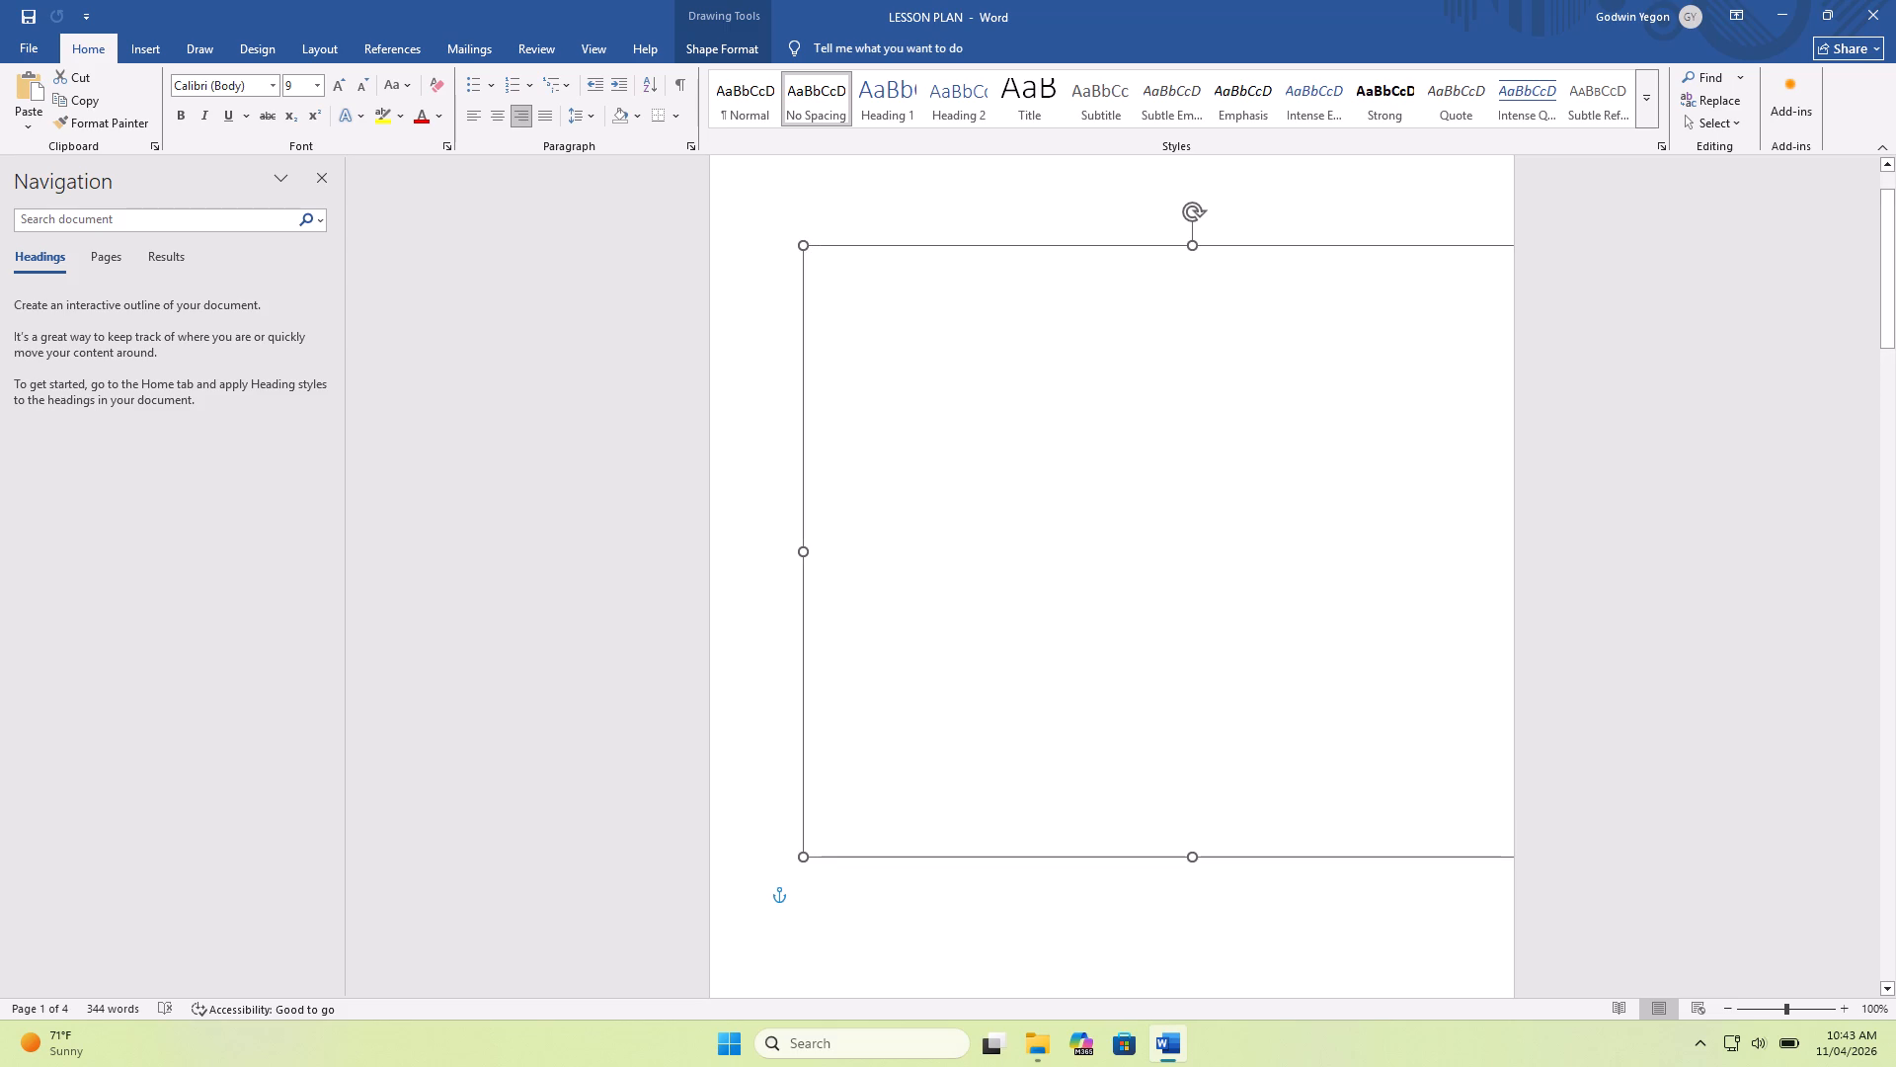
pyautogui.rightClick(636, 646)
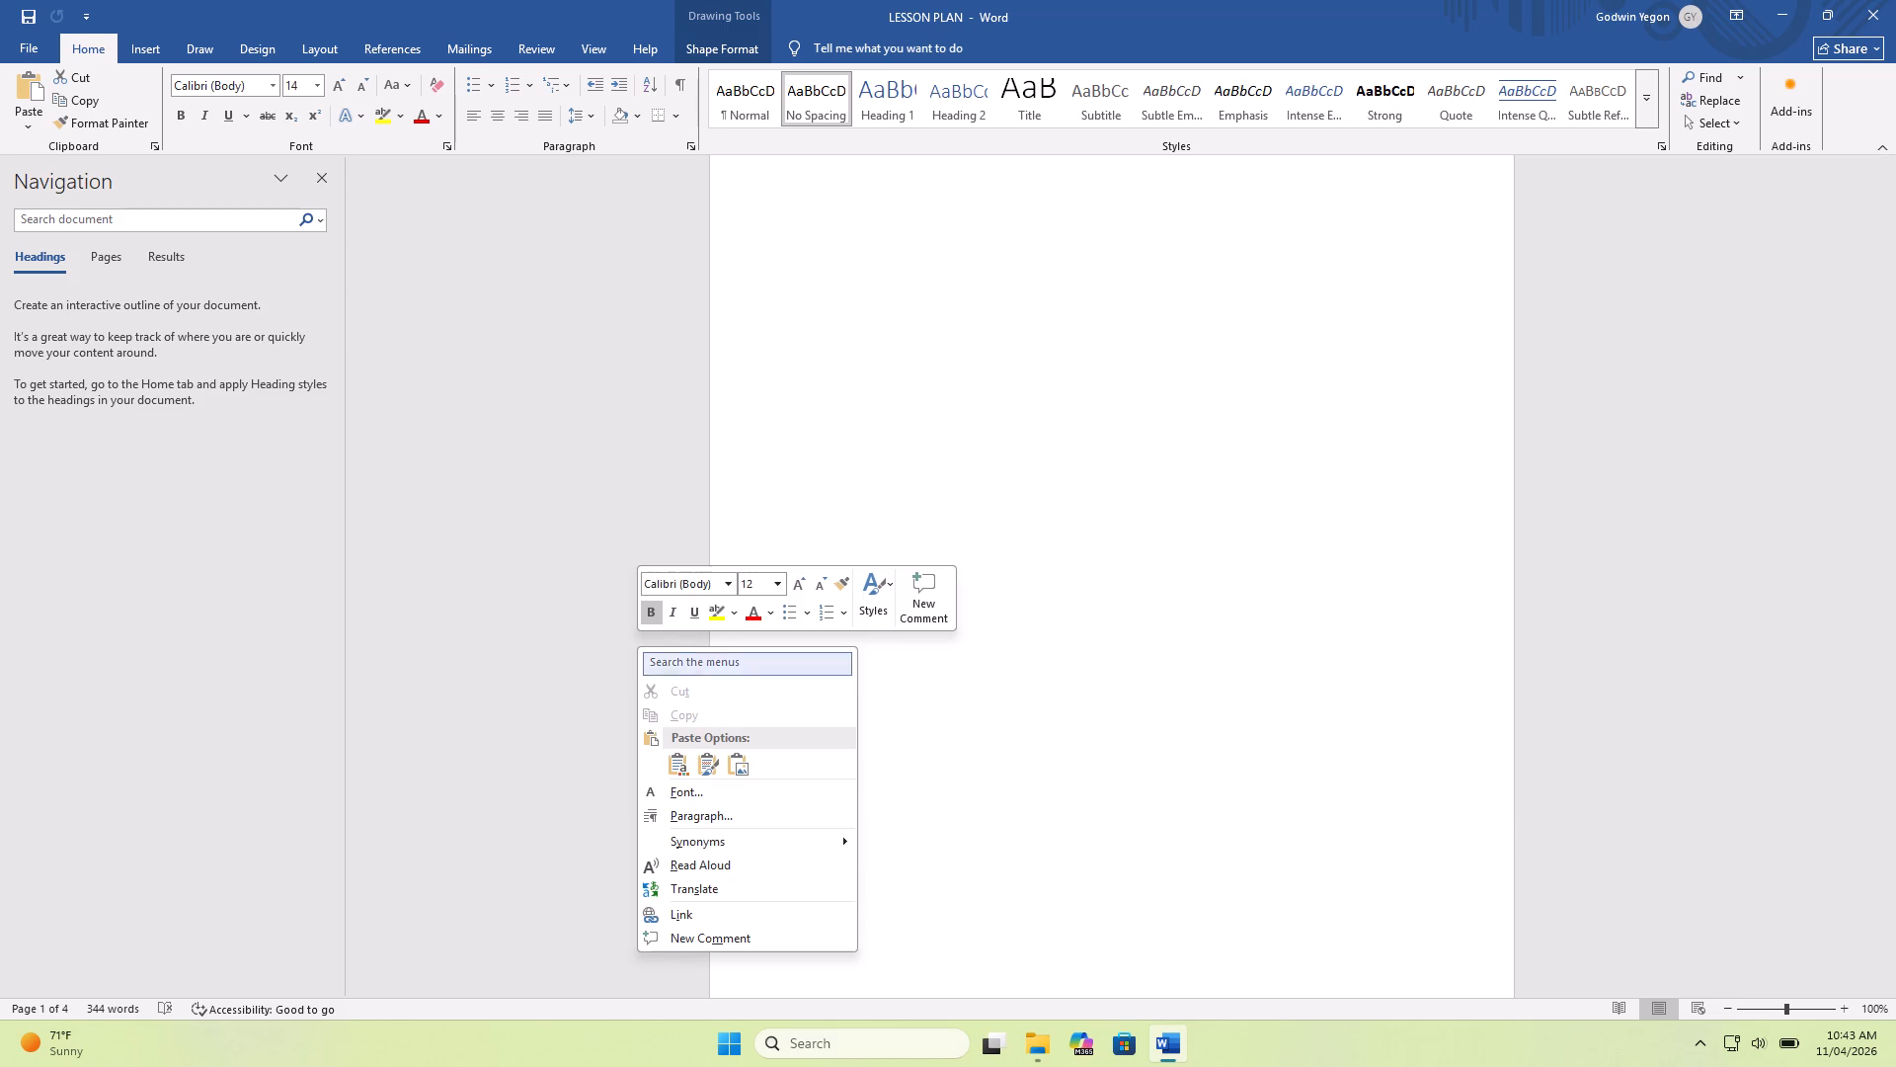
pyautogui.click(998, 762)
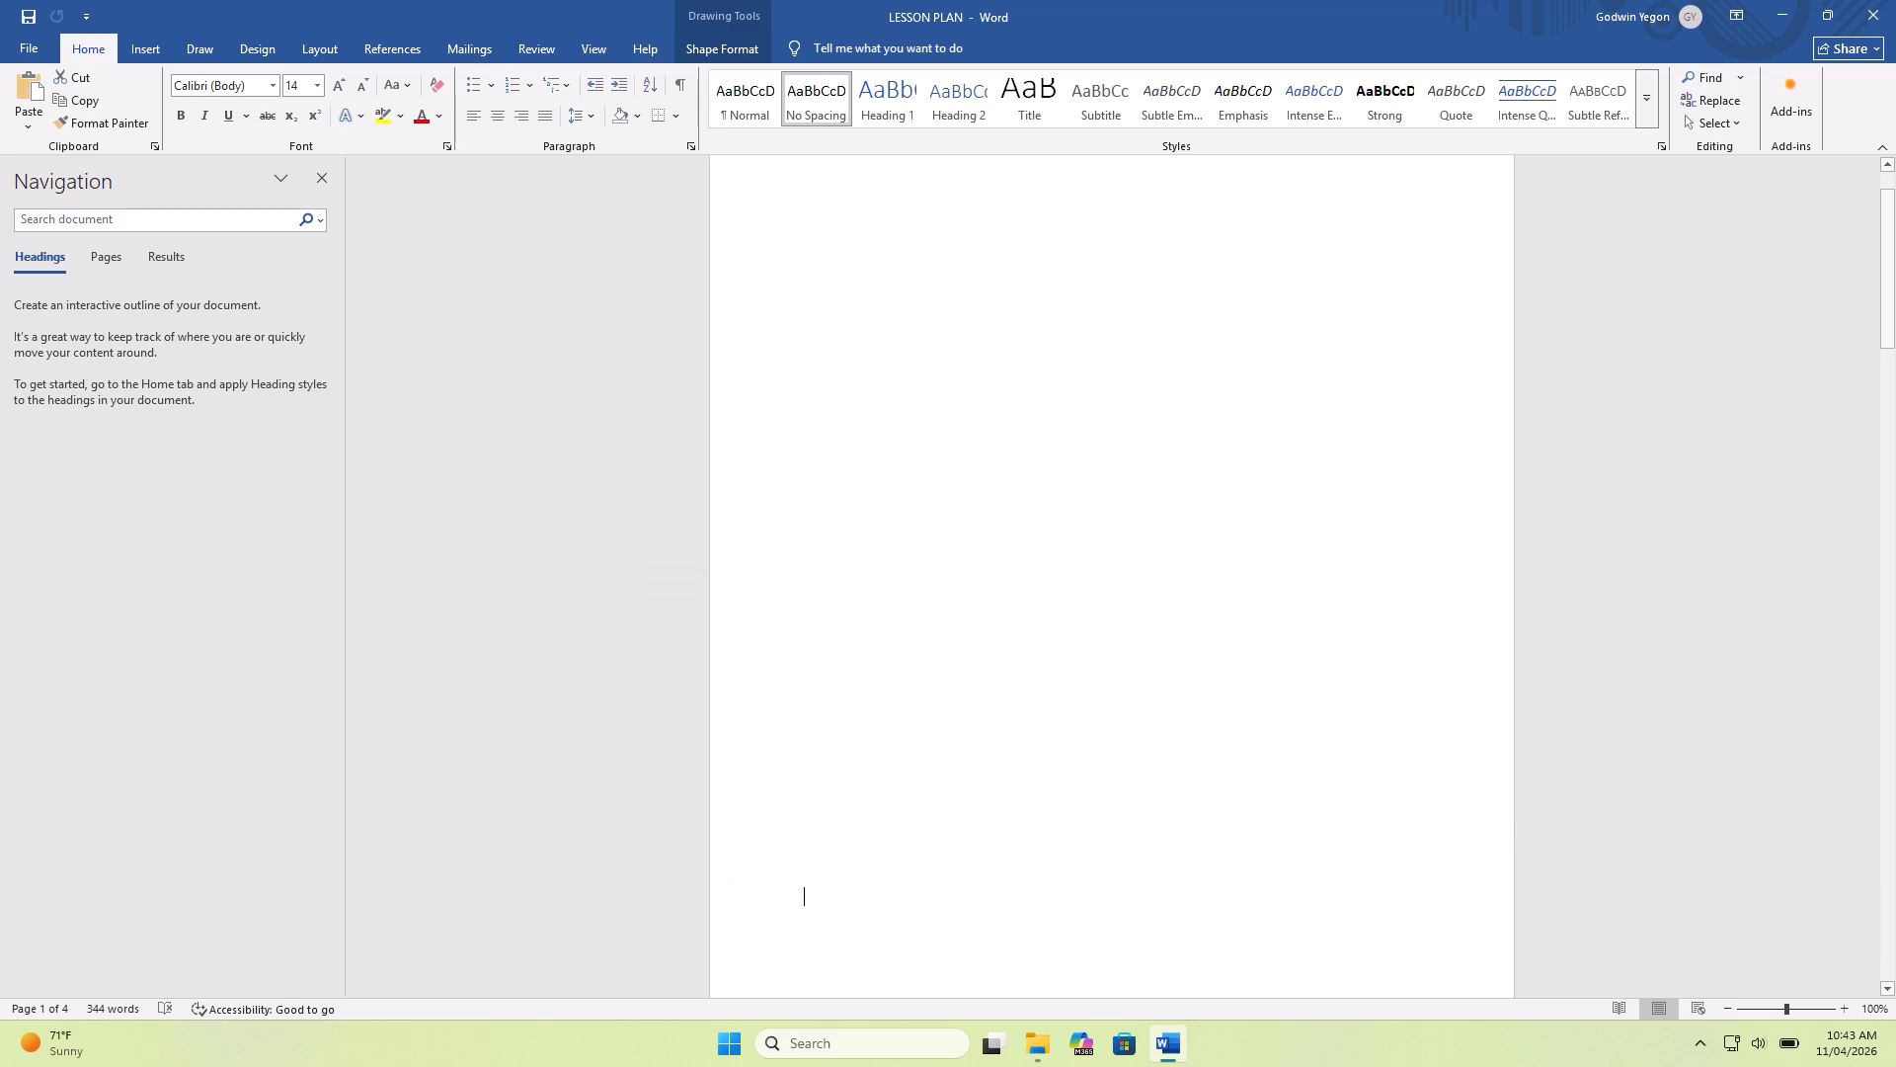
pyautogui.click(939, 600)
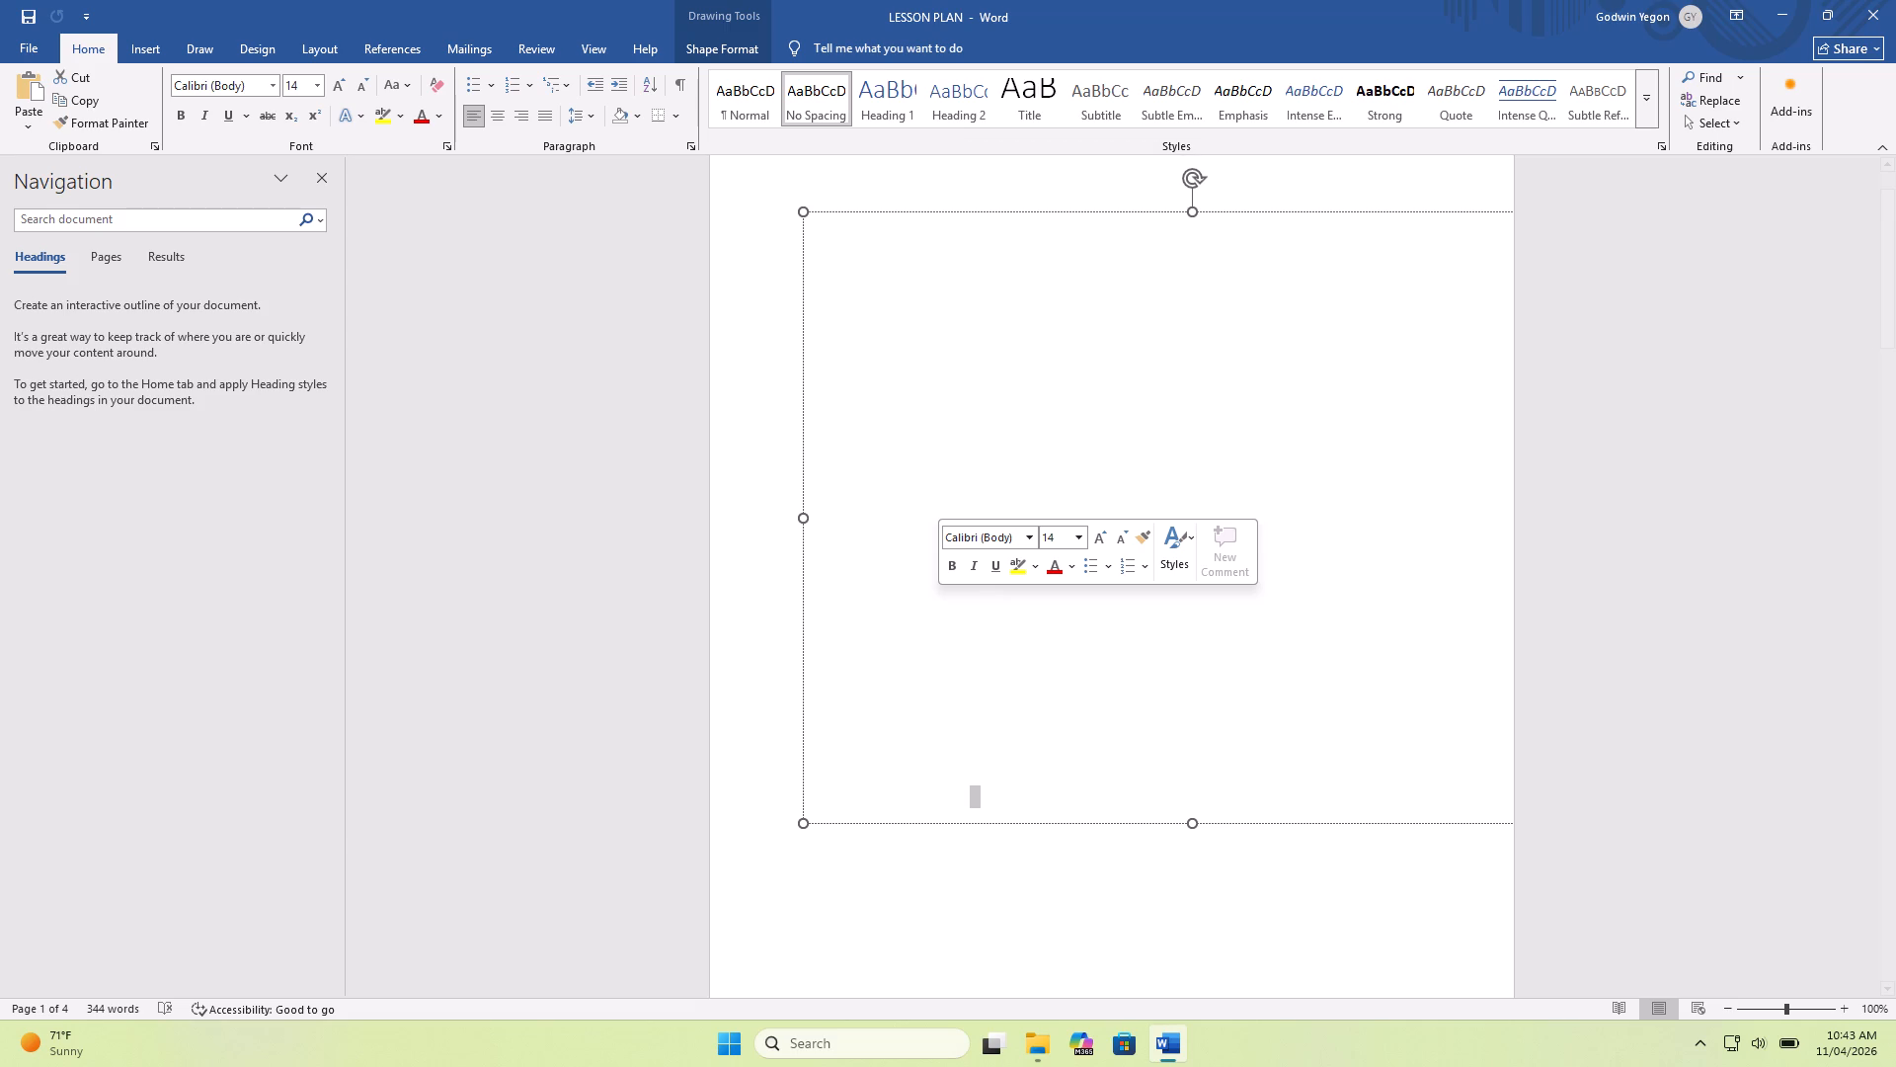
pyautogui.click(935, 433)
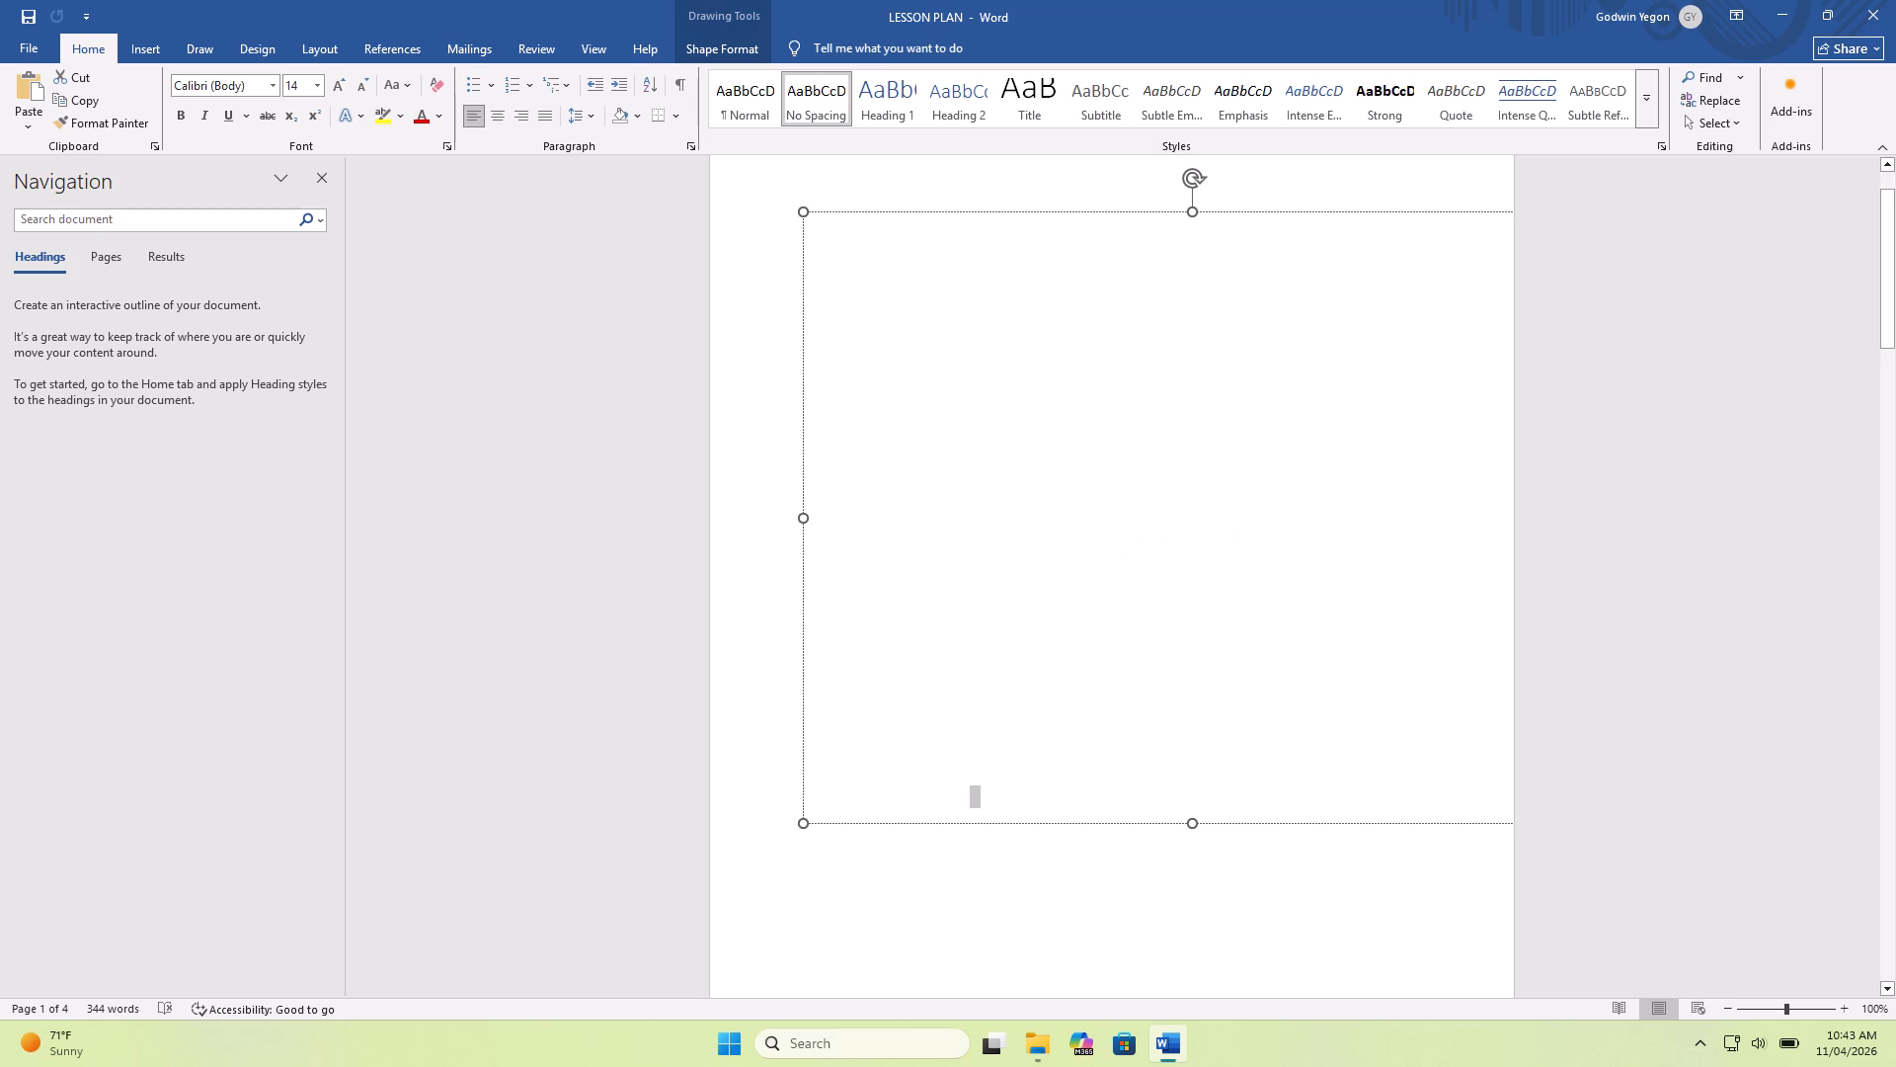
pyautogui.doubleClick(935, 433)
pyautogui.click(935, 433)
# Use Go To to jump to page 1 of the document.
pyautogui.hotkey('ctrl', 'g')
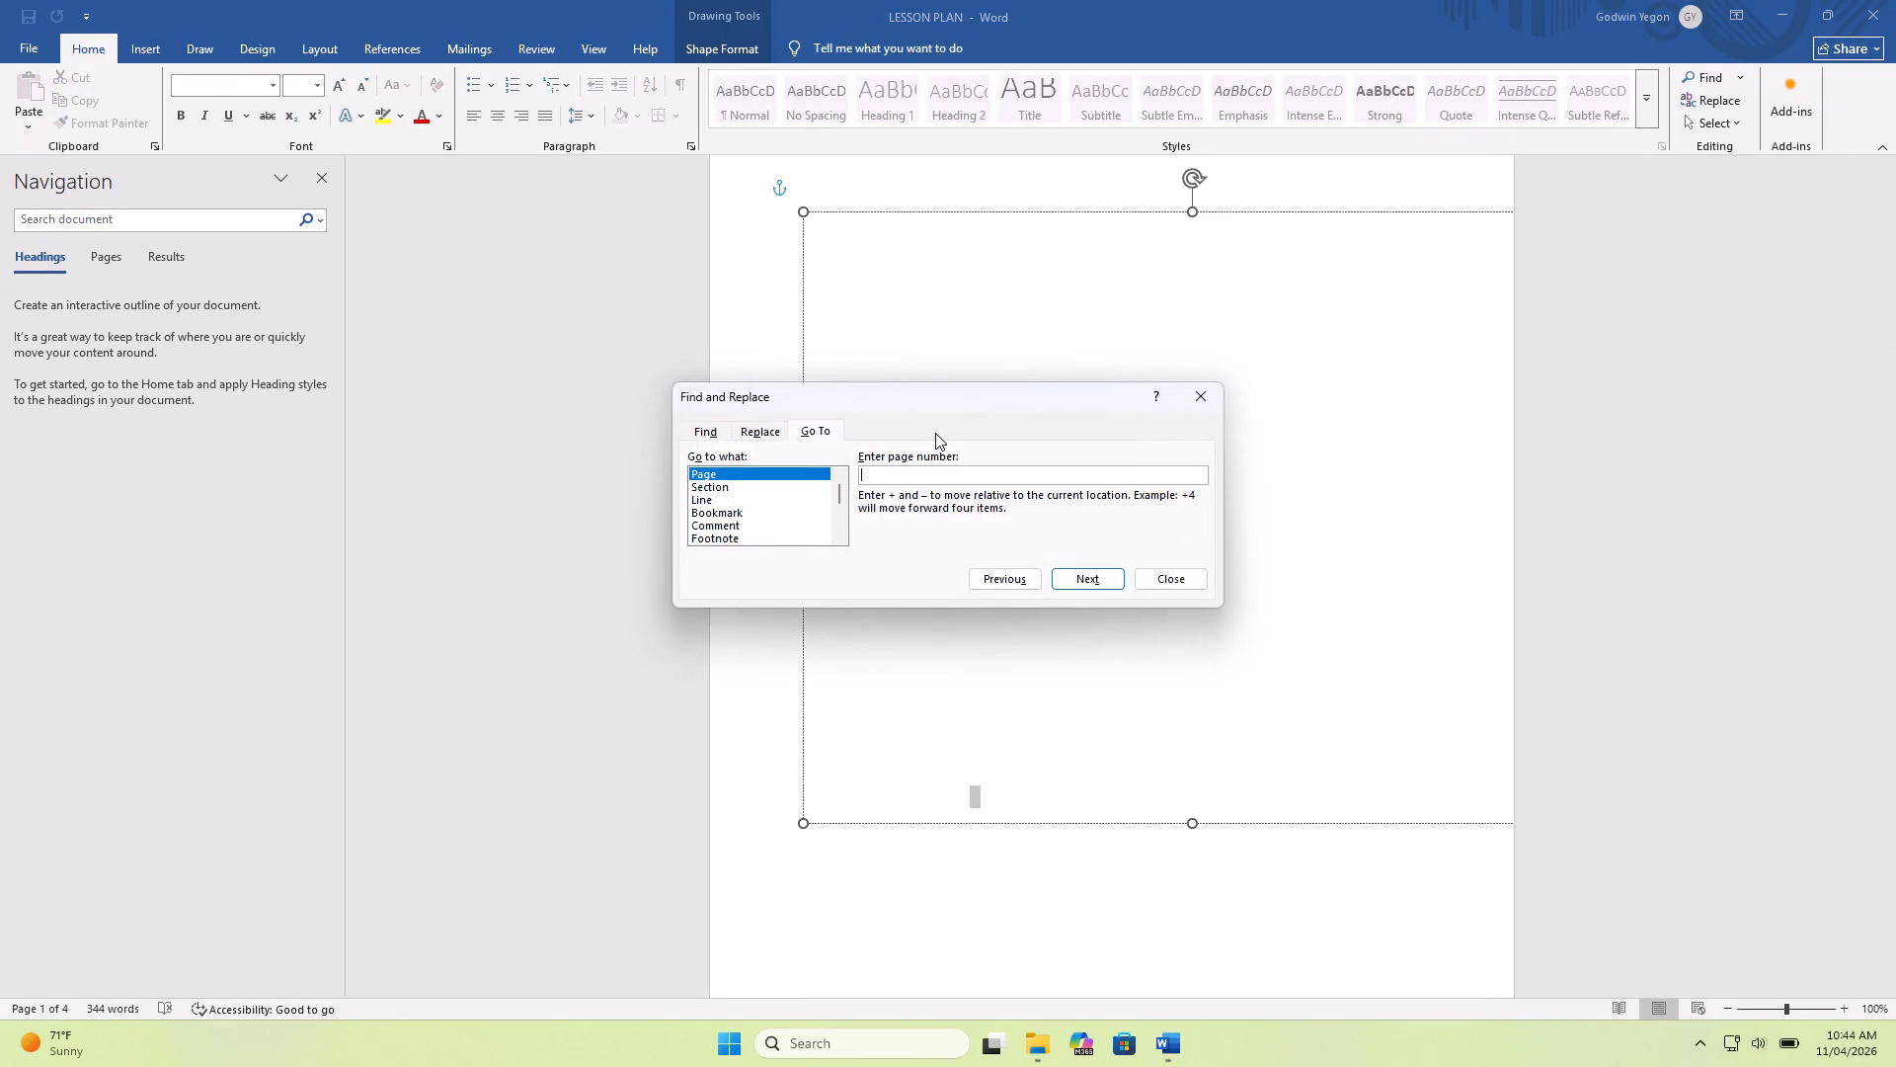
pyautogui.click(978, 463)
pyautogui.click(981, 477)
pyautogui.press('1')
pyautogui.press('Return')
pyautogui.press('Escape')
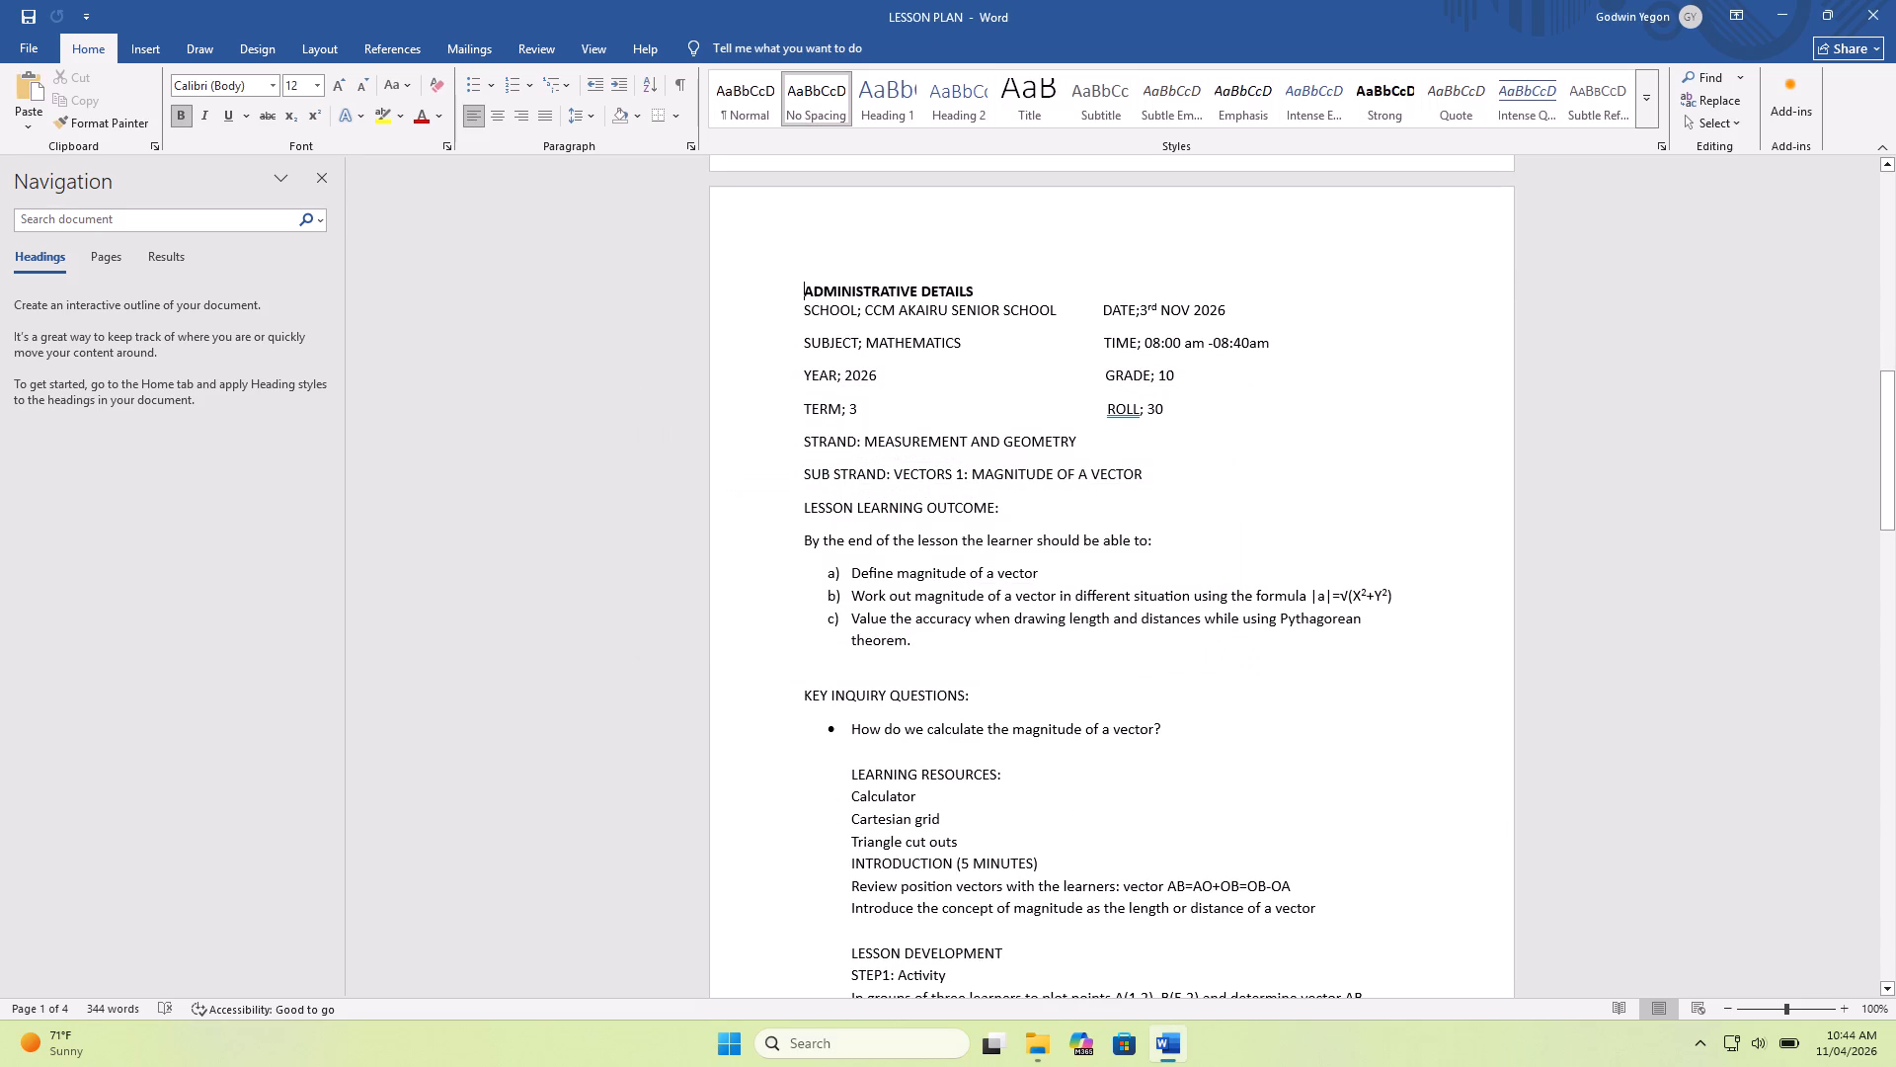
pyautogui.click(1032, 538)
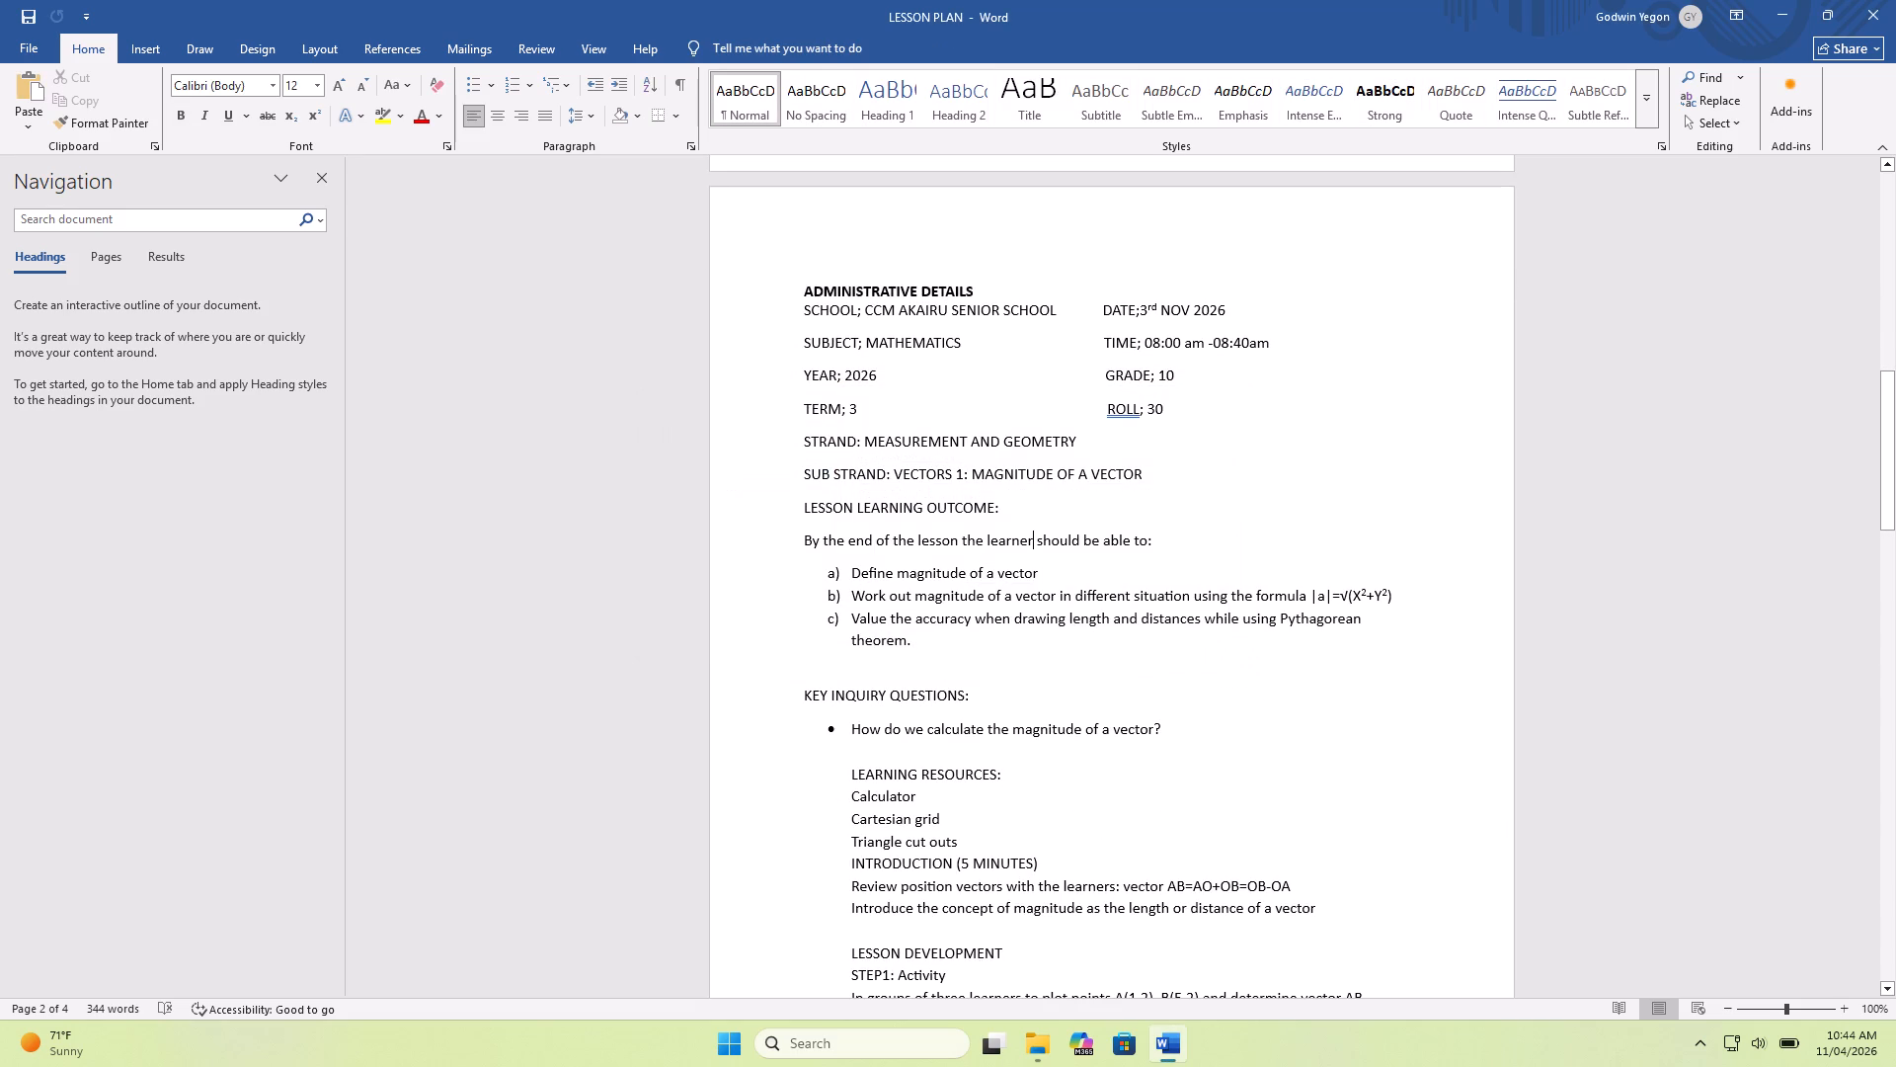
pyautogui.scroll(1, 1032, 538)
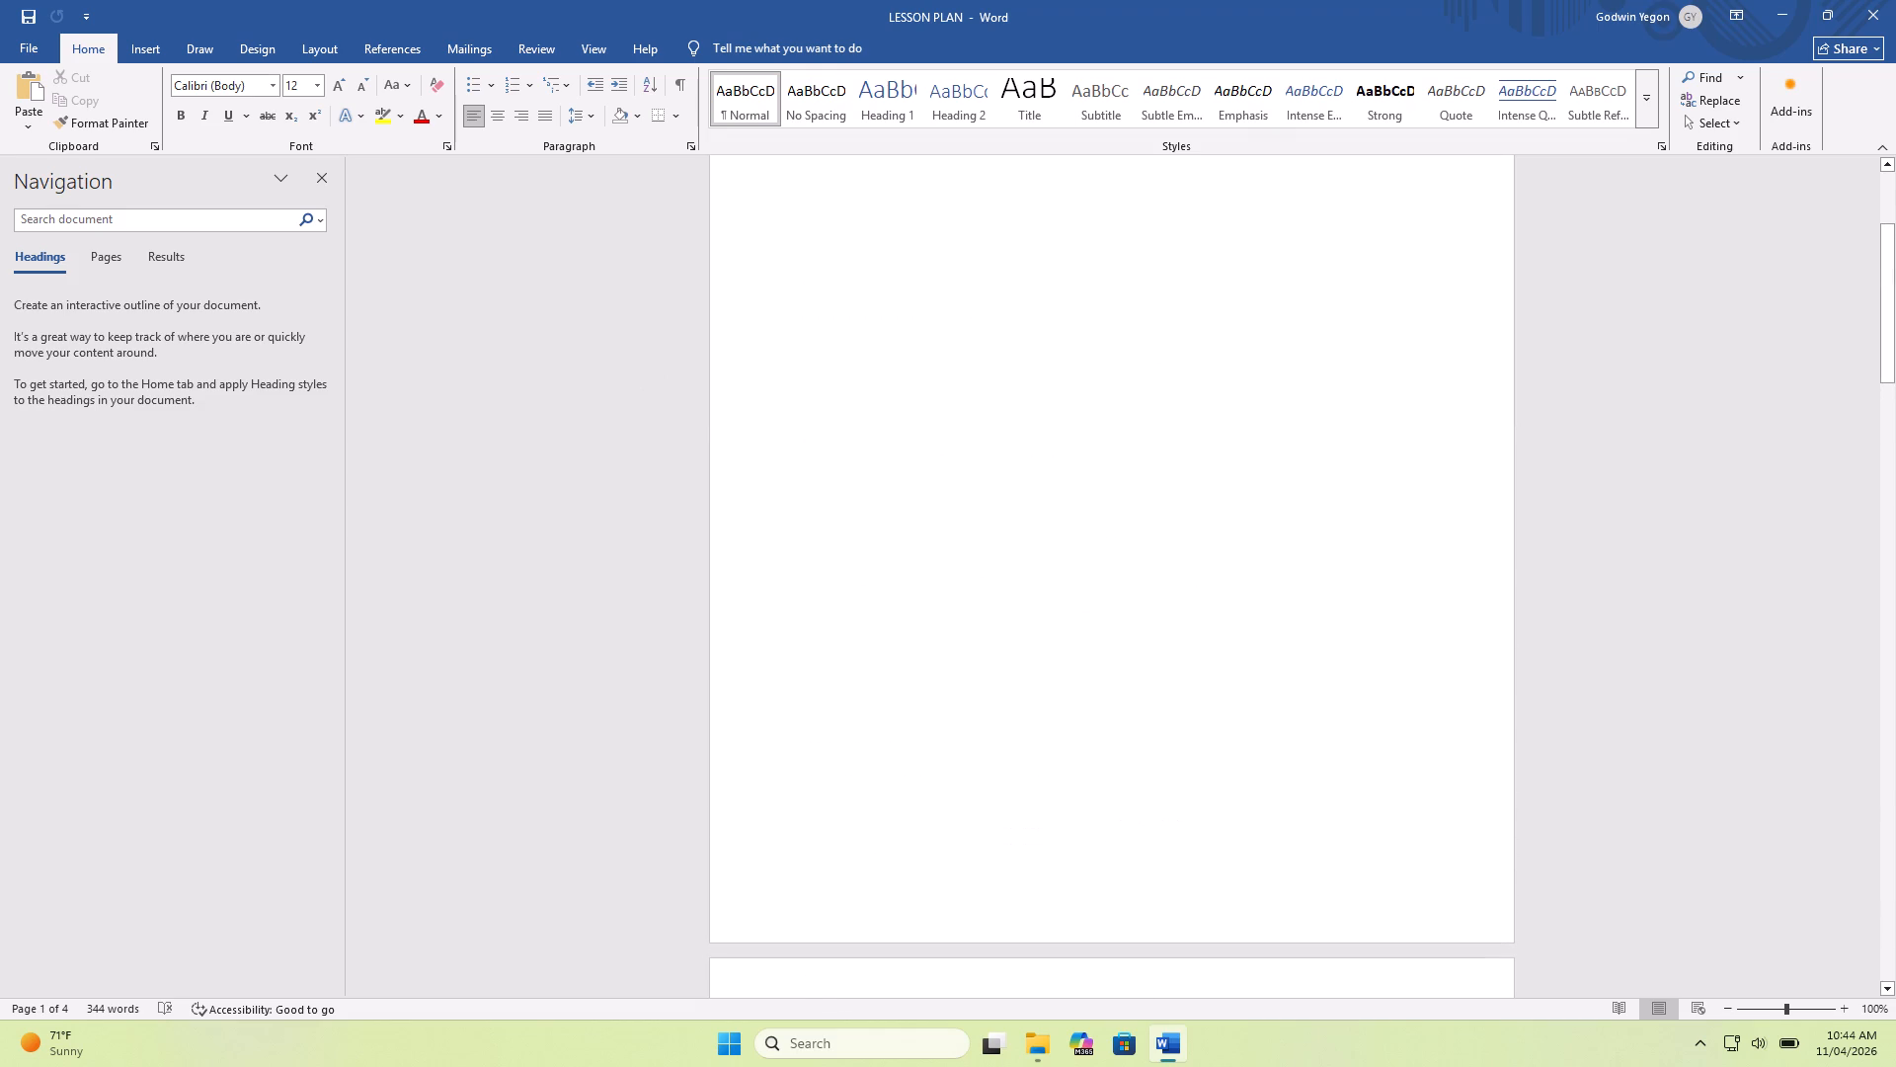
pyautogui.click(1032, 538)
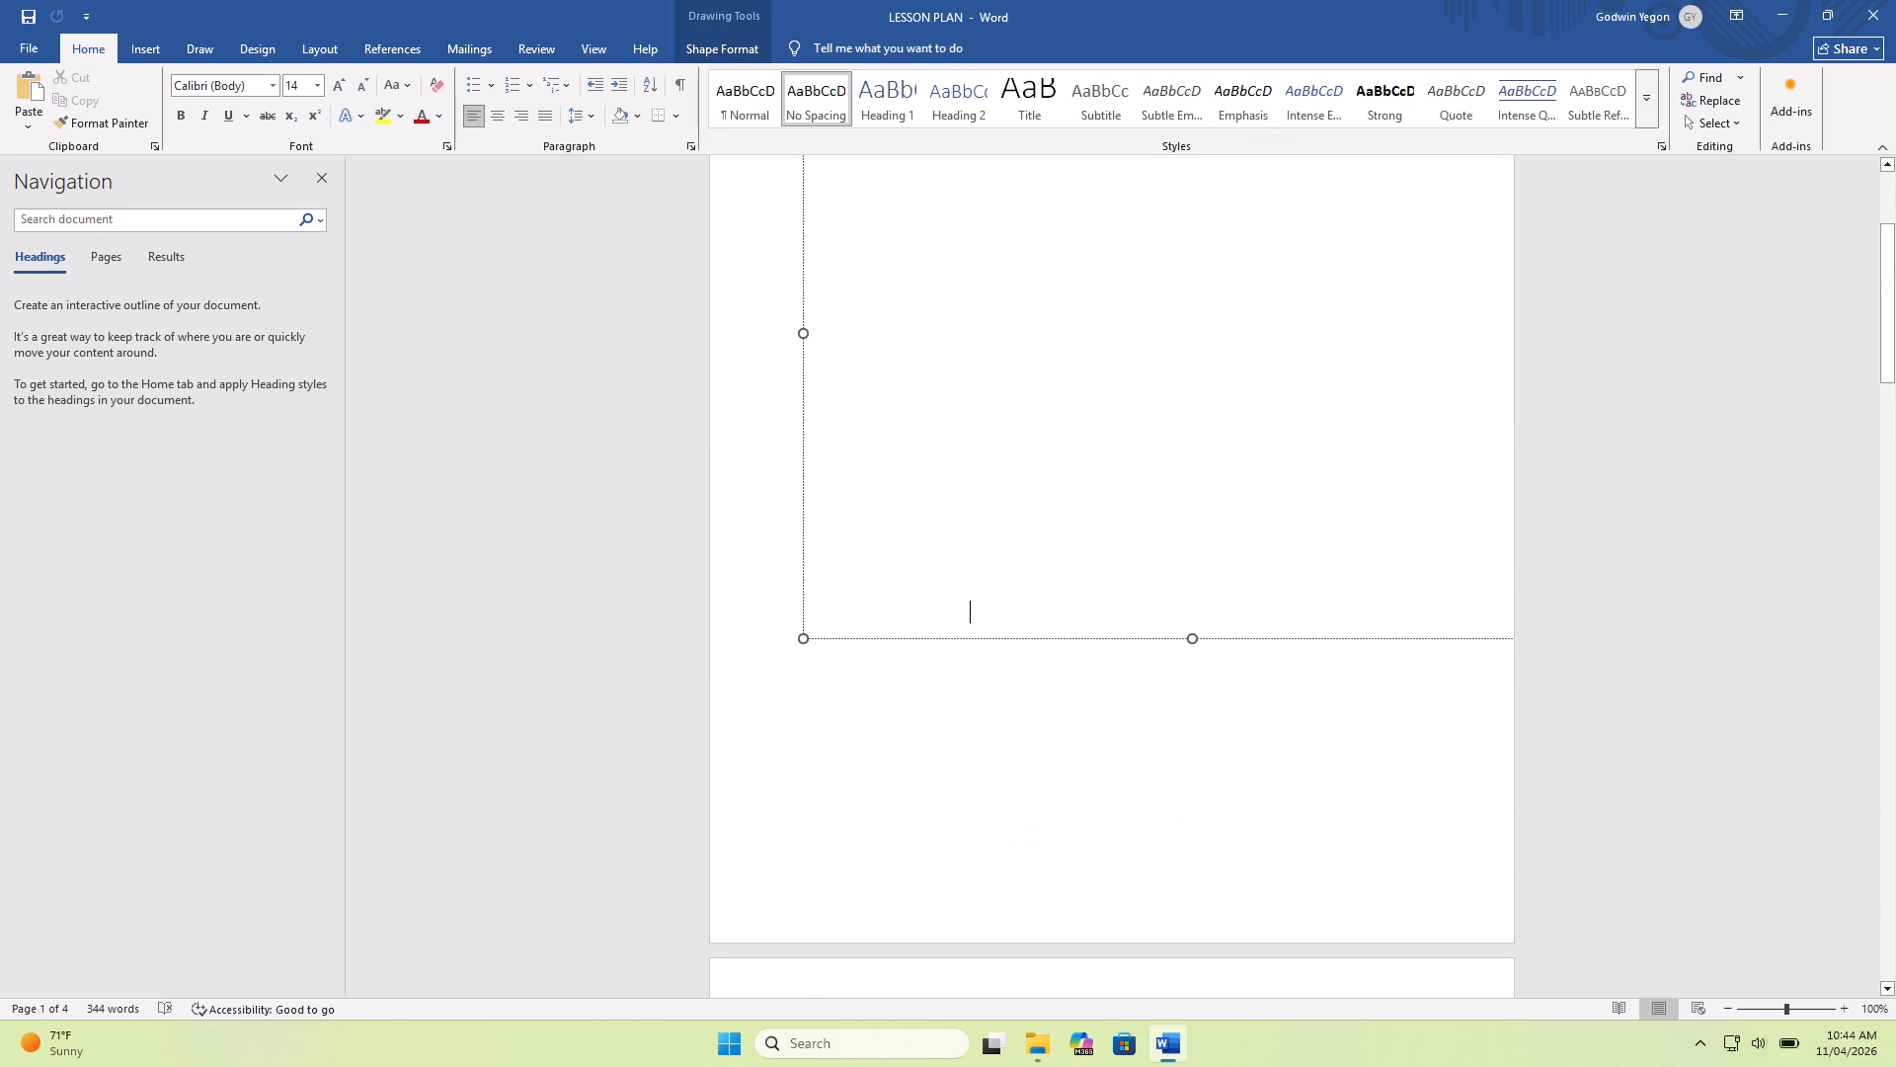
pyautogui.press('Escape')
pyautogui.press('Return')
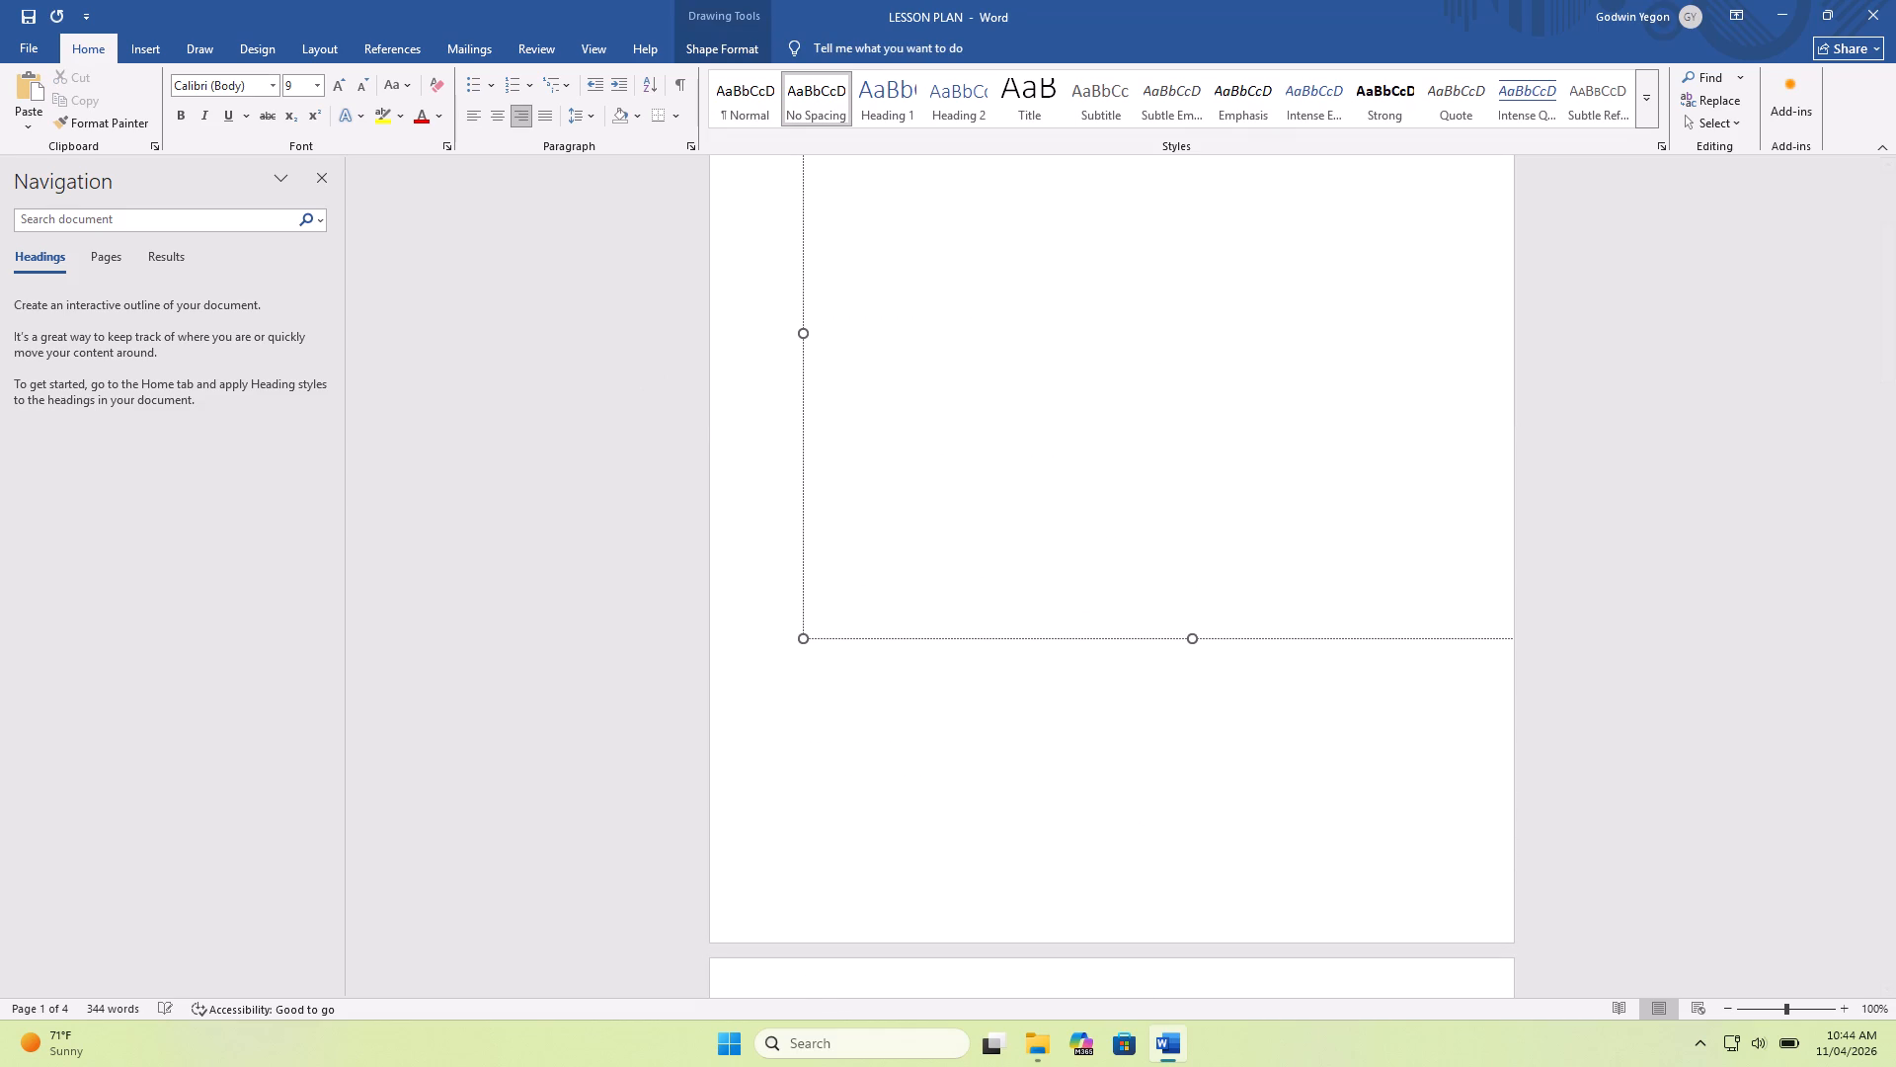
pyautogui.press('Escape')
# Run Go To for page 1 again and close the dialog.
pyautogui.hotkey('ctrl', 'g')
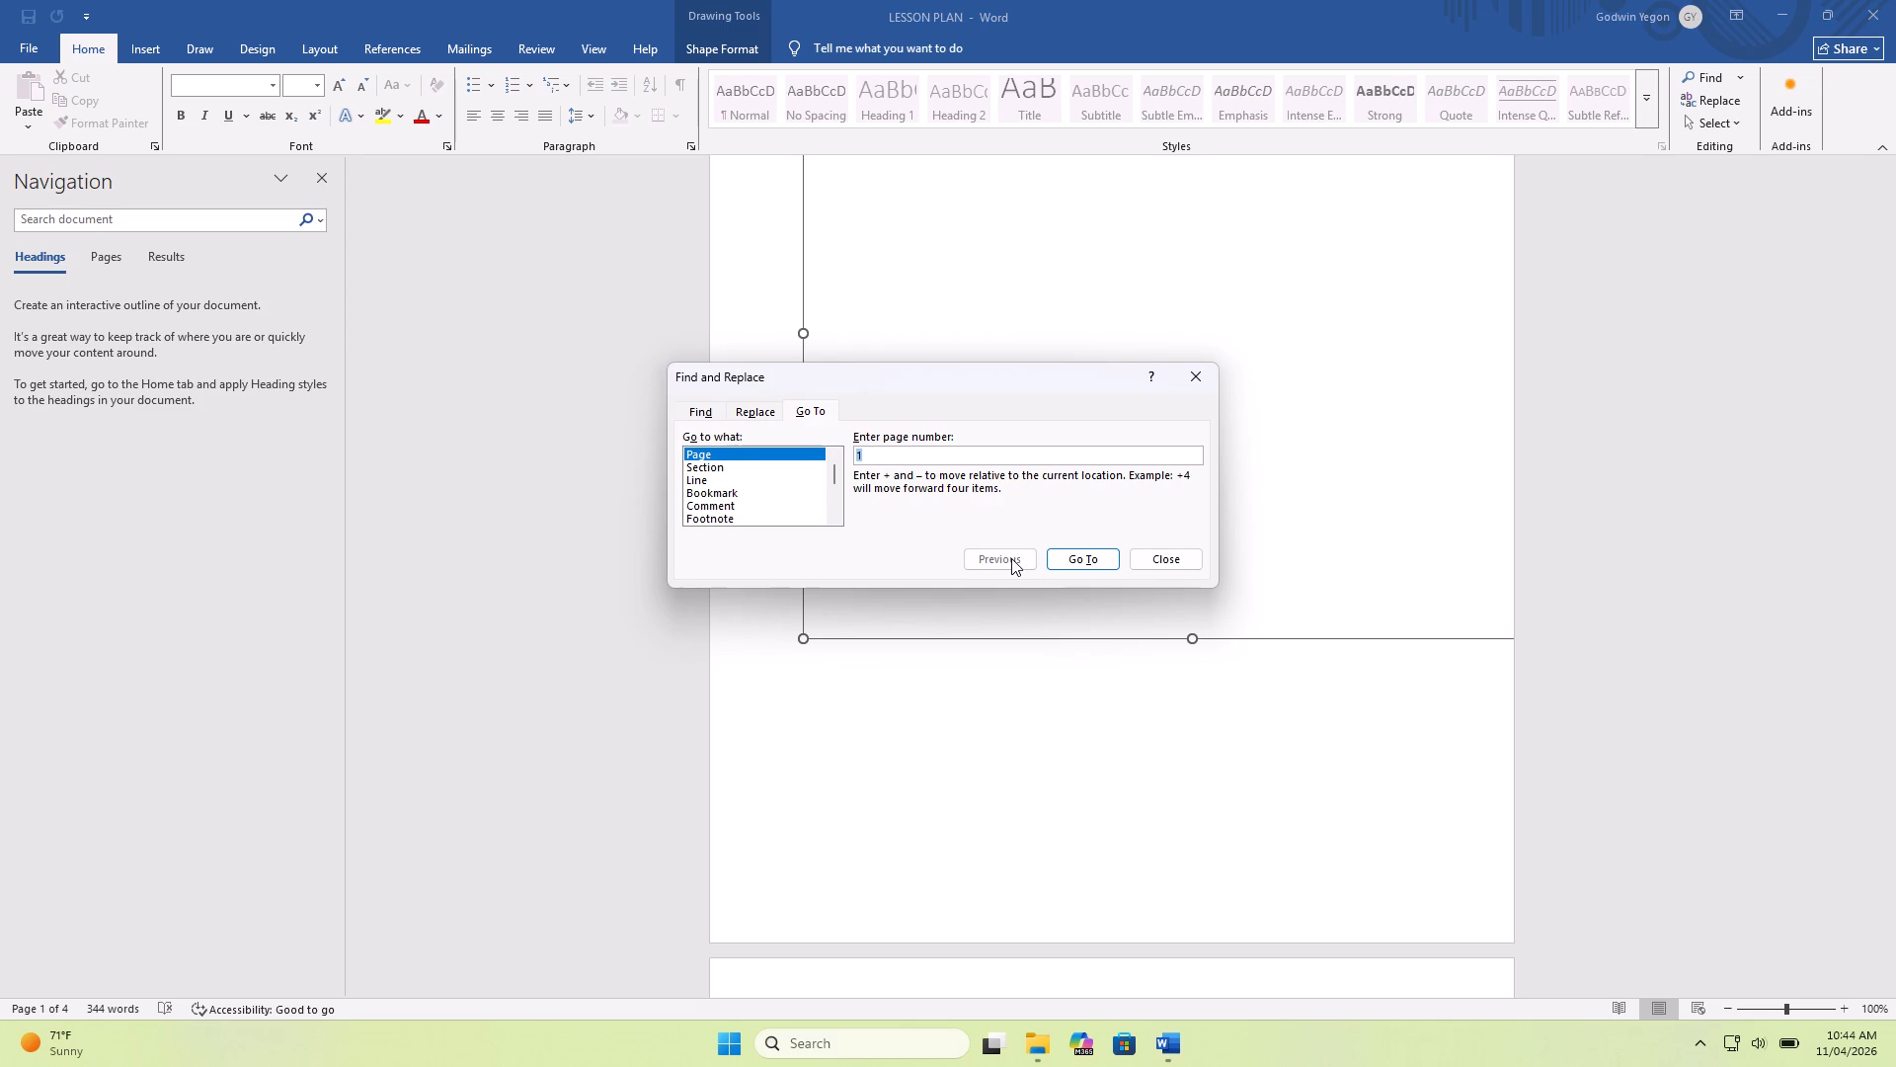
pyautogui.click(1063, 563)
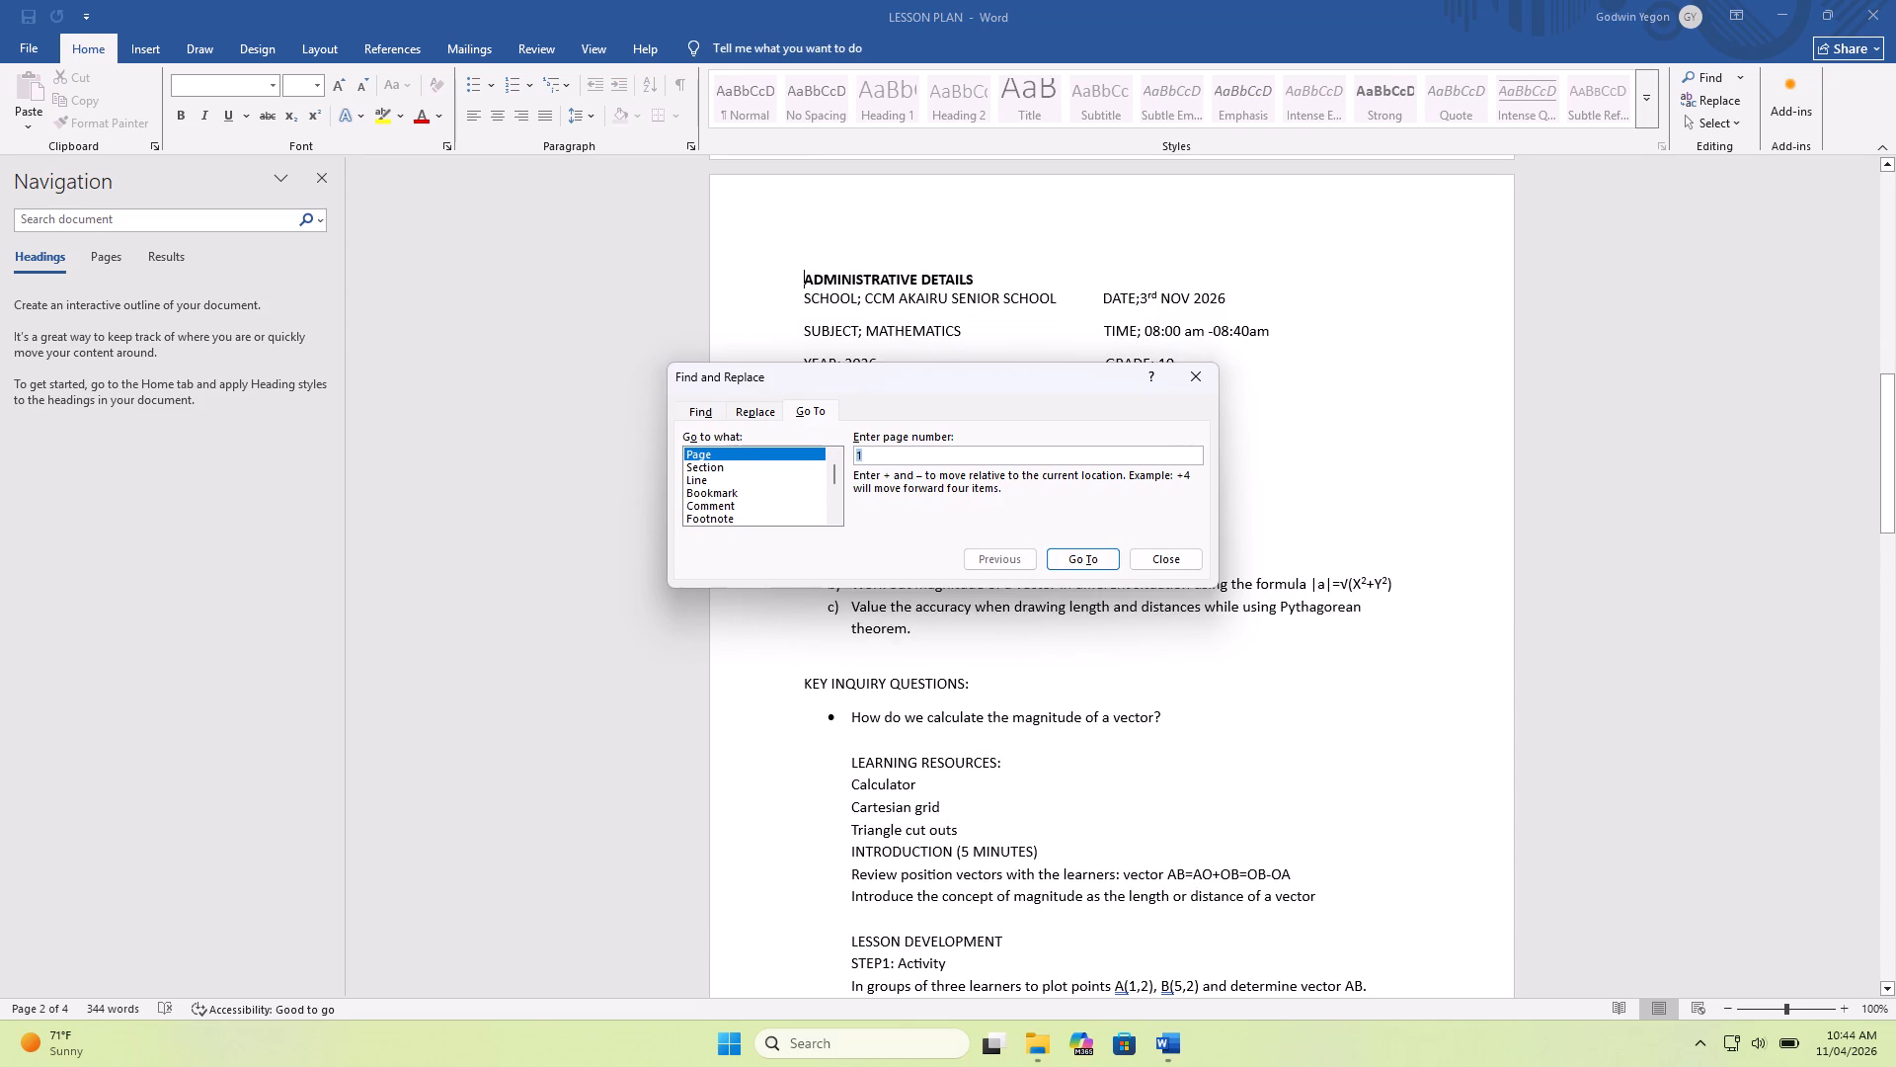
pyautogui.scroll(1, 1326, 374)
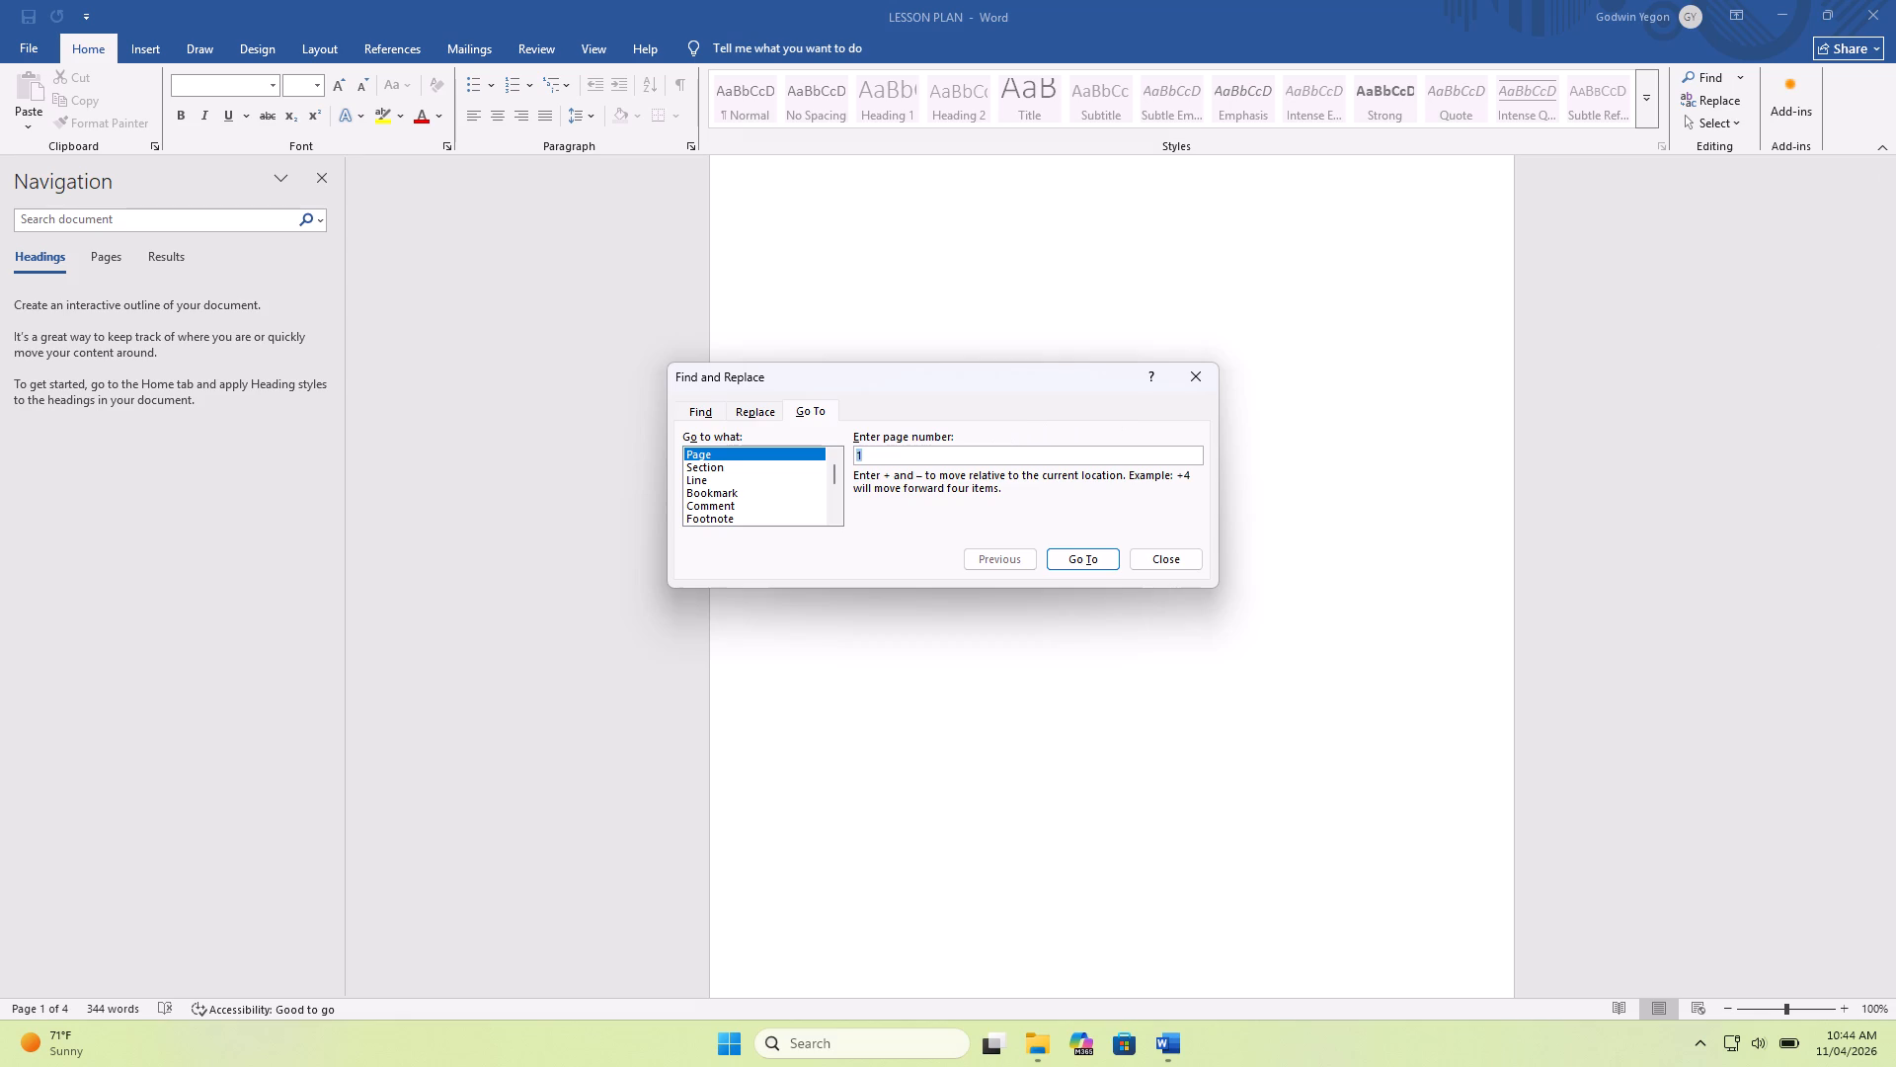
pyautogui.click(942, 457)
pyautogui.scroll(-1, 751, 476)
pyautogui.click(1197, 381)
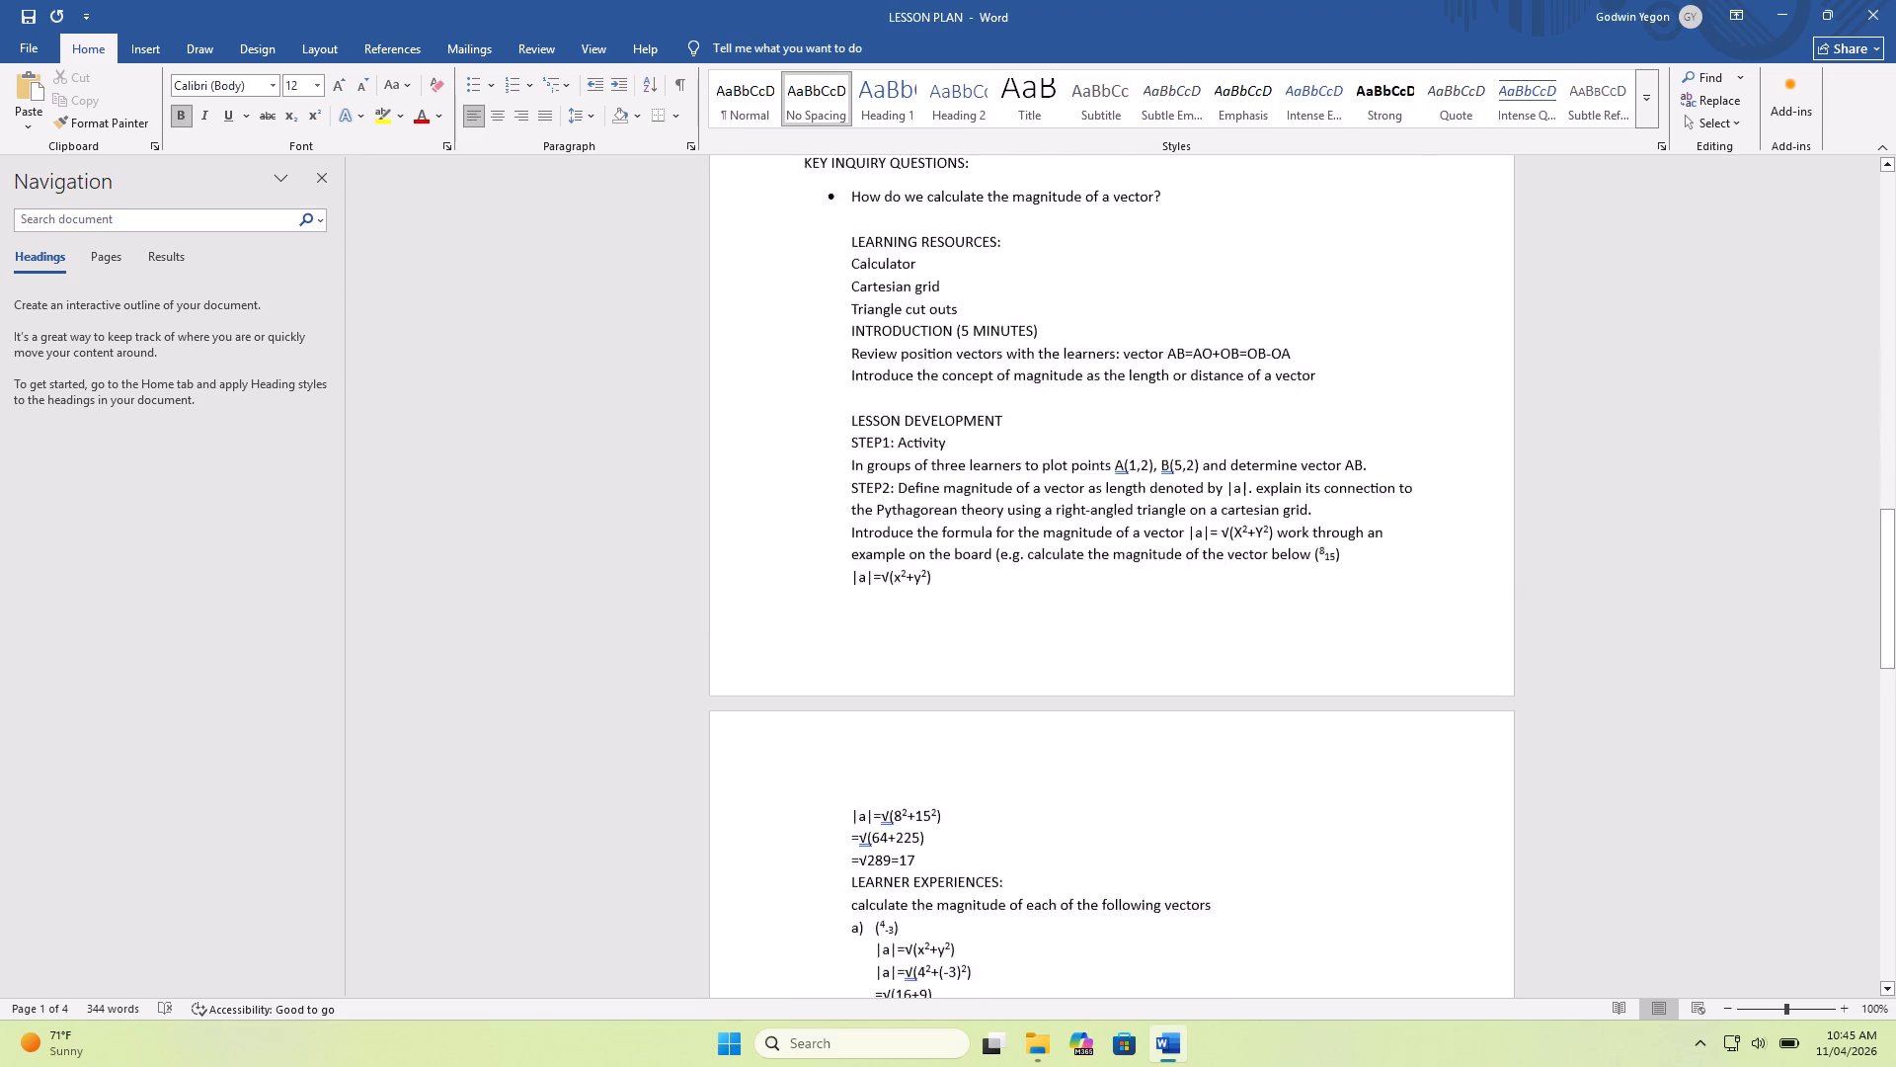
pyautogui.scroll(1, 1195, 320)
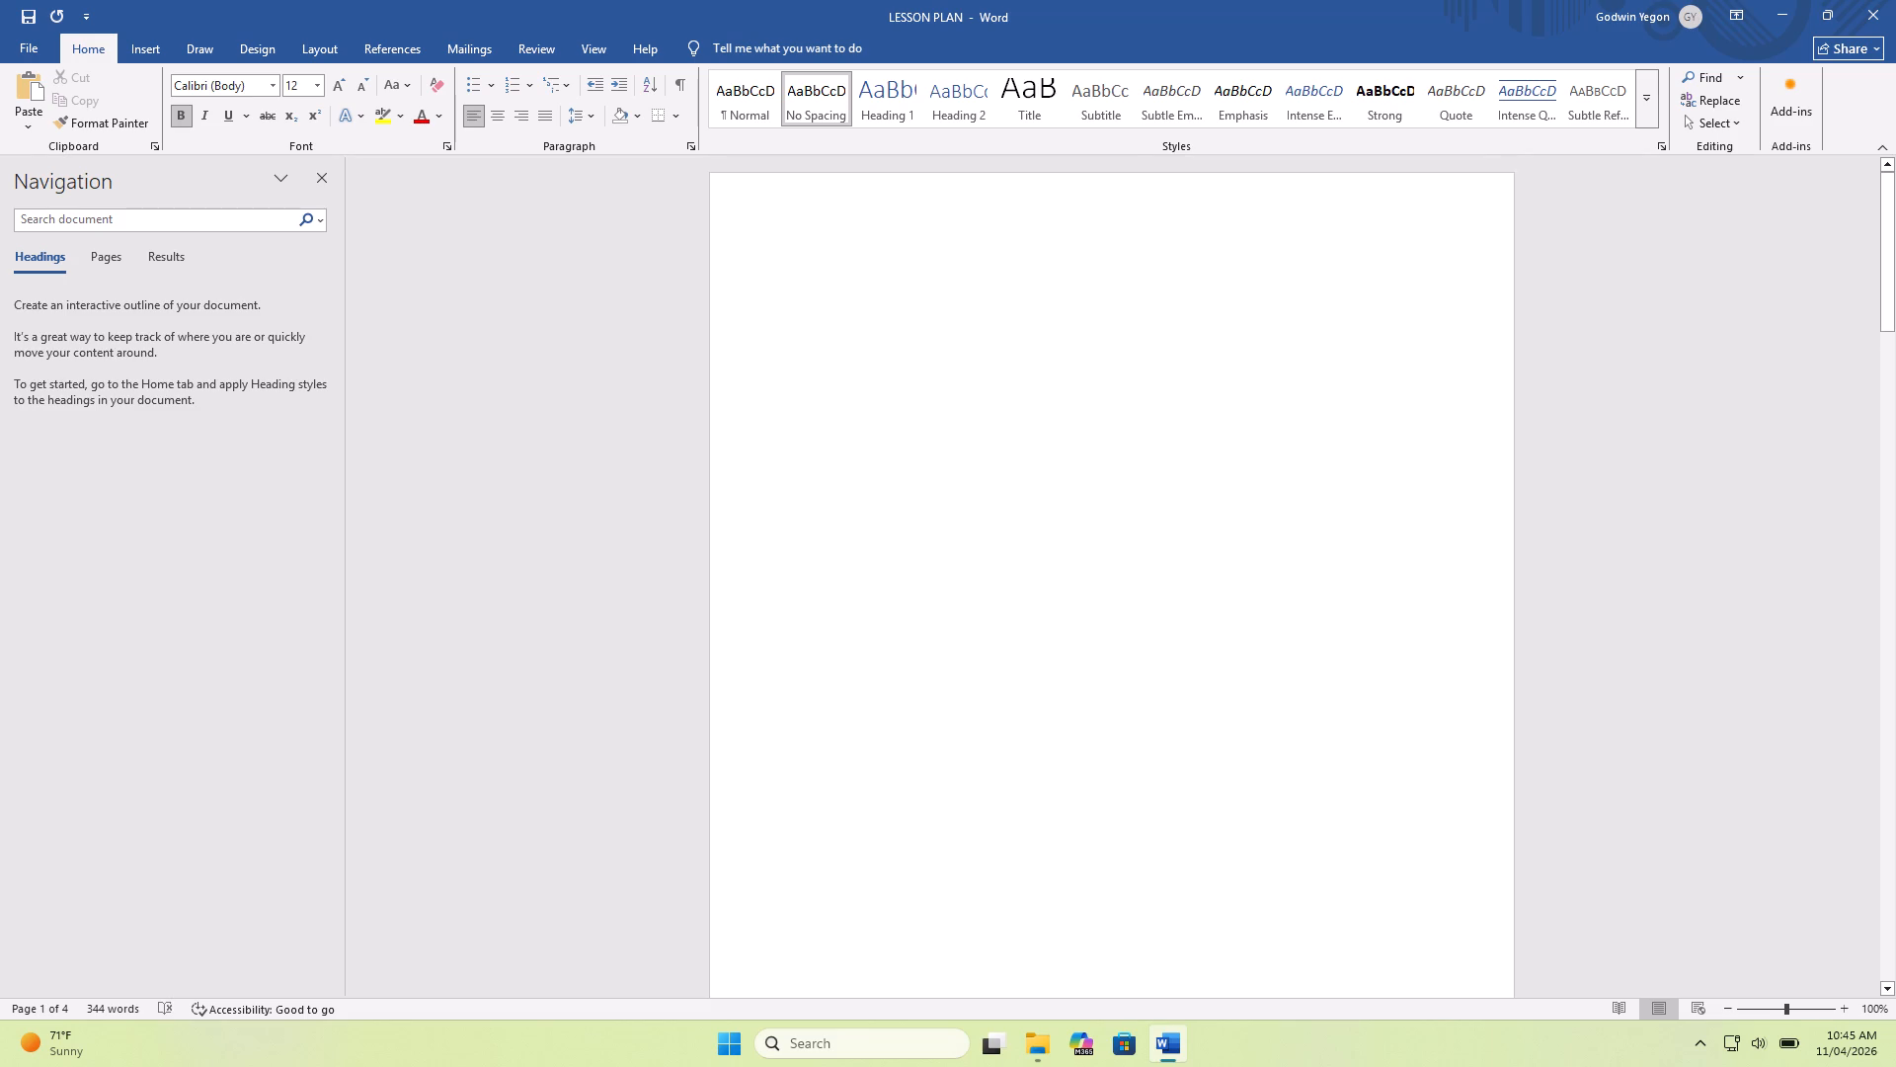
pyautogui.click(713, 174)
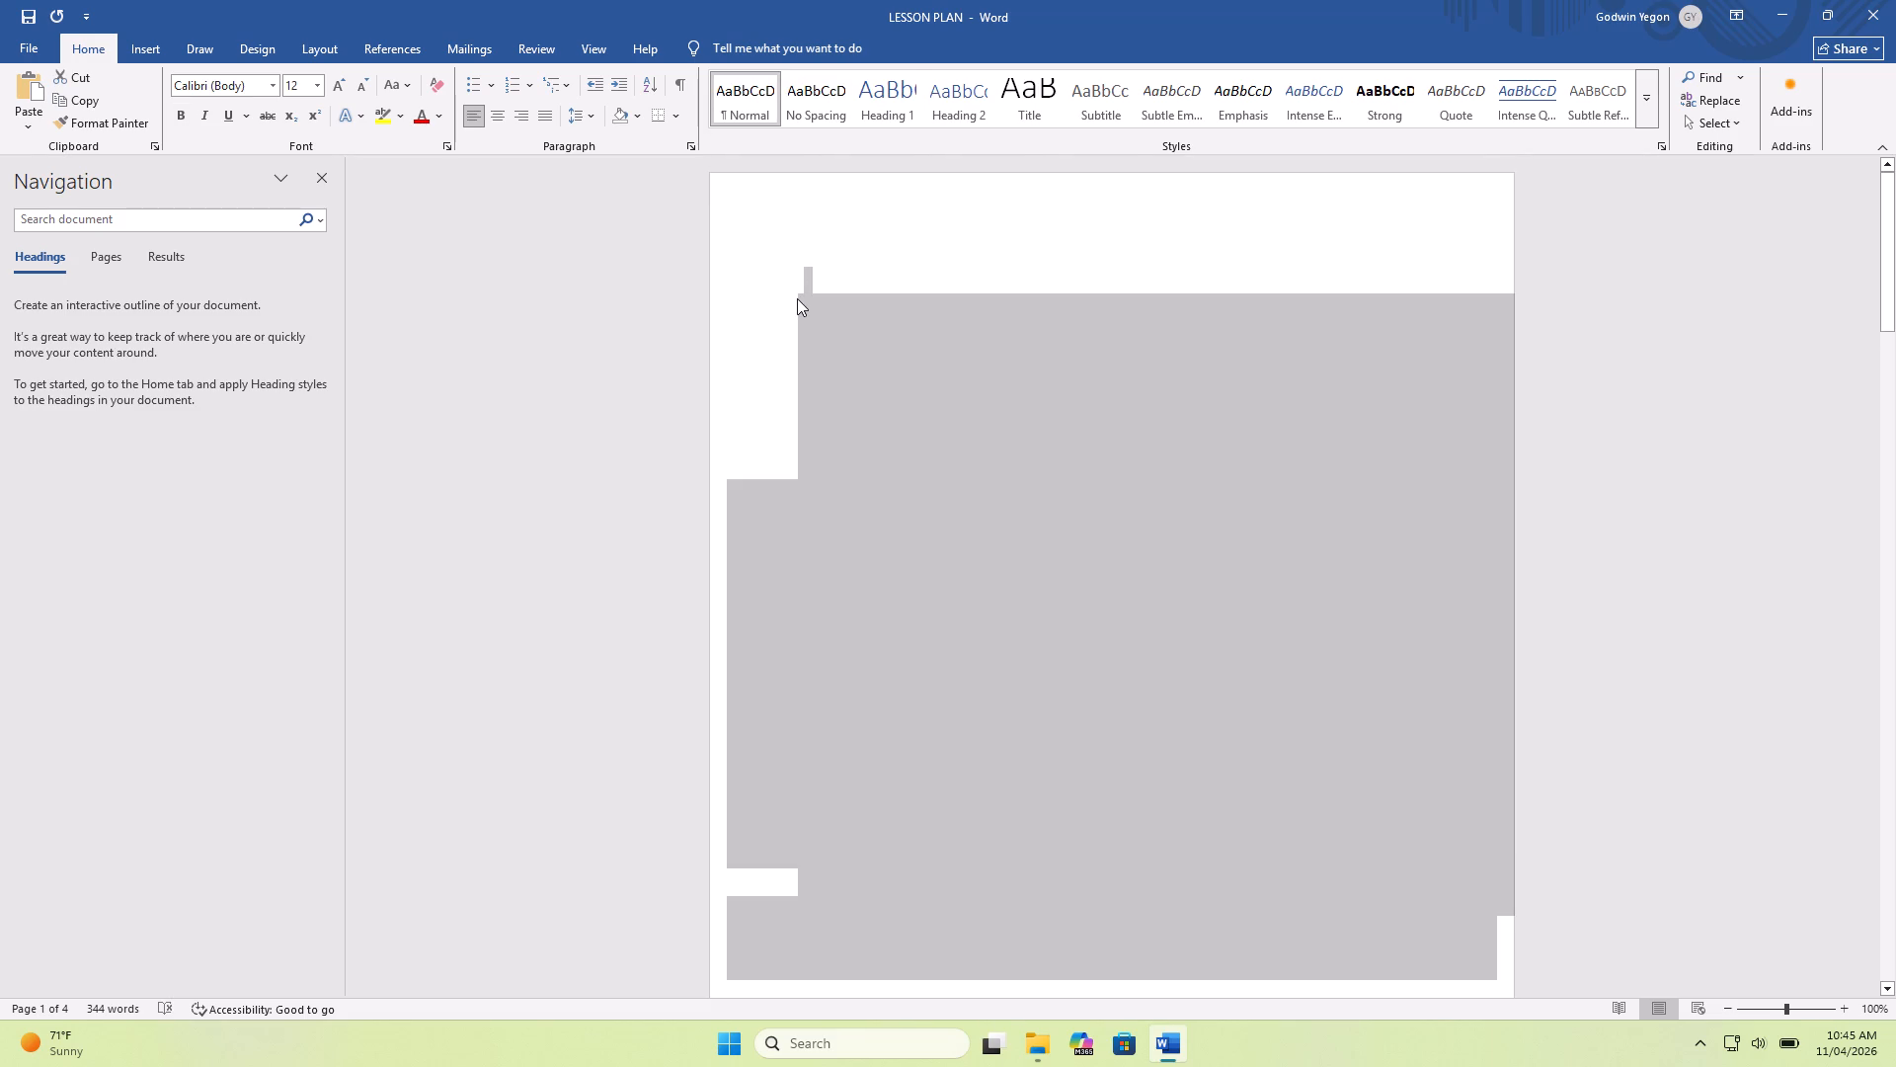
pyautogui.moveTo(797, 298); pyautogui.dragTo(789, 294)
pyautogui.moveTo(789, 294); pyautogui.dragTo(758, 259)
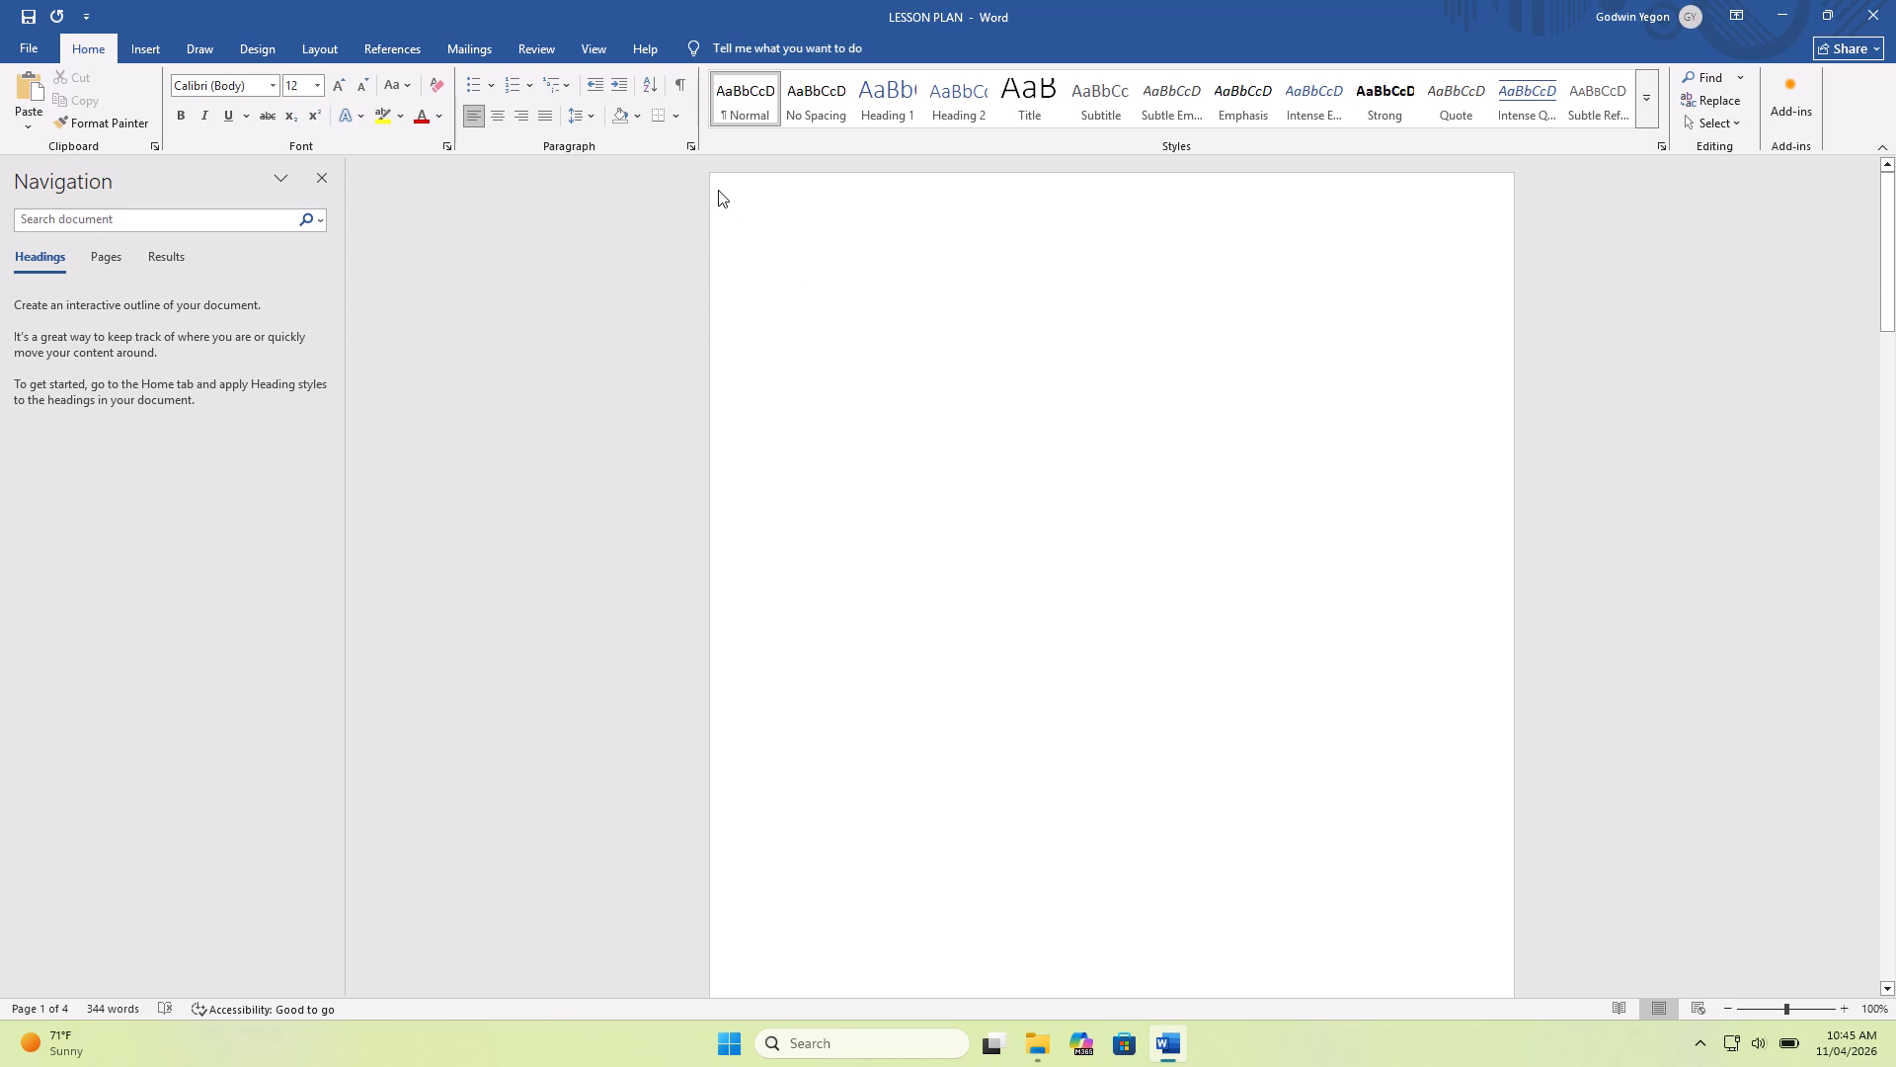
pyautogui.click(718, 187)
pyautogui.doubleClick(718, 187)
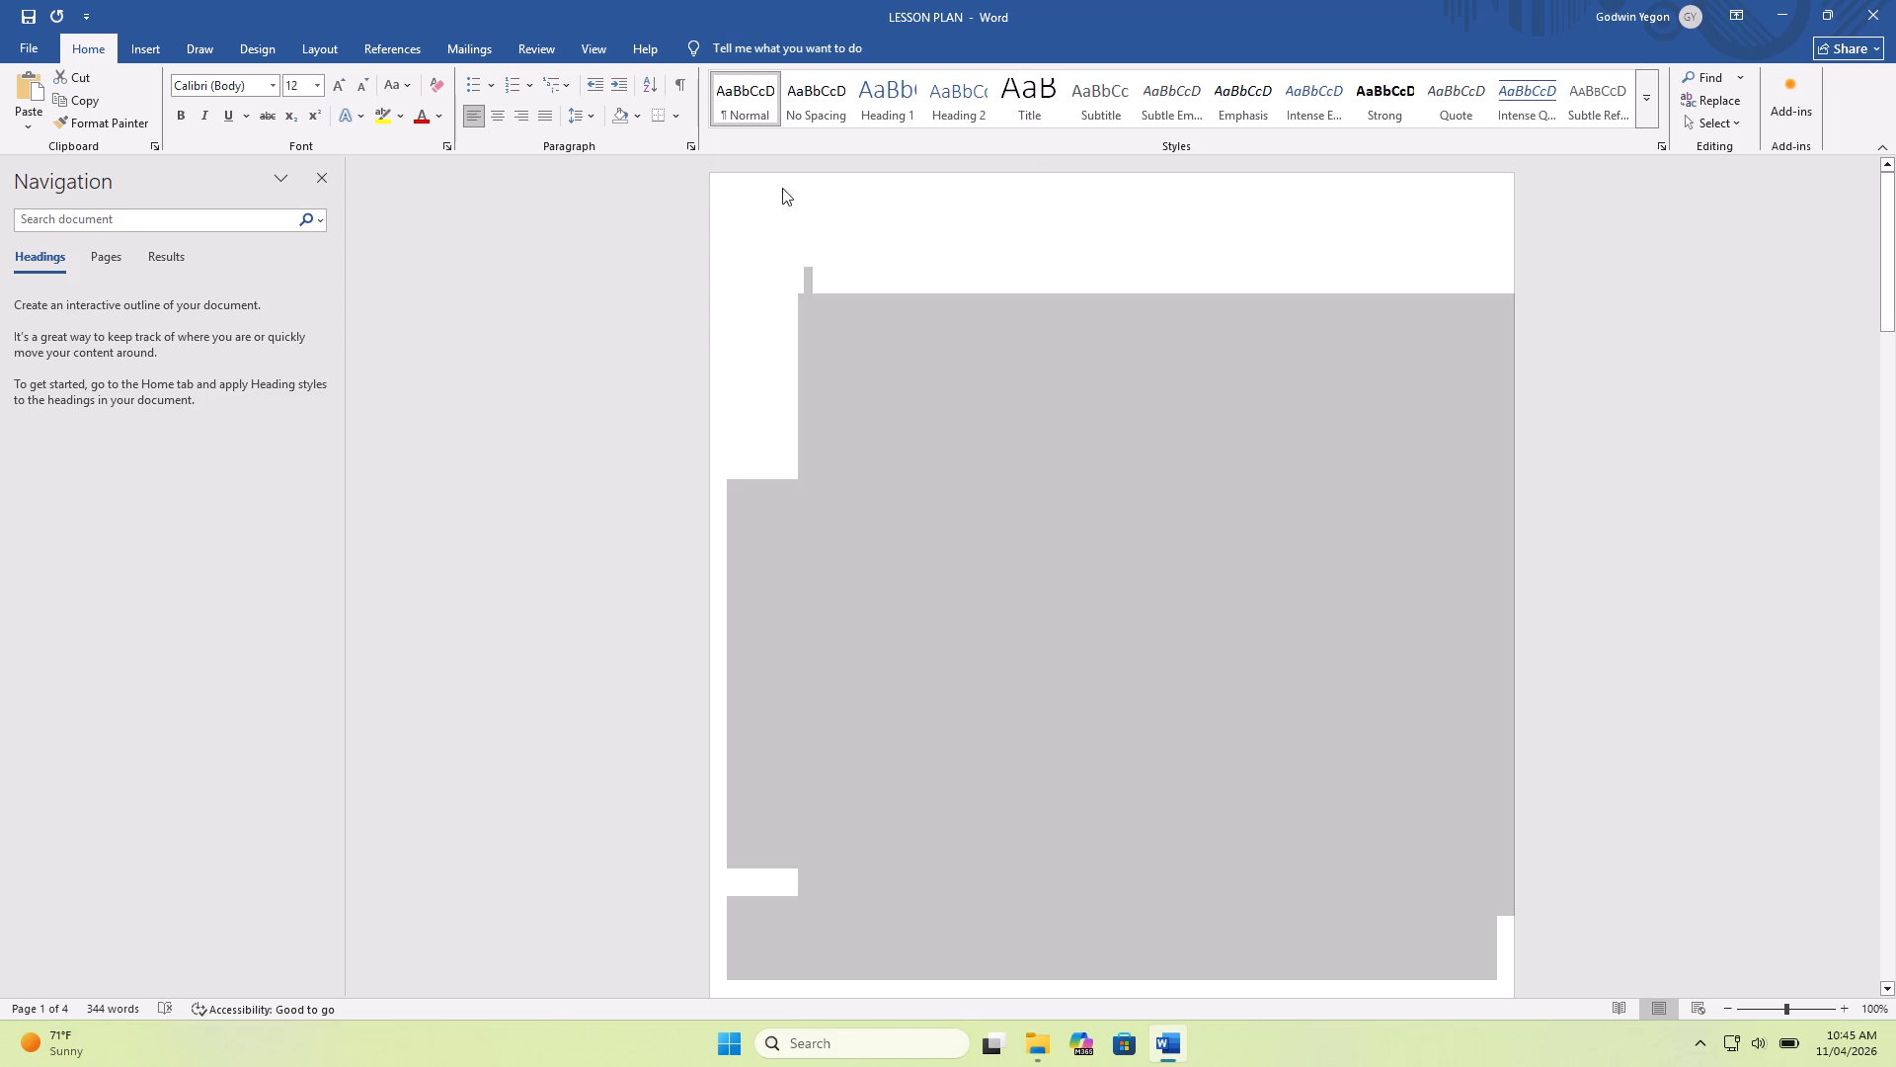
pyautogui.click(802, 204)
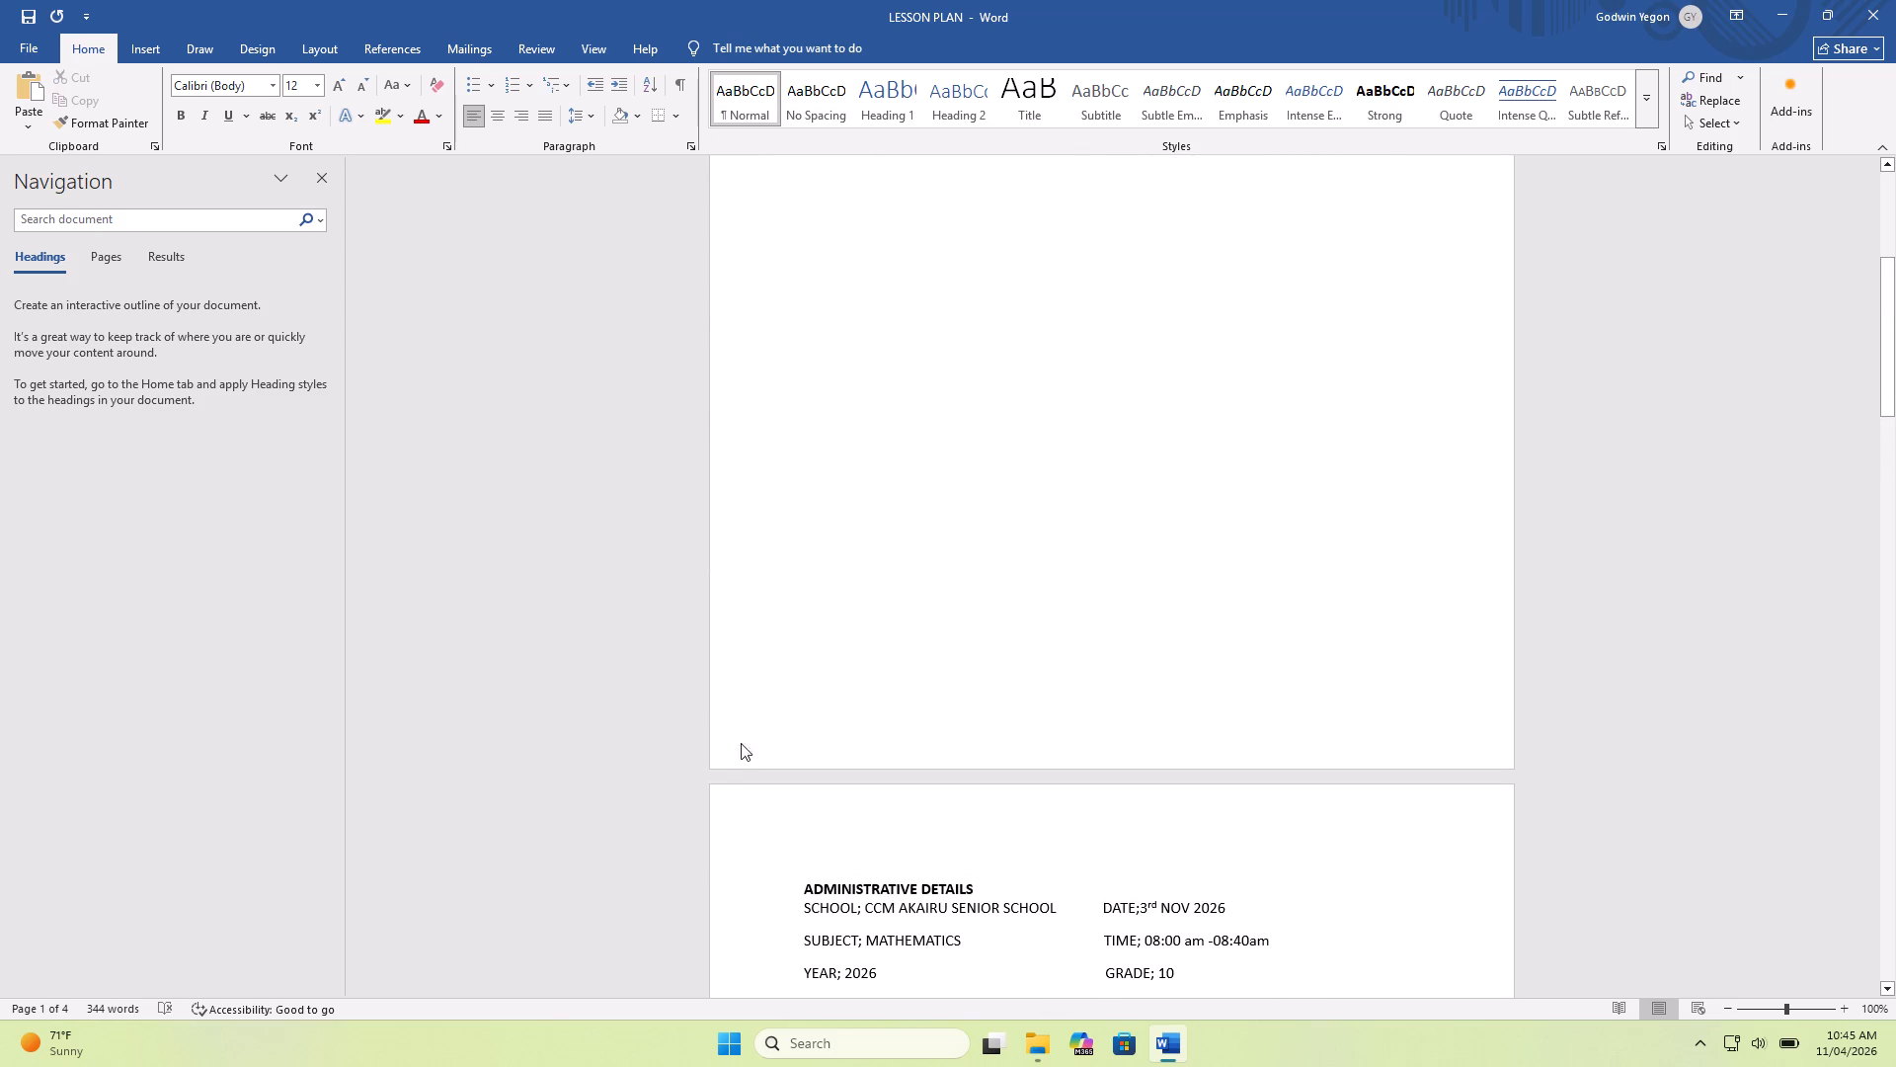
# Cut the leftover blank content on the cover page above ADMINISTRATIVE DETAILS.
pyautogui.click(709, 762)
pyautogui.click(709, 762)
pyautogui.moveTo(709, 762); pyautogui.dragTo(774, 543)
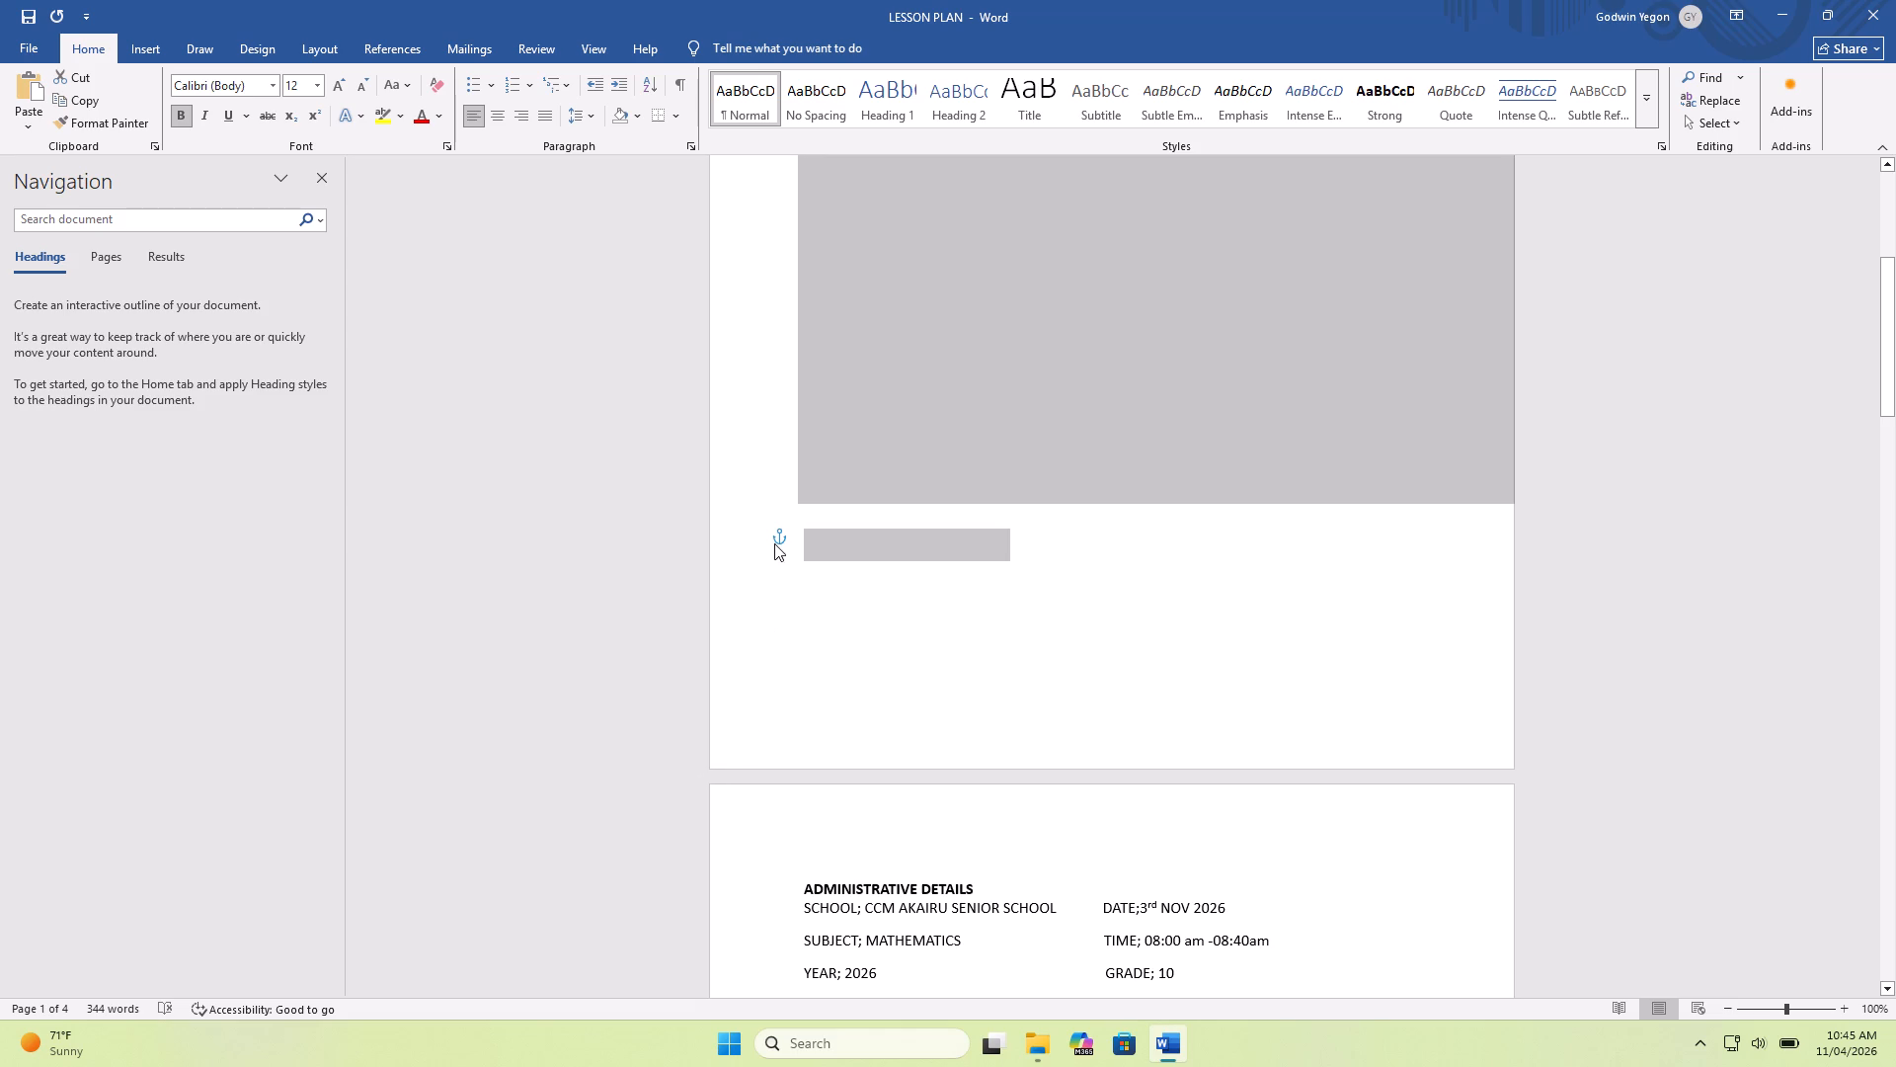
pyautogui.moveTo(774, 543); pyautogui.dragTo(775, 542)
pyautogui.click(775, 542)
pyautogui.click(775, 542)
pyautogui.click(775, 542)
pyautogui.moveTo(775, 542); pyautogui.dragTo(780, 533)
pyautogui.tripleClick(780, 533)
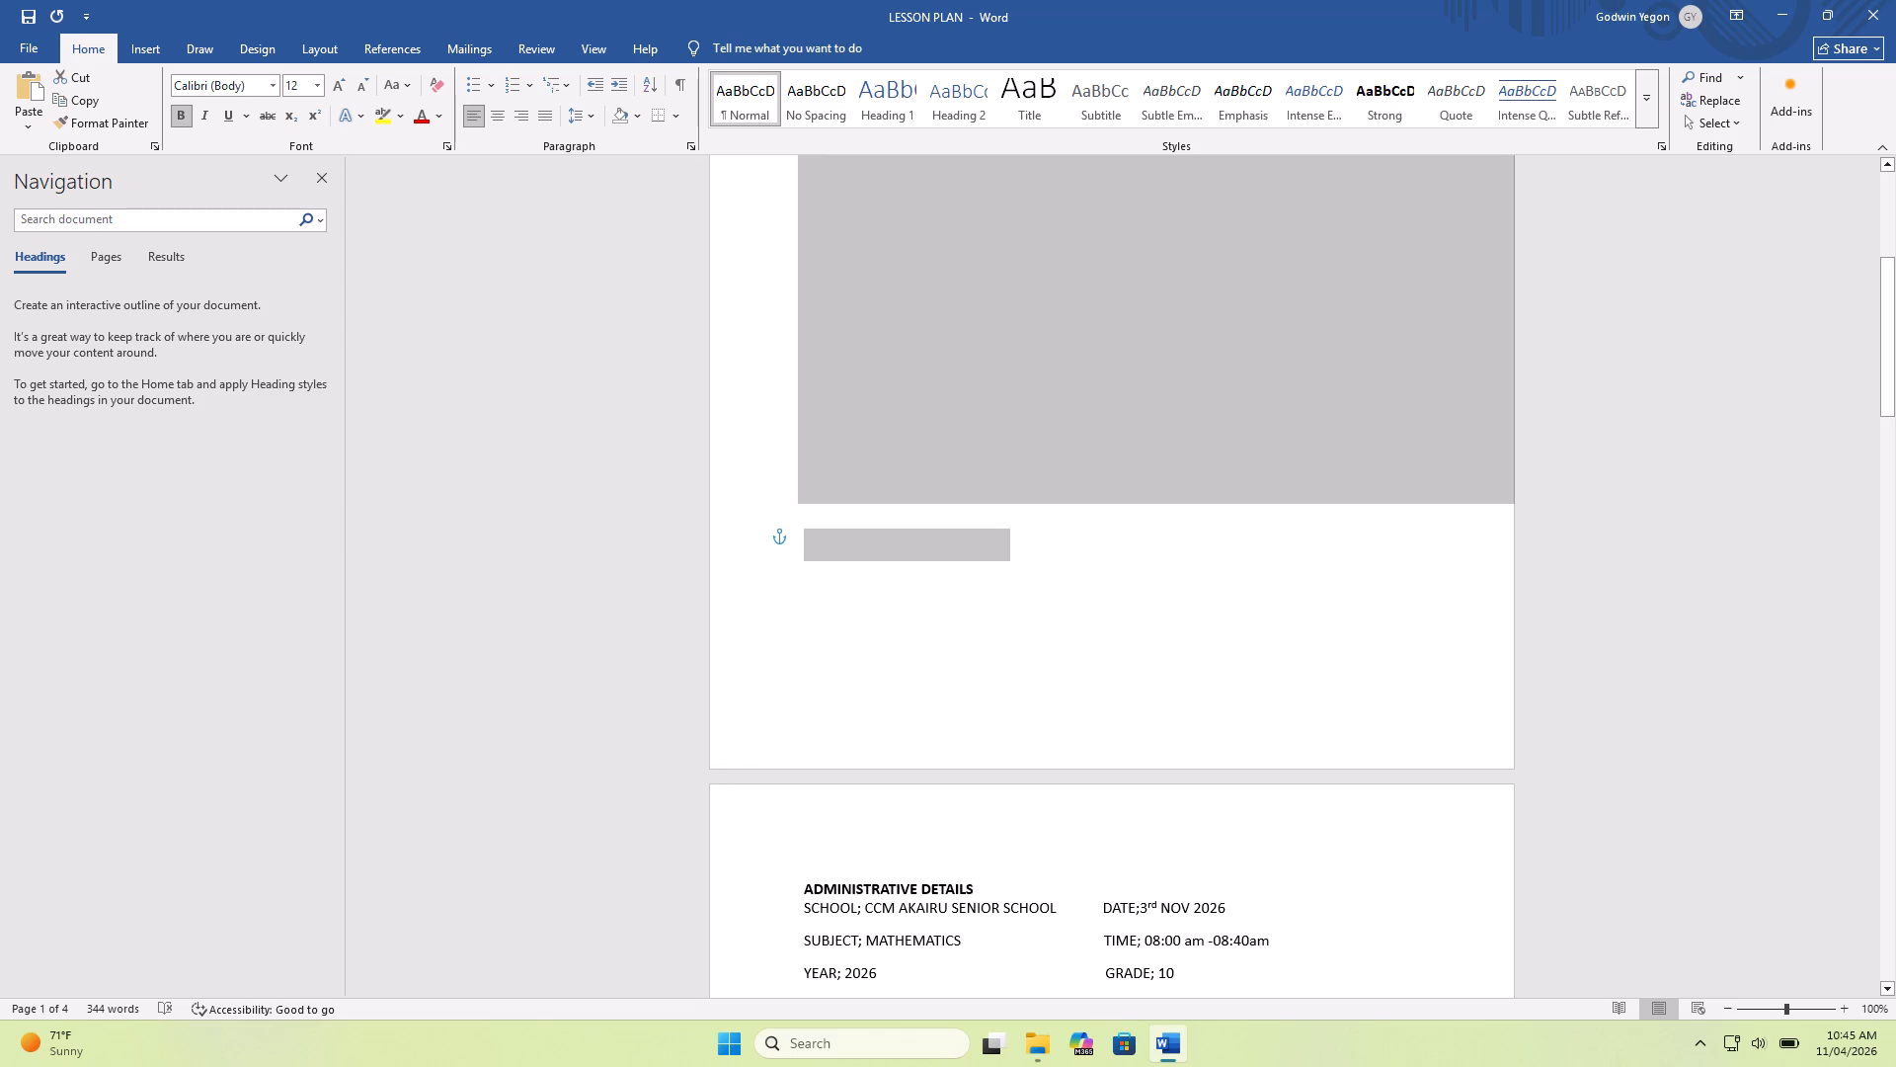
pyautogui.click(780, 533)
pyautogui.rightClick(780, 533)
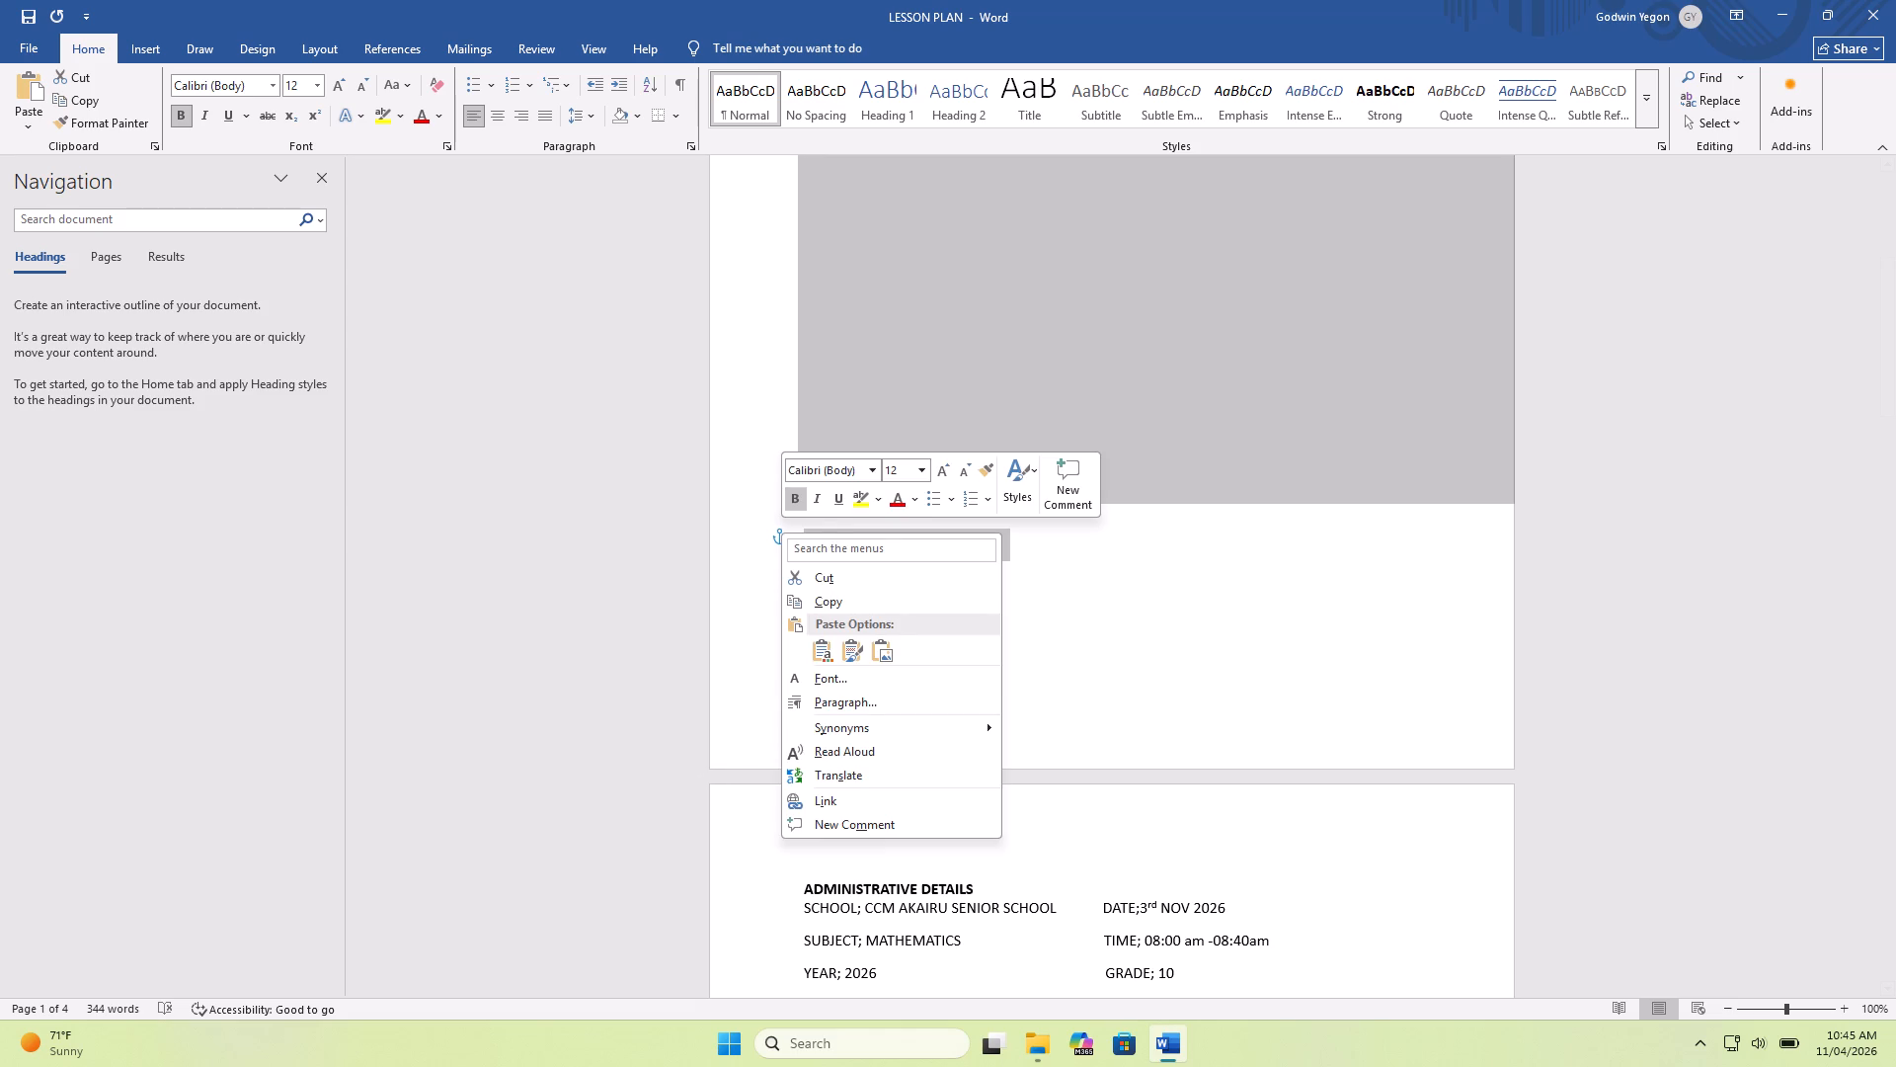
pyautogui.click(826, 571)
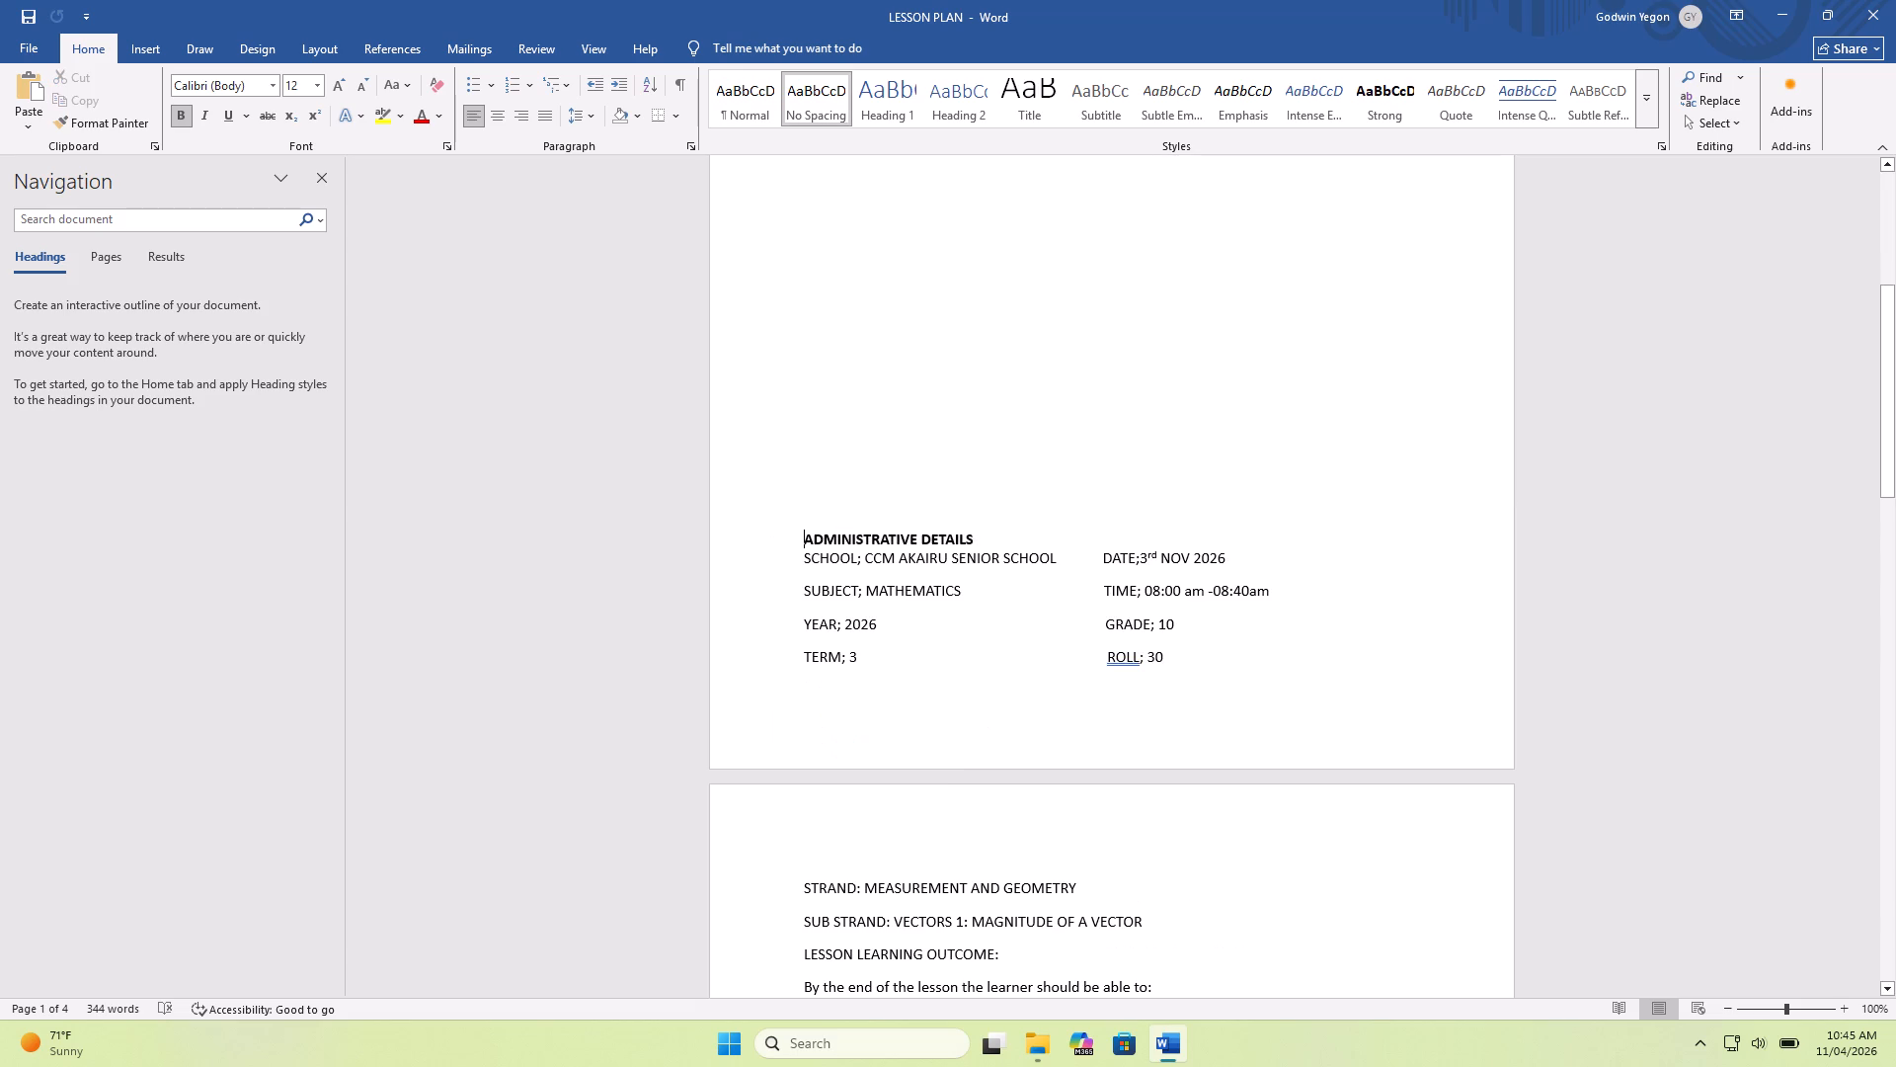
pyautogui.click(826, 571)
# Delete the empty space before the ADMINISTRATIVE DETAILS heading to bring it to the top of page 1.
pyautogui.scroll(1, 829, 427)
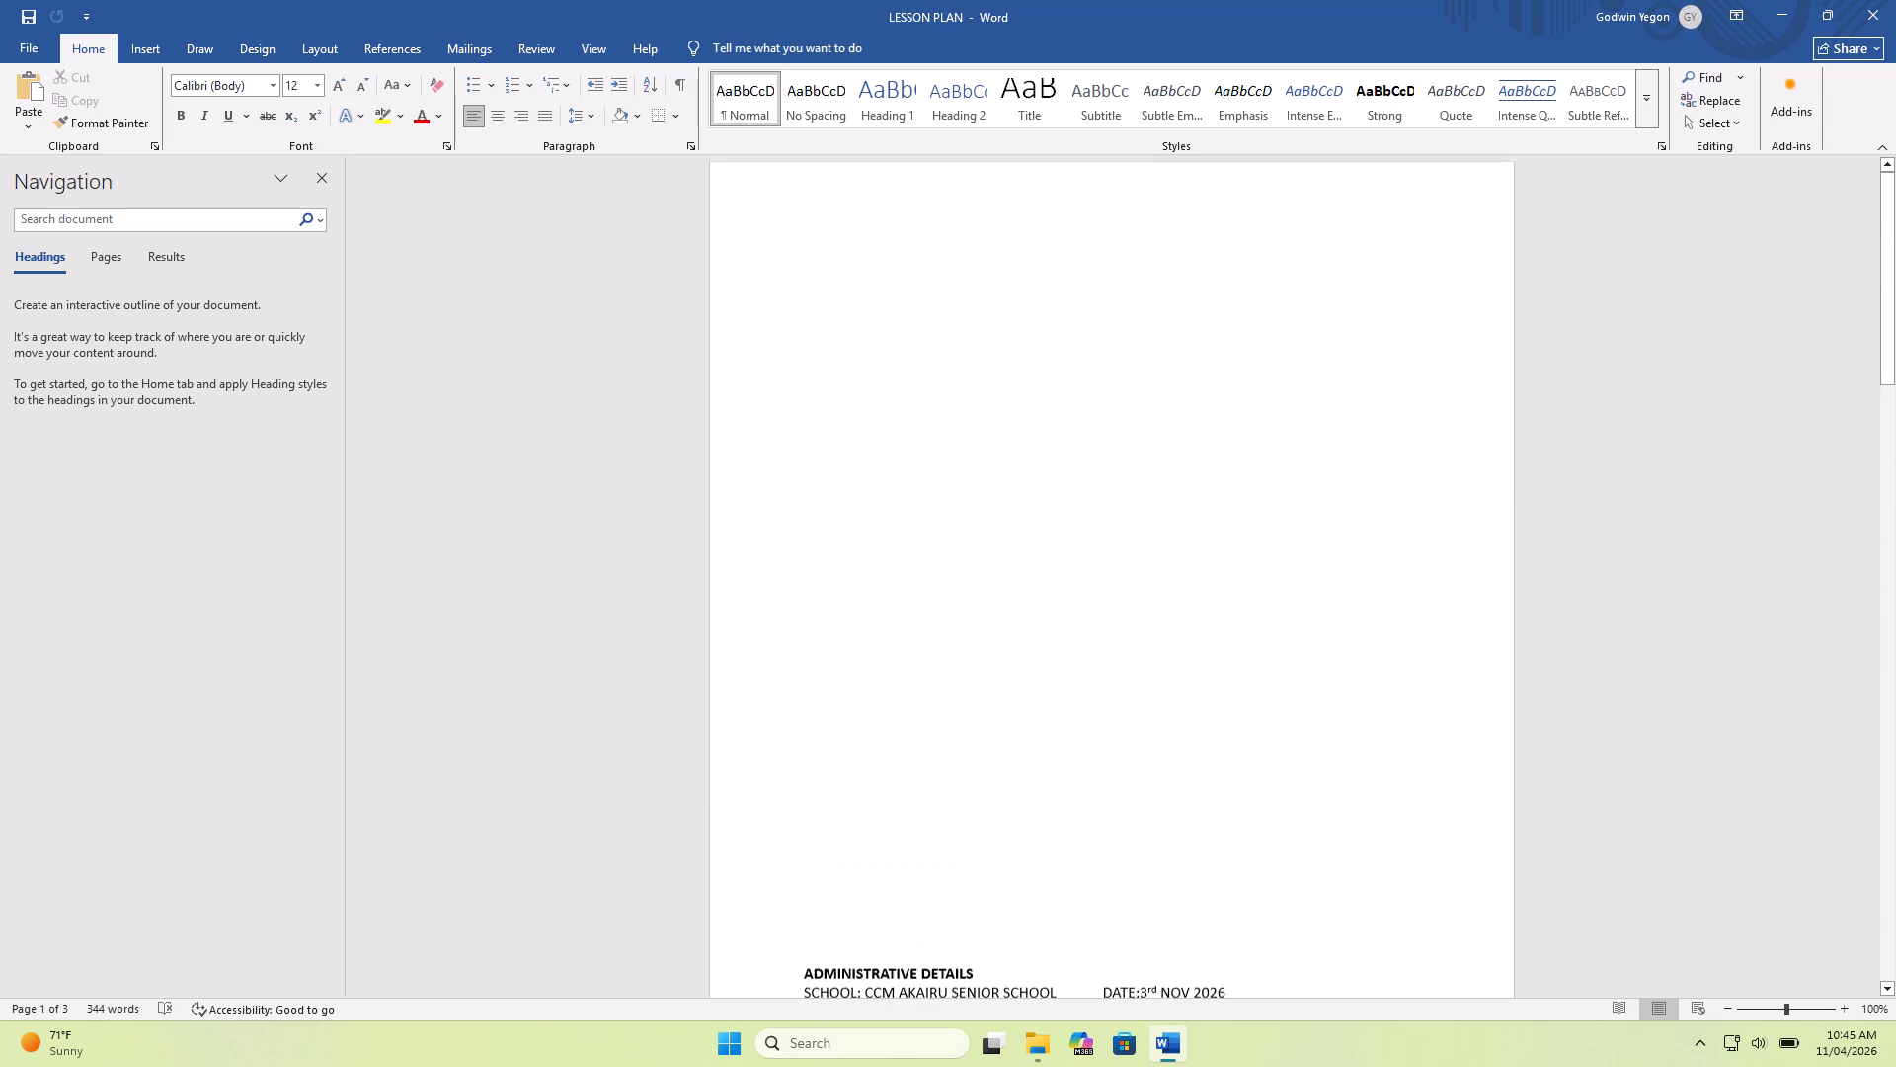
pyautogui.scroll(1, 829, 427)
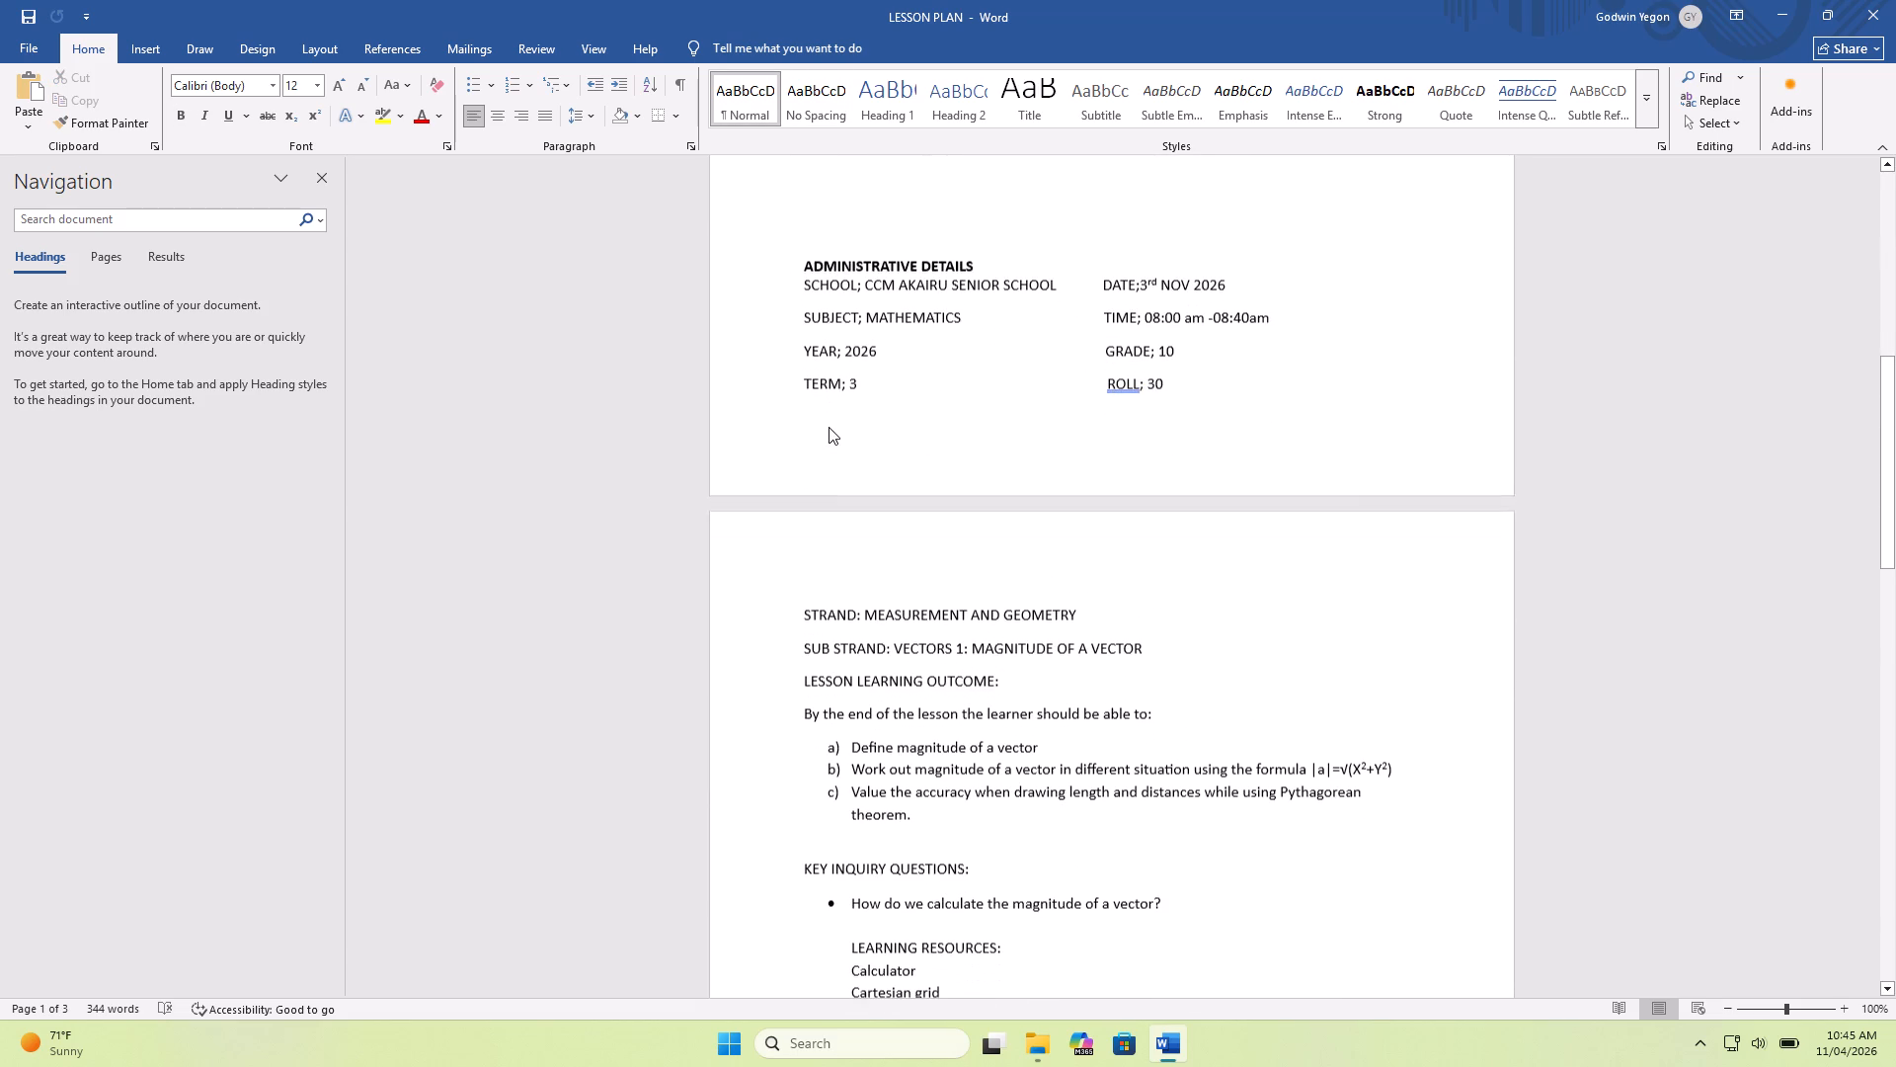
pyautogui.click(798, 262)
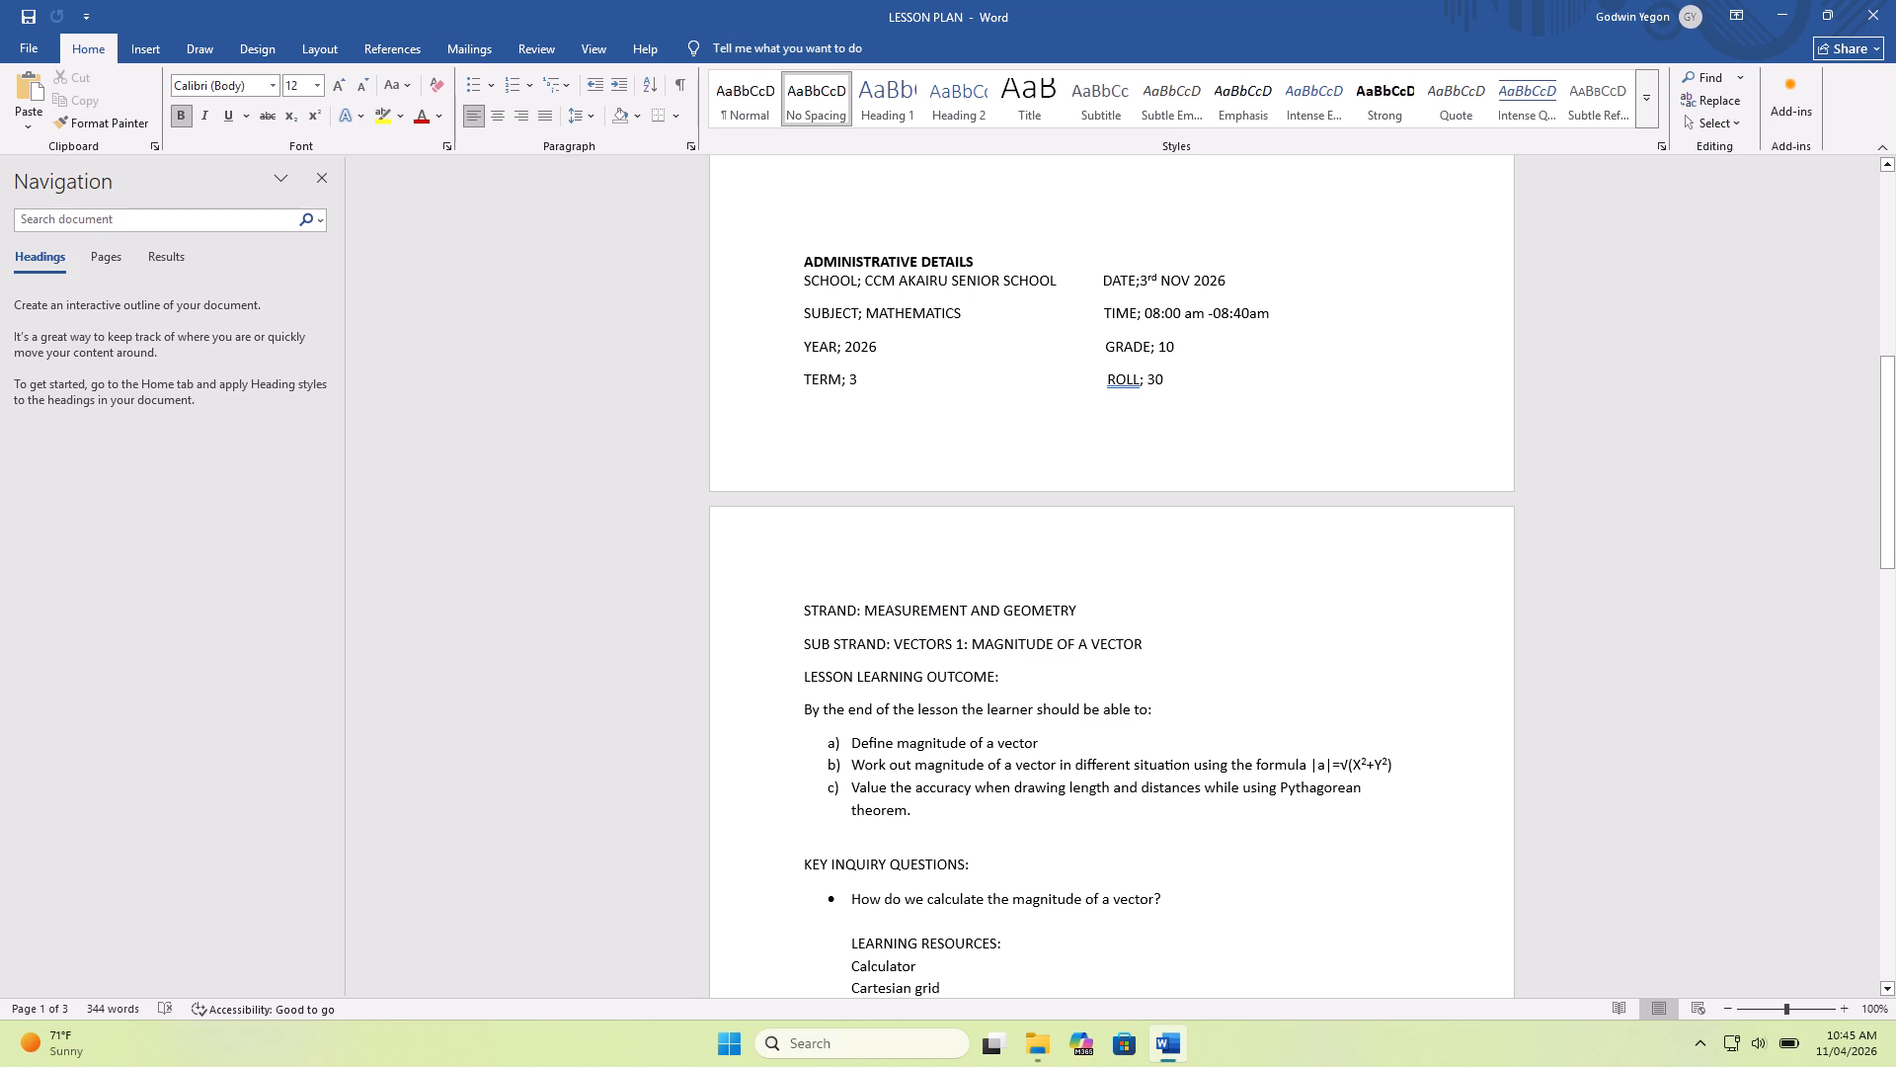
pyautogui.press('BackSpace')
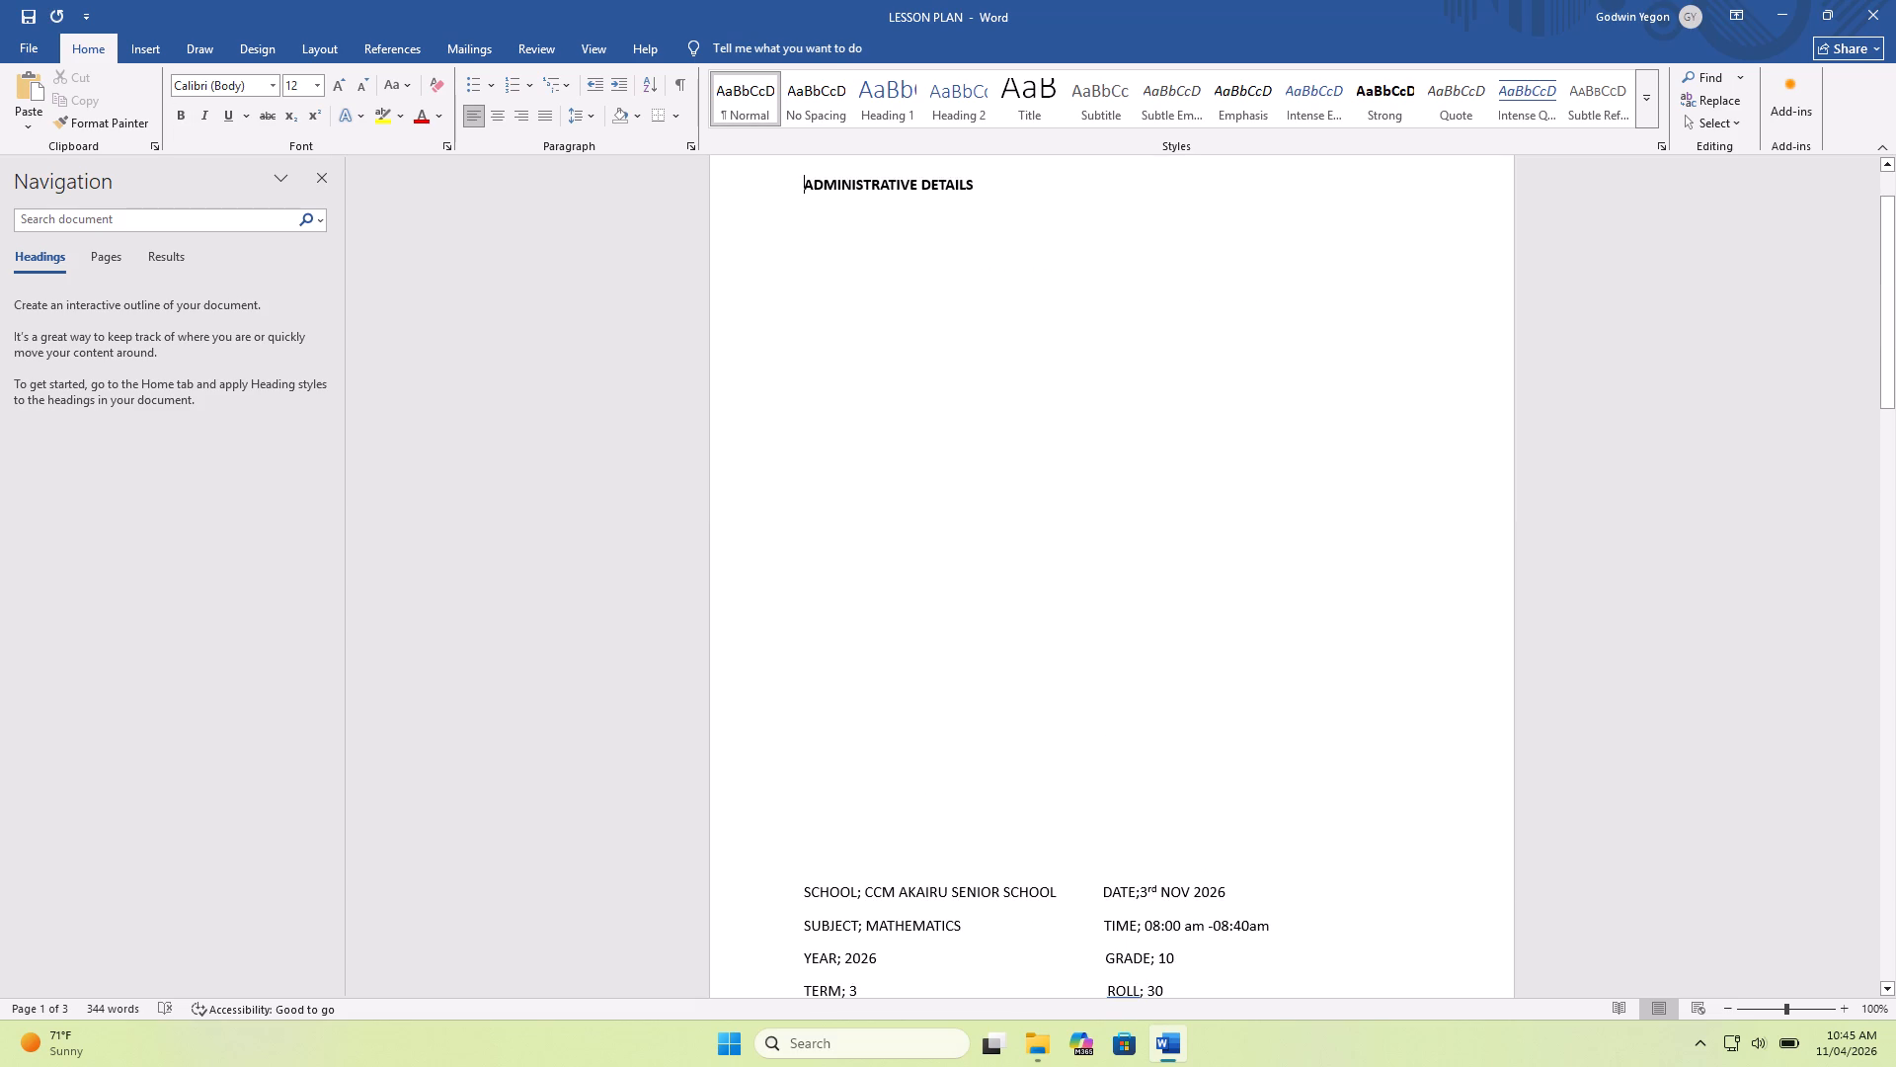
pyautogui.press('BackSpace')
pyautogui.press('BackSpace')
pyautogui.press('Return')
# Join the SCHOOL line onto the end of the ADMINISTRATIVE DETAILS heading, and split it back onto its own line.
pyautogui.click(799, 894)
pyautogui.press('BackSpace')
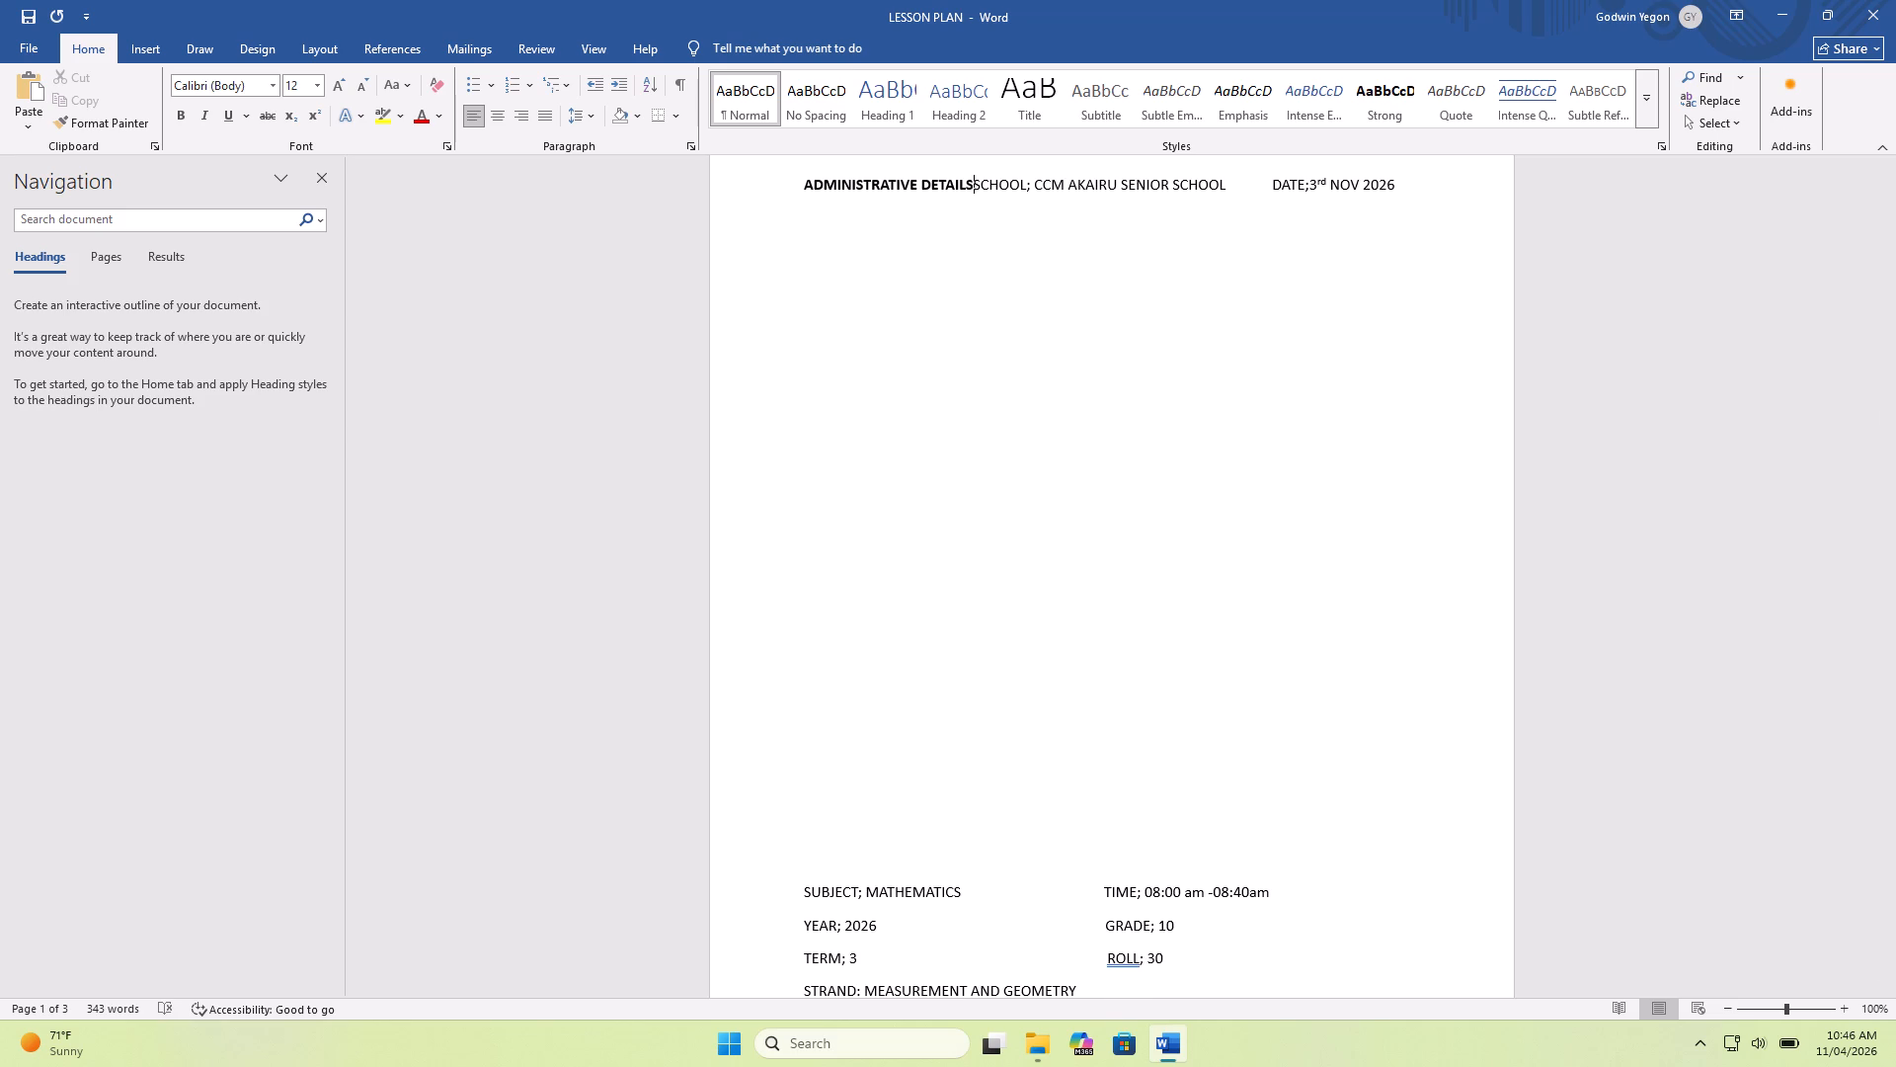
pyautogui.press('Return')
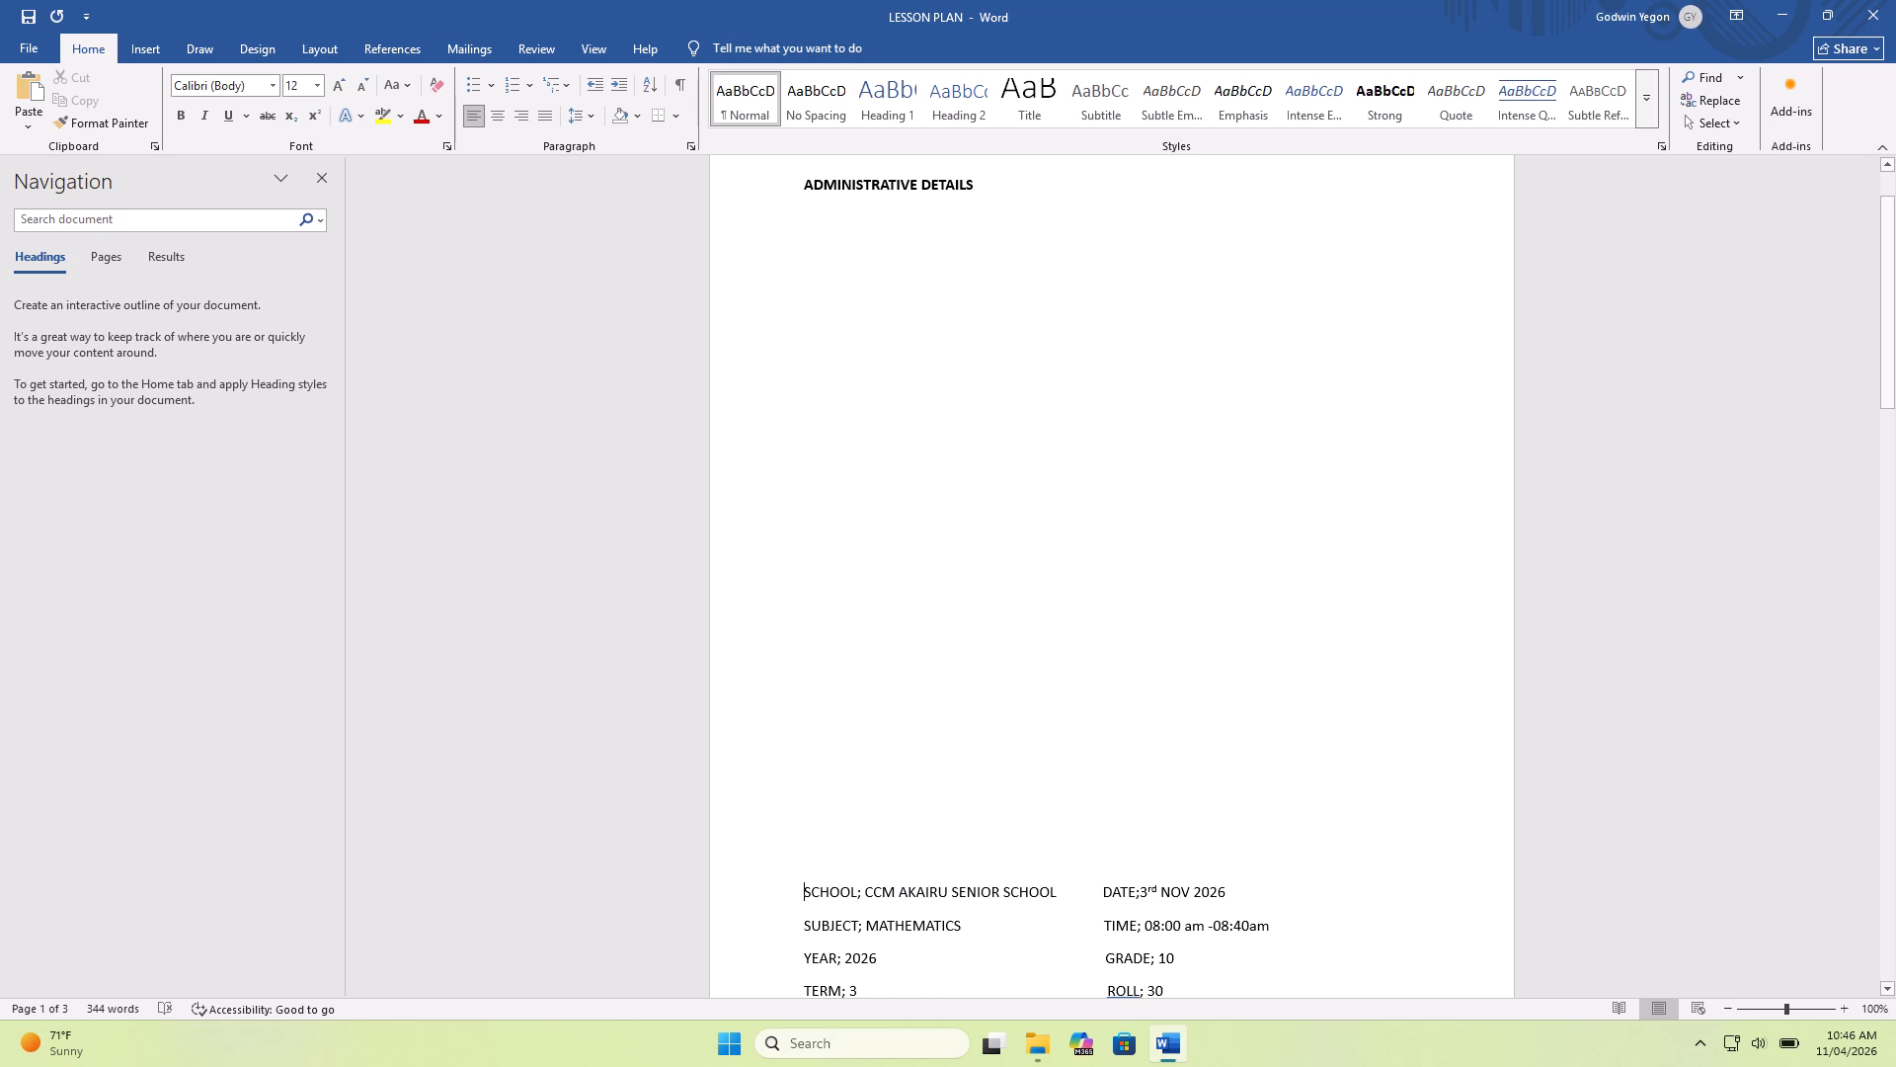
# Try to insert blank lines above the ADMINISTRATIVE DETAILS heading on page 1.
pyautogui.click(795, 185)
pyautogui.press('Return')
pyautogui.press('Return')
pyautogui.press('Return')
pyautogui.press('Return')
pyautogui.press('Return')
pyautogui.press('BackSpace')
# Review the rest of the lesson plan down to REFLECTION ON THE LESSON.
pyautogui.scroll(-1, 832, 292)
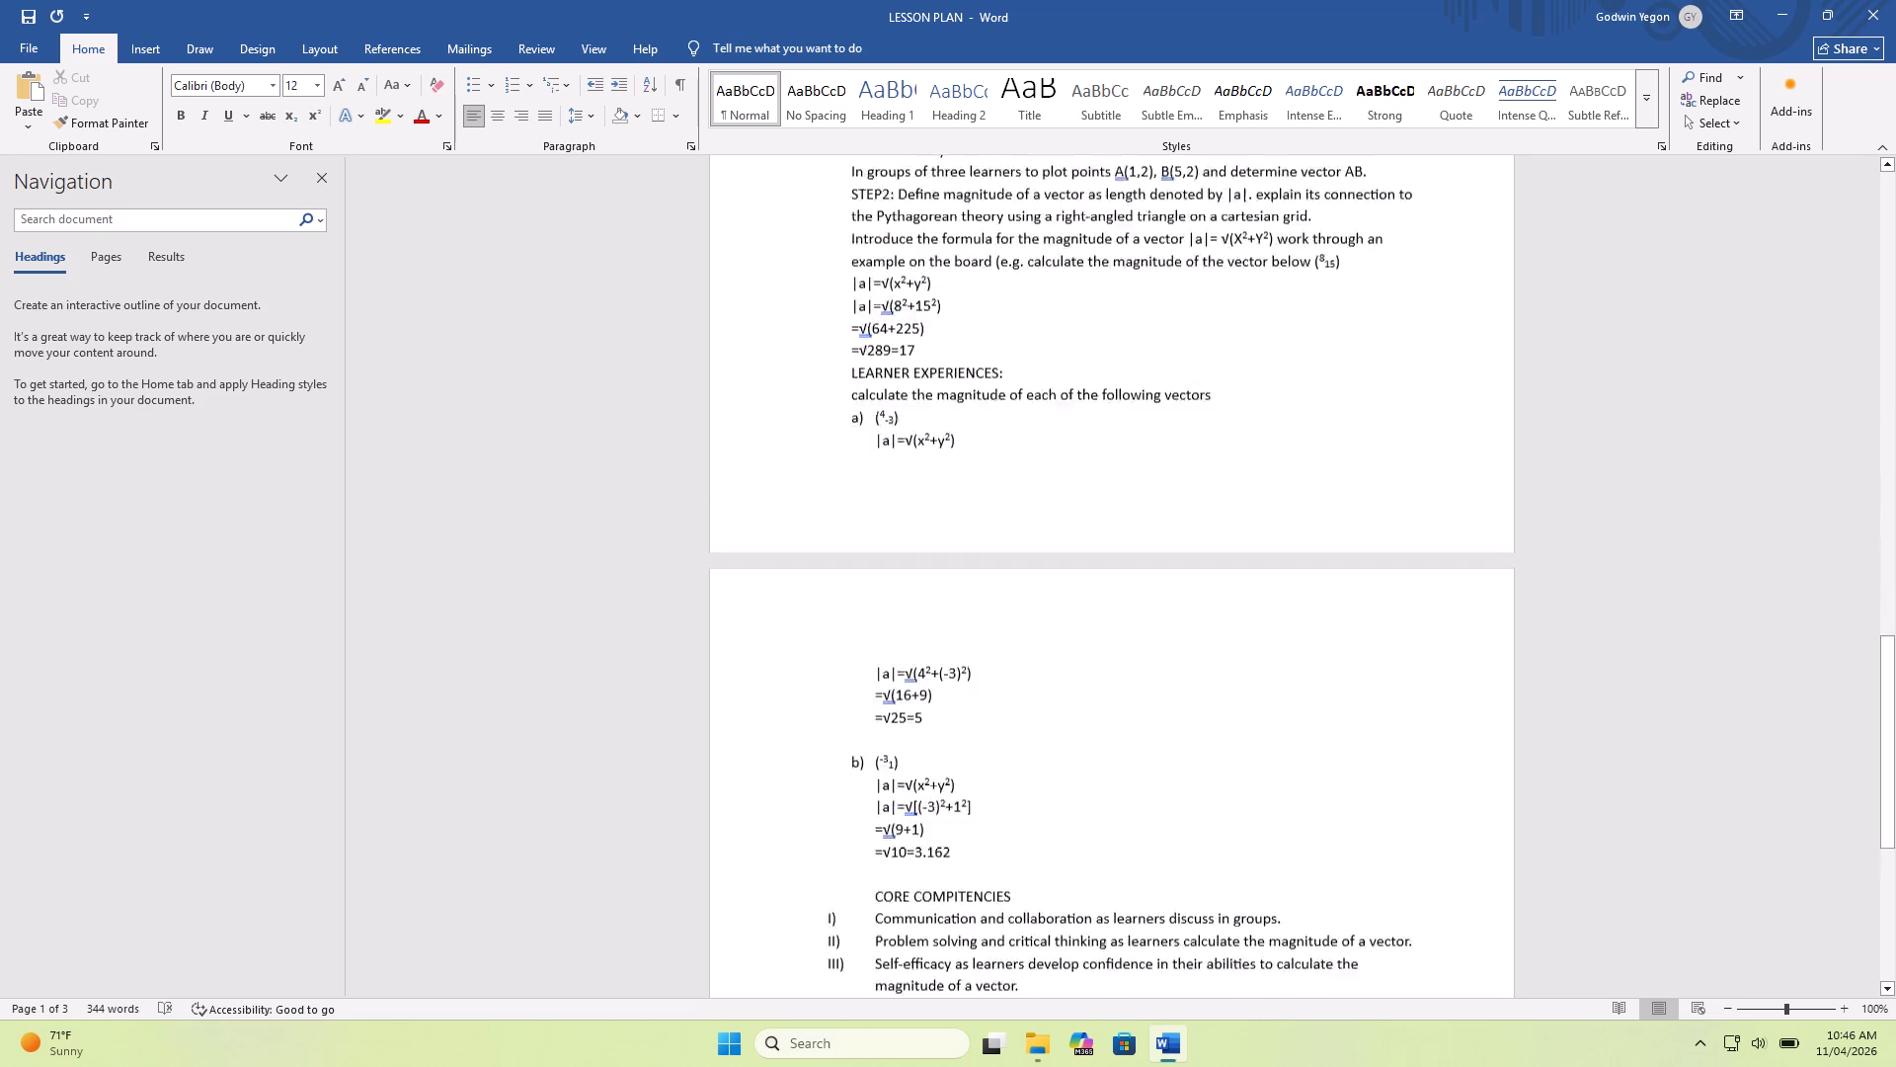
pyautogui.scroll(-2, 832, 292)
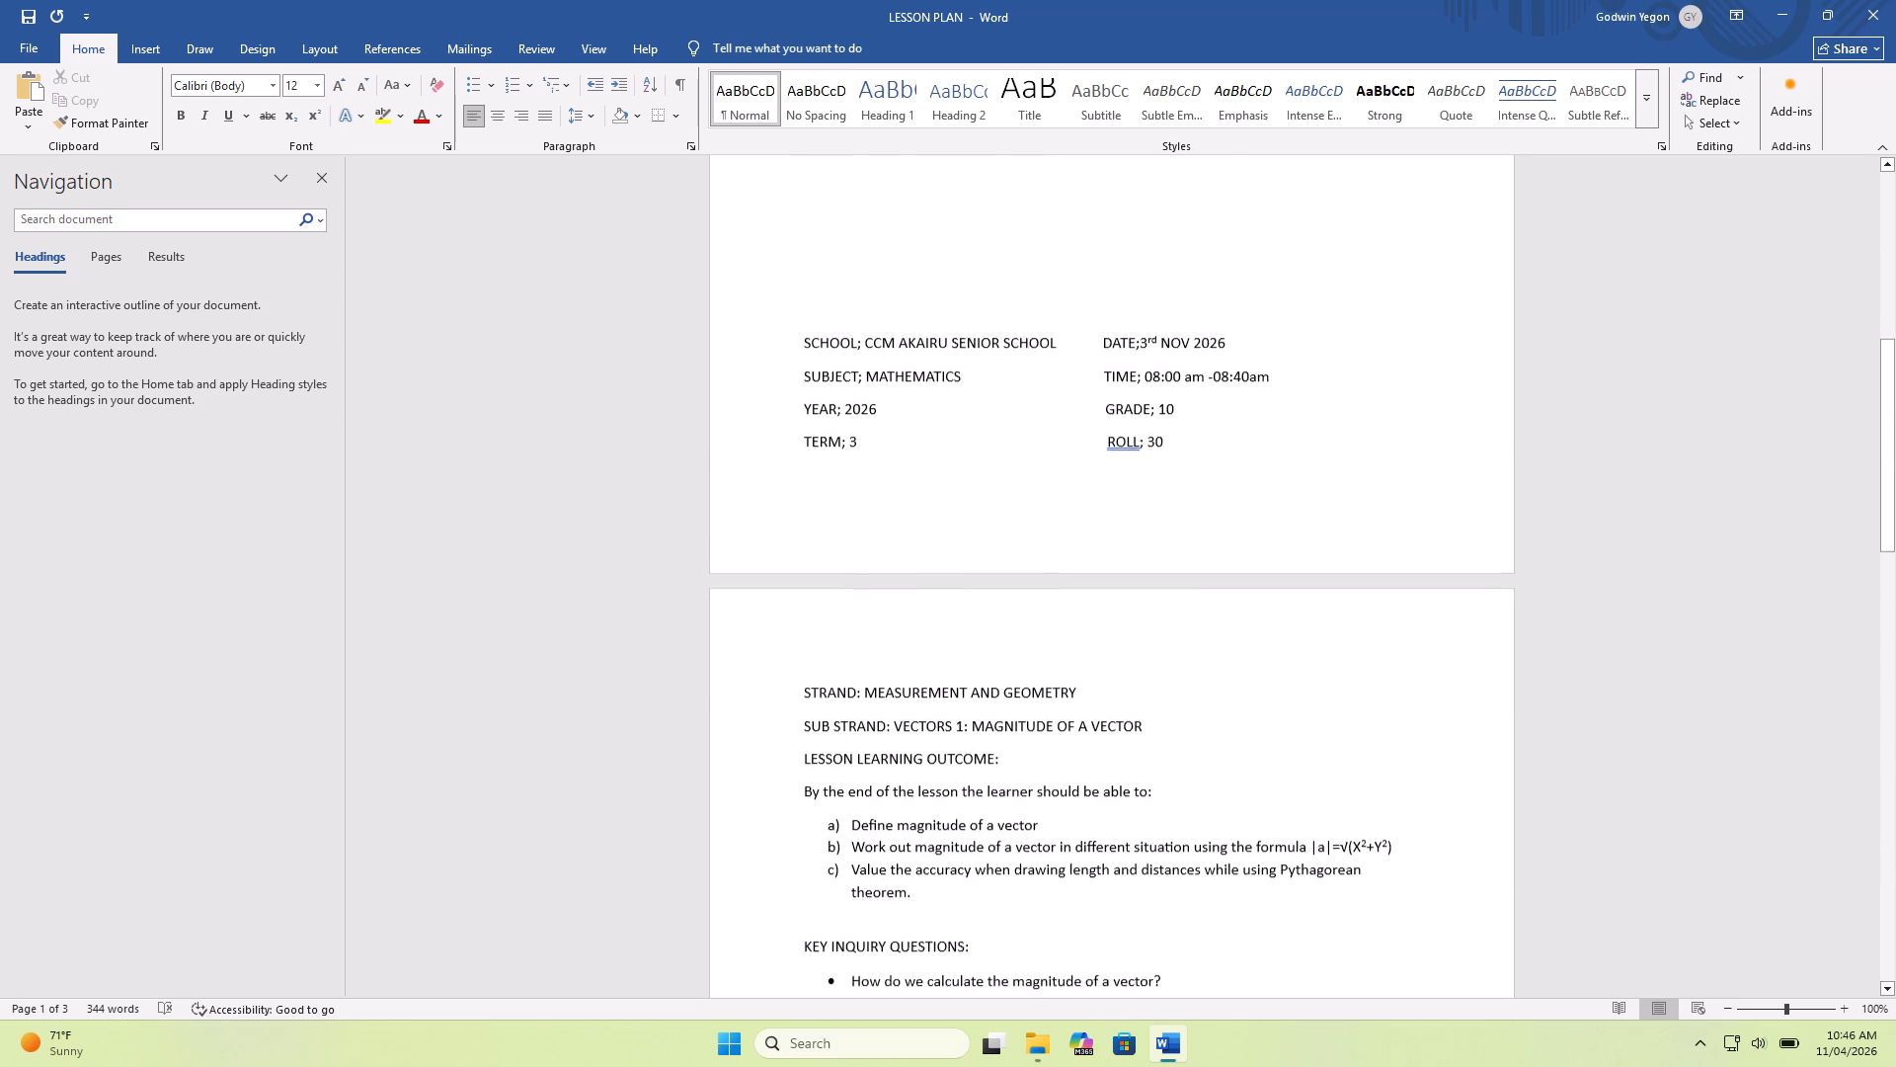
pyautogui.scroll(-1, 832, 292)
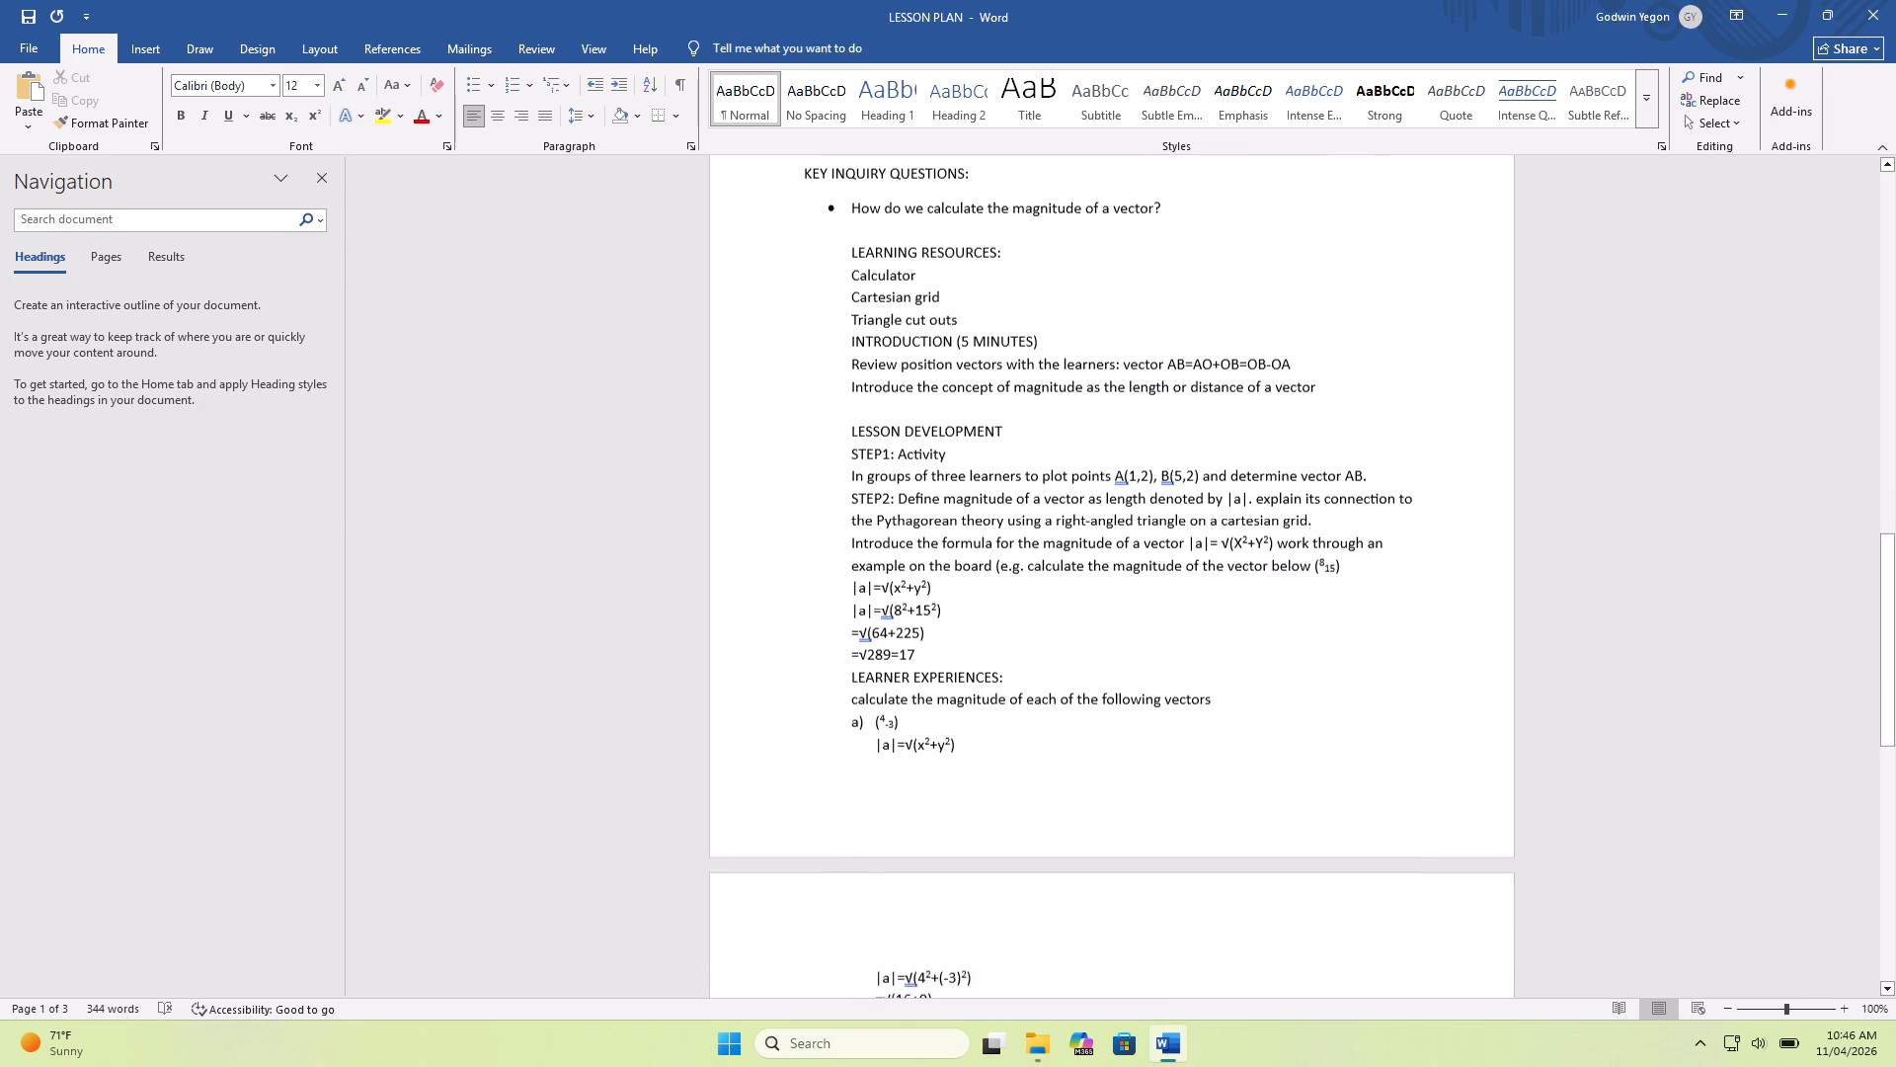
pyautogui.scroll(-2, 832, 292)
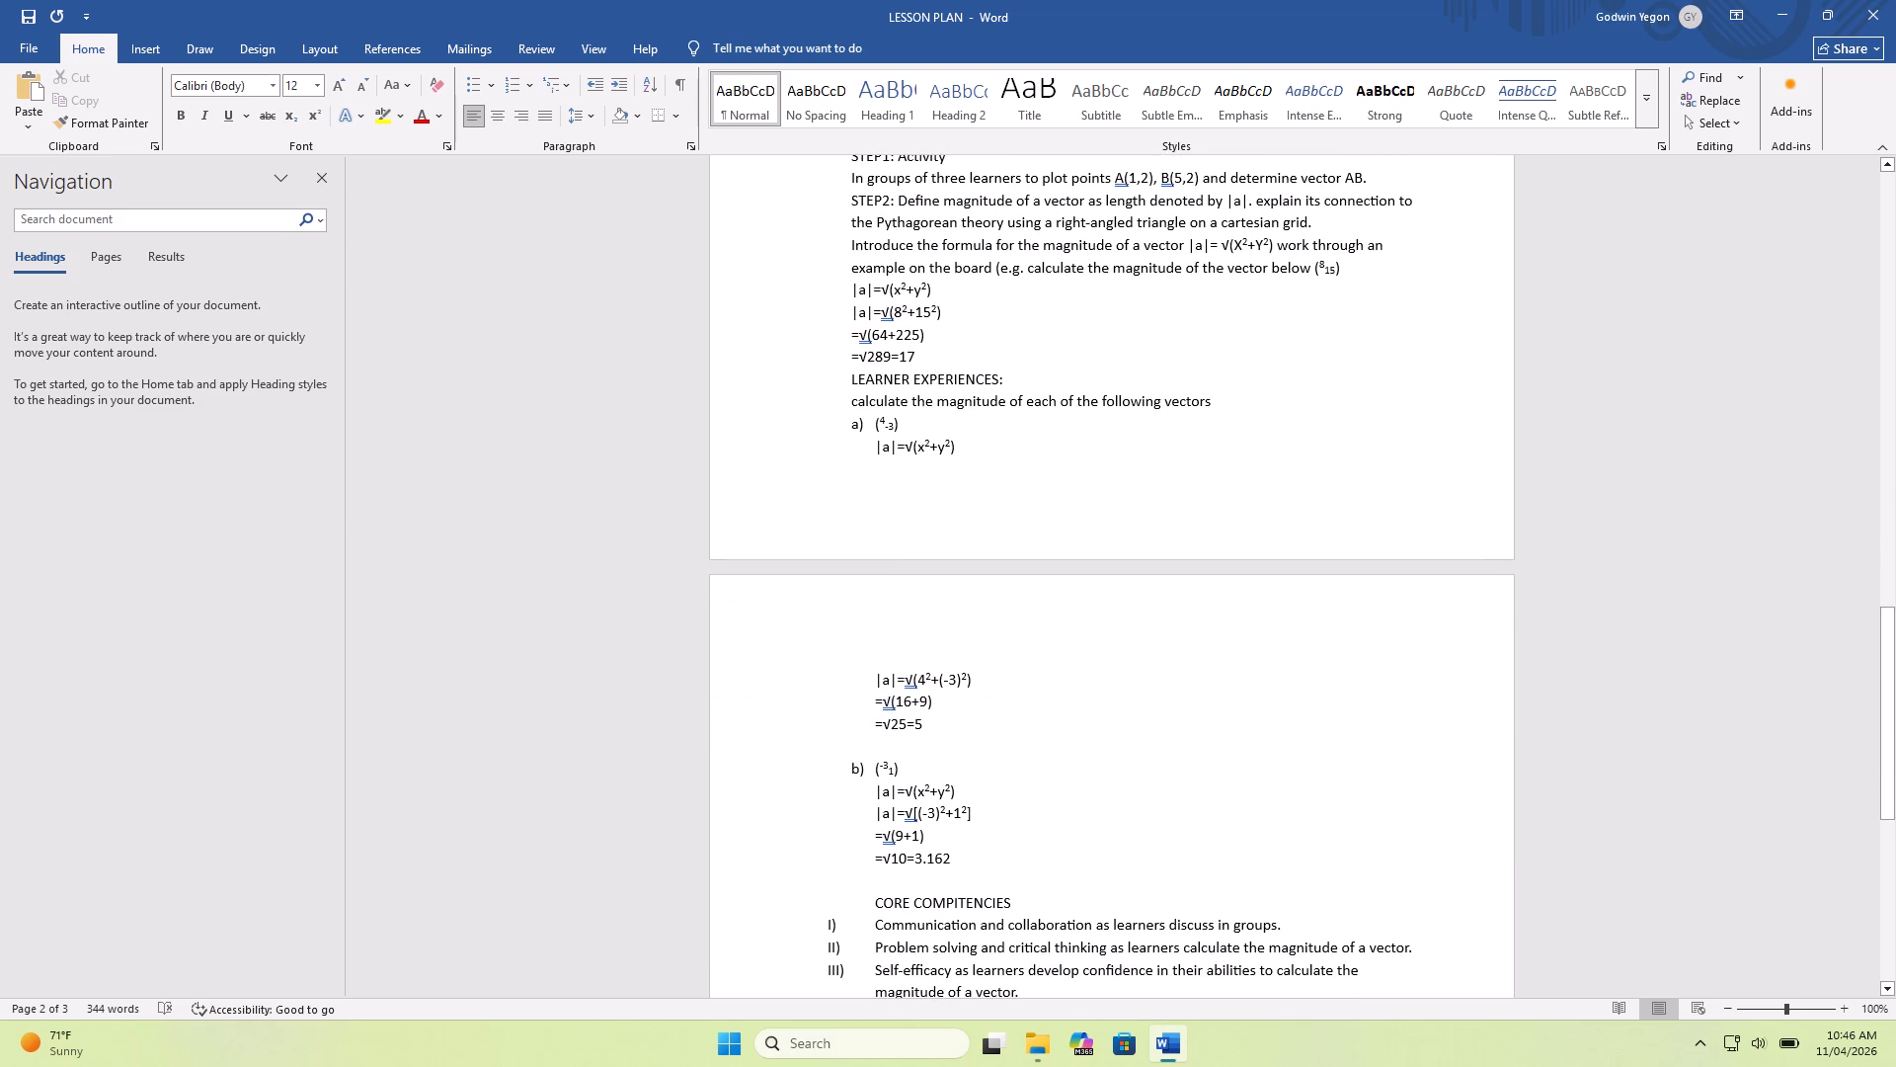
pyautogui.scroll(-1, 832, 292)
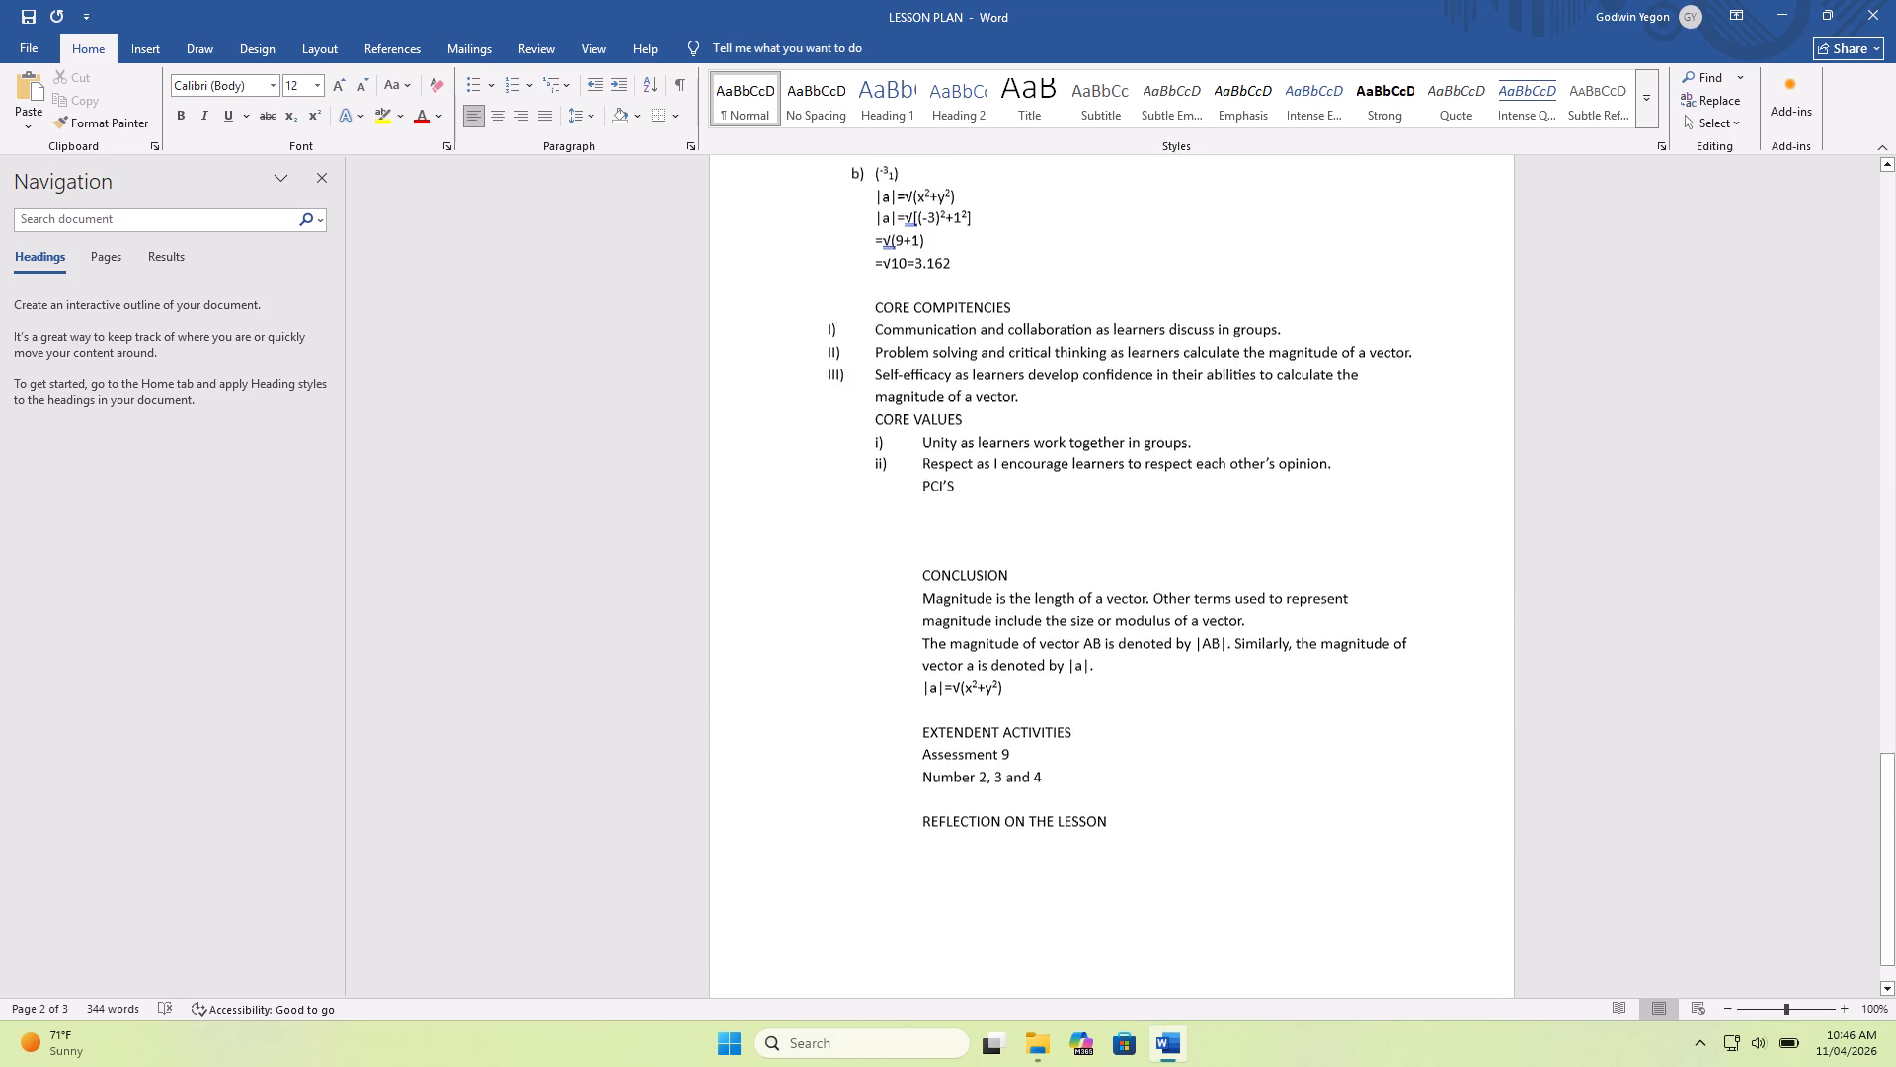
pyautogui.scroll(-1, 832, 292)
# Insert two blank lines above the STRAND: MEASUREMENT AND GEOMETRY line.
pyautogui.scroll(1, 832, 292)
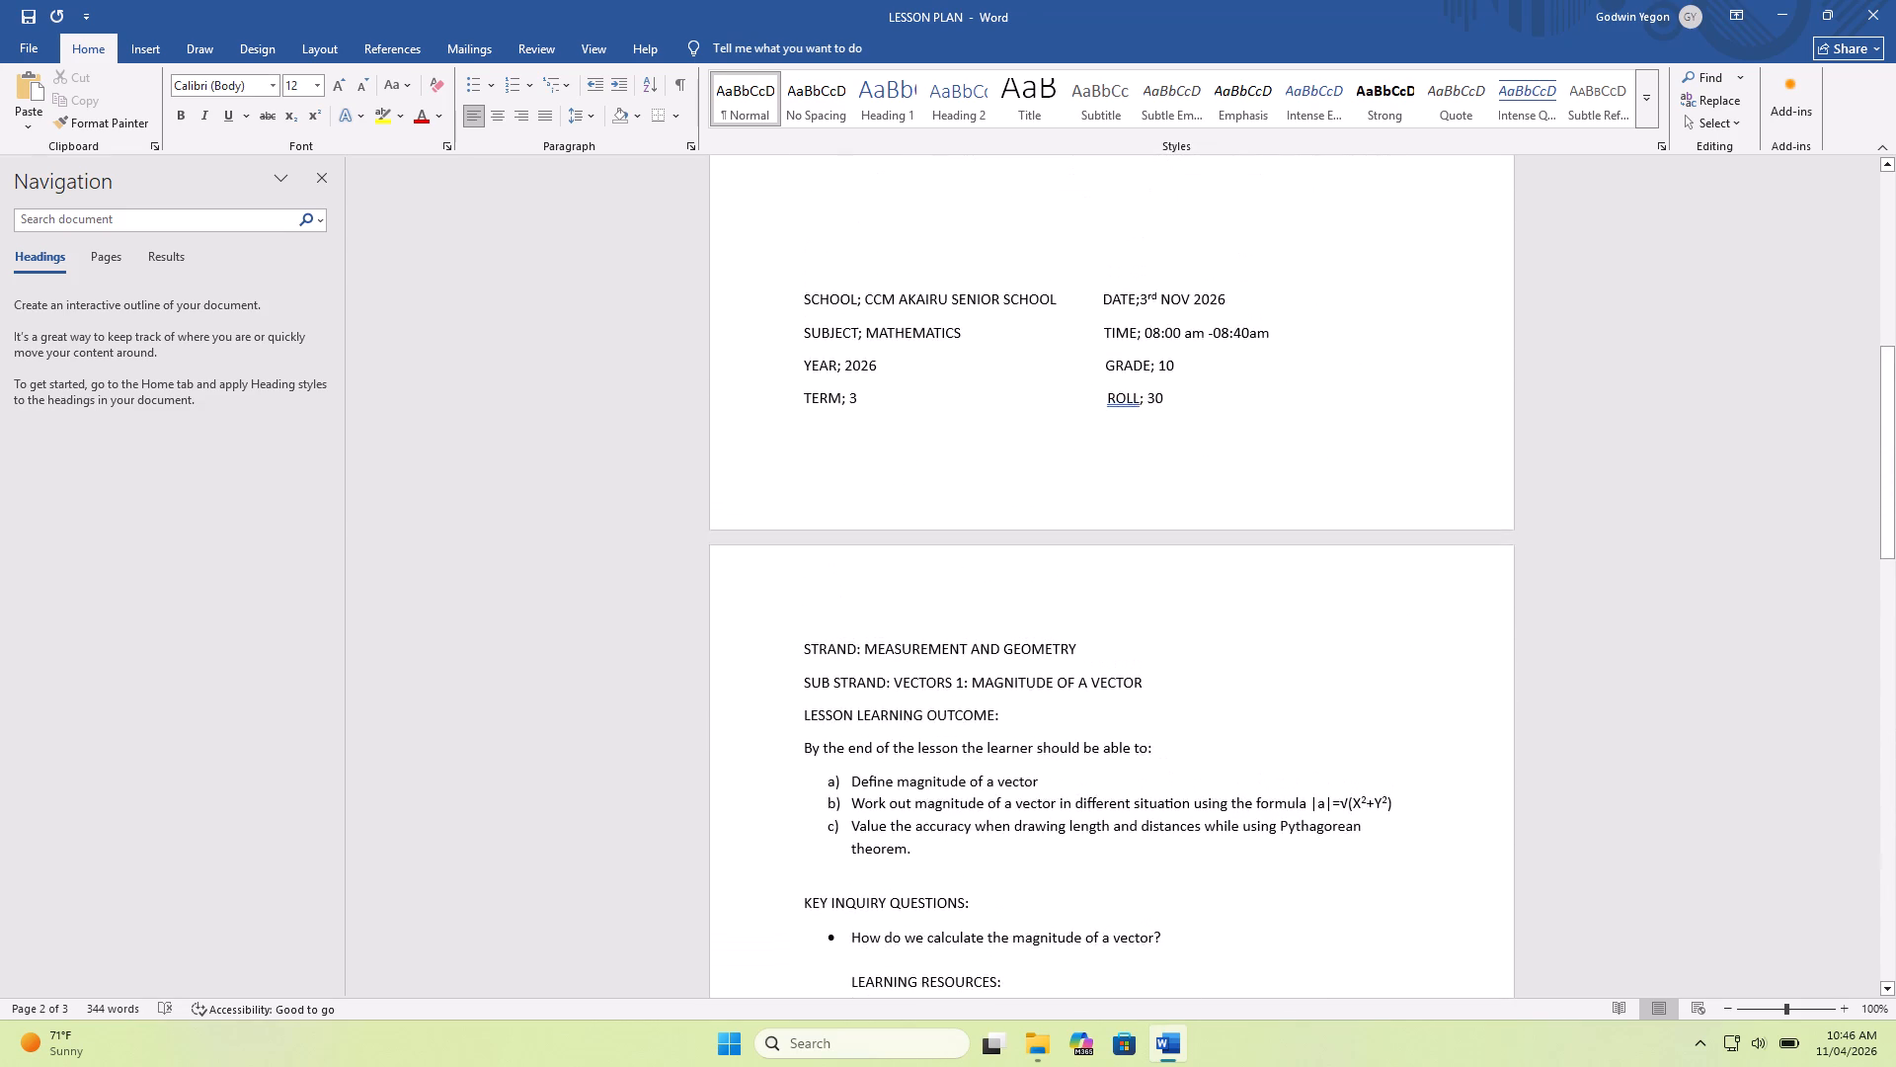
pyautogui.scroll(2, 832, 292)
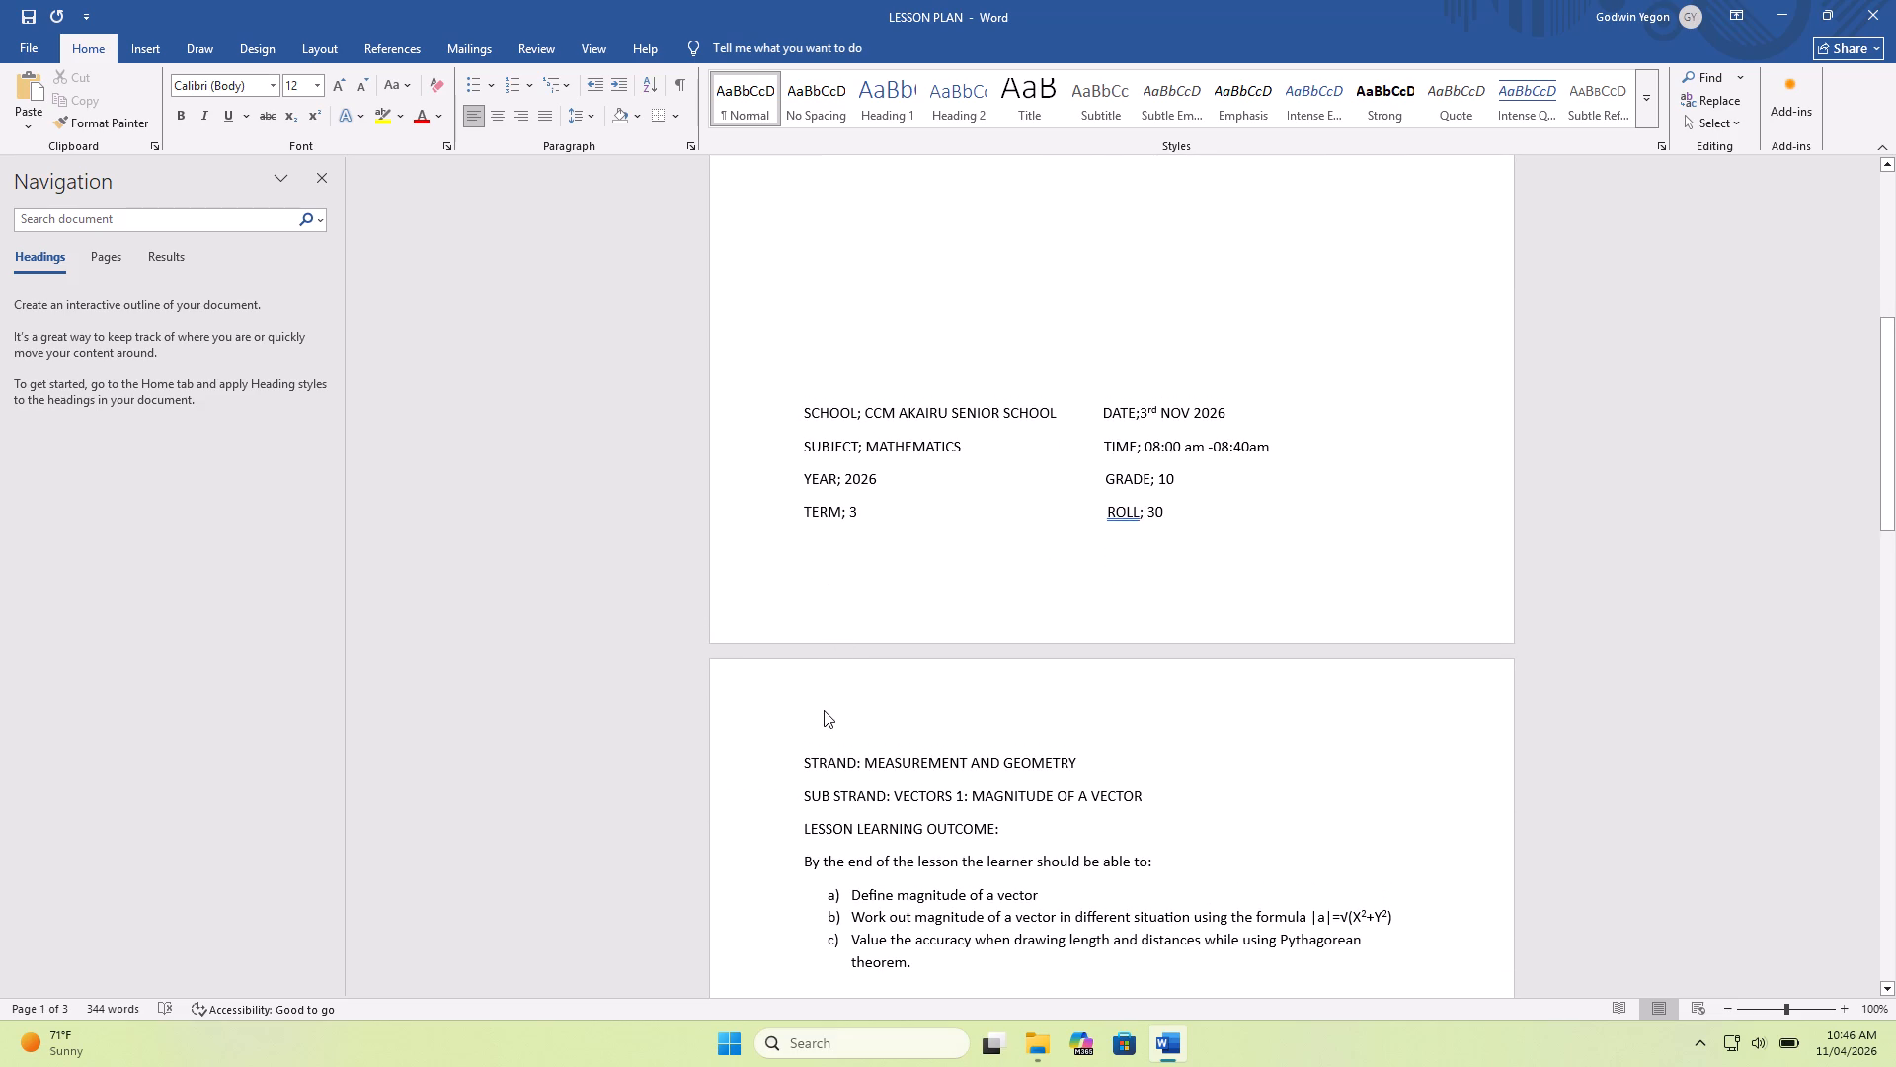
pyautogui.click(800, 758)
pyautogui.press('Return')
pyautogui.press('Return')
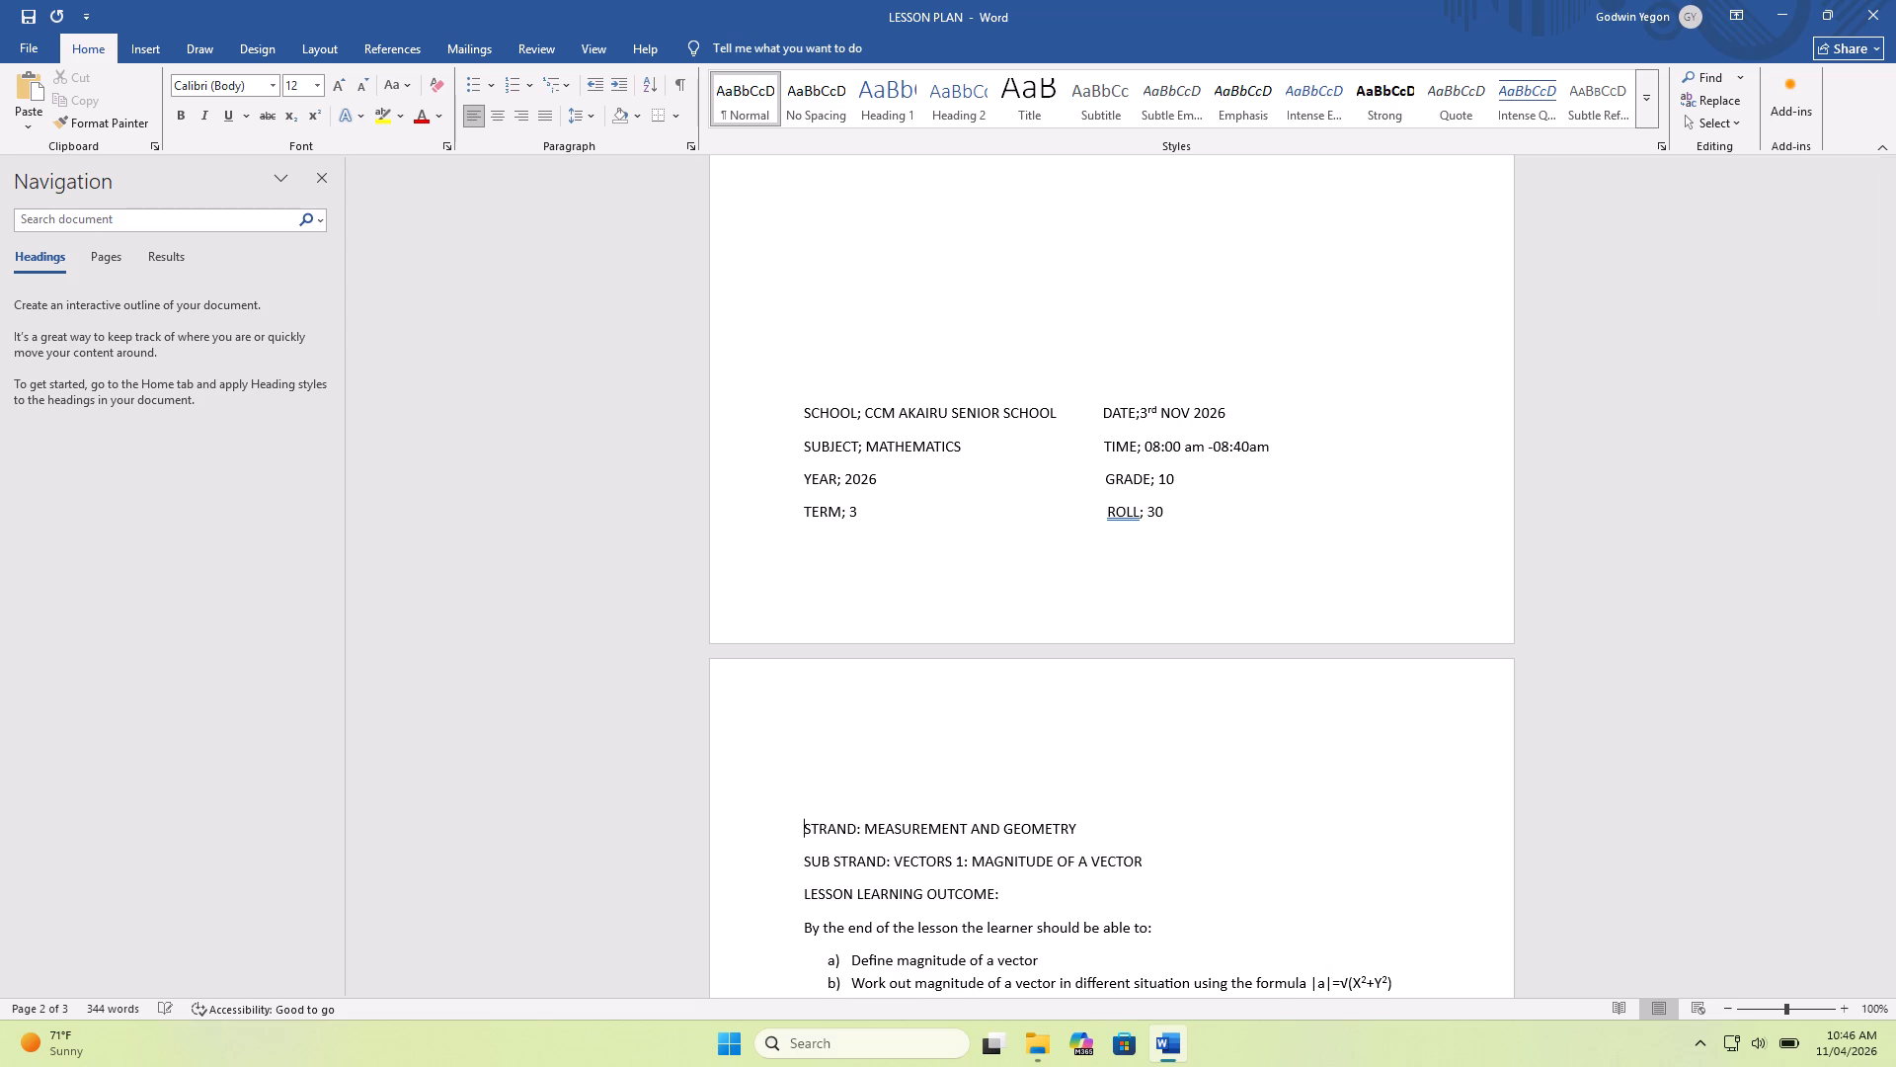
# Insert four blank lines above the SCHOOL; CCM AKAIRU SENIOR SCHOOL line to push it onto page 2.
pyautogui.click(797, 416)
pyautogui.press('Return')
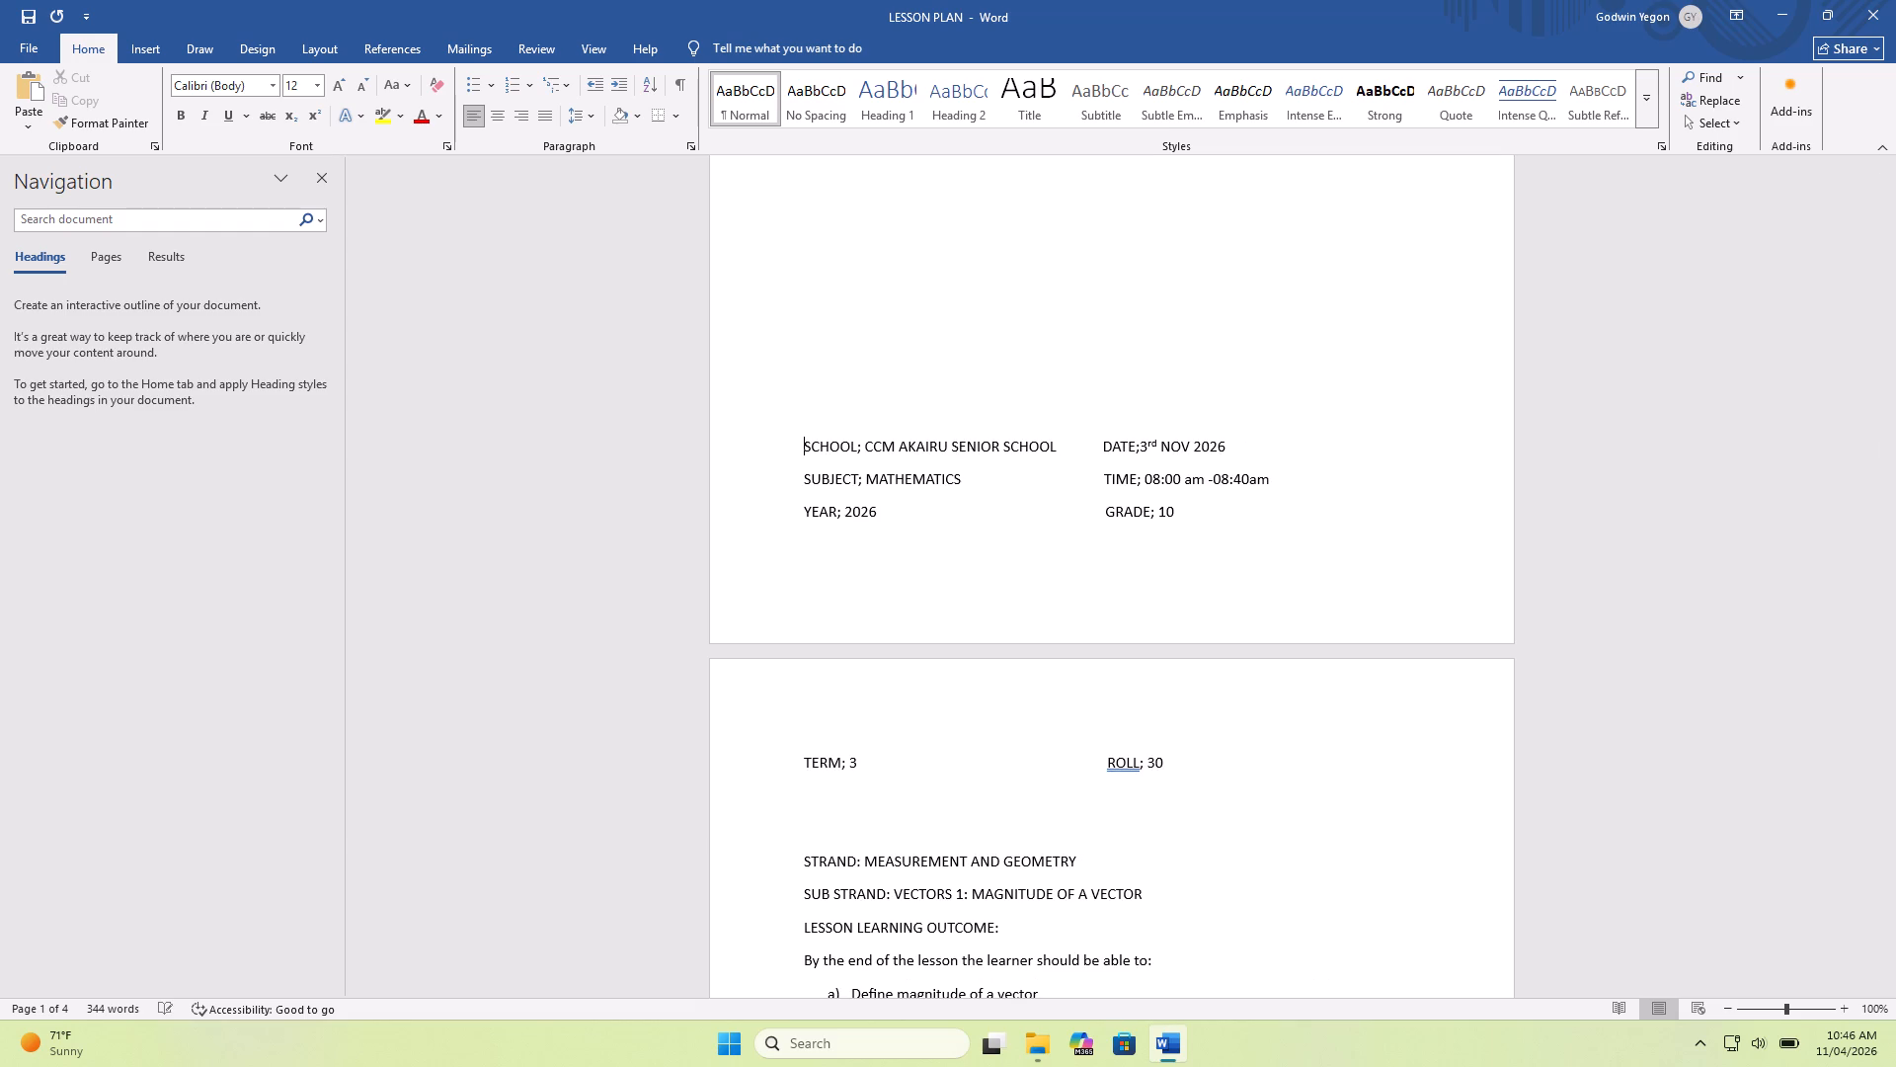
pyautogui.press('Return')
pyautogui.press('Return')
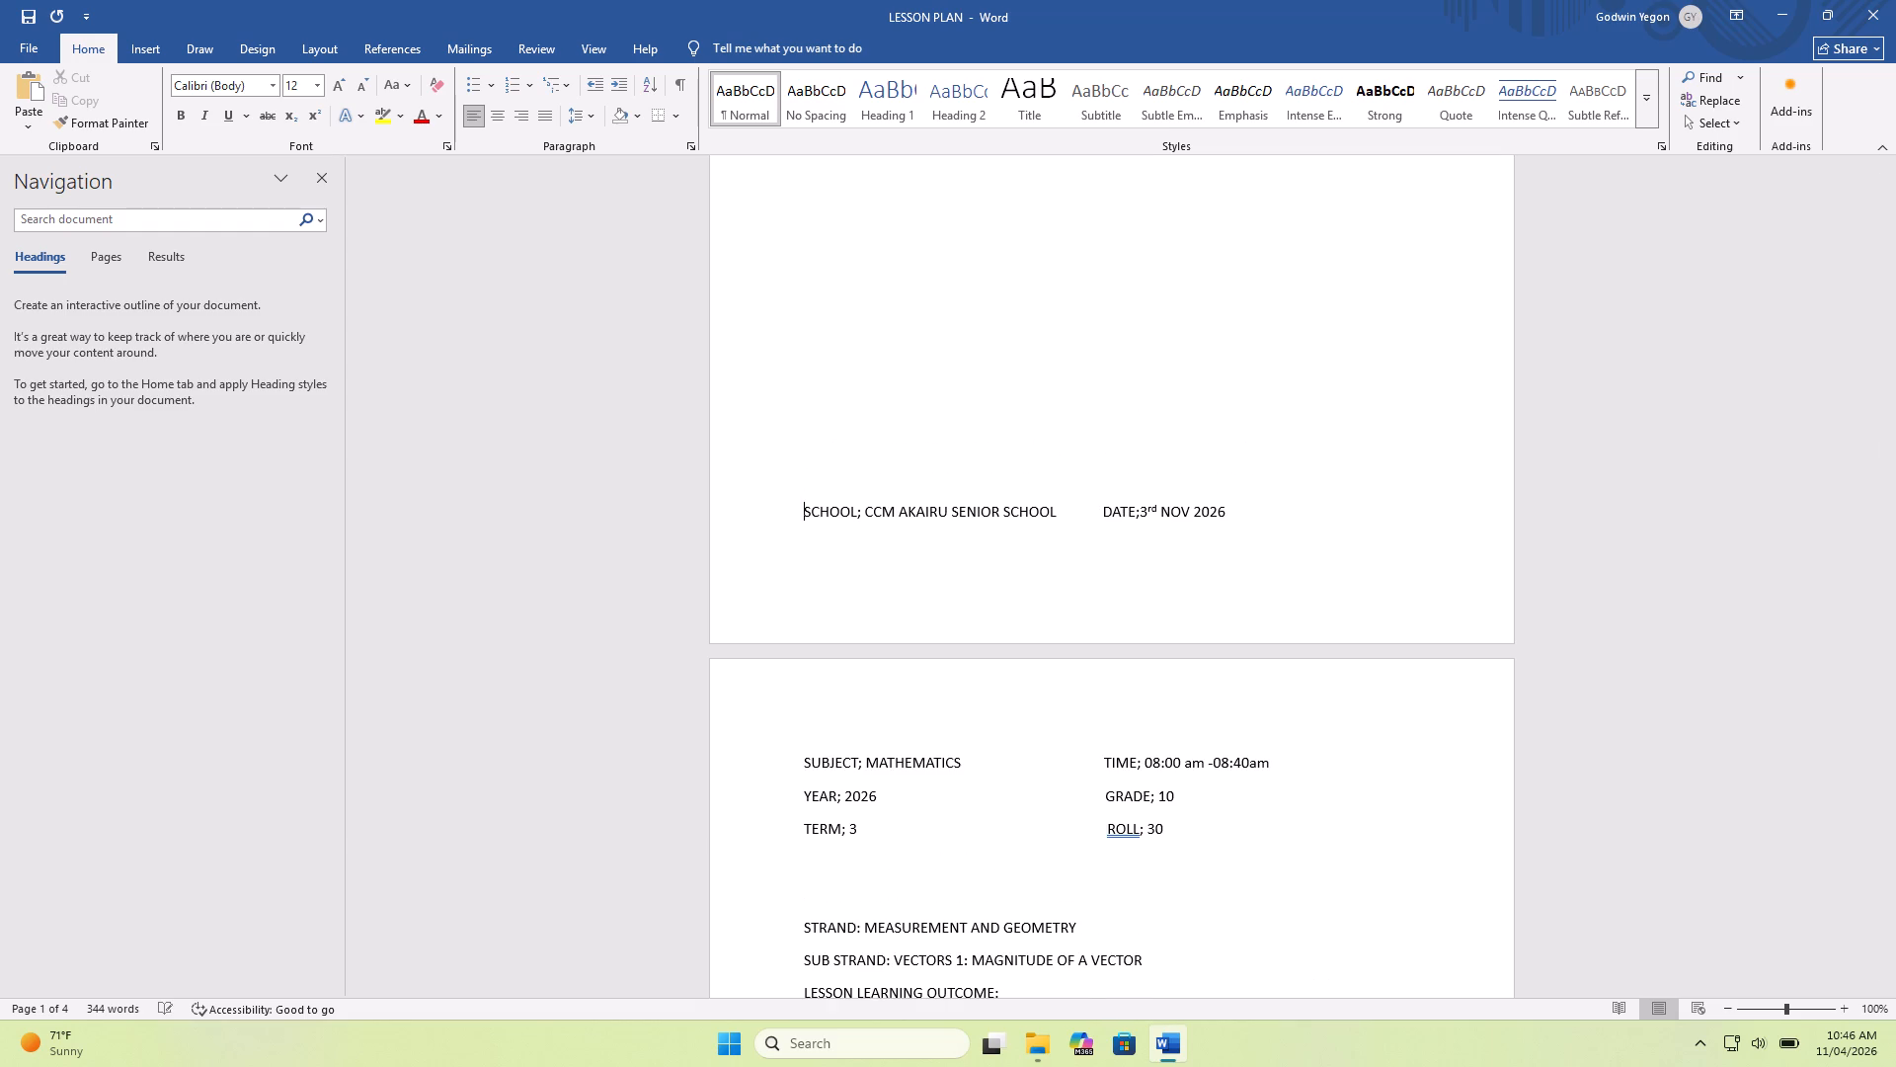
pyautogui.press('Return')
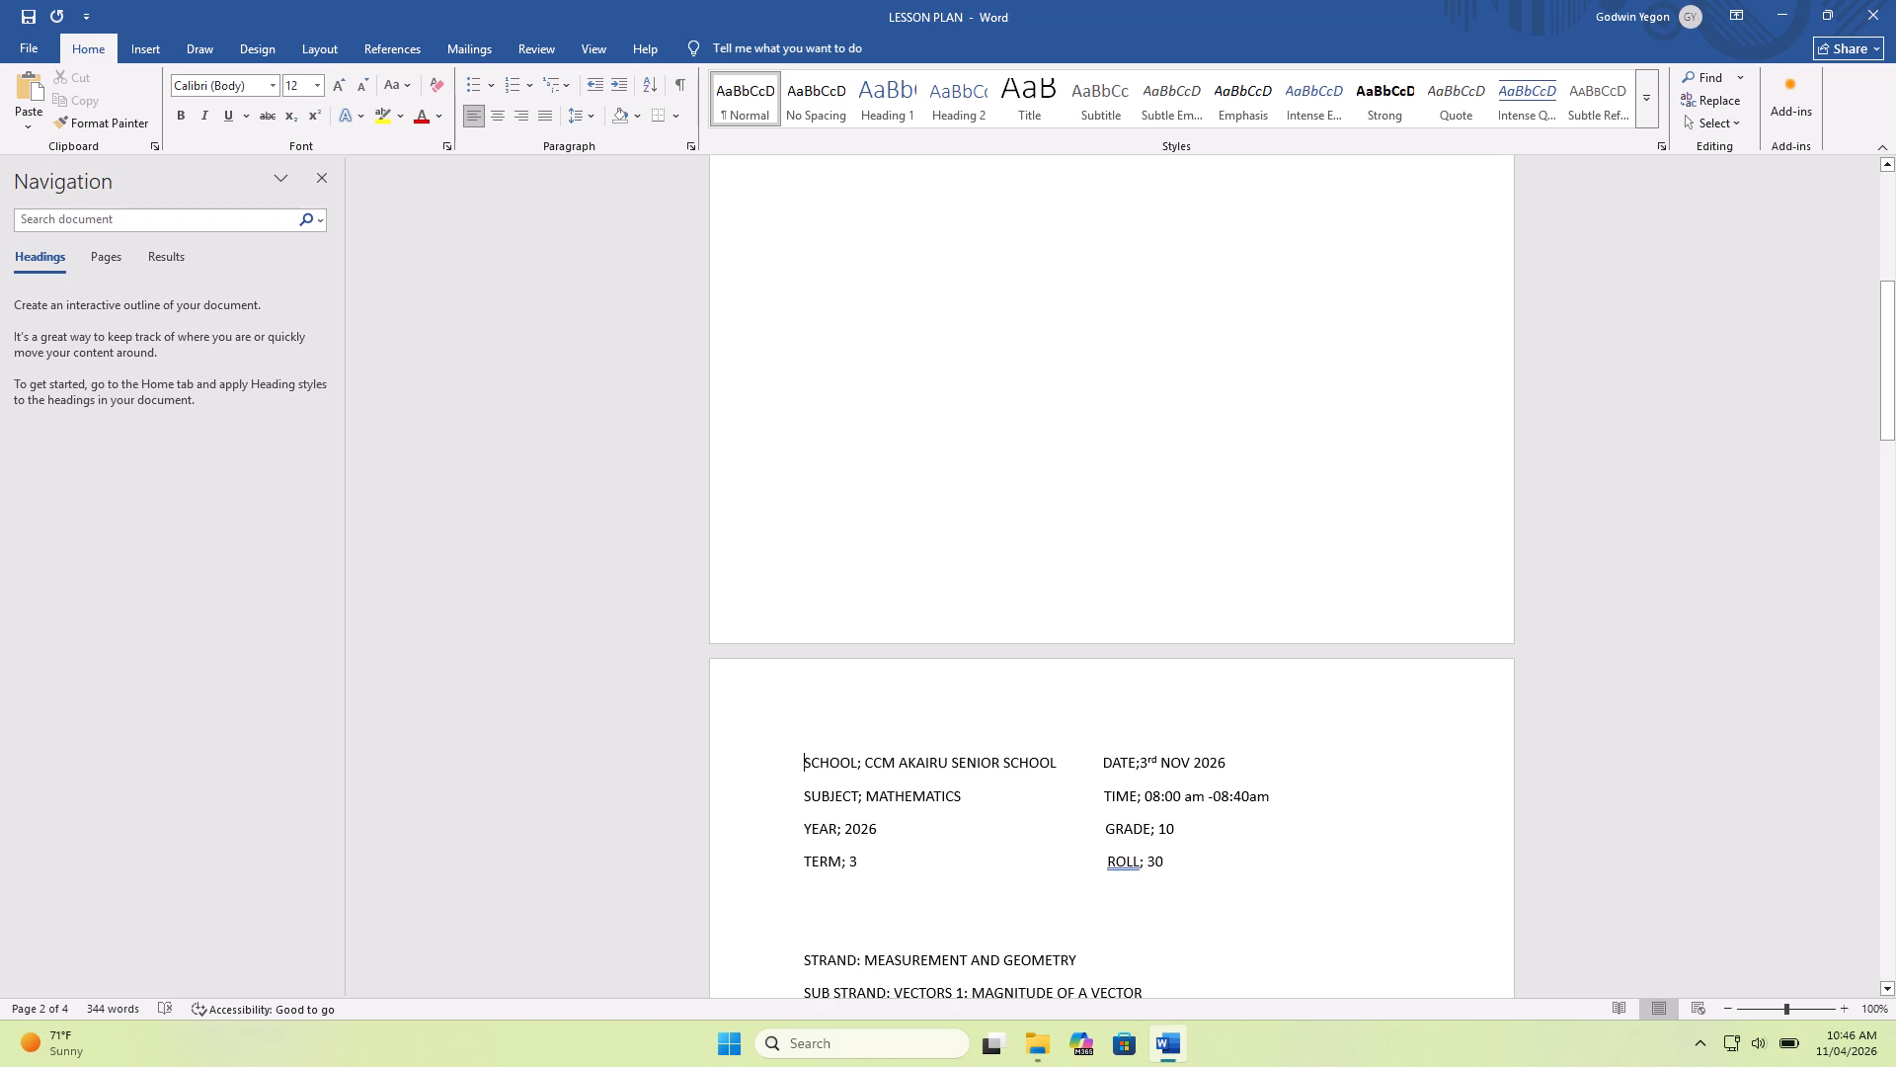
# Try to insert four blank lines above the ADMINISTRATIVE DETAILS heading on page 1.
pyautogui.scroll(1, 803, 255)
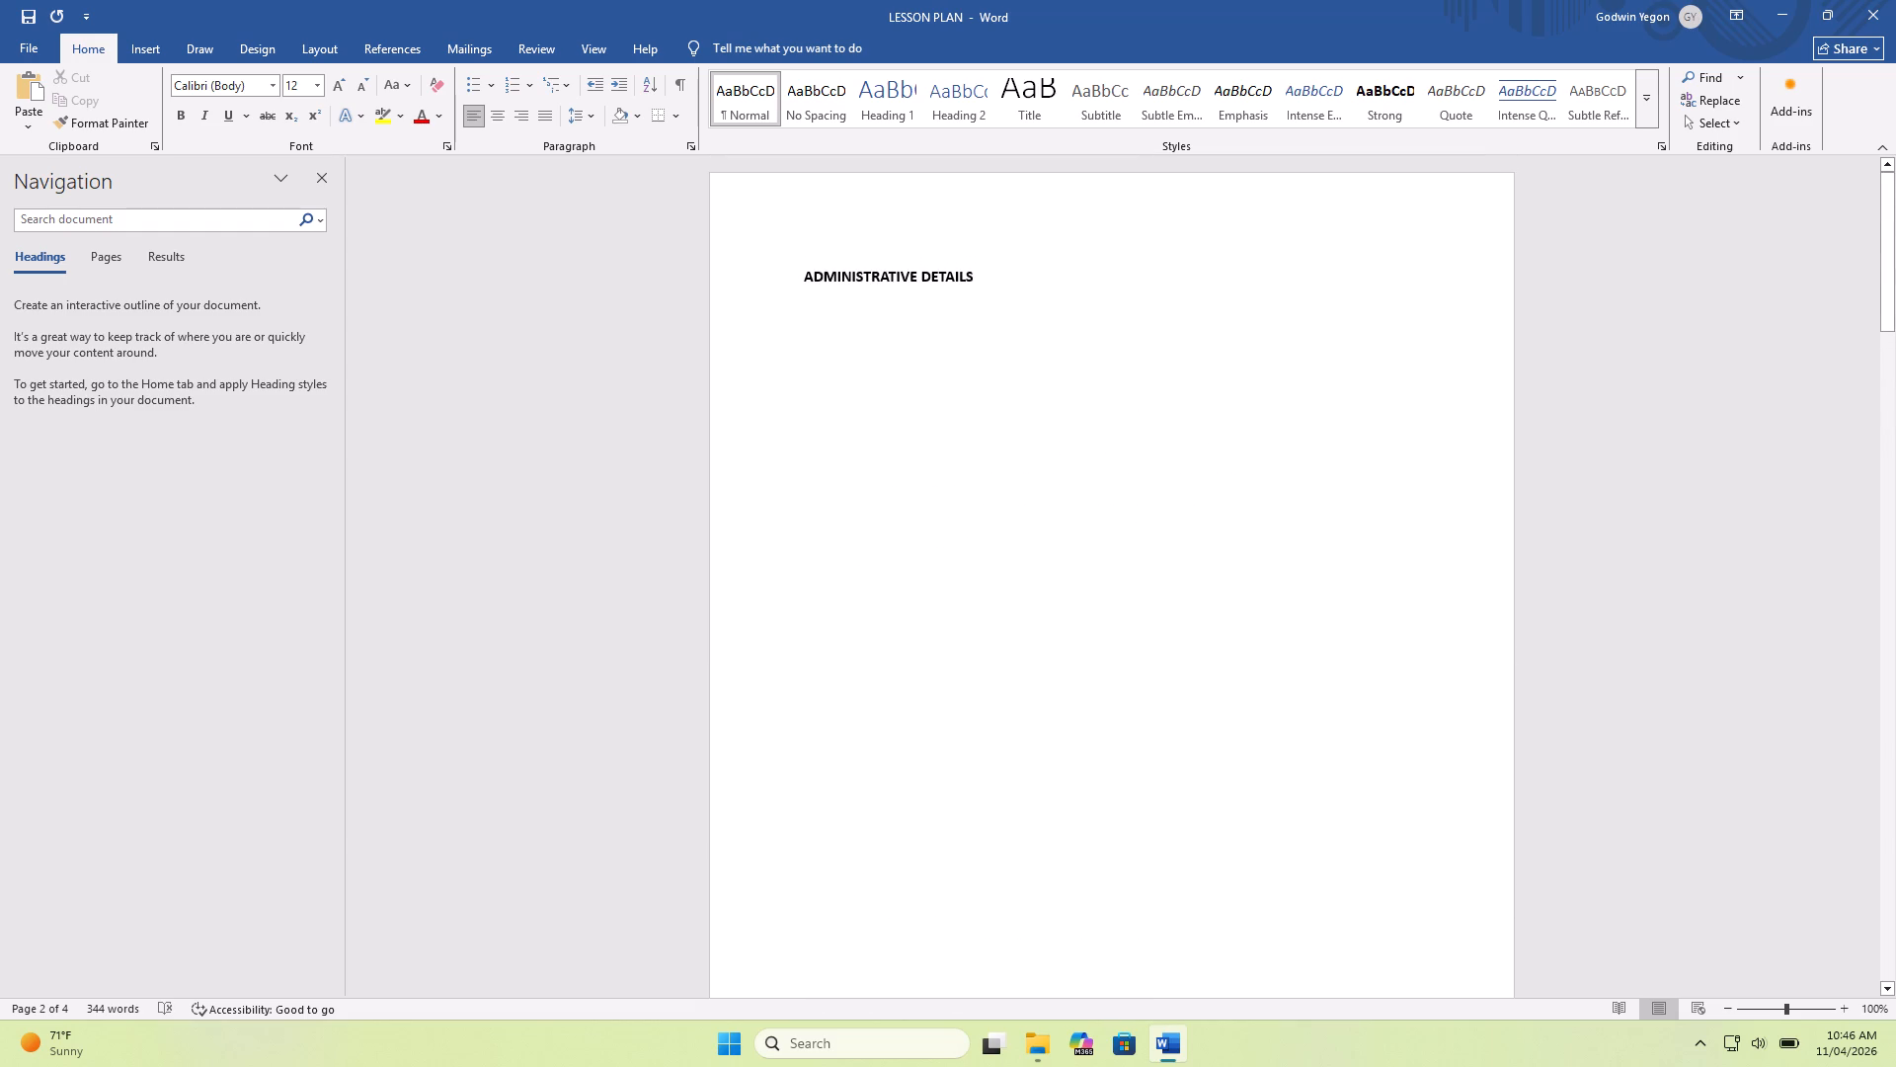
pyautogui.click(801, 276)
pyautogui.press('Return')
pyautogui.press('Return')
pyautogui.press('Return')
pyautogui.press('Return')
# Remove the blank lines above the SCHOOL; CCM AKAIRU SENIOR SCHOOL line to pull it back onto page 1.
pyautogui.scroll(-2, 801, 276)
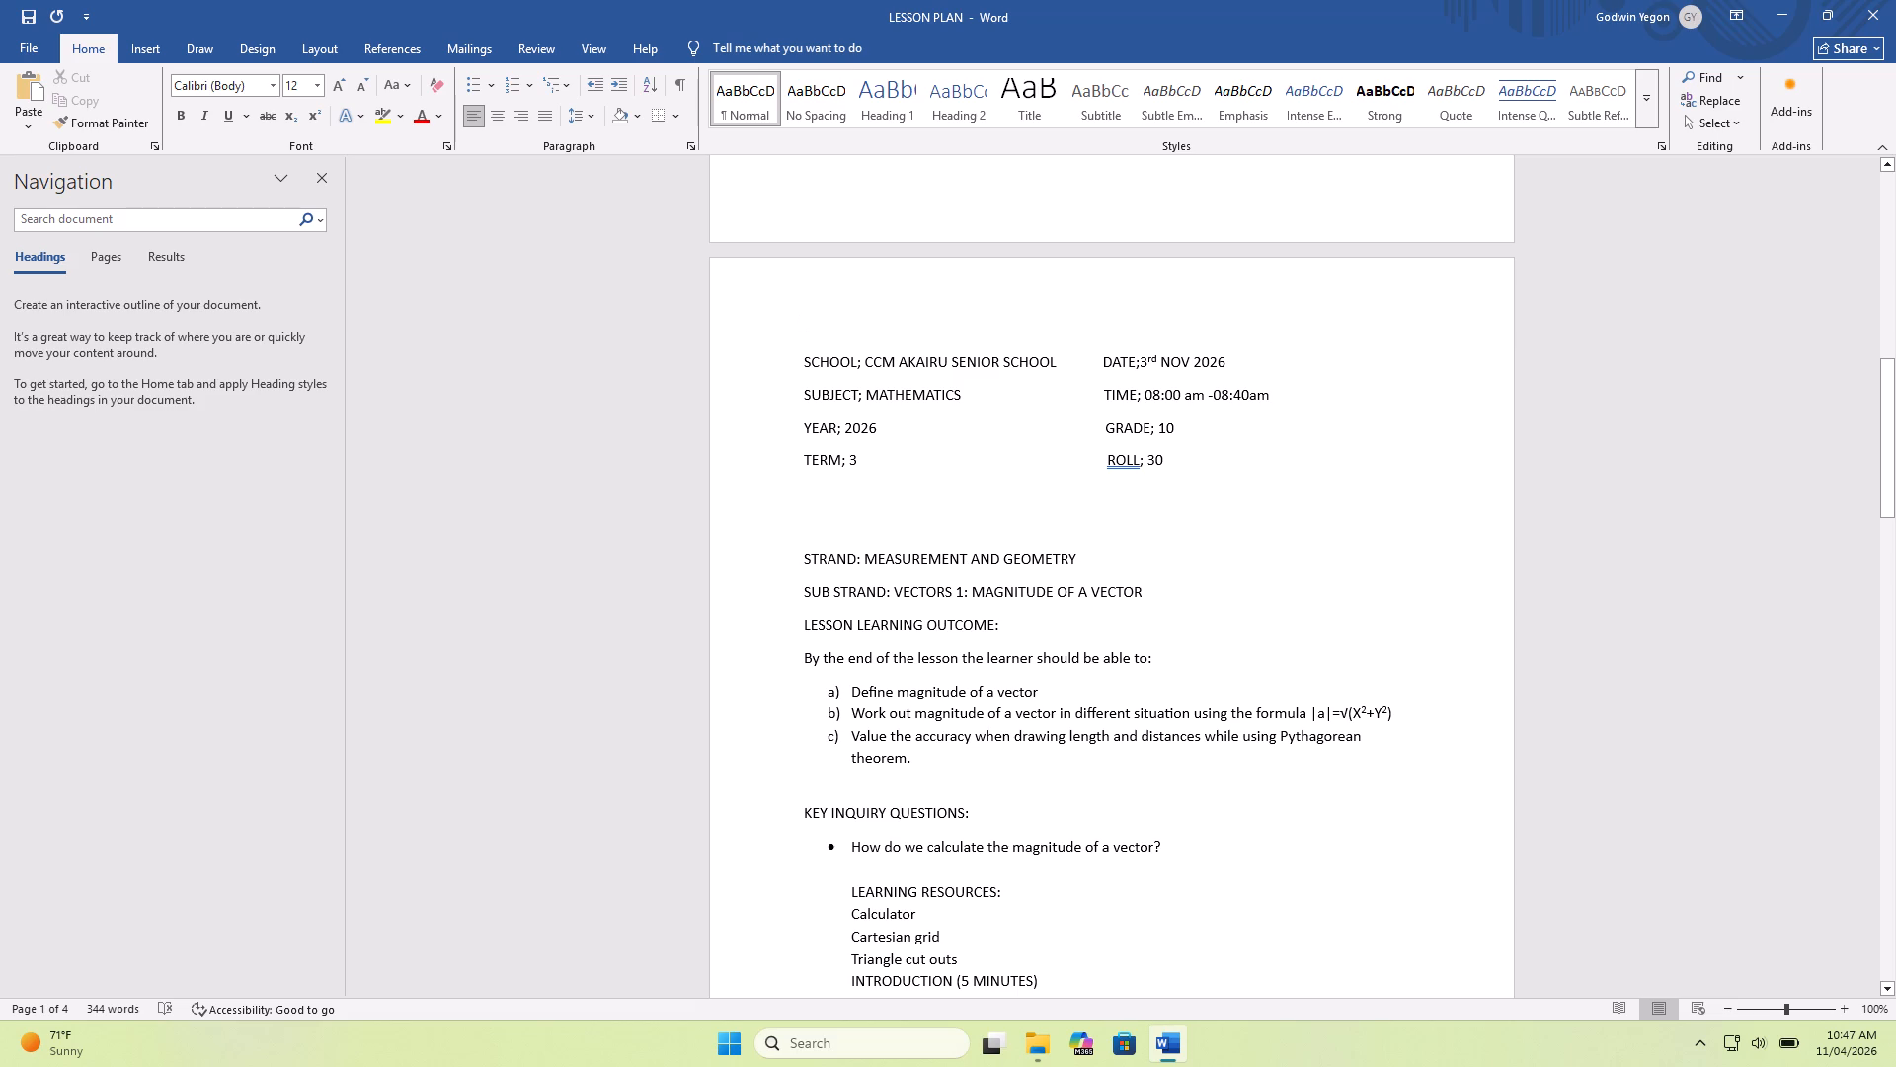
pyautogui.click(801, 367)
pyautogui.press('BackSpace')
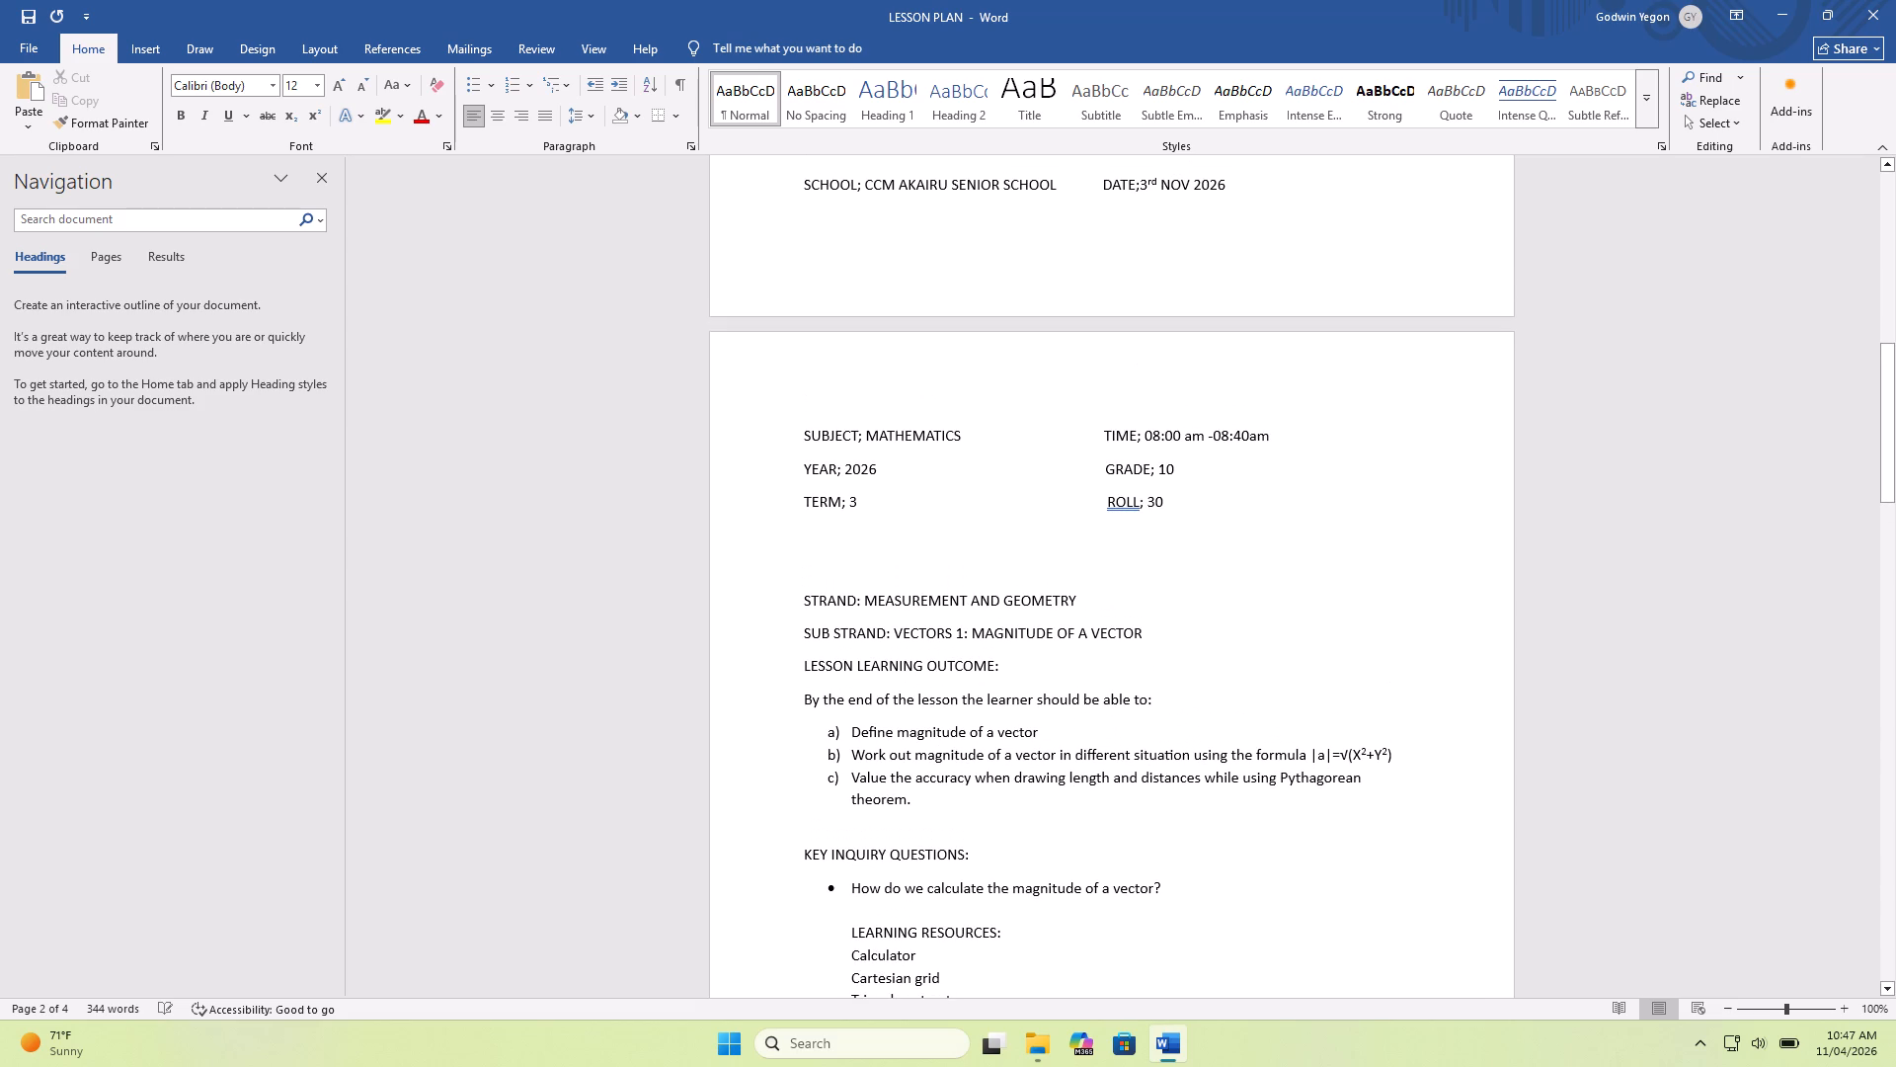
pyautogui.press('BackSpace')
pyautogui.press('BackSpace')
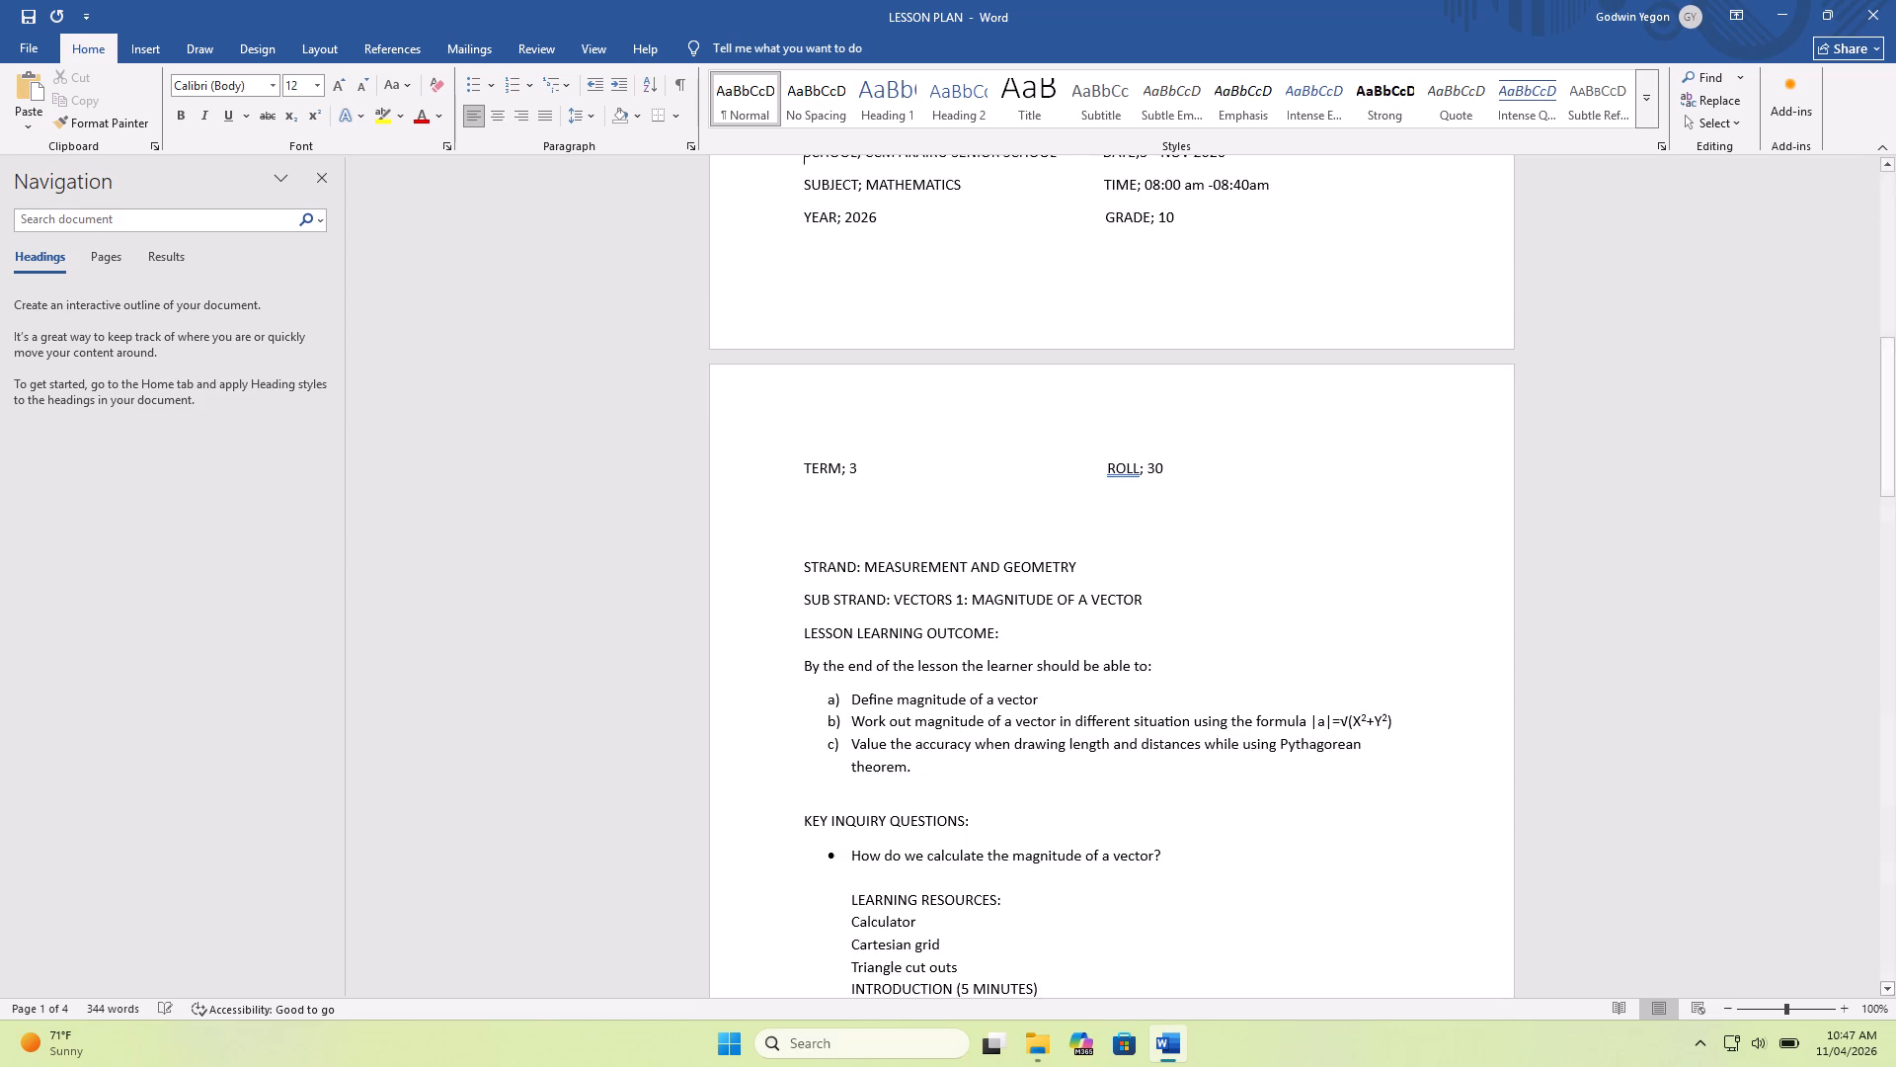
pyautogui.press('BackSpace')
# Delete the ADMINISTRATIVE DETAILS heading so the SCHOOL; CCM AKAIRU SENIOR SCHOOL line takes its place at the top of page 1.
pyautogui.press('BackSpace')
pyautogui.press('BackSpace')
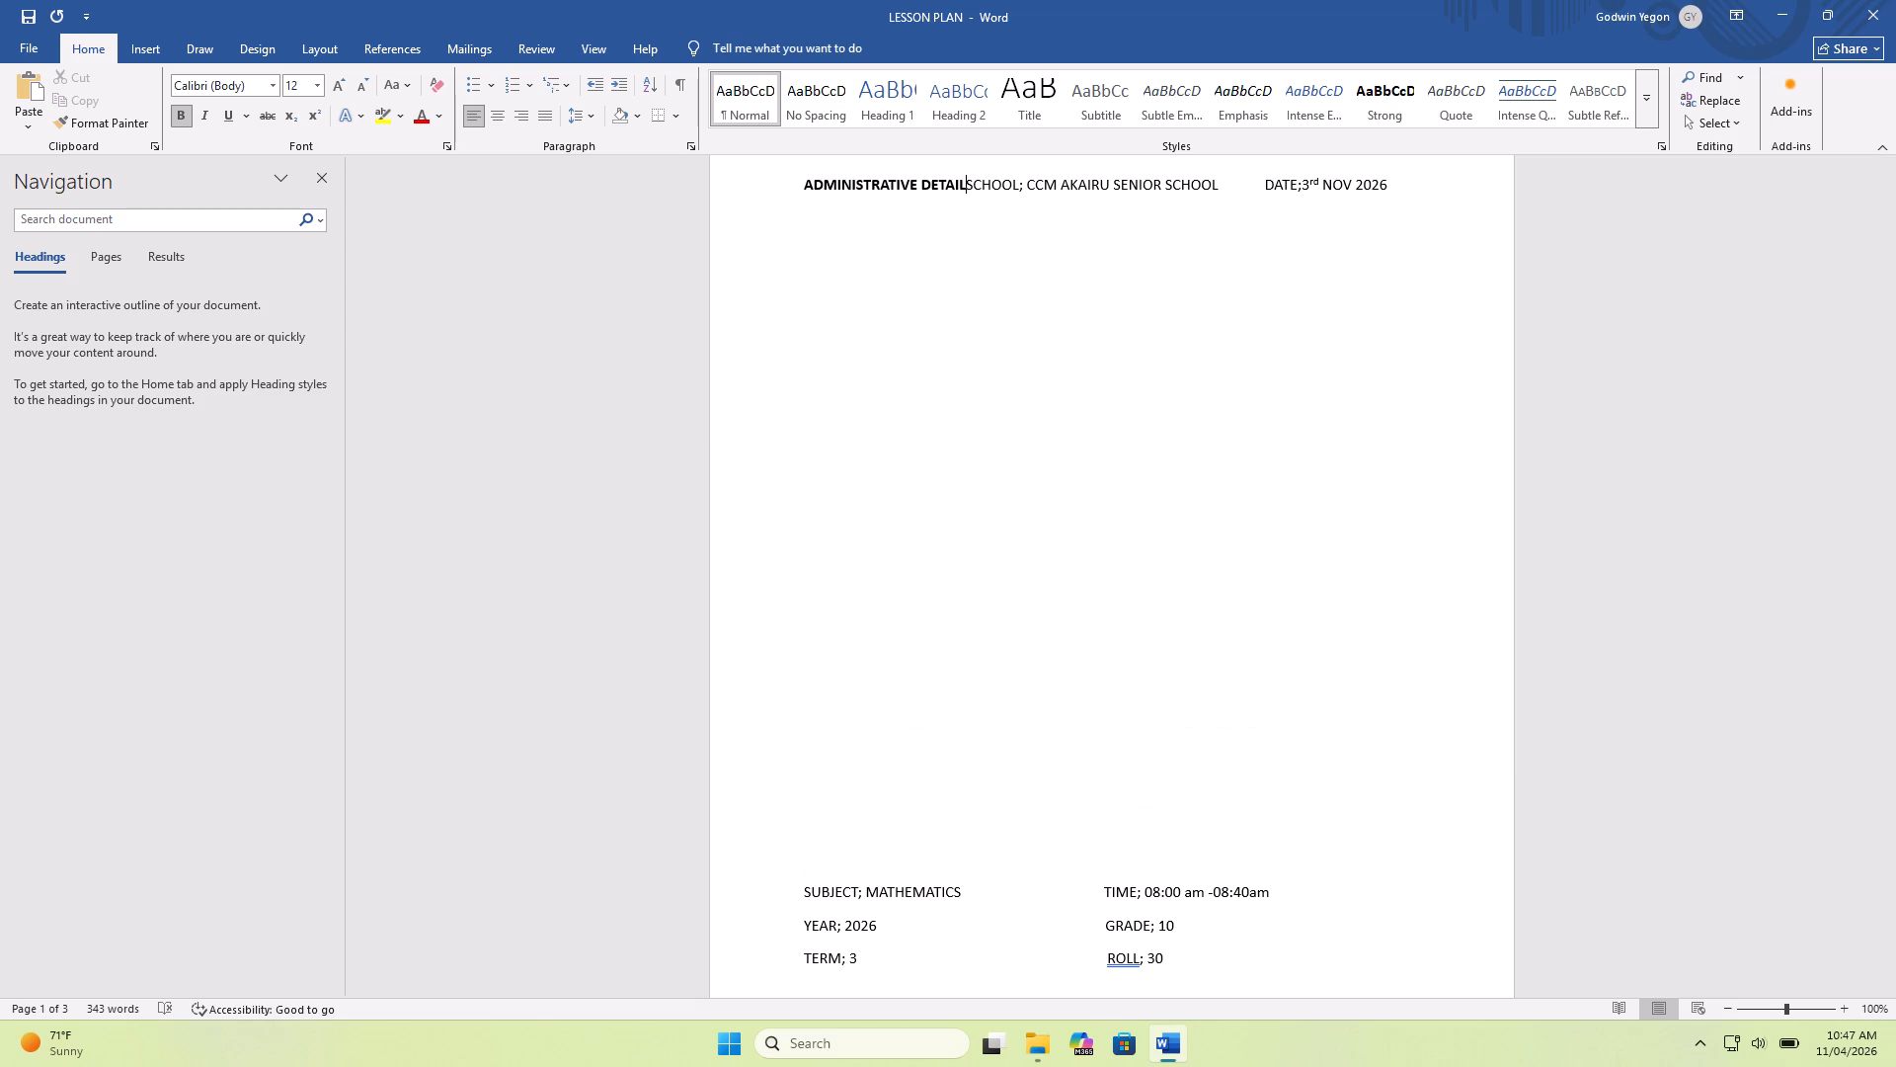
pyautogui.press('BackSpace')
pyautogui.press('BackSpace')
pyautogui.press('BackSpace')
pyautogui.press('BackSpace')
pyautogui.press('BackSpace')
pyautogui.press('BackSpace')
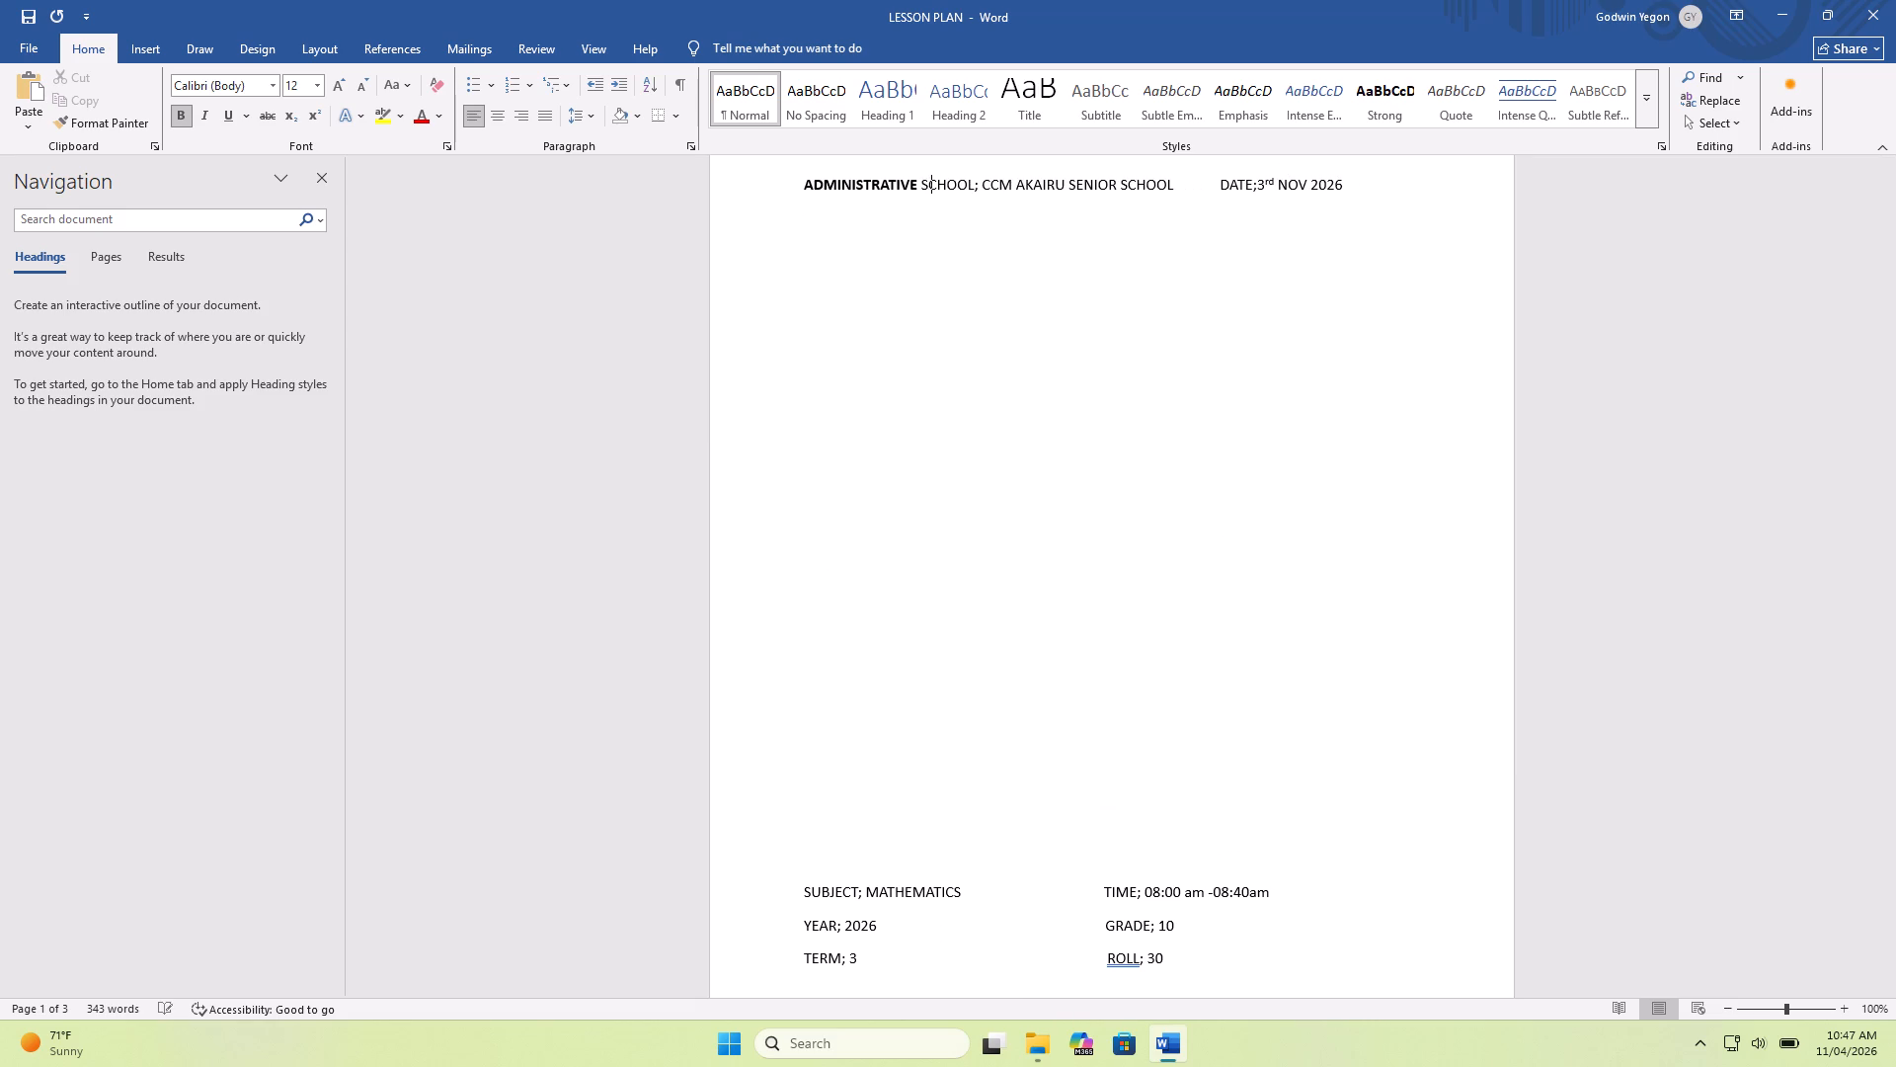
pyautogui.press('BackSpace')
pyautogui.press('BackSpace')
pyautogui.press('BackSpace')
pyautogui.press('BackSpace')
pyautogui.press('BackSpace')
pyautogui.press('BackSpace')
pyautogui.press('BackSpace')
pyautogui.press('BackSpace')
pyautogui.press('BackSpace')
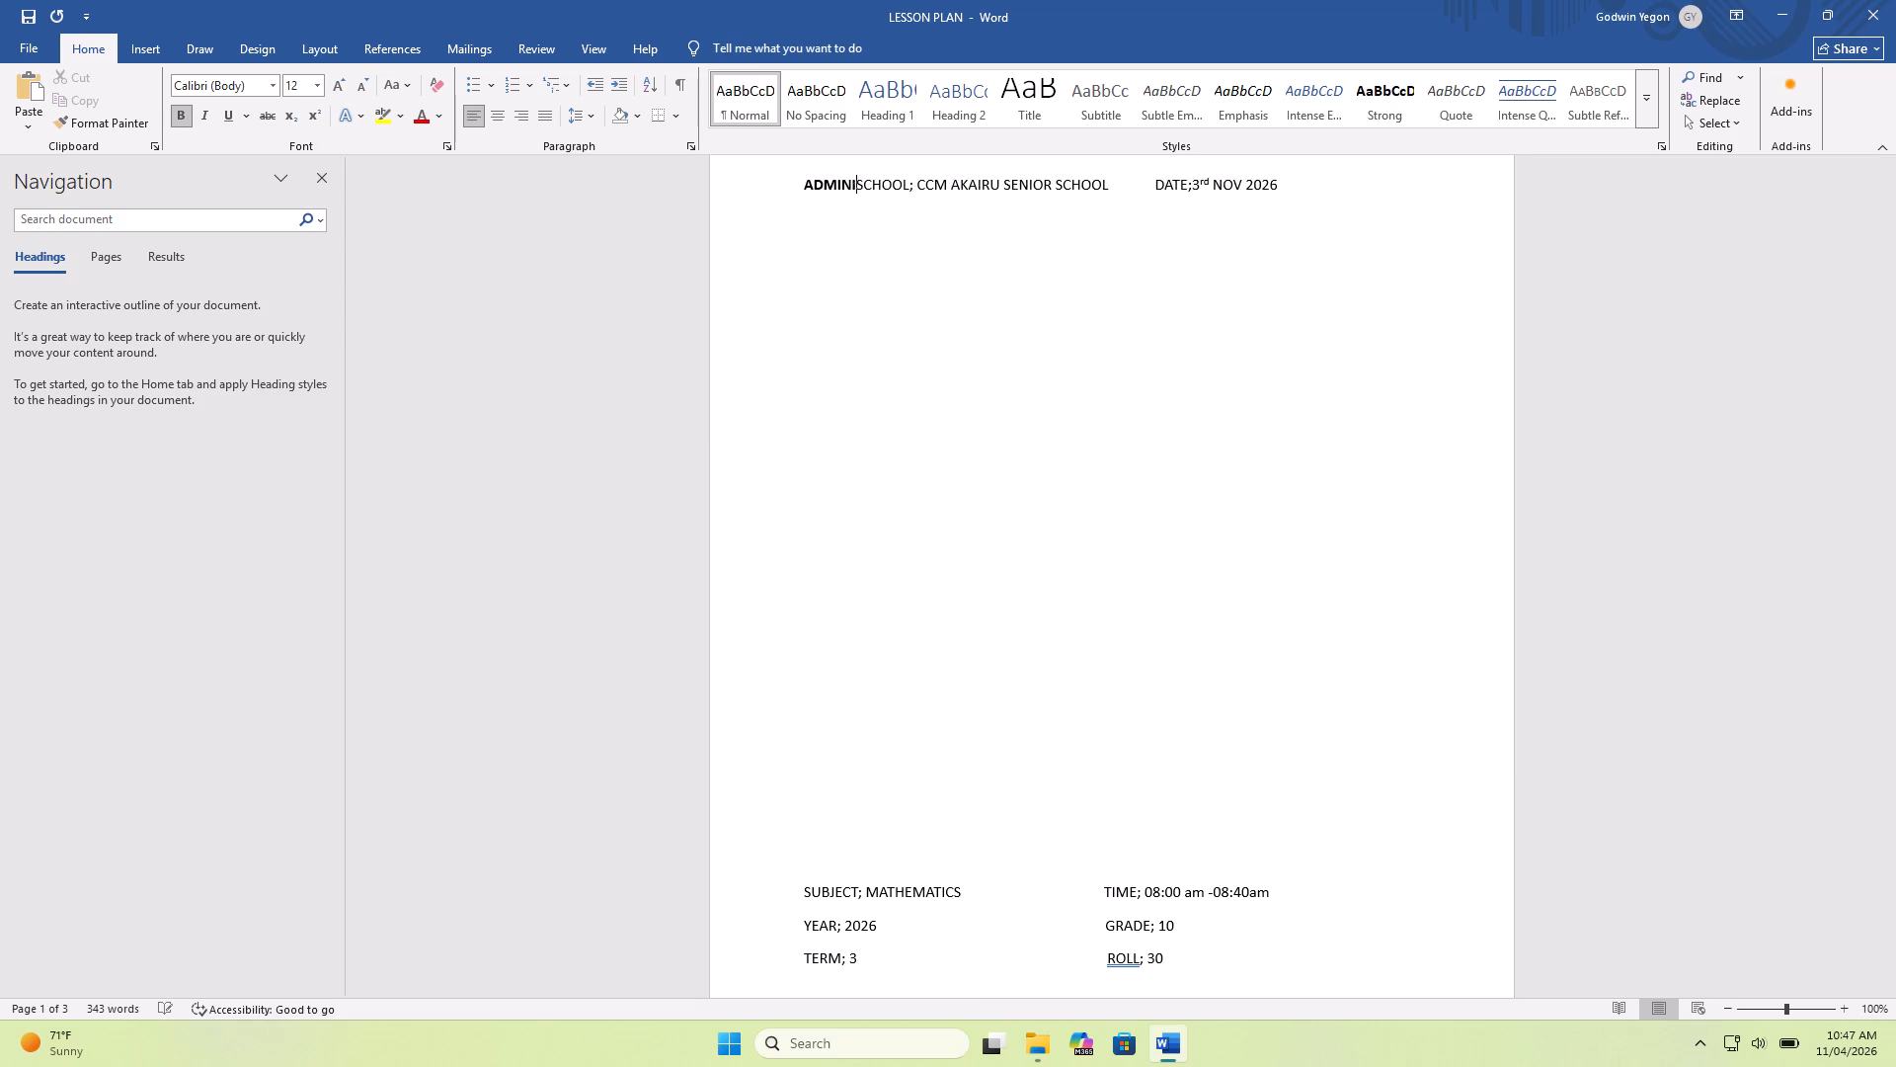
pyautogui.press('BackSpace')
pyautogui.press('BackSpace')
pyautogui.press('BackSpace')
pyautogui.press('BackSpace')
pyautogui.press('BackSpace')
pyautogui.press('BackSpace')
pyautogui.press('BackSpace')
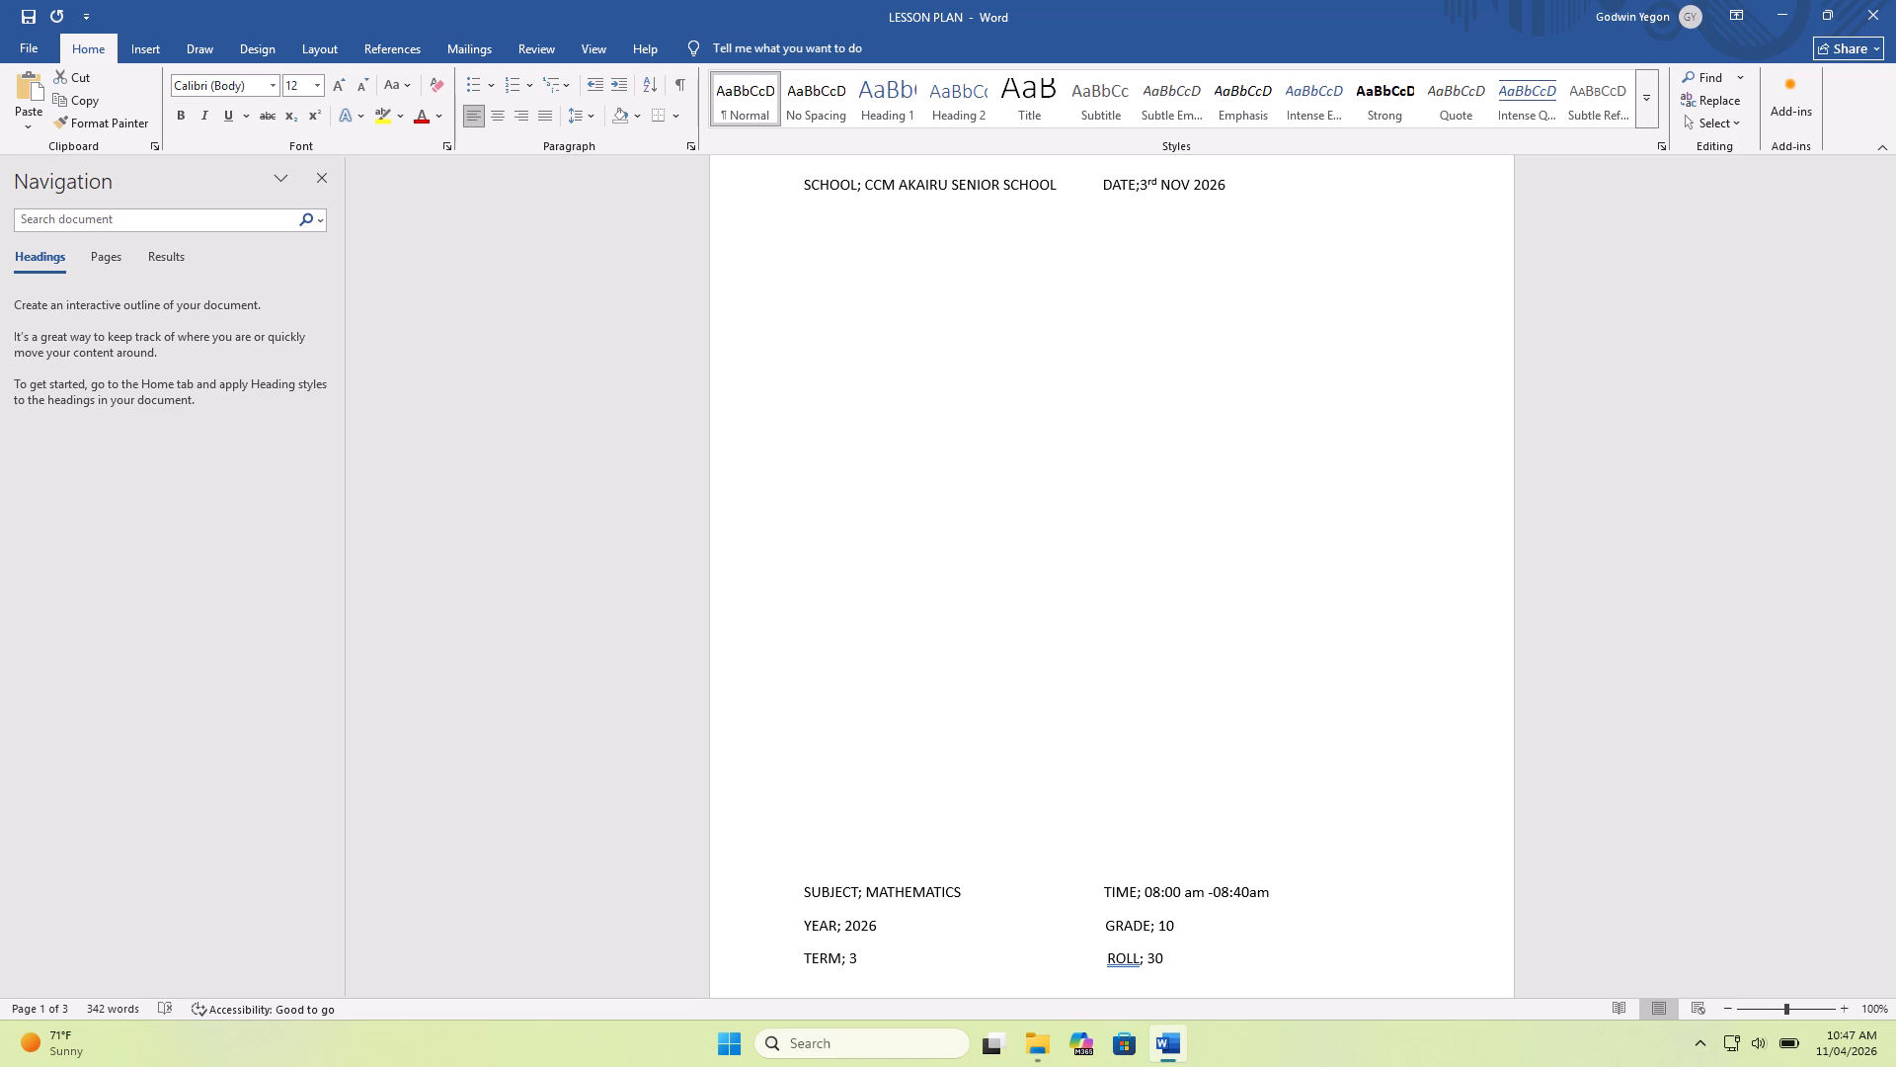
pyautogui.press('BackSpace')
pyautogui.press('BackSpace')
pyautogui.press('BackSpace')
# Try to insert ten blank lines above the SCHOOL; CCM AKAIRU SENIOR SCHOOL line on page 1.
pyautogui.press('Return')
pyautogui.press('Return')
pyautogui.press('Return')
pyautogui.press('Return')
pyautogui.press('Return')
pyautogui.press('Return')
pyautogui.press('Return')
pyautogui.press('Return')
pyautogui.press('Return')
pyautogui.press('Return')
# Check the layout of the school details on page 1 and the start of the STRAND section on page 2.
pyautogui.scroll(-2, 801, 367)
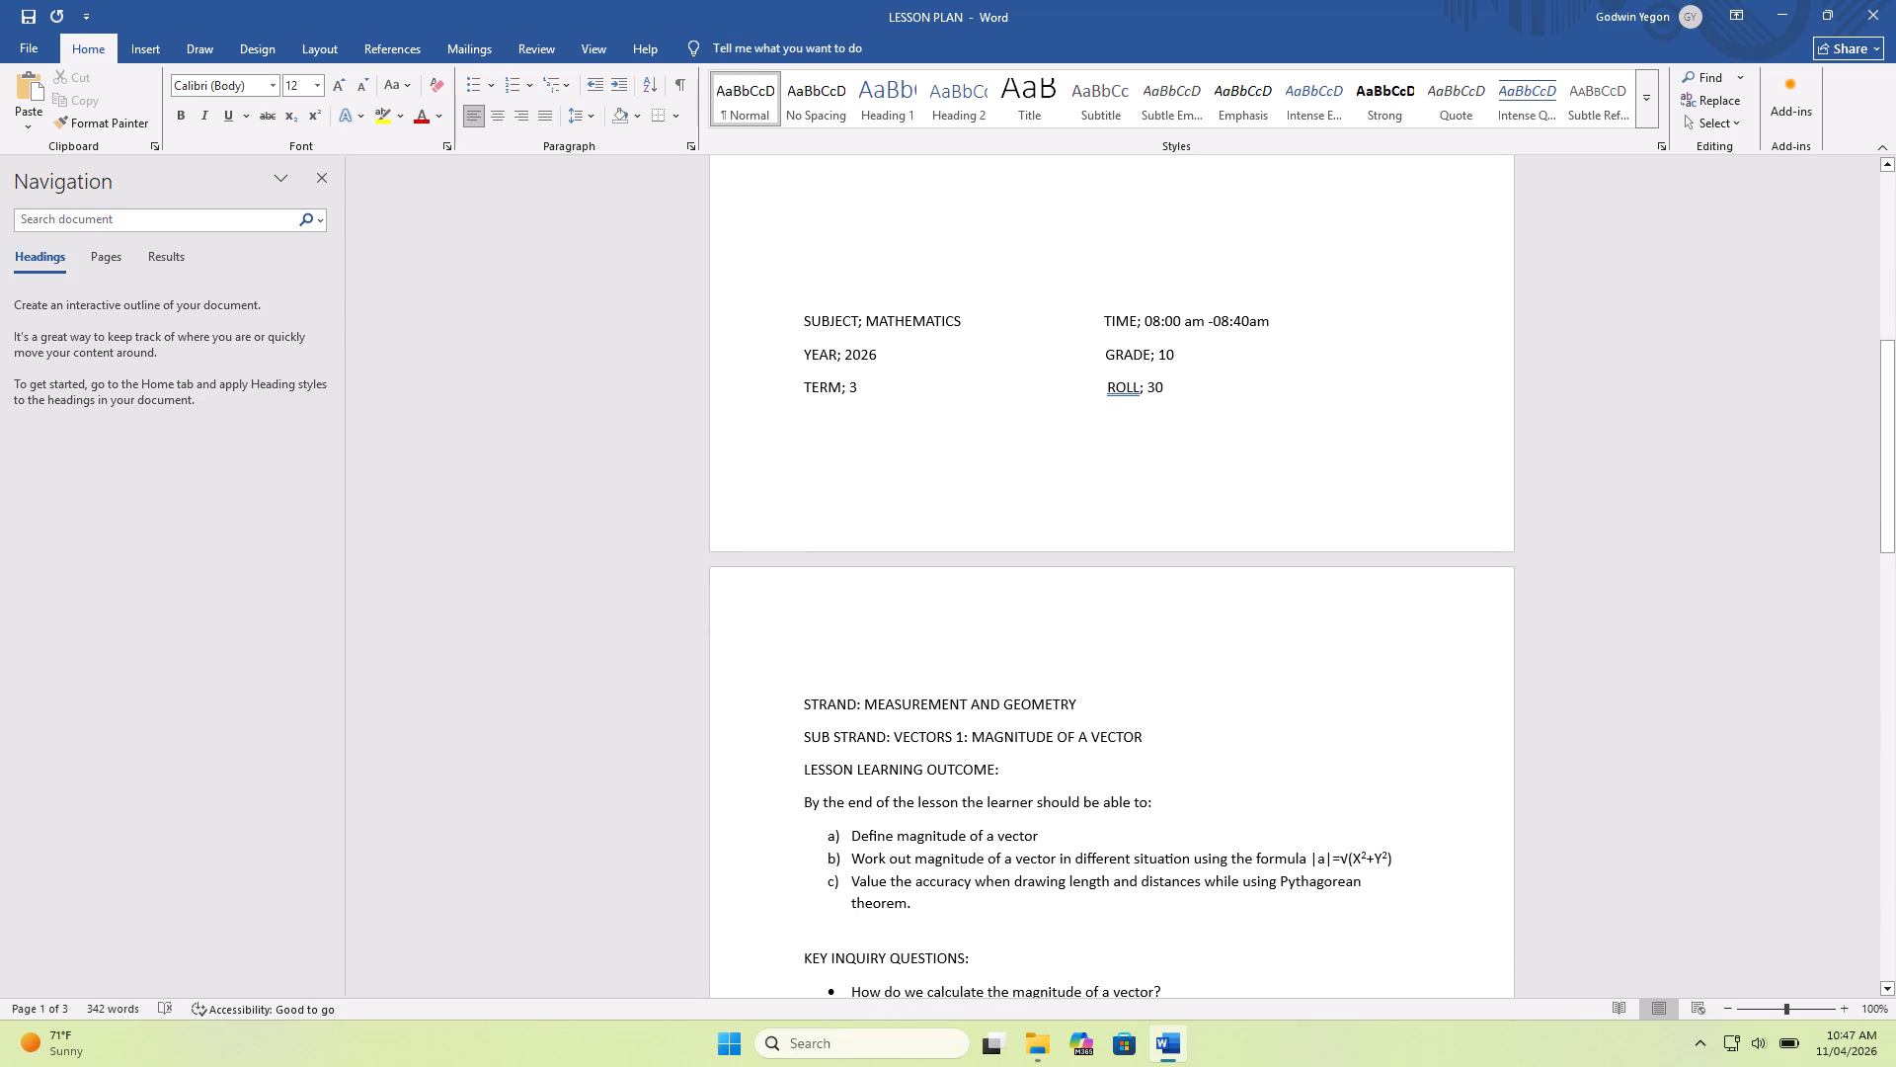
pyautogui.scroll(1, 801, 367)
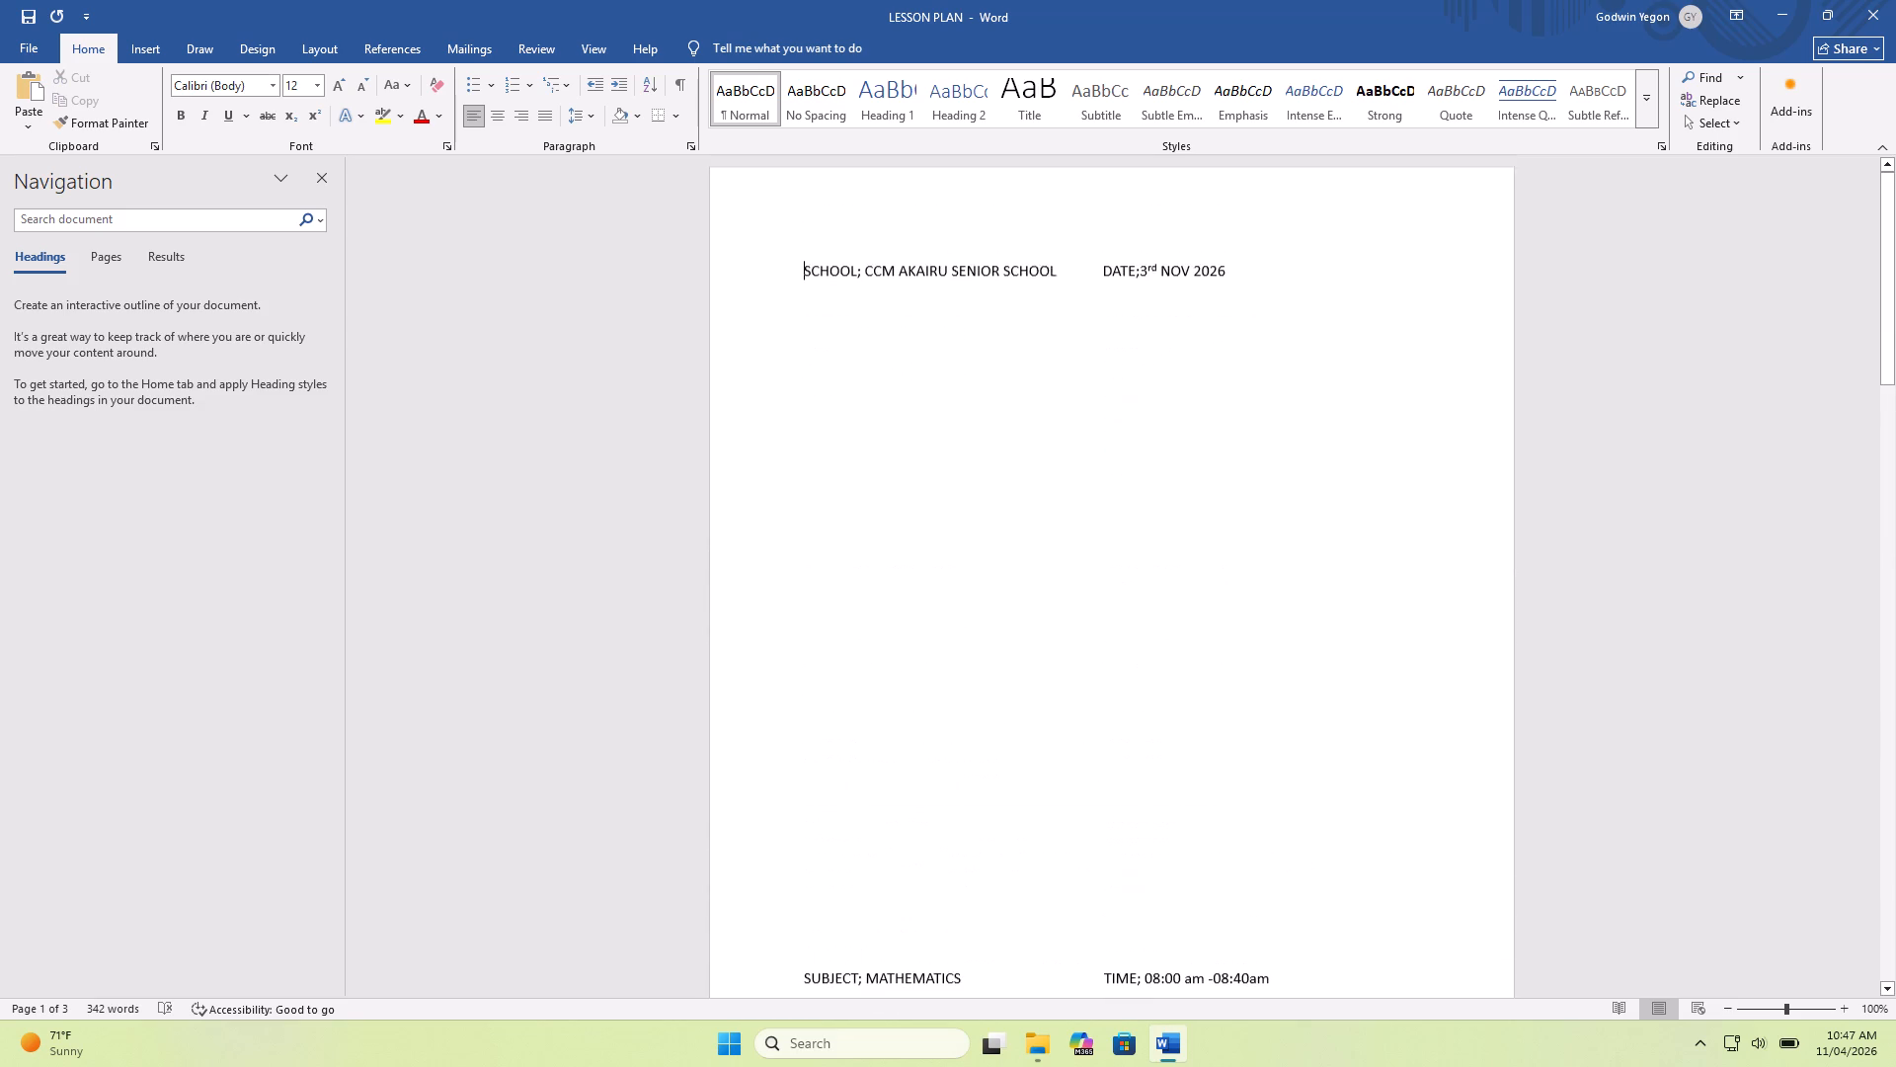
pyautogui.scroll(2, 801, 367)
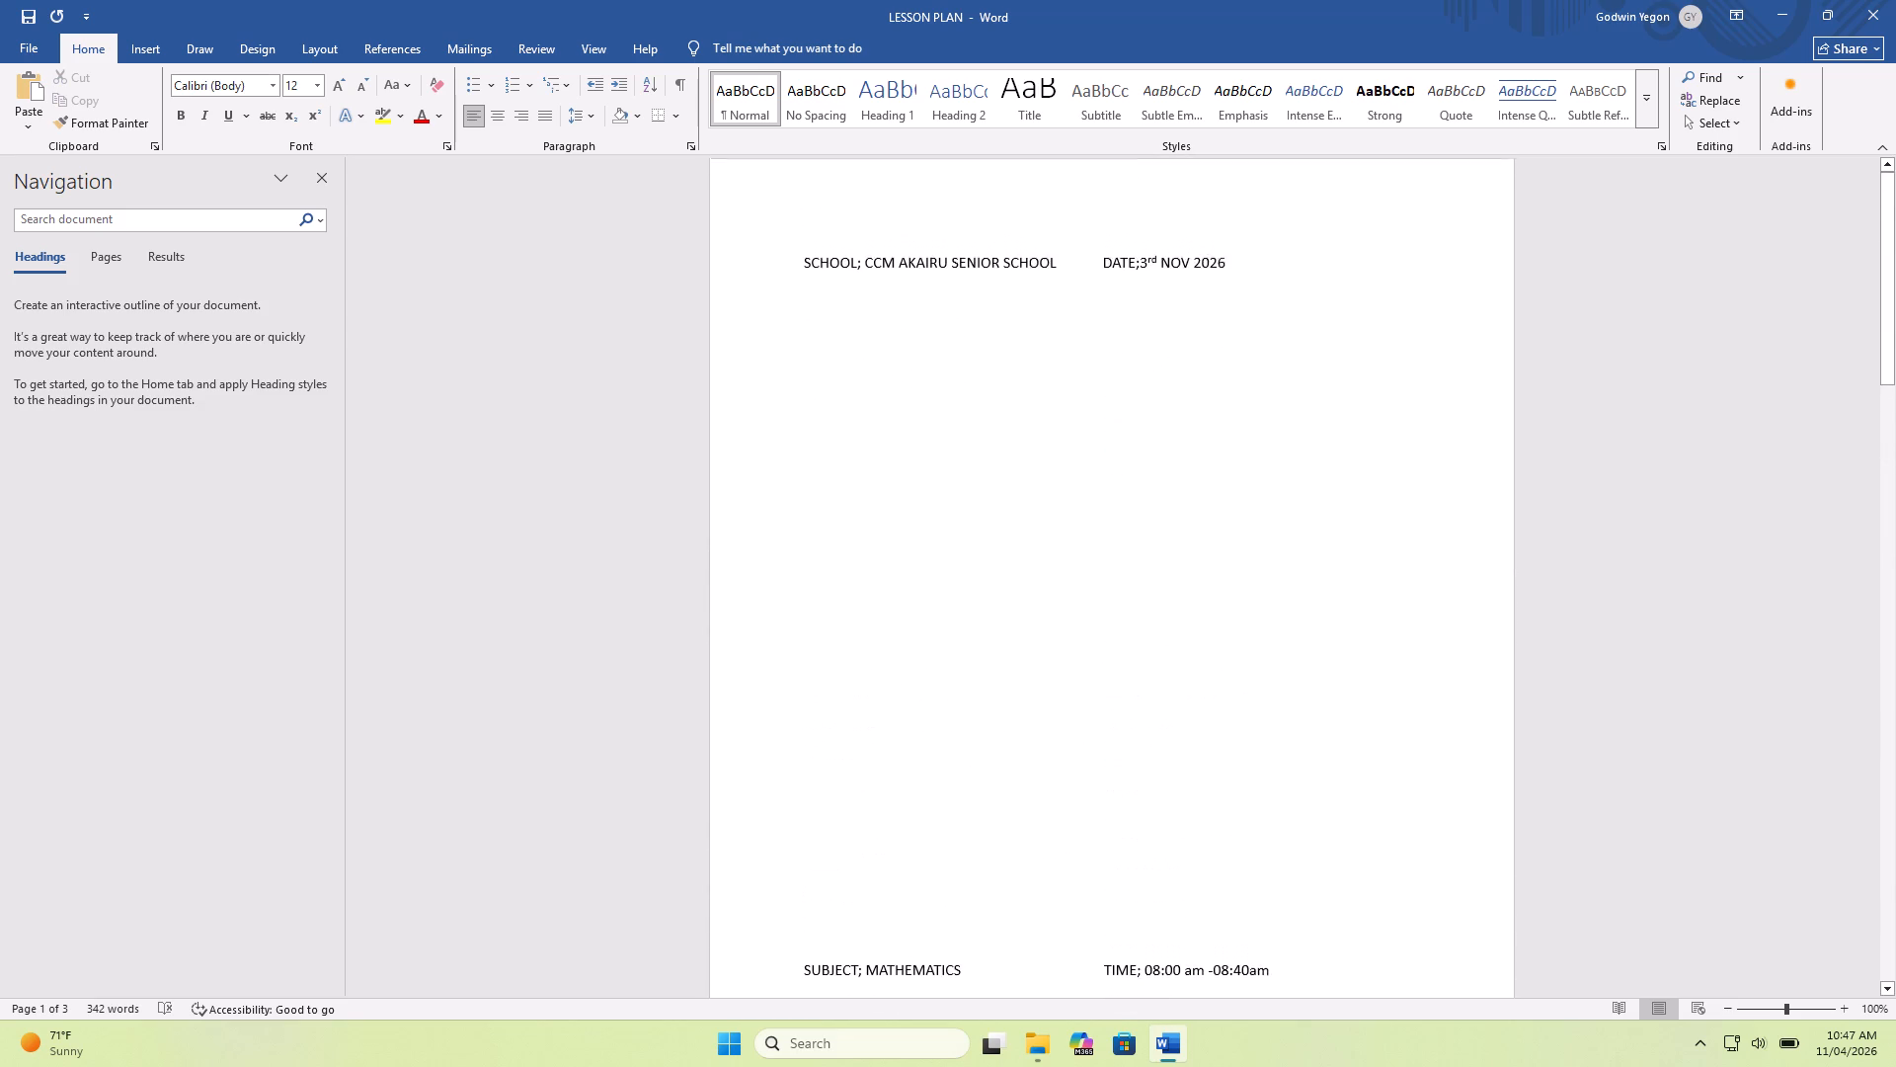
pyautogui.scroll(1, 801, 367)
pyautogui.scroll(-1, 801, 367)
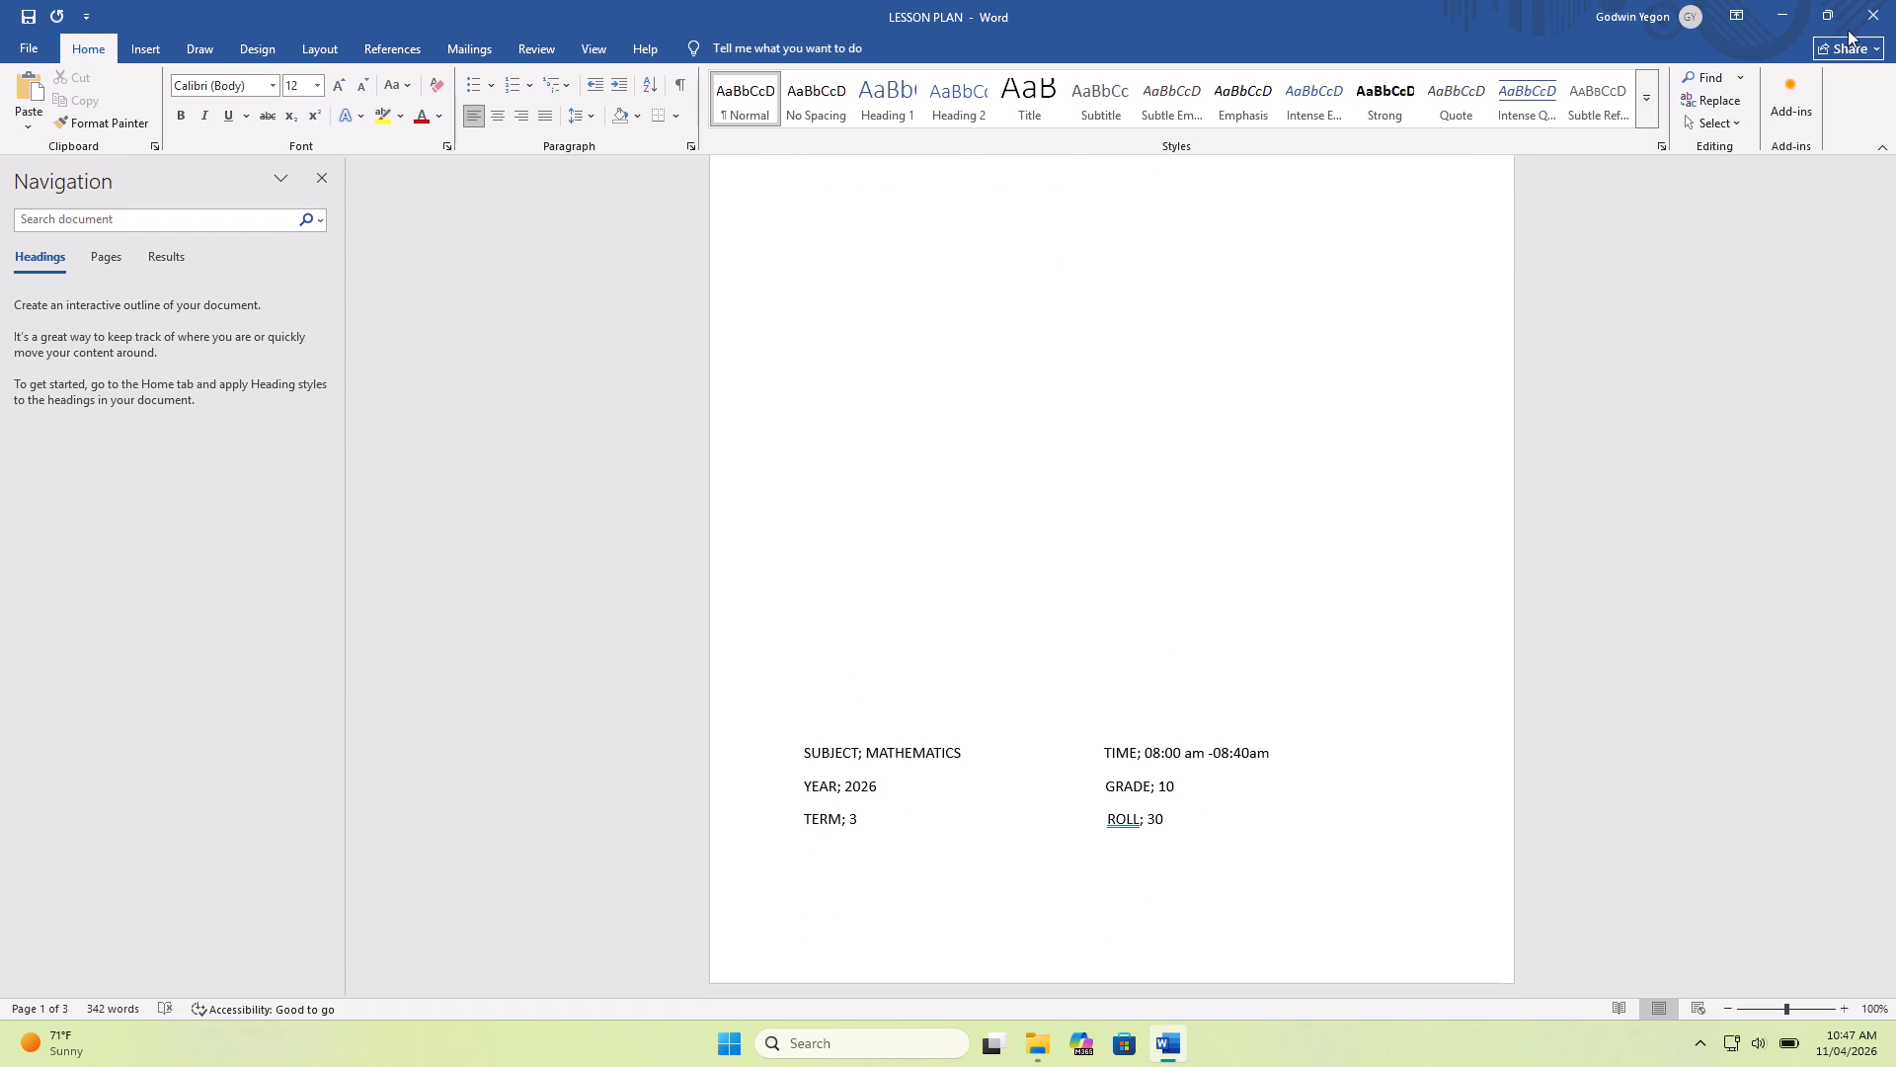
# Close the LESSON PLAN document without saving its changes.
pyautogui.click(1873, 14)
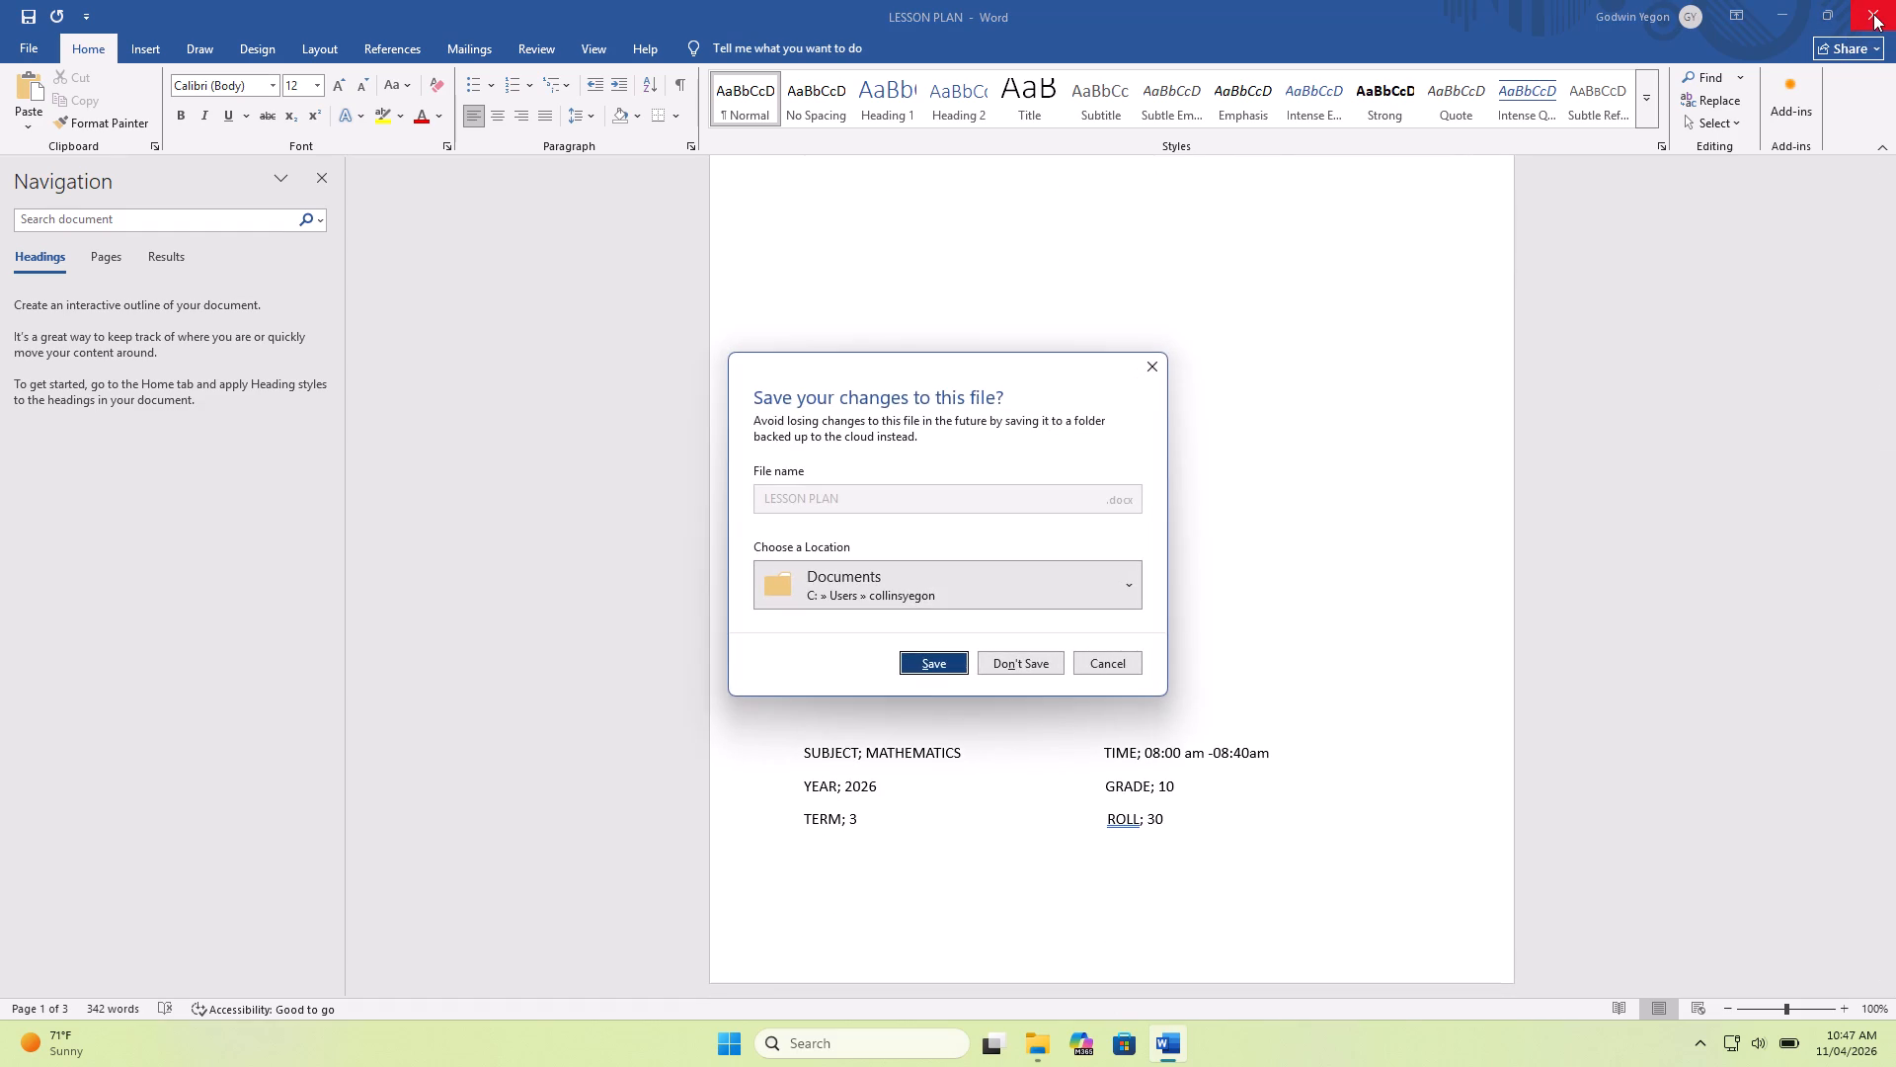
pyautogui.click(1029, 668)
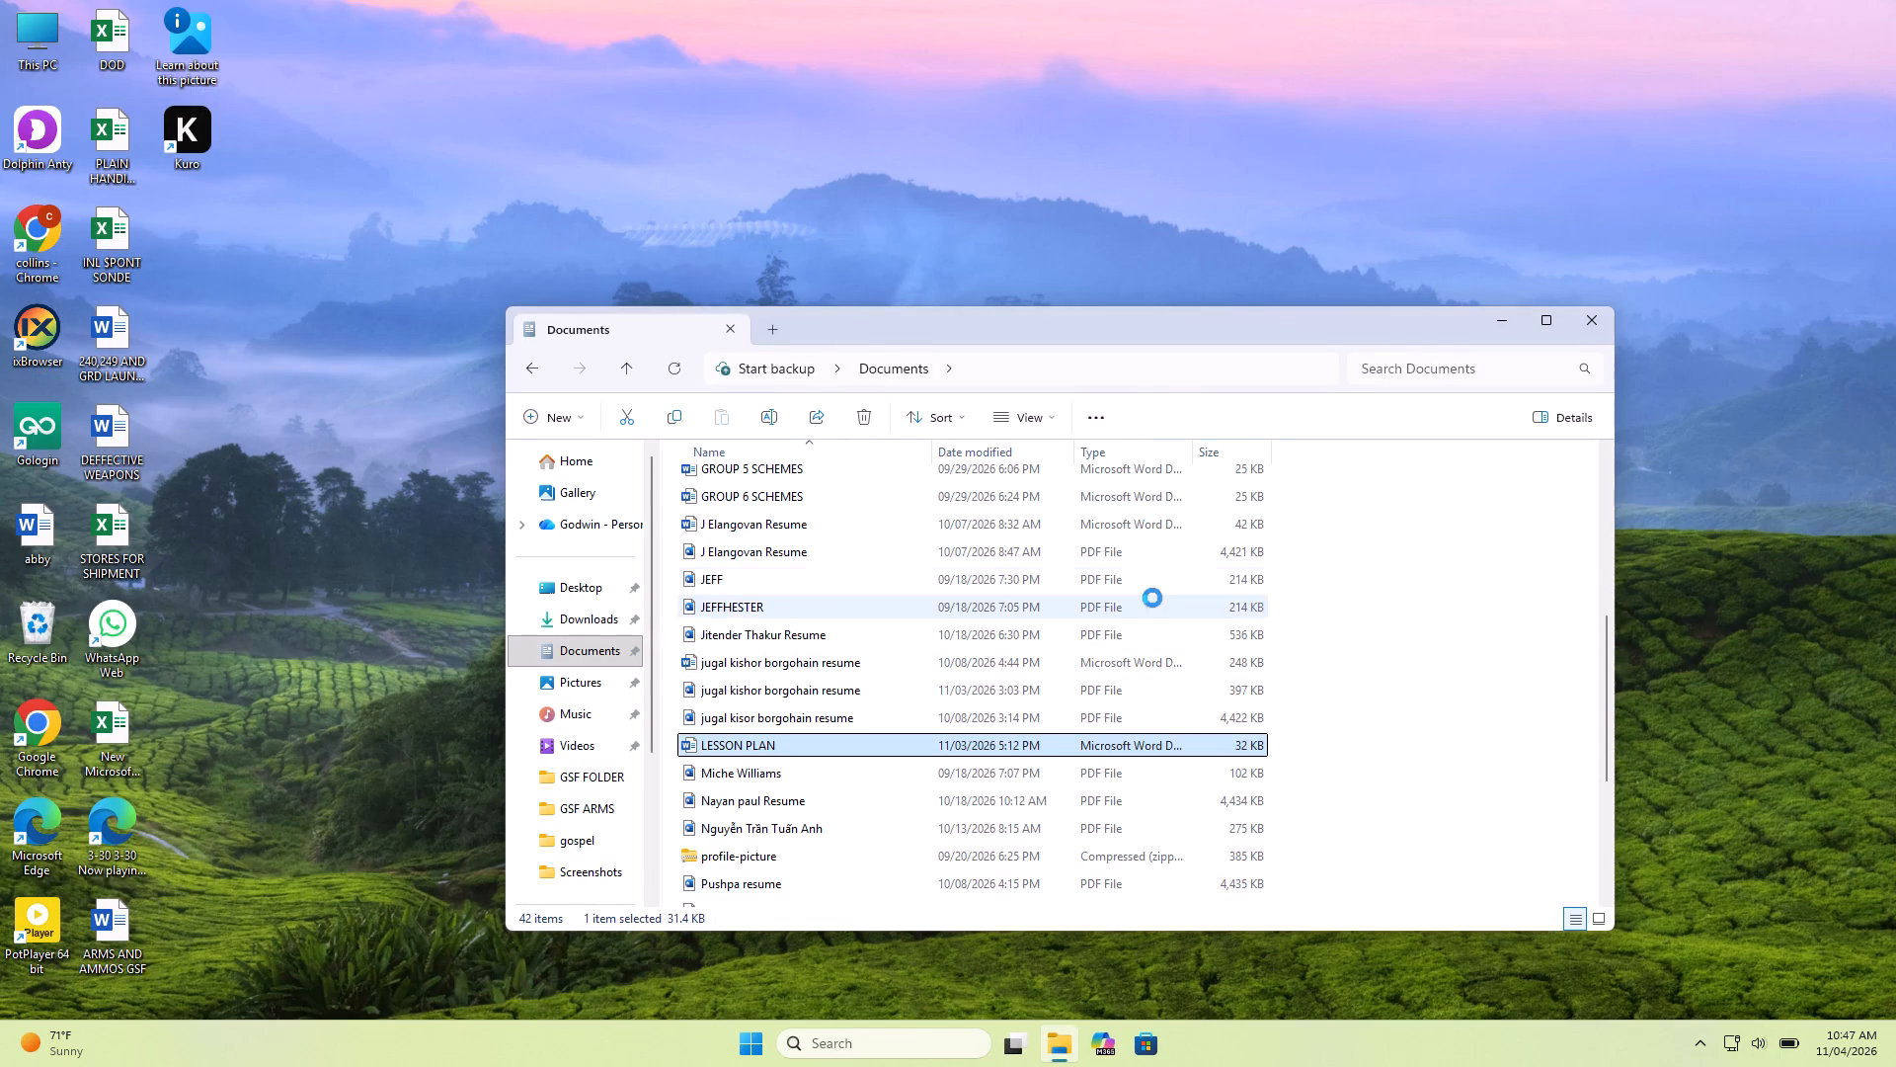
# Close the Documents folder window.
pyautogui.click(1598, 324)
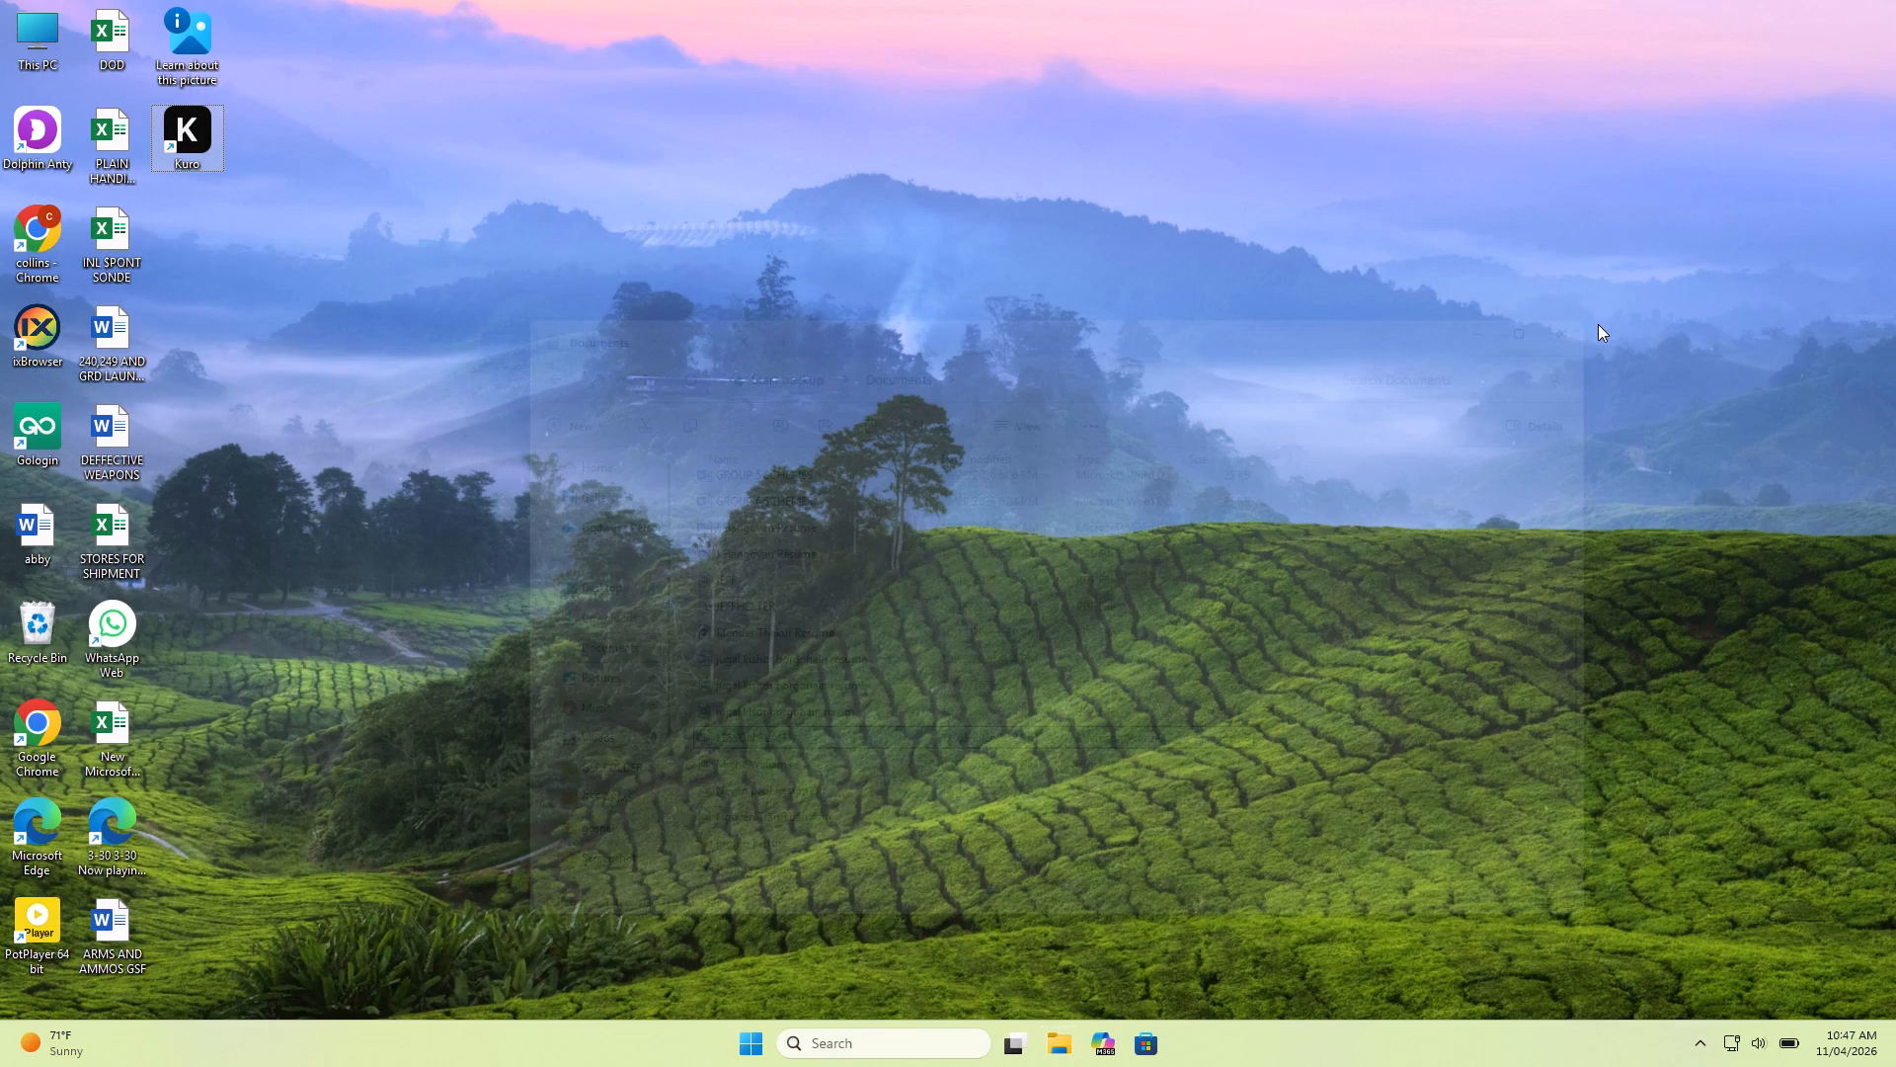
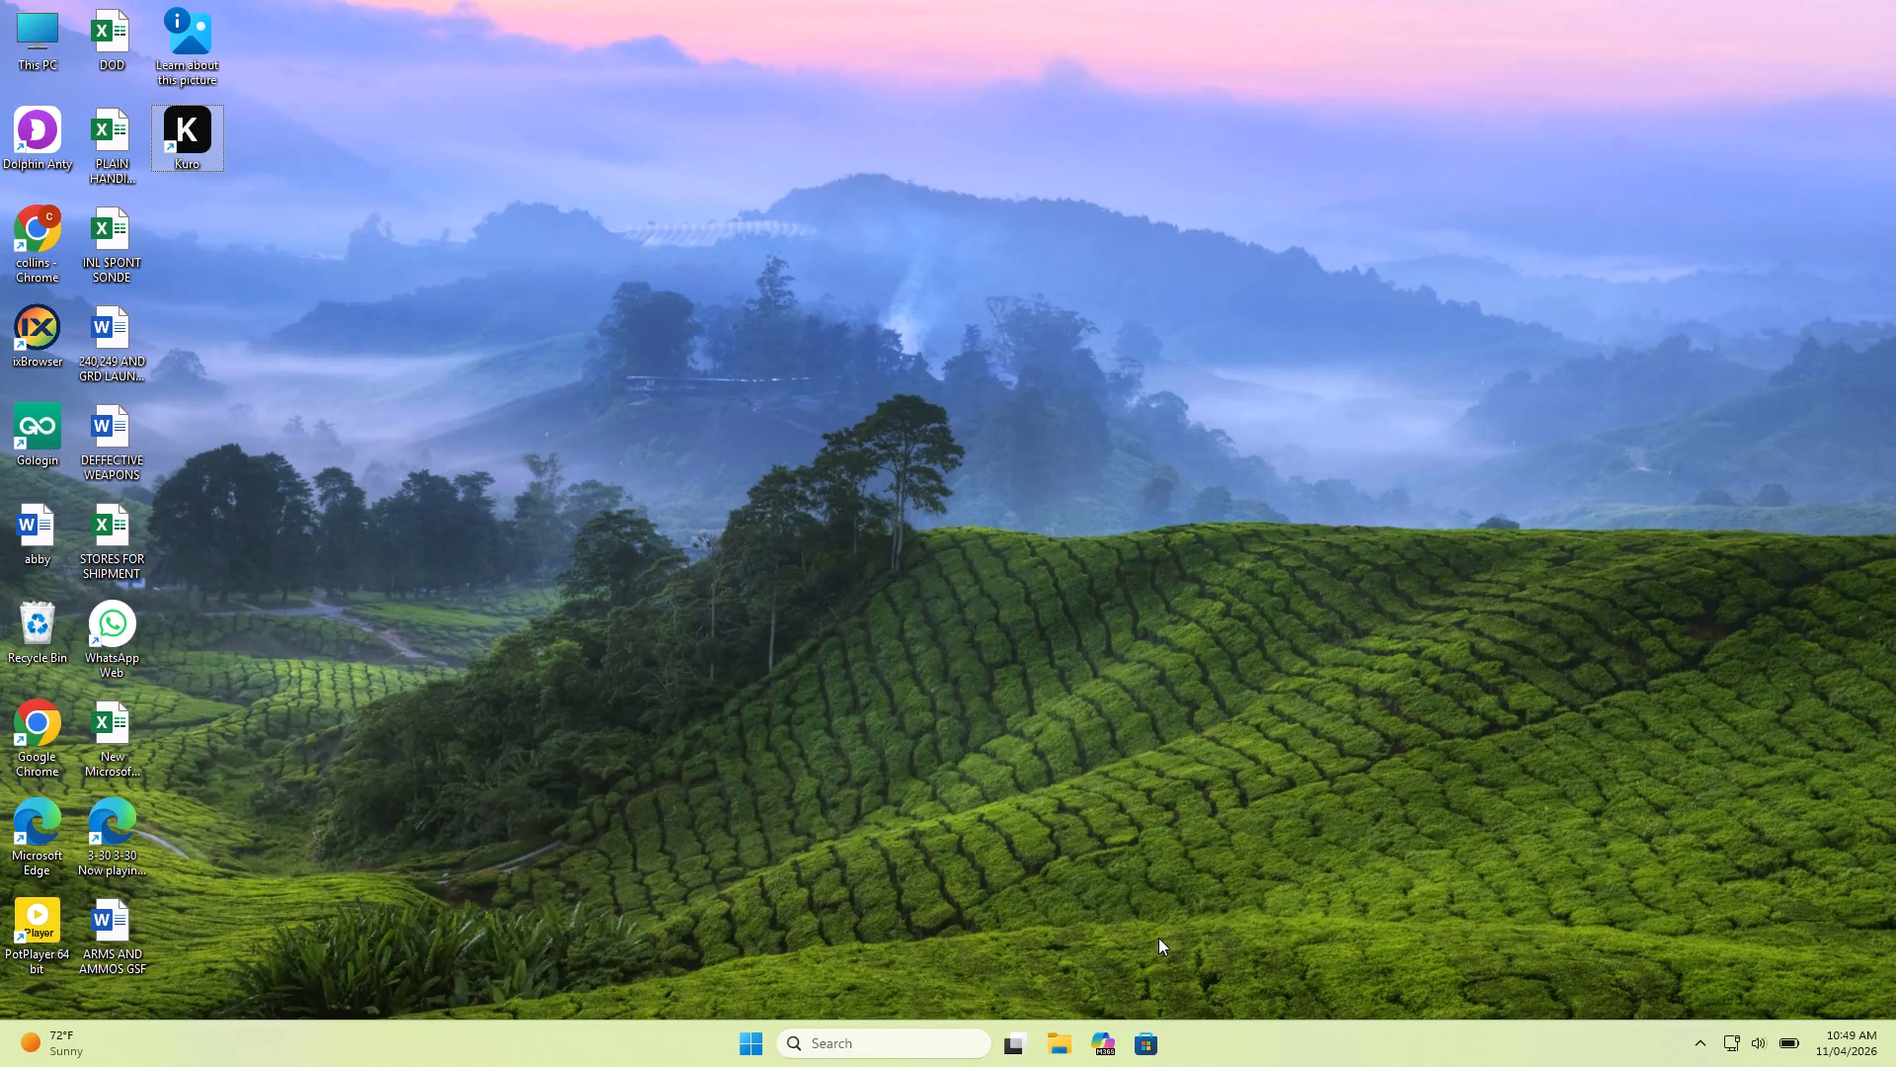
# Open the LESSON PLAN Word document from the Documents folder.
pyautogui.doubleClick(1064, 1049)
pyautogui.click(1064, 1049)
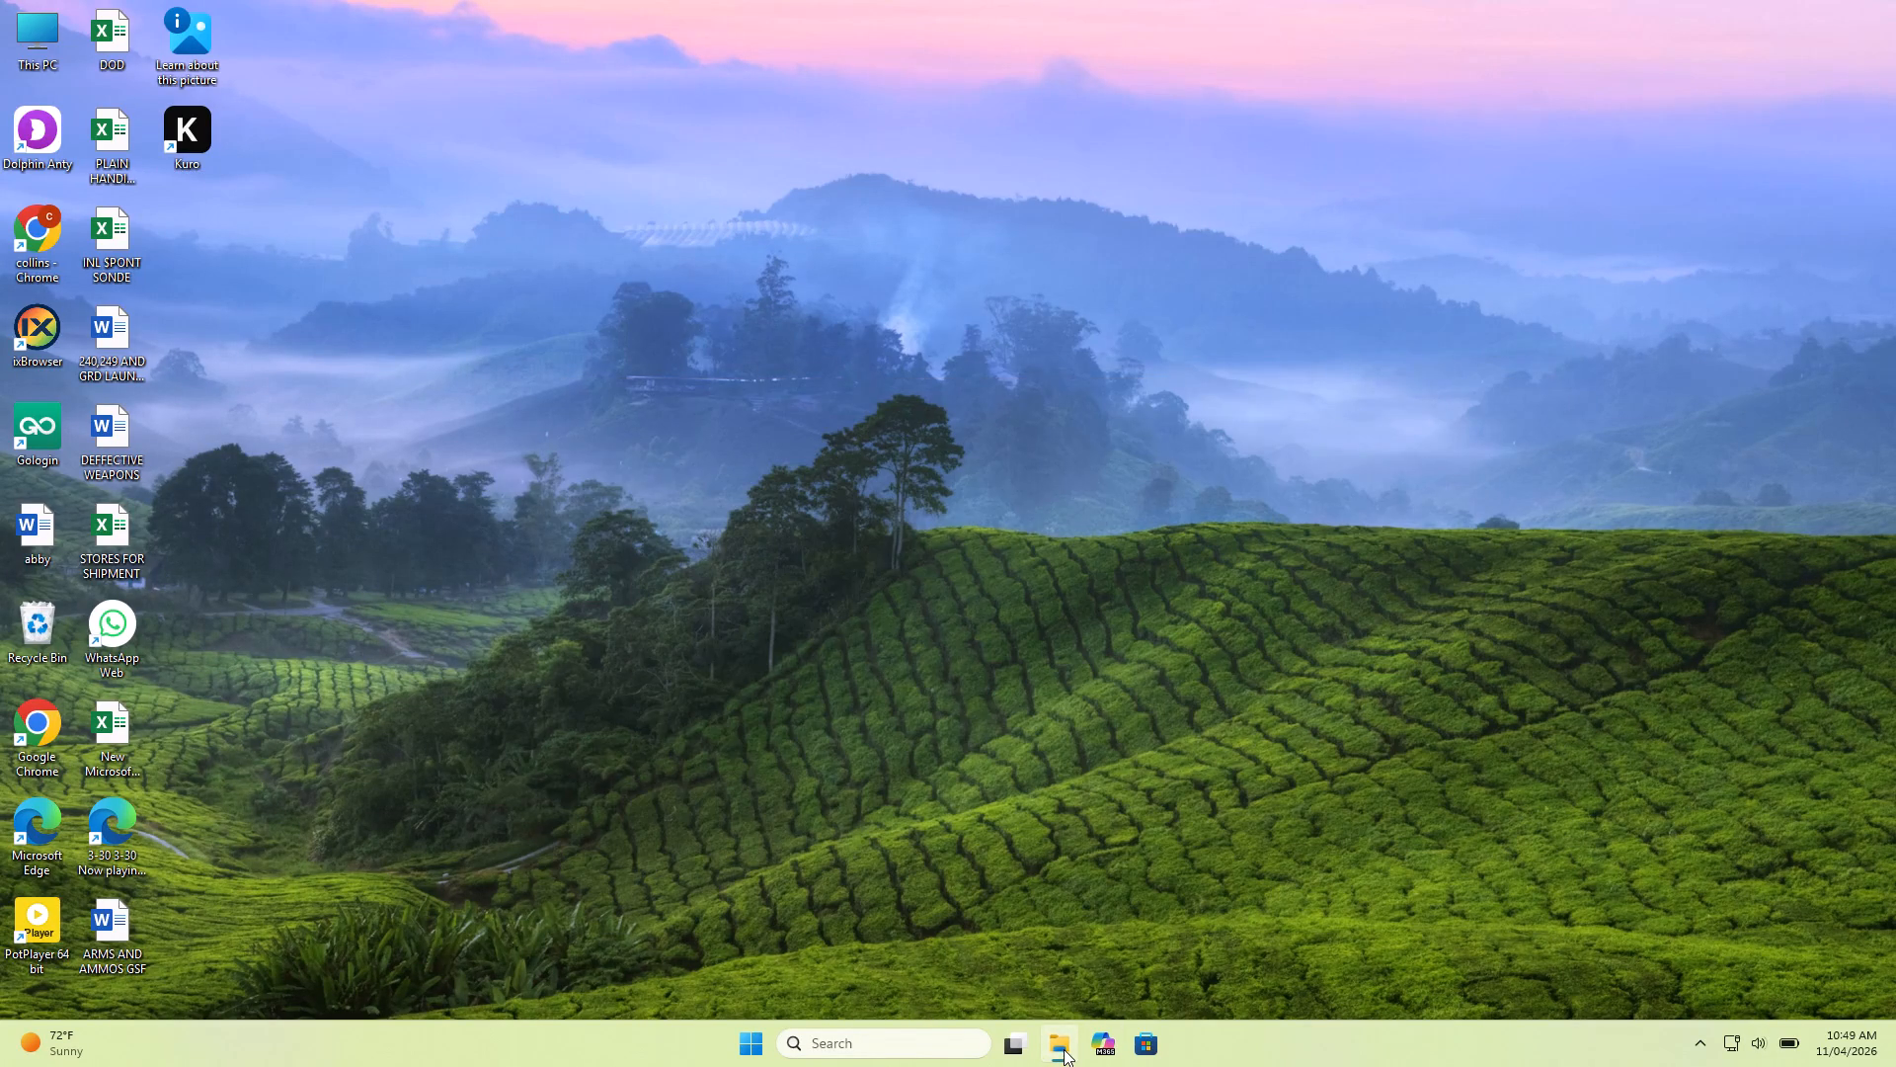
pyautogui.click(600, 655)
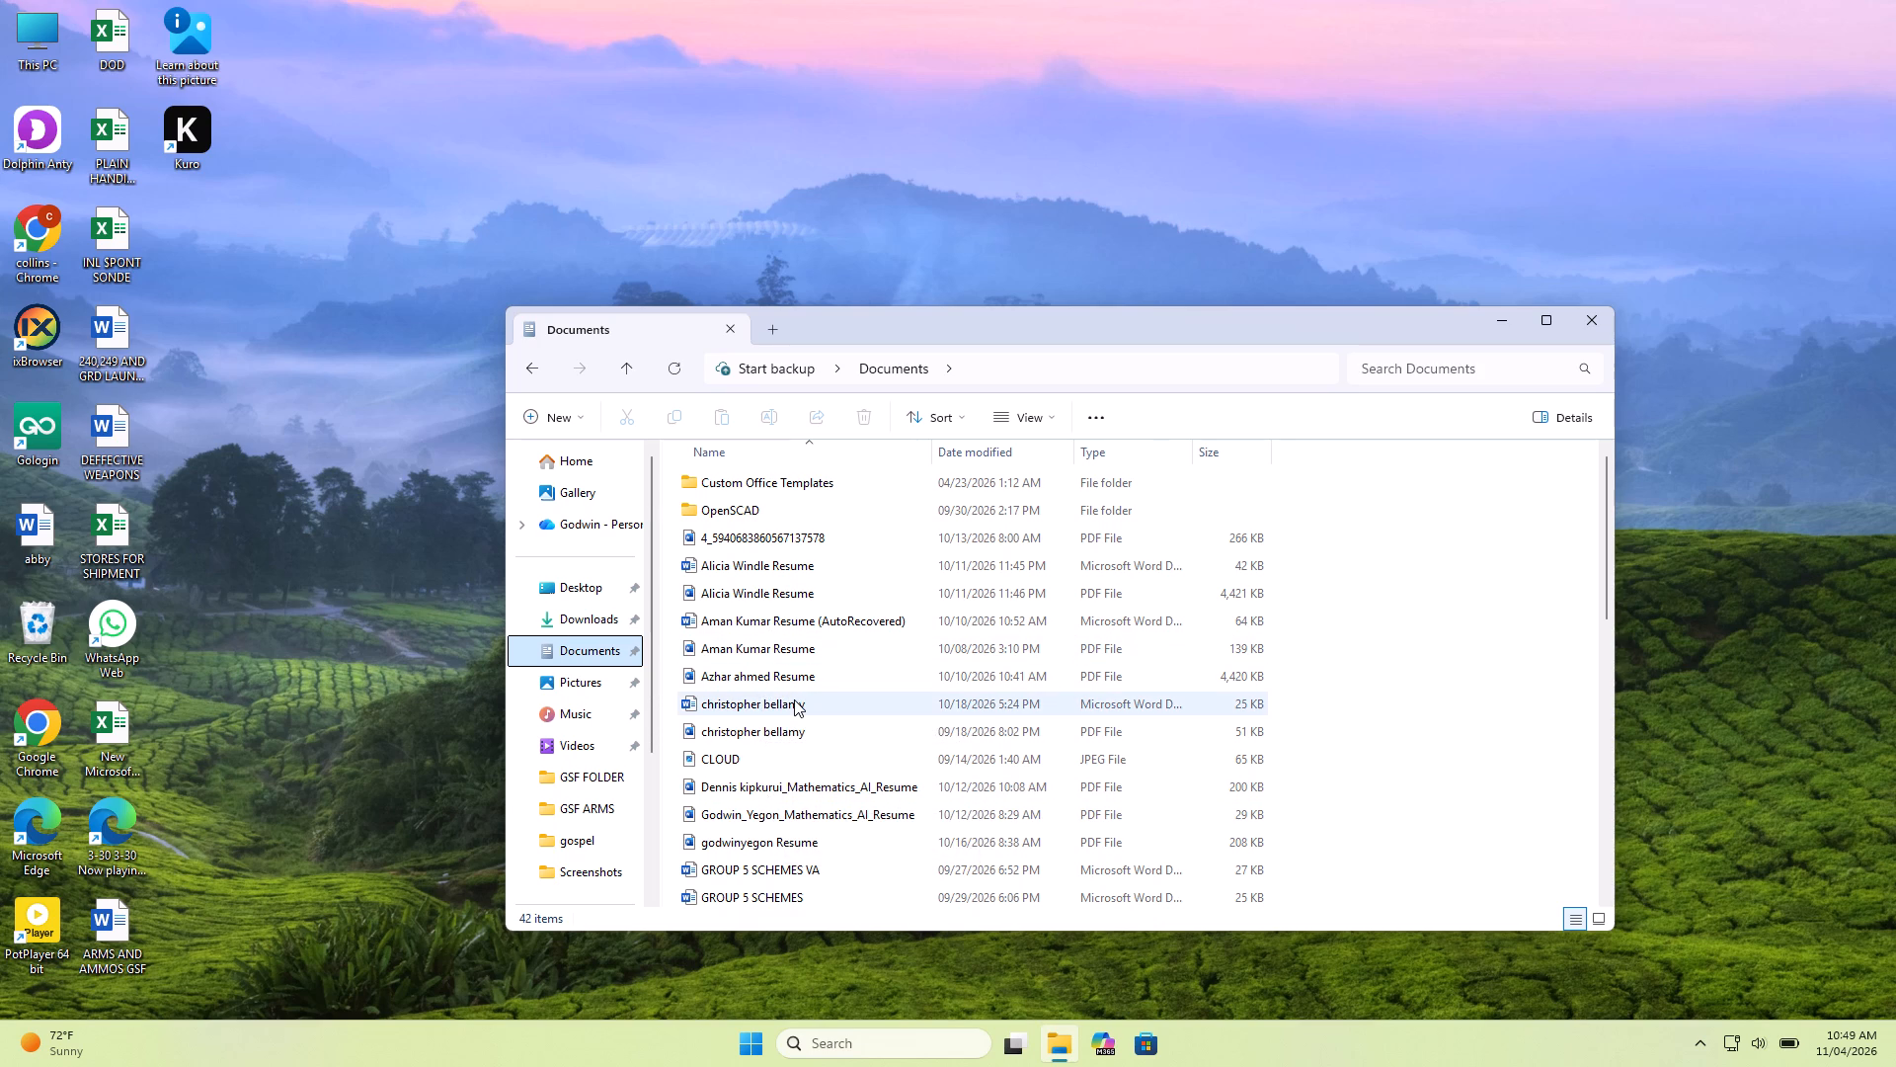
pyautogui.scroll(-1, 794, 699)
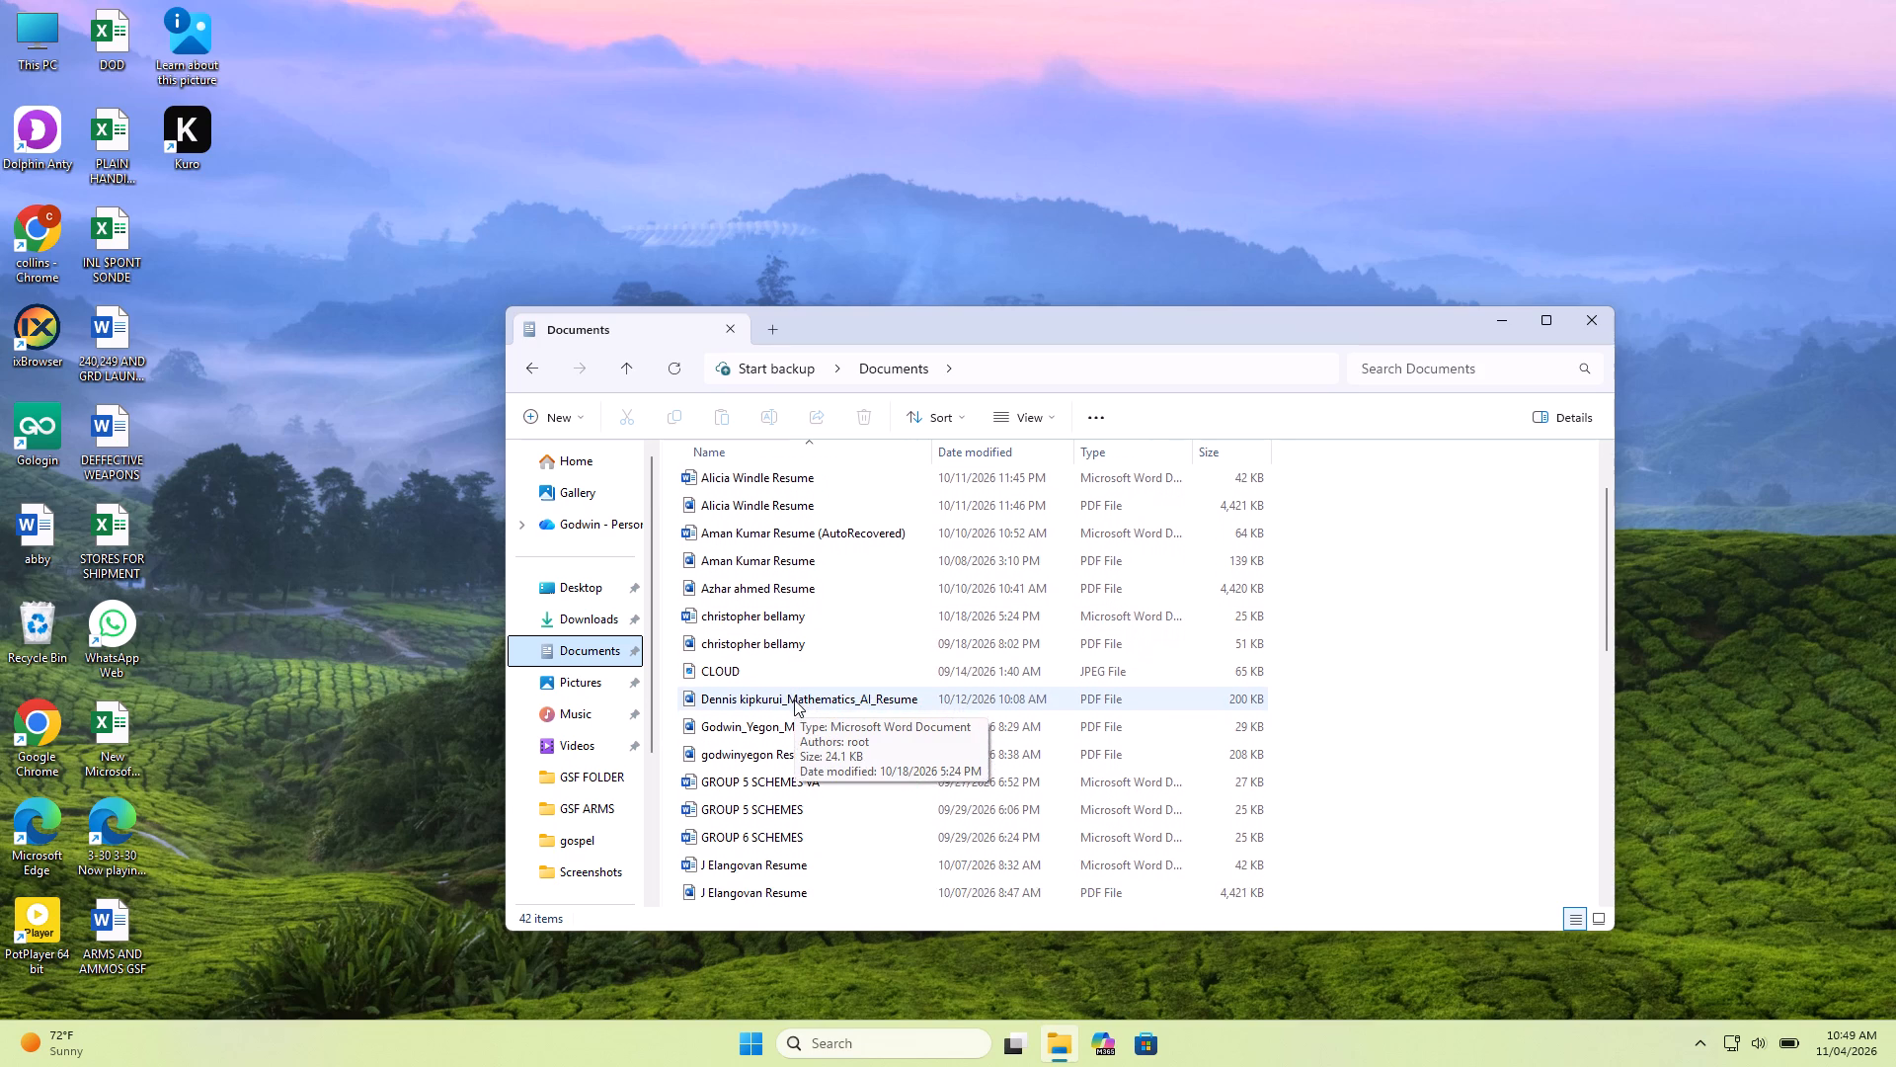
pyautogui.scroll(-3, 794, 699)
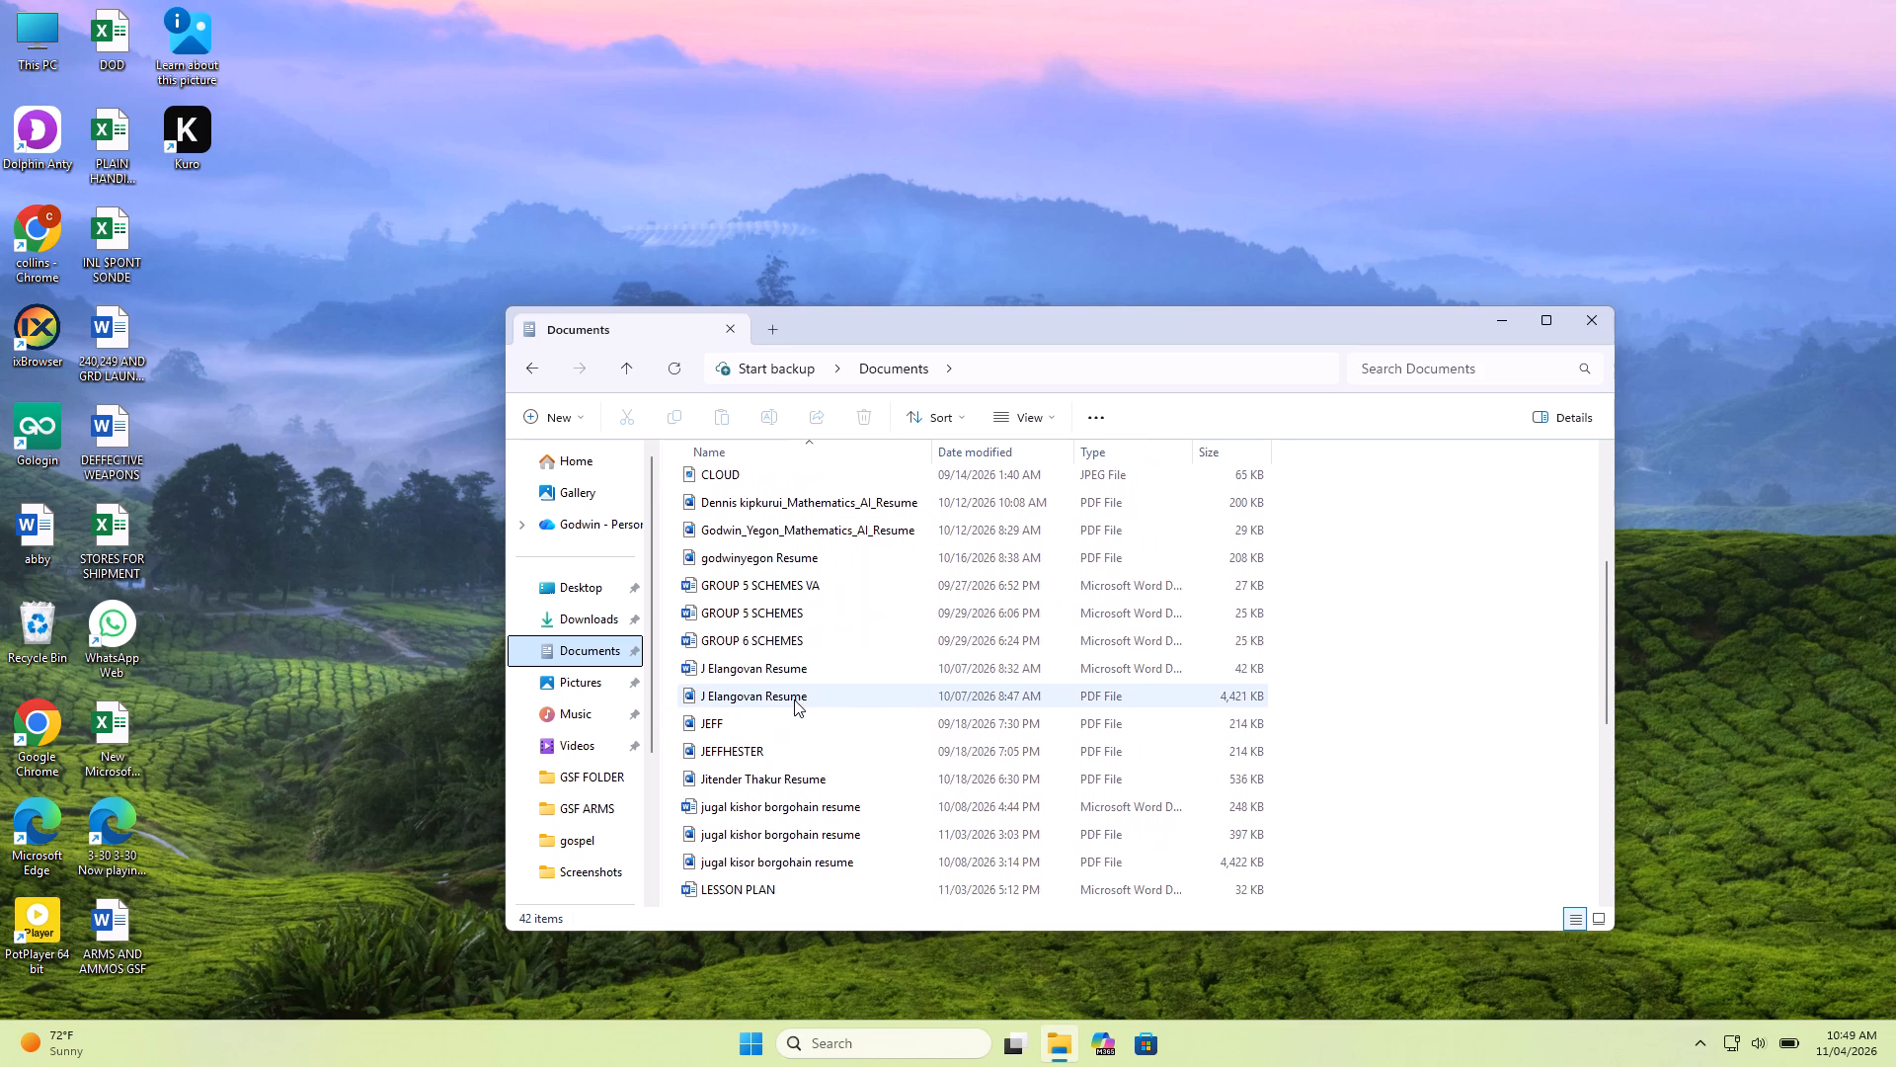
pyautogui.scroll(-1, 794, 699)
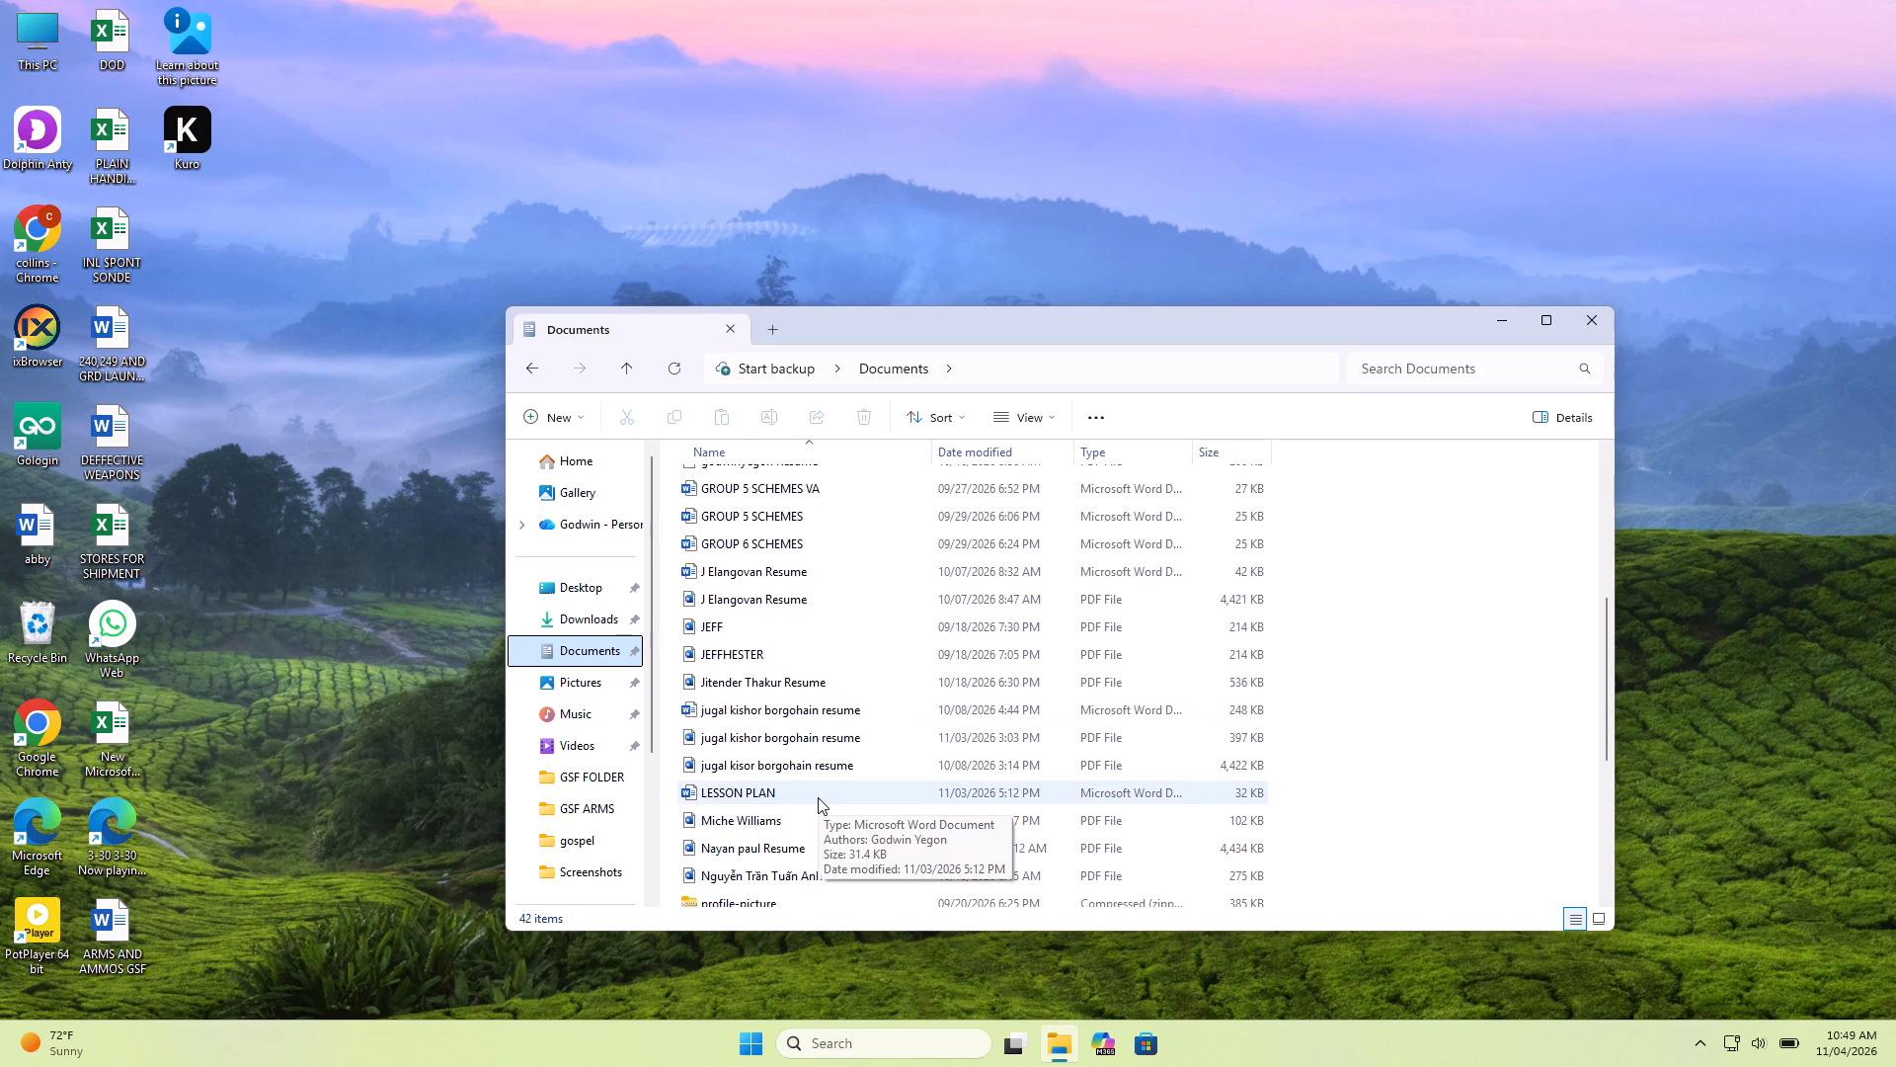
pyautogui.rightClick(818, 797)
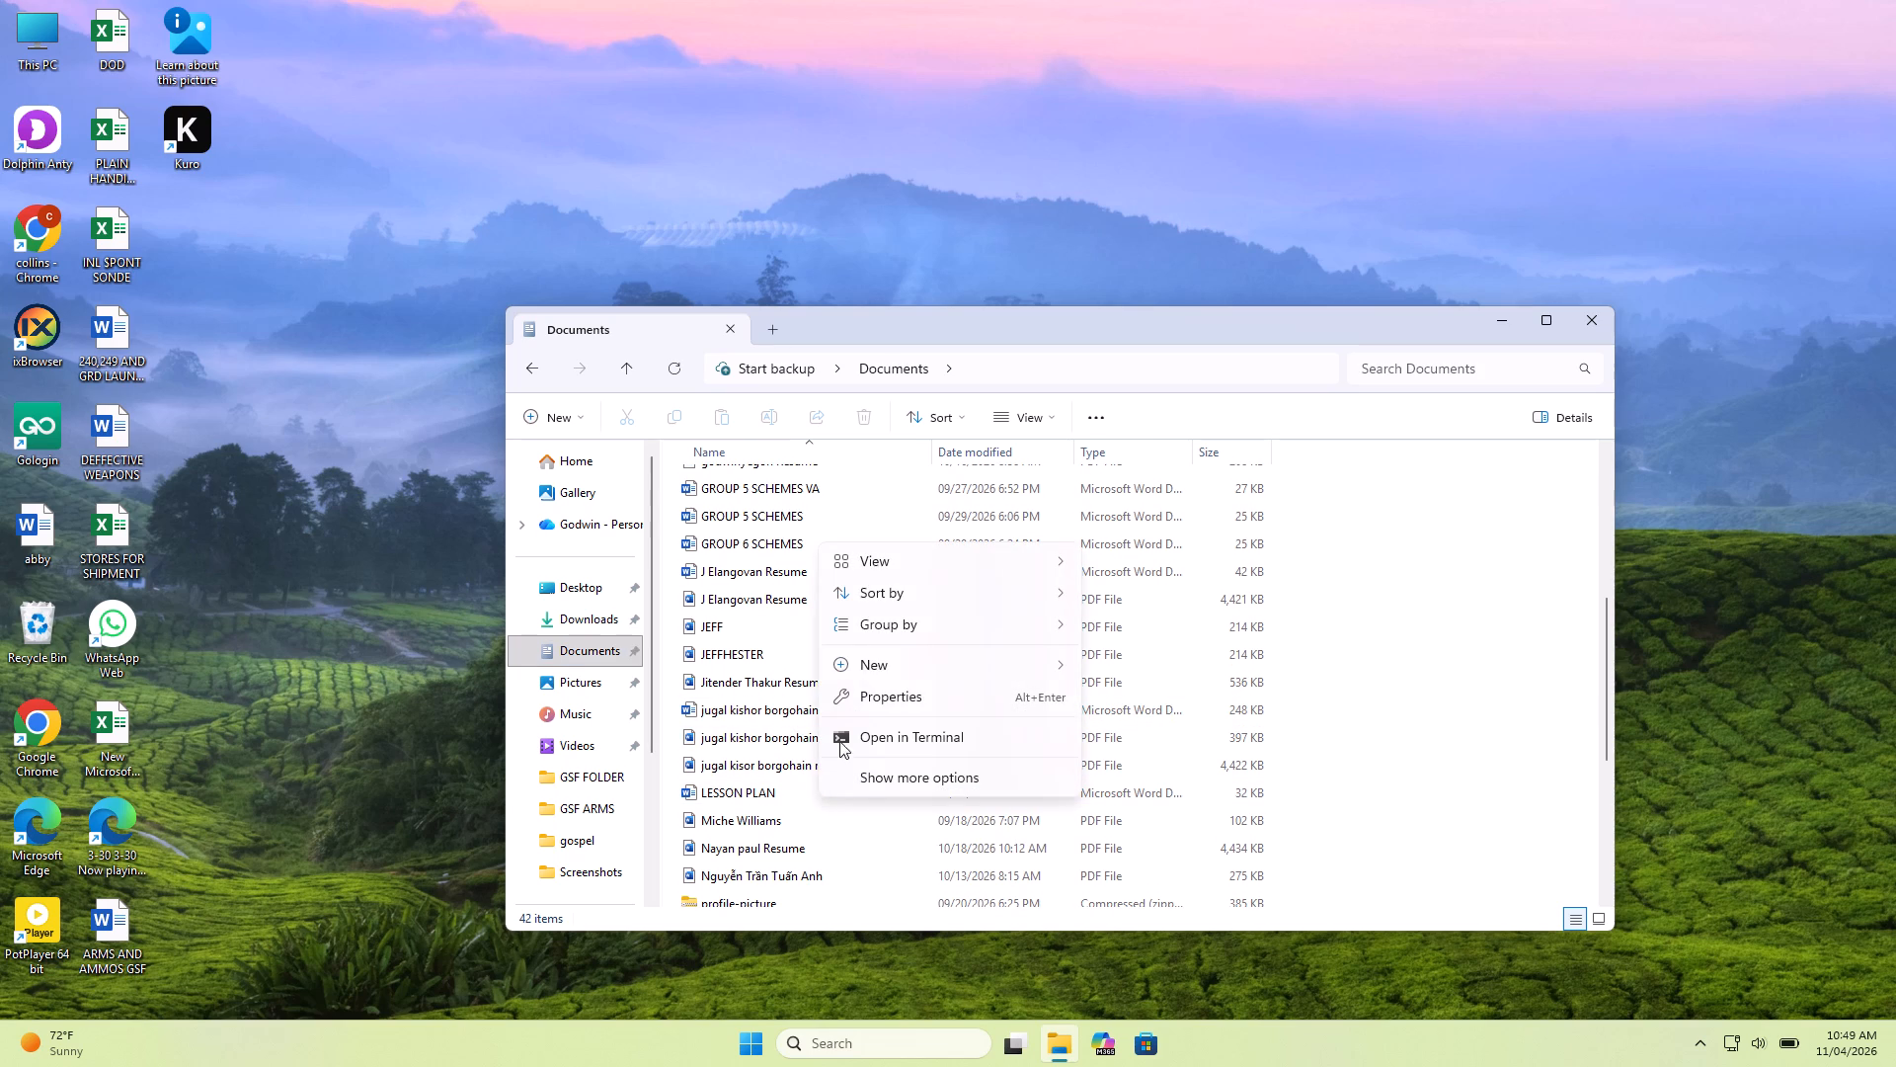
pyautogui.click(750, 787)
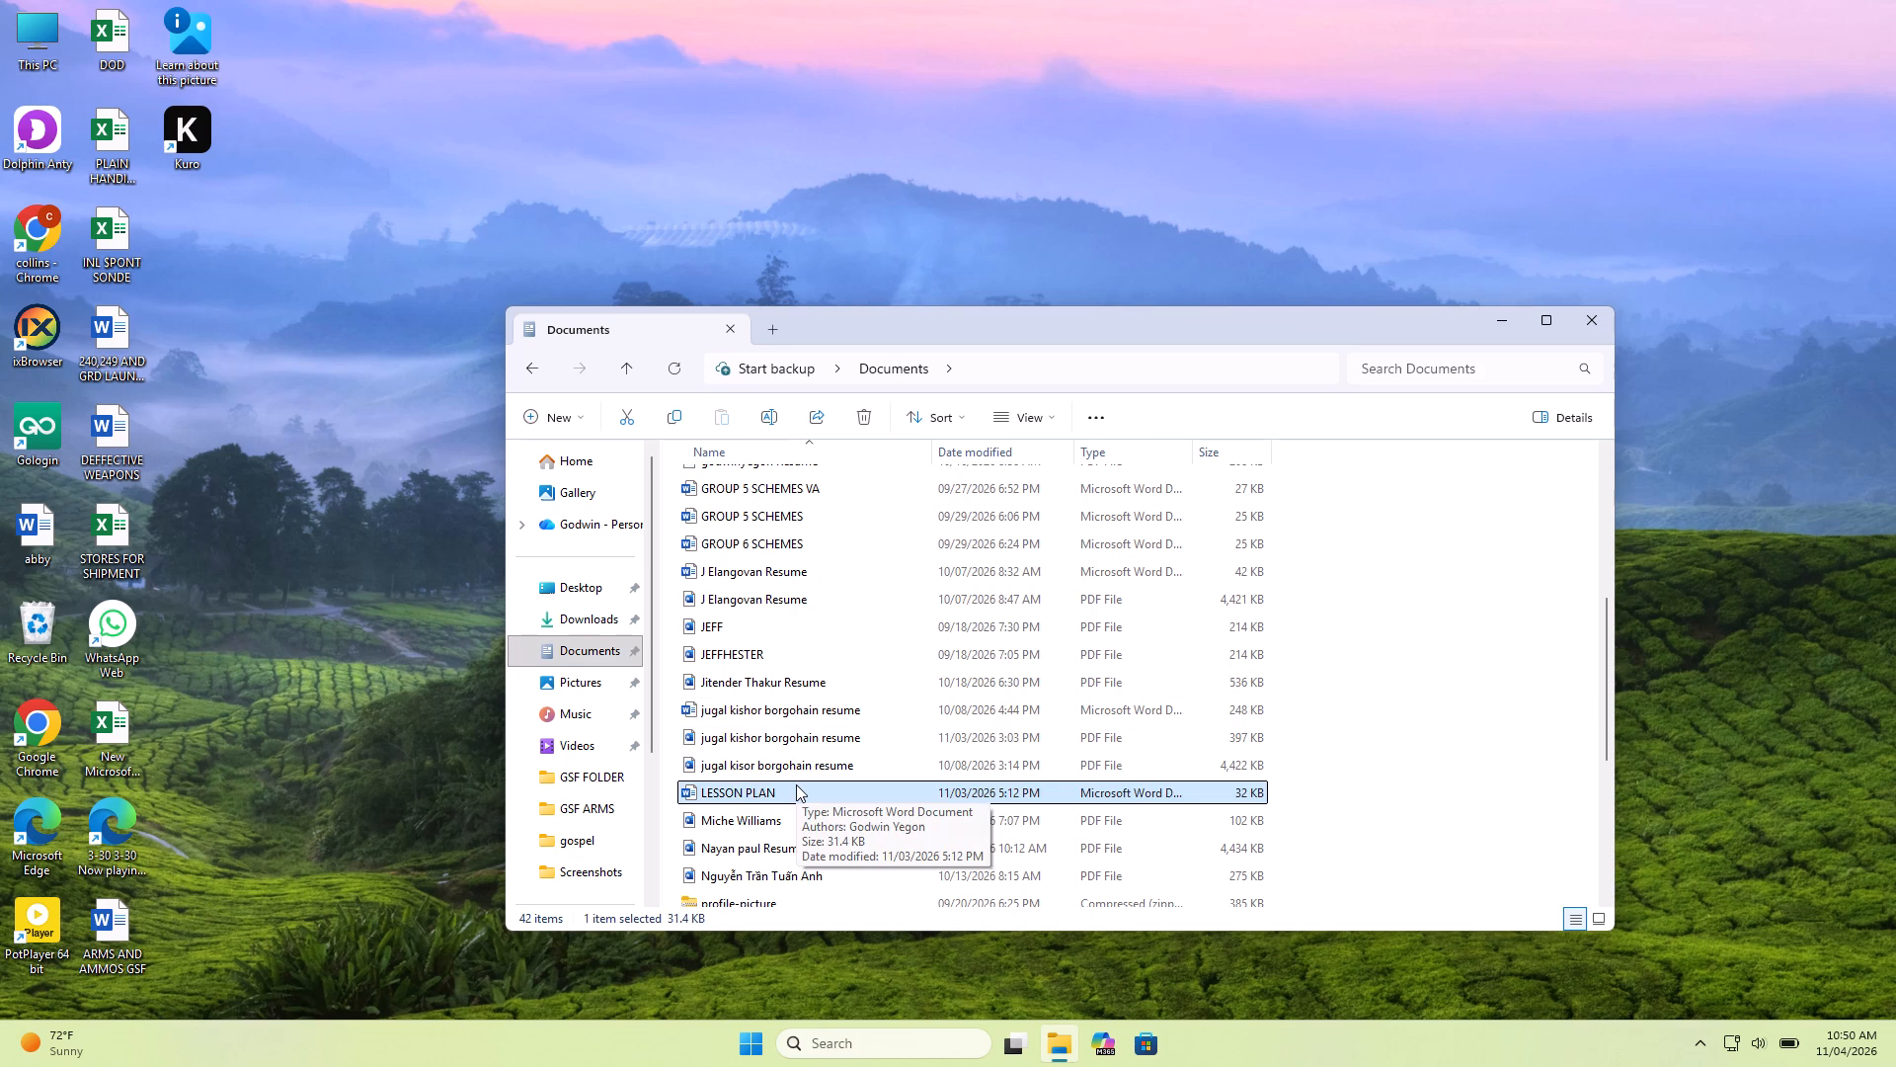
pyautogui.rightClick(796, 784)
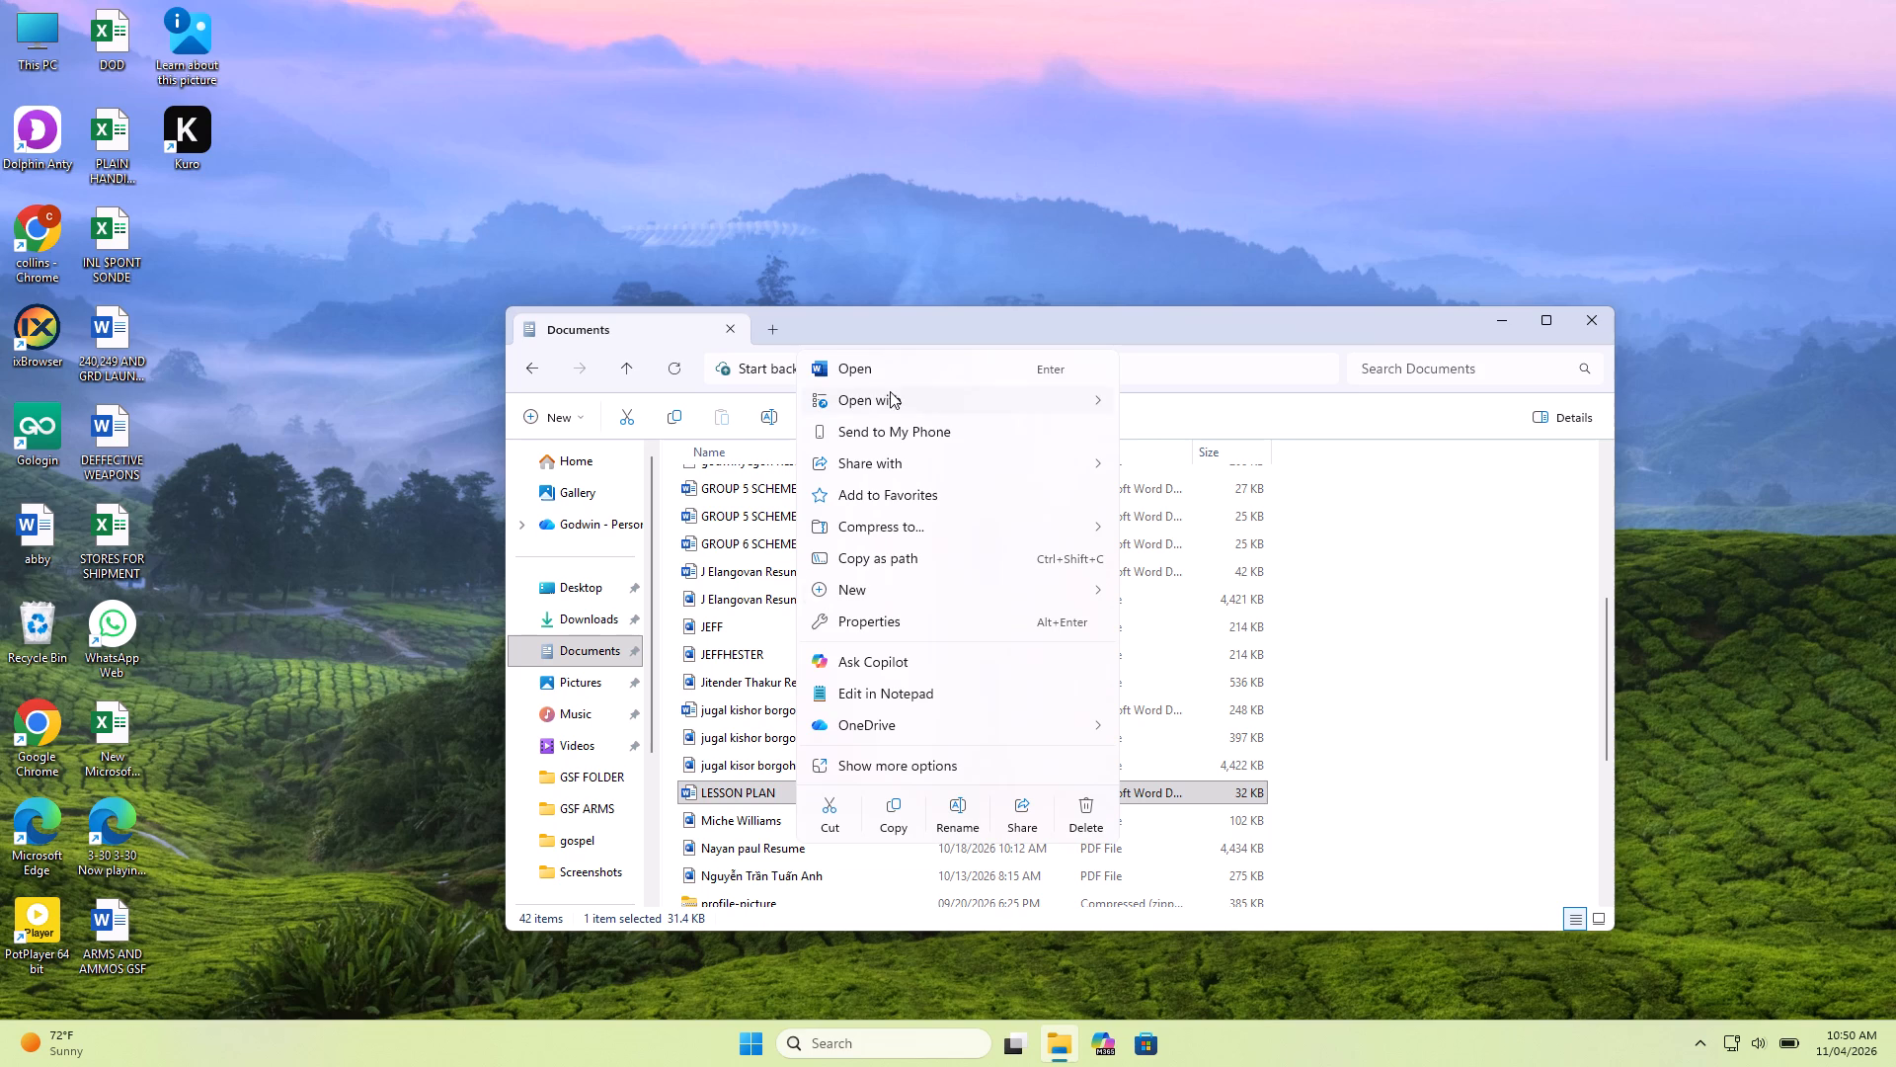
pyautogui.click(893, 373)
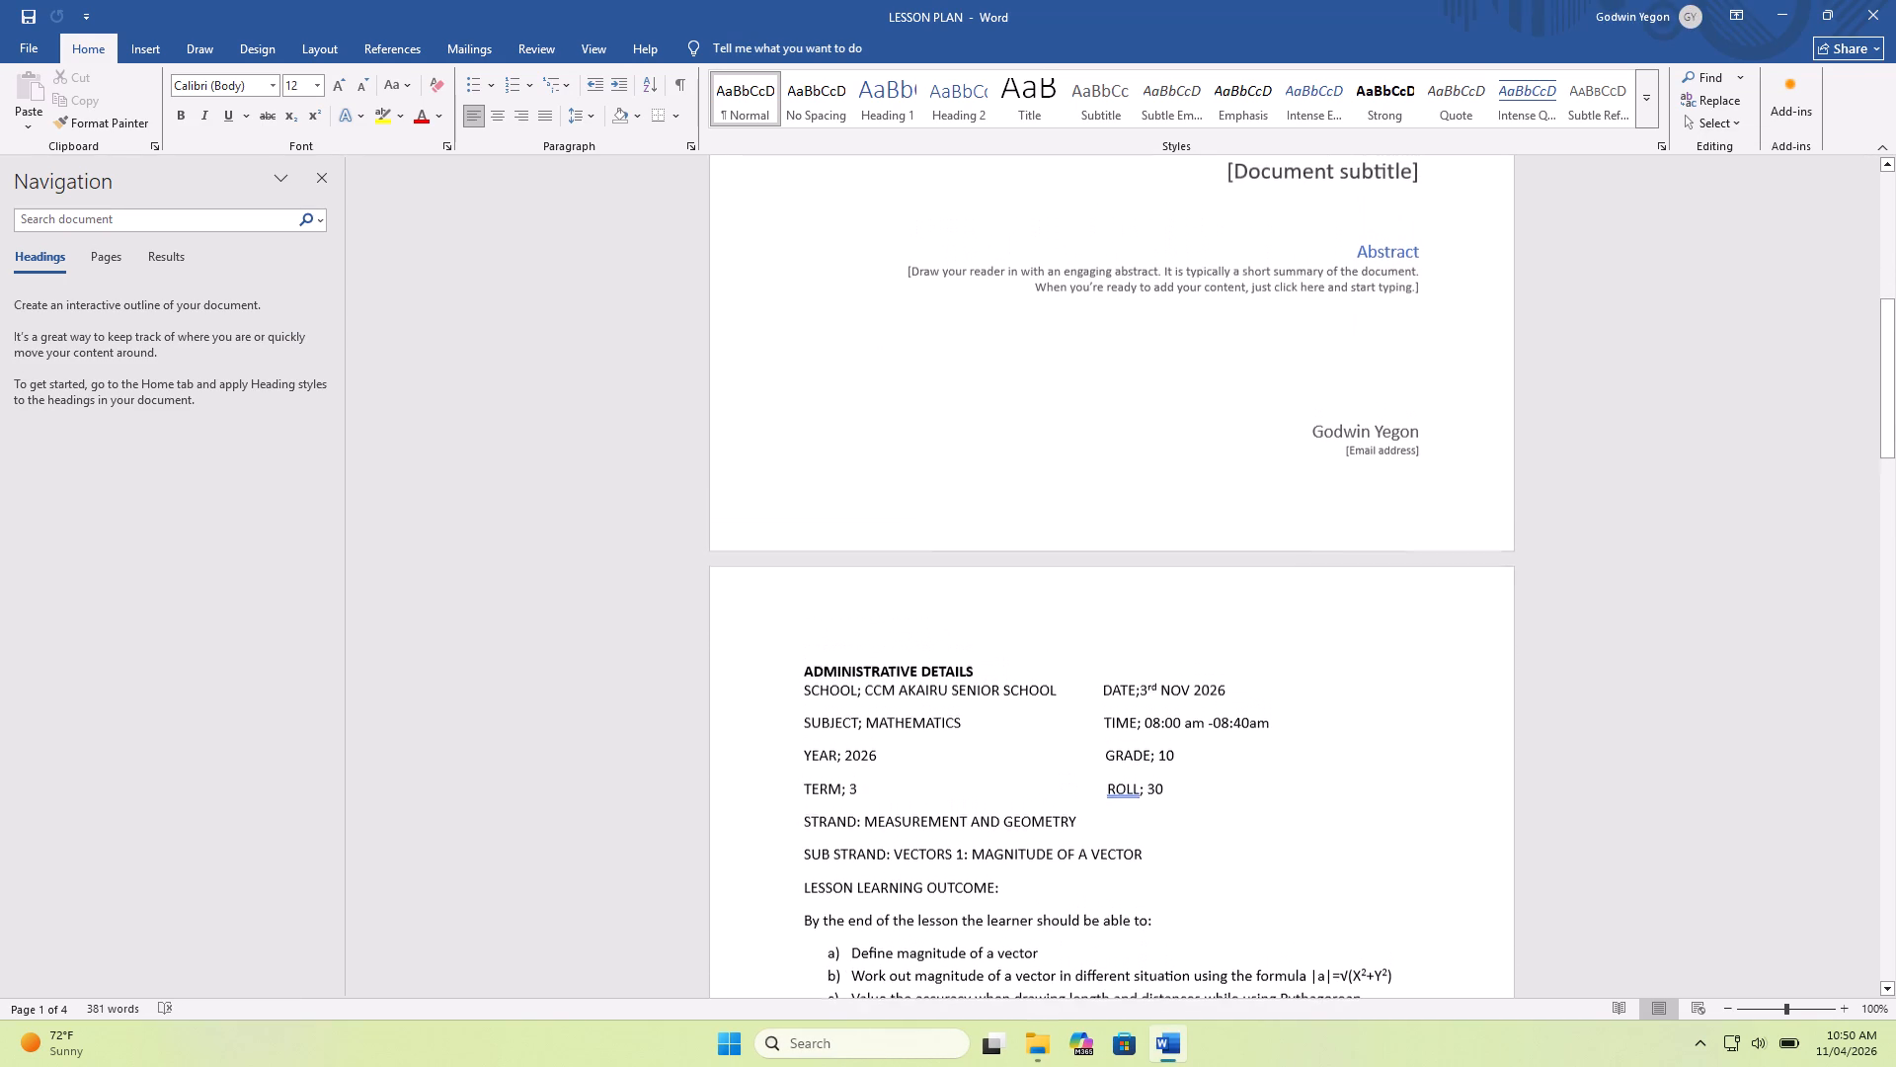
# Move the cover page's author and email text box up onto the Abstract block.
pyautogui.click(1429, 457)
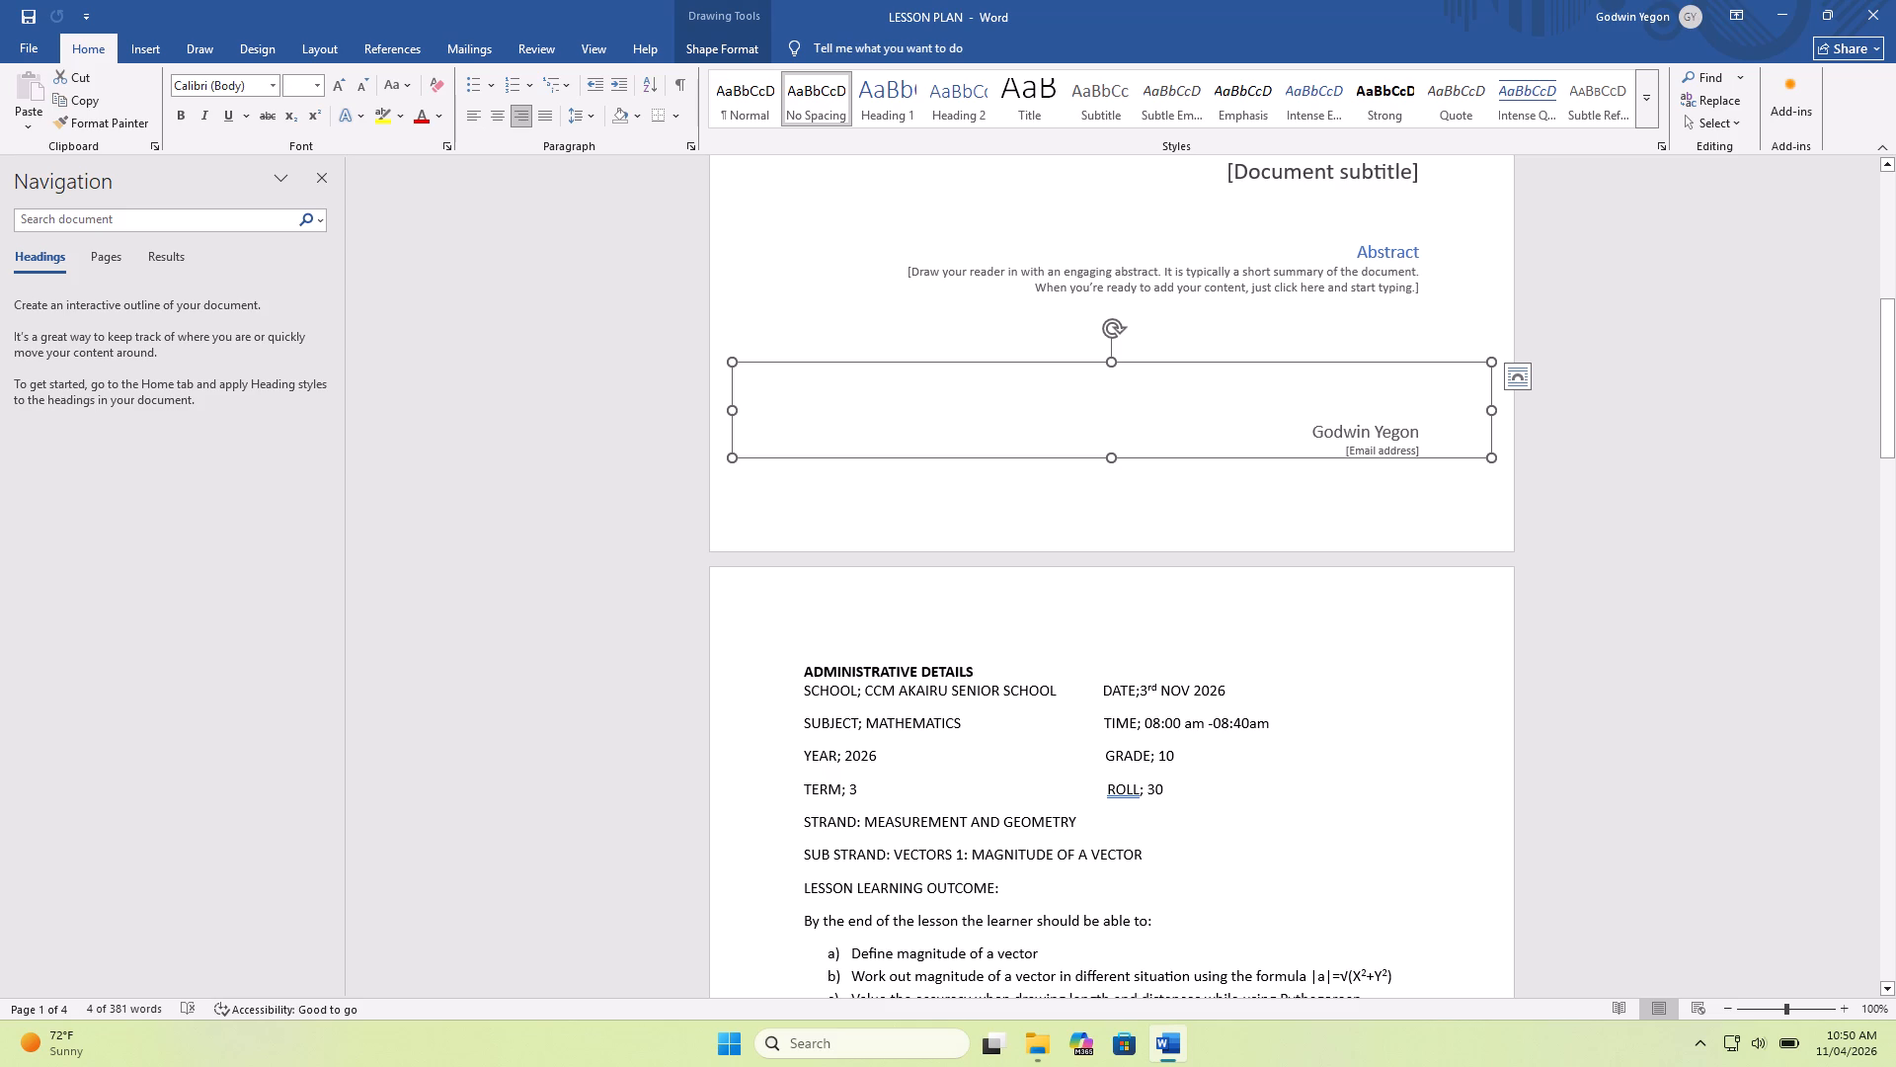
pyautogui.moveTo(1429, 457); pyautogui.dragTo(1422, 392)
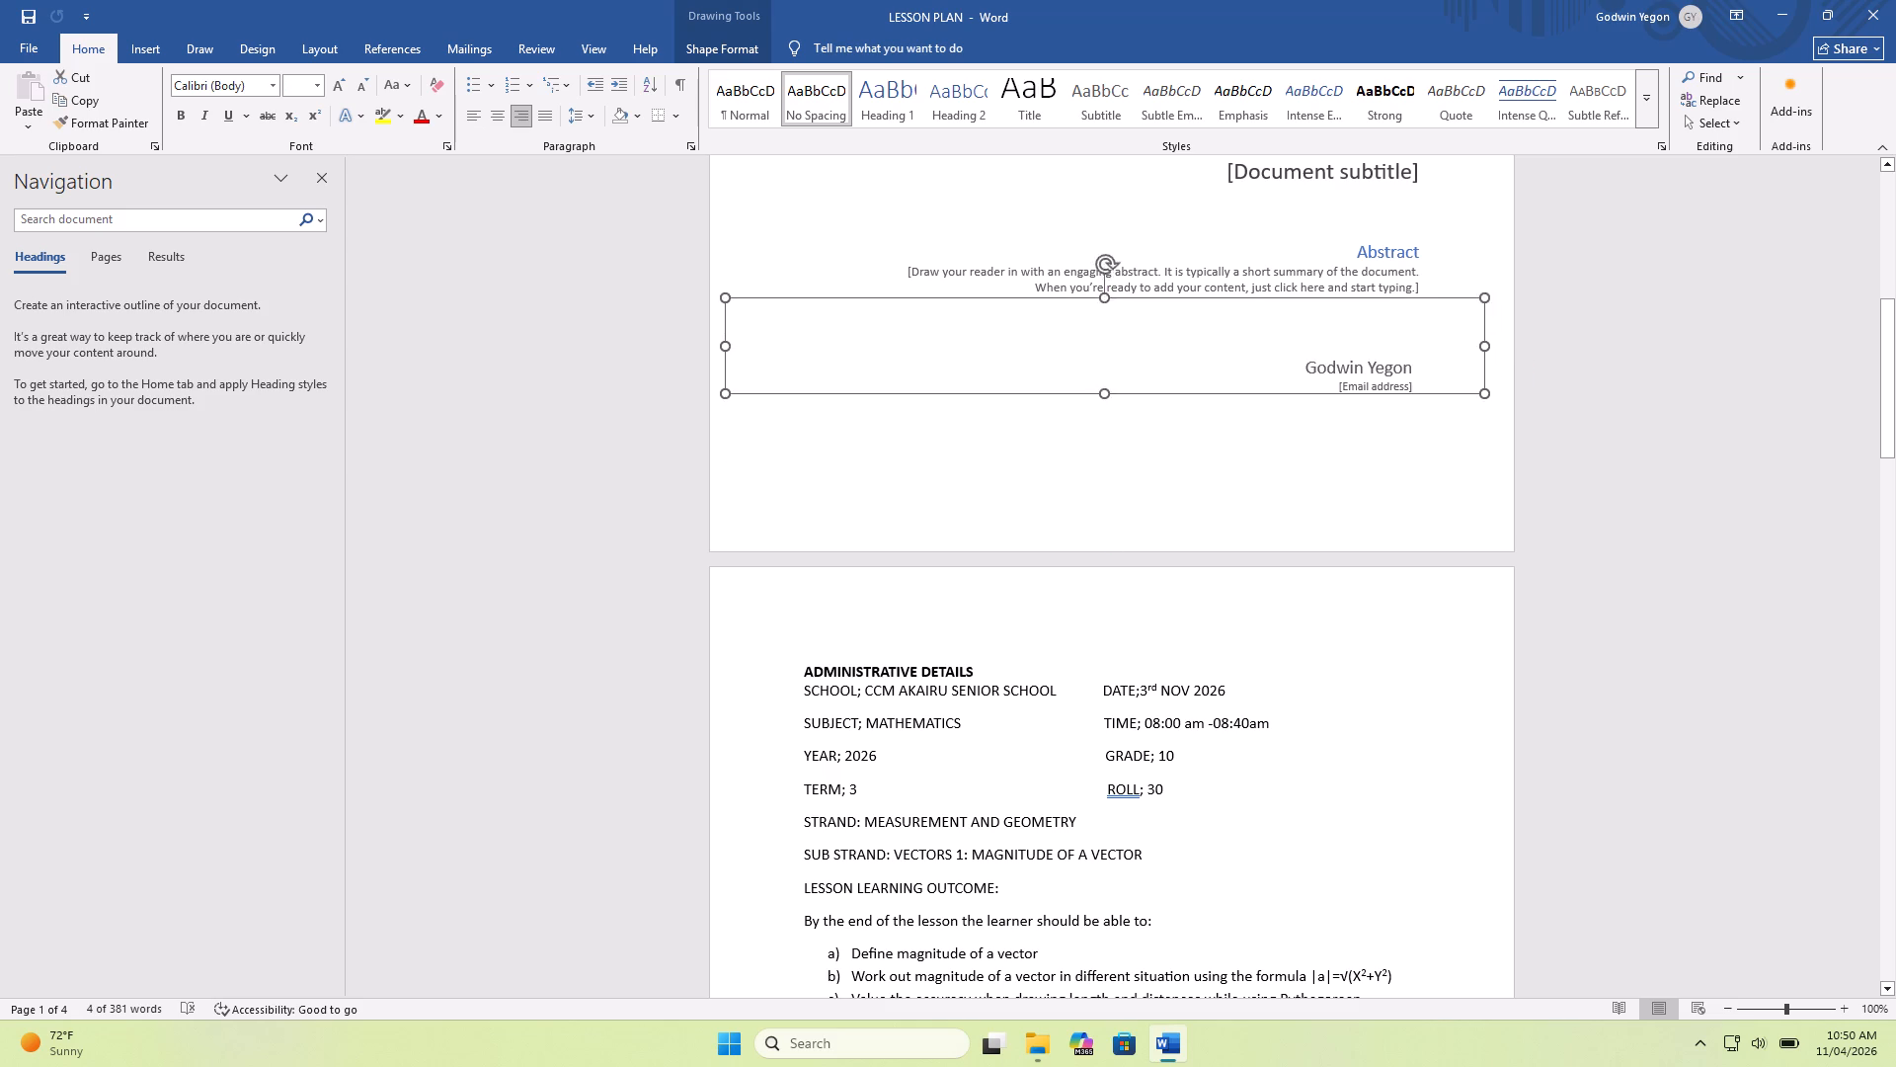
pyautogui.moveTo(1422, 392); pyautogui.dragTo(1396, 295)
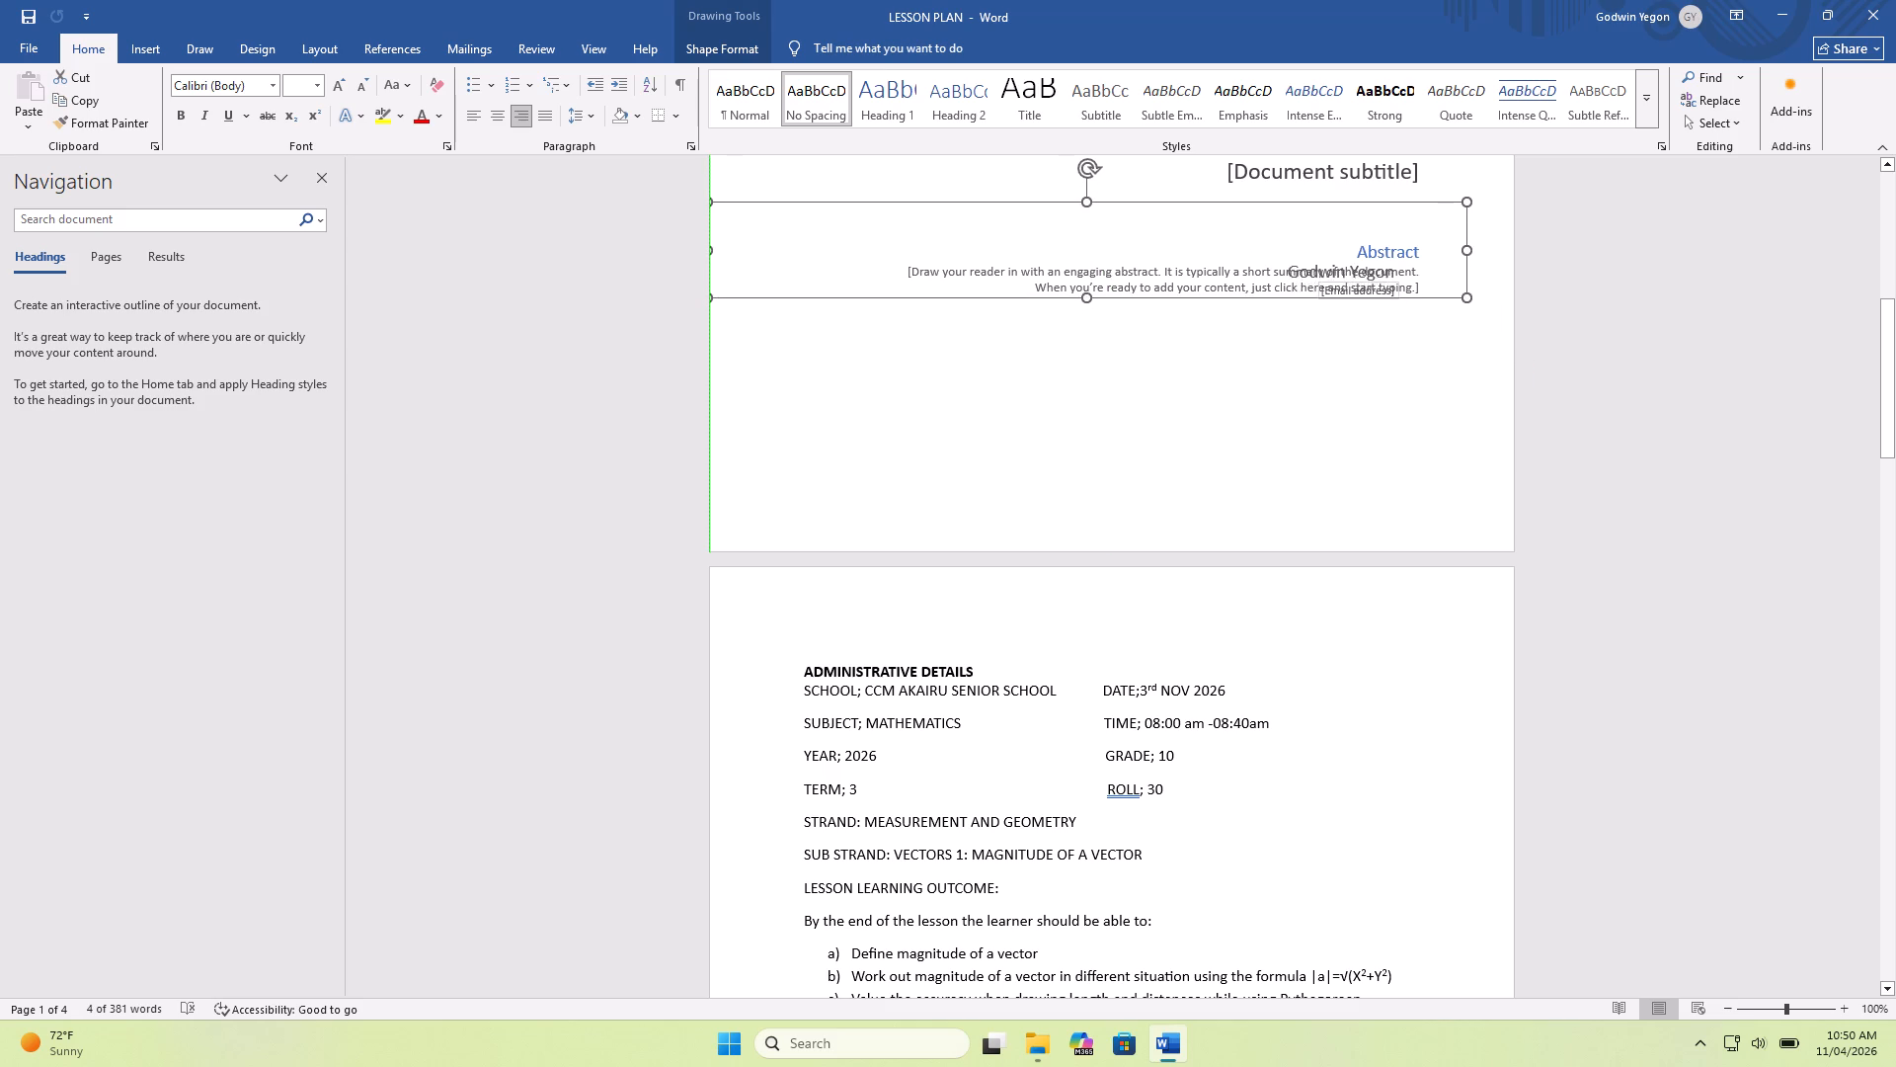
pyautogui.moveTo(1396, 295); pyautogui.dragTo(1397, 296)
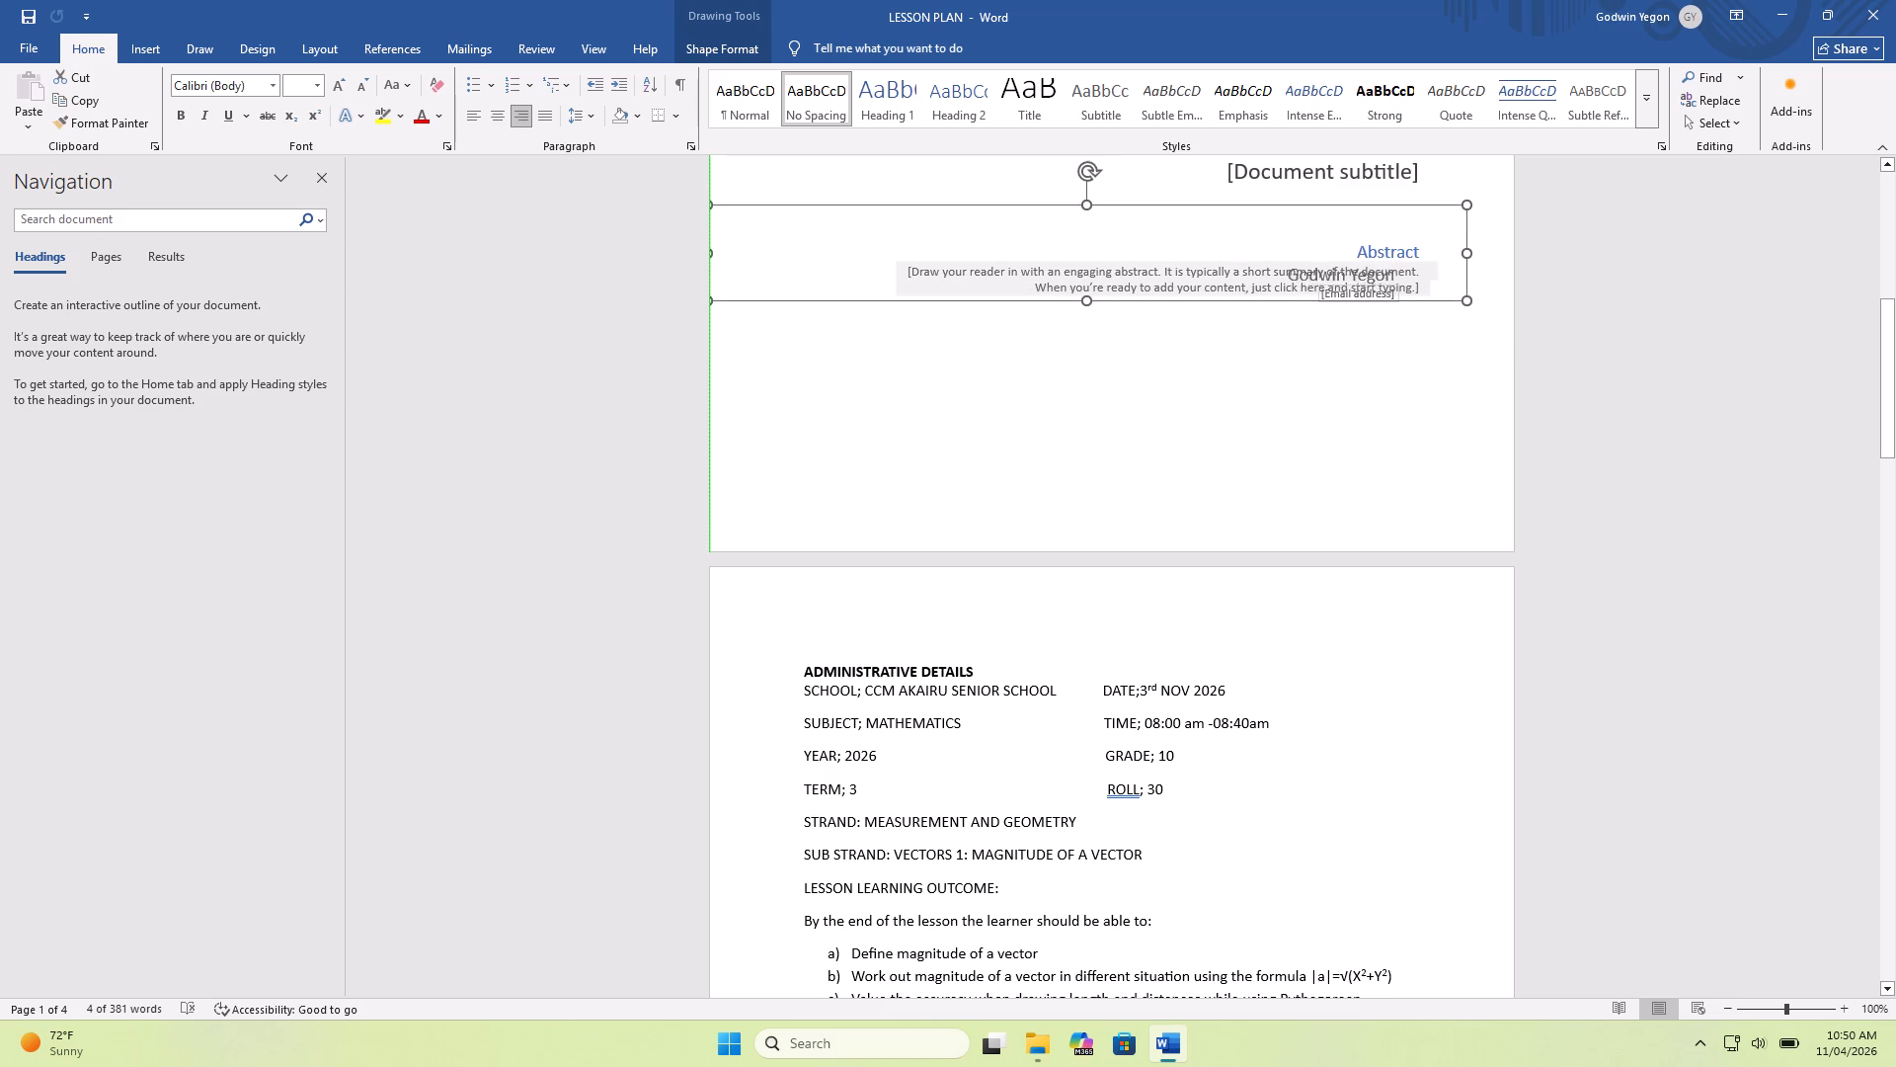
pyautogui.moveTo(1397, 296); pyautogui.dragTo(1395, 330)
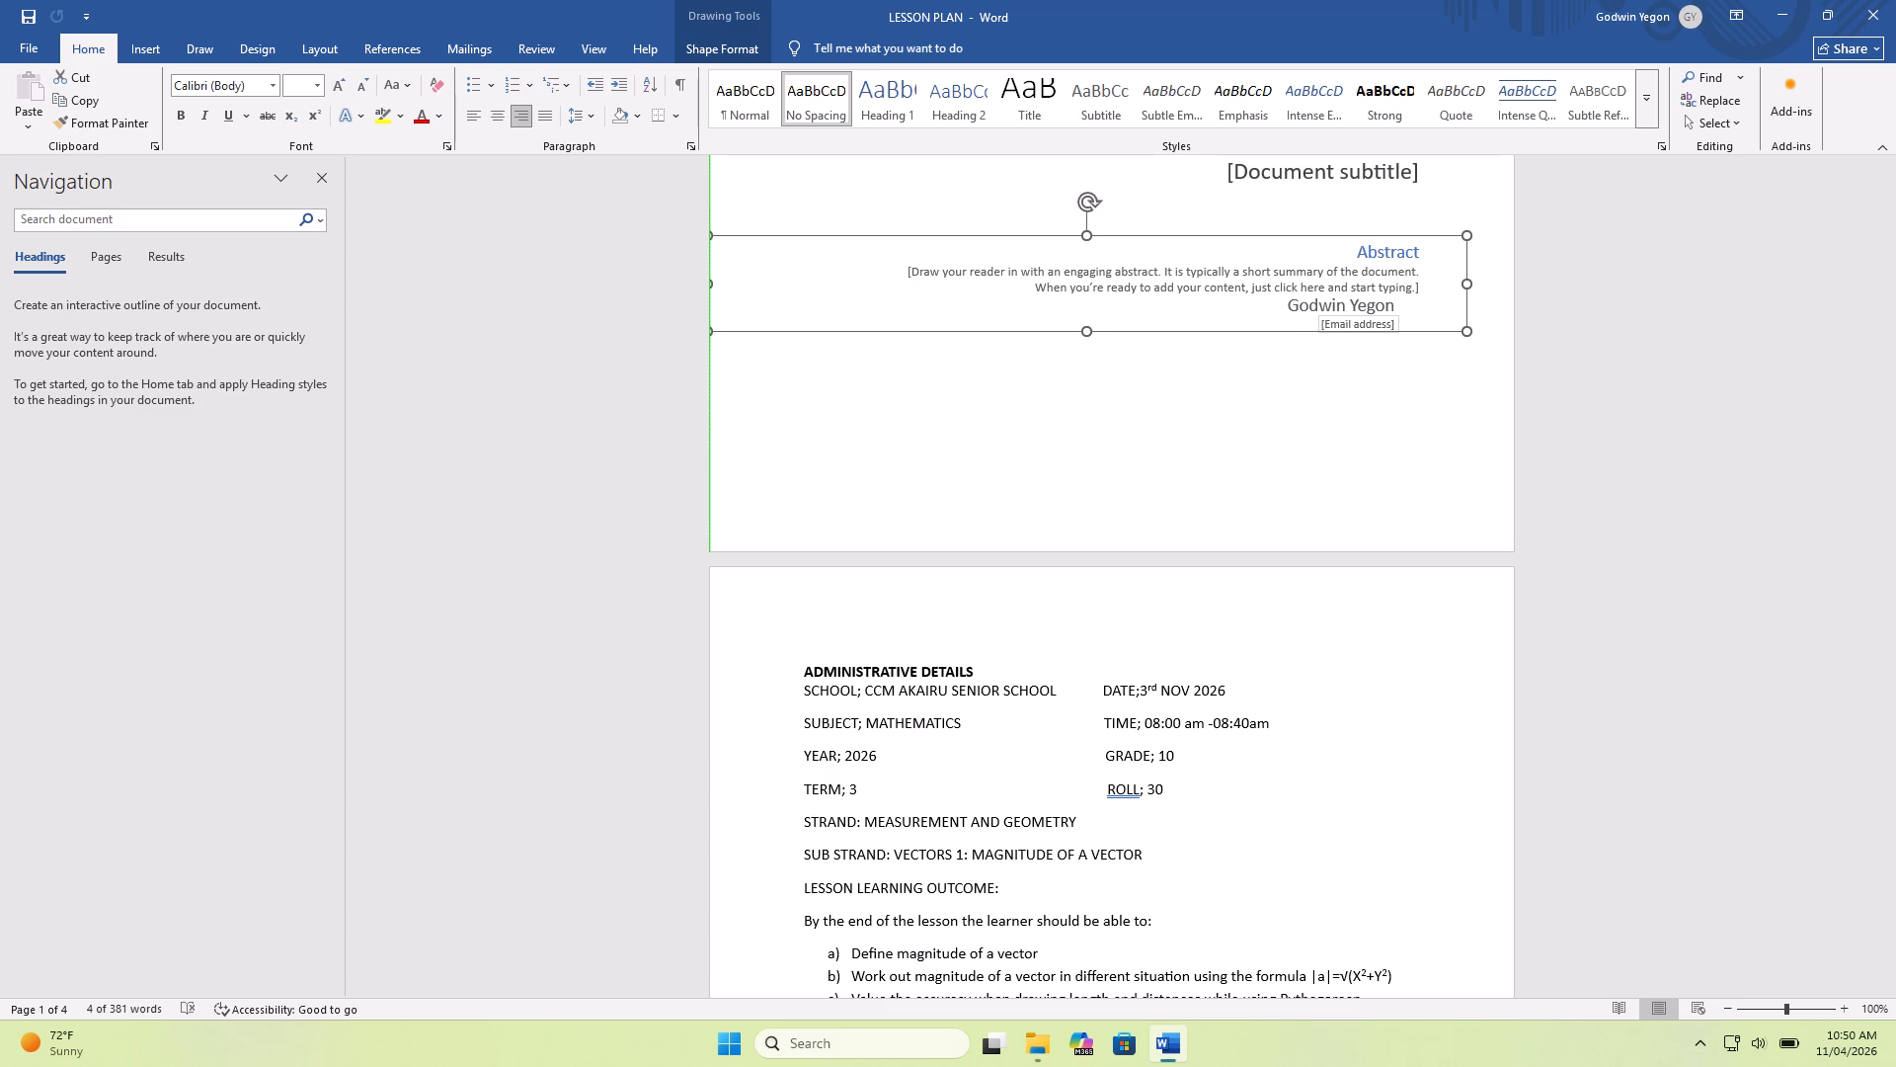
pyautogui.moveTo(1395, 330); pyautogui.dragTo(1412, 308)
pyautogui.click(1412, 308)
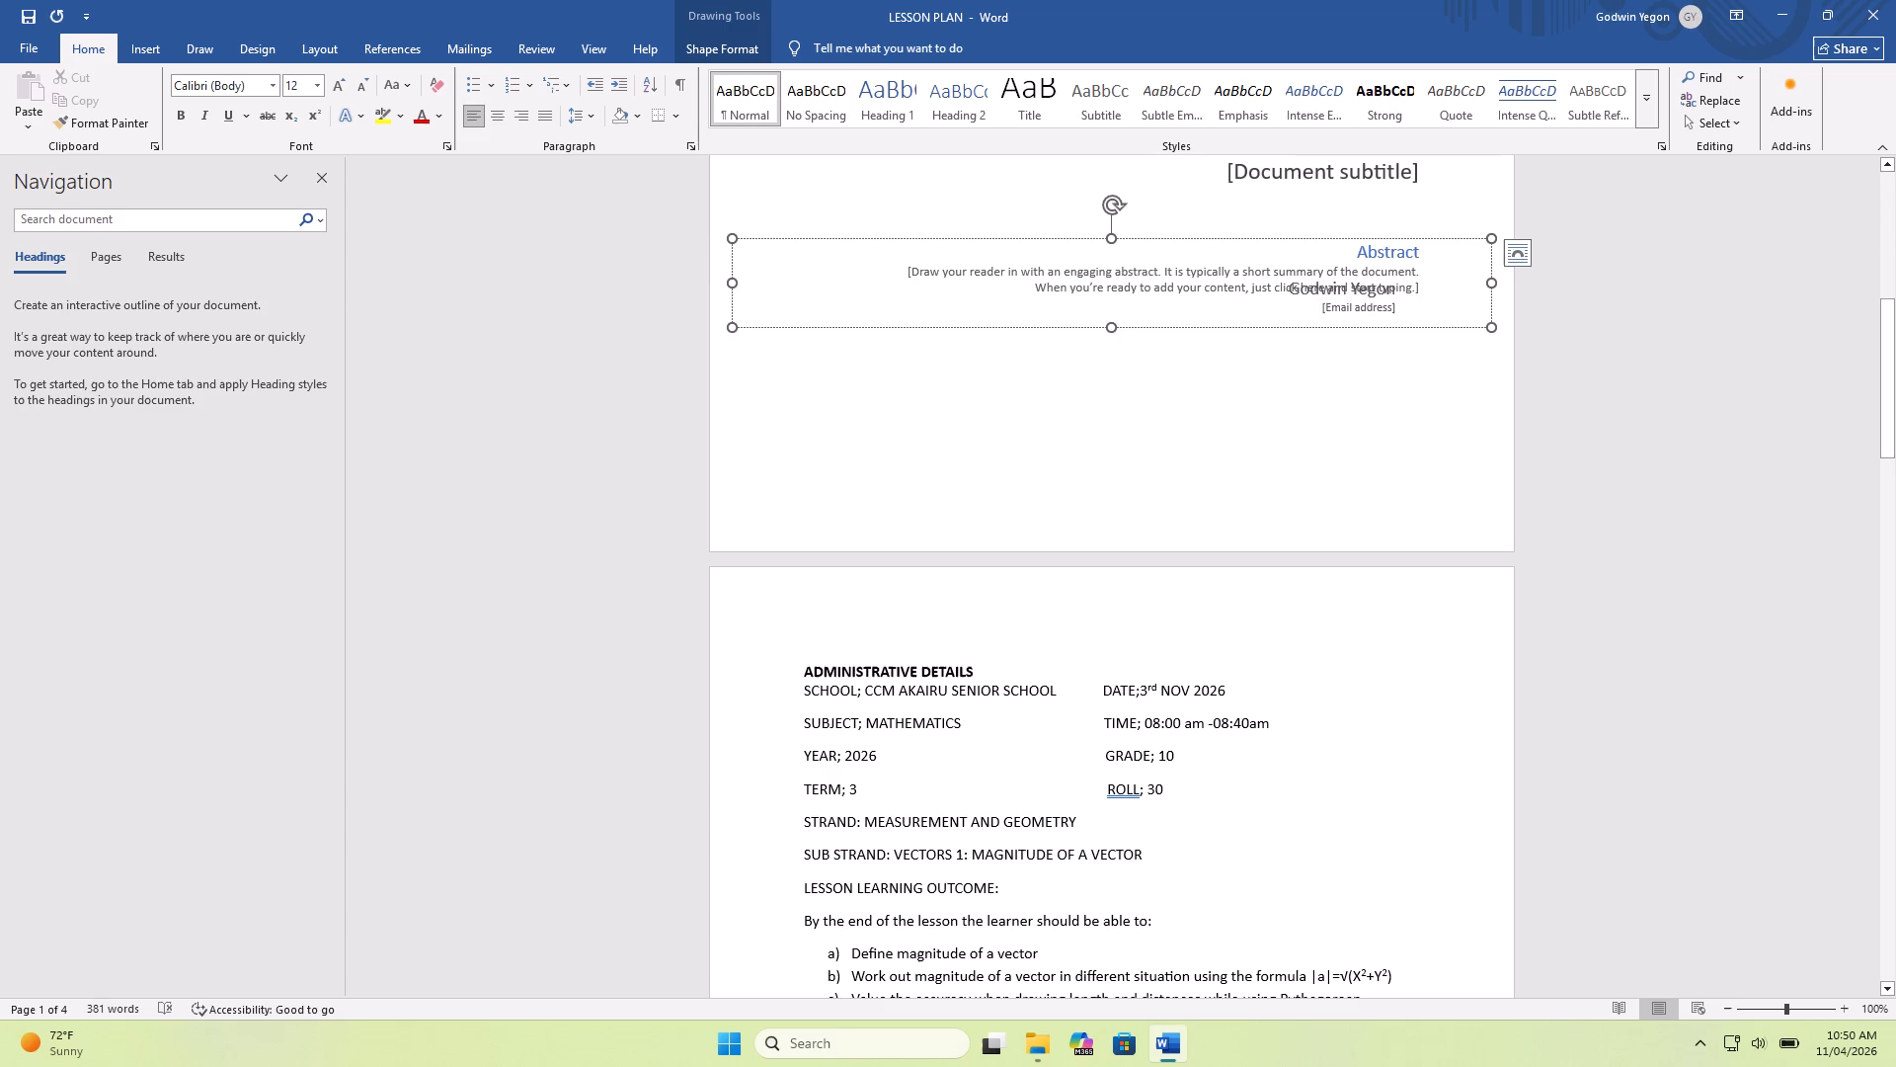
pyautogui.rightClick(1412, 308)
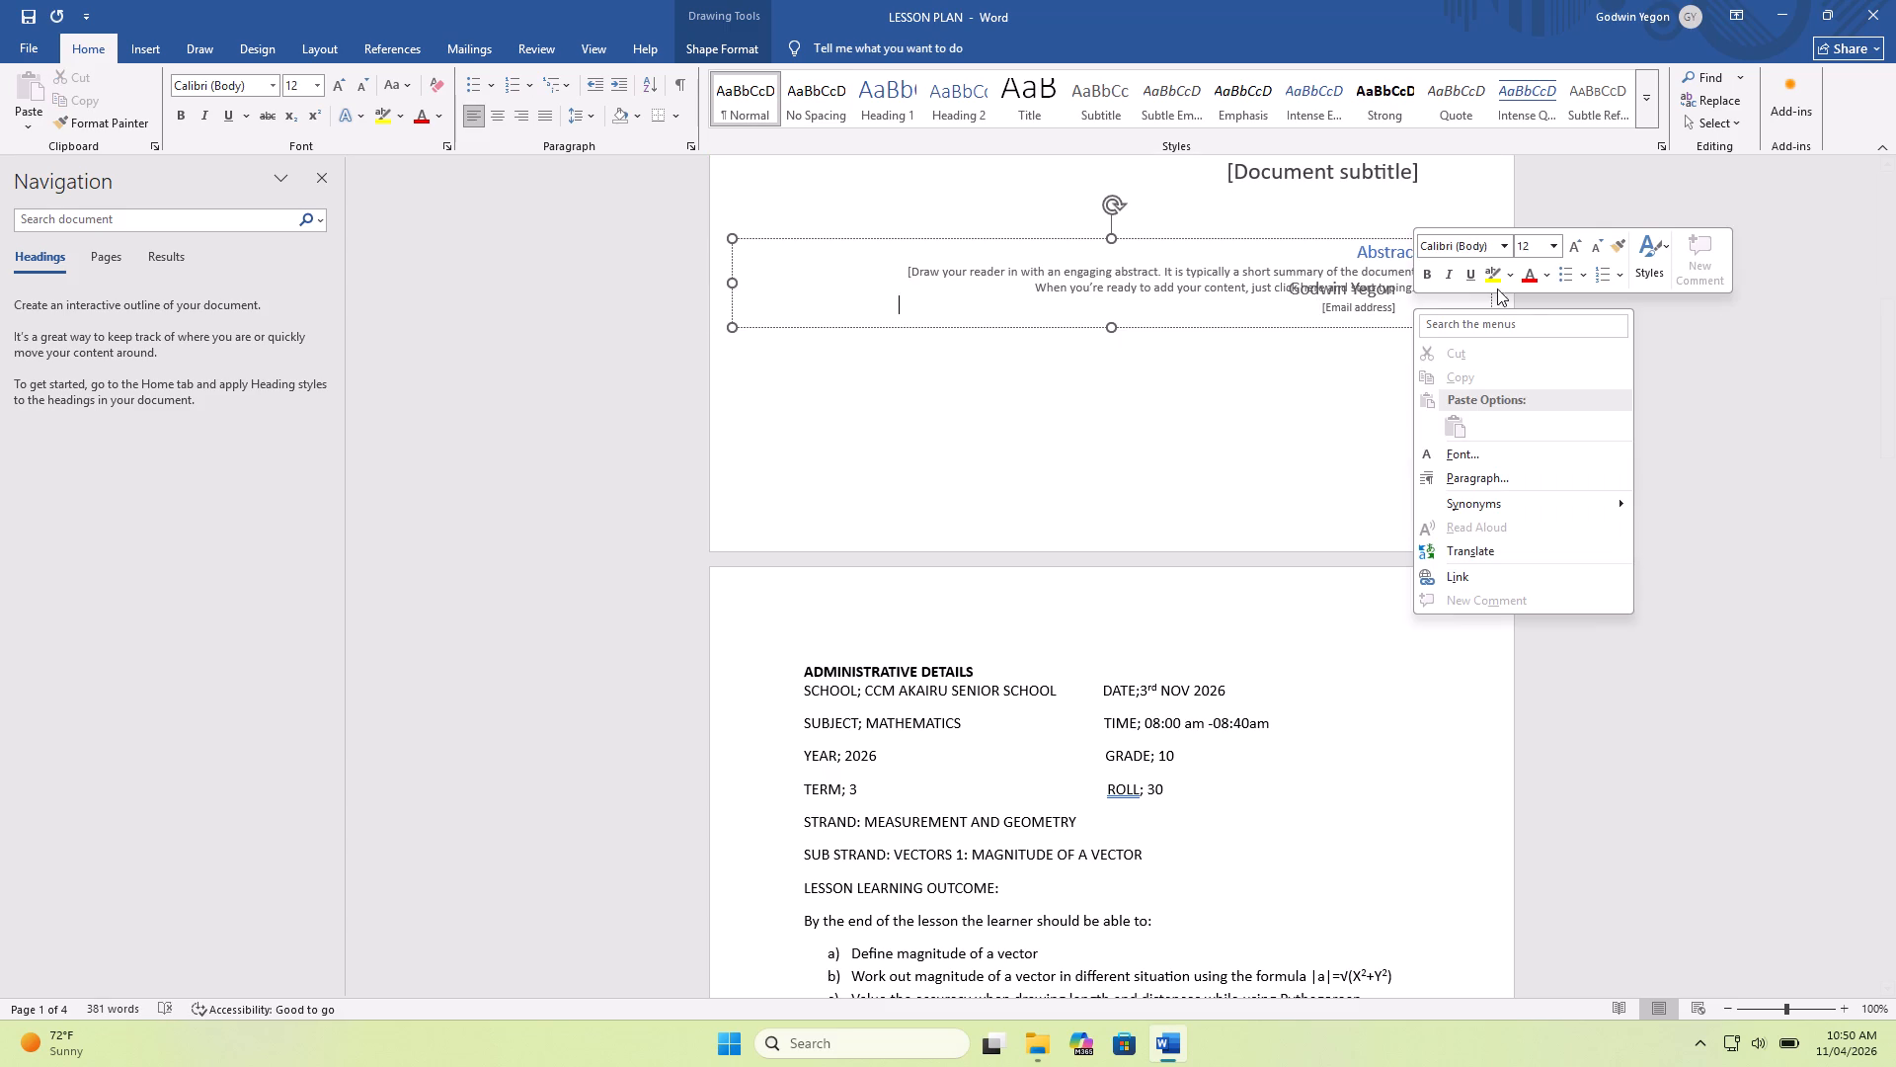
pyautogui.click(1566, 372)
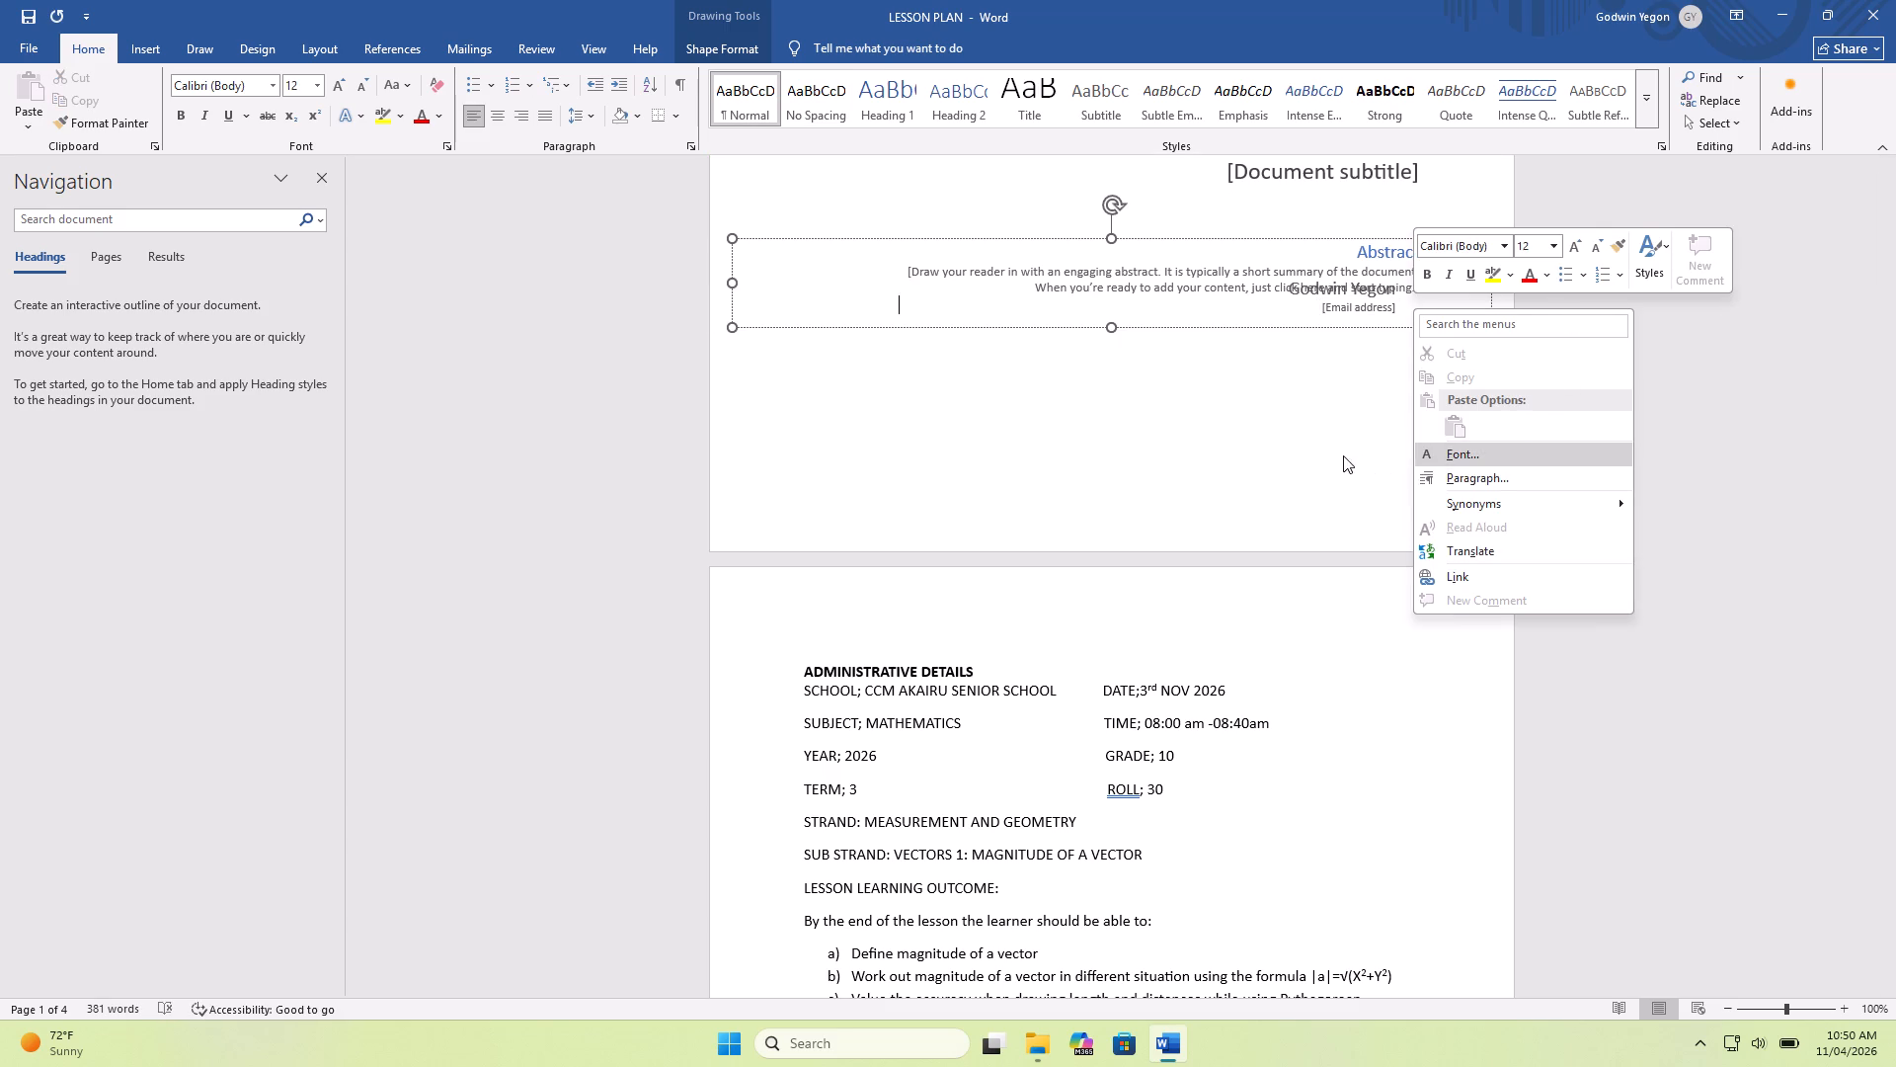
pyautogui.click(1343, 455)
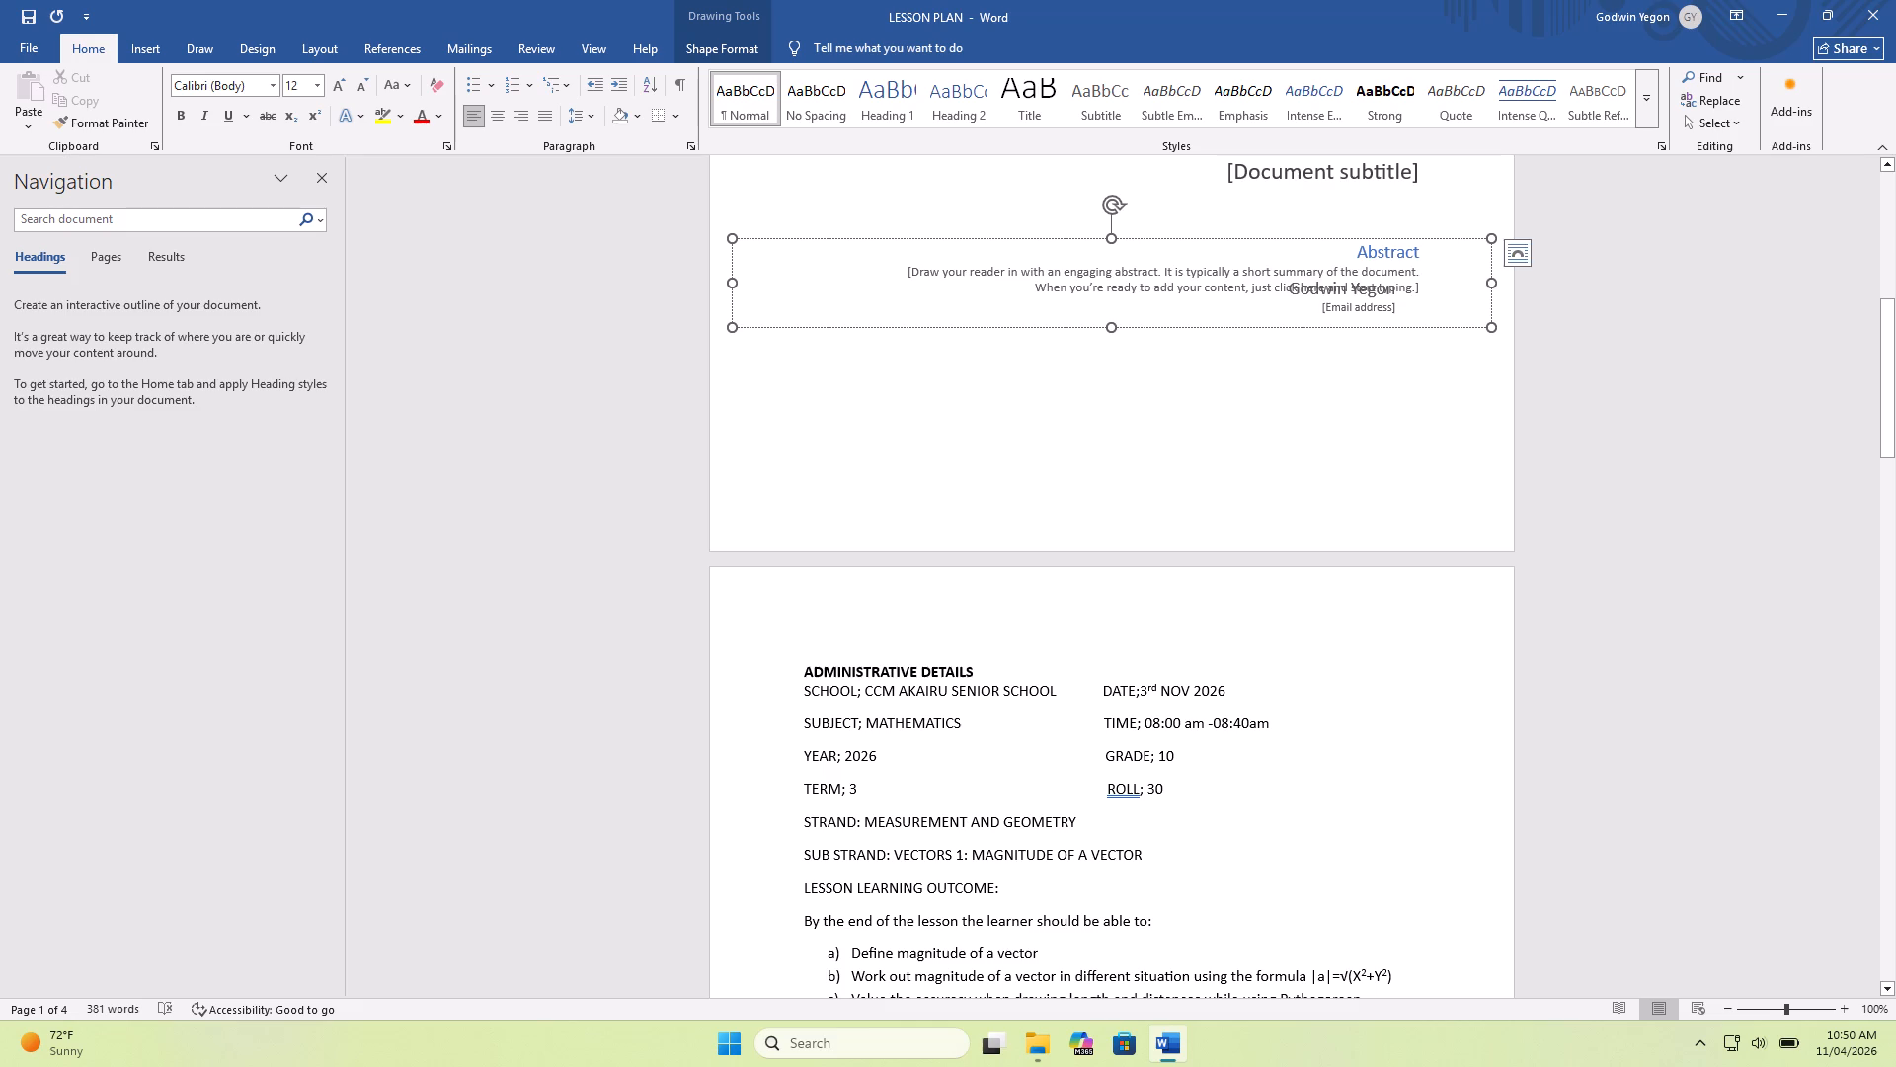
# Remove the break between the cover page and the ADMINISTRATIVE DETAILS section so the lesson text runs onto page 1.
pyautogui.press('BackSpace')
pyautogui.click(1321, 348)
pyautogui.press('BackSpace')
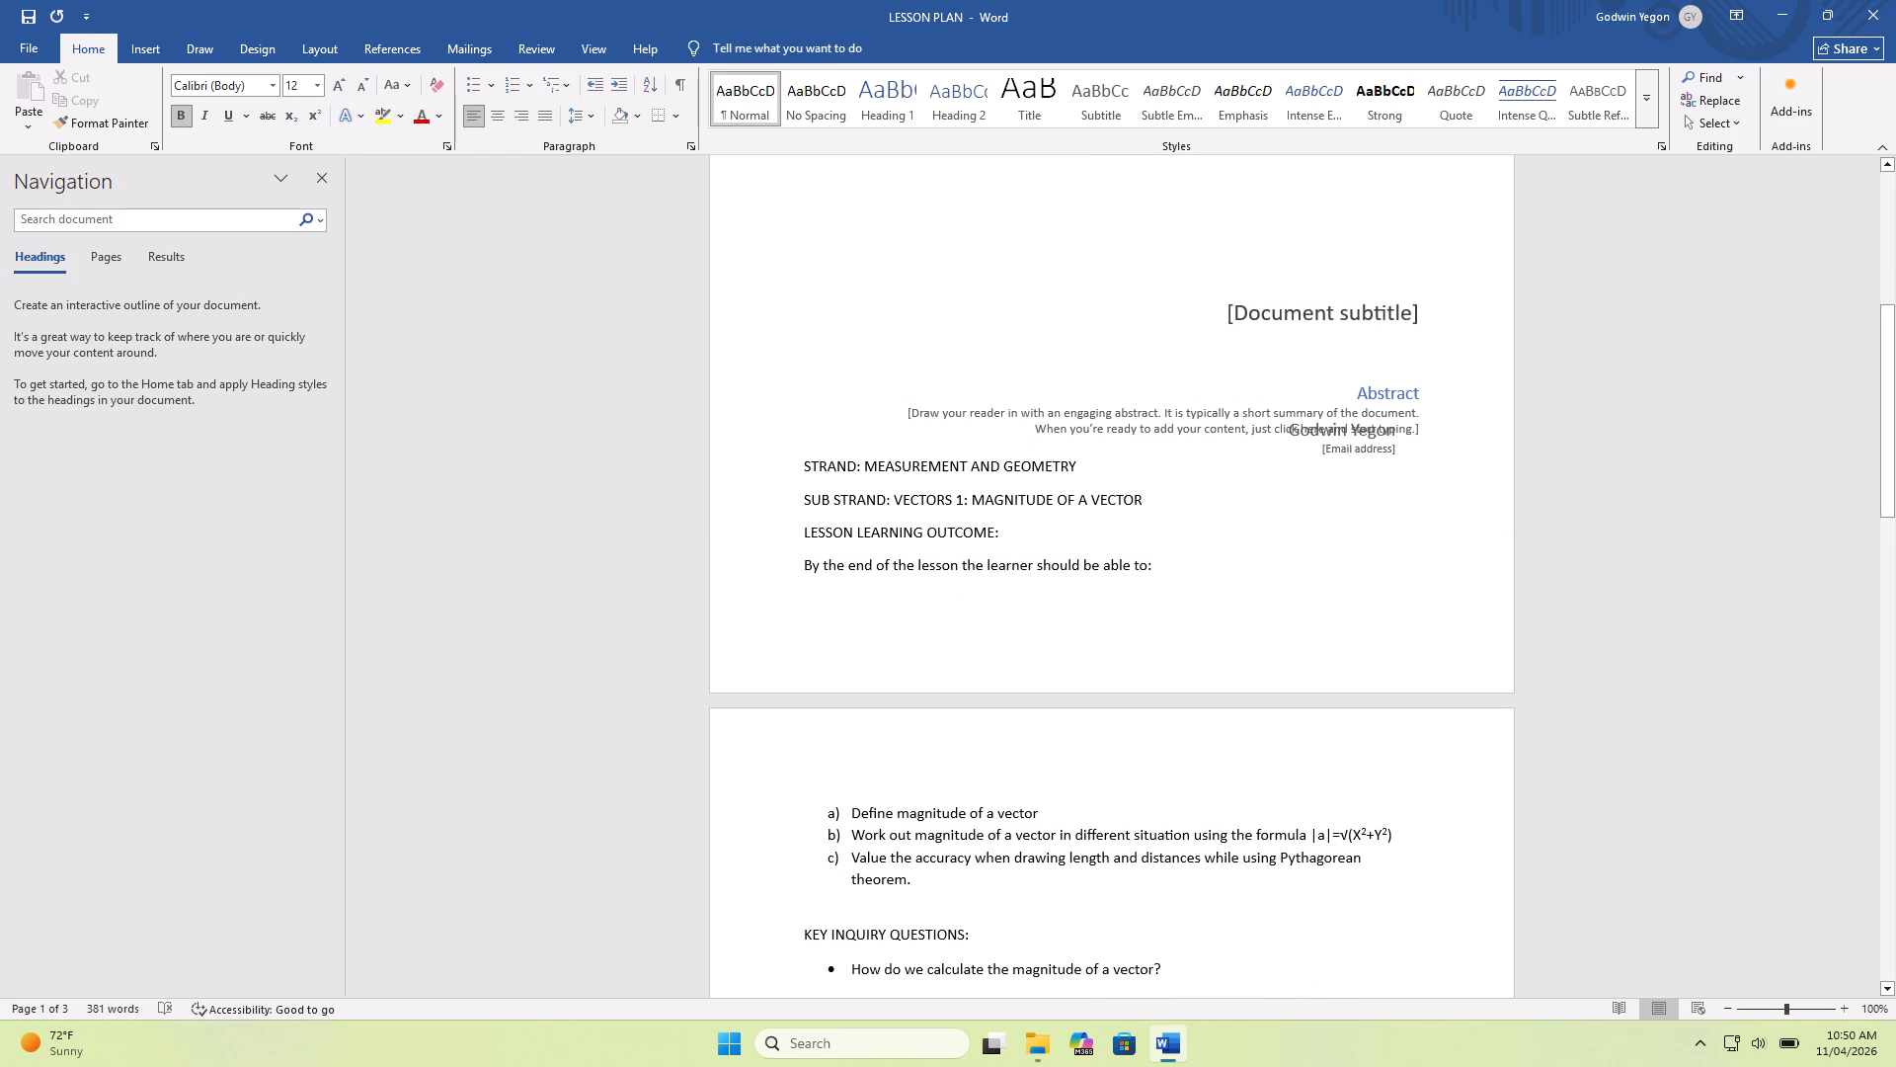
# Delete the author and email text box from page 1.
pyautogui.click(1409, 452)
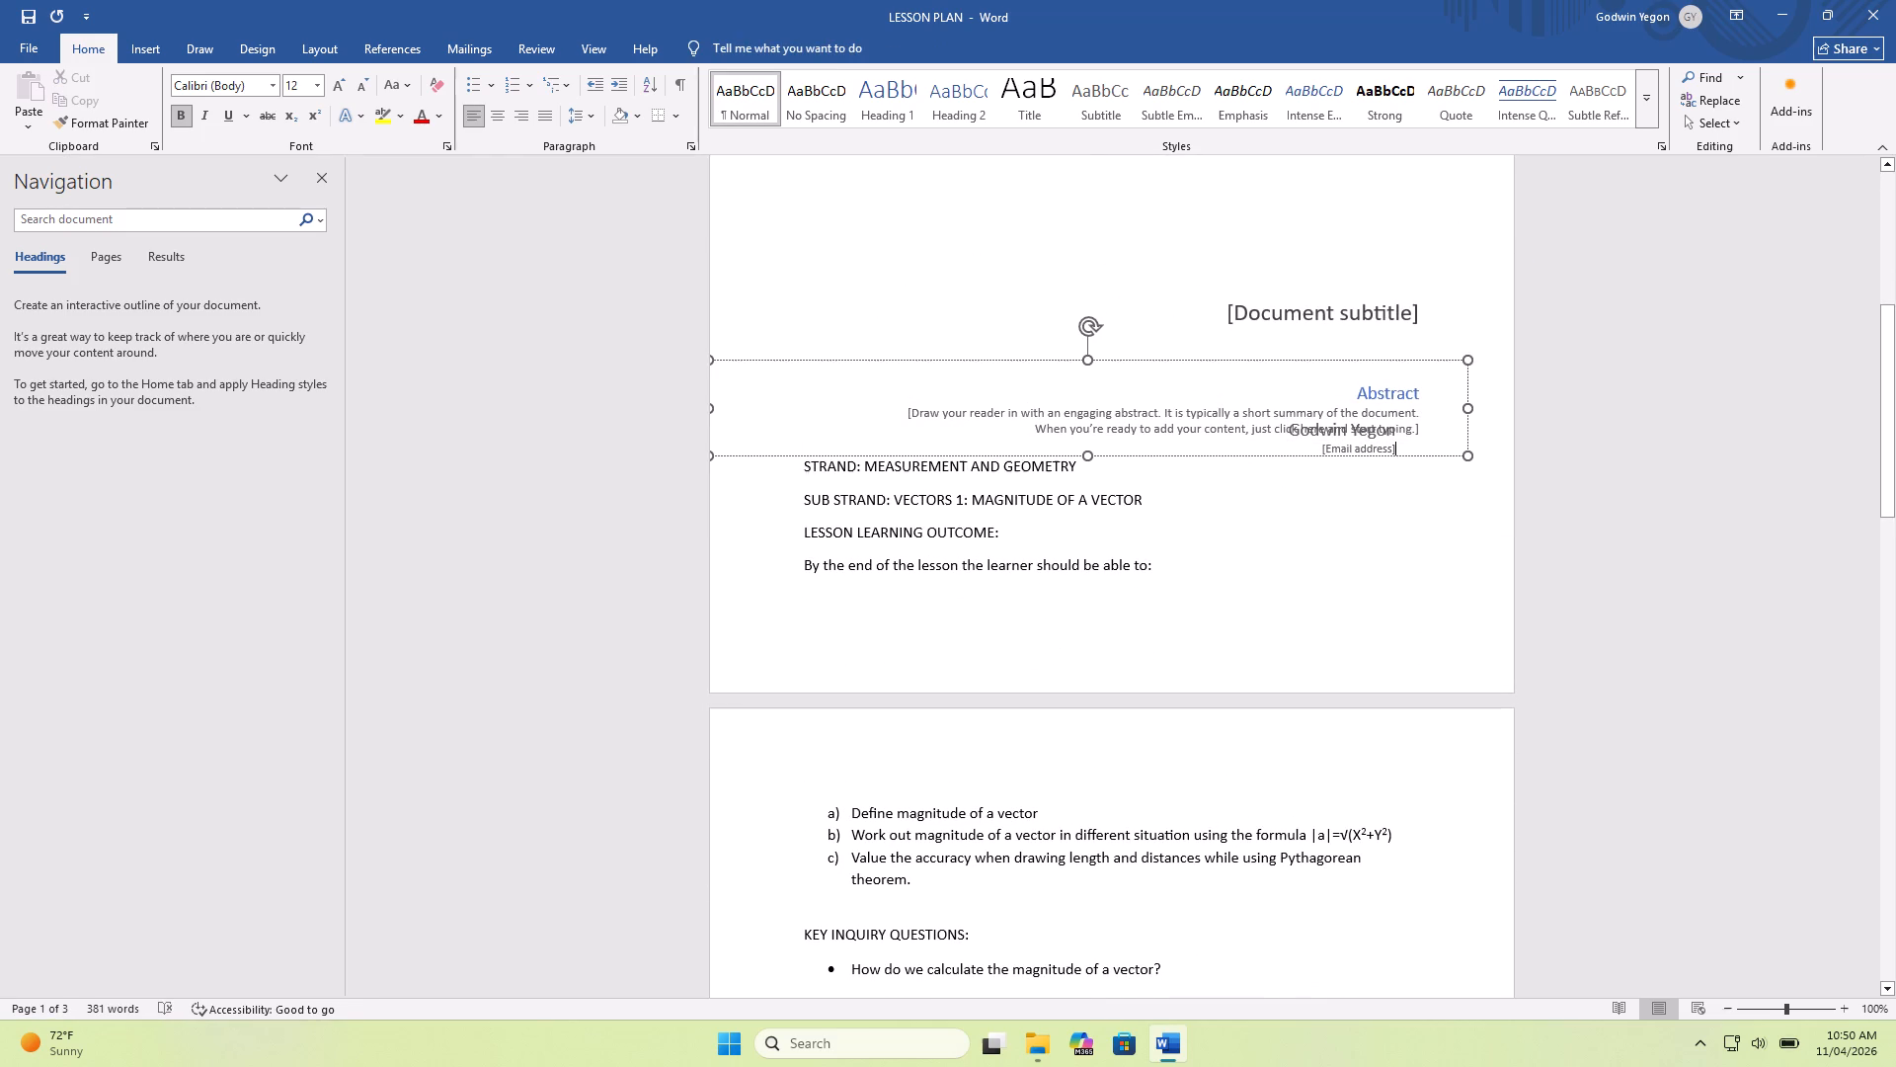
pyautogui.press('BackSpace')
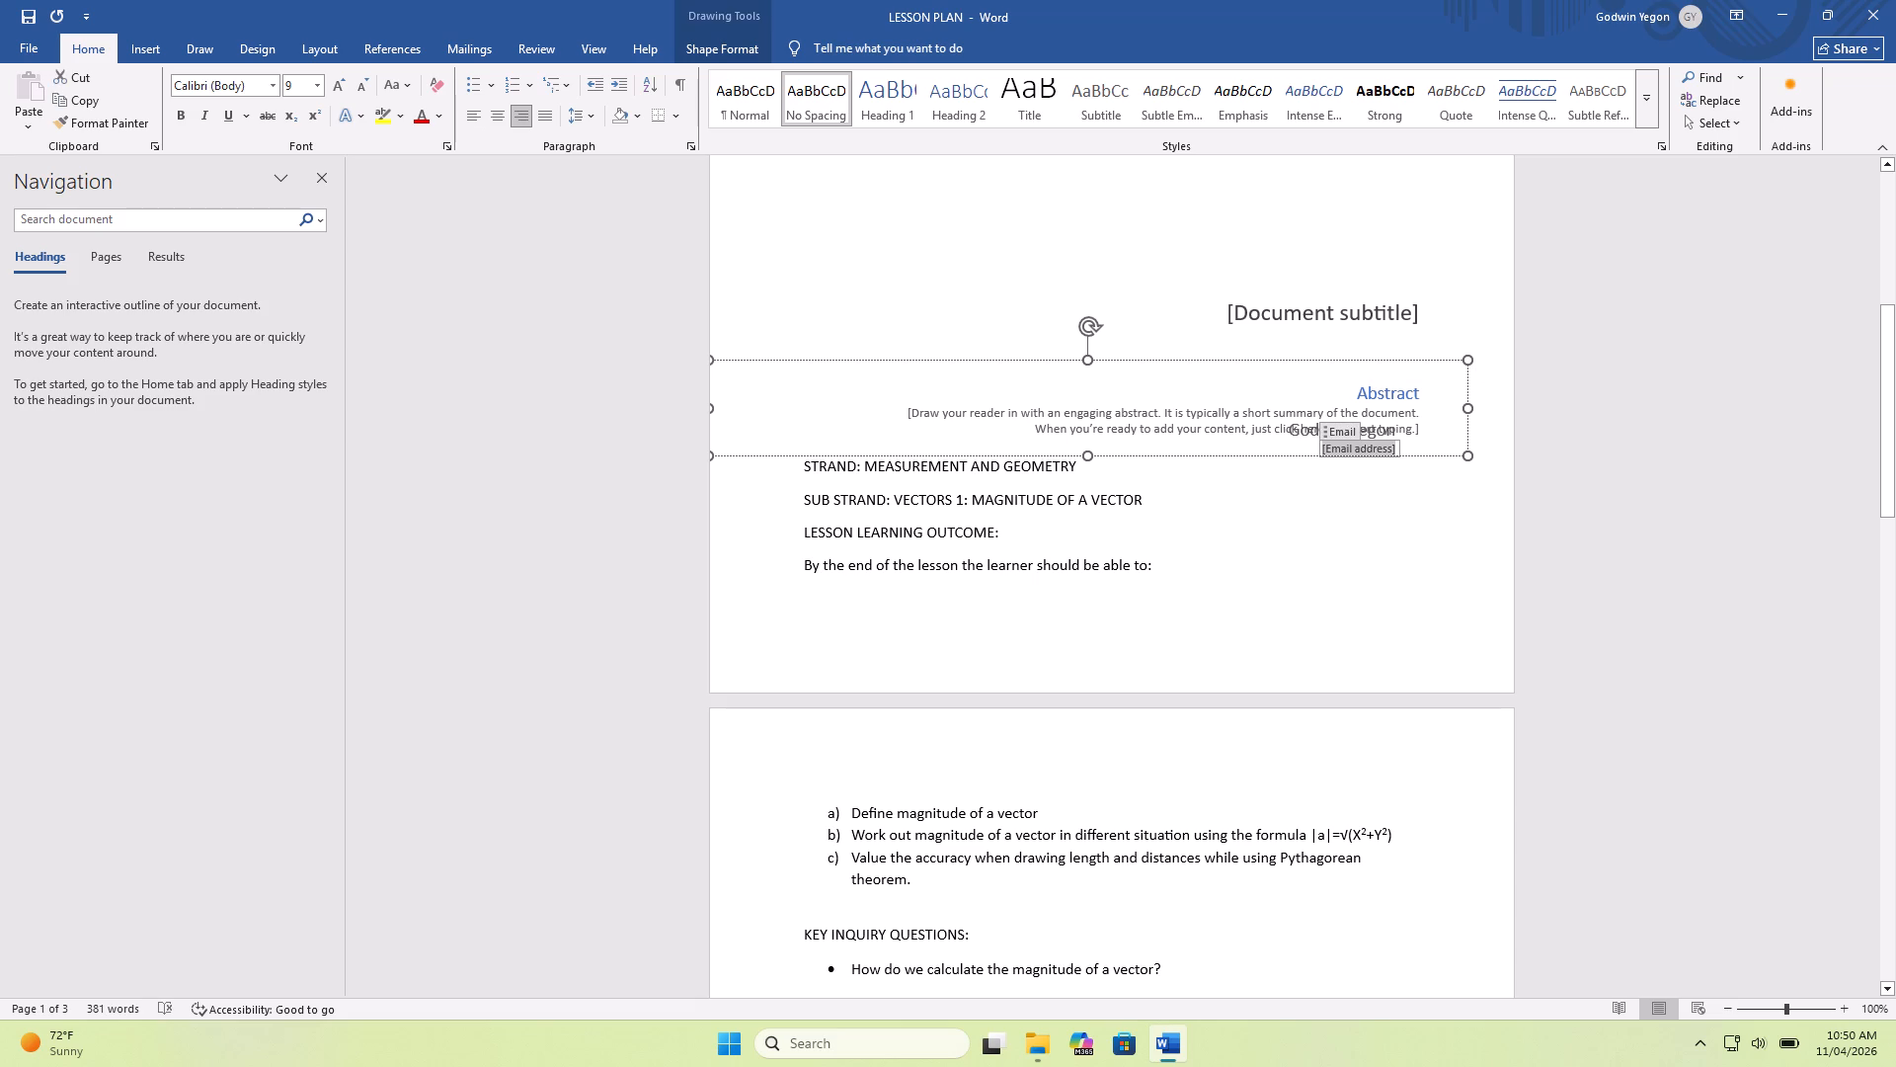
pyautogui.moveTo(1409, 452); pyautogui.dragTo(1415, 419)
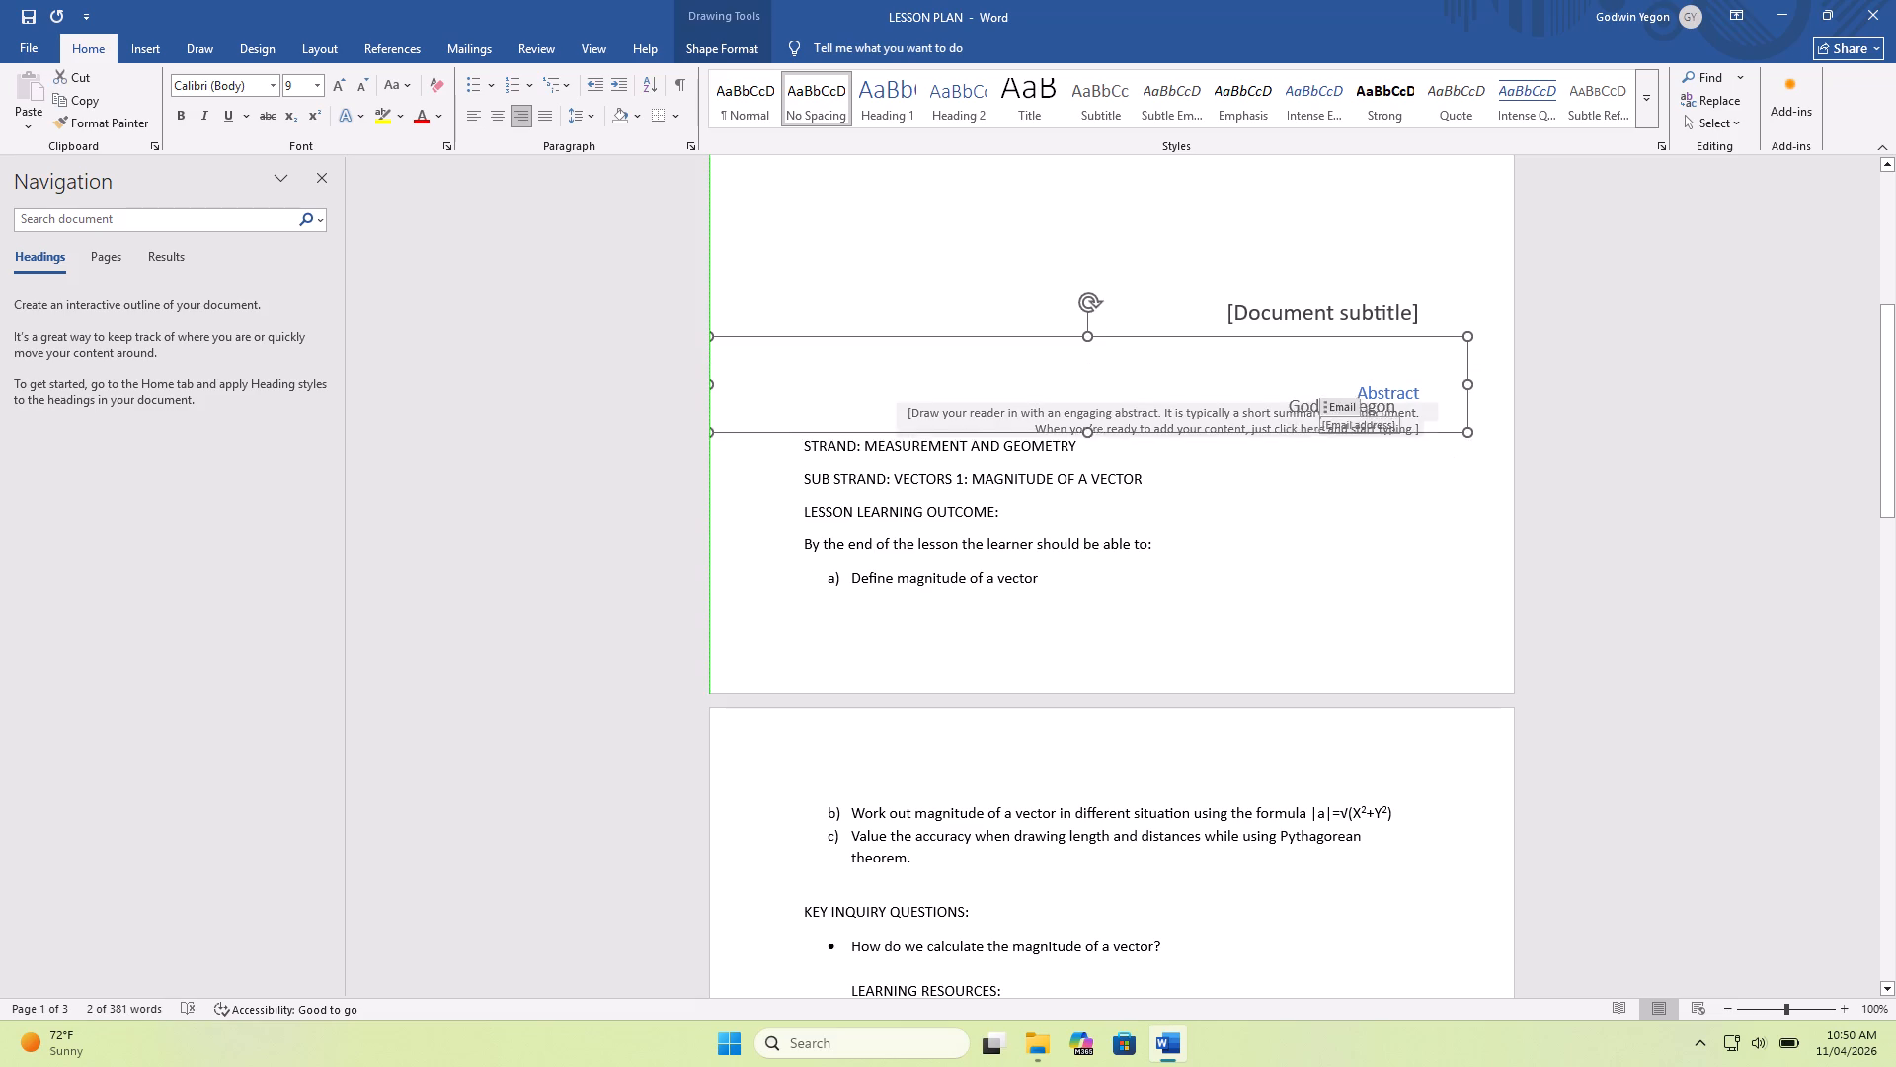
pyautogui.moveTo(1415, 419); pyautogui.dragTo(1409, 407)
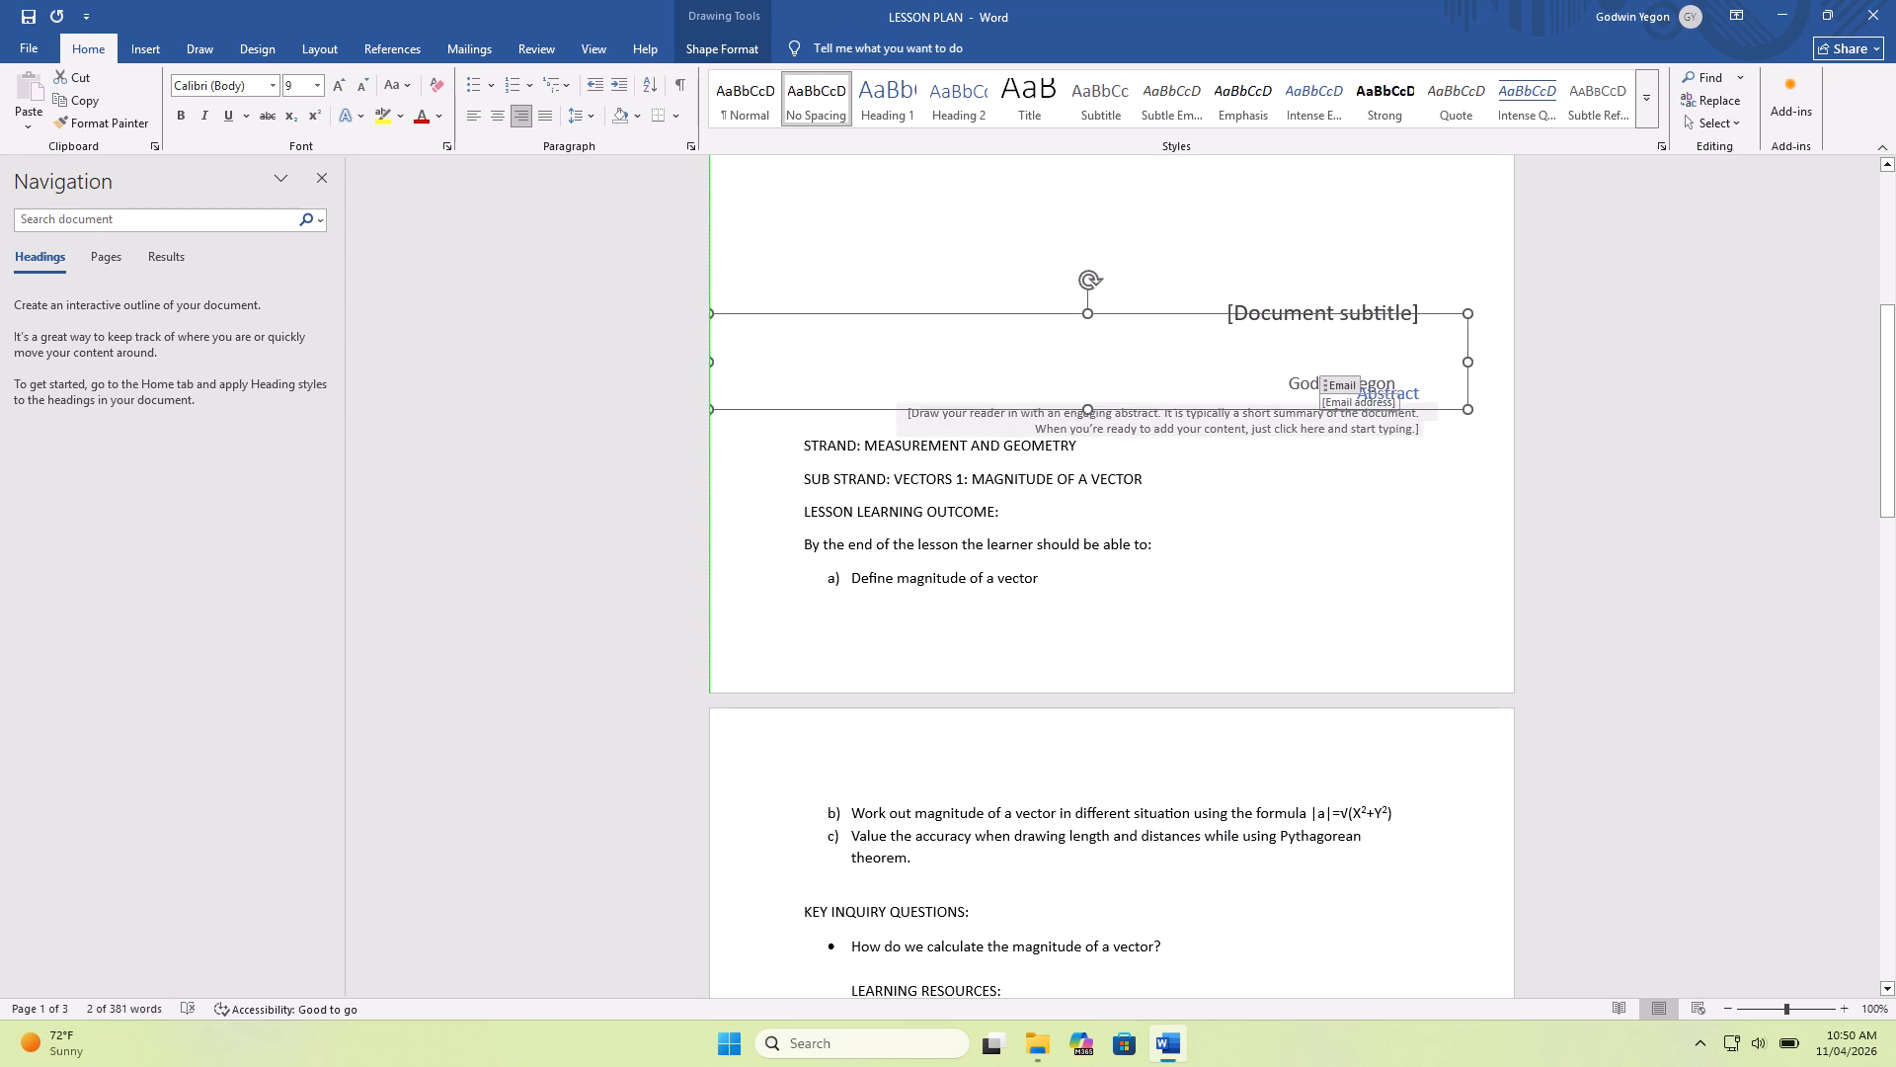
pyautogui.moveTo(1409, 407); pyautogui.dragTo(1409, 411)
pyautogui.press('BackSpace')
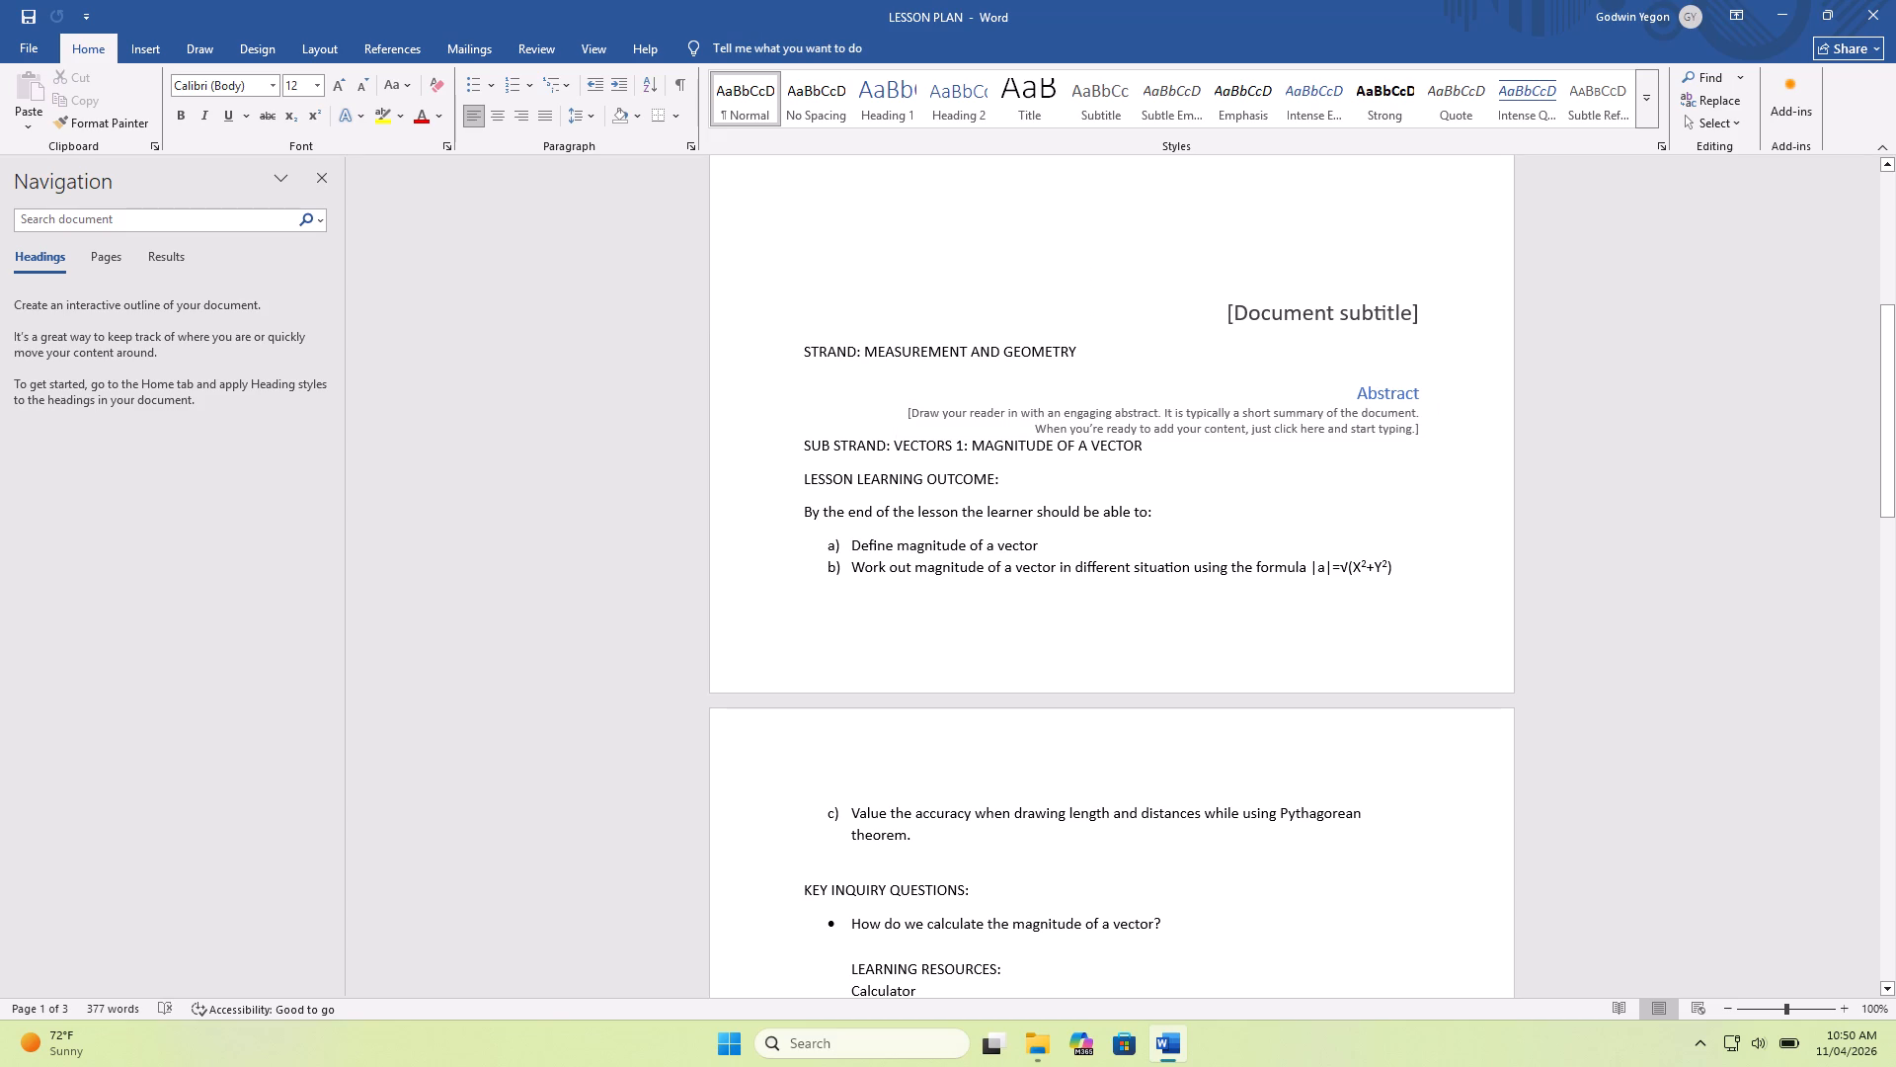
# Delete the Abstract block from page 1, including its placeholder text, heading and text box.
pyautogui.click(1420, 420)
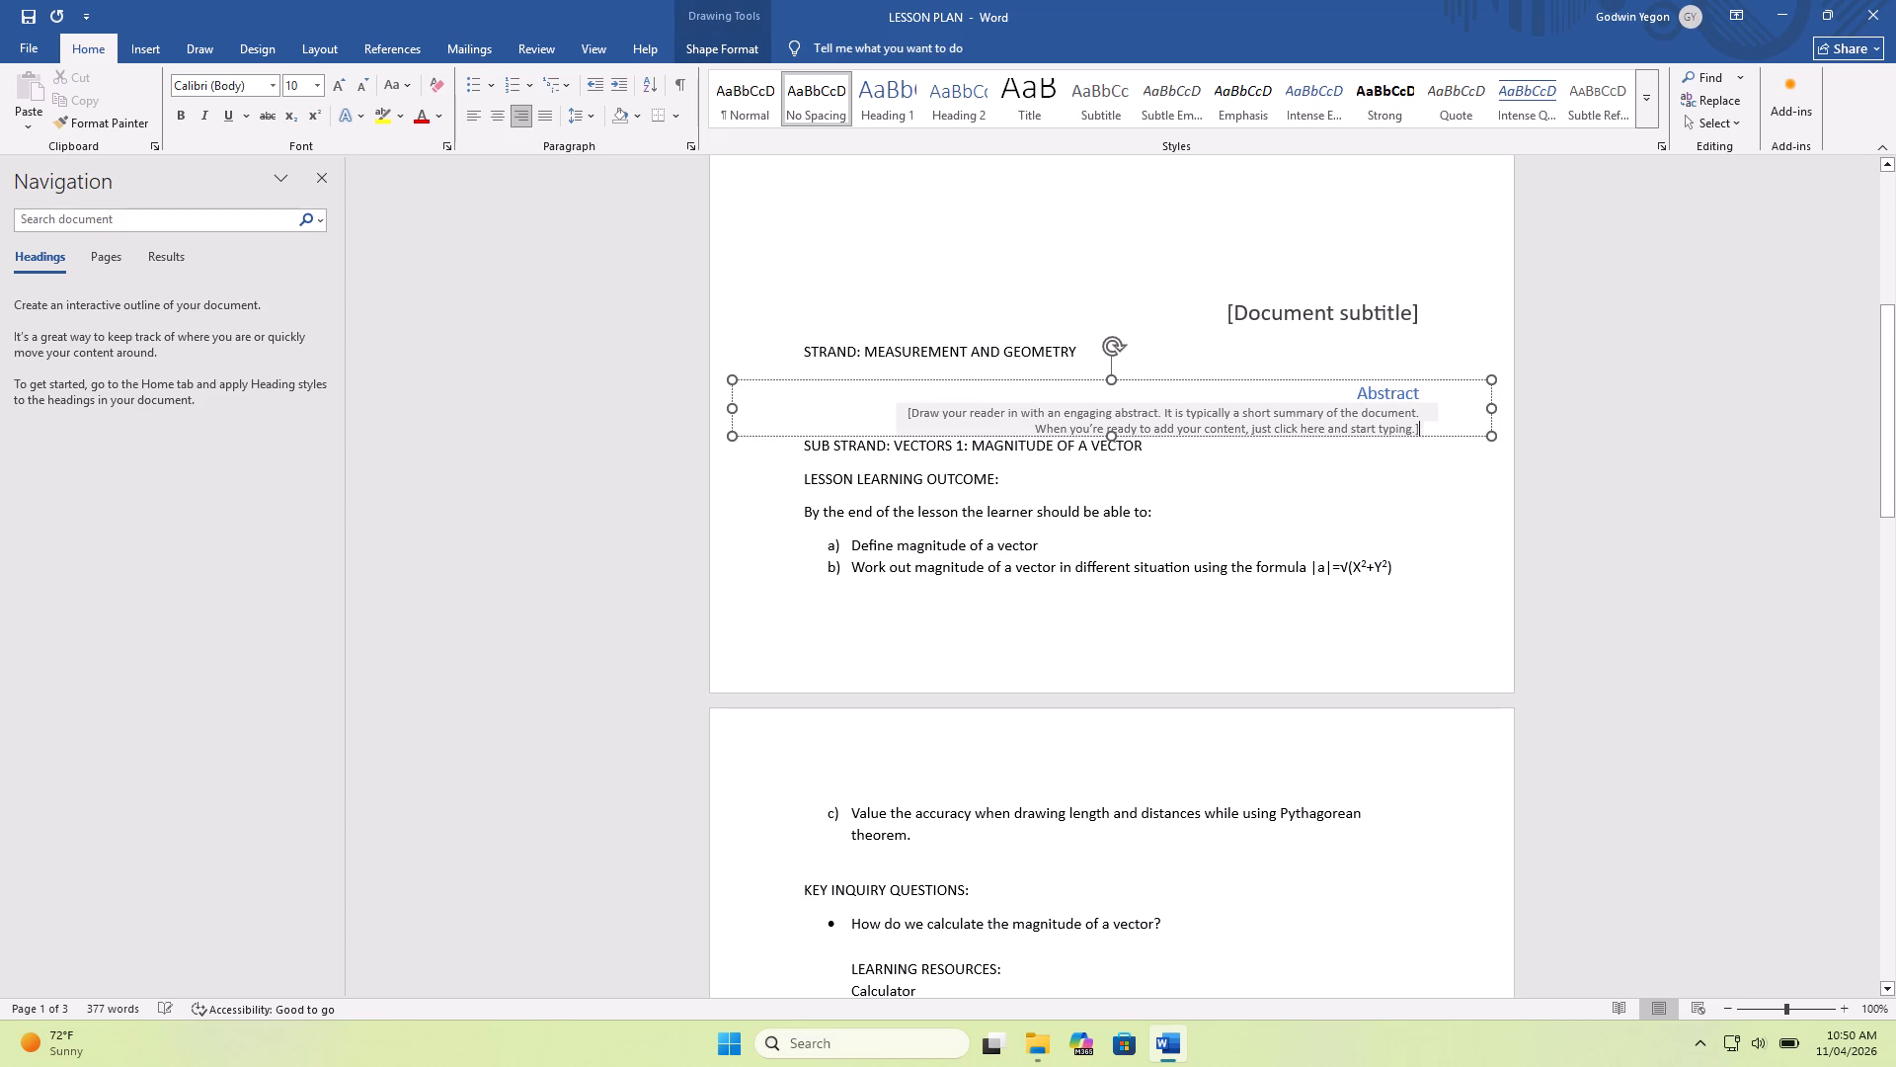
pyautogui.press('BackSpace')
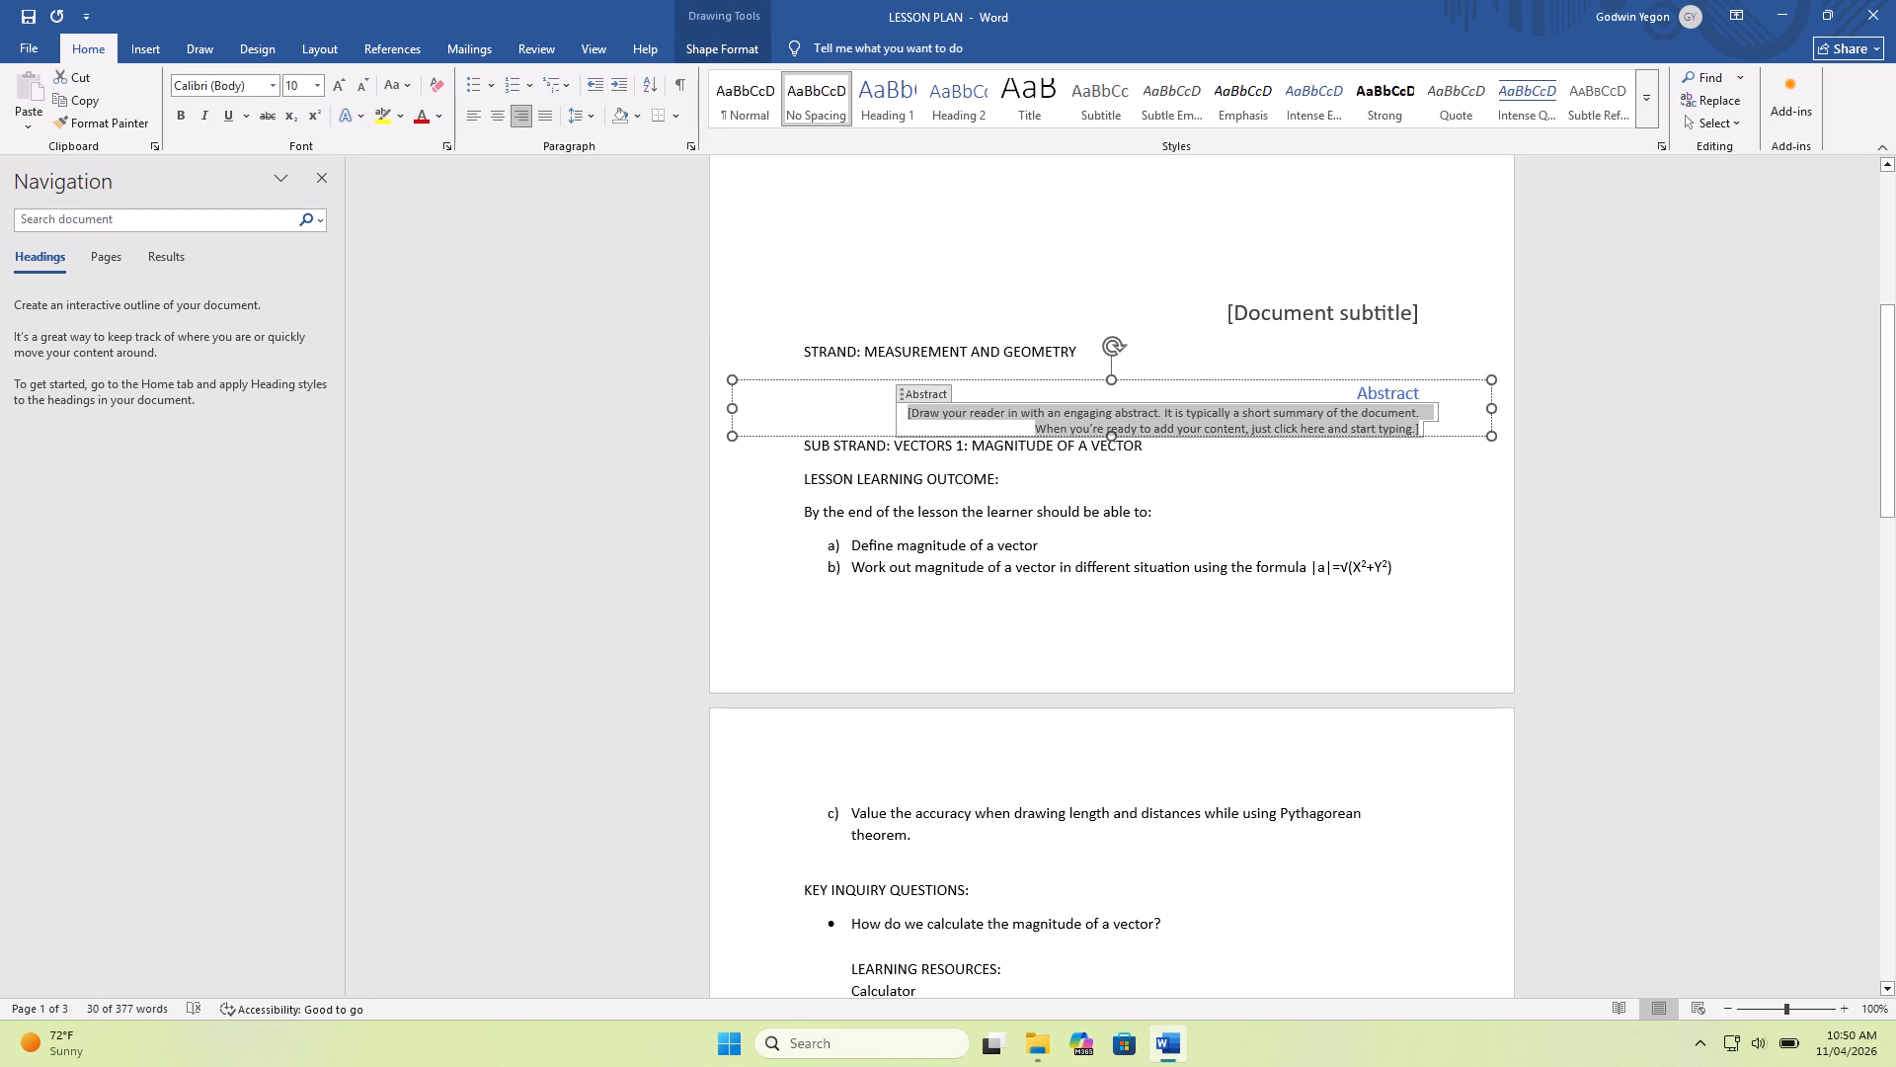
pyautogui.press('BackSpace')
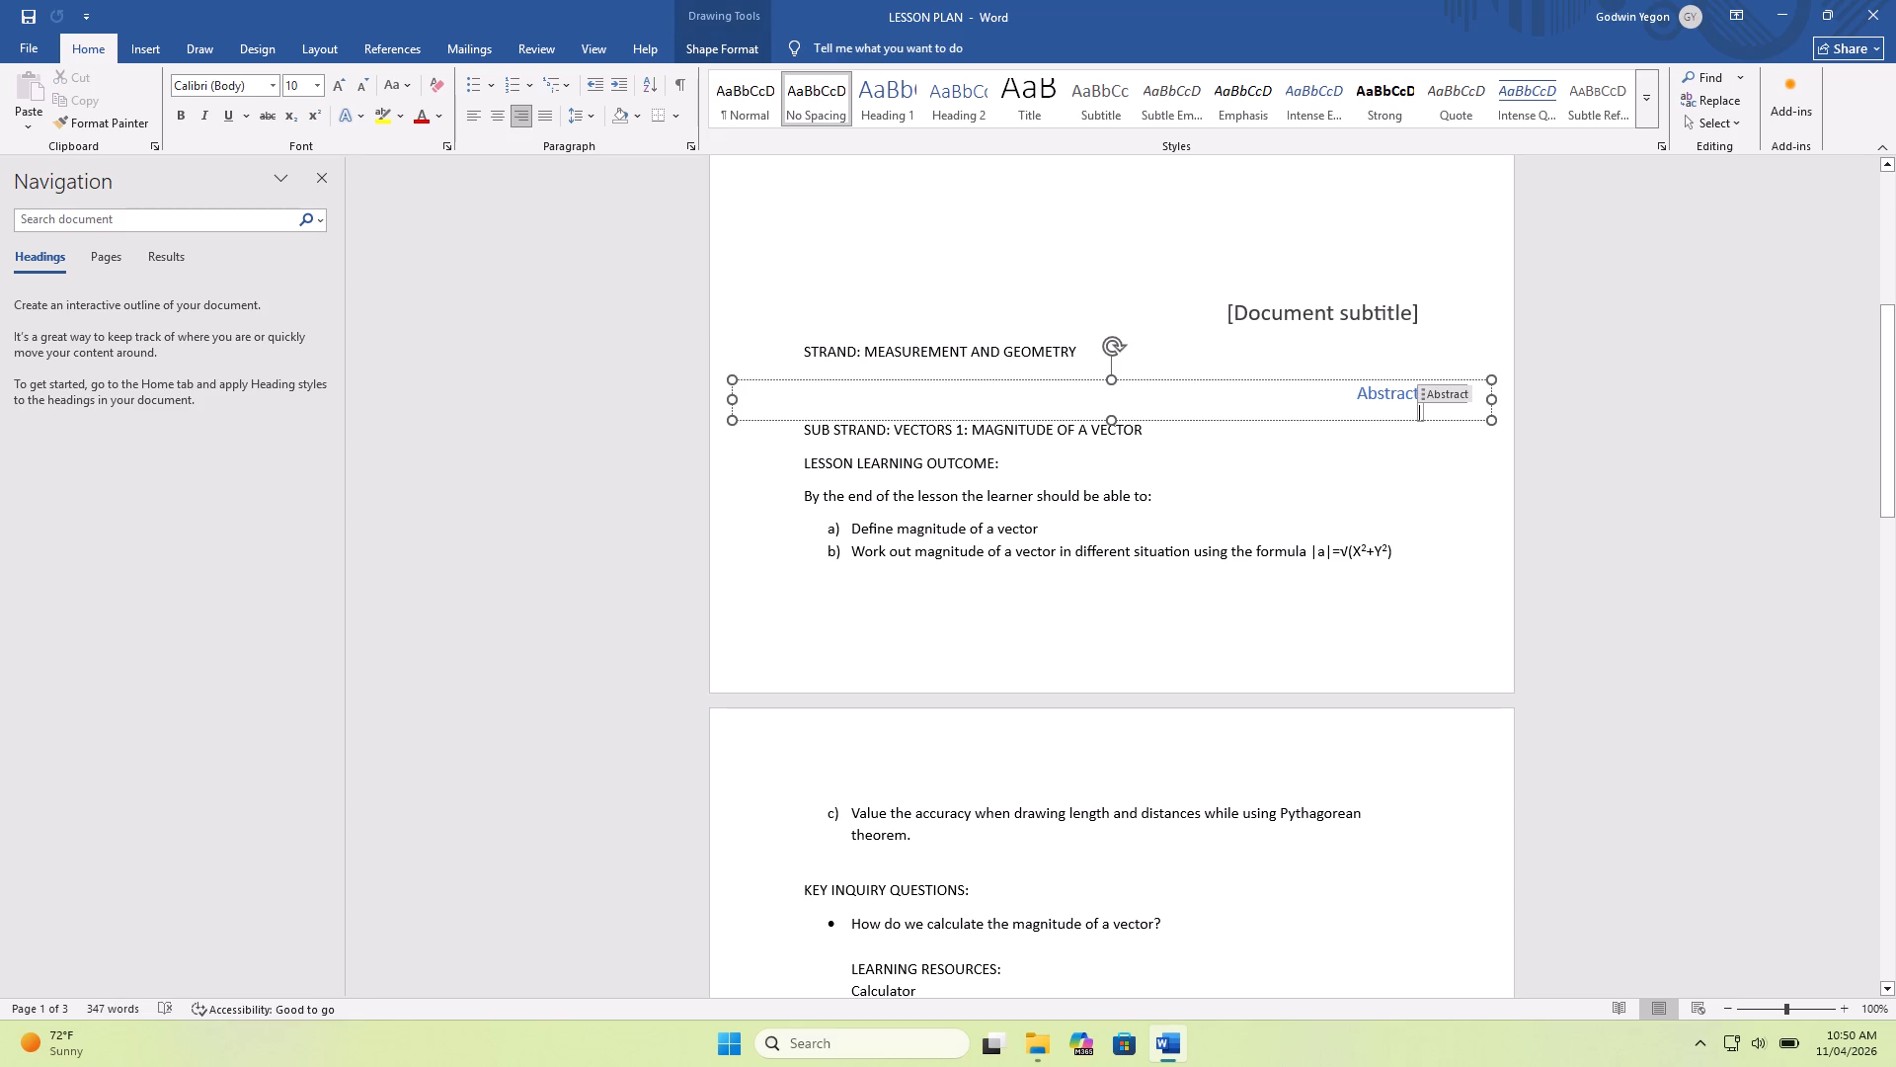
pyautogui.moveTo(1423, 429); pyautogui.dragTo(1412, 418)
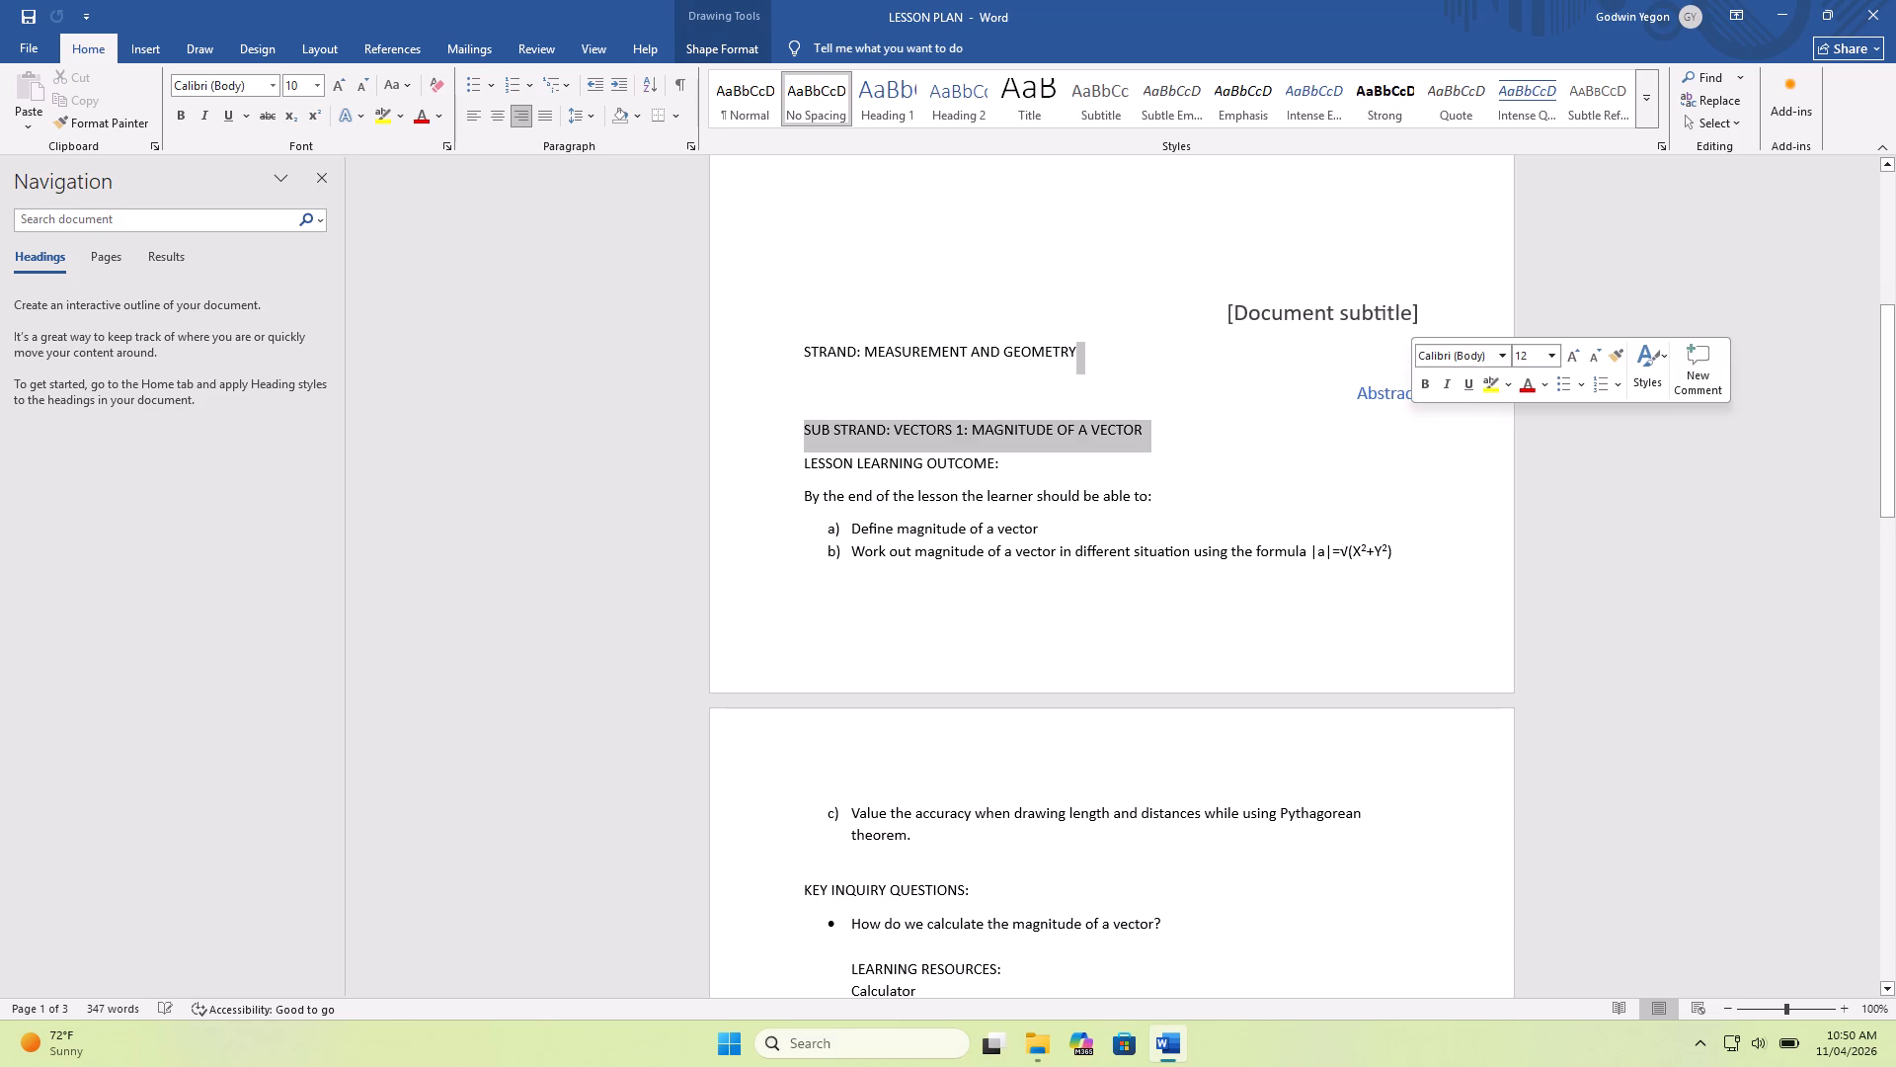
pyautogui.click(1373, 399)
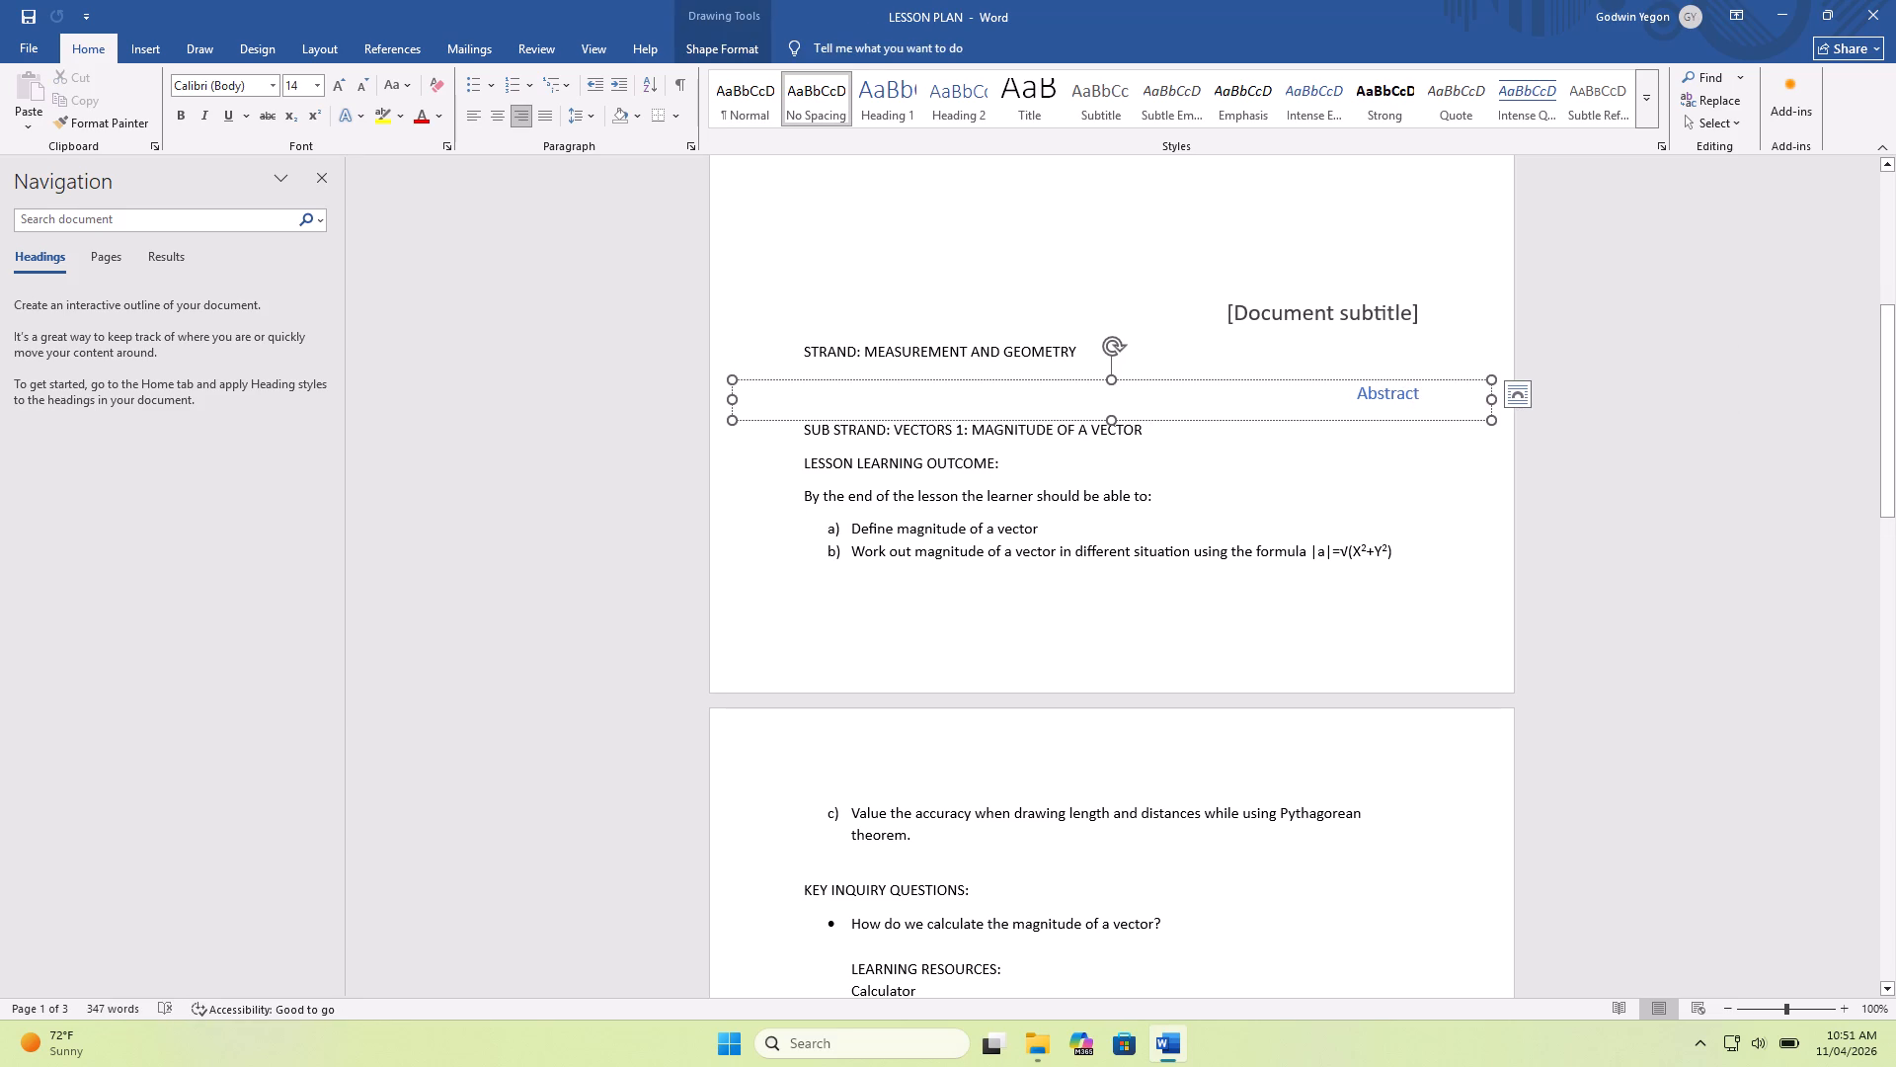
pyautogui.moveTo(1373, 399); pyautogui.dragTo(1387, 391)
pyautogui.moveTo(1387, 391); pyautogui.dragTo(1327, 404)
pyautogui.click(1327, 404)
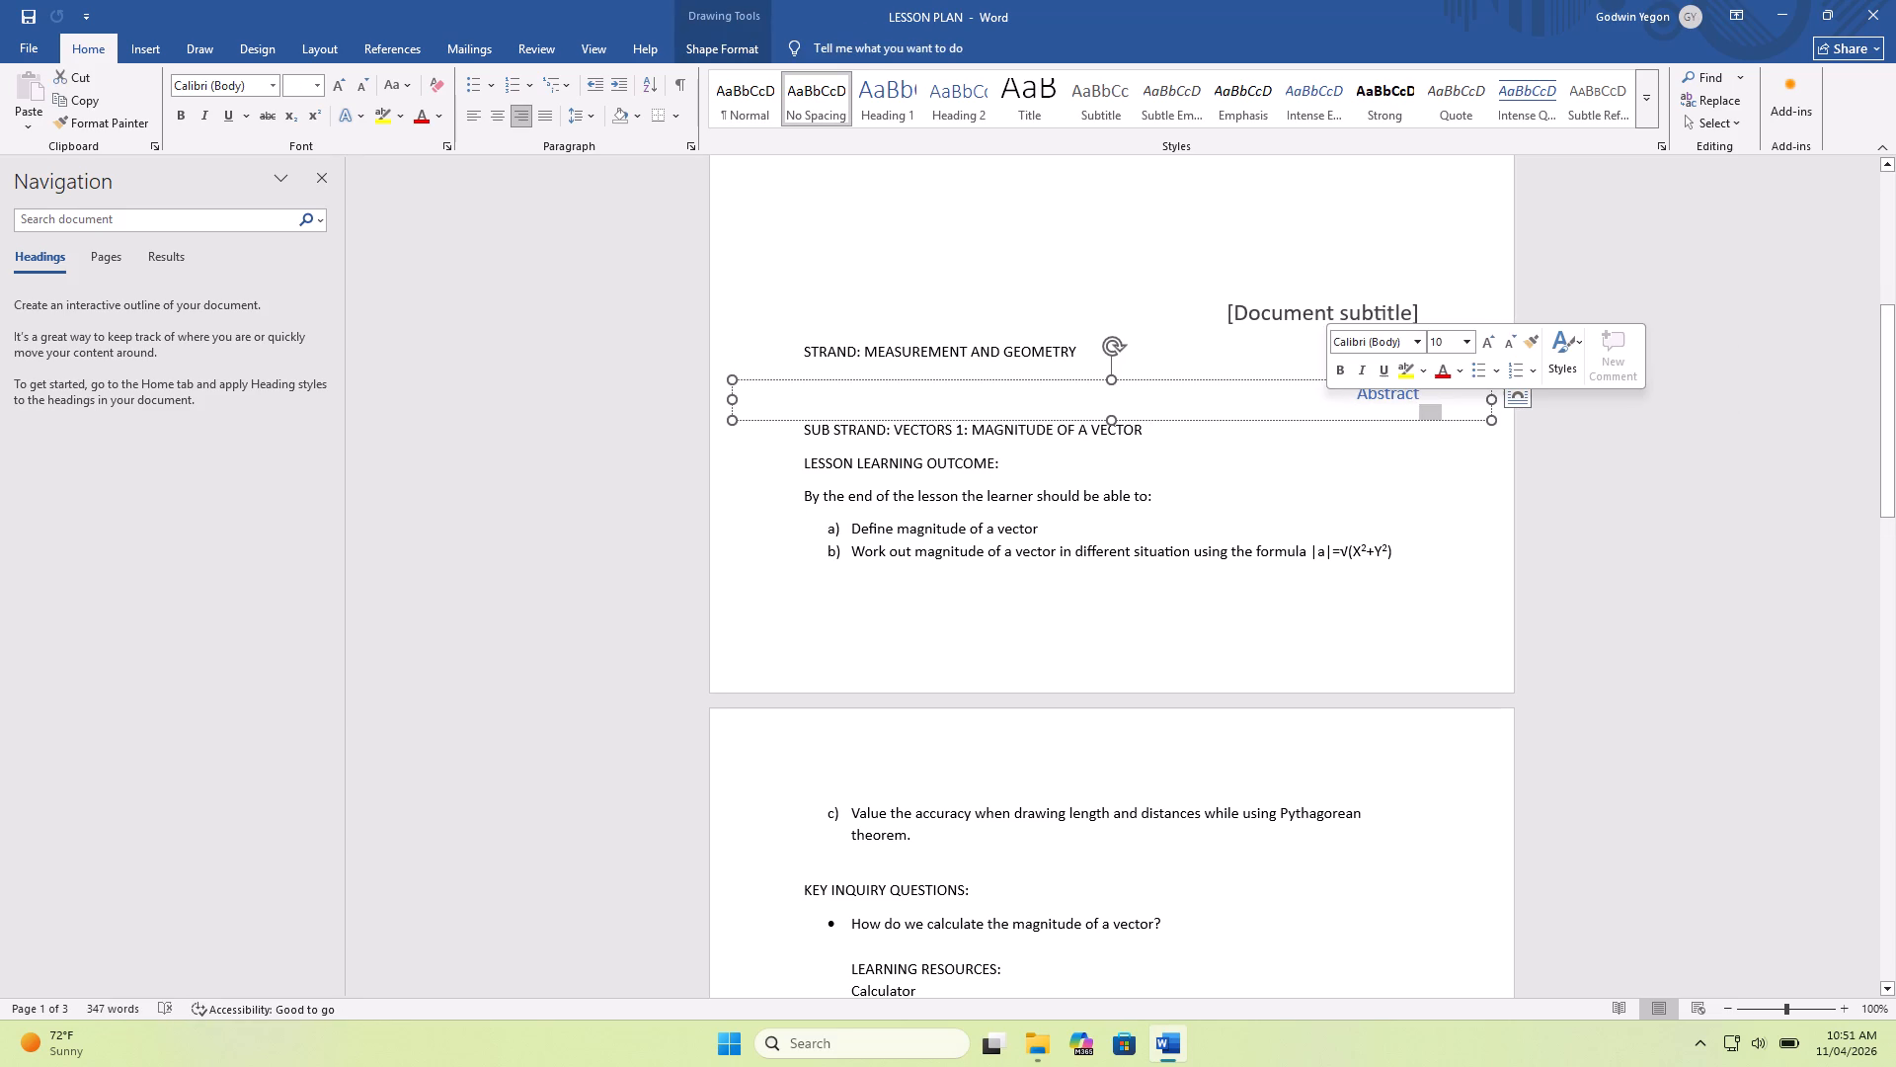
pyautogui.moveTo(1327, 404); pyautogui.dragTo(1346, 378)
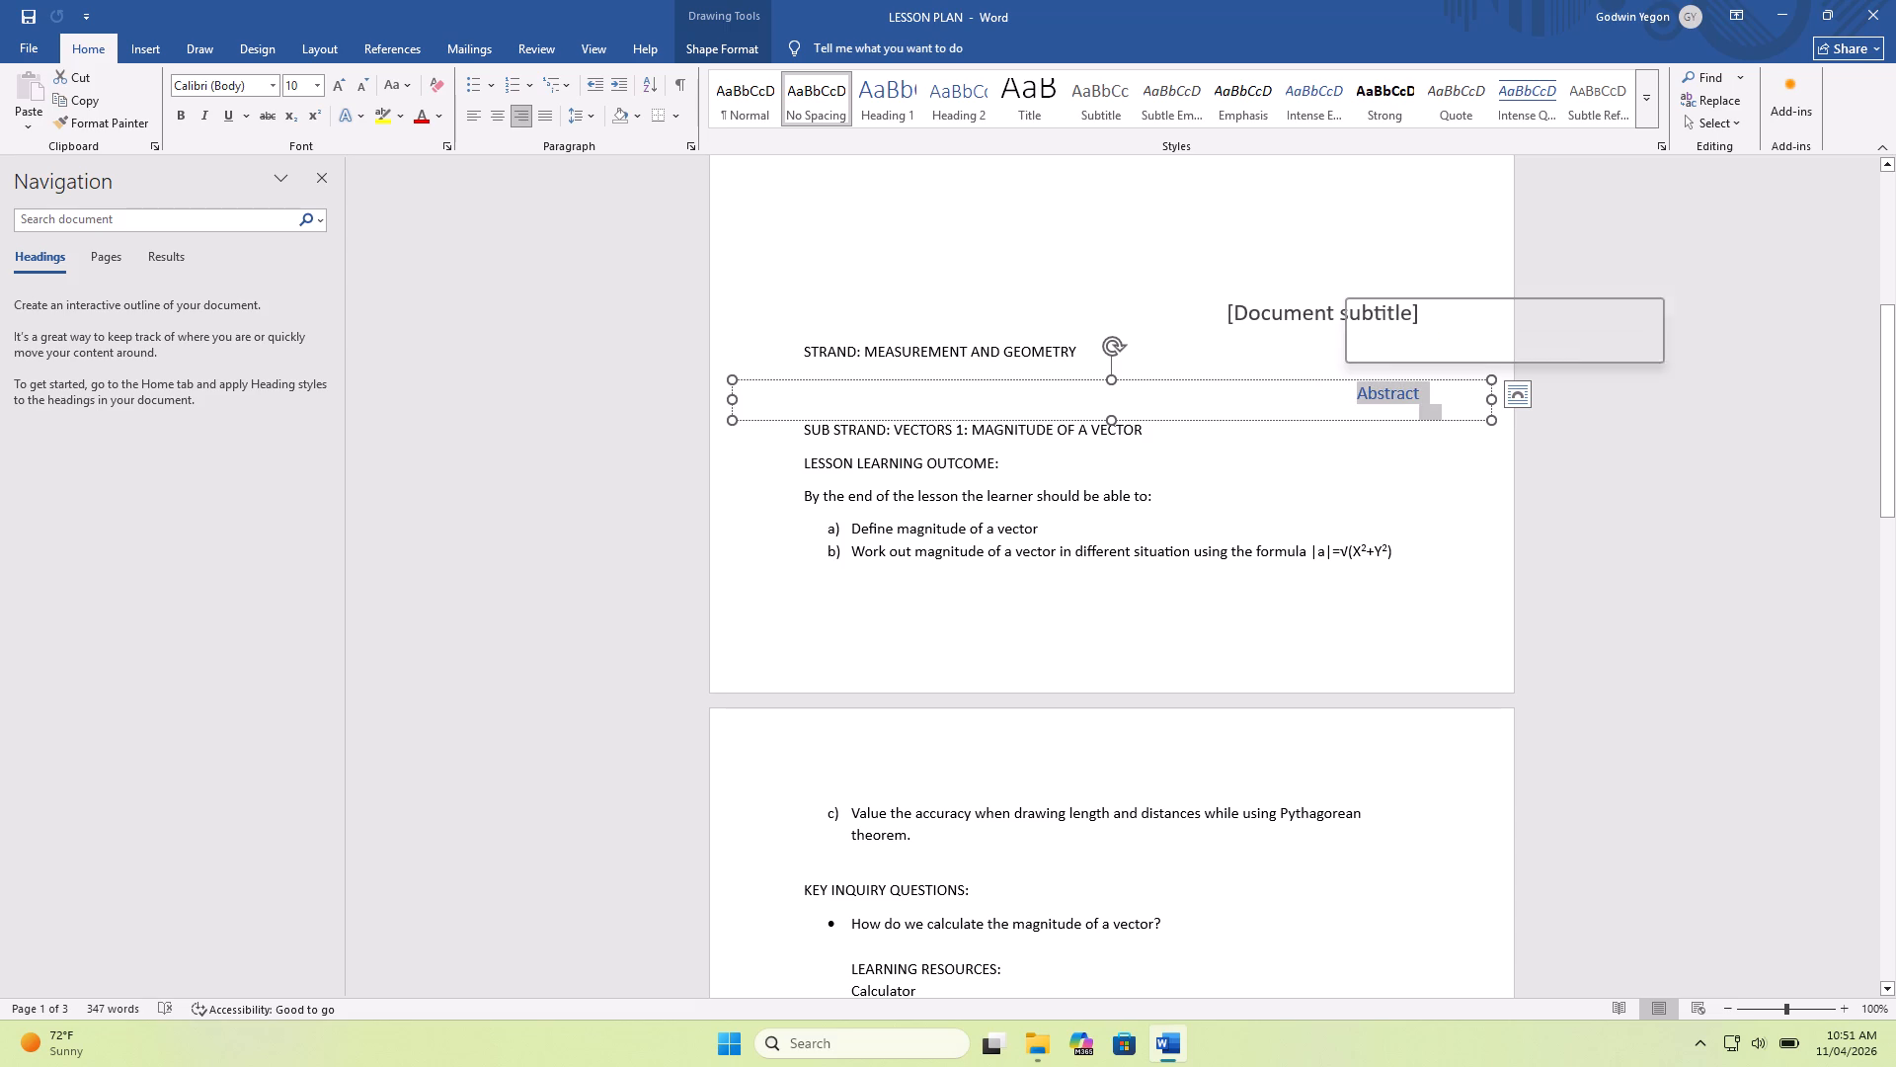
pyautogui.press('BackSpace')
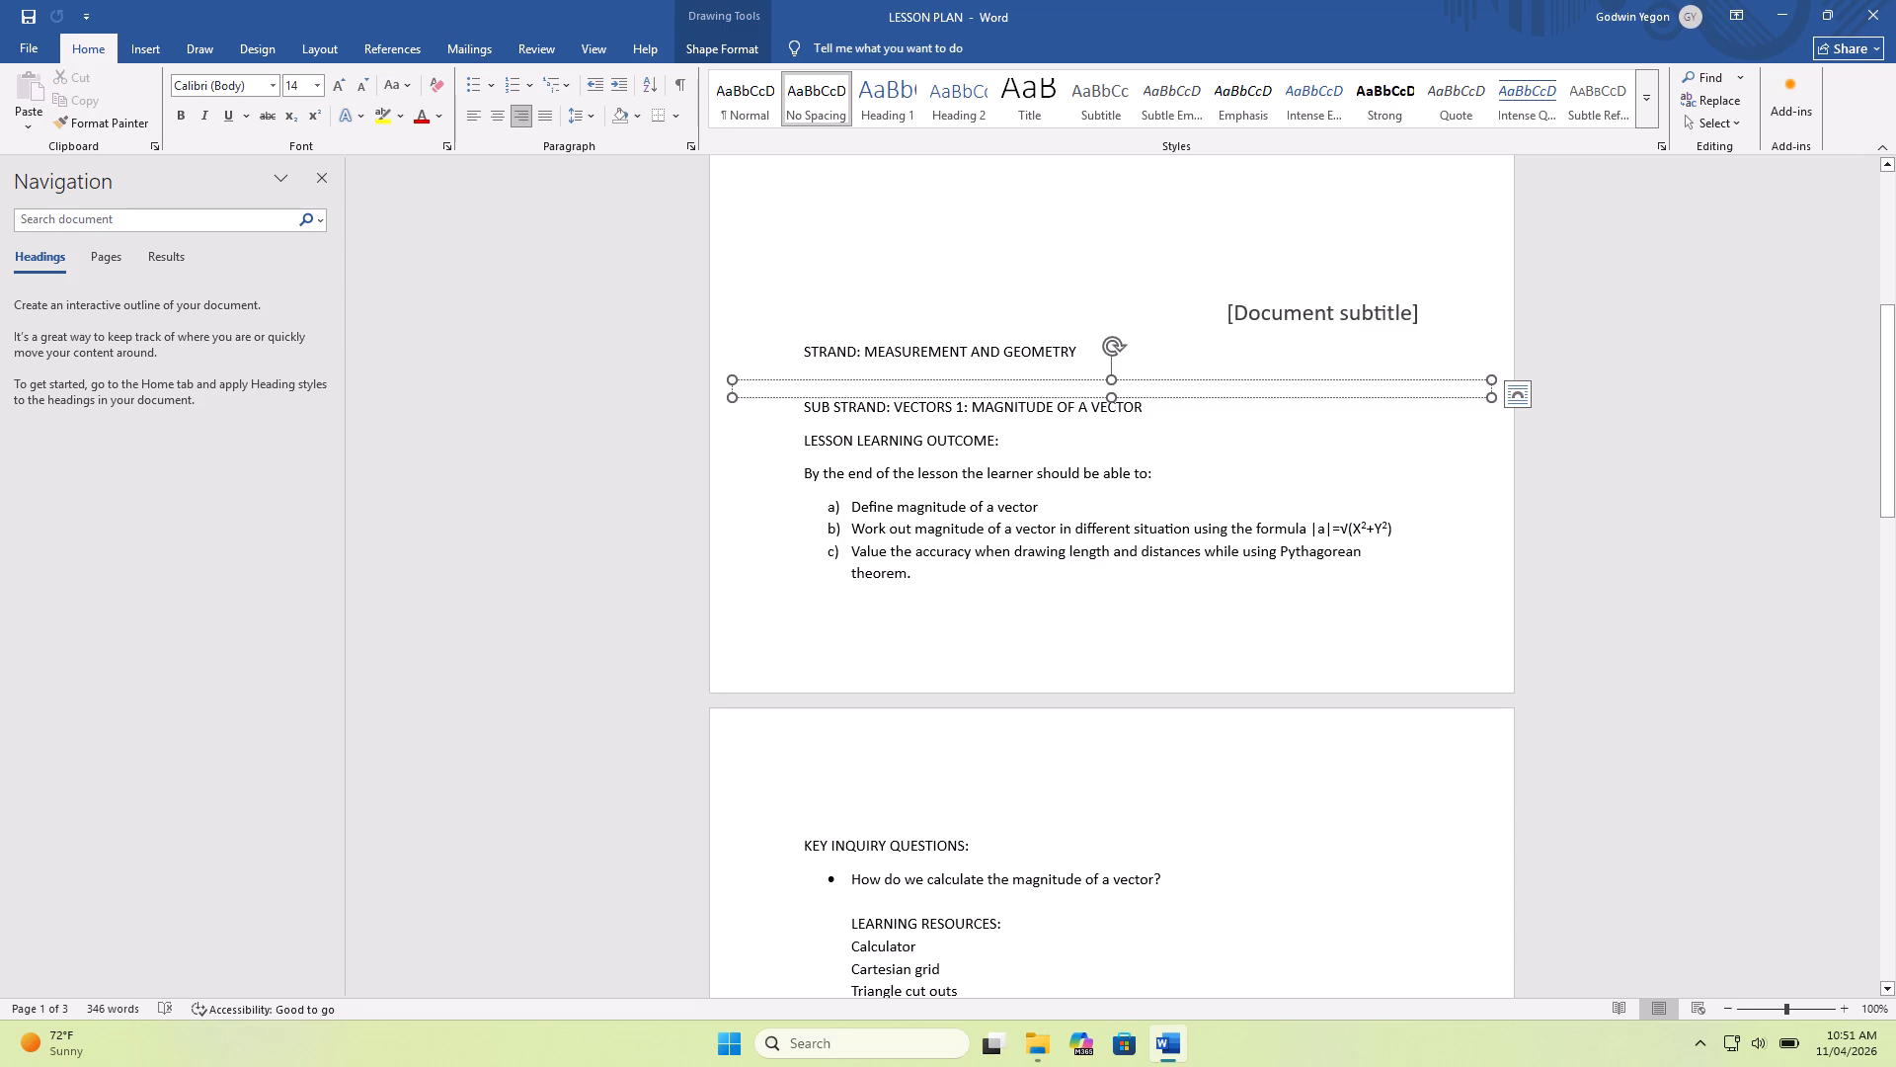
pyautogui.click(1351, 378)
pyautogui.press('BackSpace')
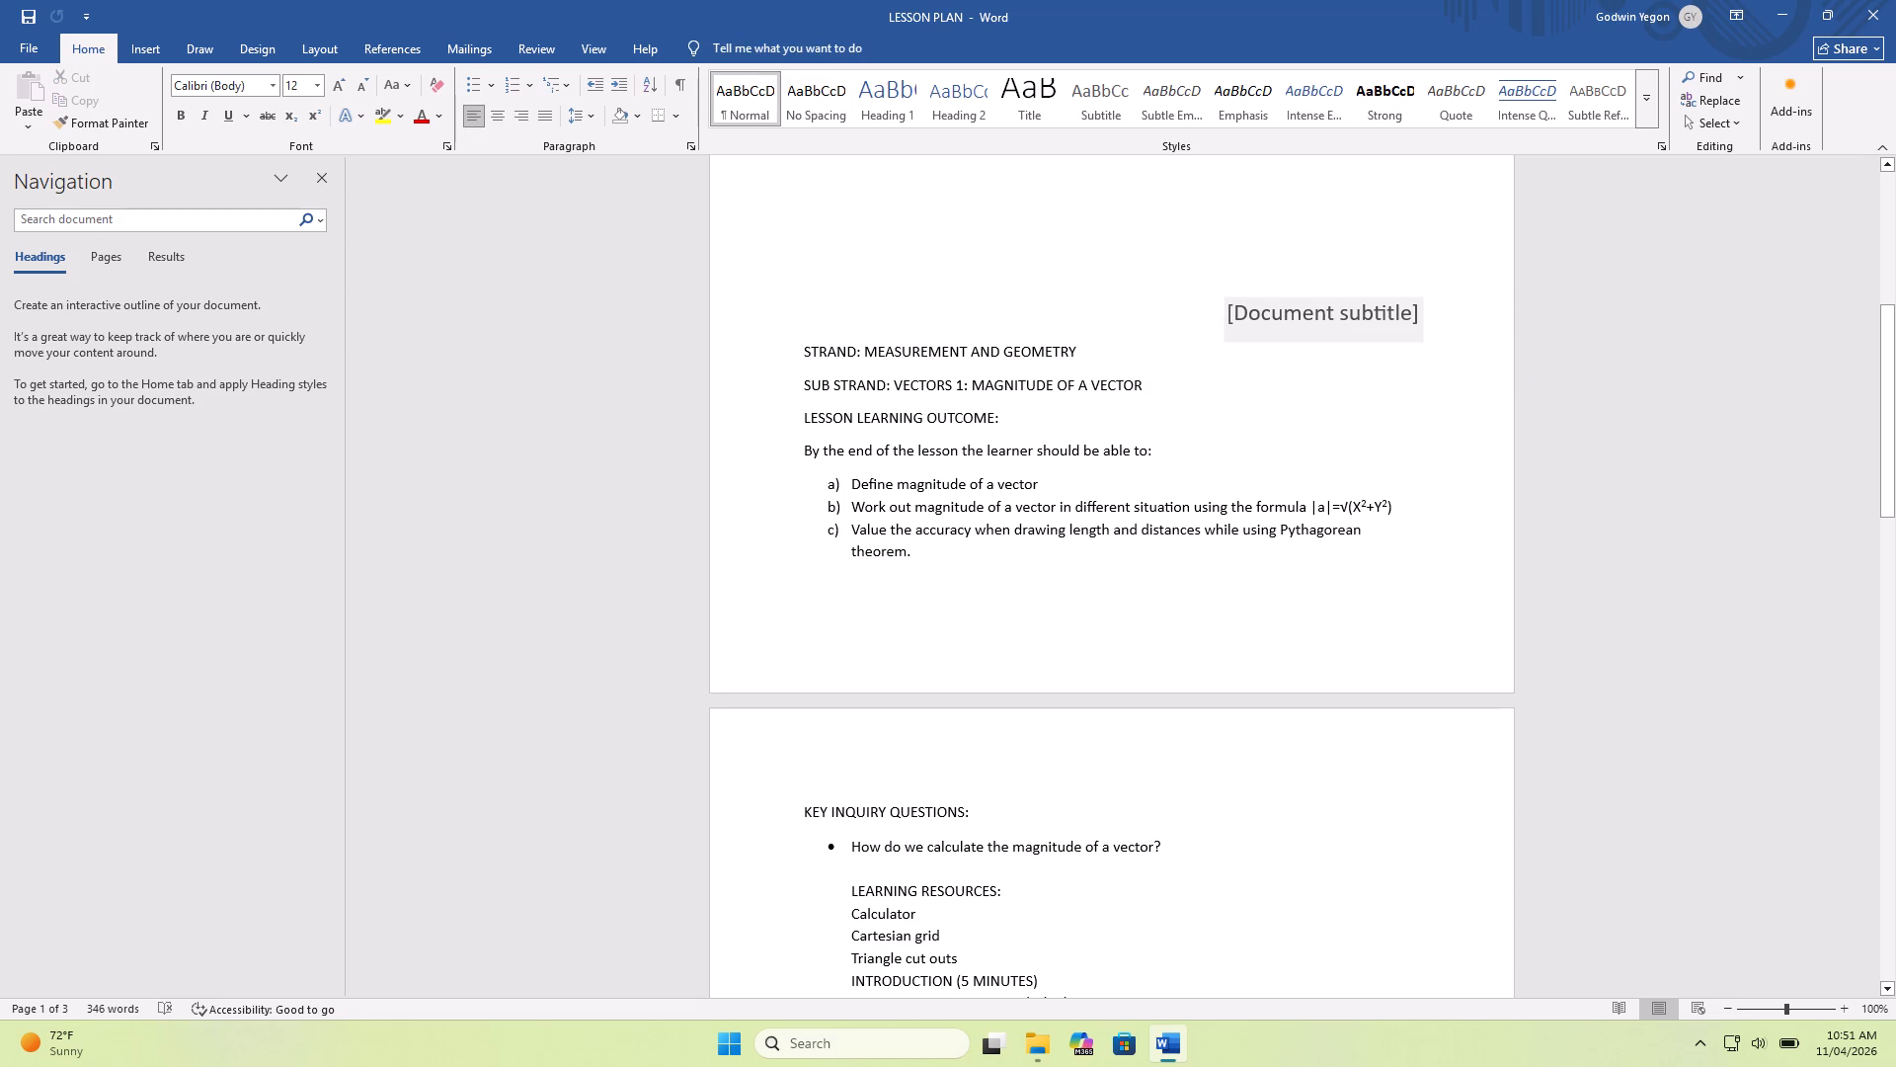
# Delete the [Document subtitle] placeholder and its text box from the ADMINISTRATIVE DETAILS page.
pyautogui.press('BackSpace')
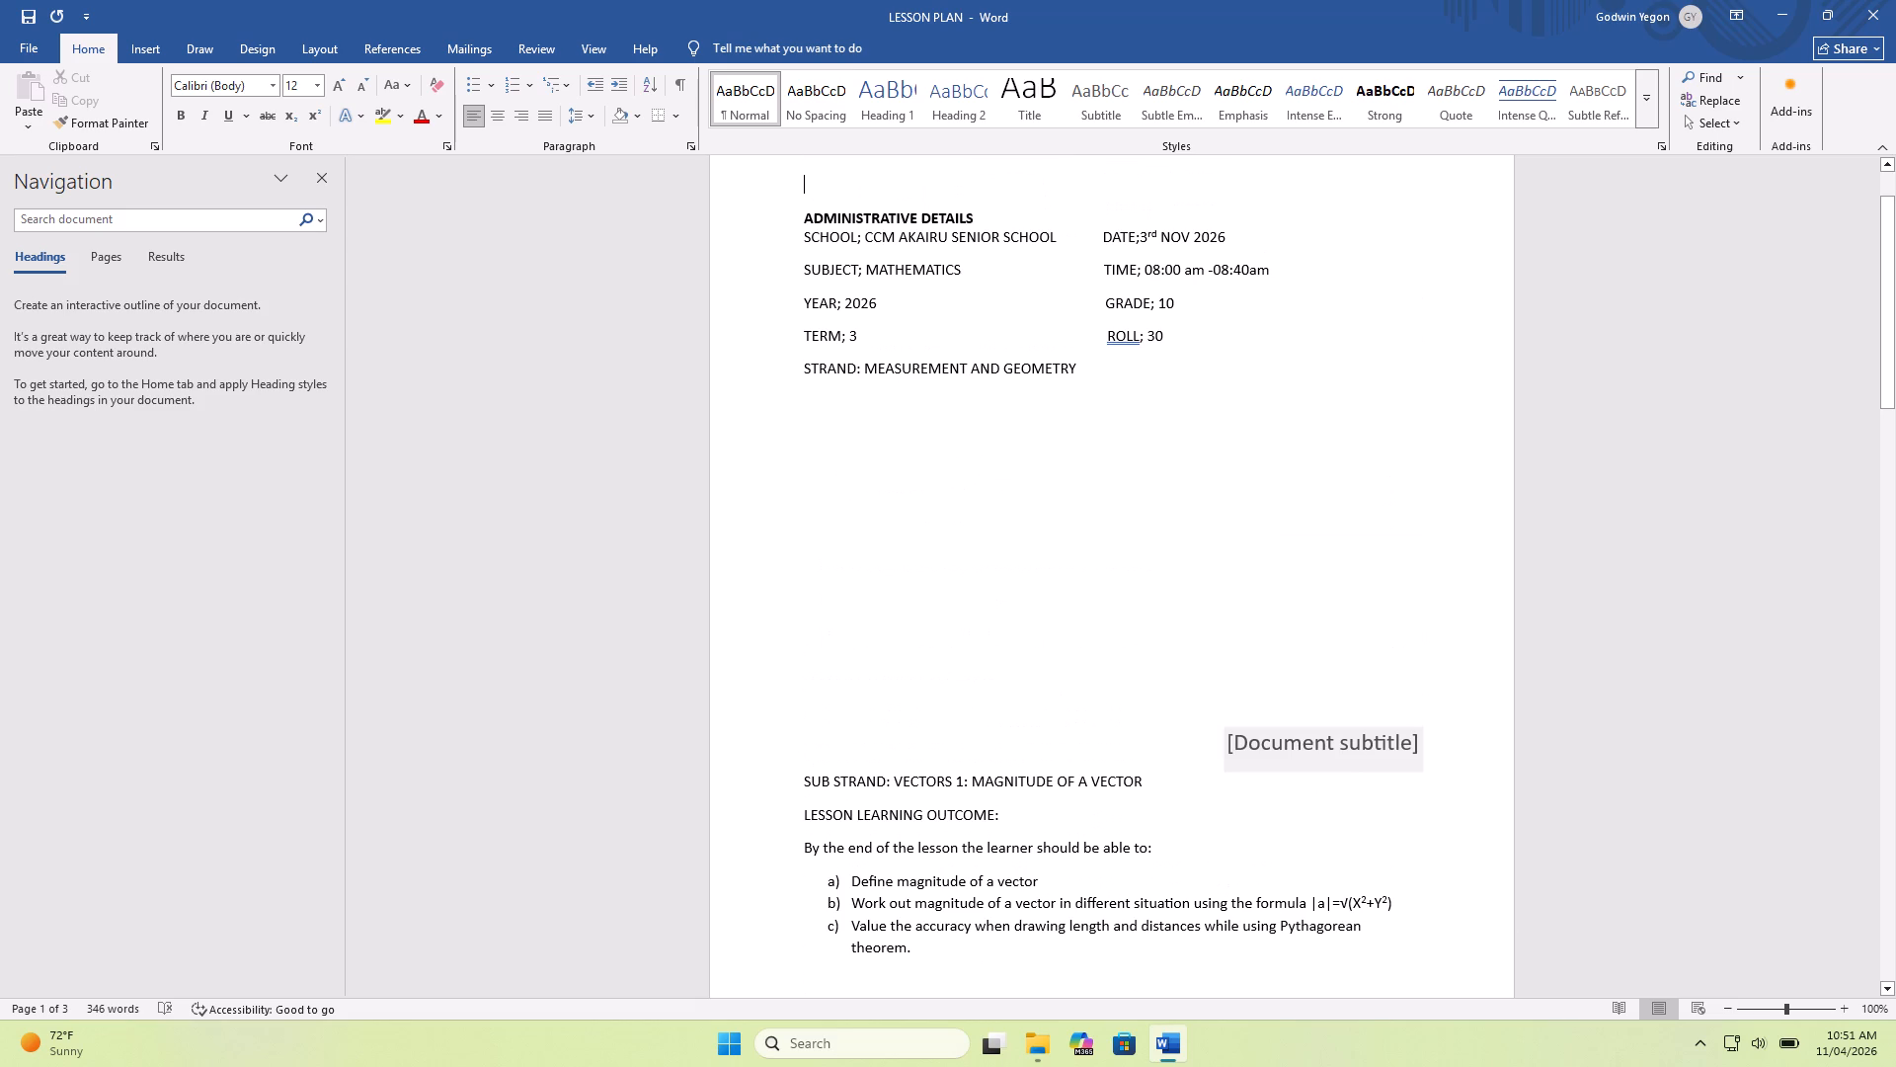
pyautogui.moveTo(1358, 740); pyautogui.dragTo(1260, 755)
pyautogui.press('BackSpace')
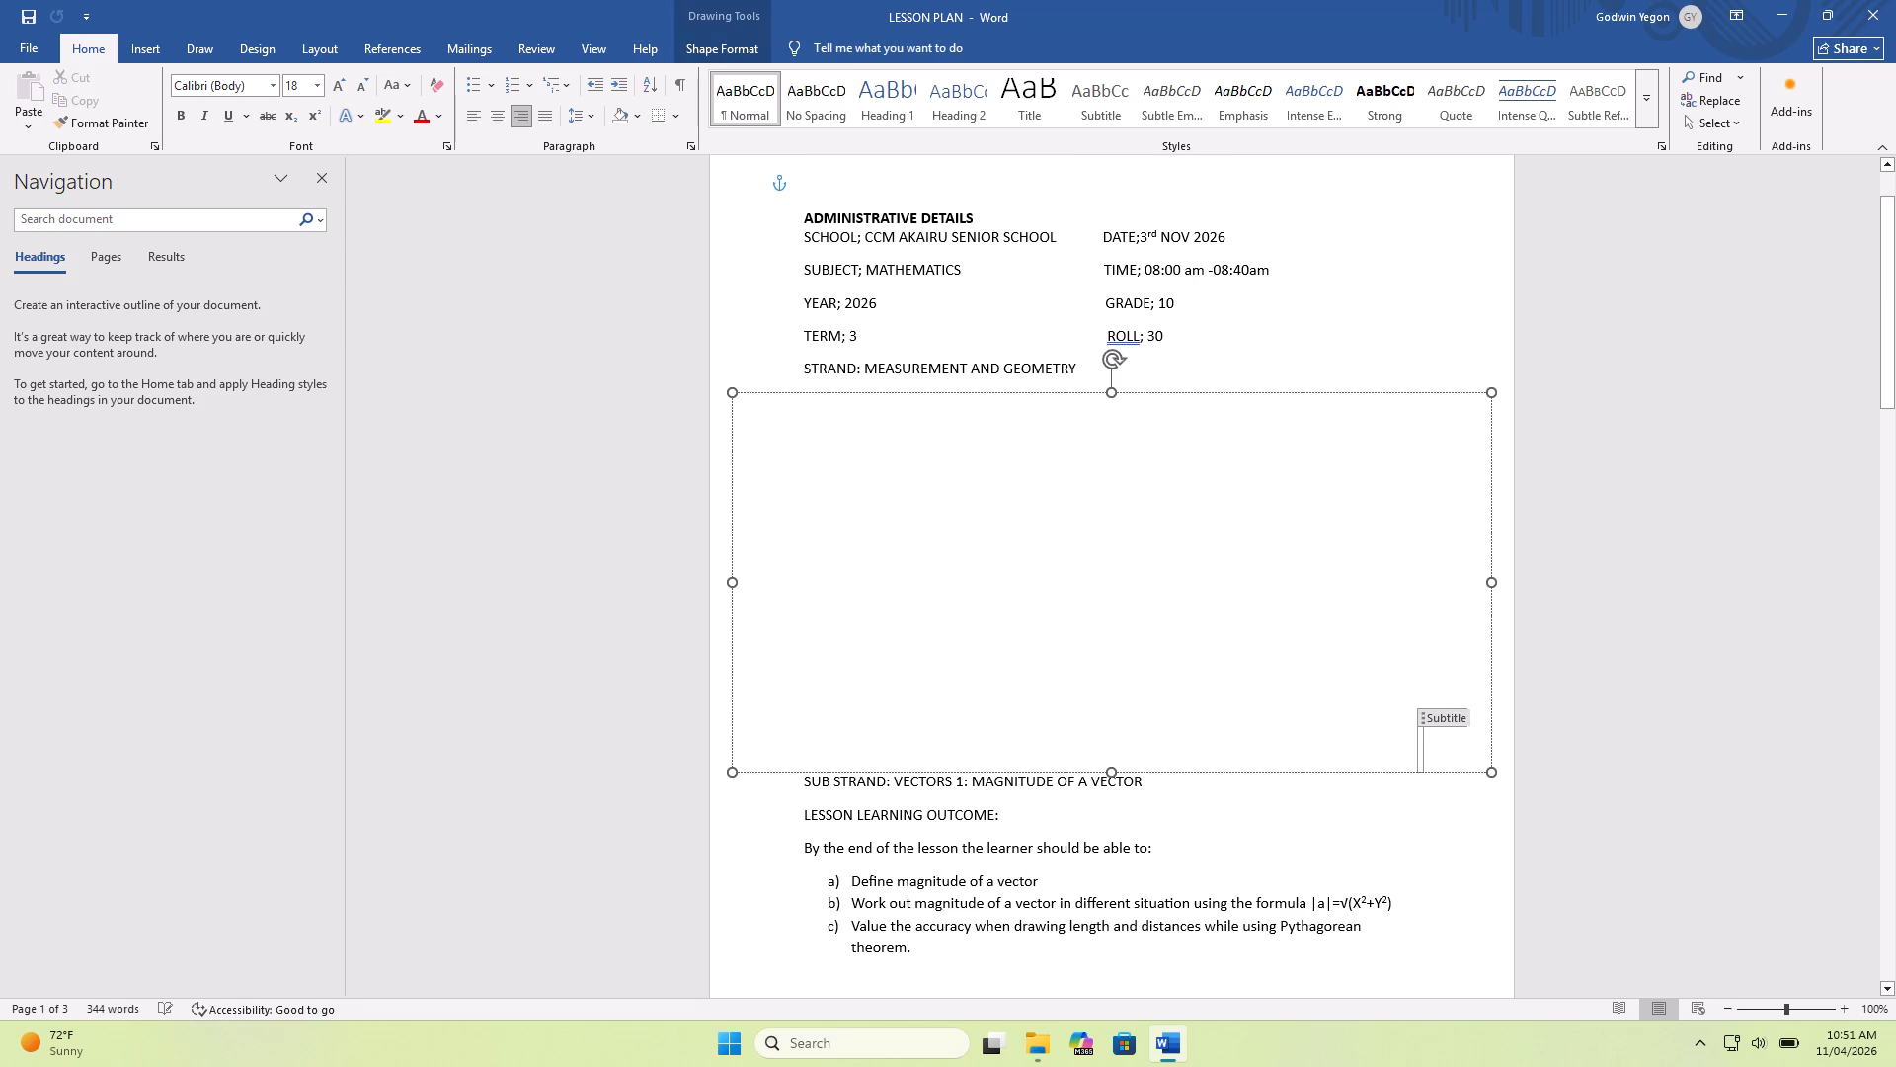
pyautogui.press('BackSpace')
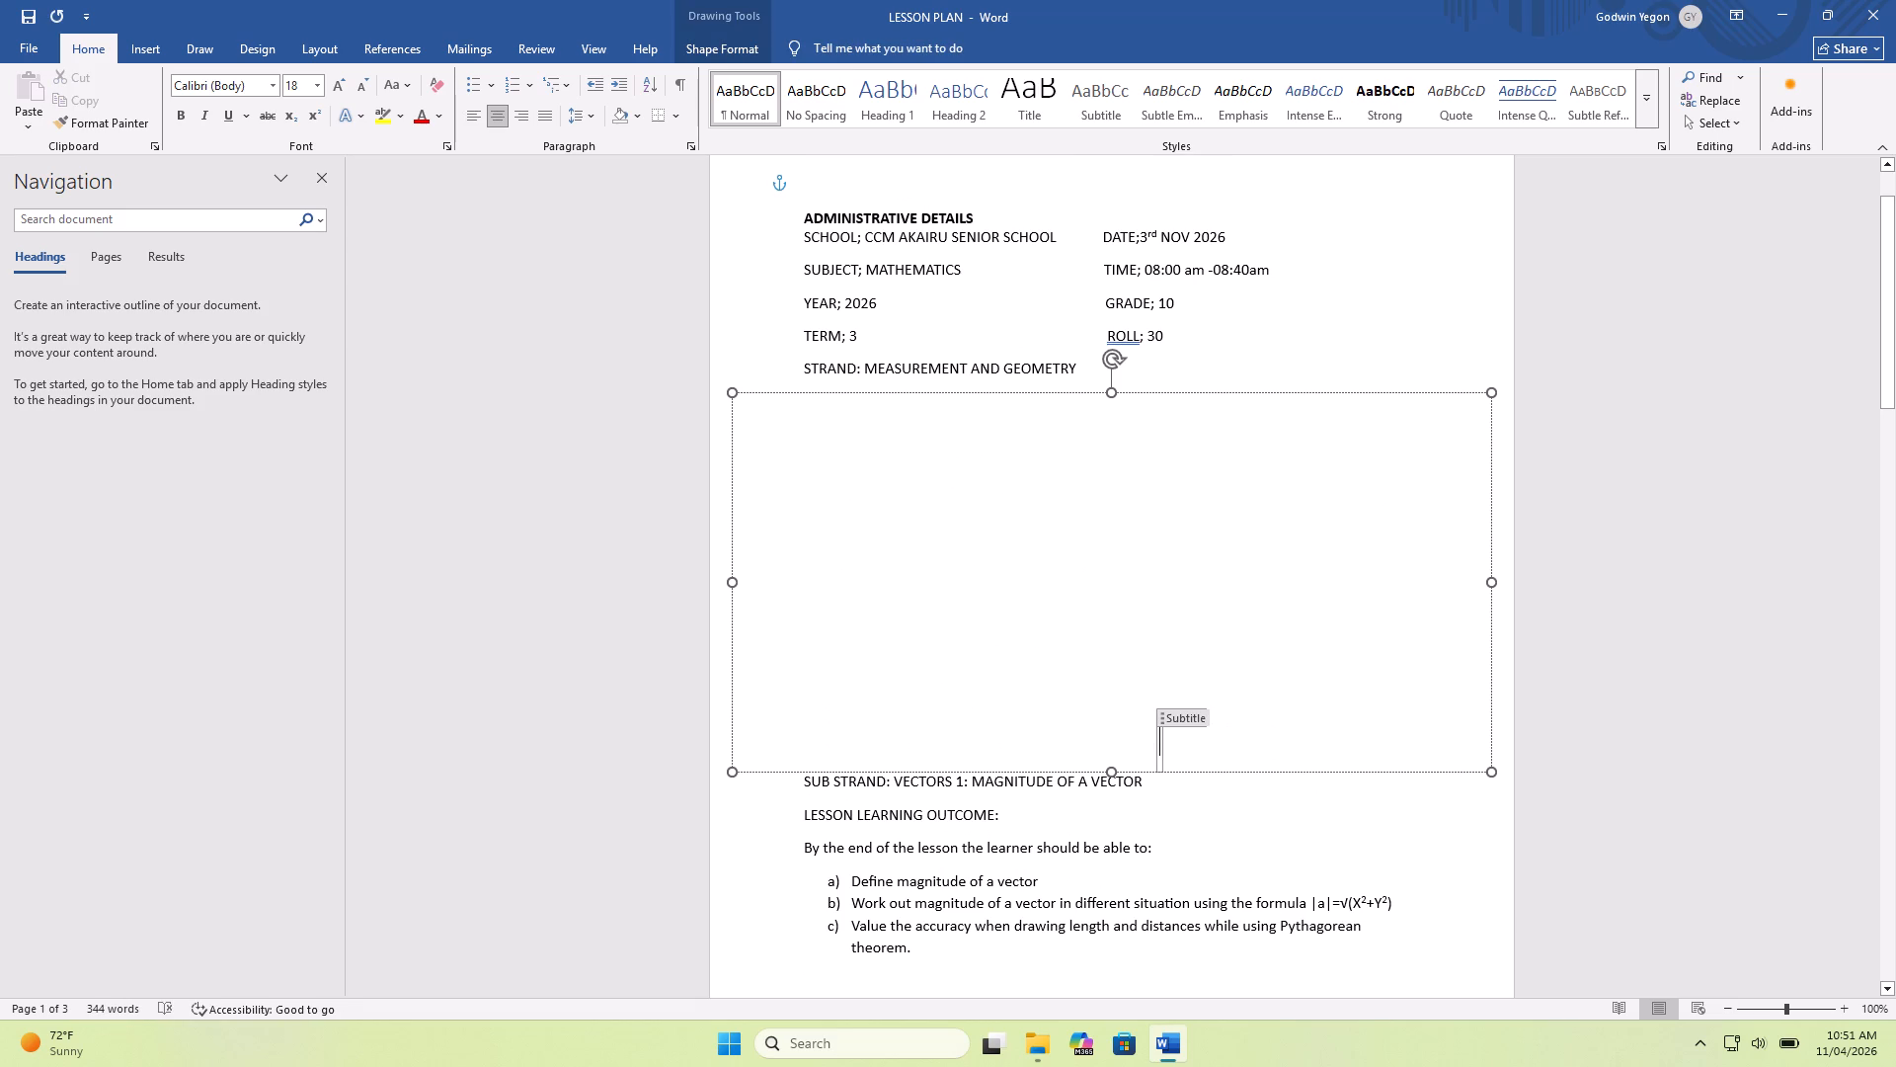
pyautogui.press('BackSpace')
pyautogui.press('BackSpace')
pyautogui.press('BackSpace')
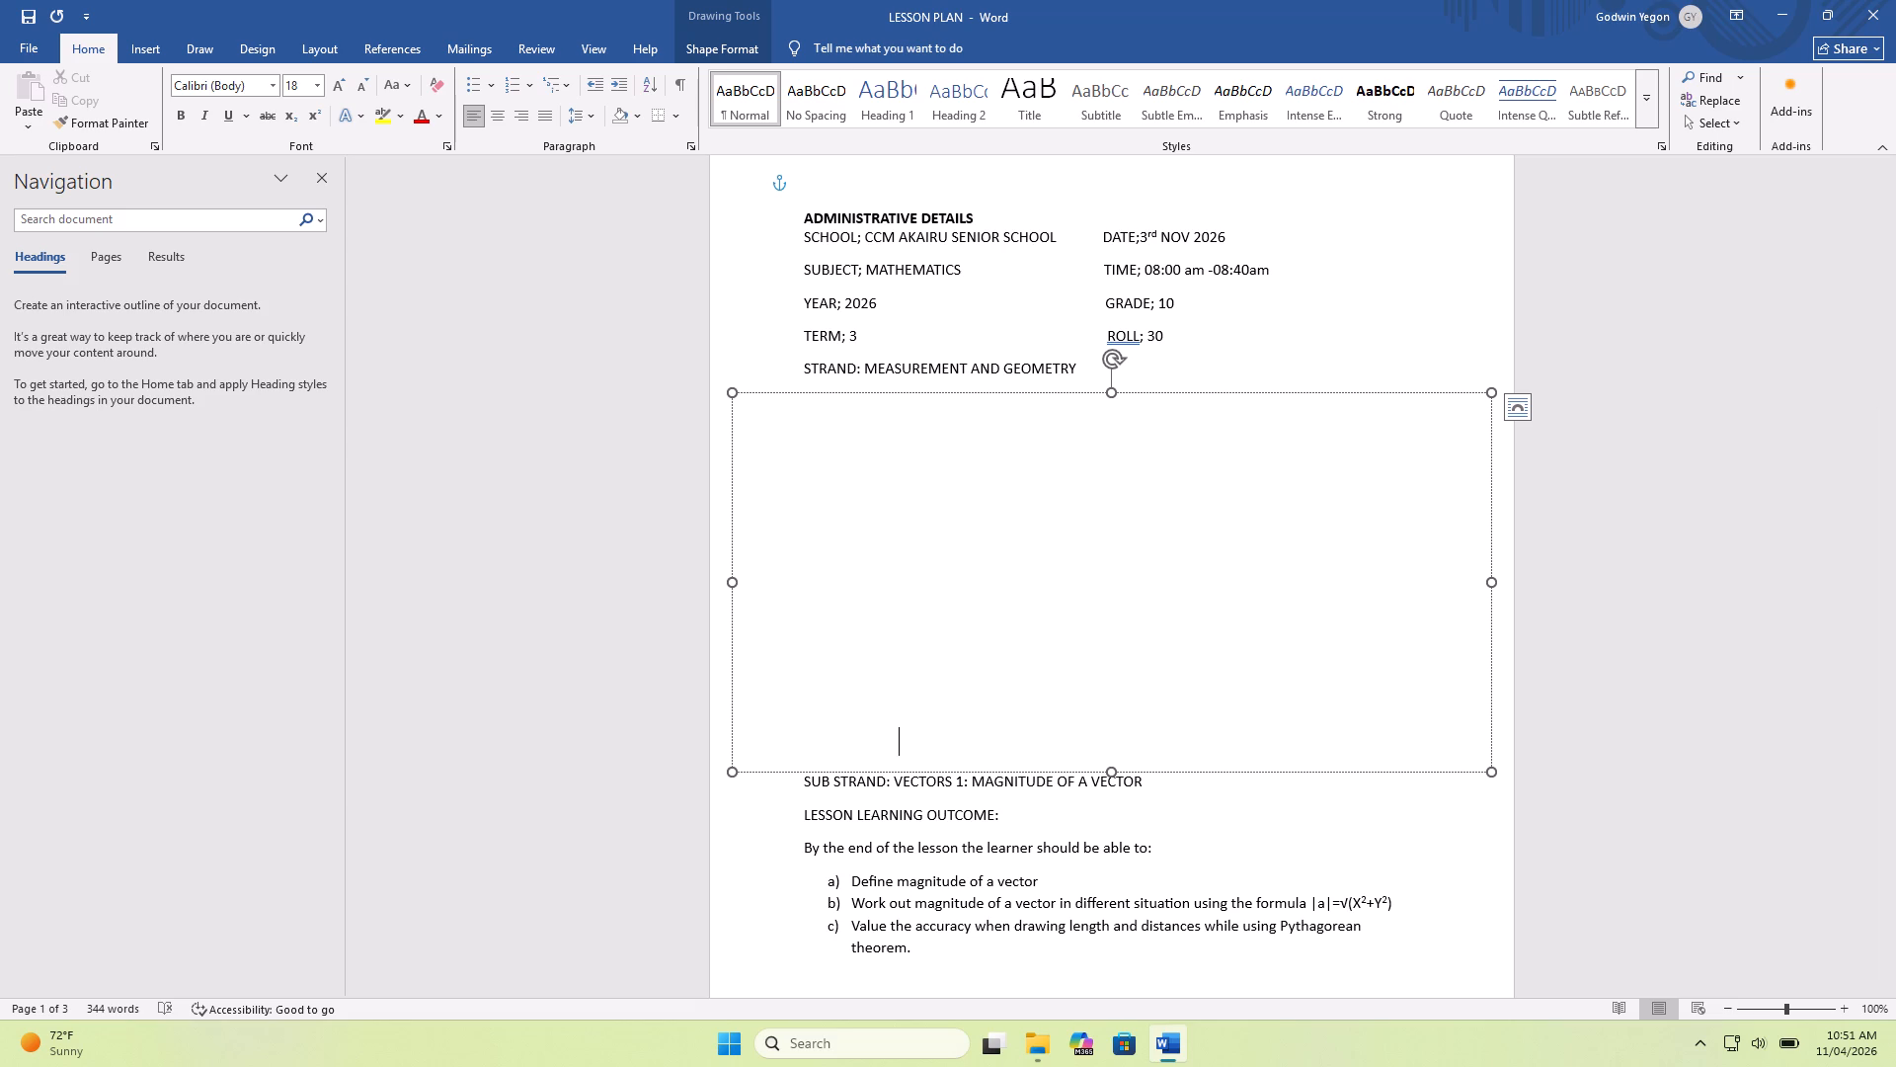
pyautogui.click(1277, 740)
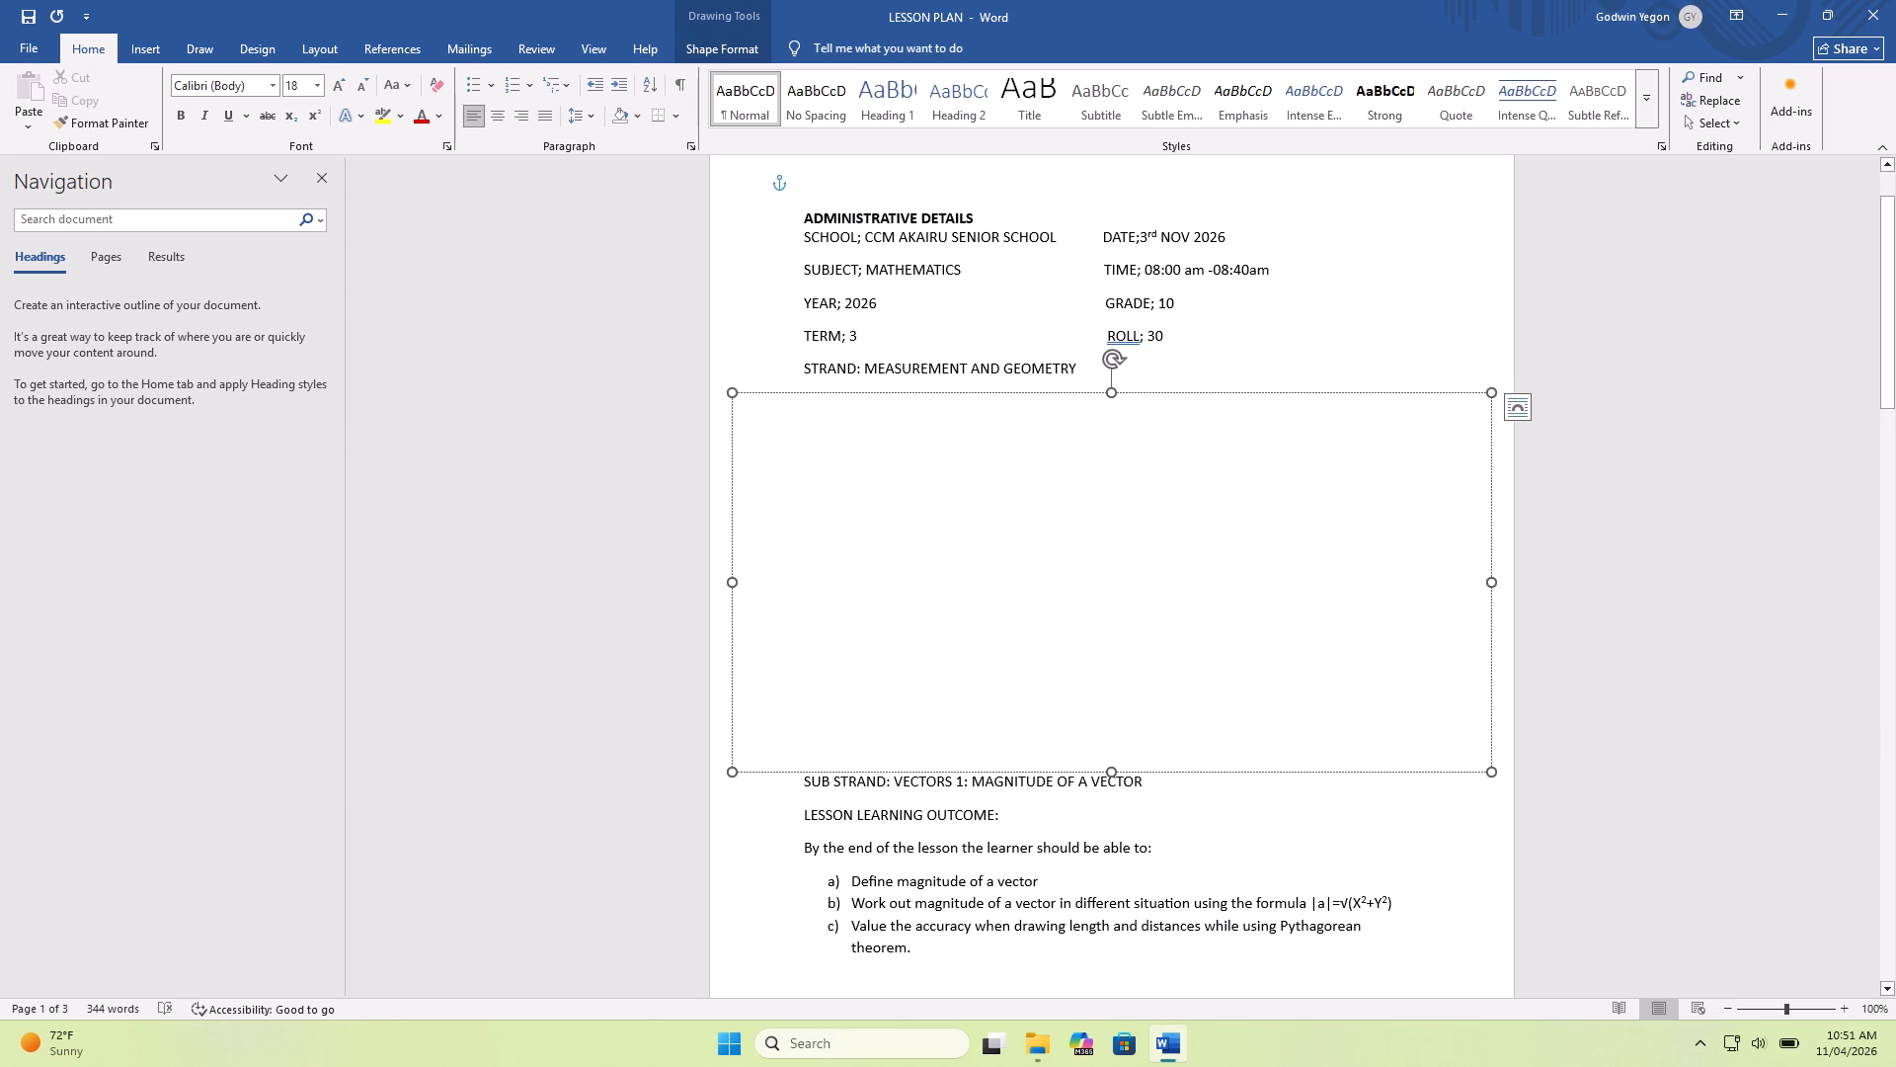
pyautogui.moveTo(1277, 772); pyautogui.dragTo(1269, 616)
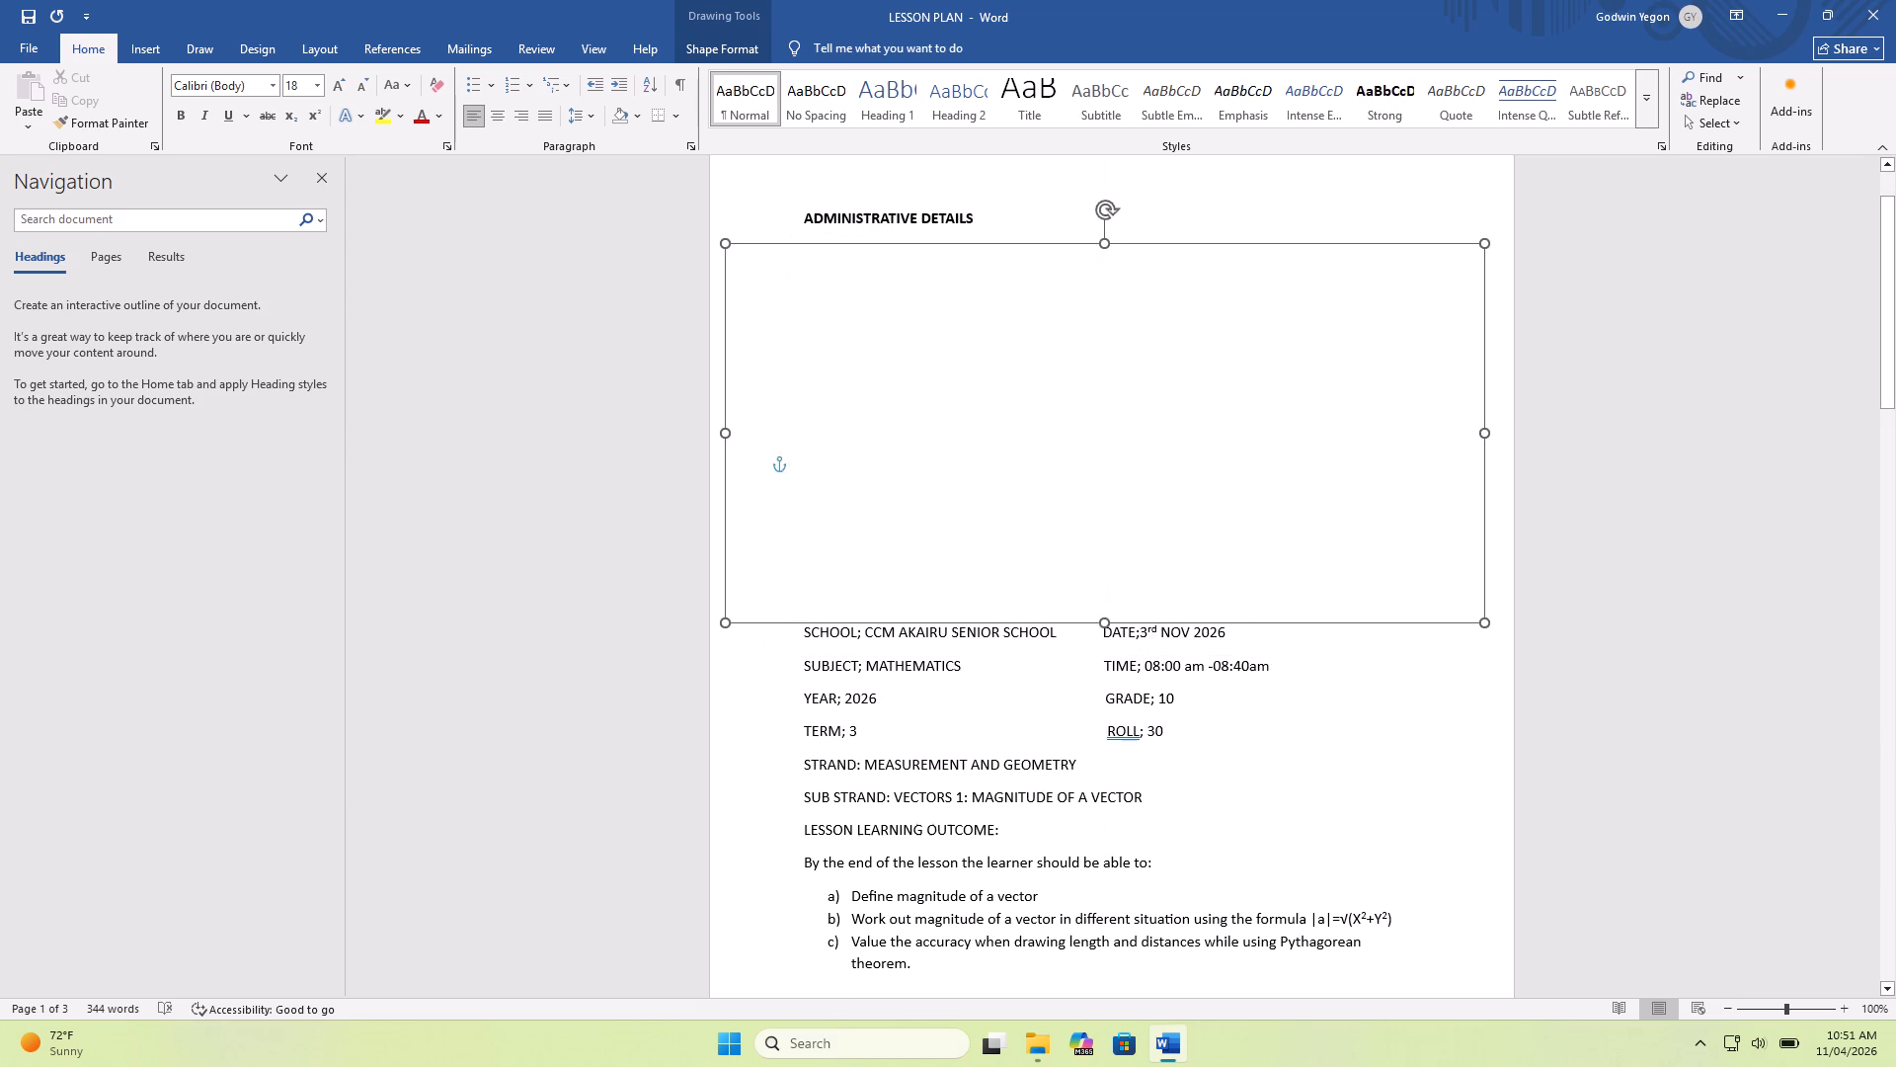
pyautogui.moveTo(1269, 616); pyautogui.dragTo(1294, 632)
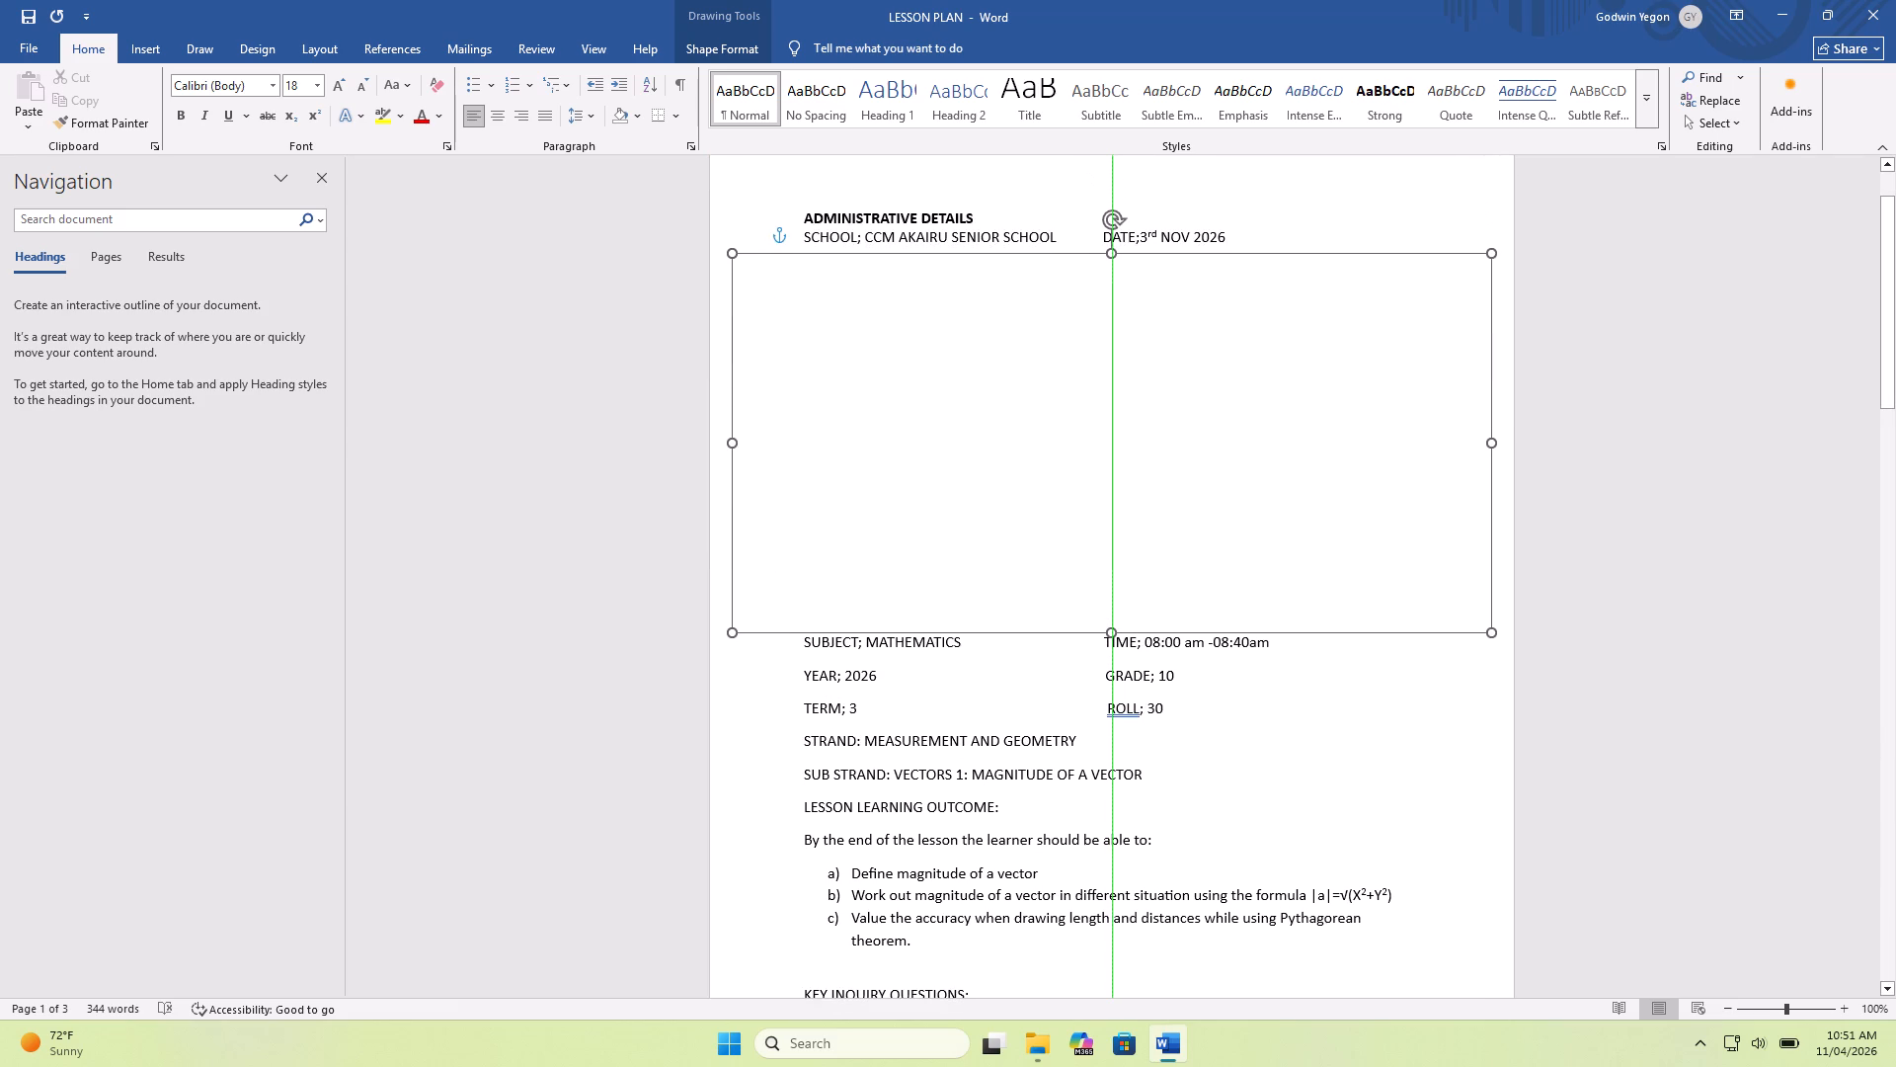
pyautogui.press('BackSpace')
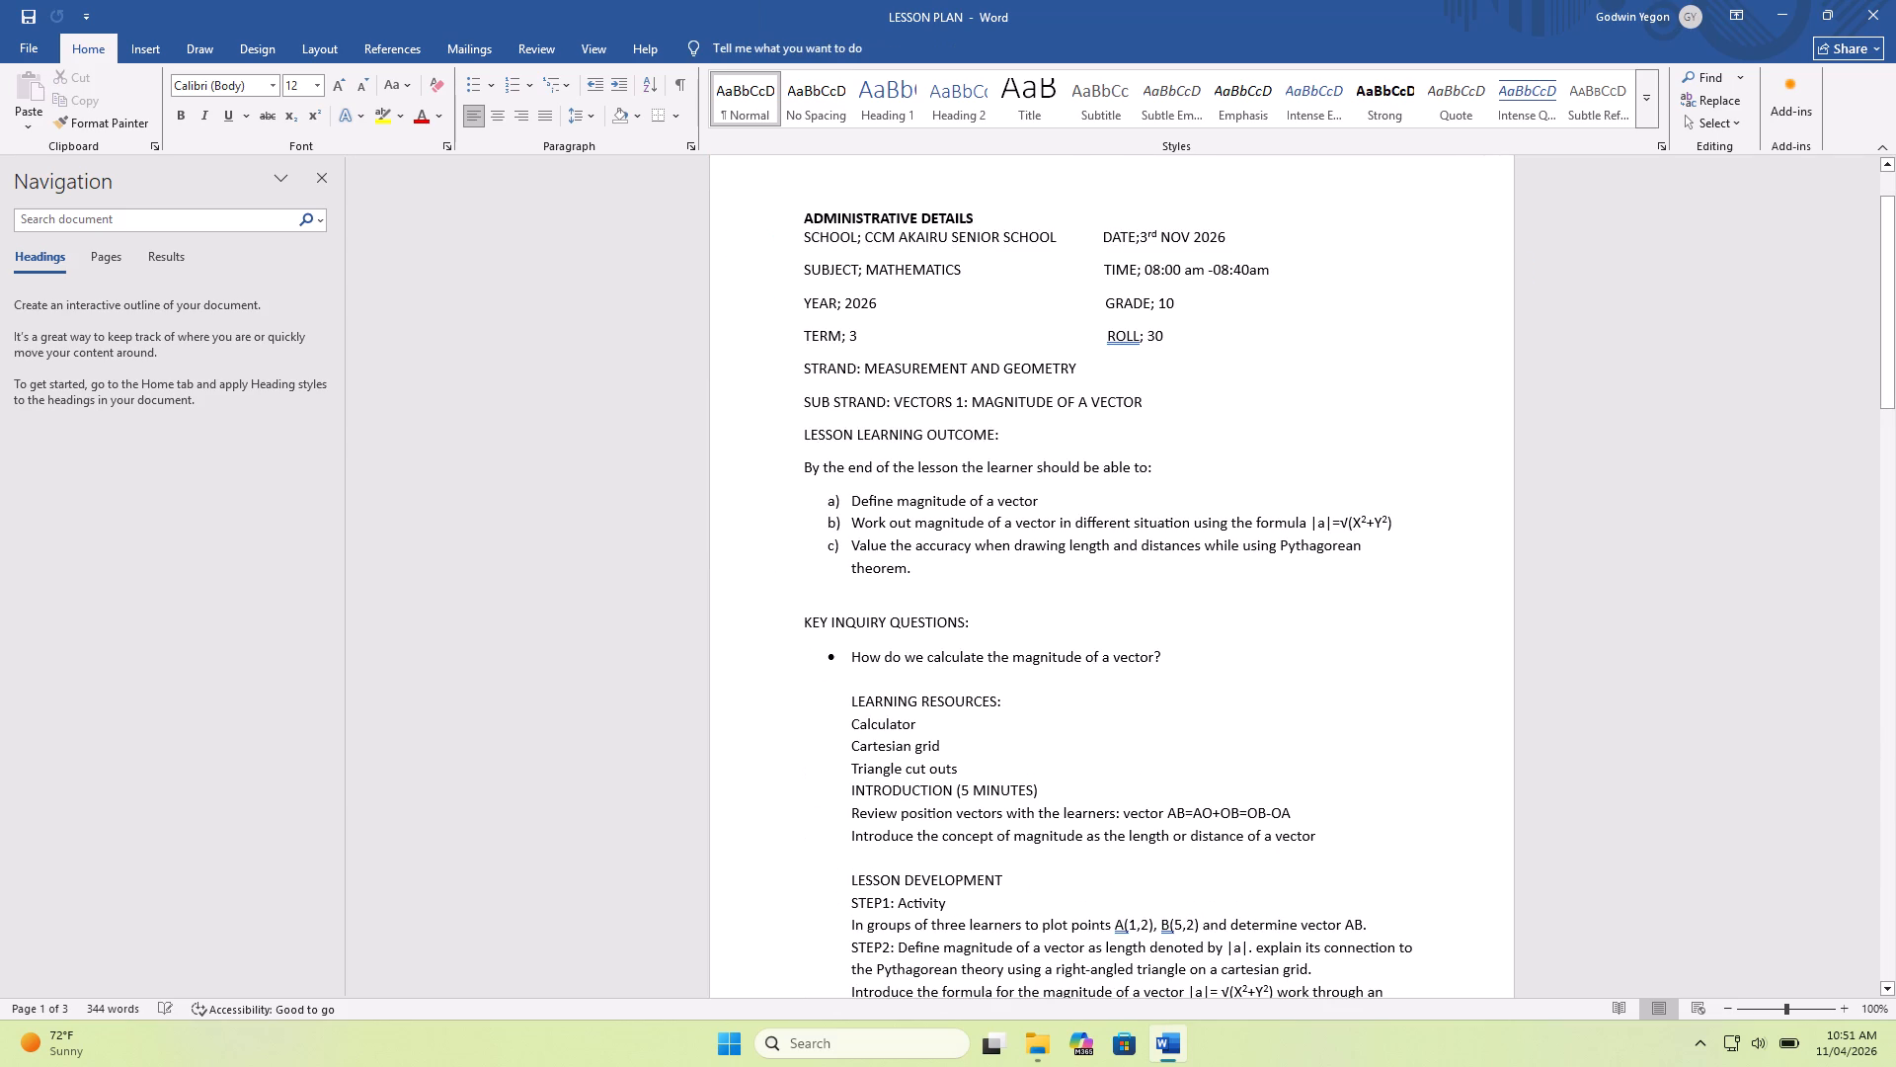
# Ignore once the grammar flag on the word ROLL in the ADMINISTRATIVE DETAILS section.
pyautogui.scroll(2, 1294, 632)
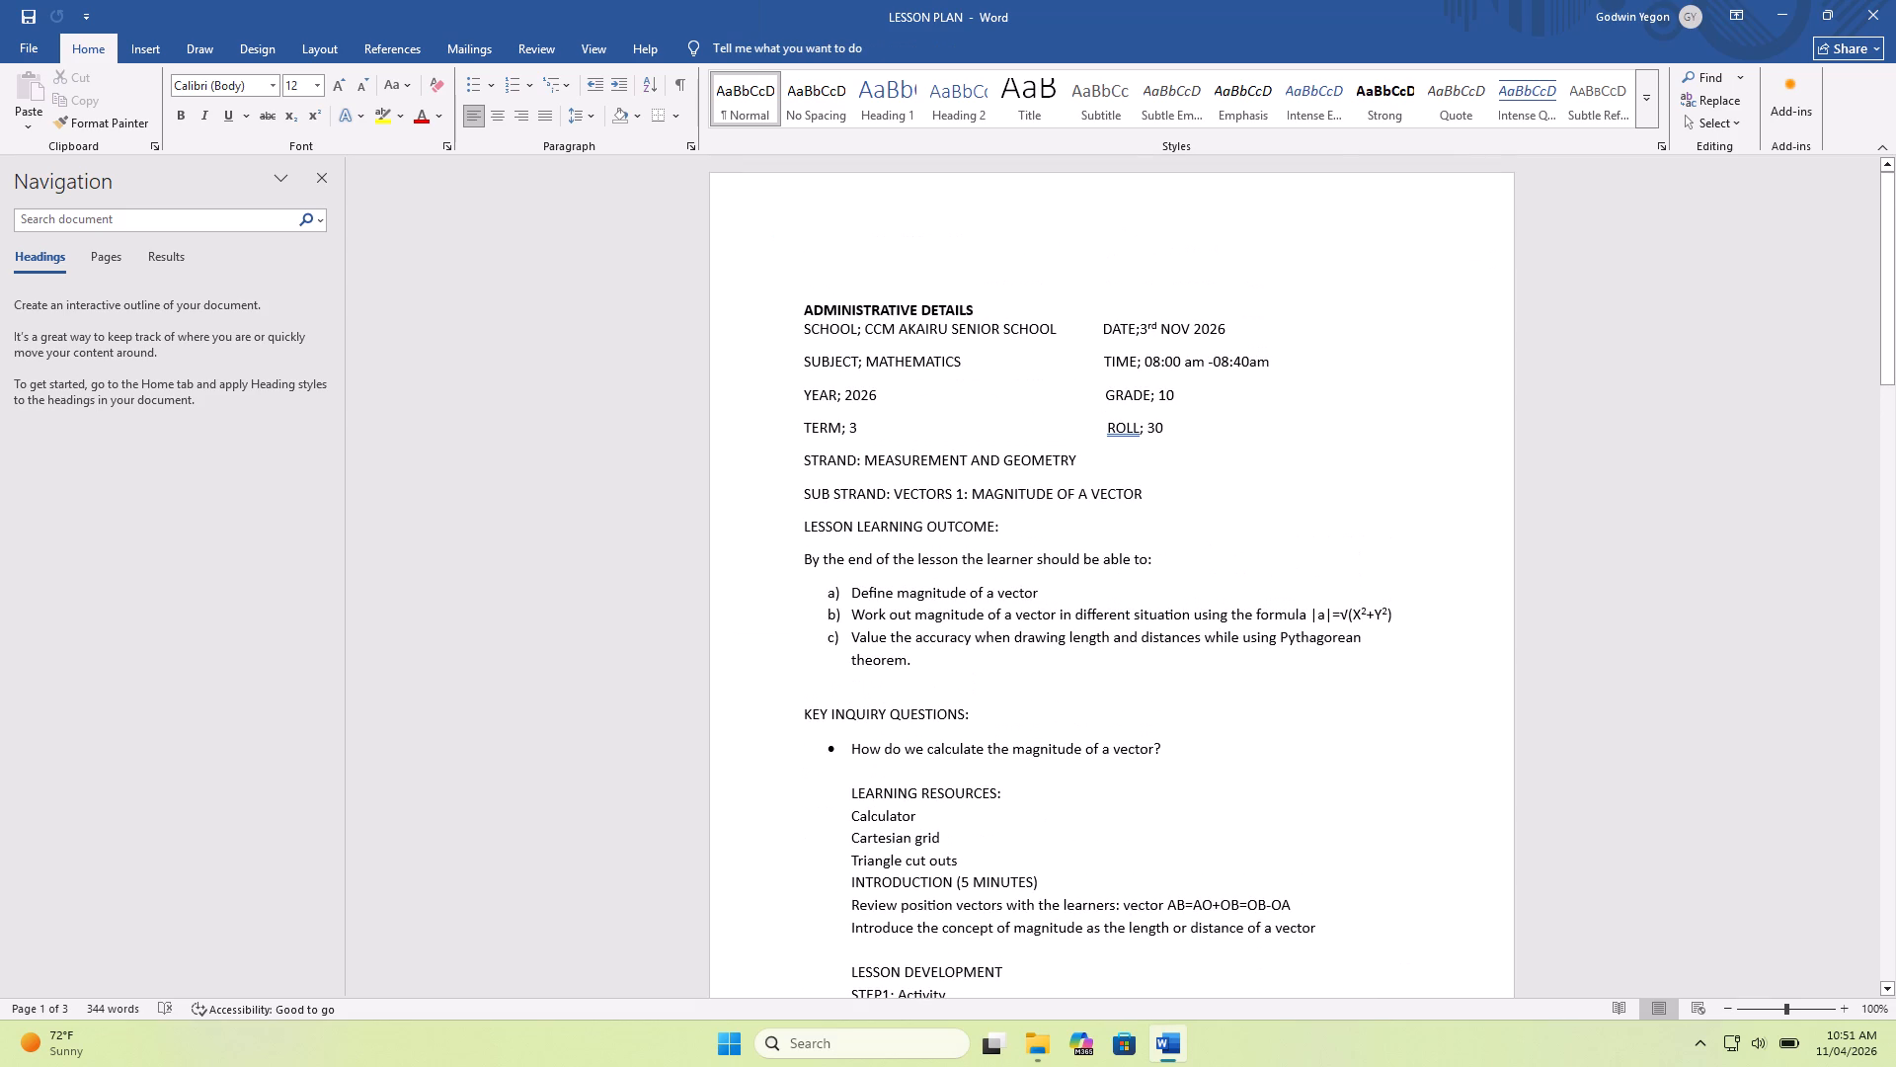
pyautogui.scroll(-1, 1294, 632)
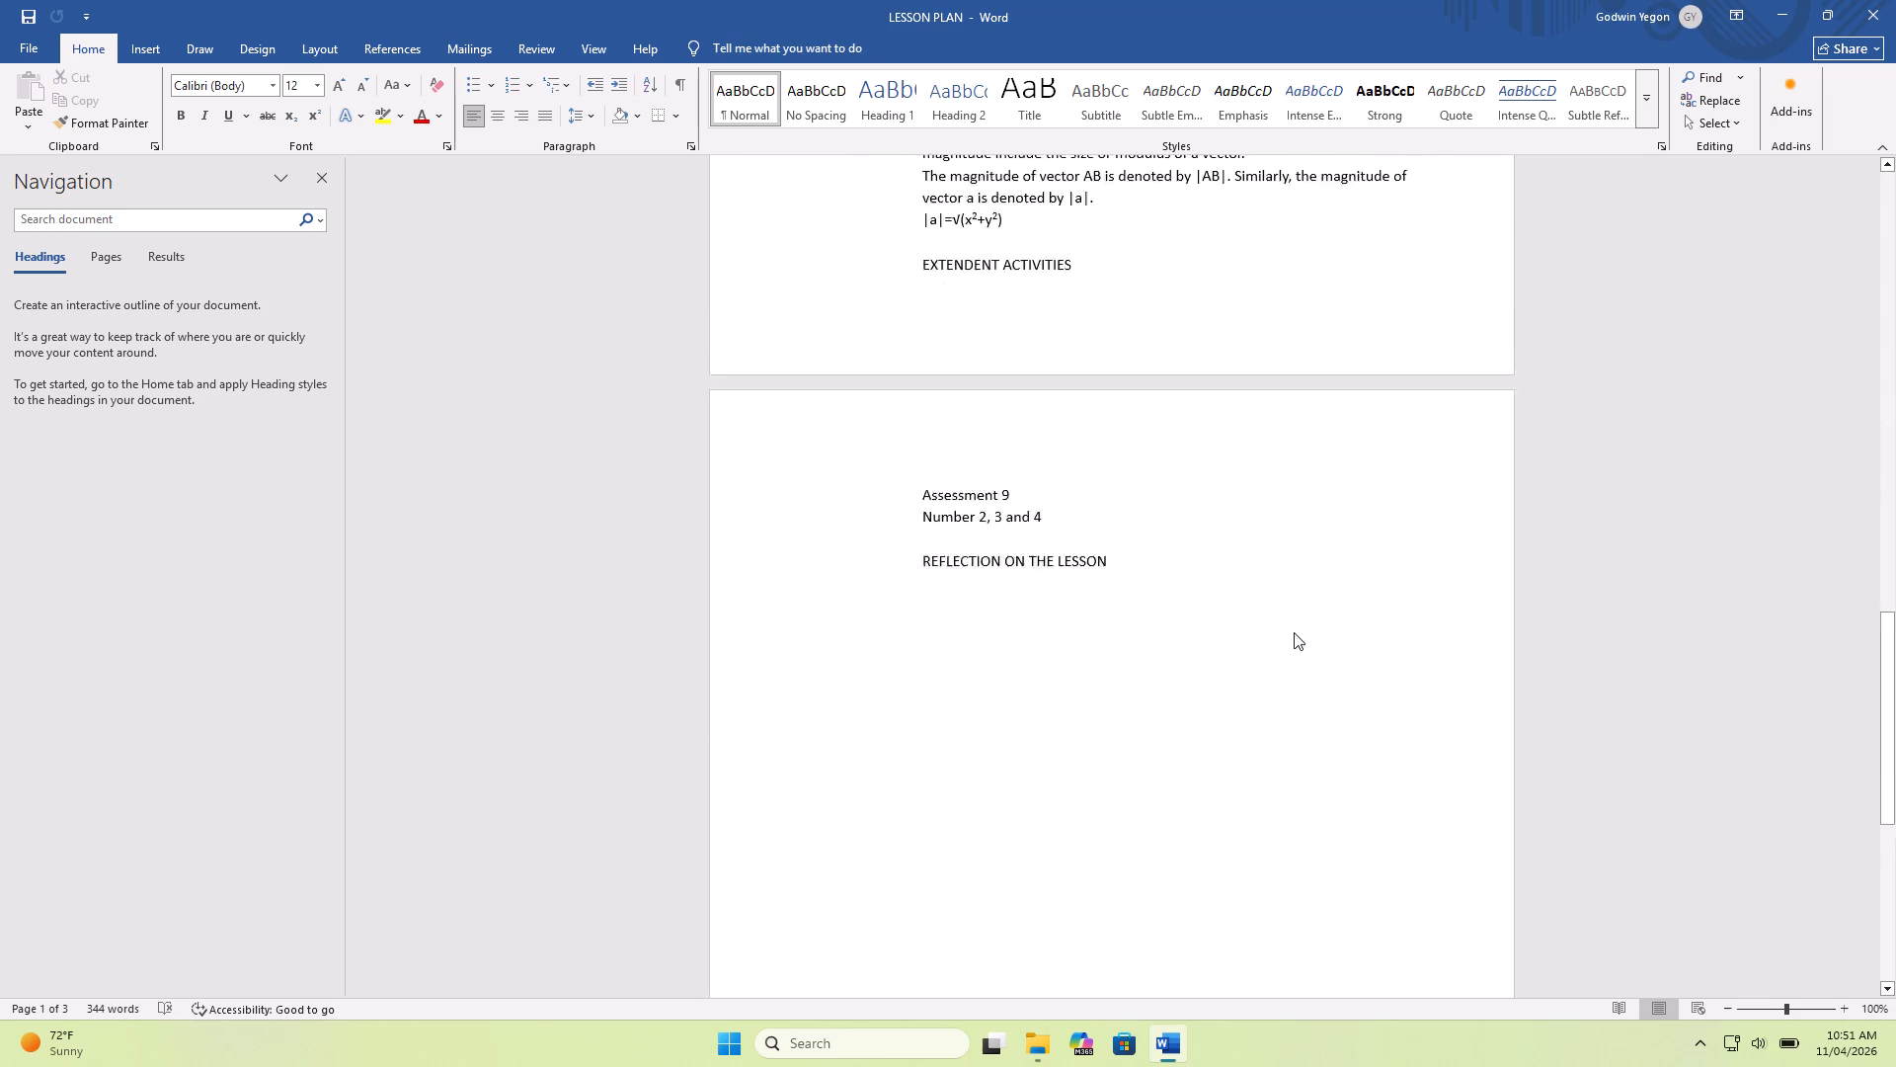
pyautogui.scroll(1, 1294, 632)
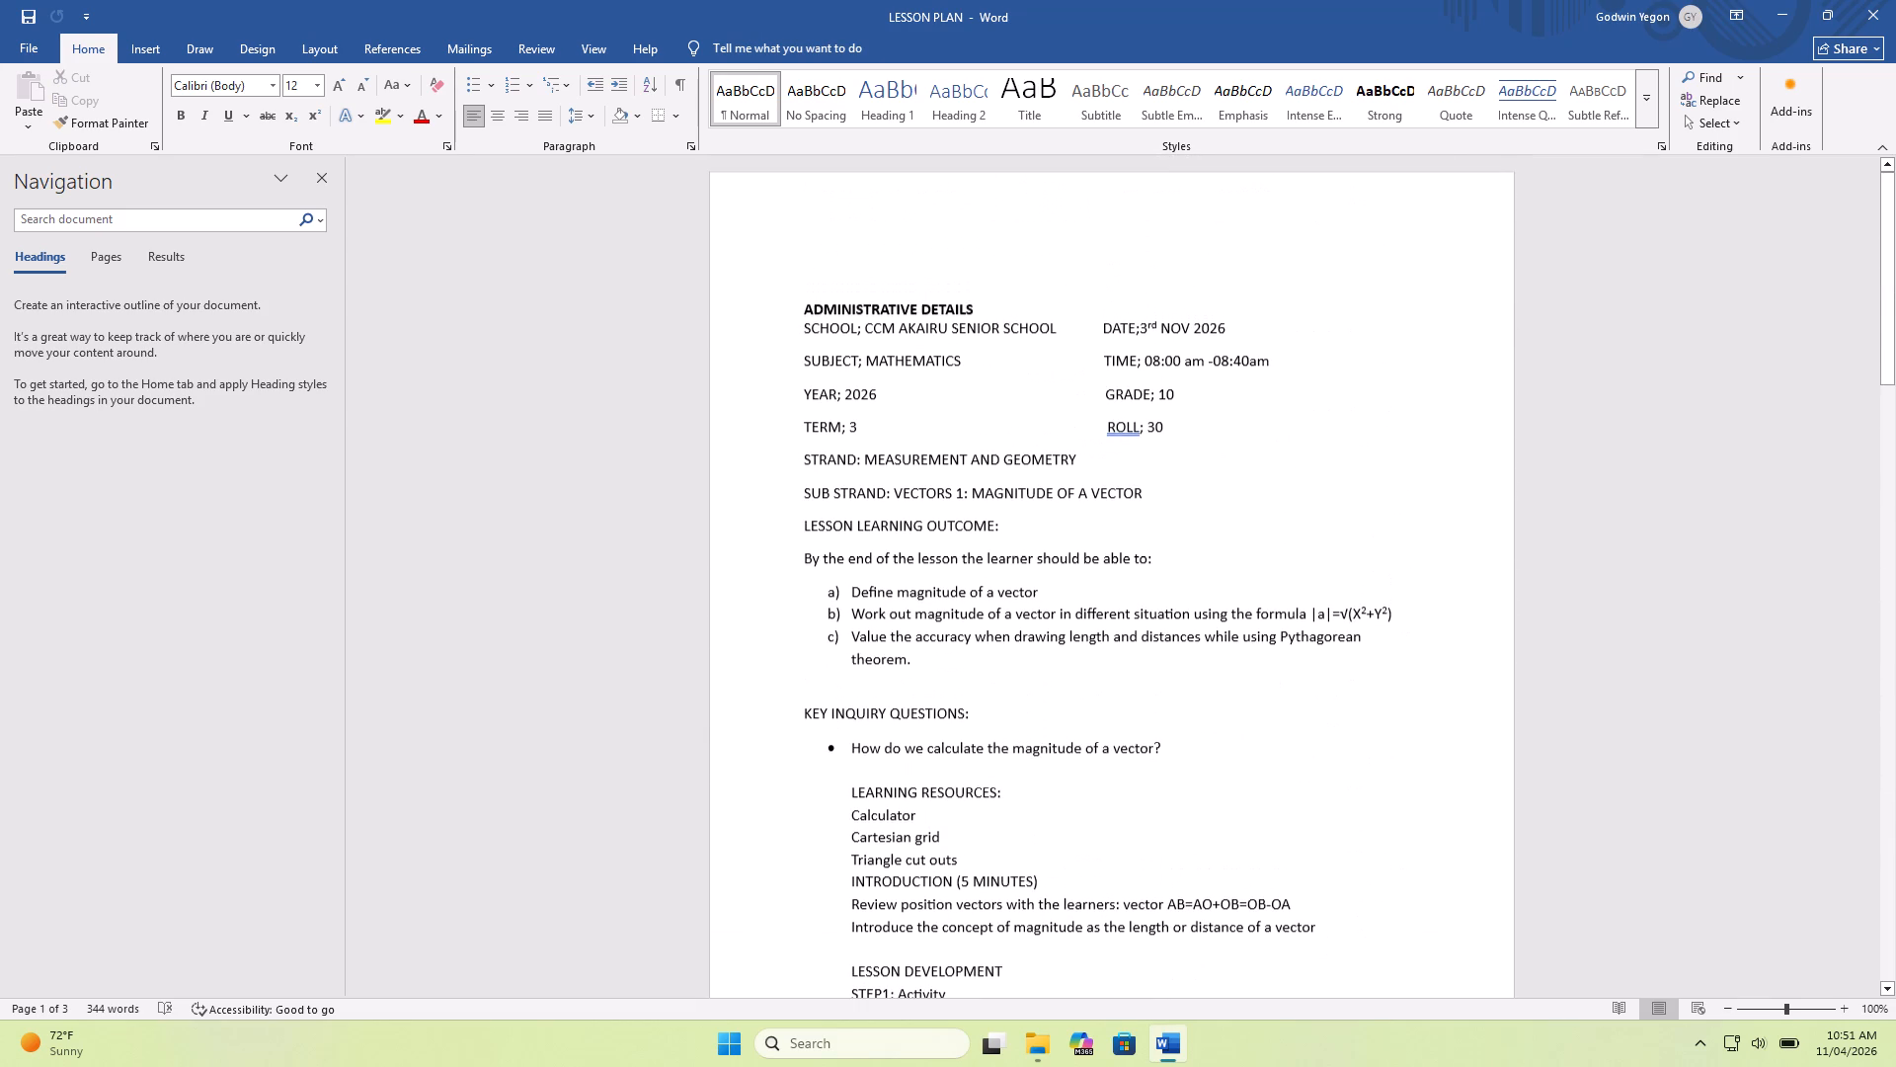
pyautogui.scroll(1, 1294, 632)
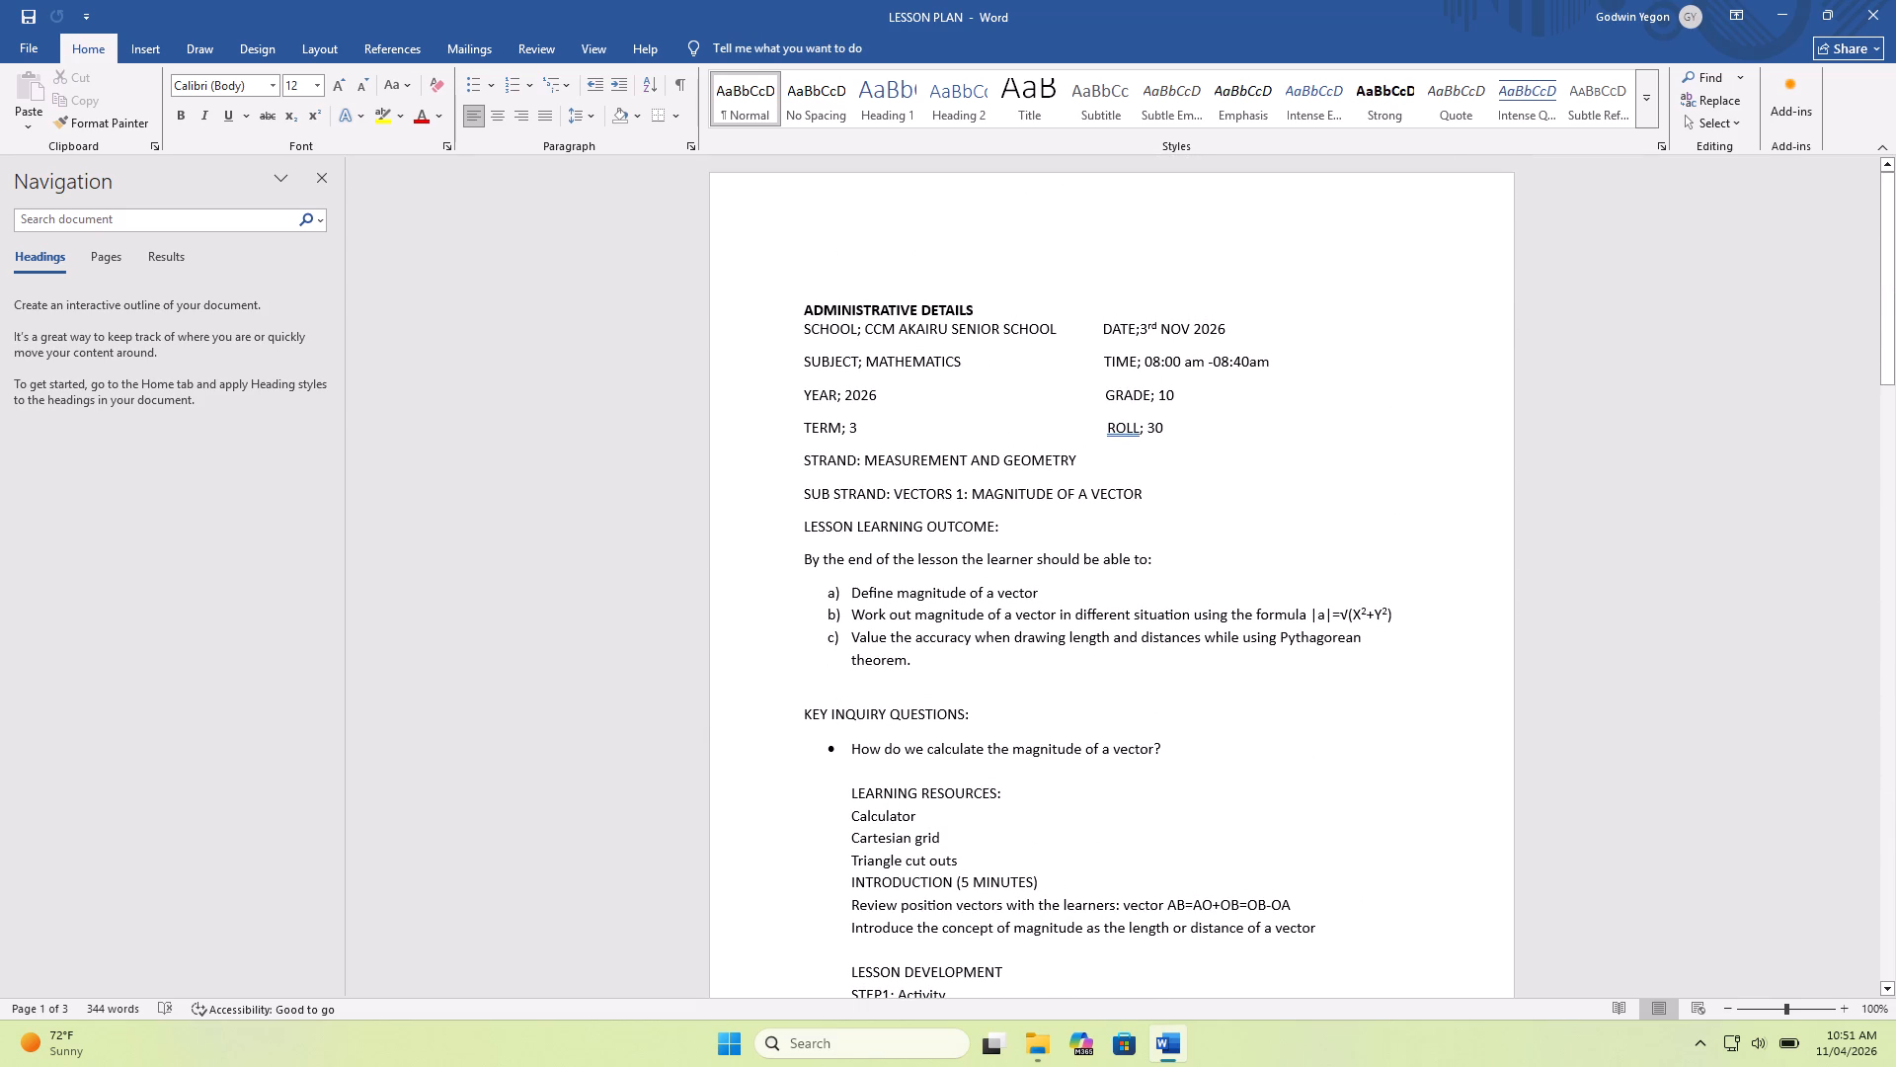
pyautogui.click(1124, 437)
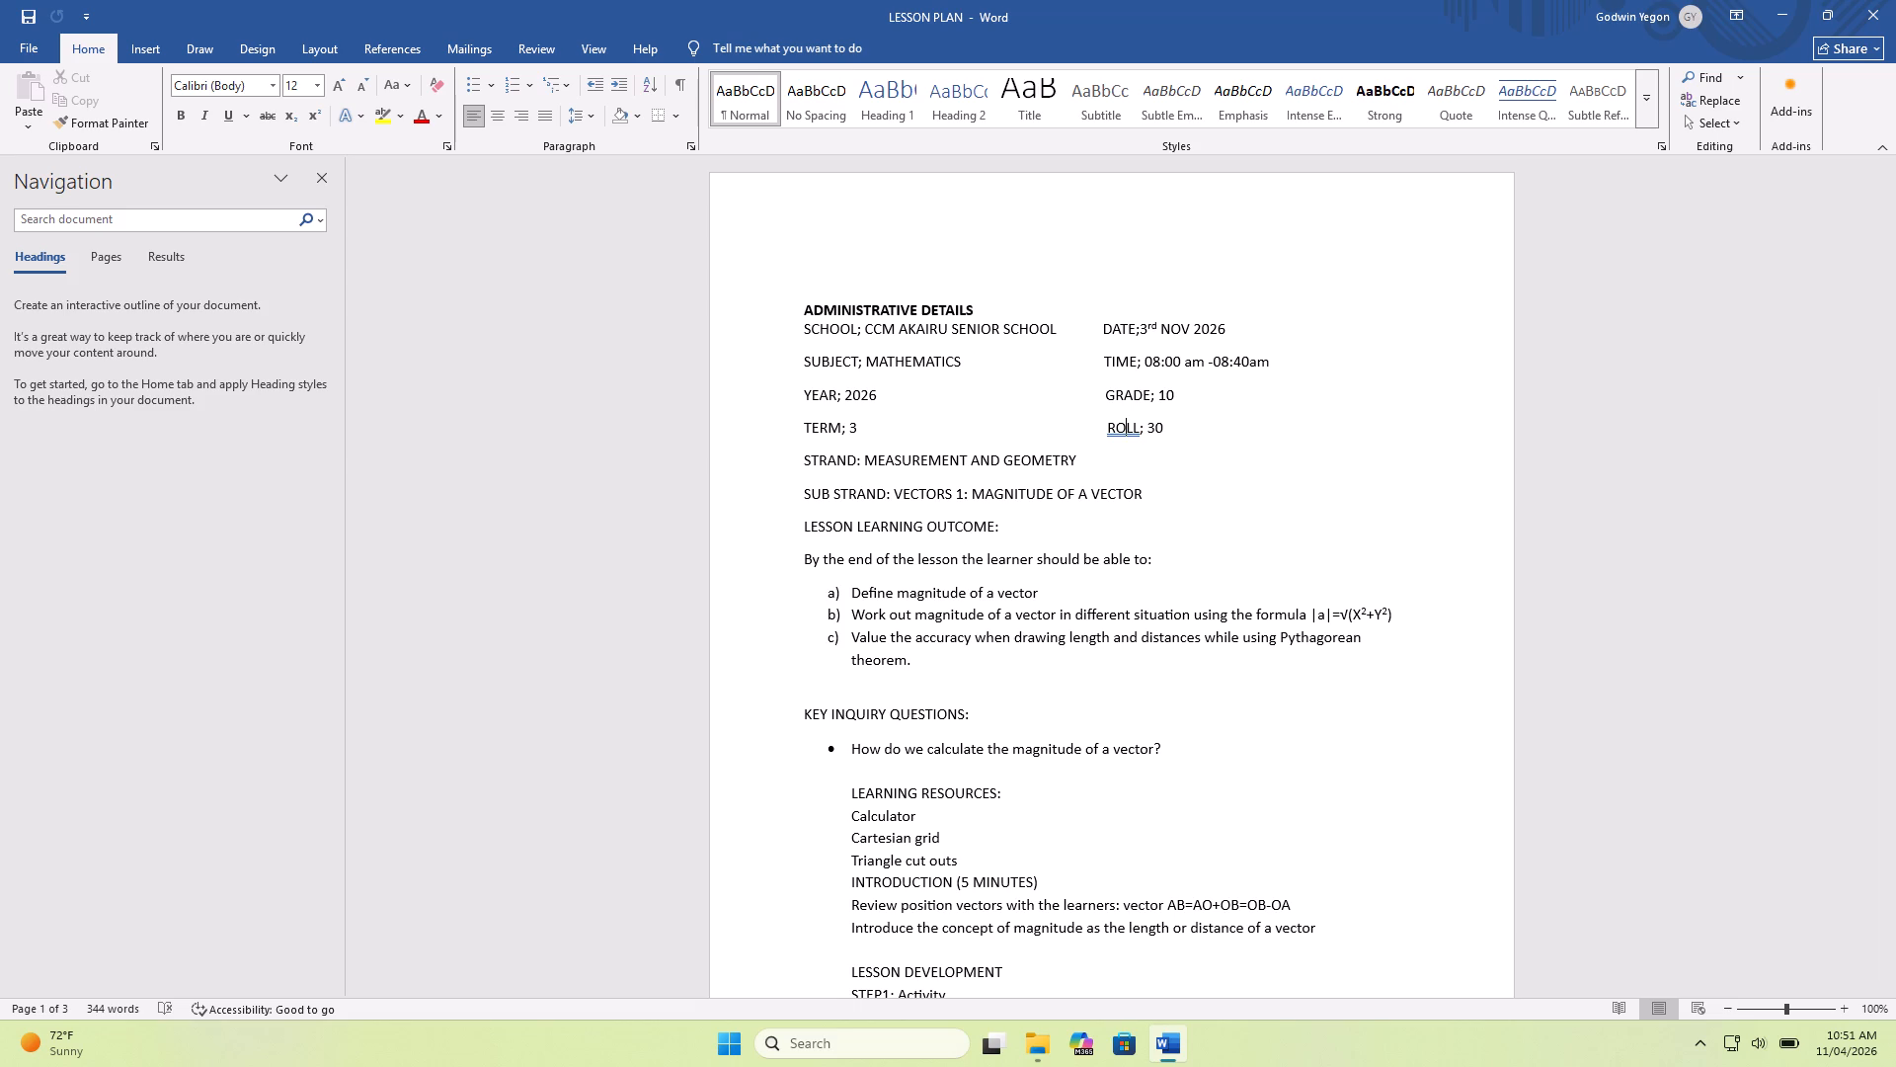
pyautogui.click(1124, 437)
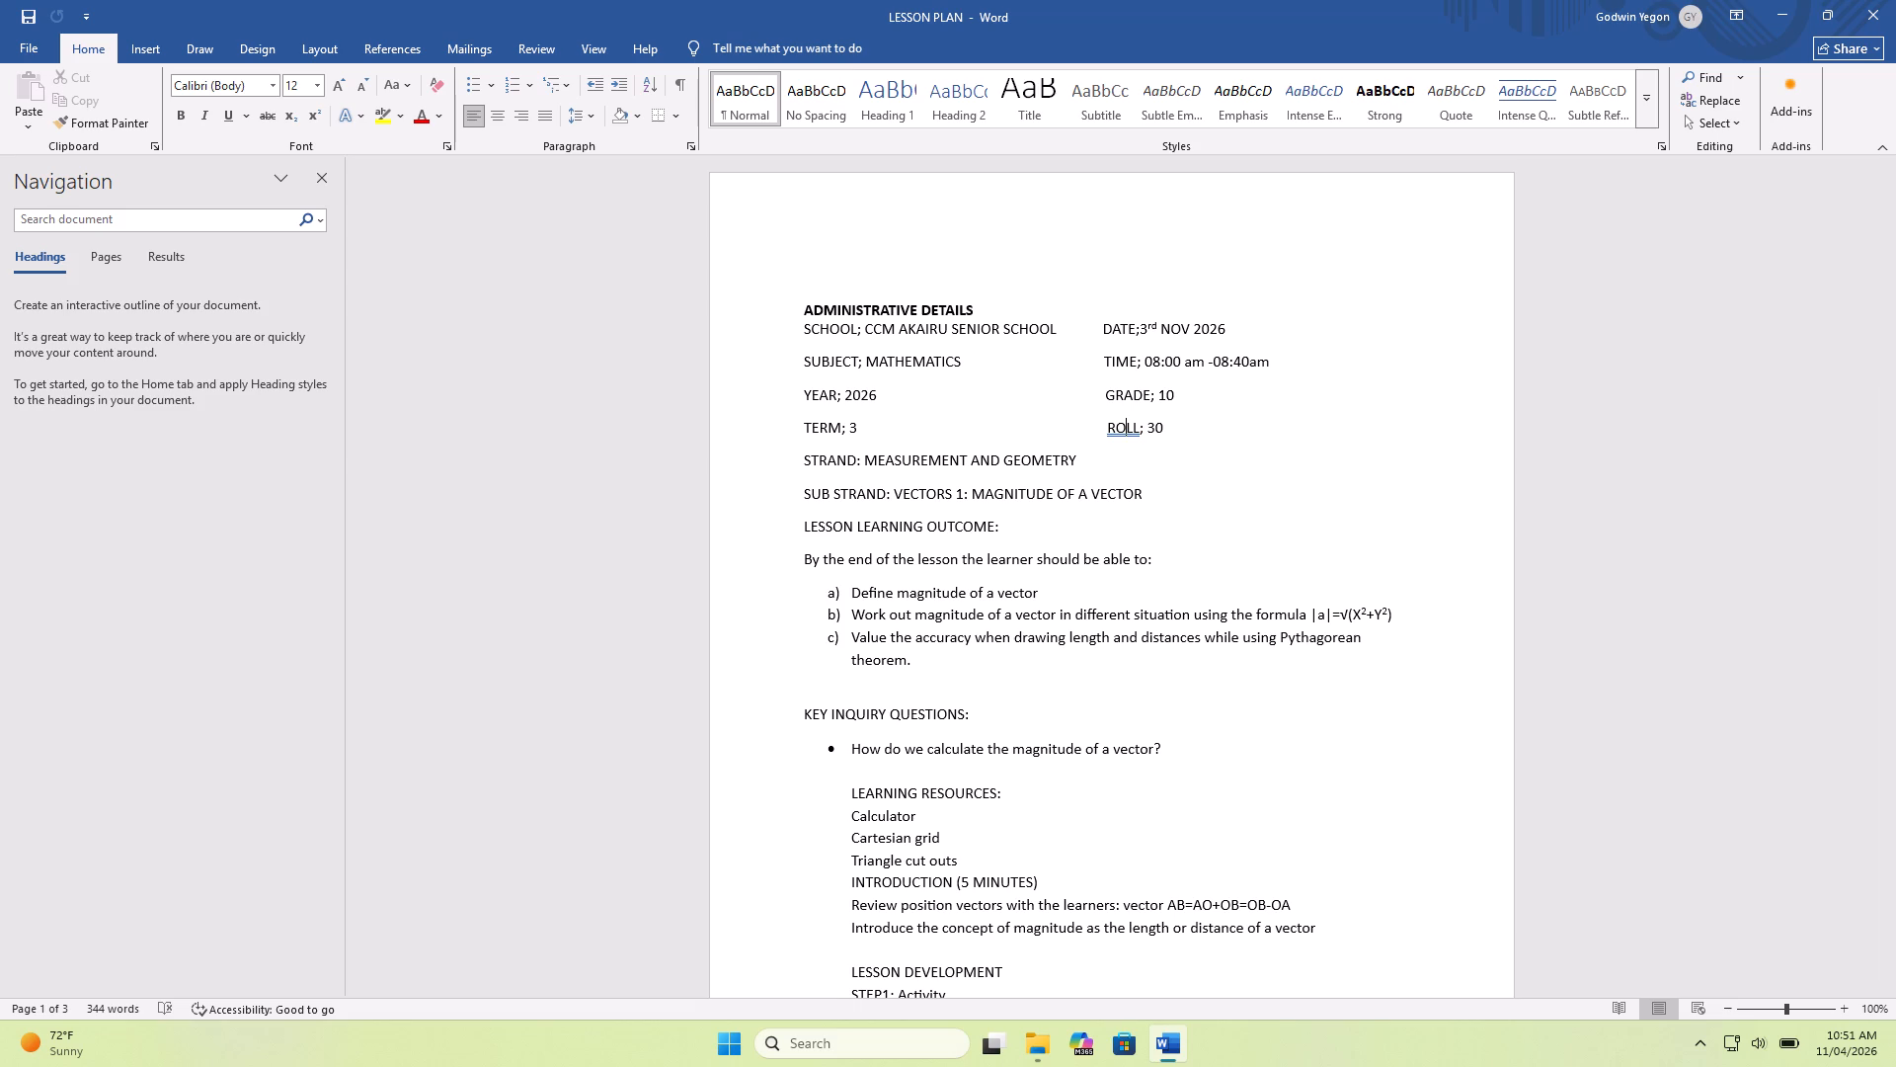
pyautogui.rightClick(1124, 437)
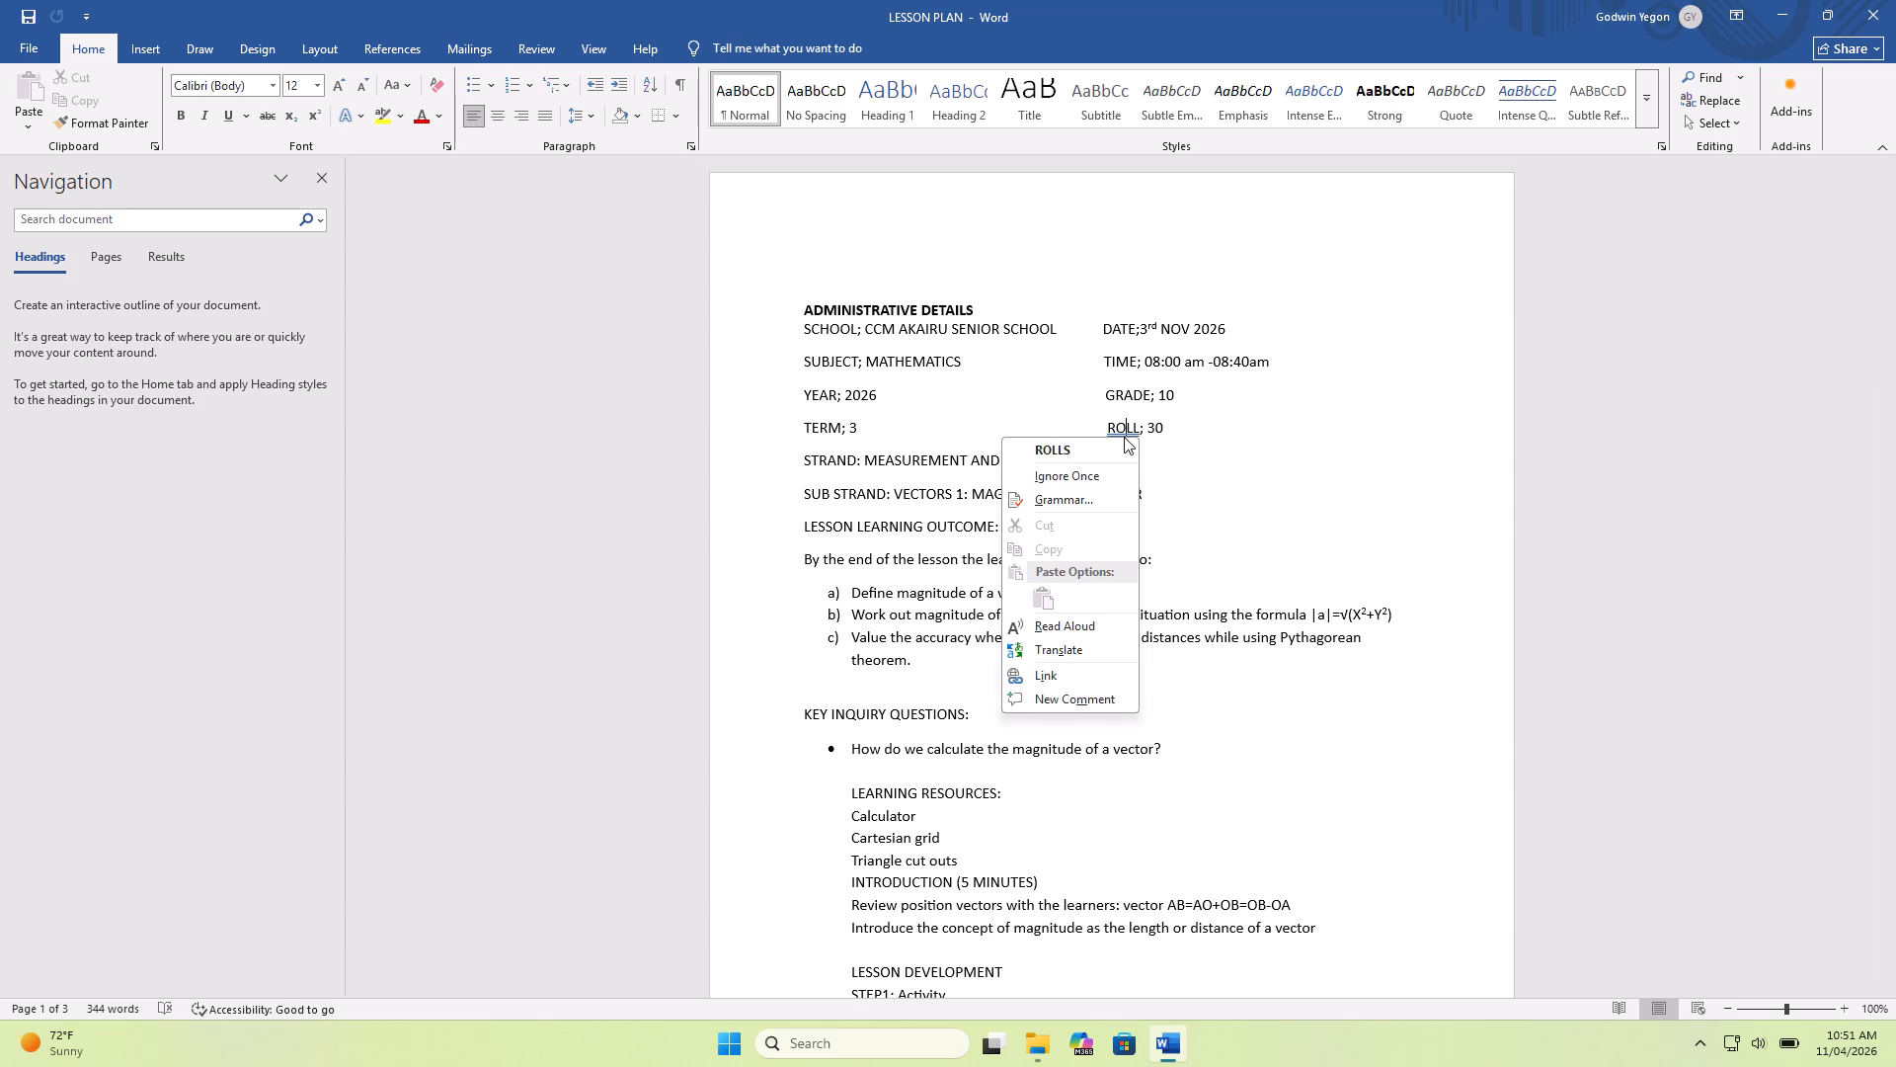
pyautogui.click(1106, 476)
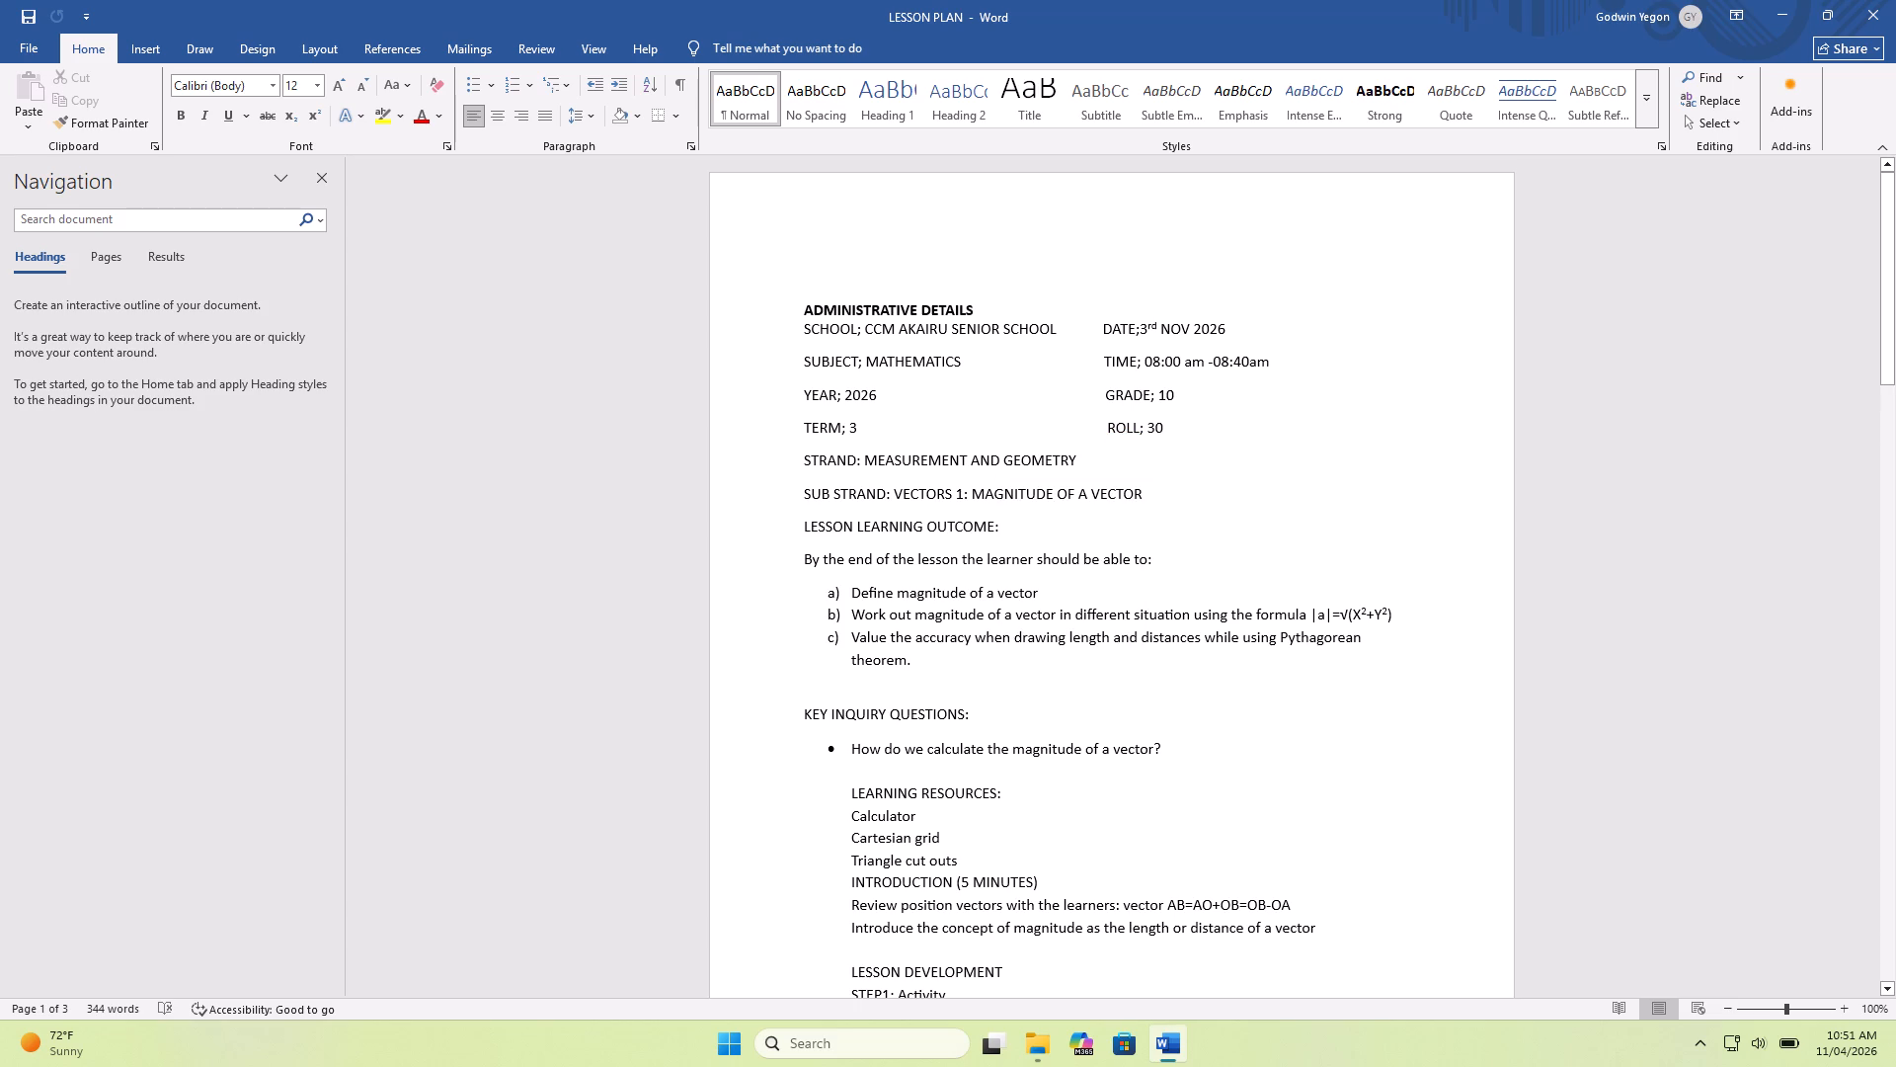
# Ignore once the grammar flags on =√(64+225) and |a|=√(8²+15²) in the worked example on page 2.
pyautogui.scroll(-2, 1108, 517)
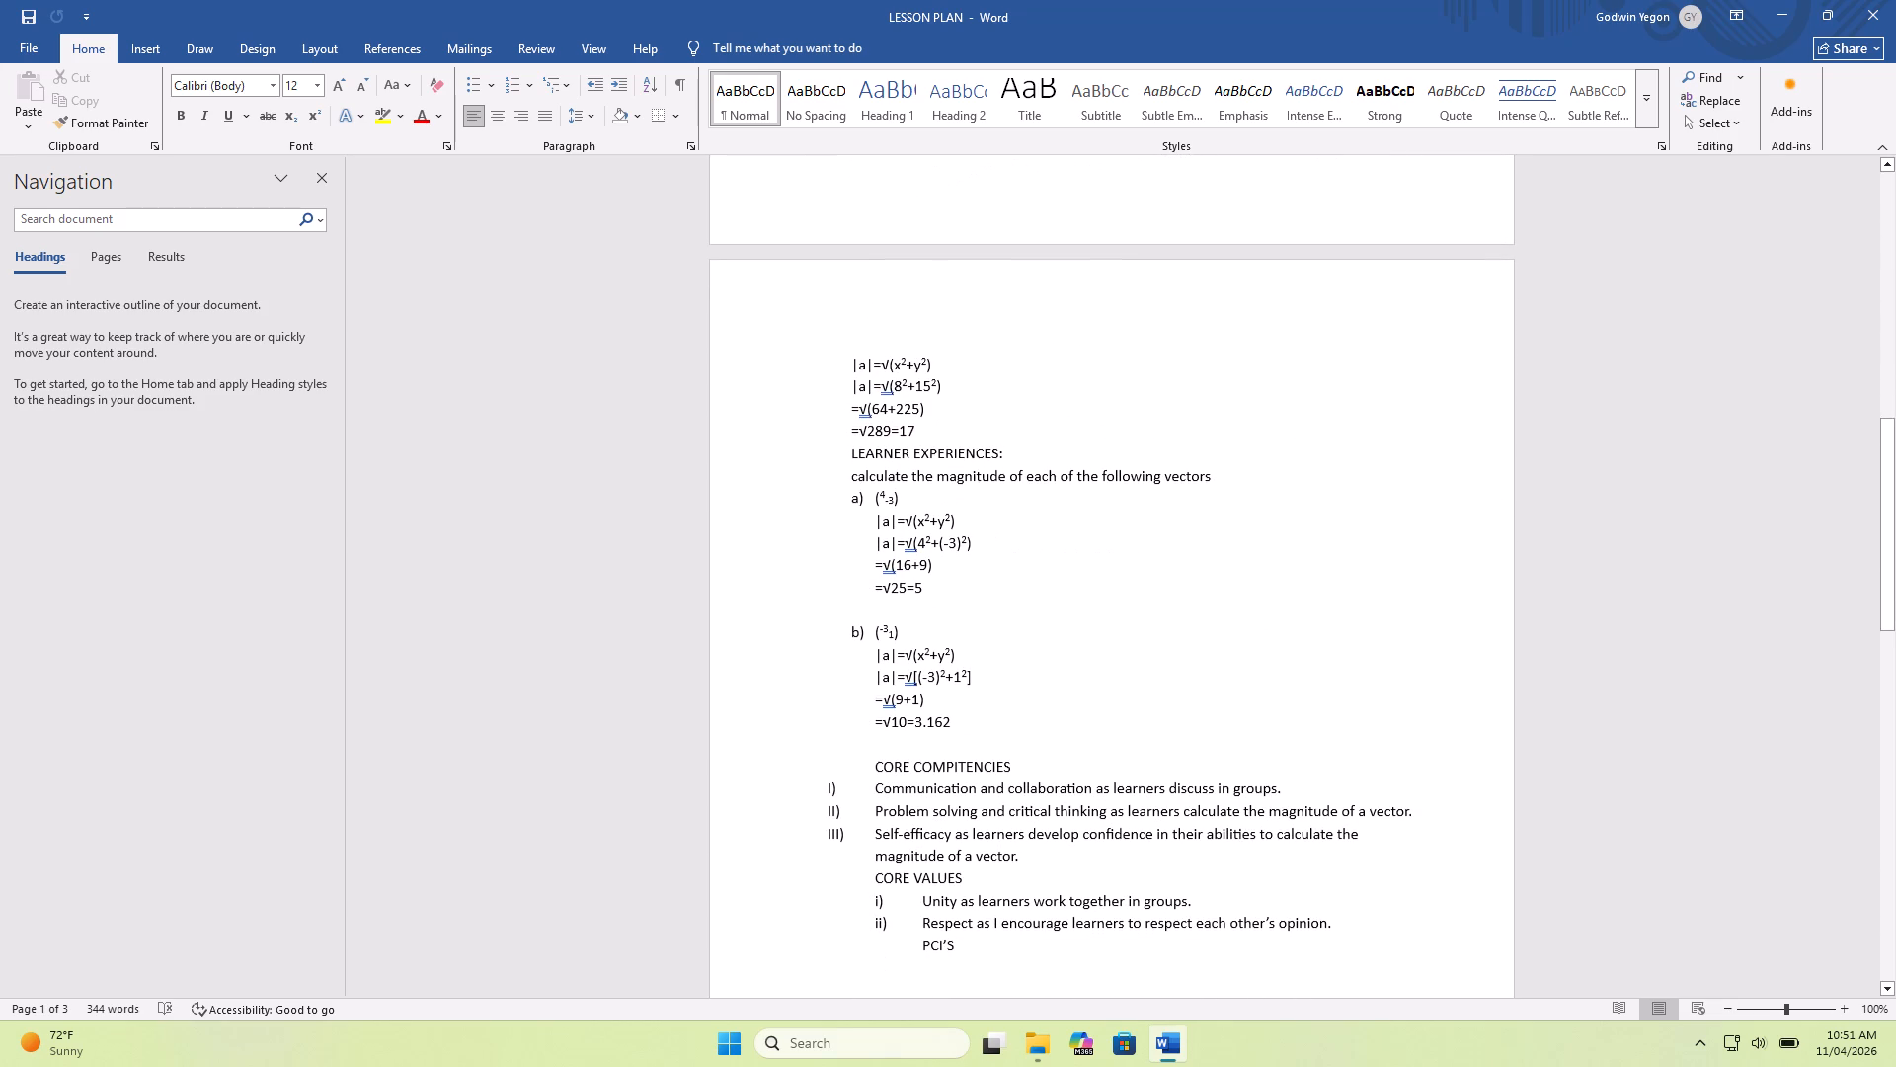
pyautogui.rightClick(864, 418)
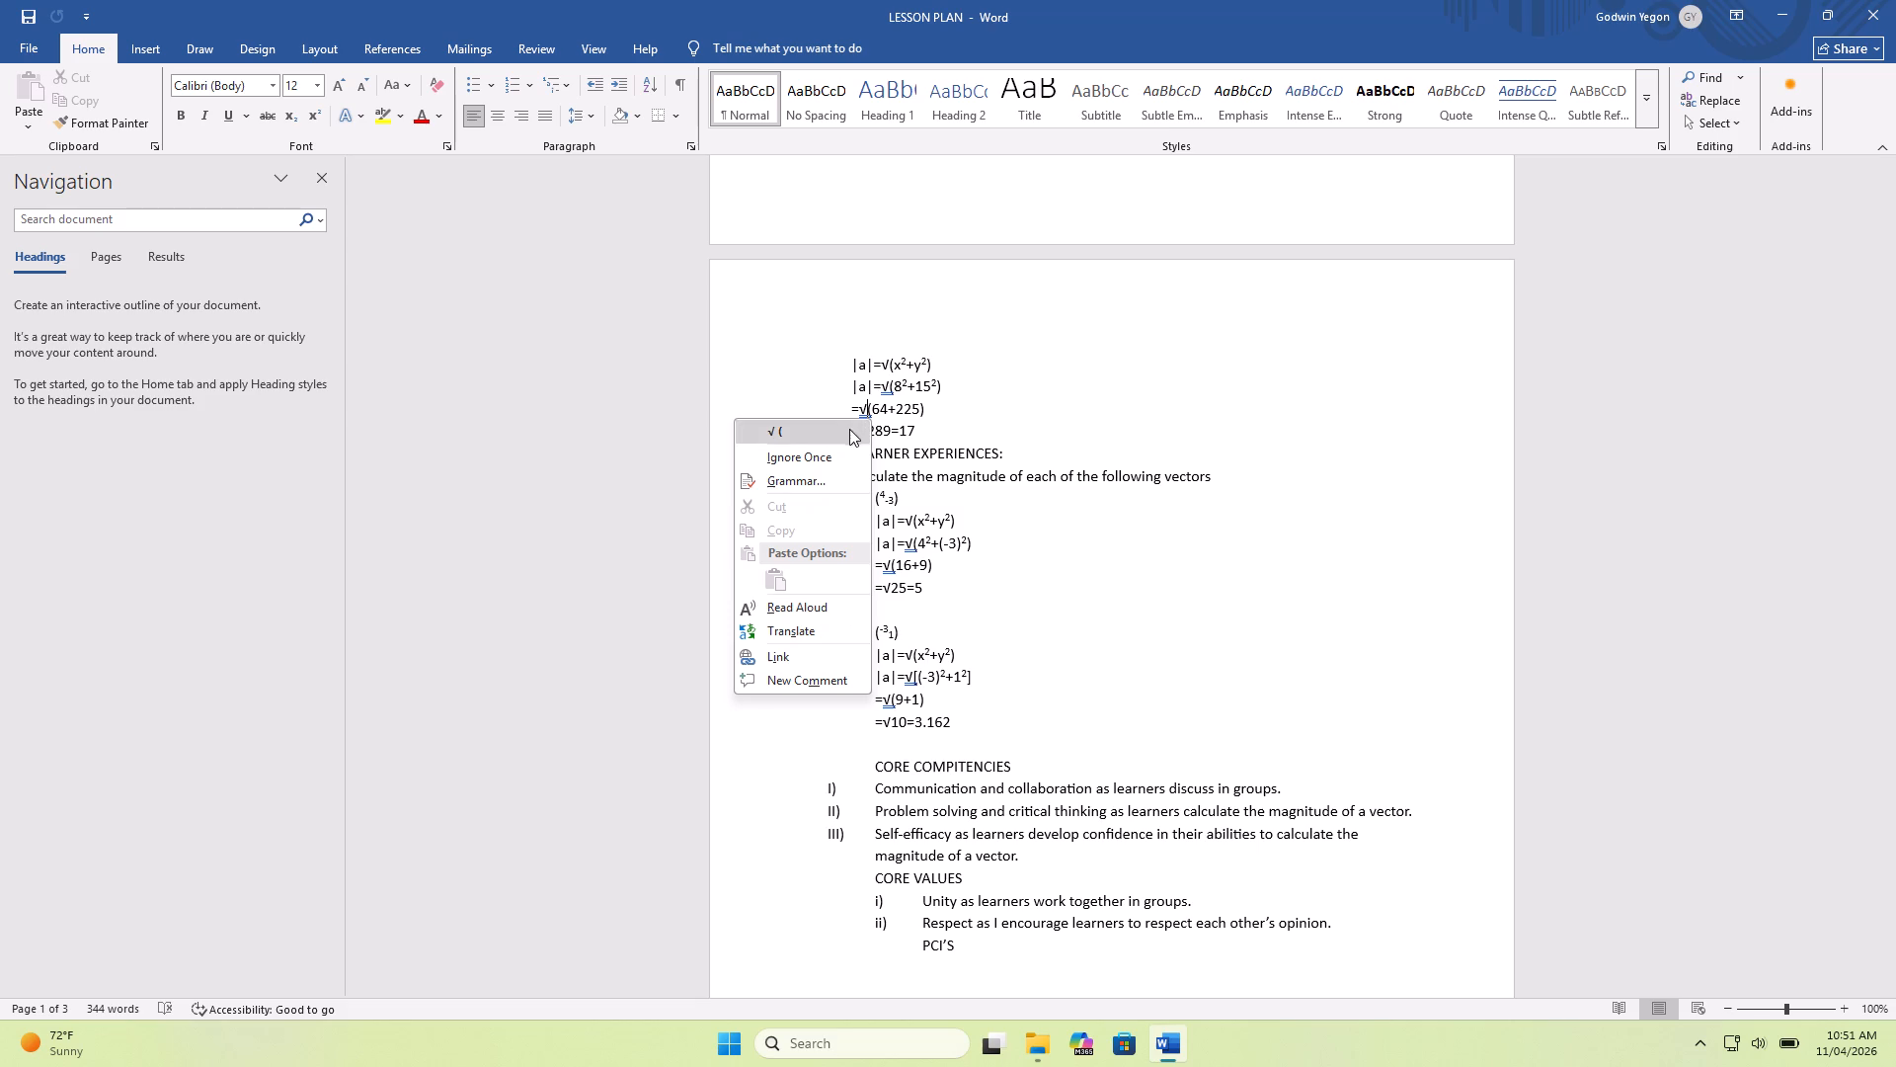
pyautogui.click(837, 451)
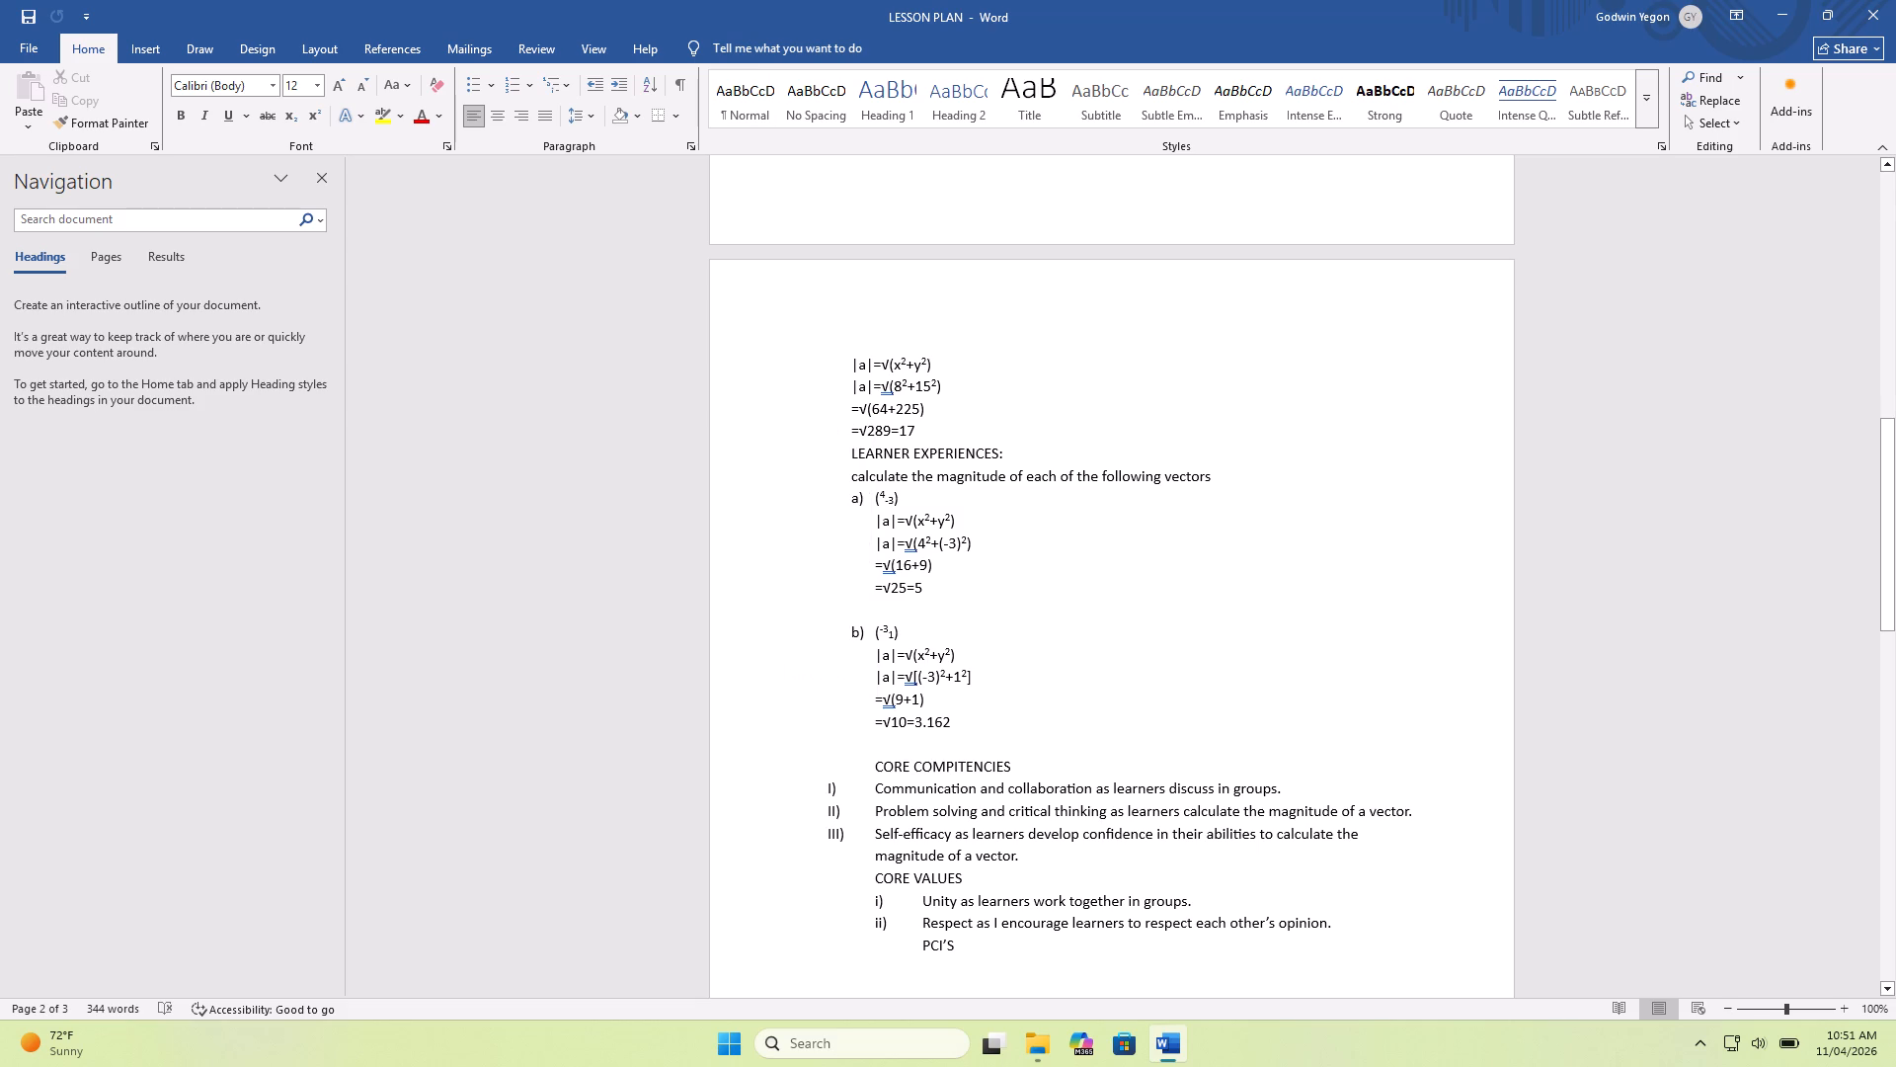
pyautogui.click(884, 392)
pyautogui.rightClick(884, 392)
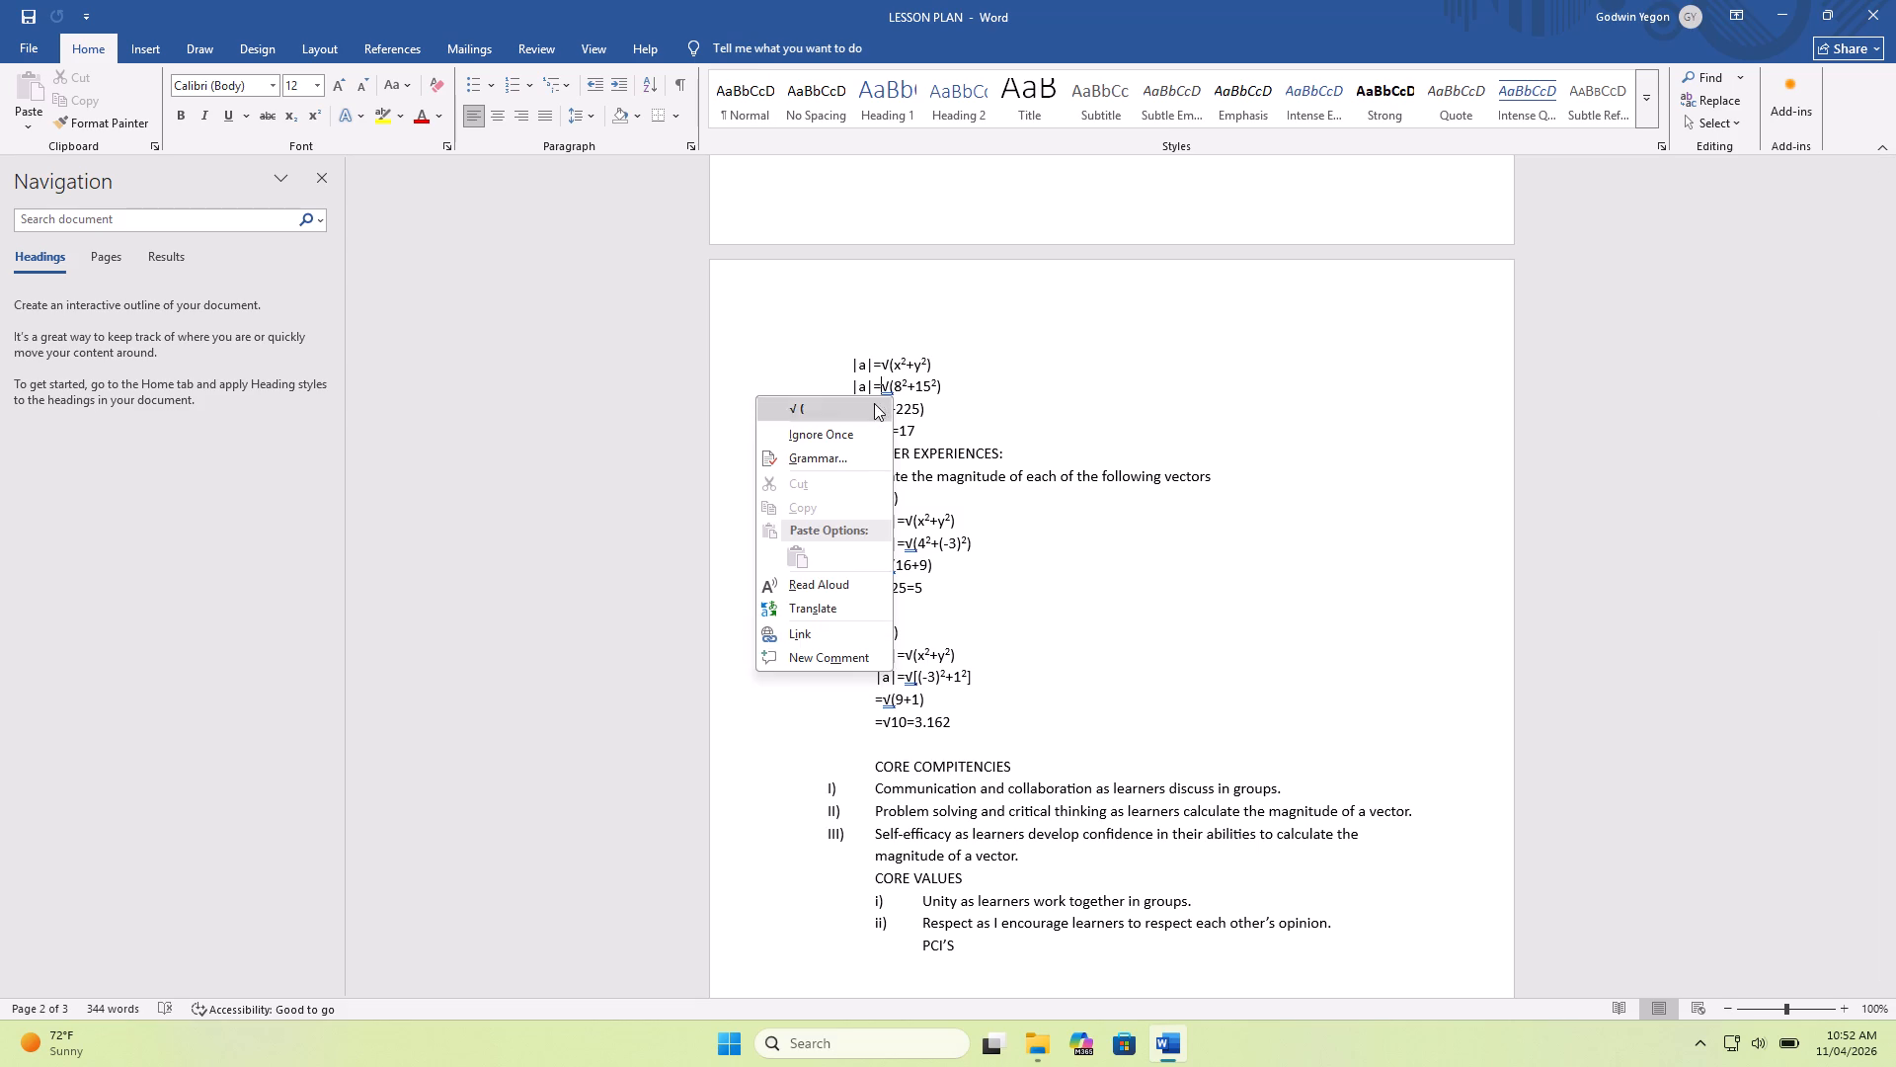
pyautogui.click(859, 432)
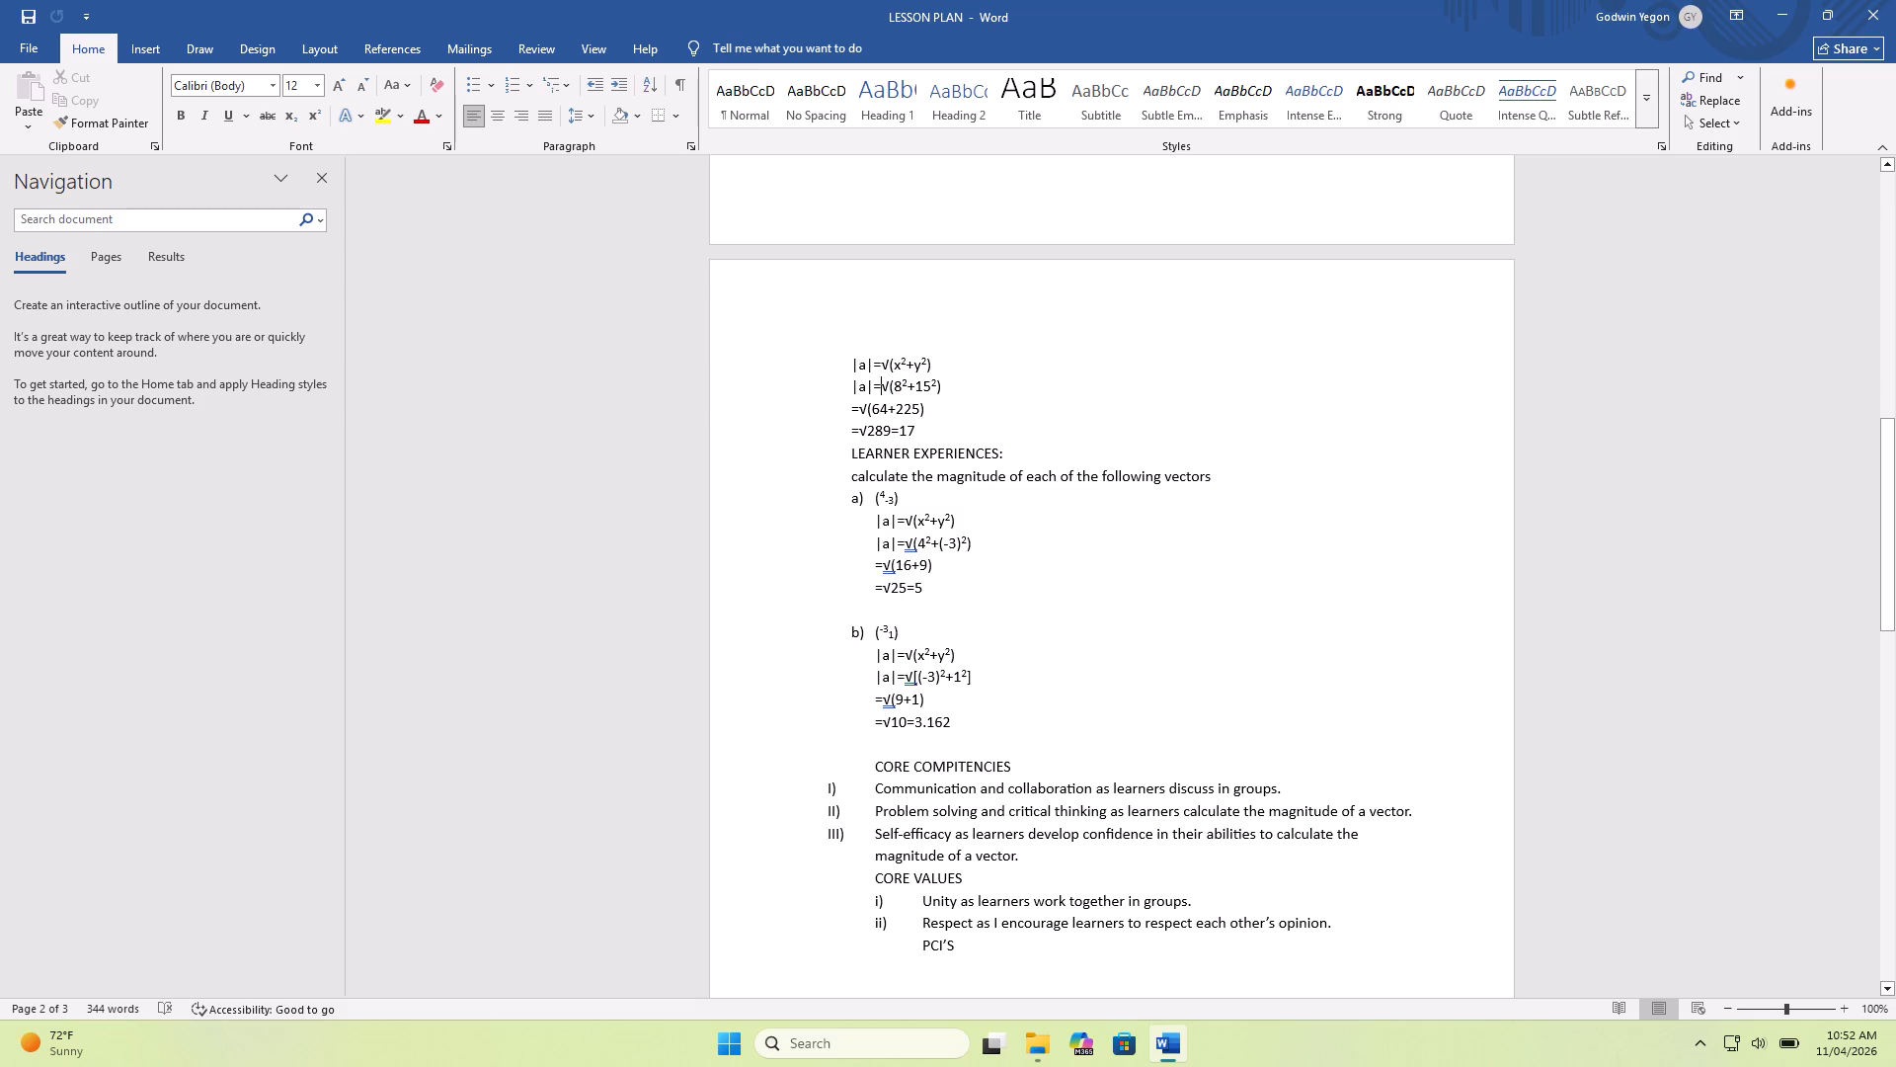
# Ignore once each grammar flag on the square-root lines in solutions a) and b) under LEARNER EXPERIENCES.
pyautogui.click(920, 545)
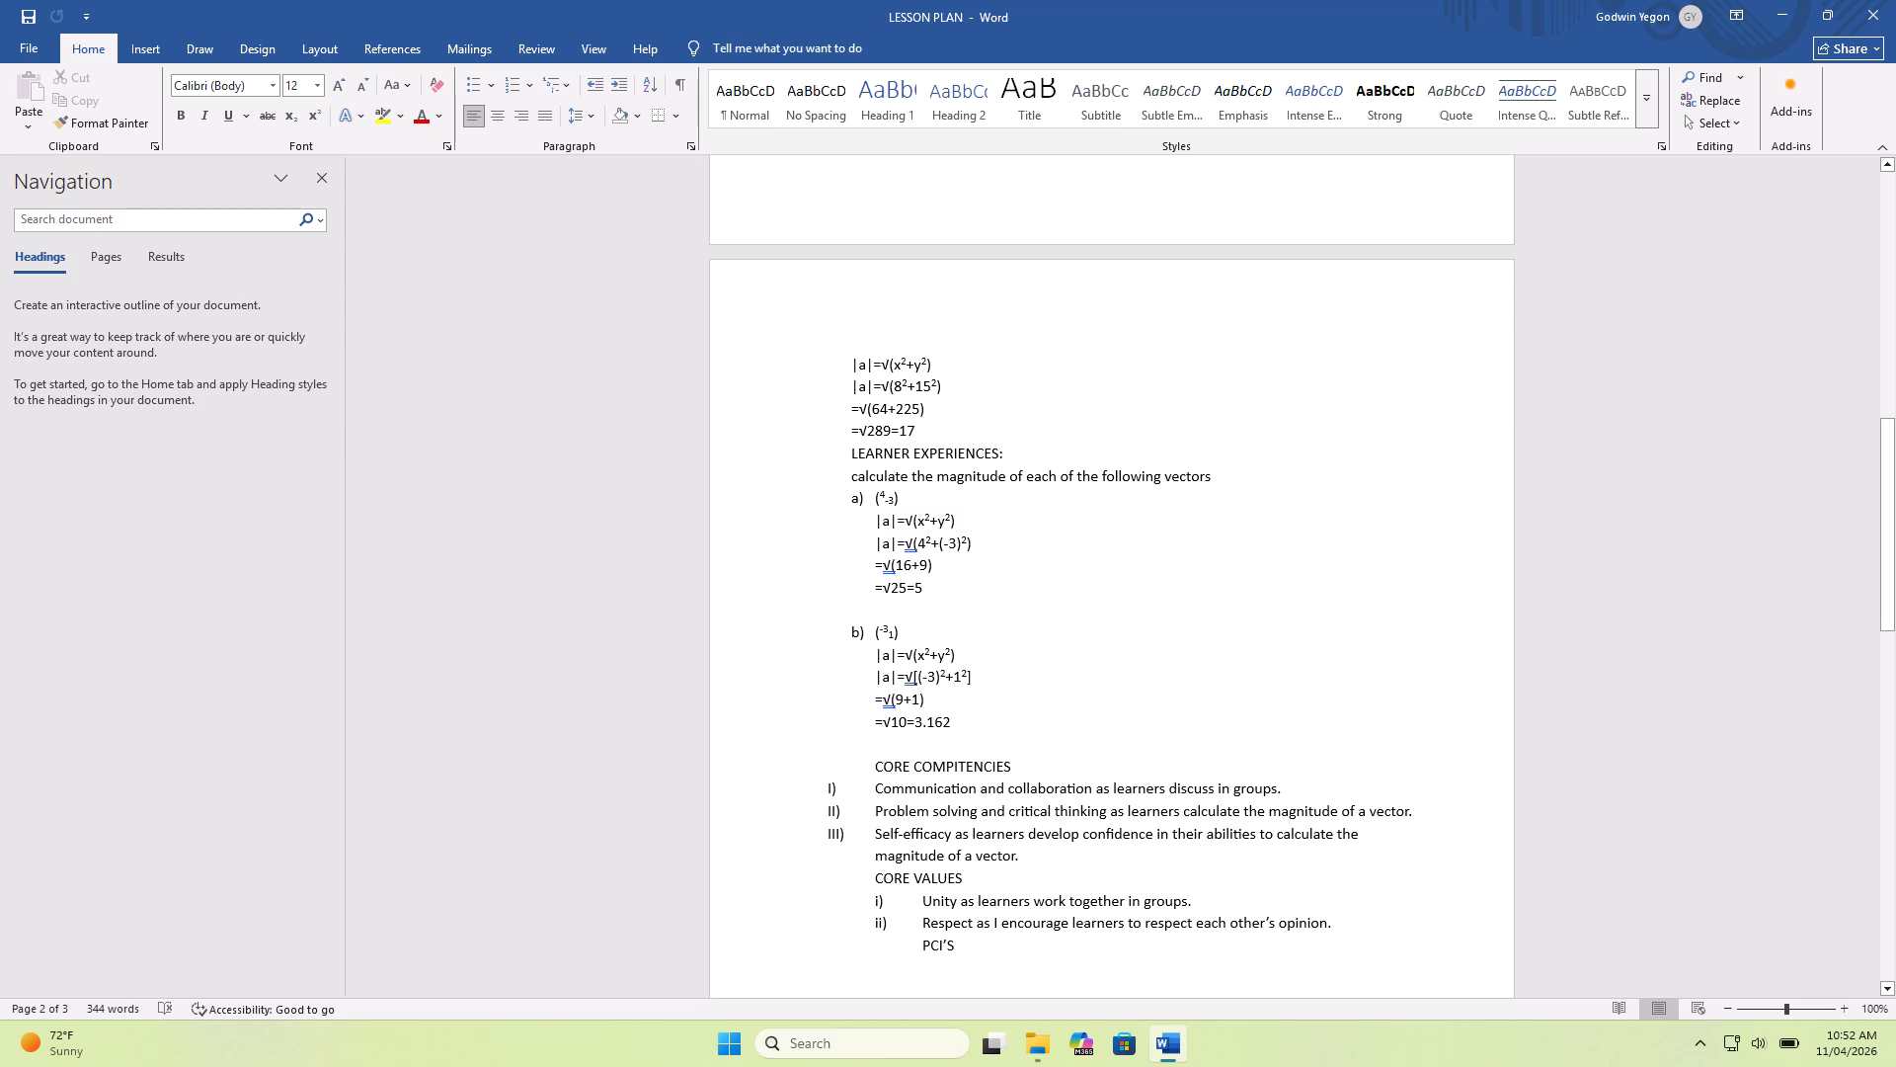
pyautogui.click(909, 550)
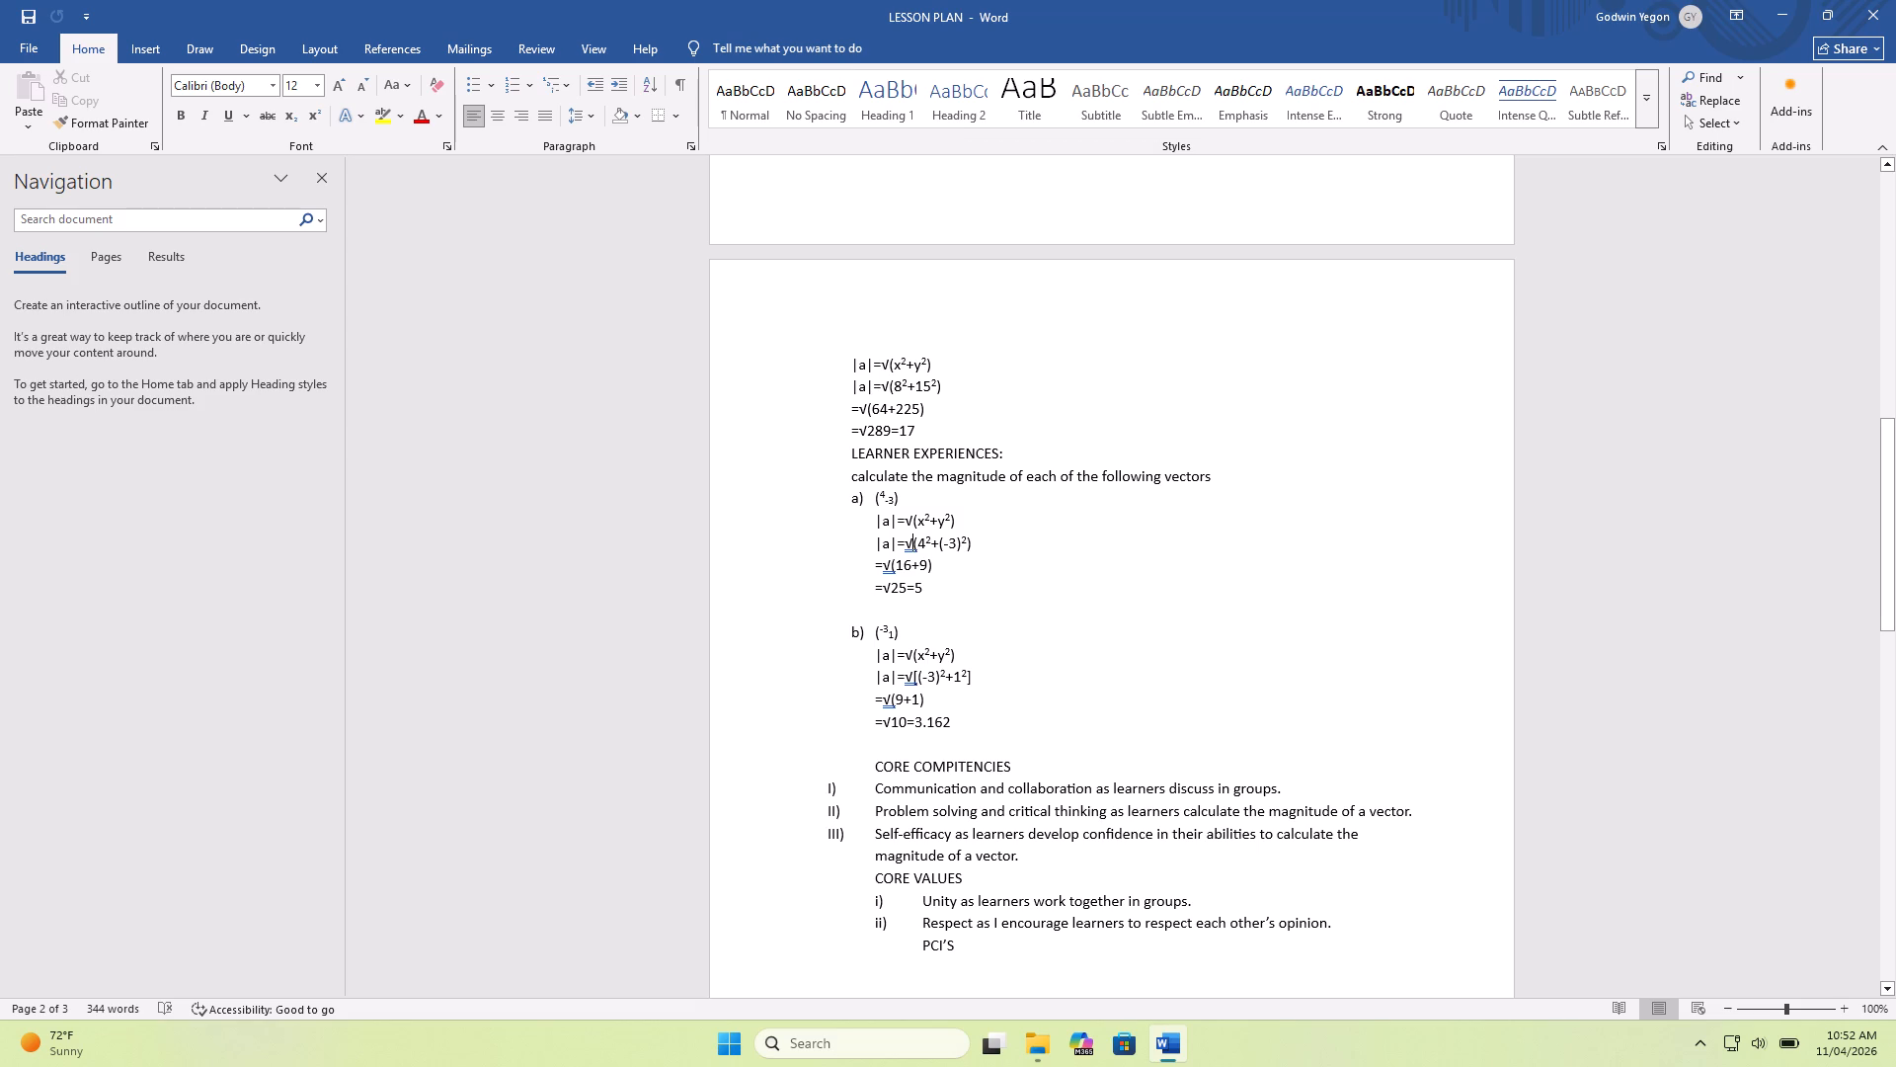
pyautogui.rightClick(909, 550)
pyautogui.click(880, 589)
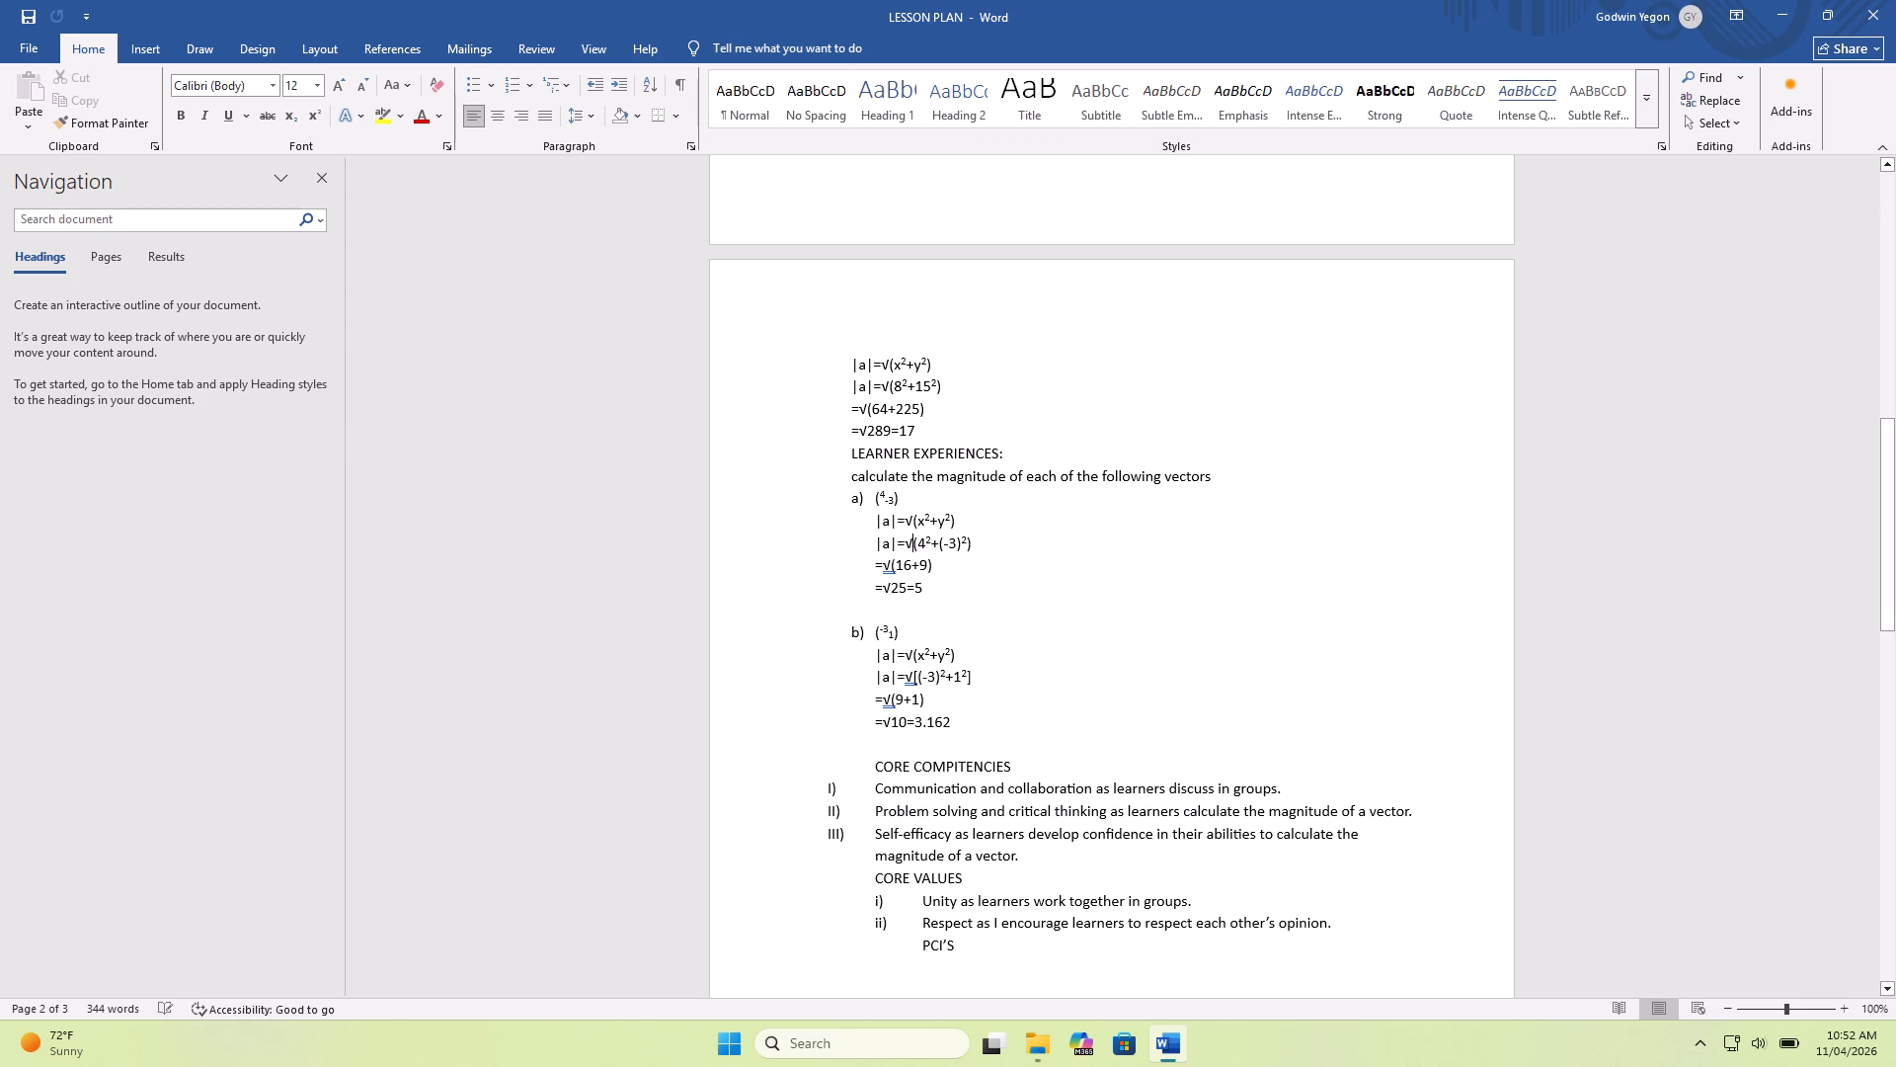
pyautogui.click(892, 569)
pyautogui.rightClick(892, 695)
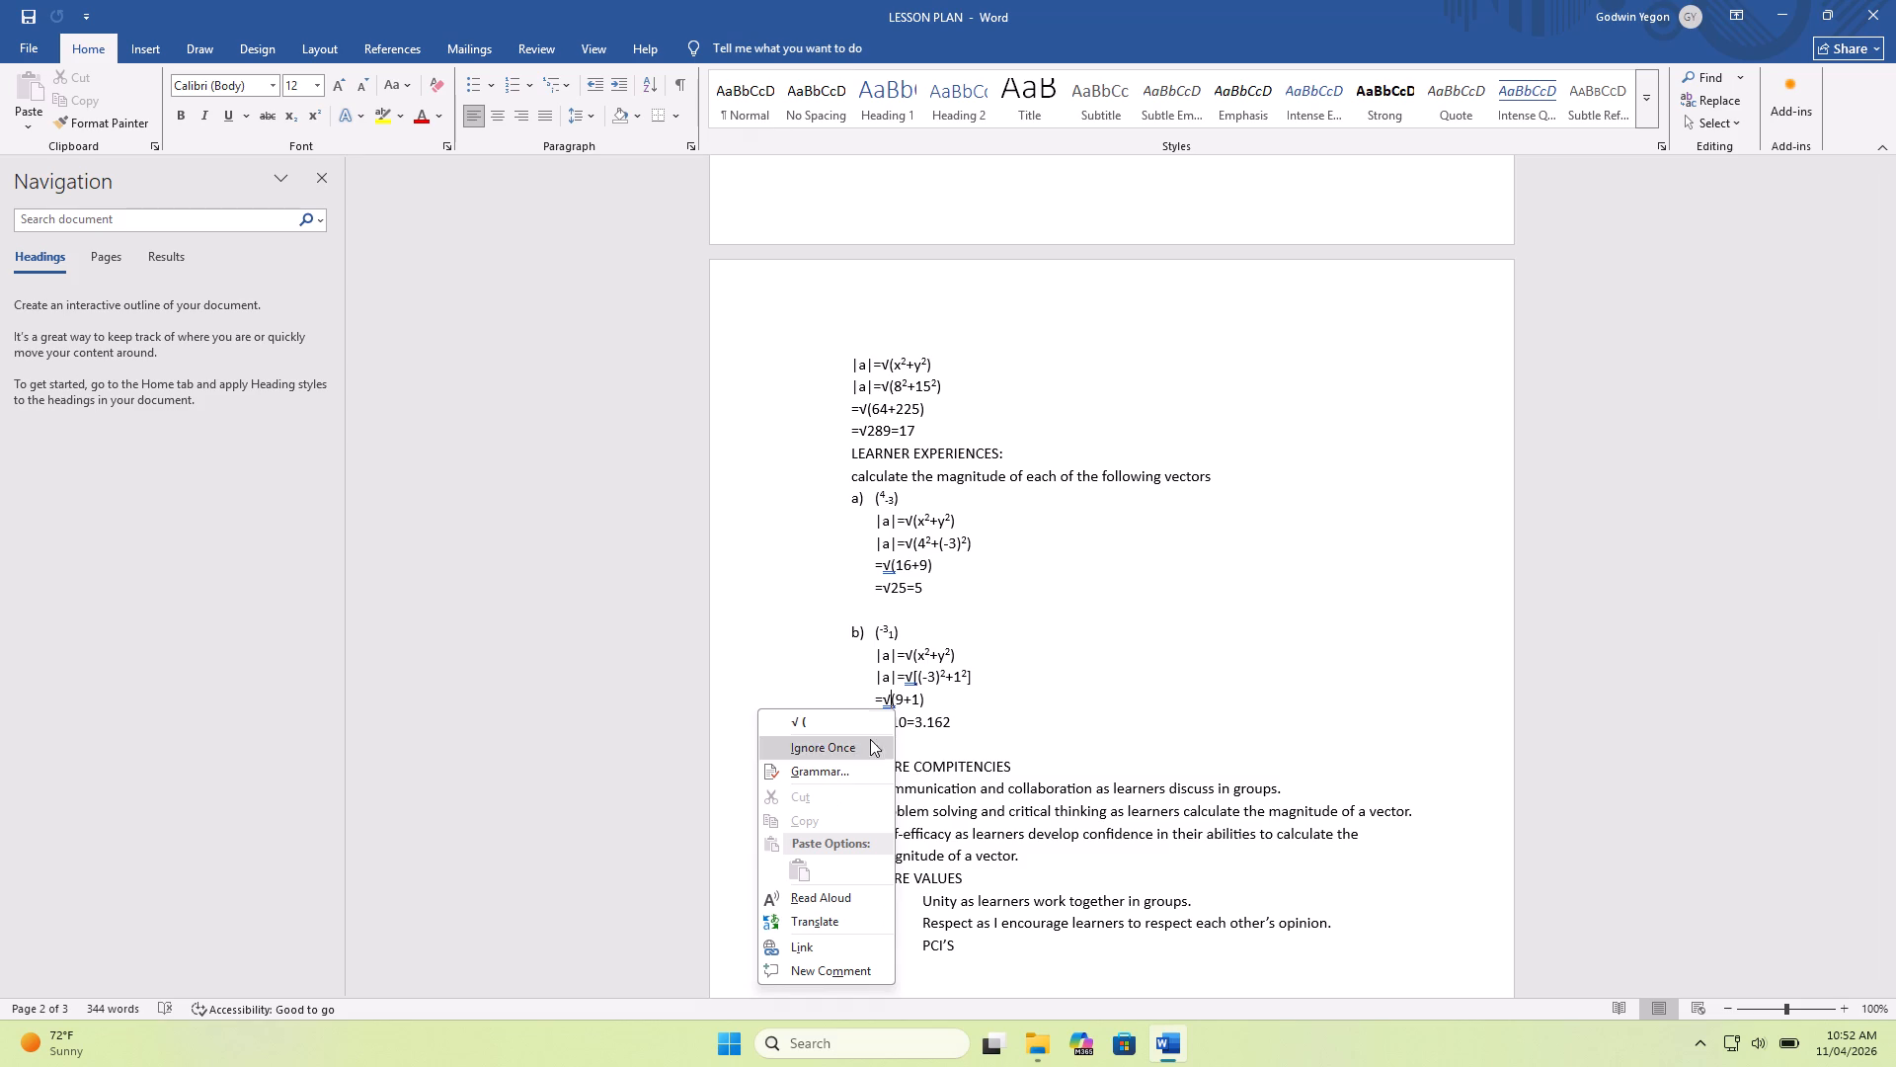
pyautogui.click(852, 755)
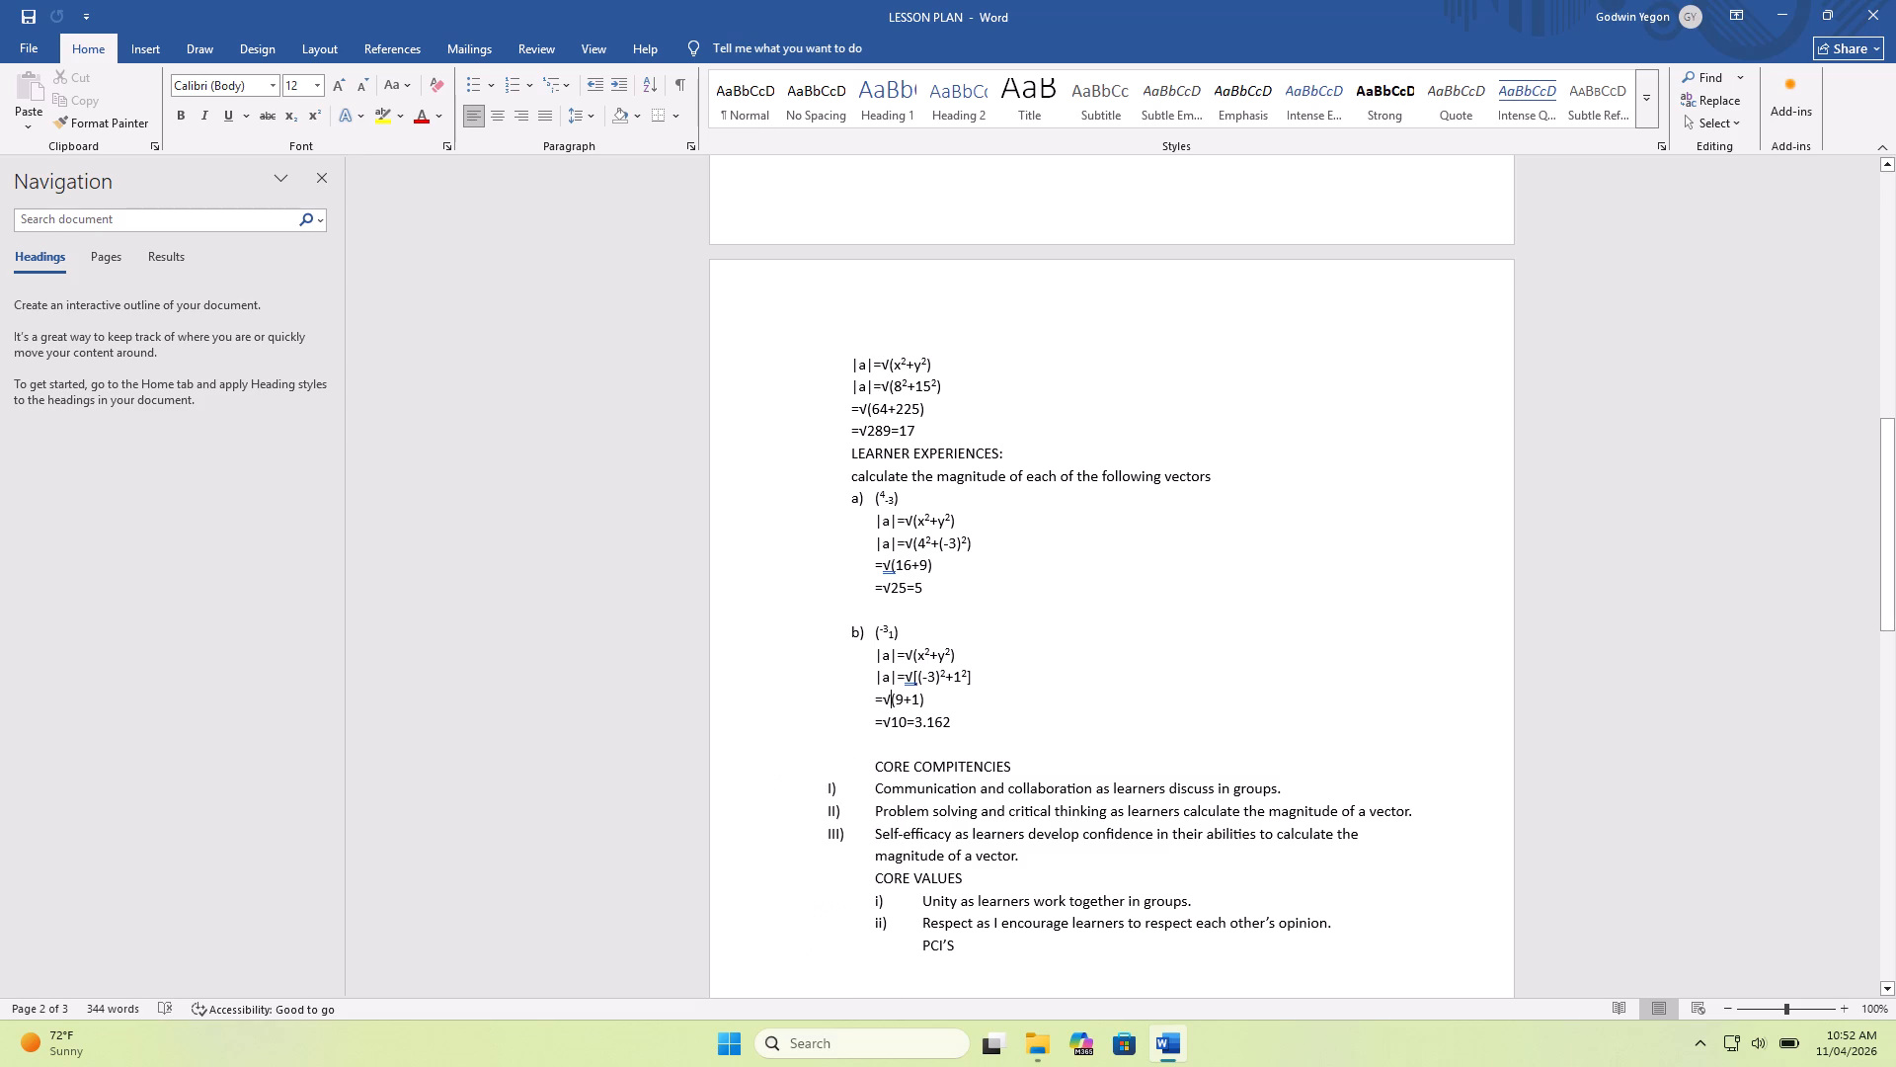
pyautogui.click(887, 570)
pyautogui.rightClick(887, 570)
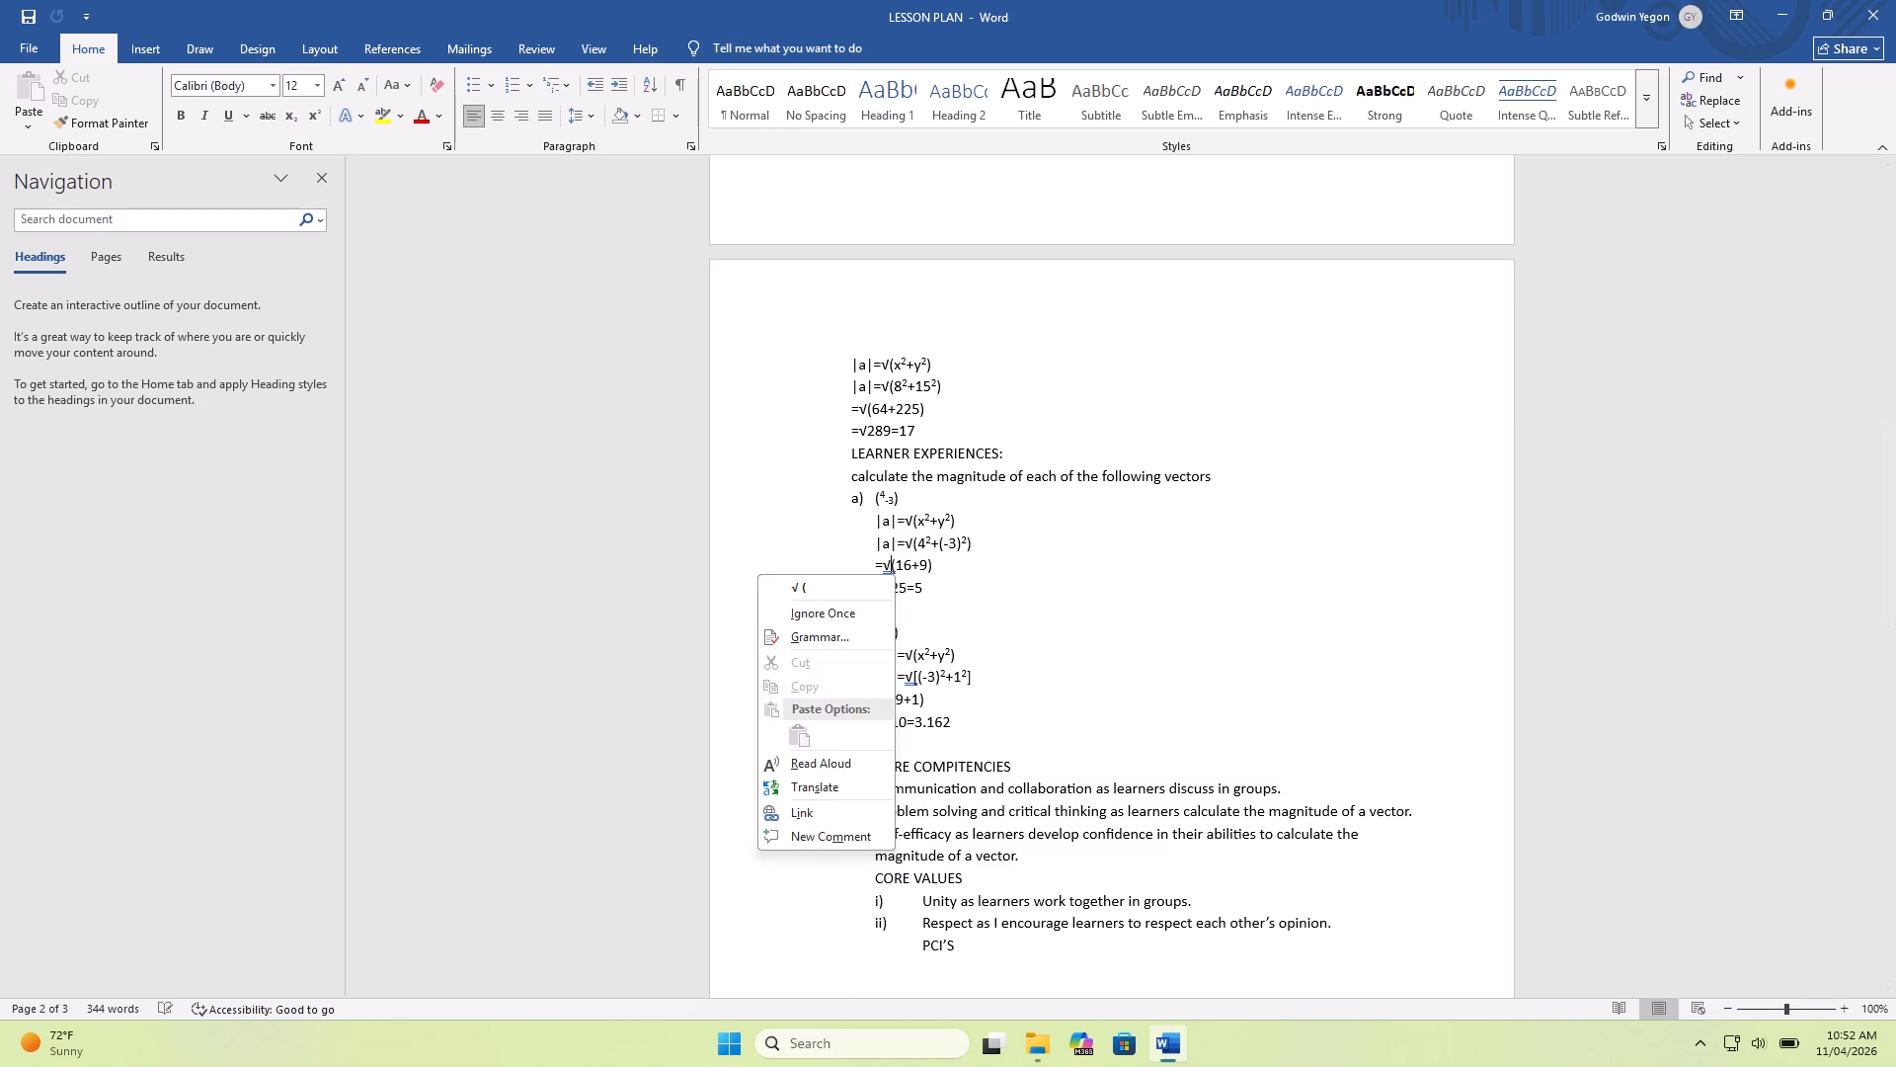
pyautogui.click(881, 608)
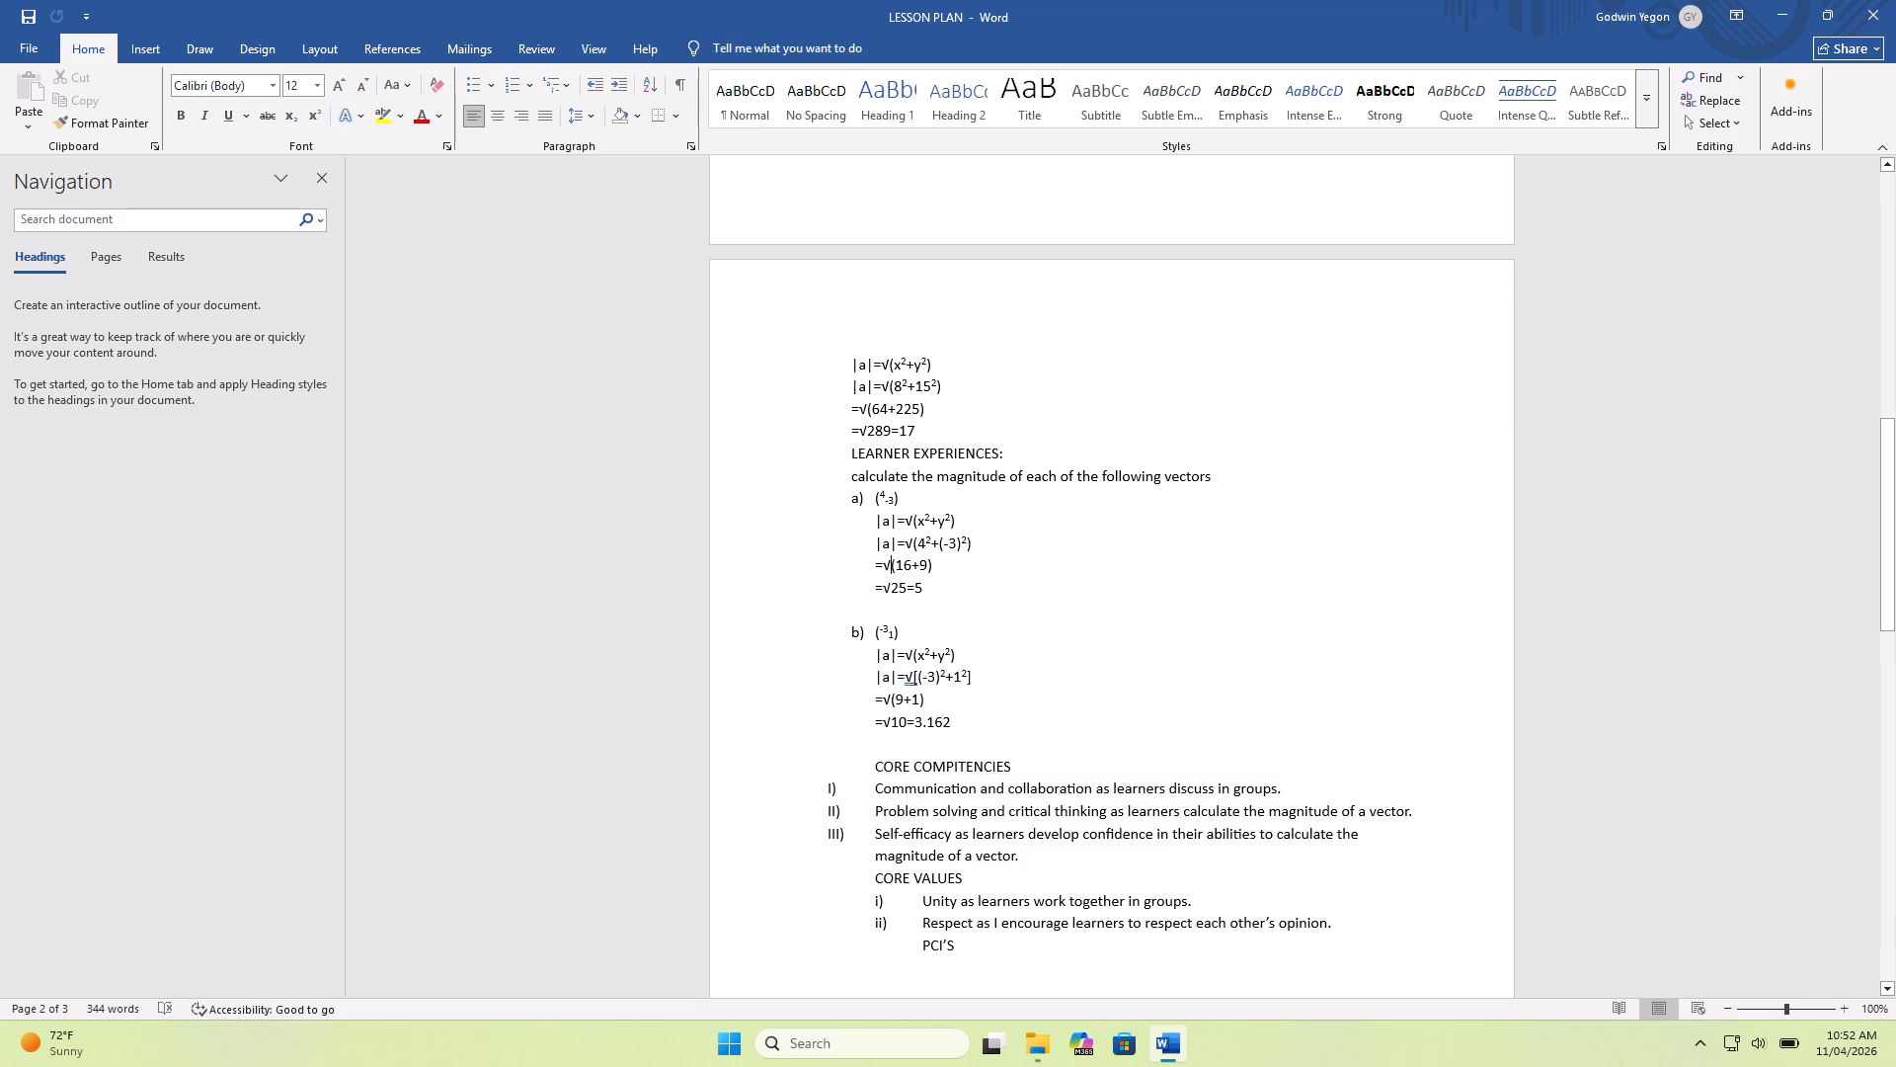
pyautogui.click(906, 682)
pyautogui.rightClick(906, 682)
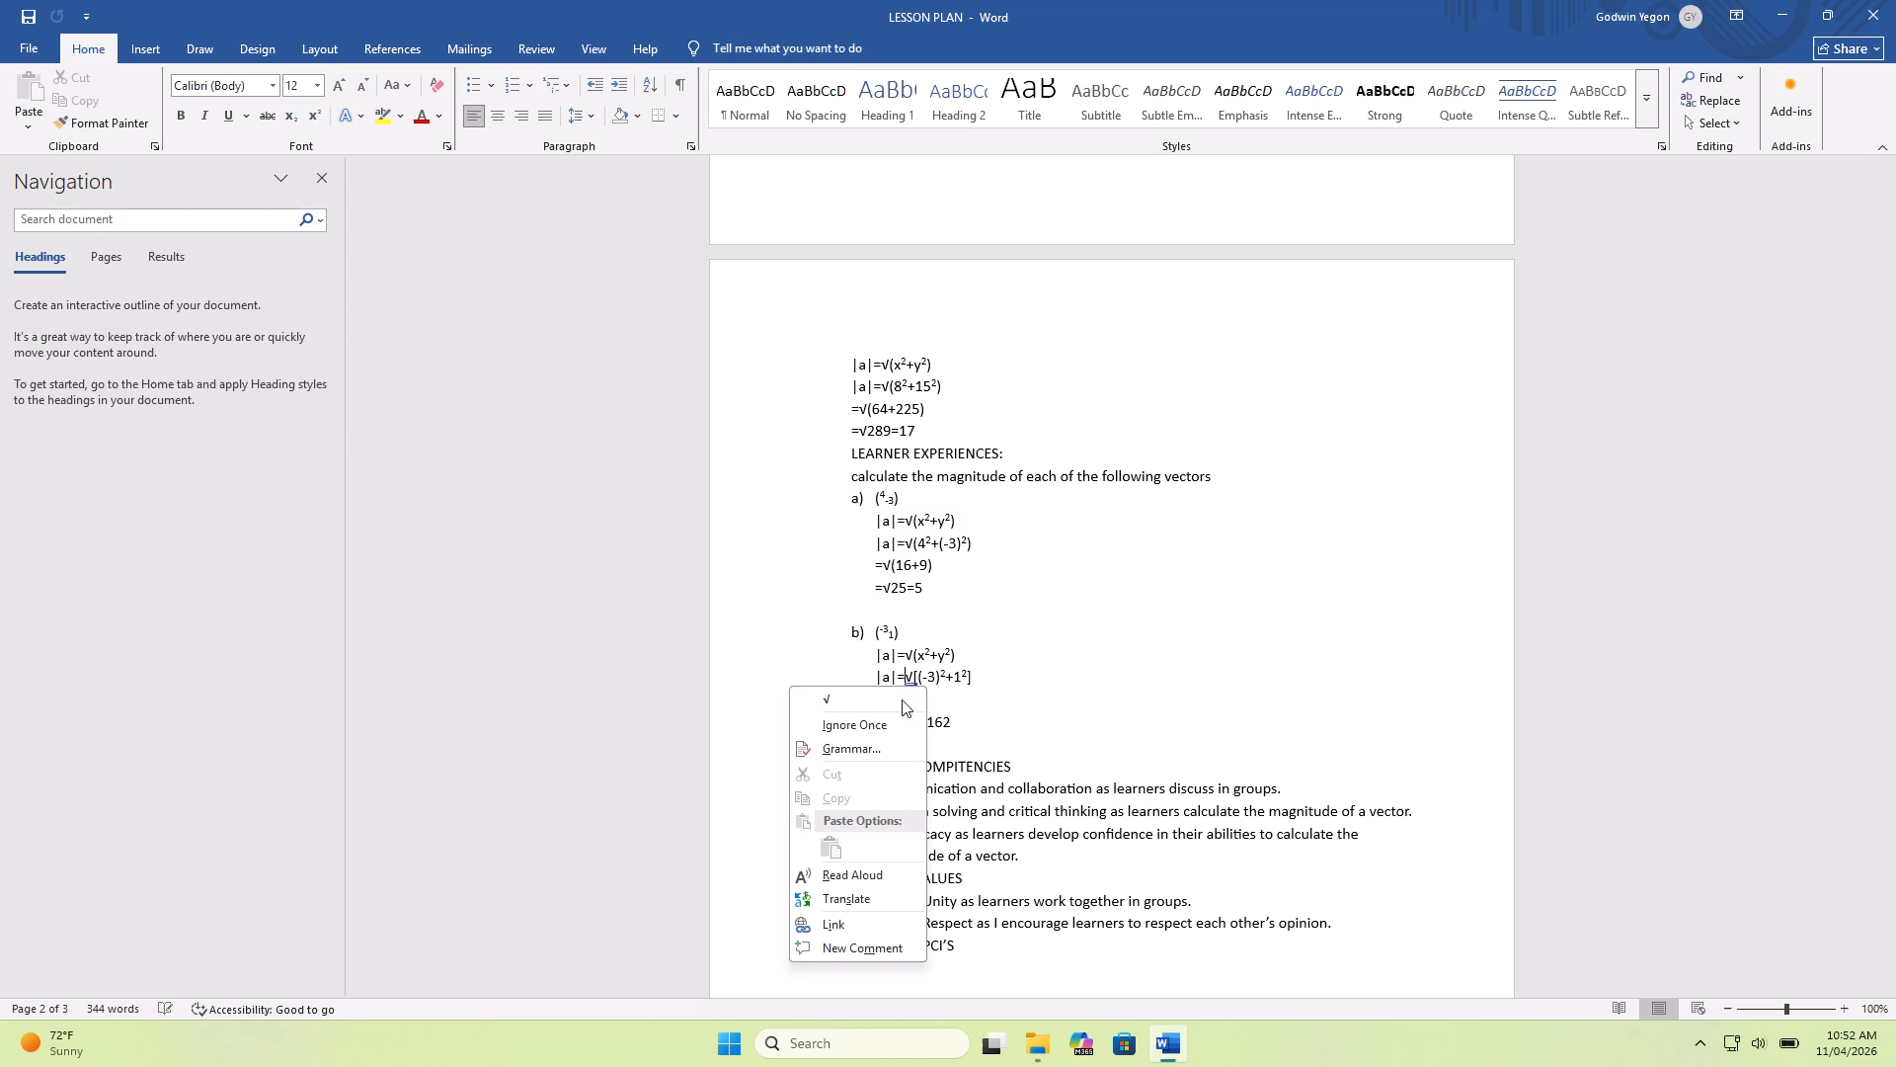
pyautogui.click(895, 726)
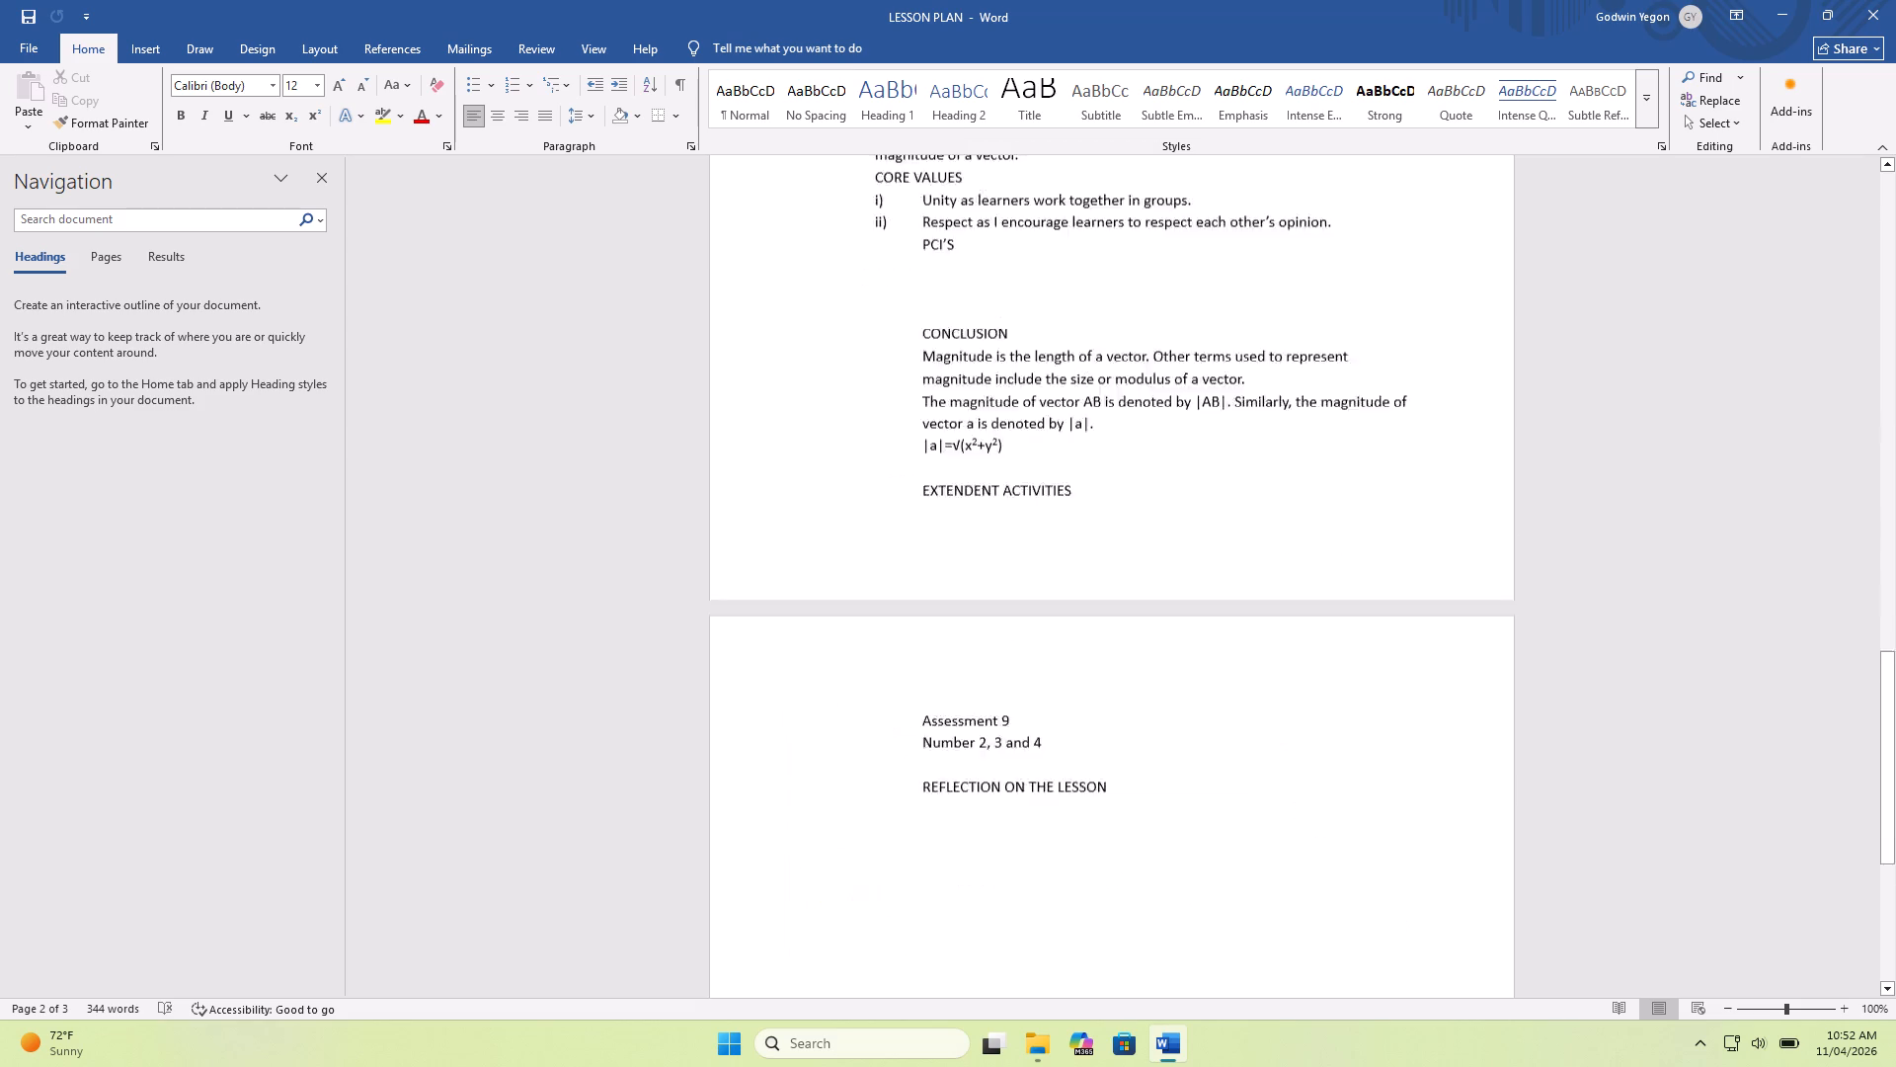
# Ignore once the grammar flag on point A(1,2) in the STEP1 activity under LESSON DEVELOPMENT.
pyautogui.scroll(1, 929, 715)
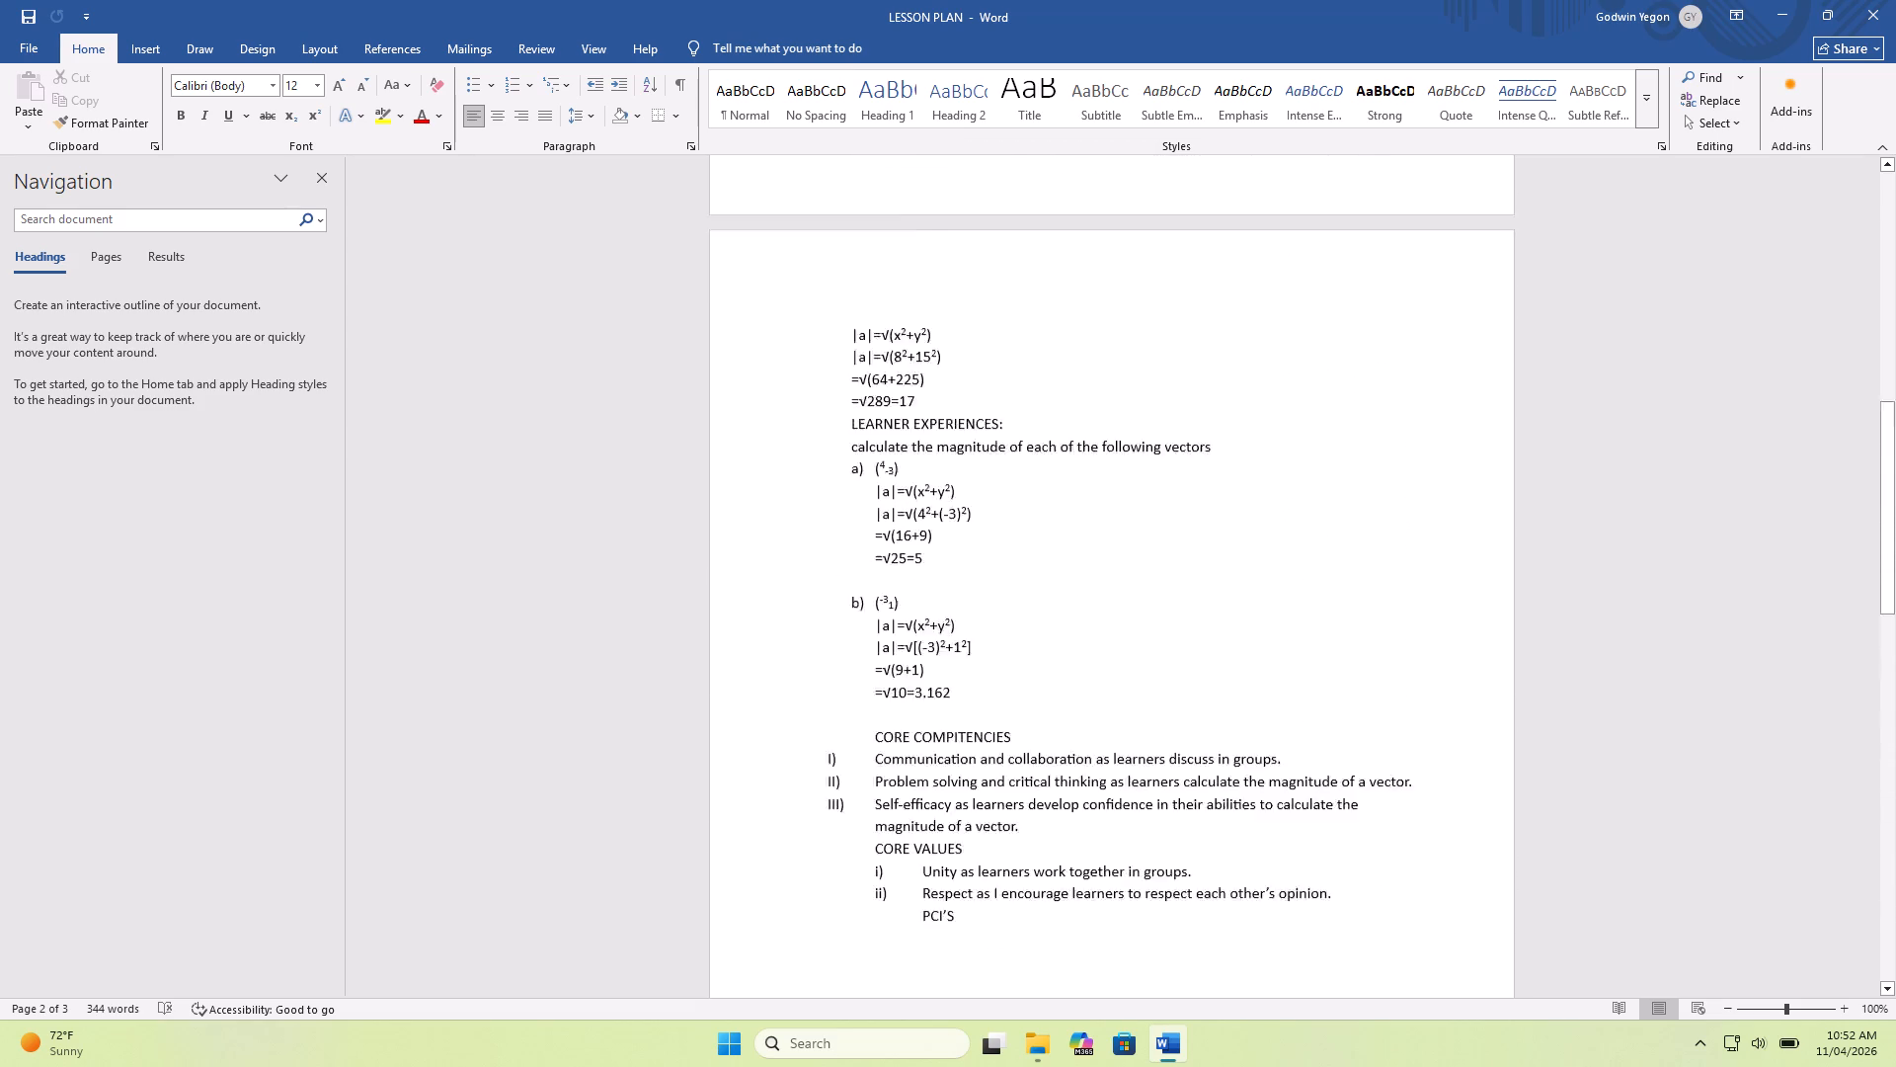
pyautogui.scroll(2, 929, 715)
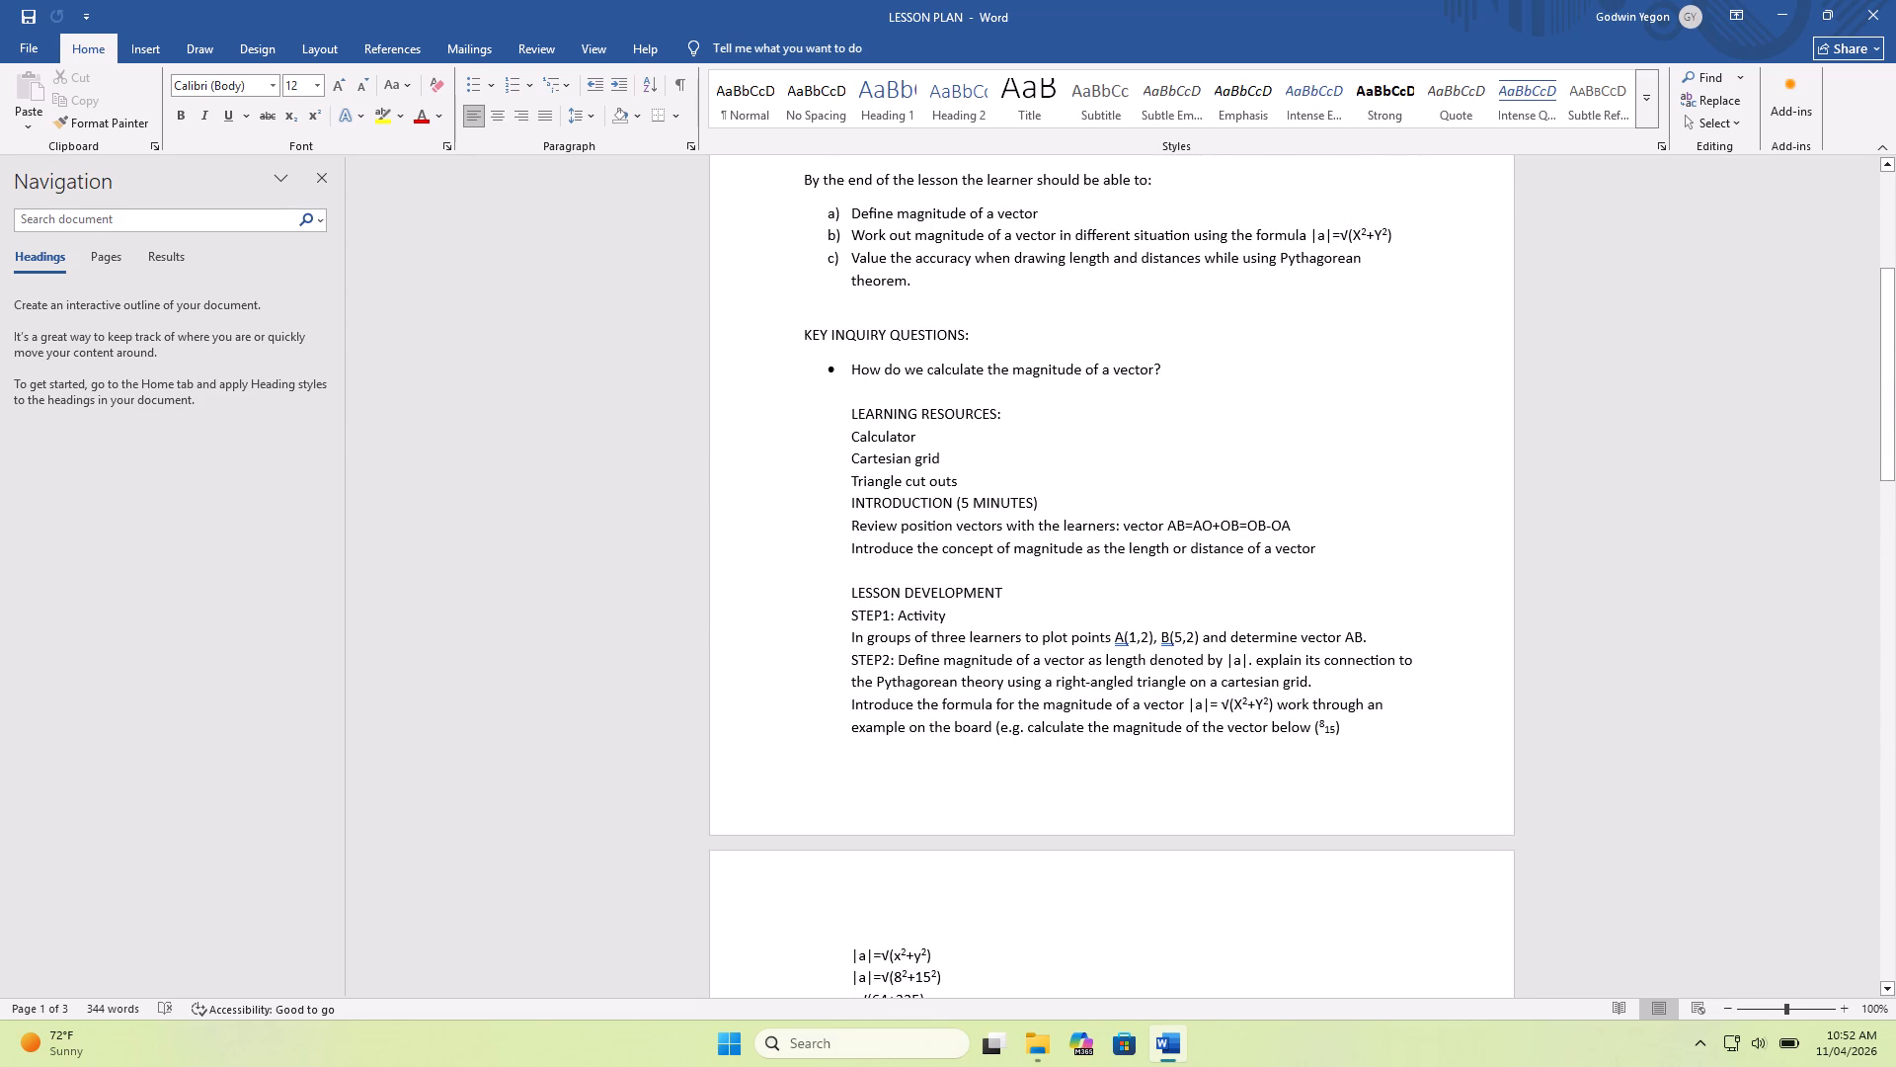
pyautogui.rightClick(1123, 641)
pyautogui.click(1086, 691)
# Ignore once the grammar flag on point B(5,2) in the STEP1 activity under LESSON DEVELOPMENT.
pyautogui.click(1171, 640)
pyautogui.rightClick(1171, 640)
pyautogui.click(1158, 679)
# Look through the whole lesson plan, from the worked example to REFLECTION ON THE LESSON, for remaining grammar flags.
pyautogui.scroll(-1, 1133, 693)
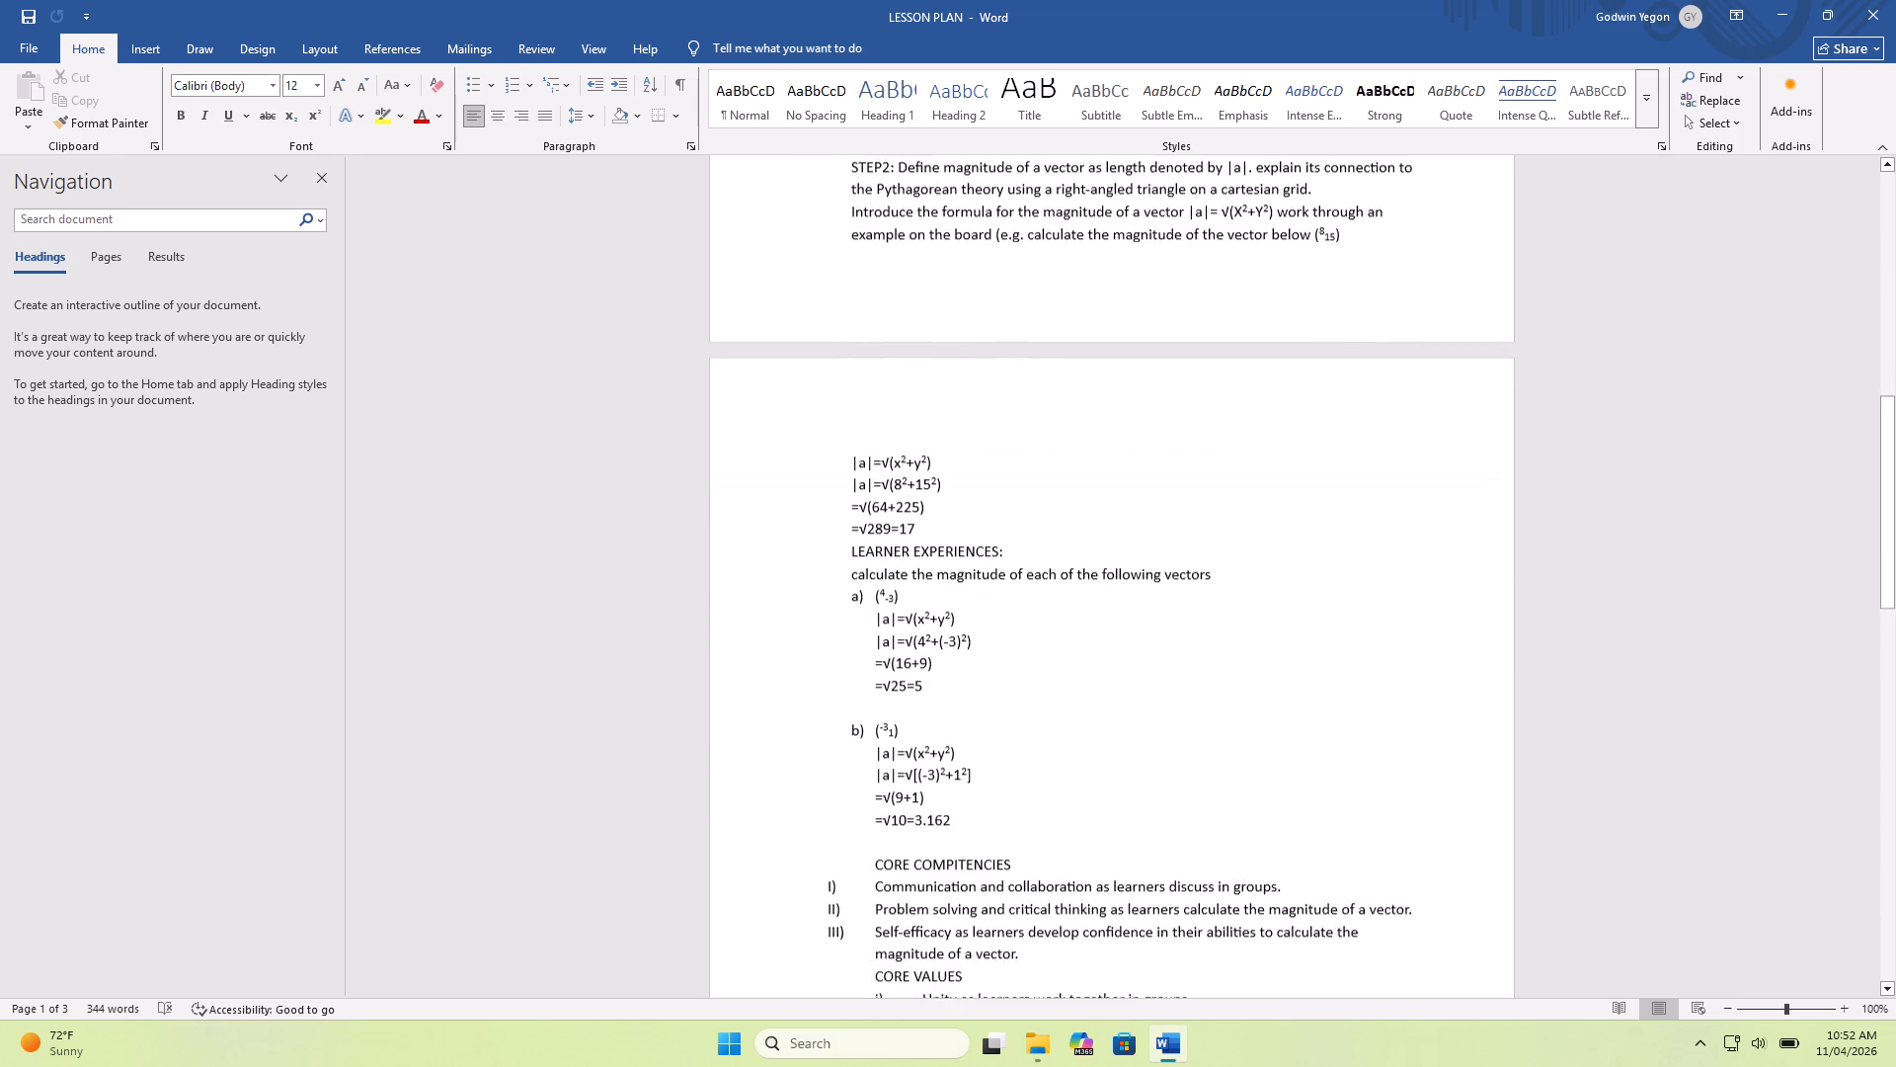
pyautogui.scroll(-2, 1133, 693)
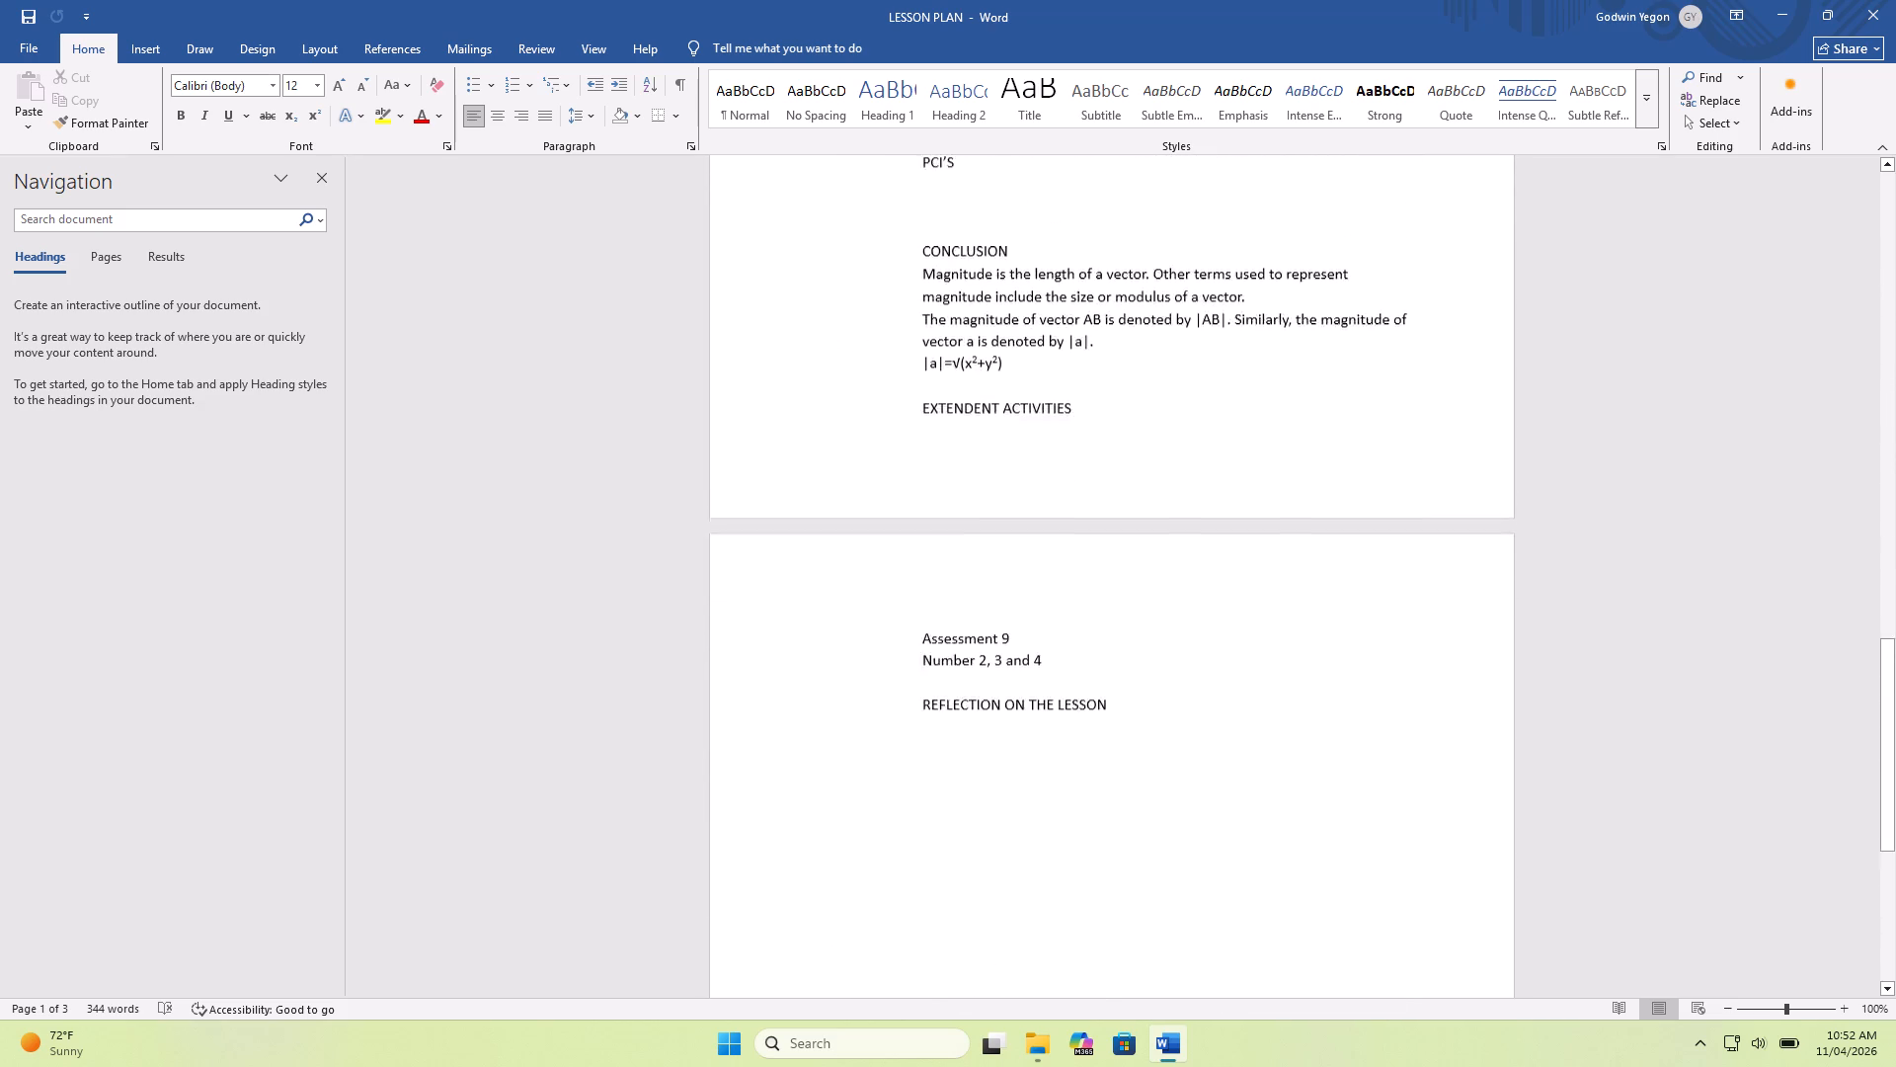
pyautogui.scroll(-1, 1133, 693)
pyautogui.scroll(1, 1133, 693)
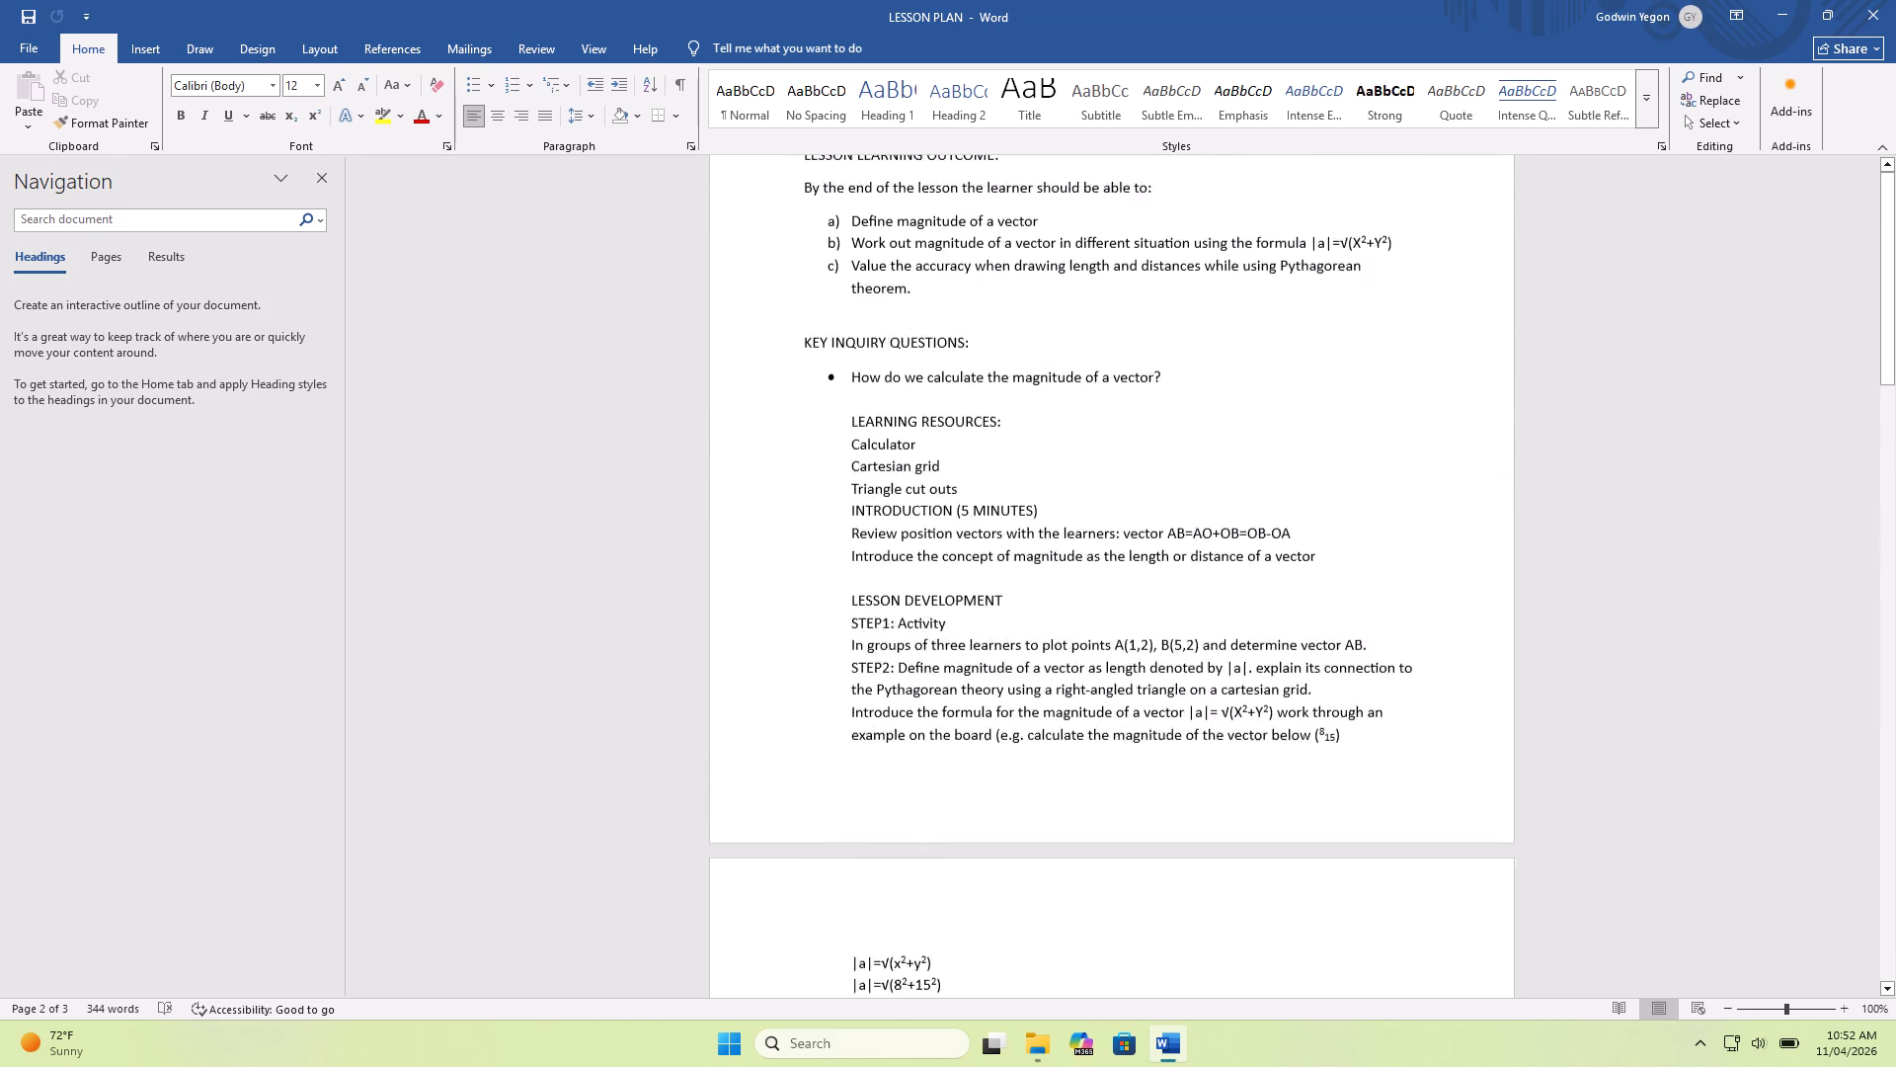
pyautogui.scroll(2, 1133, 693)
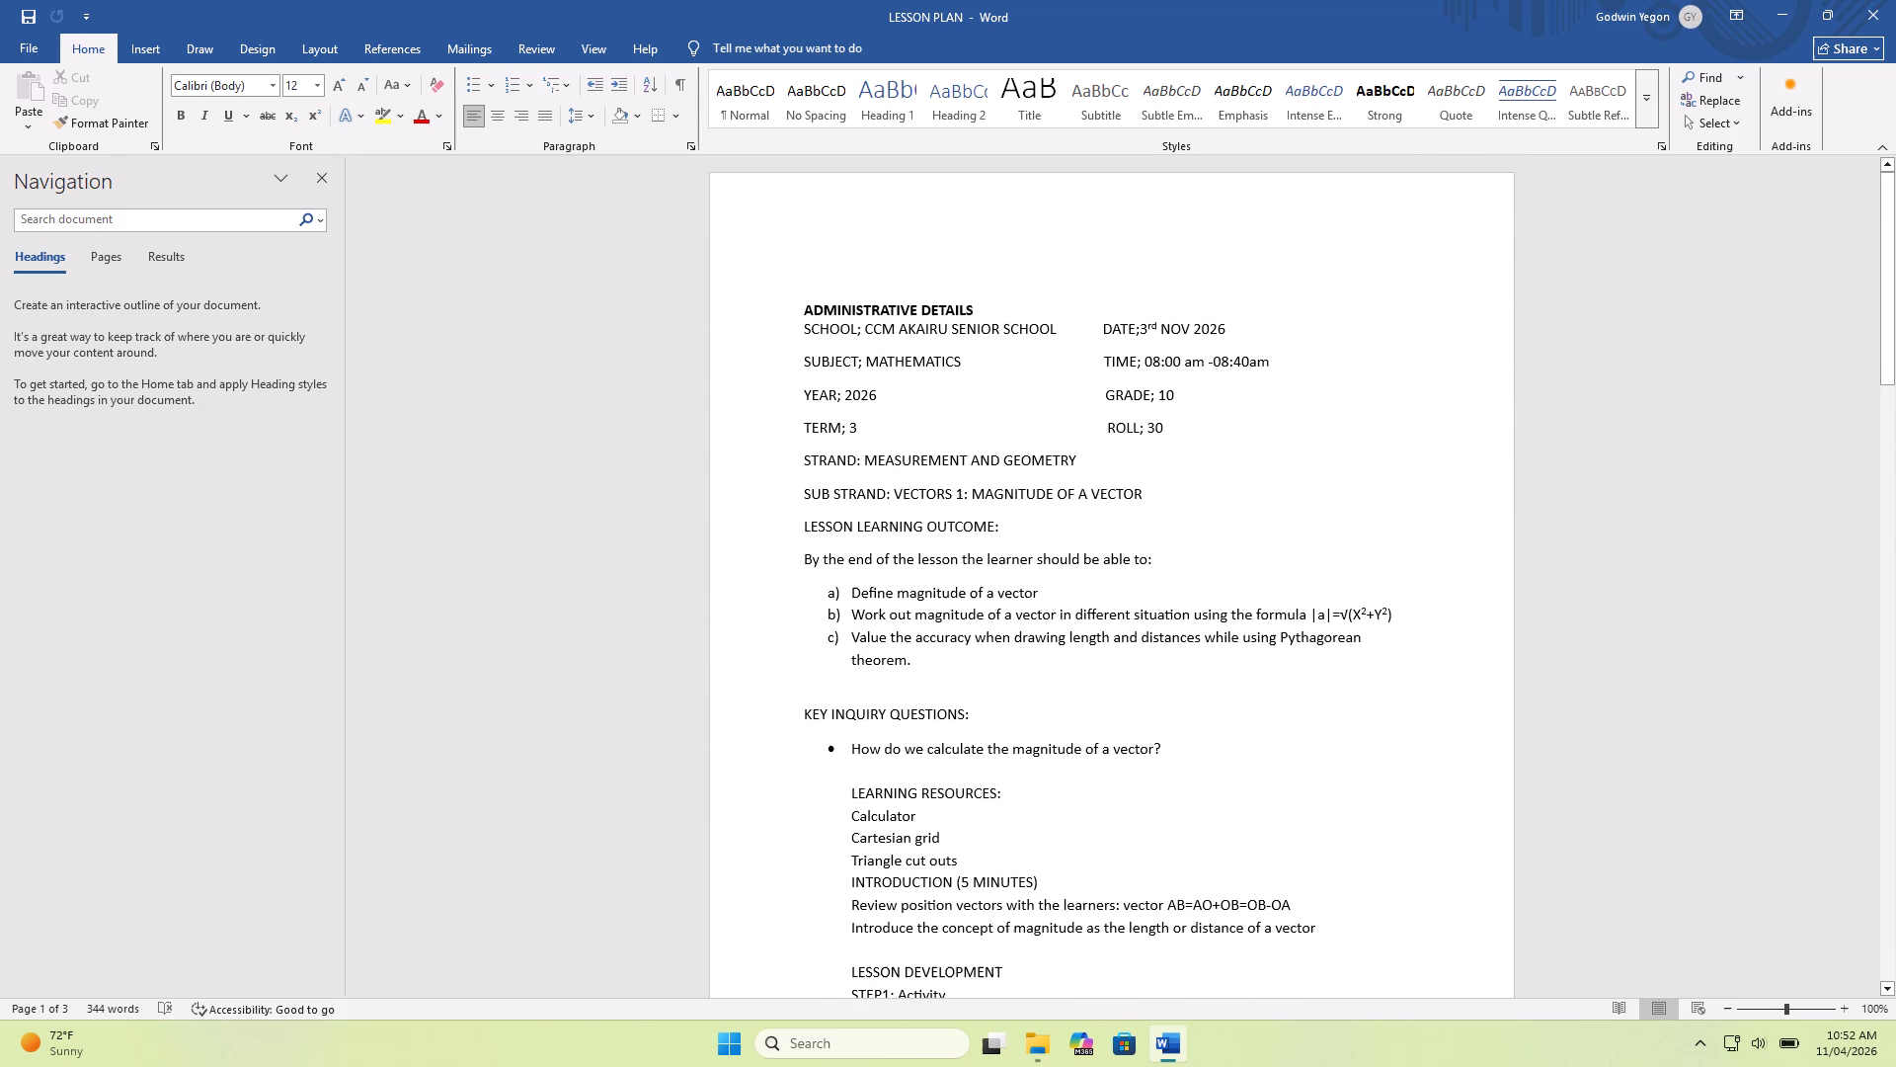
# Browse the built-in cover page designs, from Austin through Whisp.
pyautogui.click(156, 37)
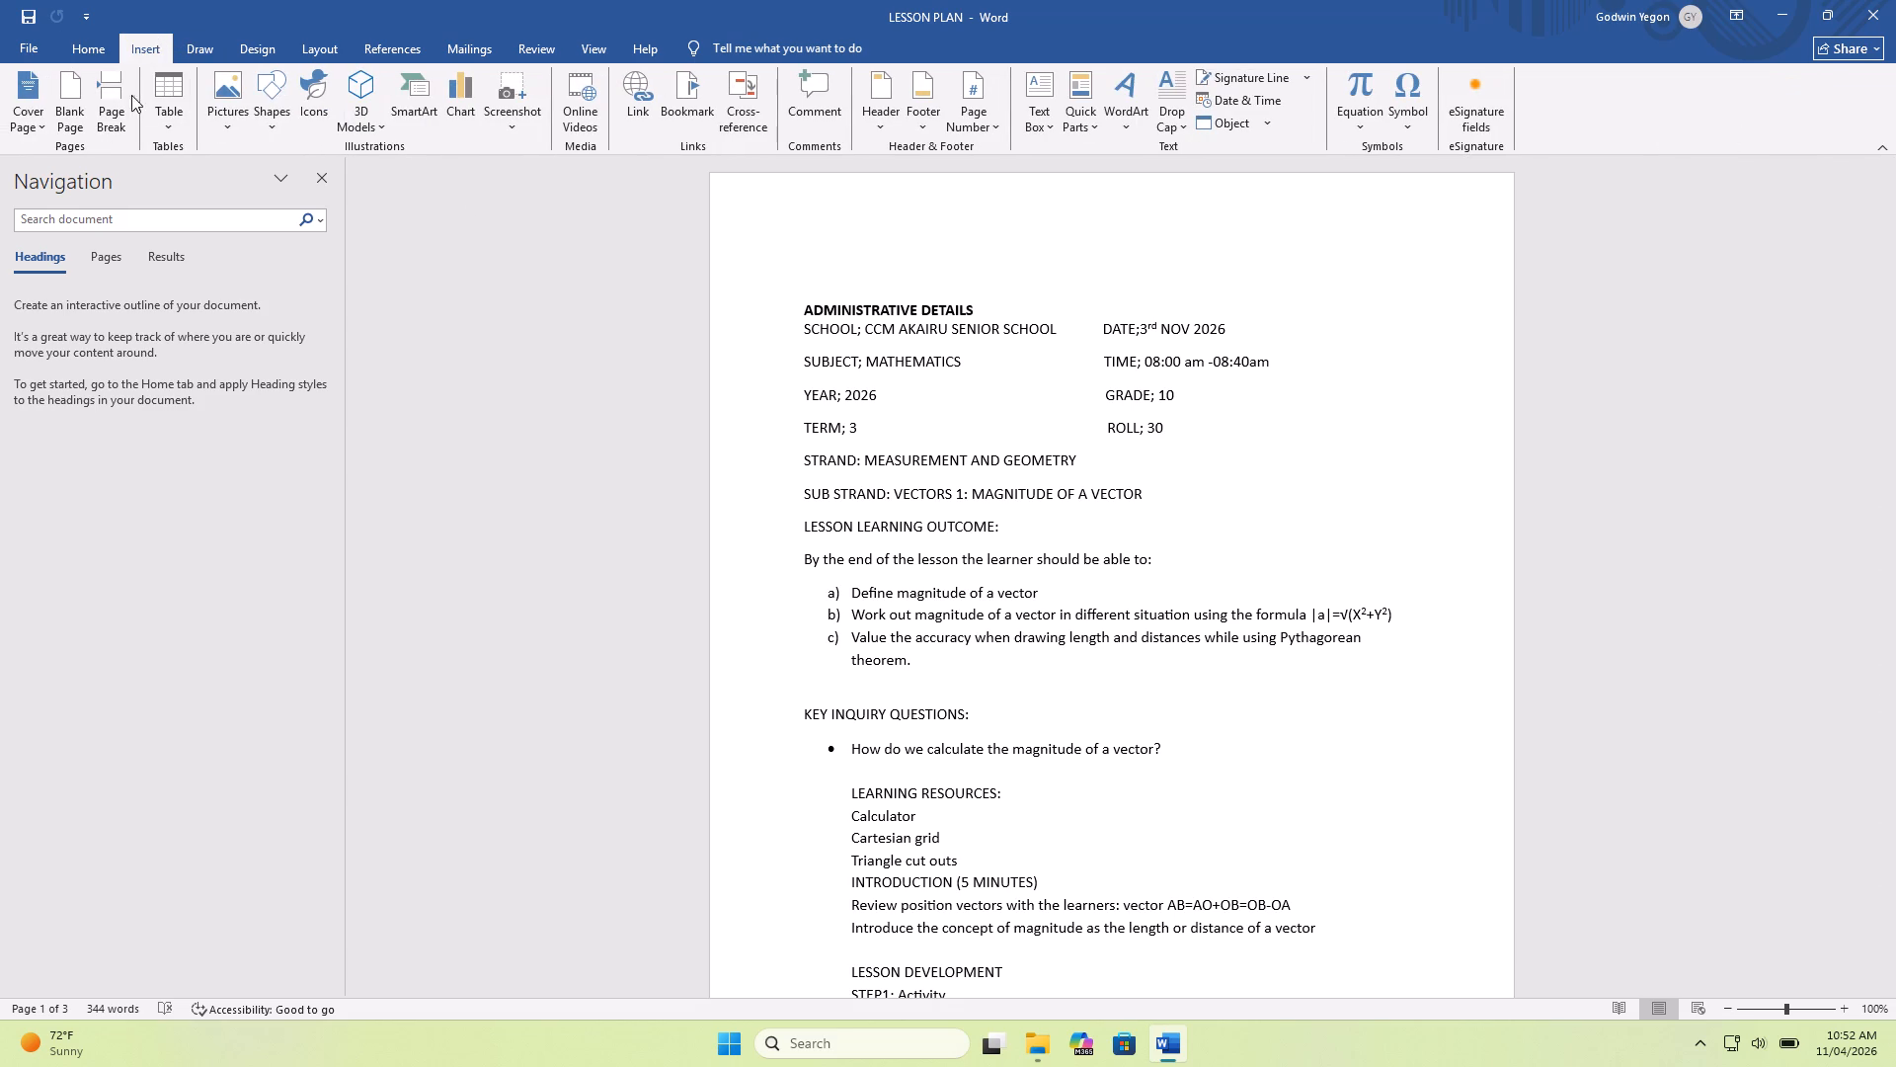
pyautogui.click(46, 111)
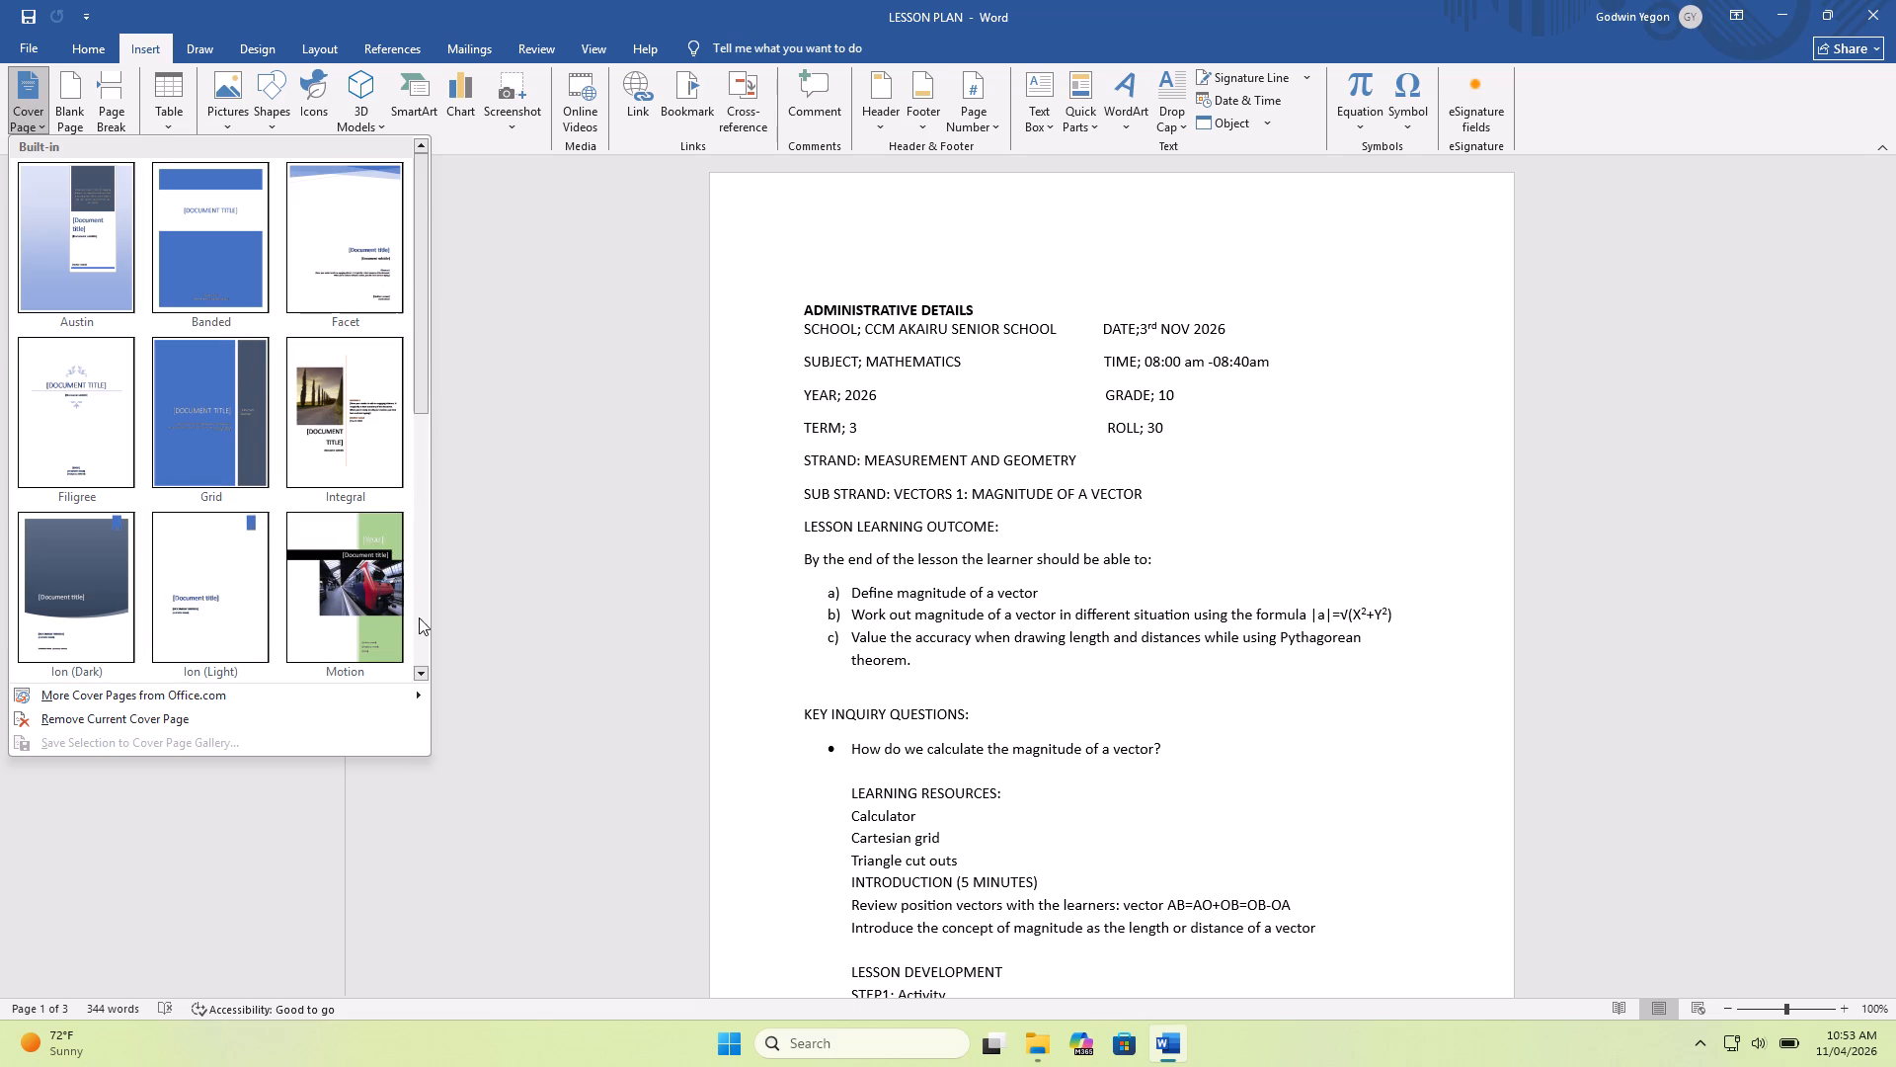
pyautogui.click(420, 673)
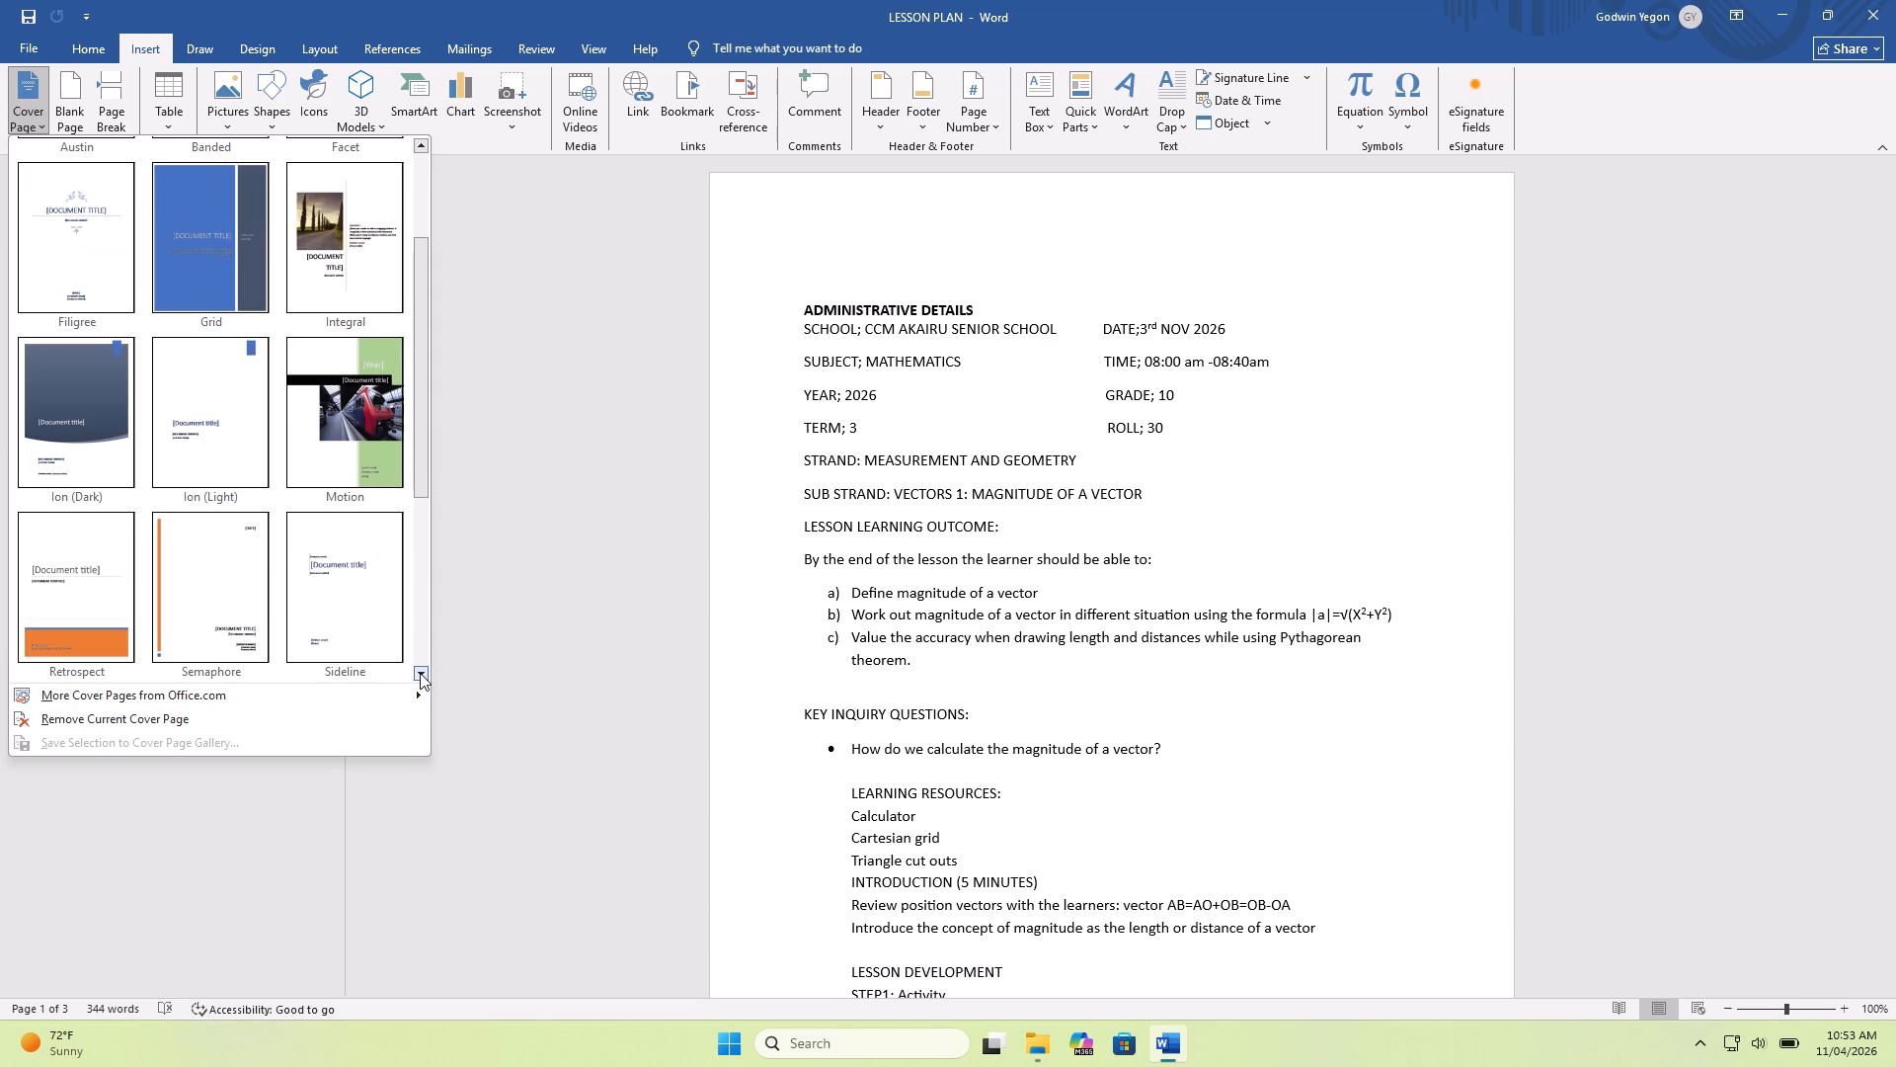
pyautogui.click(420, 673)
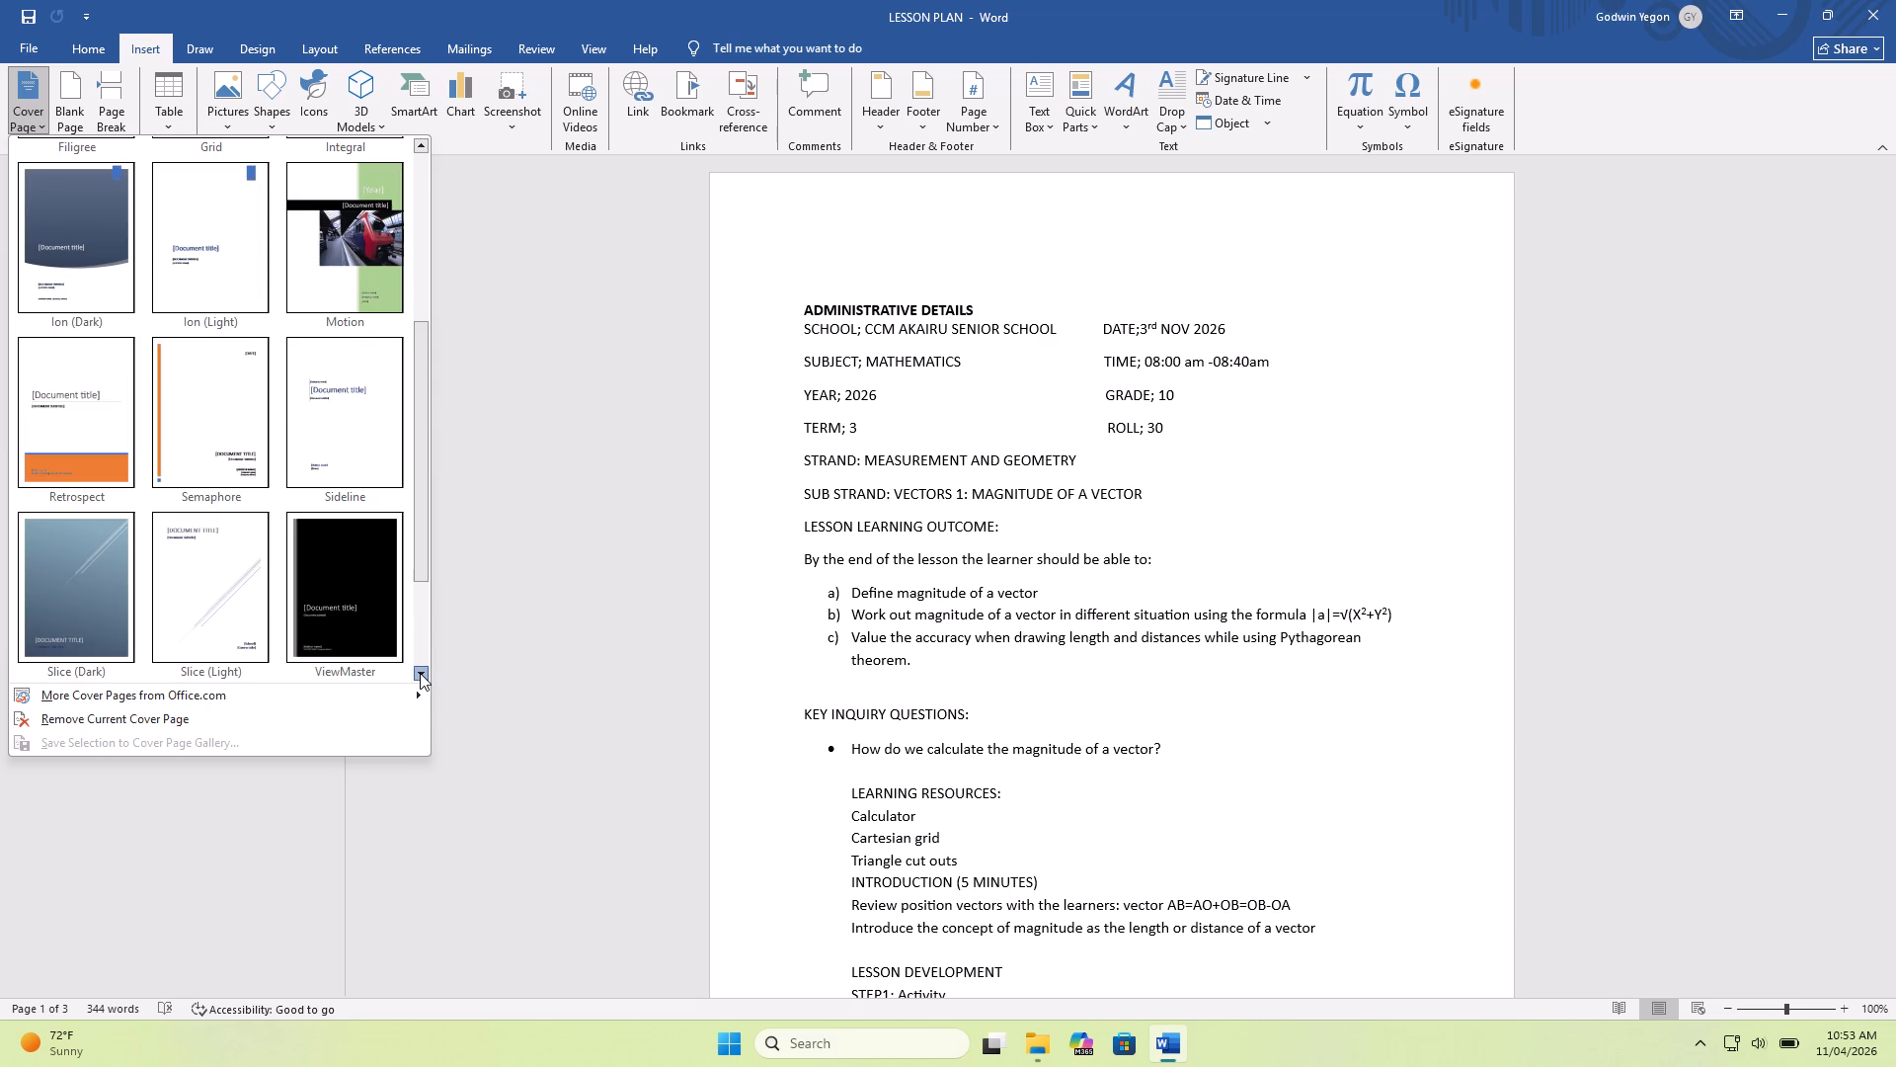
pyautogui.click(420, 673)
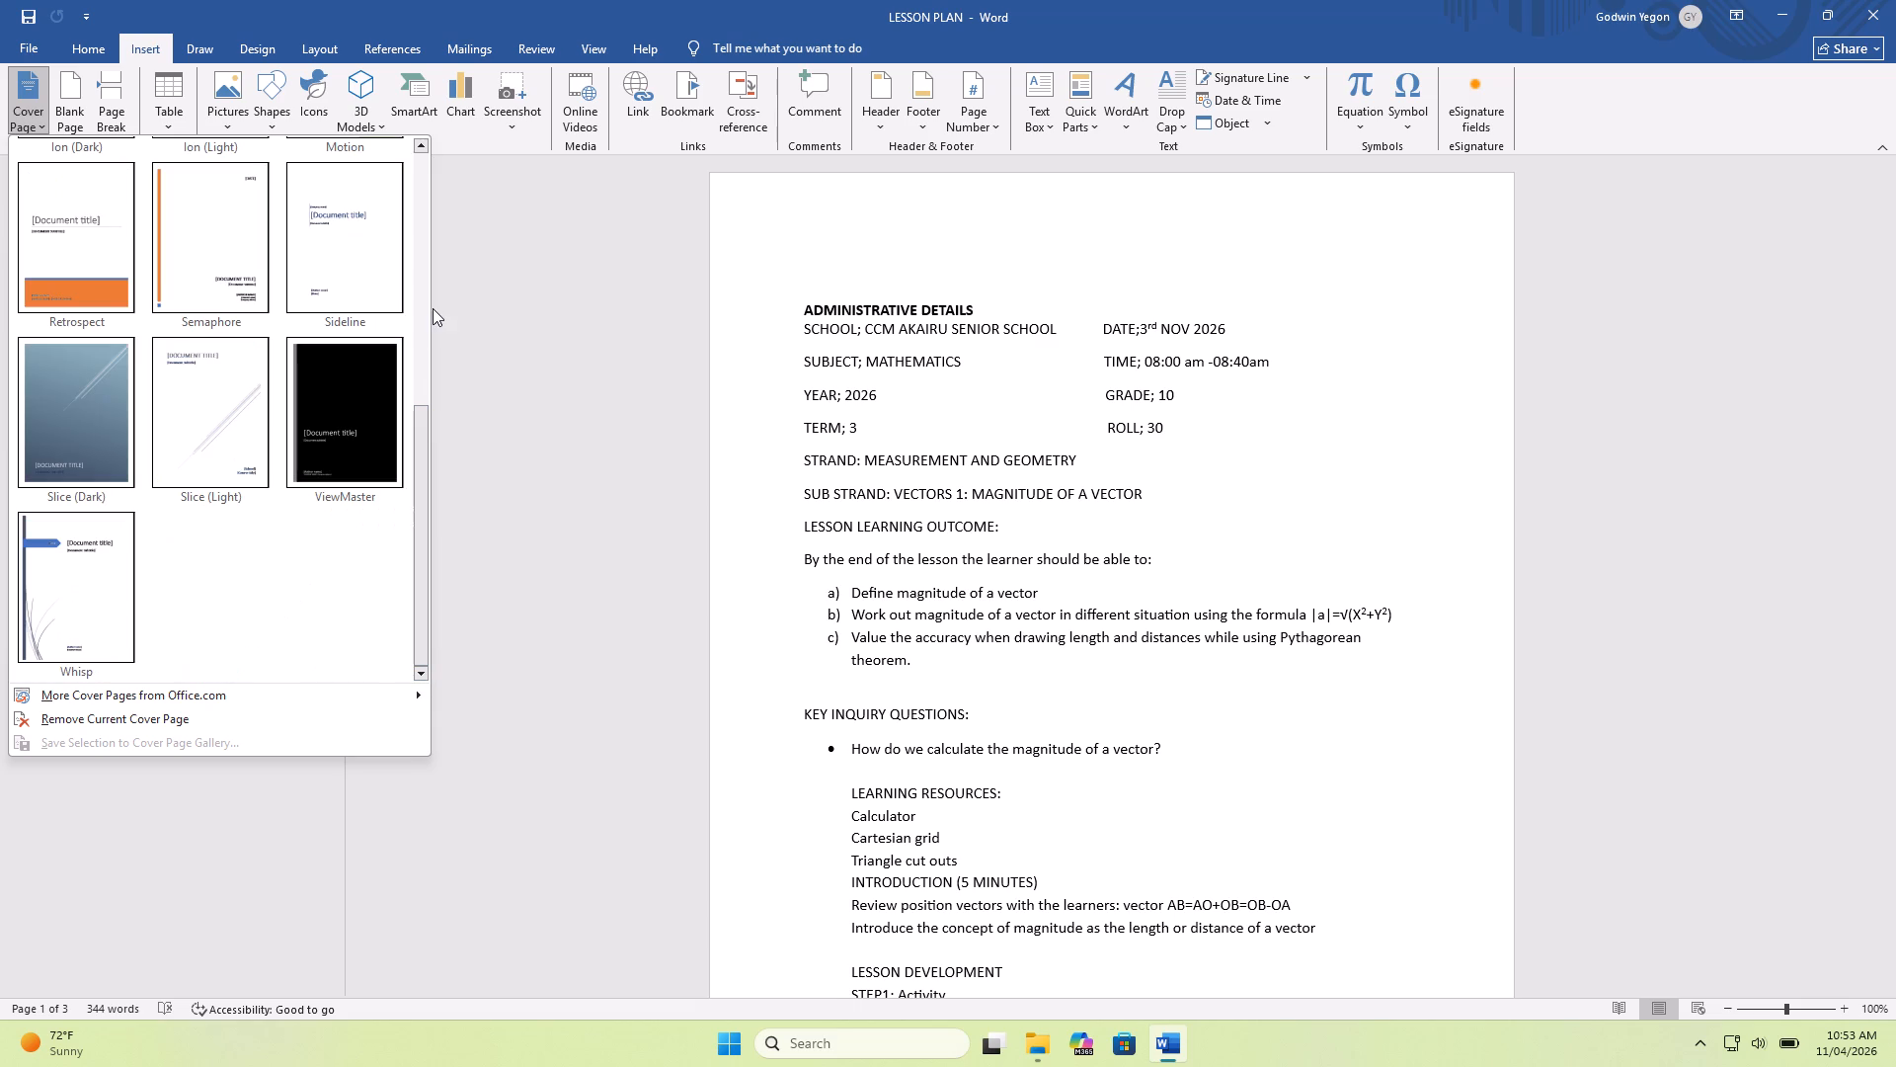
pyautogui.click(420, 141)
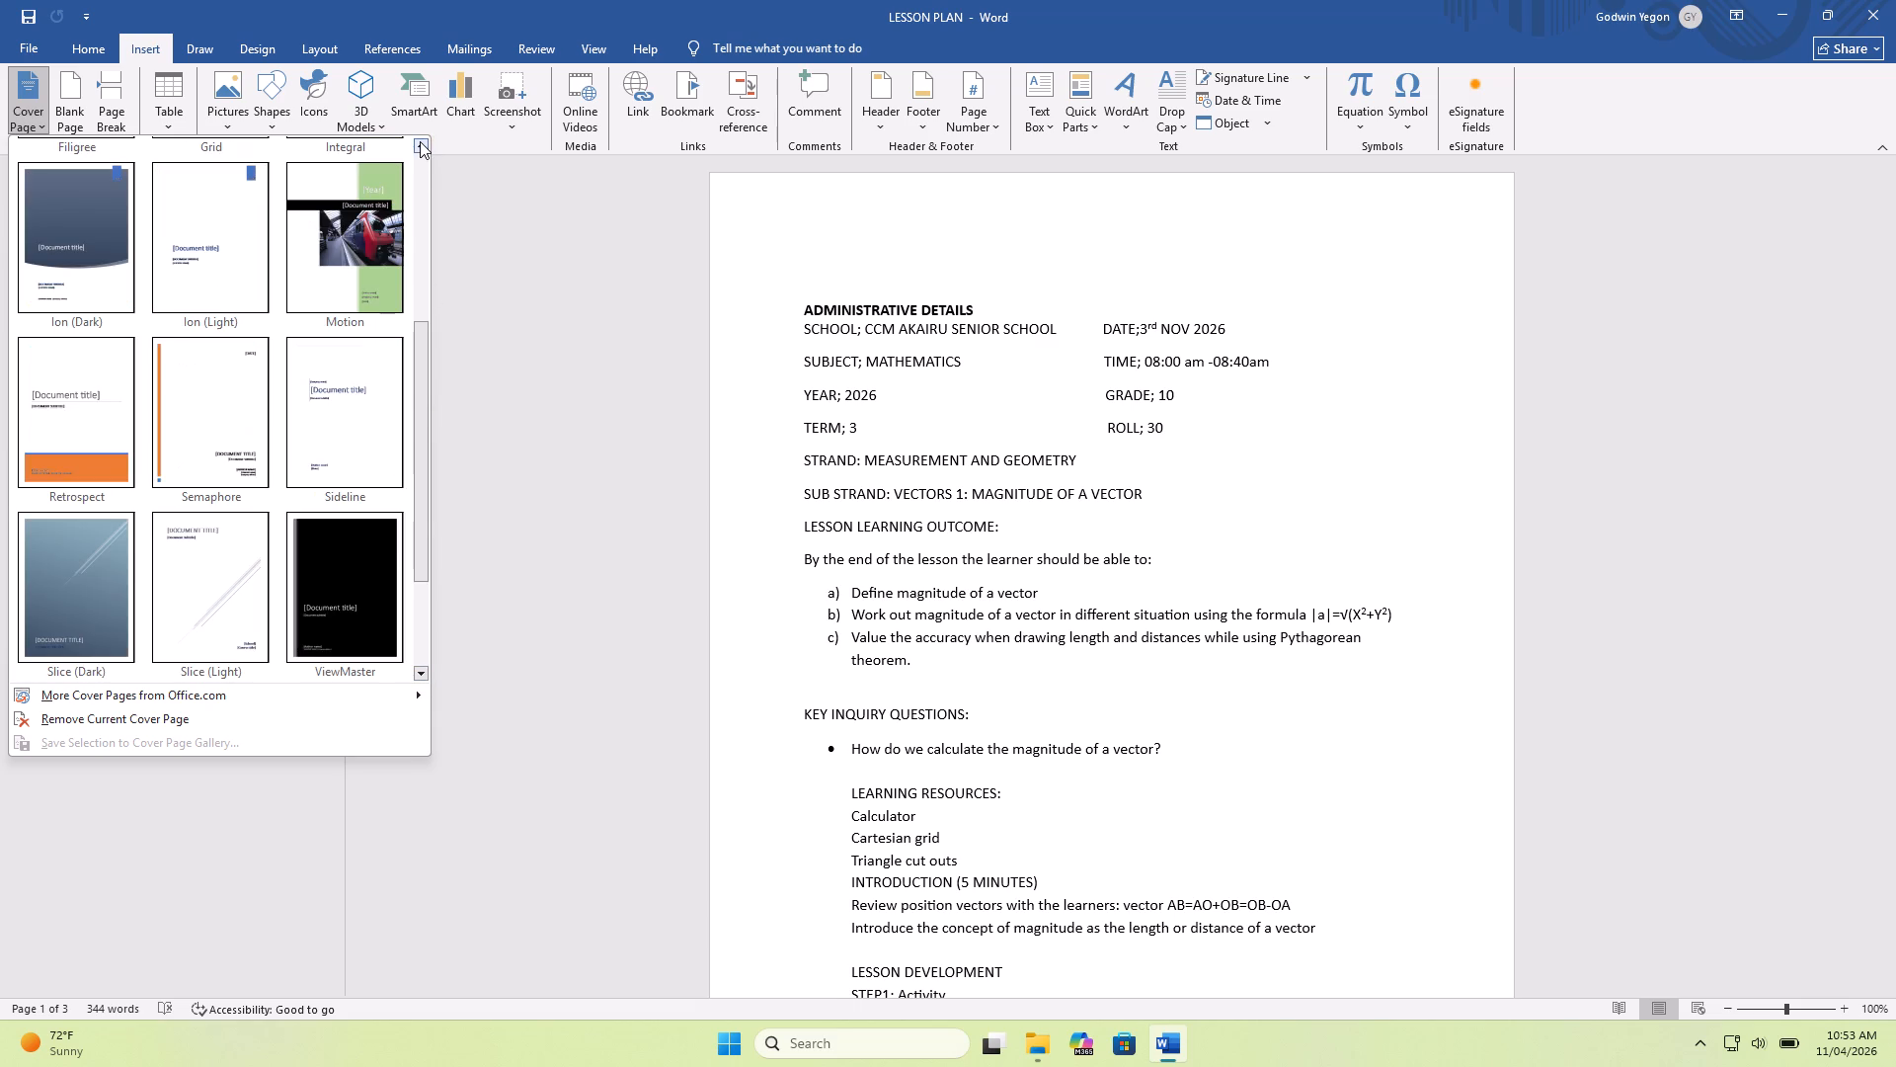
pyautogui.click(420, 141)
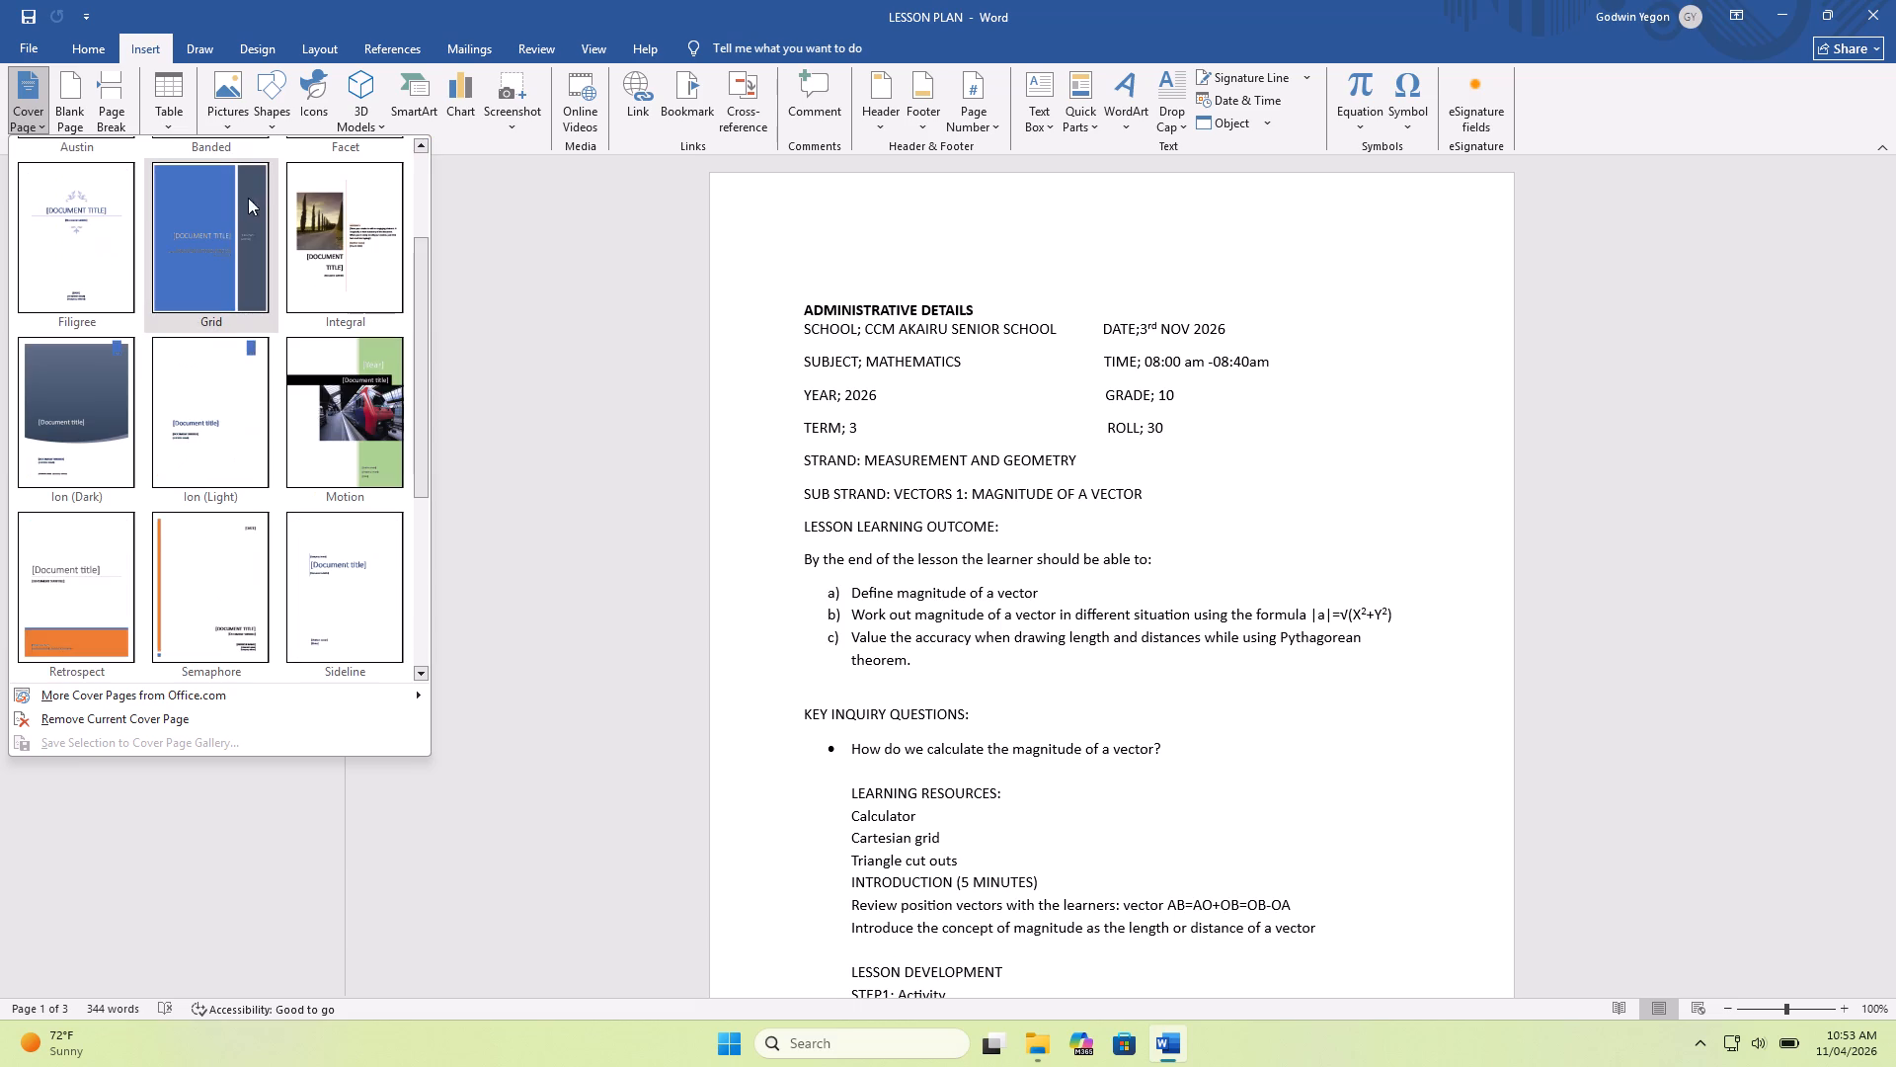
pyautogui.click(421, 141)
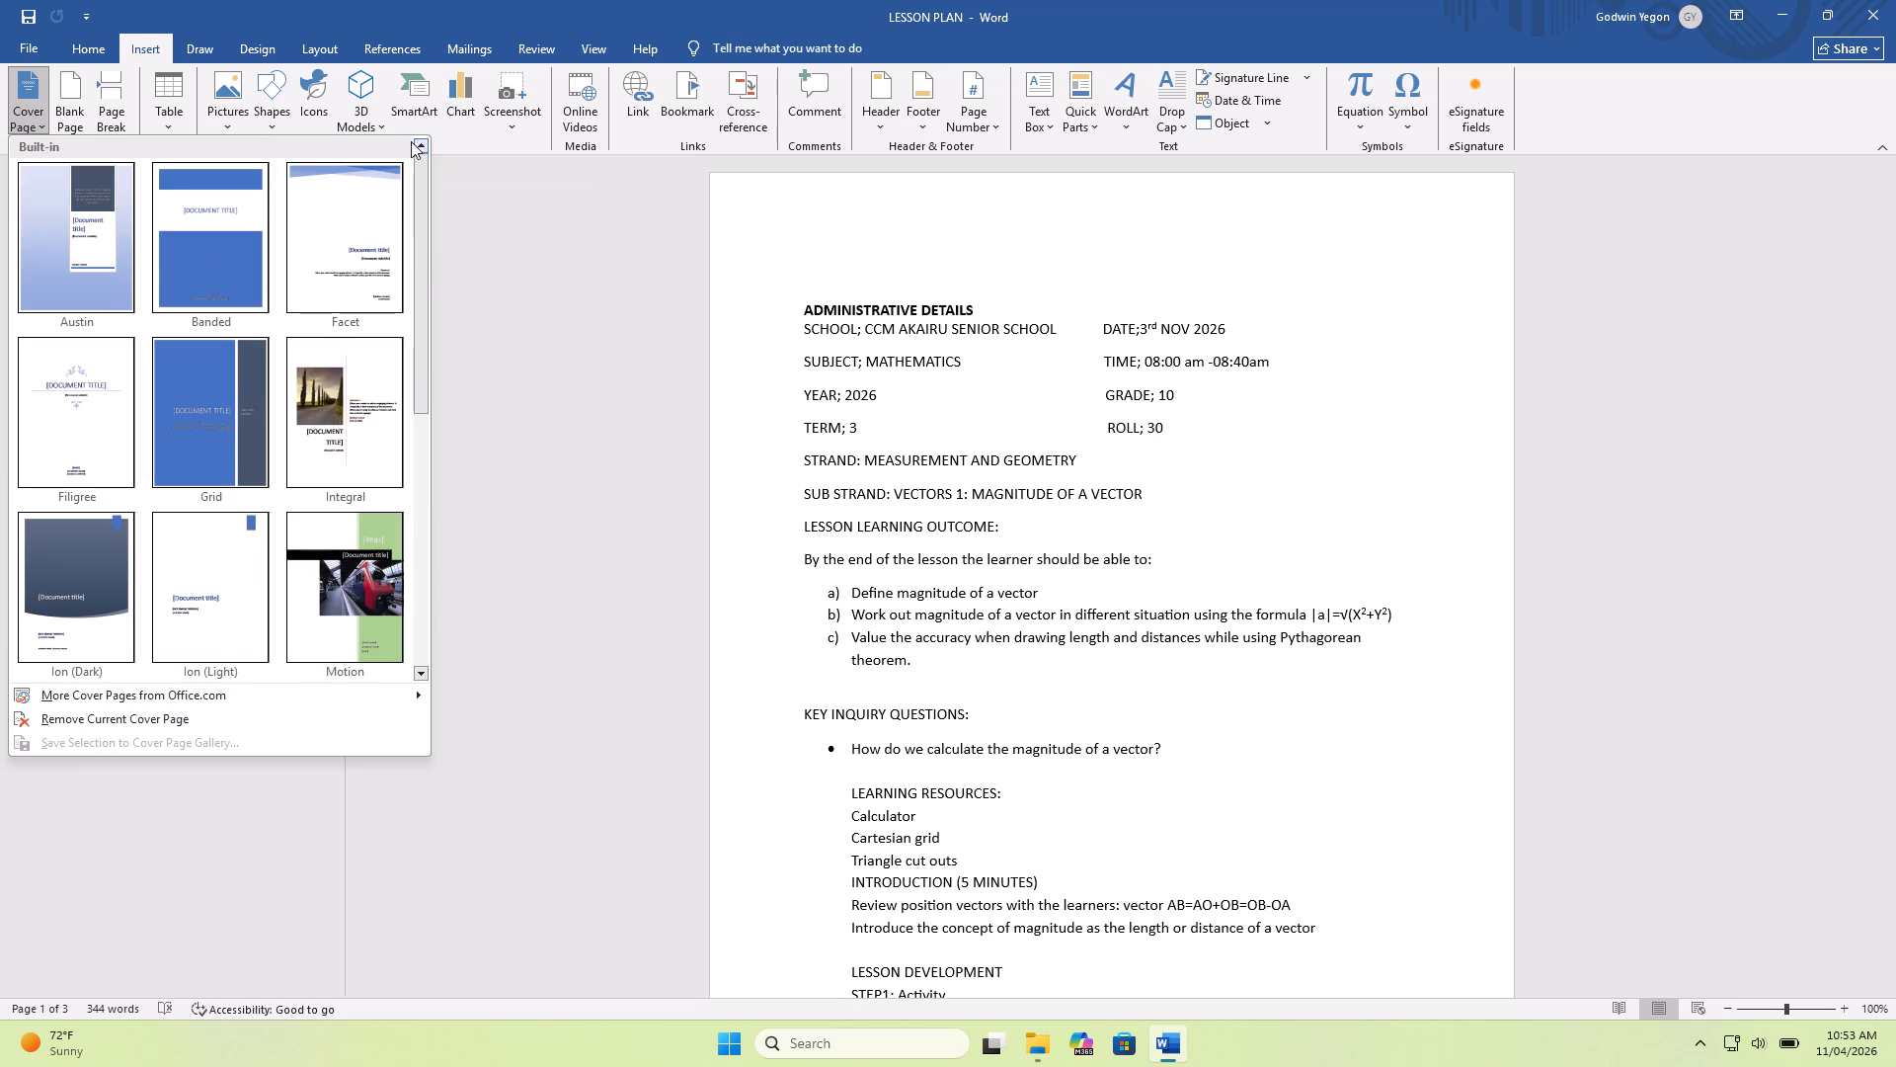
# Insert a blank page at the text cursor, between B and (5,2) in the STEP1 activity.
pyautogui.click(67, 118)
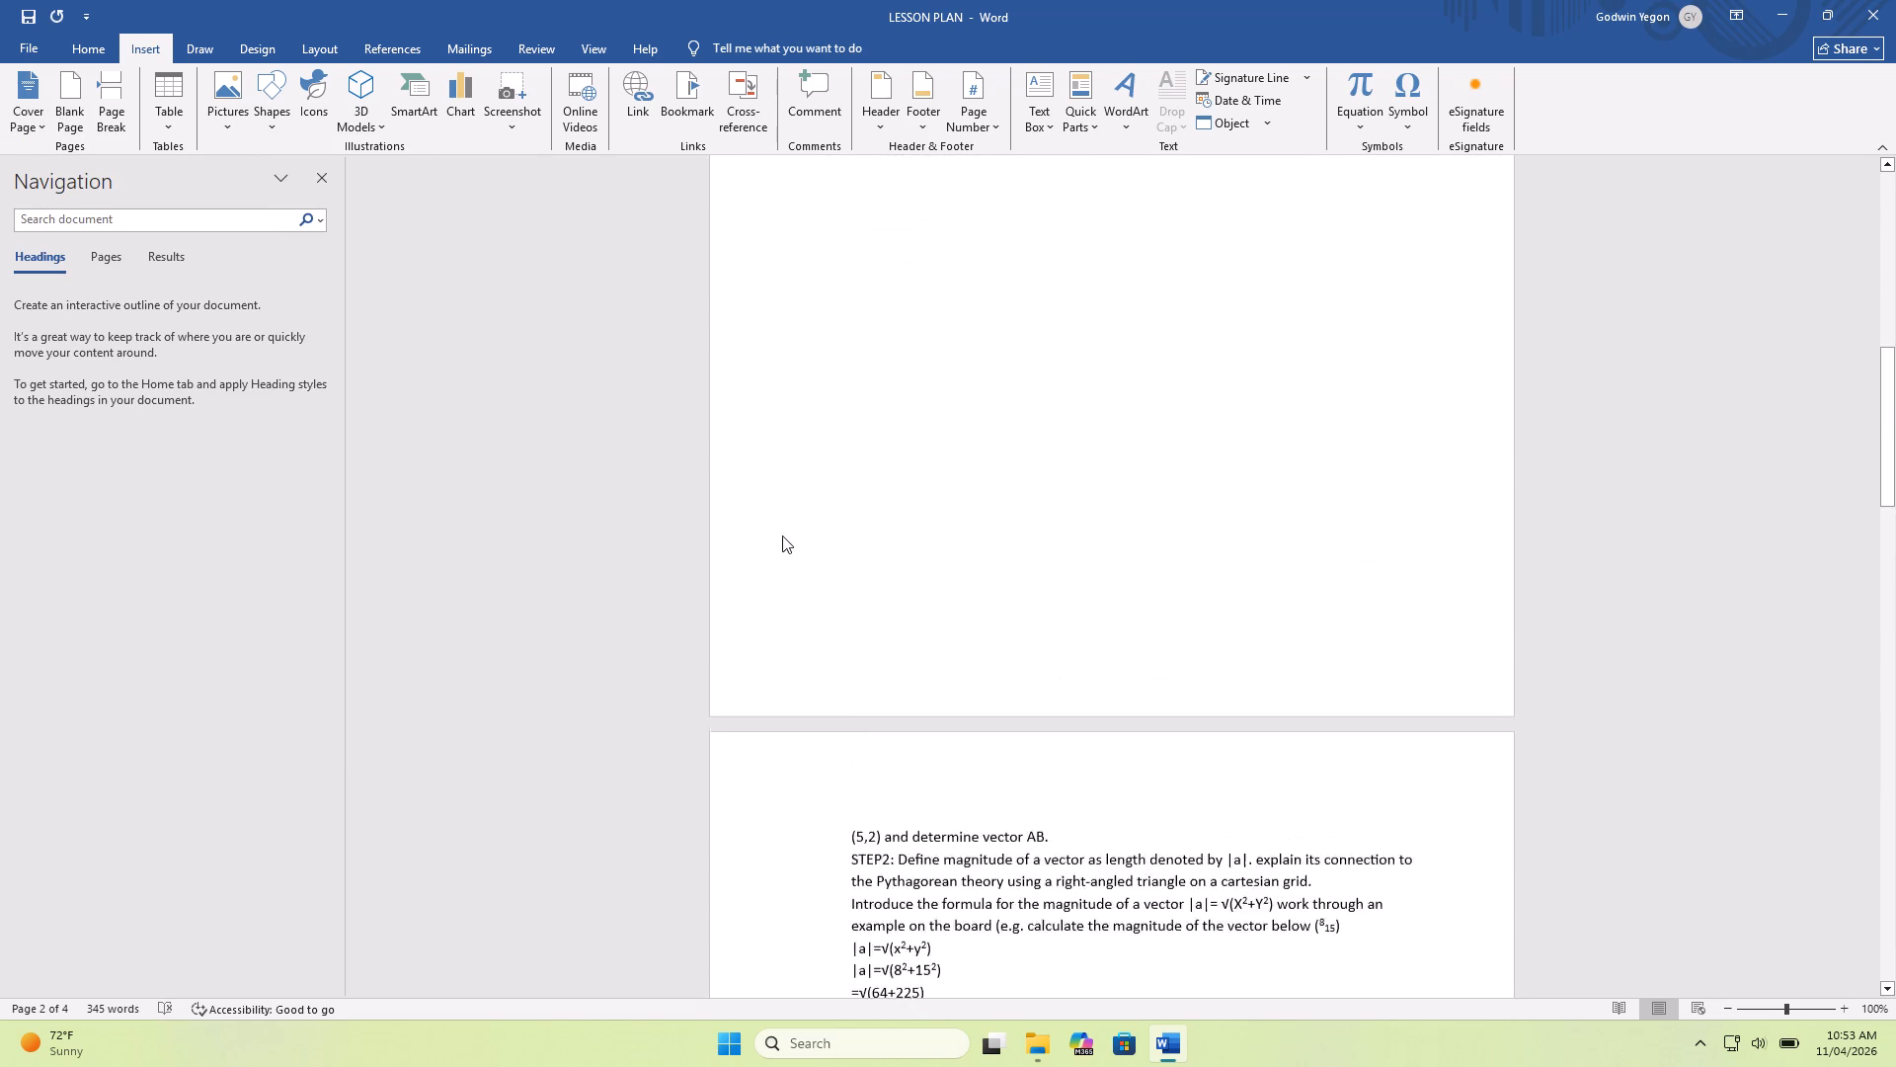
# Remove the empty page 2 that splits the STEP1 activity text.
pyautogui.scroll(1, 782, 535)
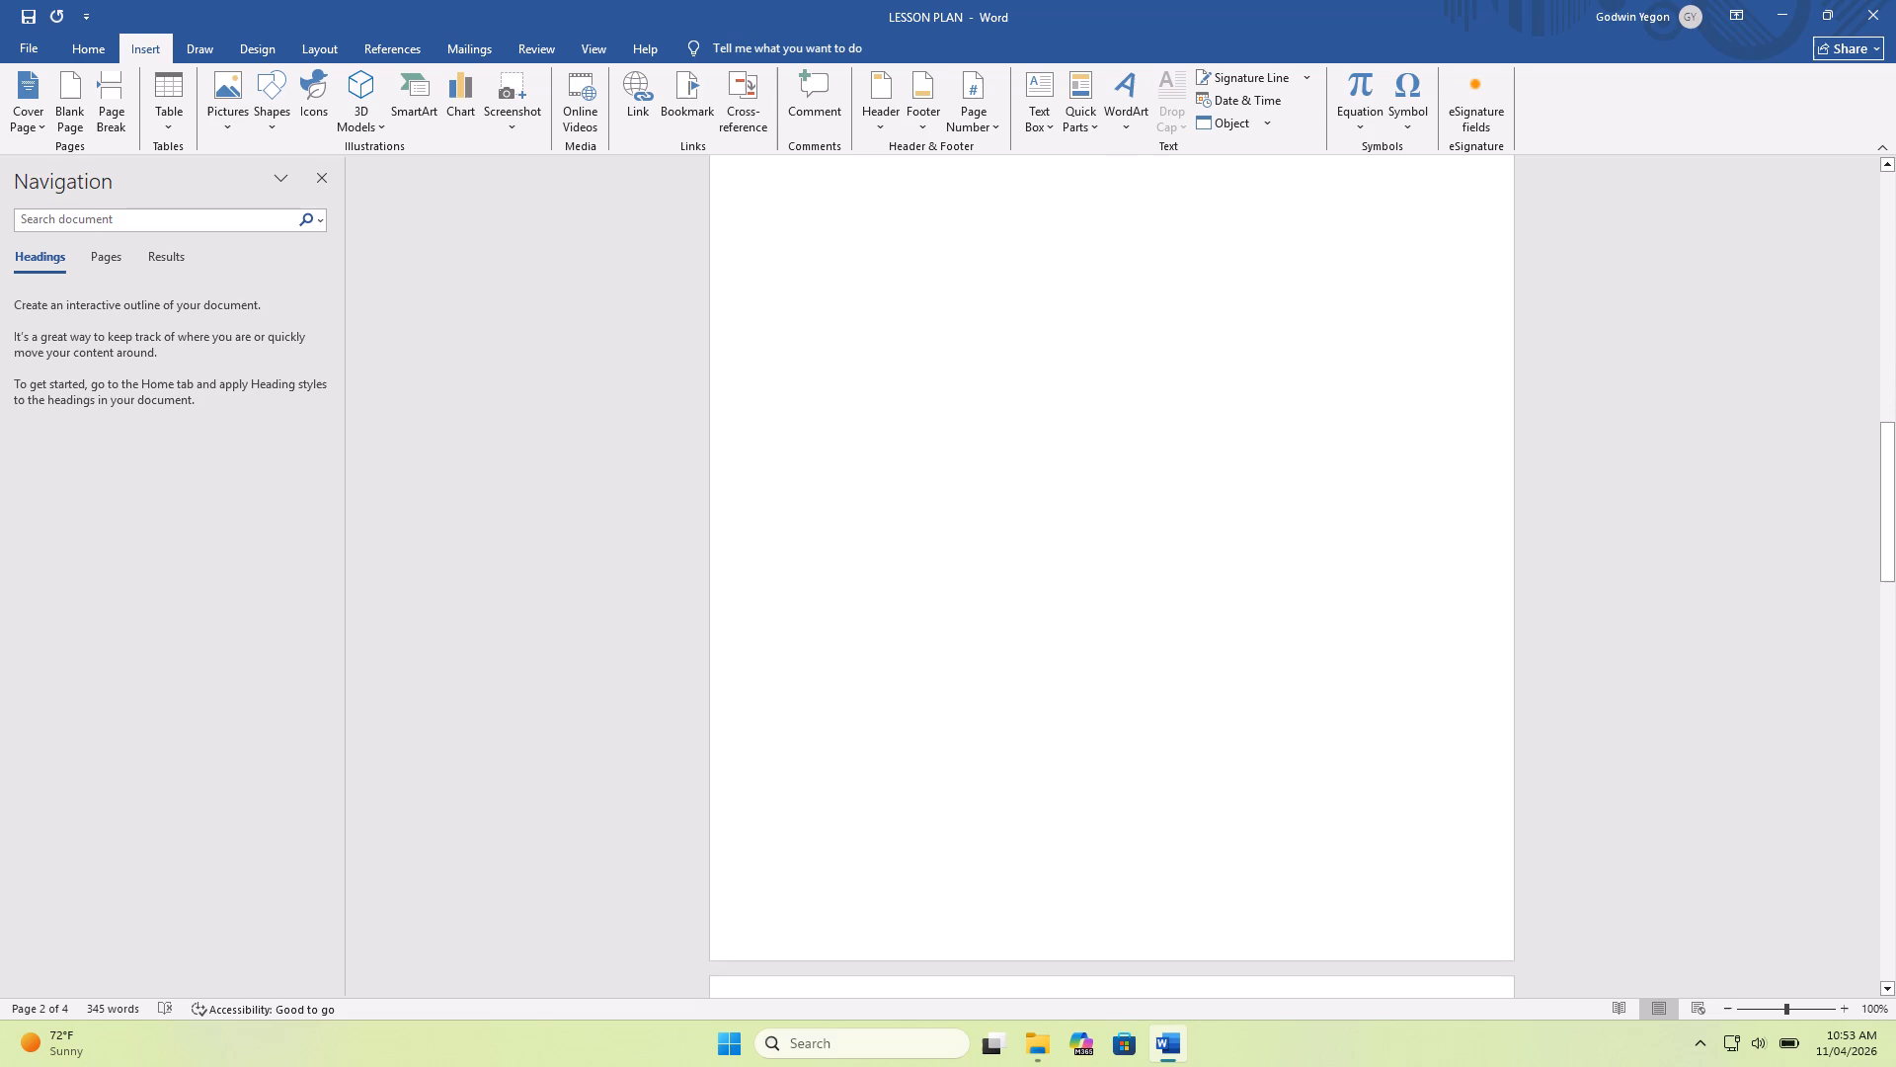
pyautogui.click(713, 664)
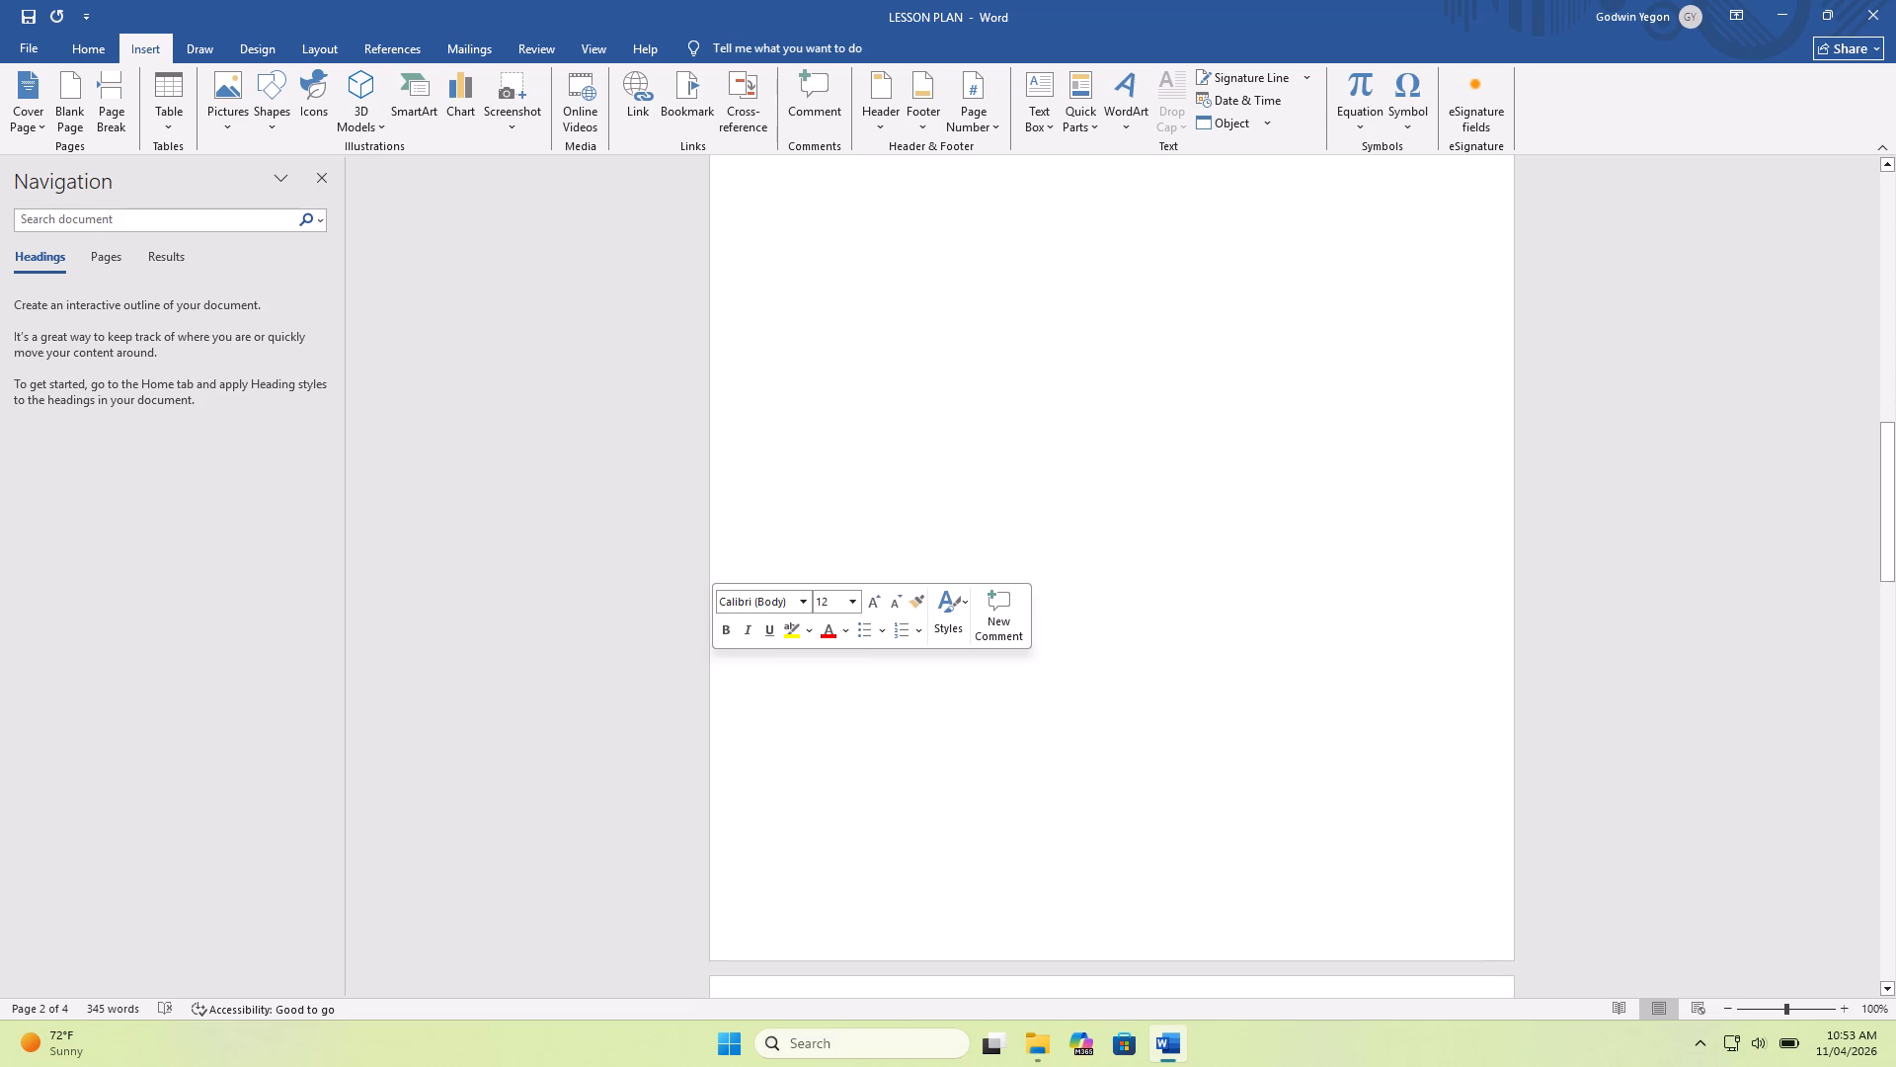
pyautogui.rightClick(713, 664)
pyautogui.click(762, 719)
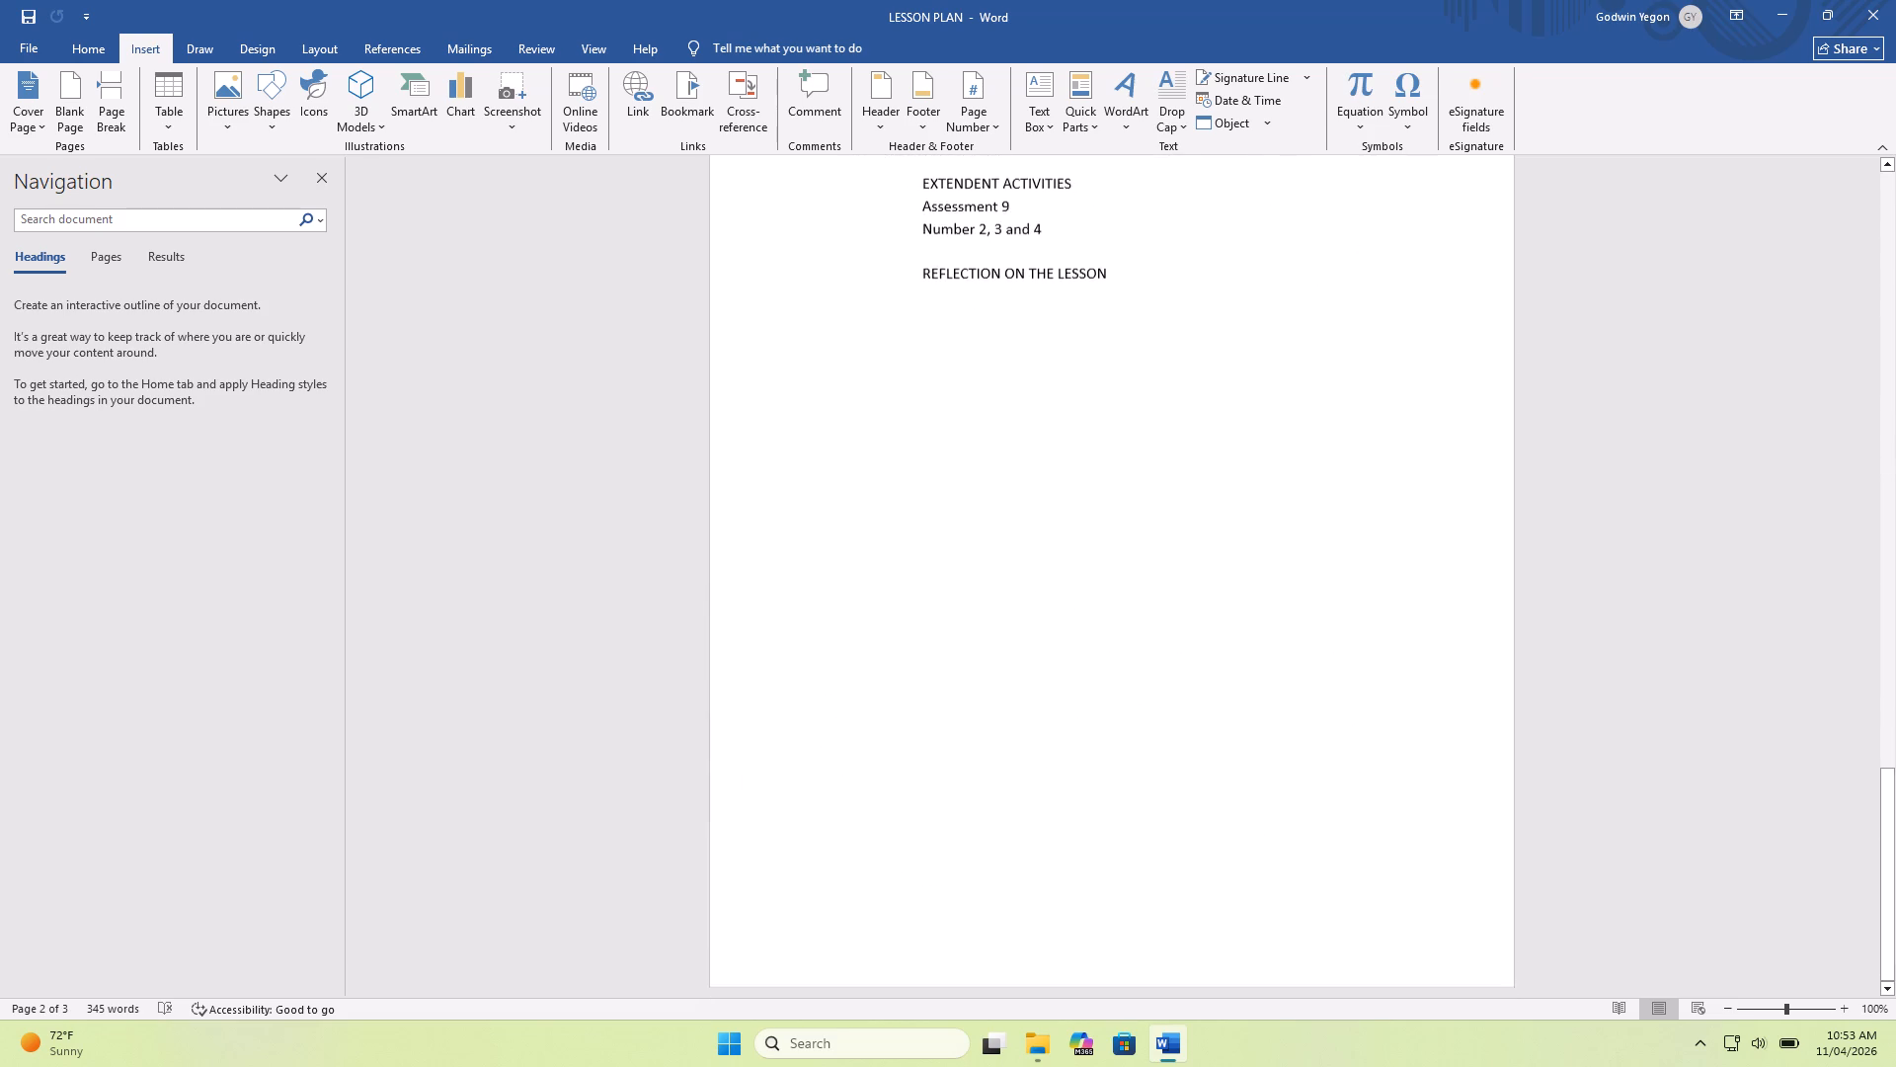
# Remove the document's current cover page.
pyautogui.scroll(1, 783, 835)
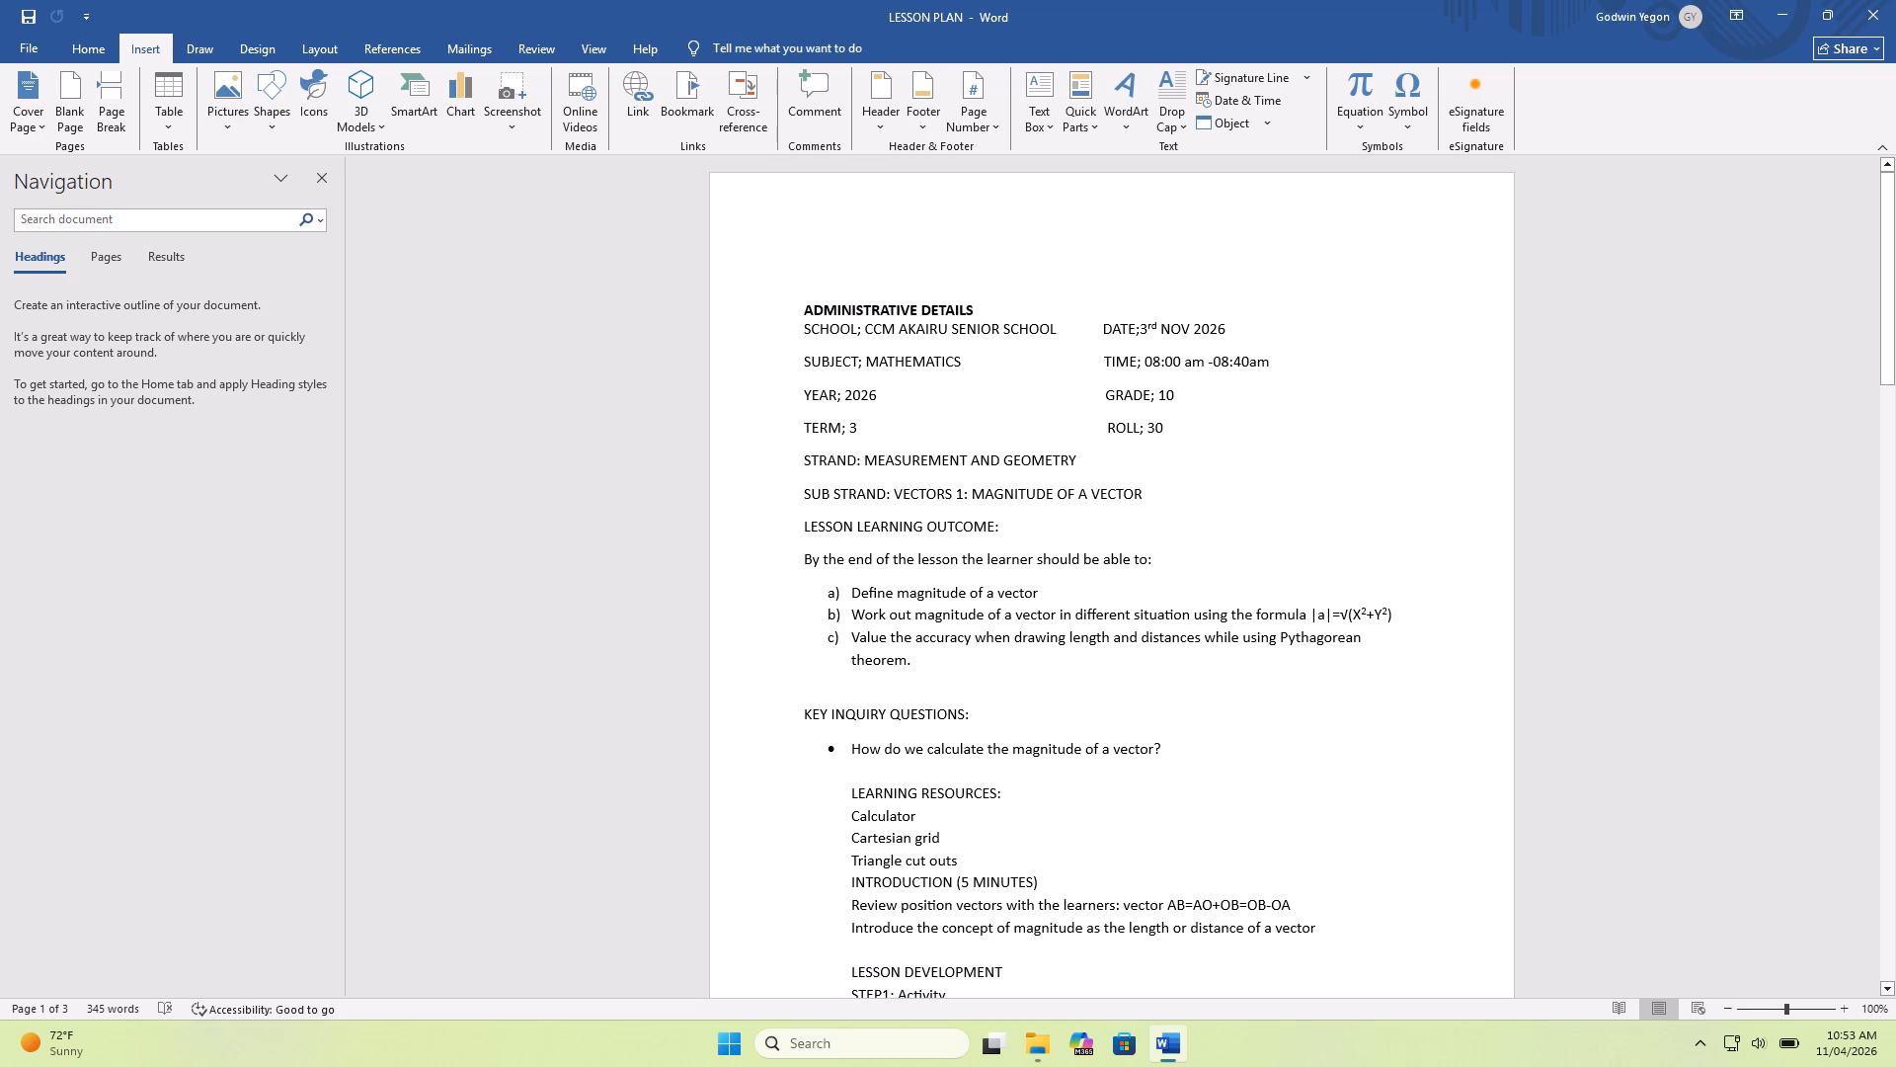
pyautogui.click(31, 101)
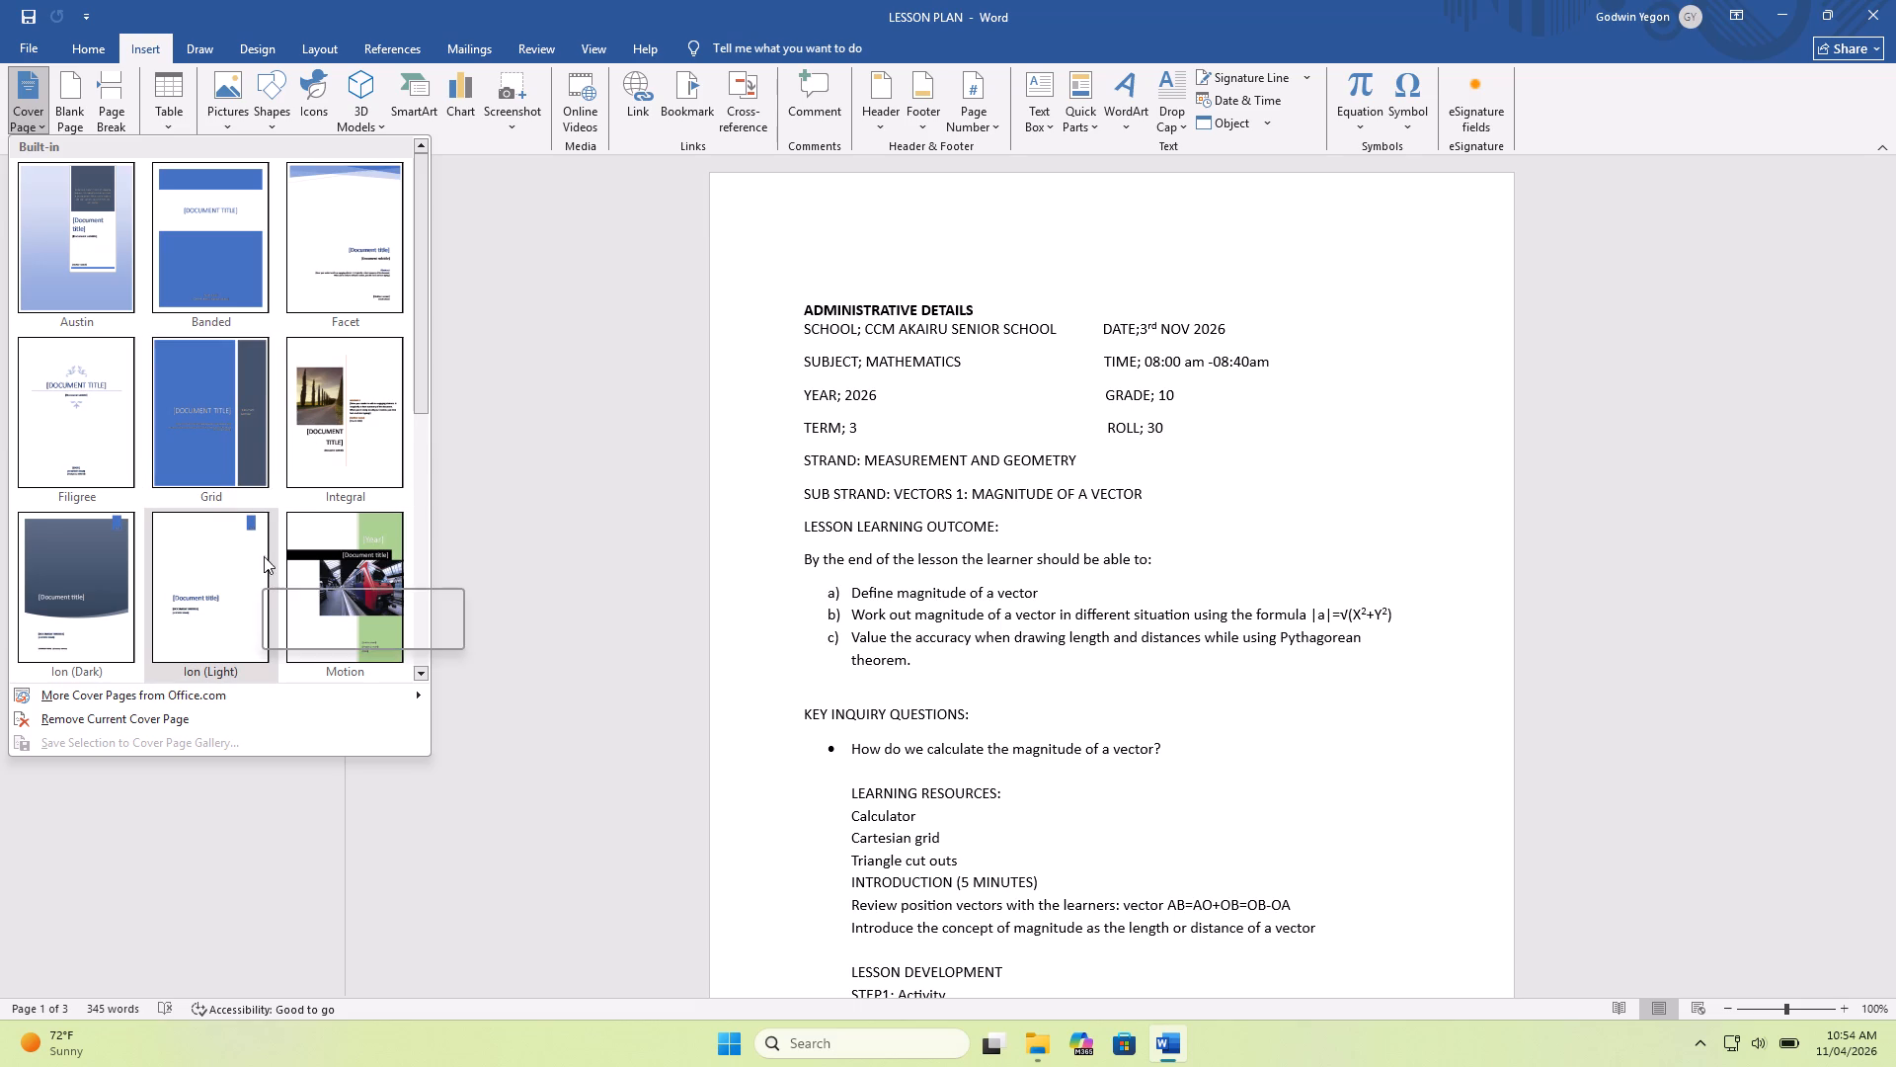
pyautogui.scroll(-1, 267, 547)
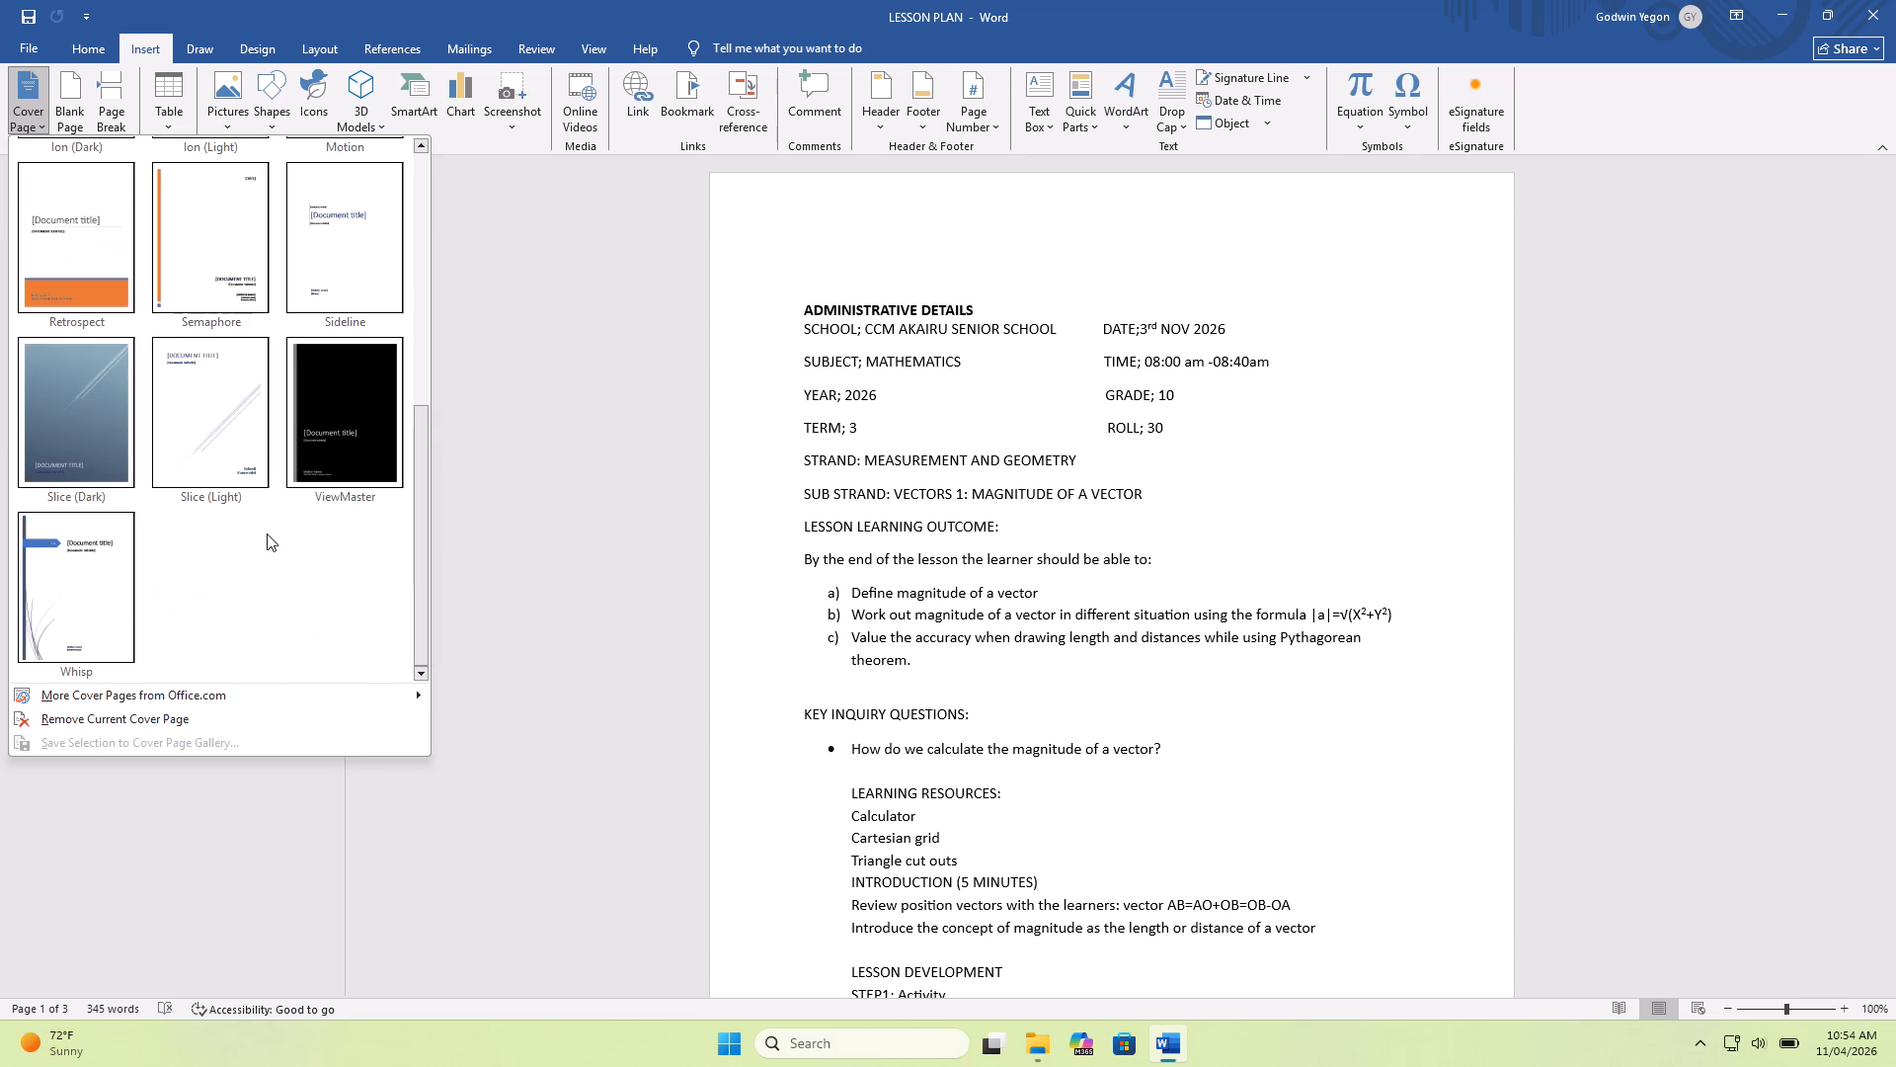
pyautogui.scroll(-1, 267, 533)
pyautogui.scroll(1, 267, 533)
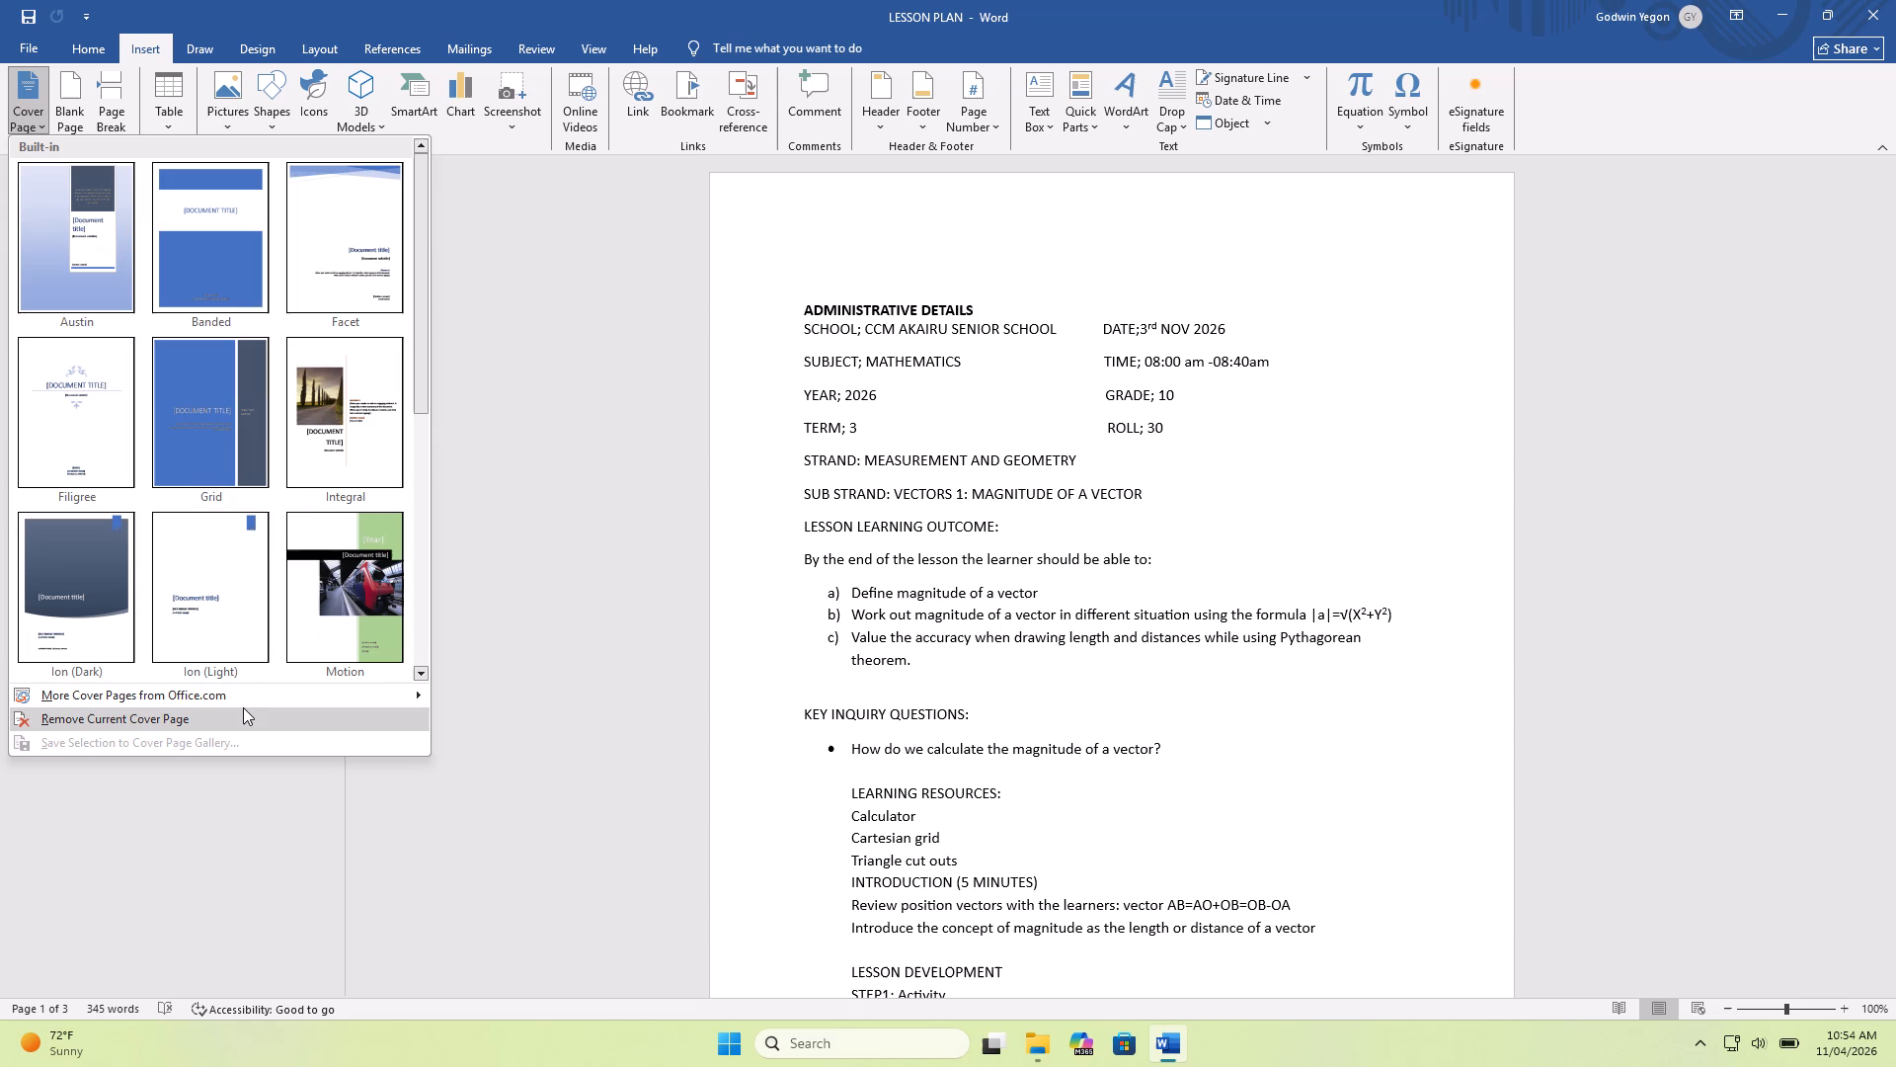
pyautogui.click(255, 698)
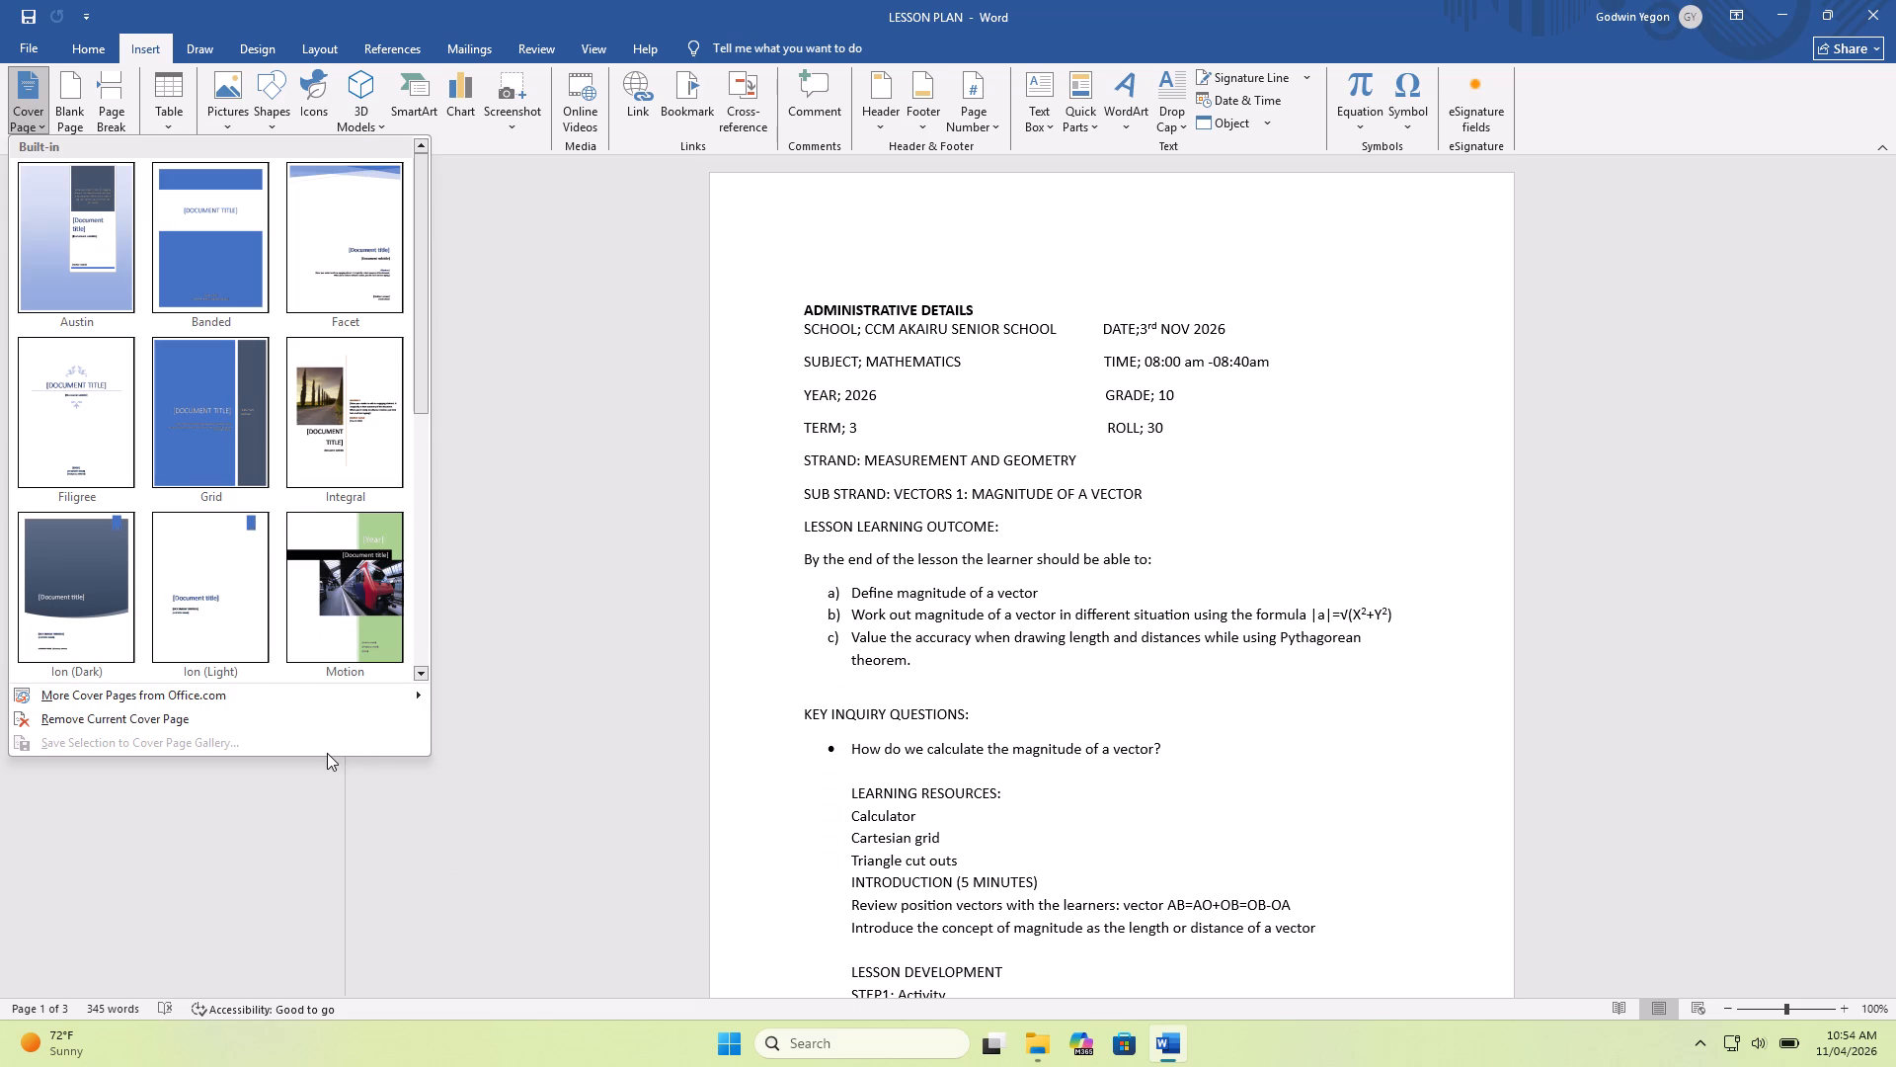
pyautogui.click(256, 725)
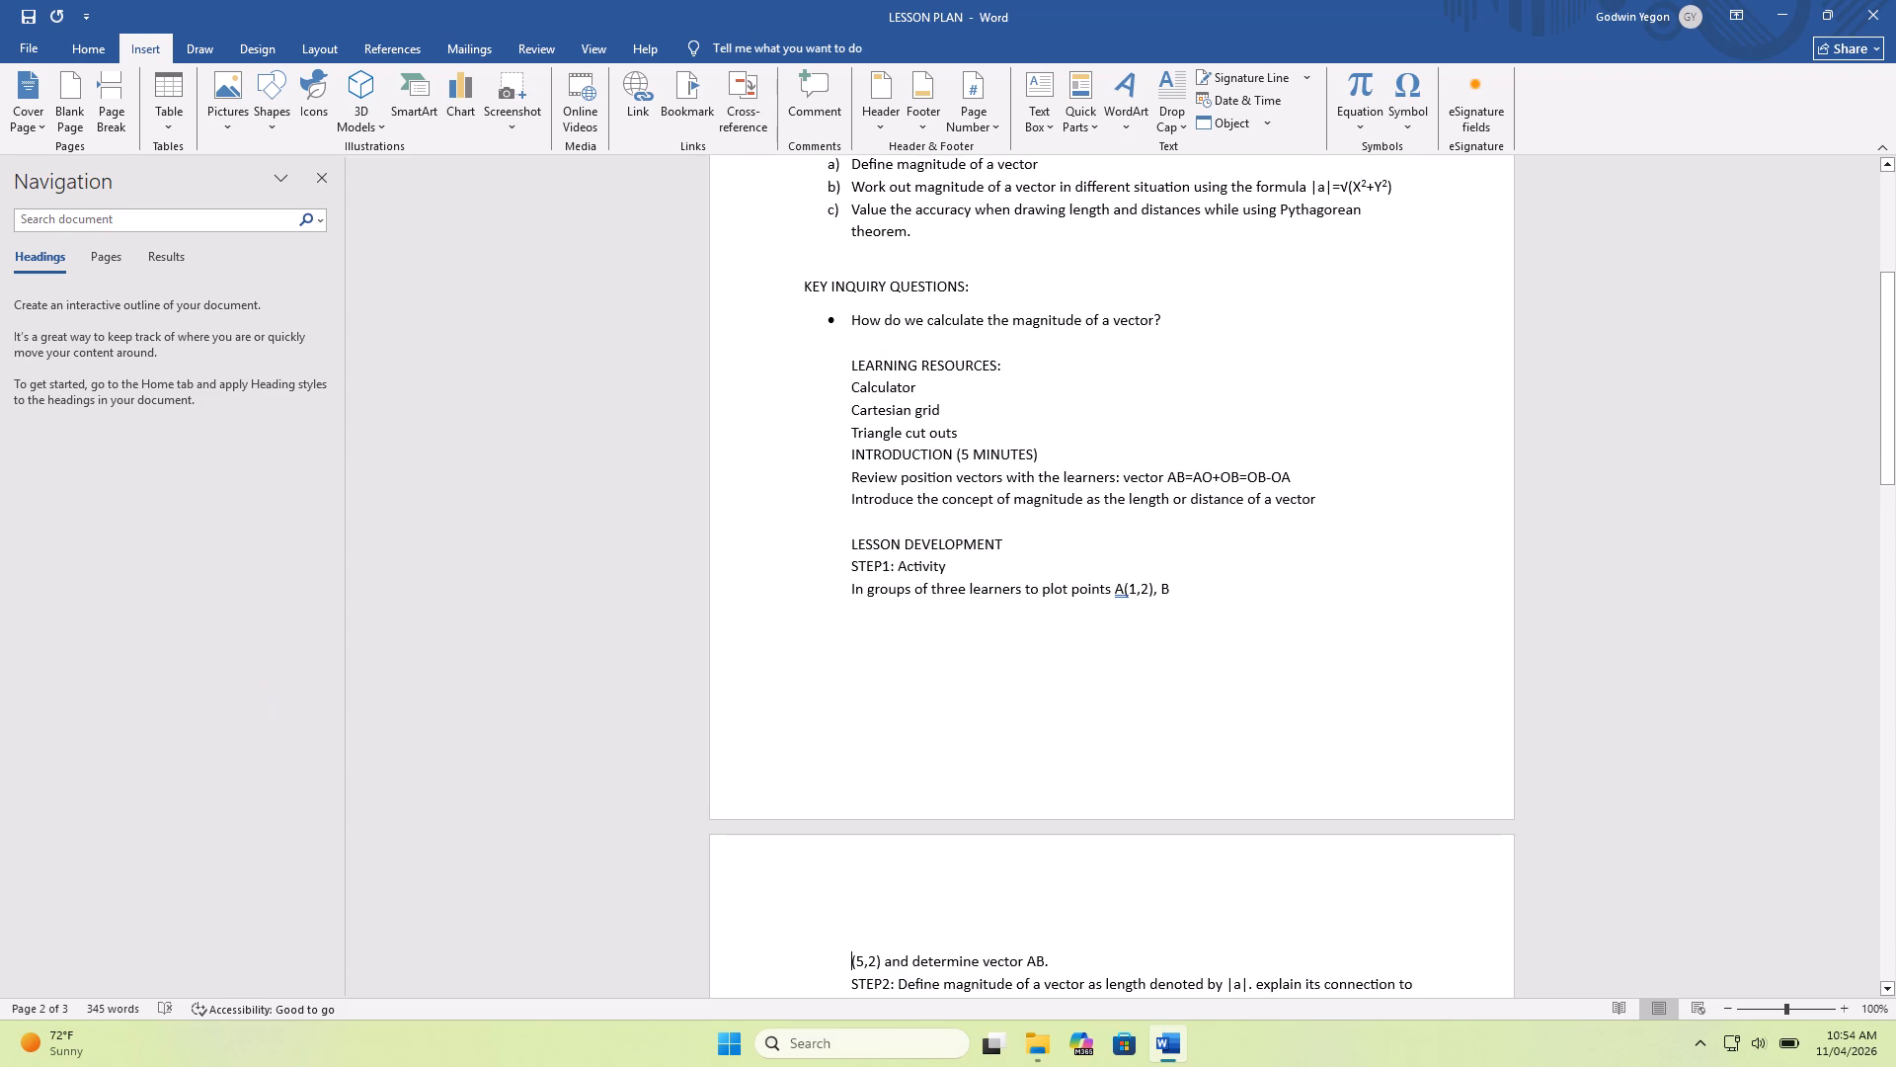
# Ignore once the grammar flag on point A(1,2) at the end of page 1, in the STEP1 activity.
pyautogui.scroll(9, 838, 636)
pyautogui.scroll(-2, 838, 636)
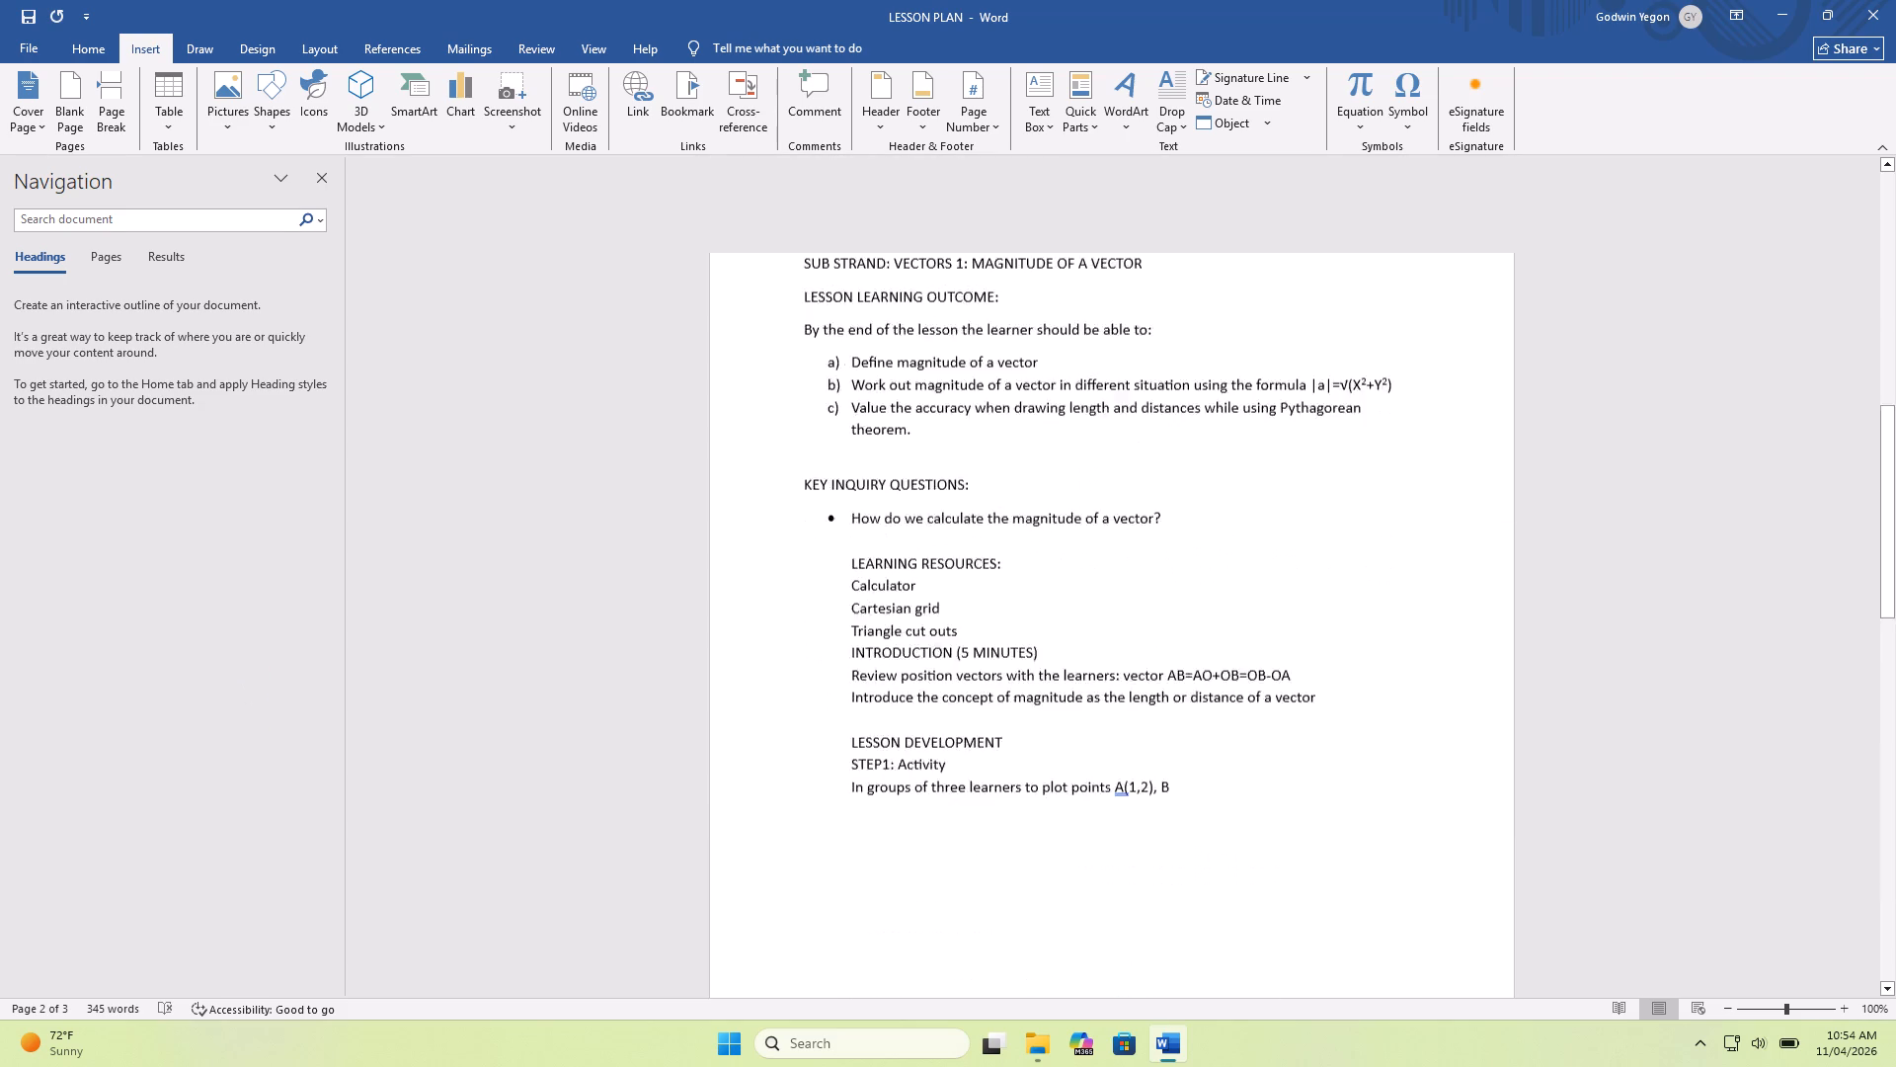
pyautogui.scroll(-2, 838, 636)
pyautogui.scroll(2, 838, 636)
pyautogui.scroll(-1, 838, 636)
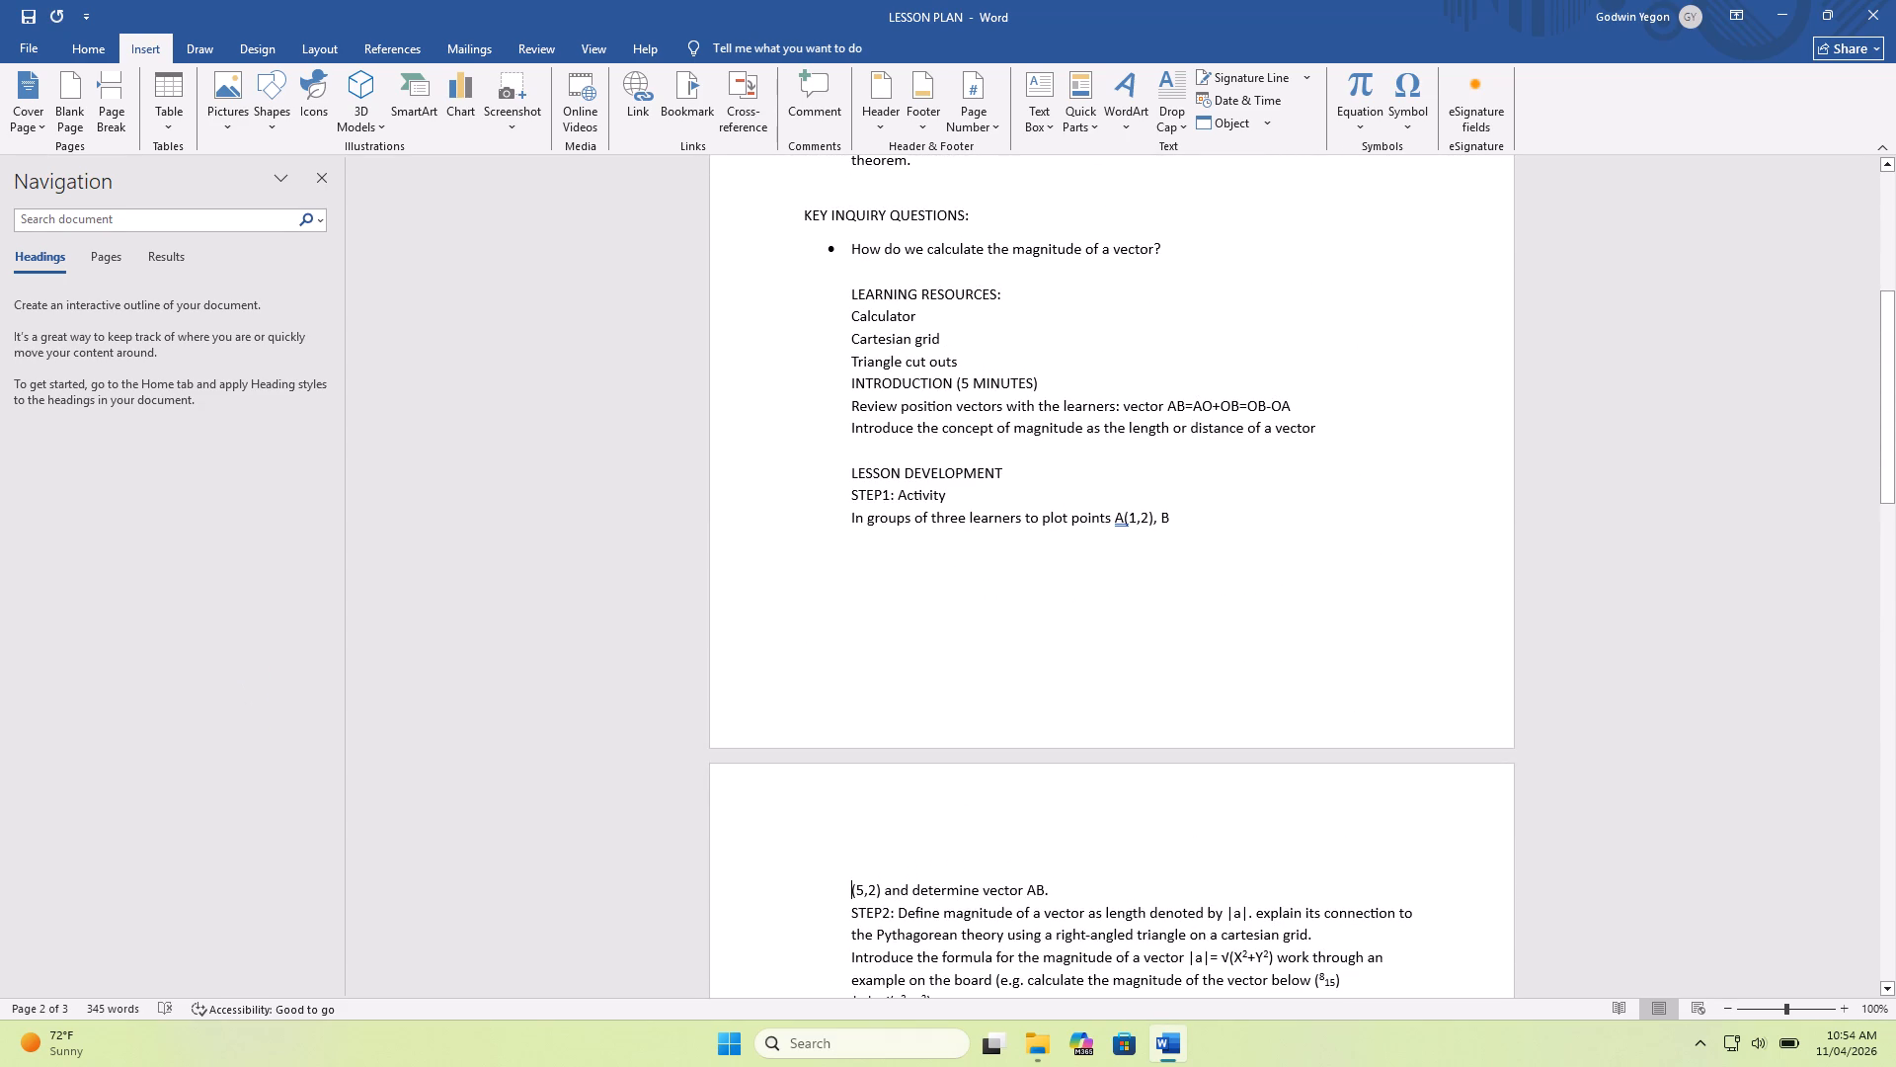
pyautogui.click(1117, 525)
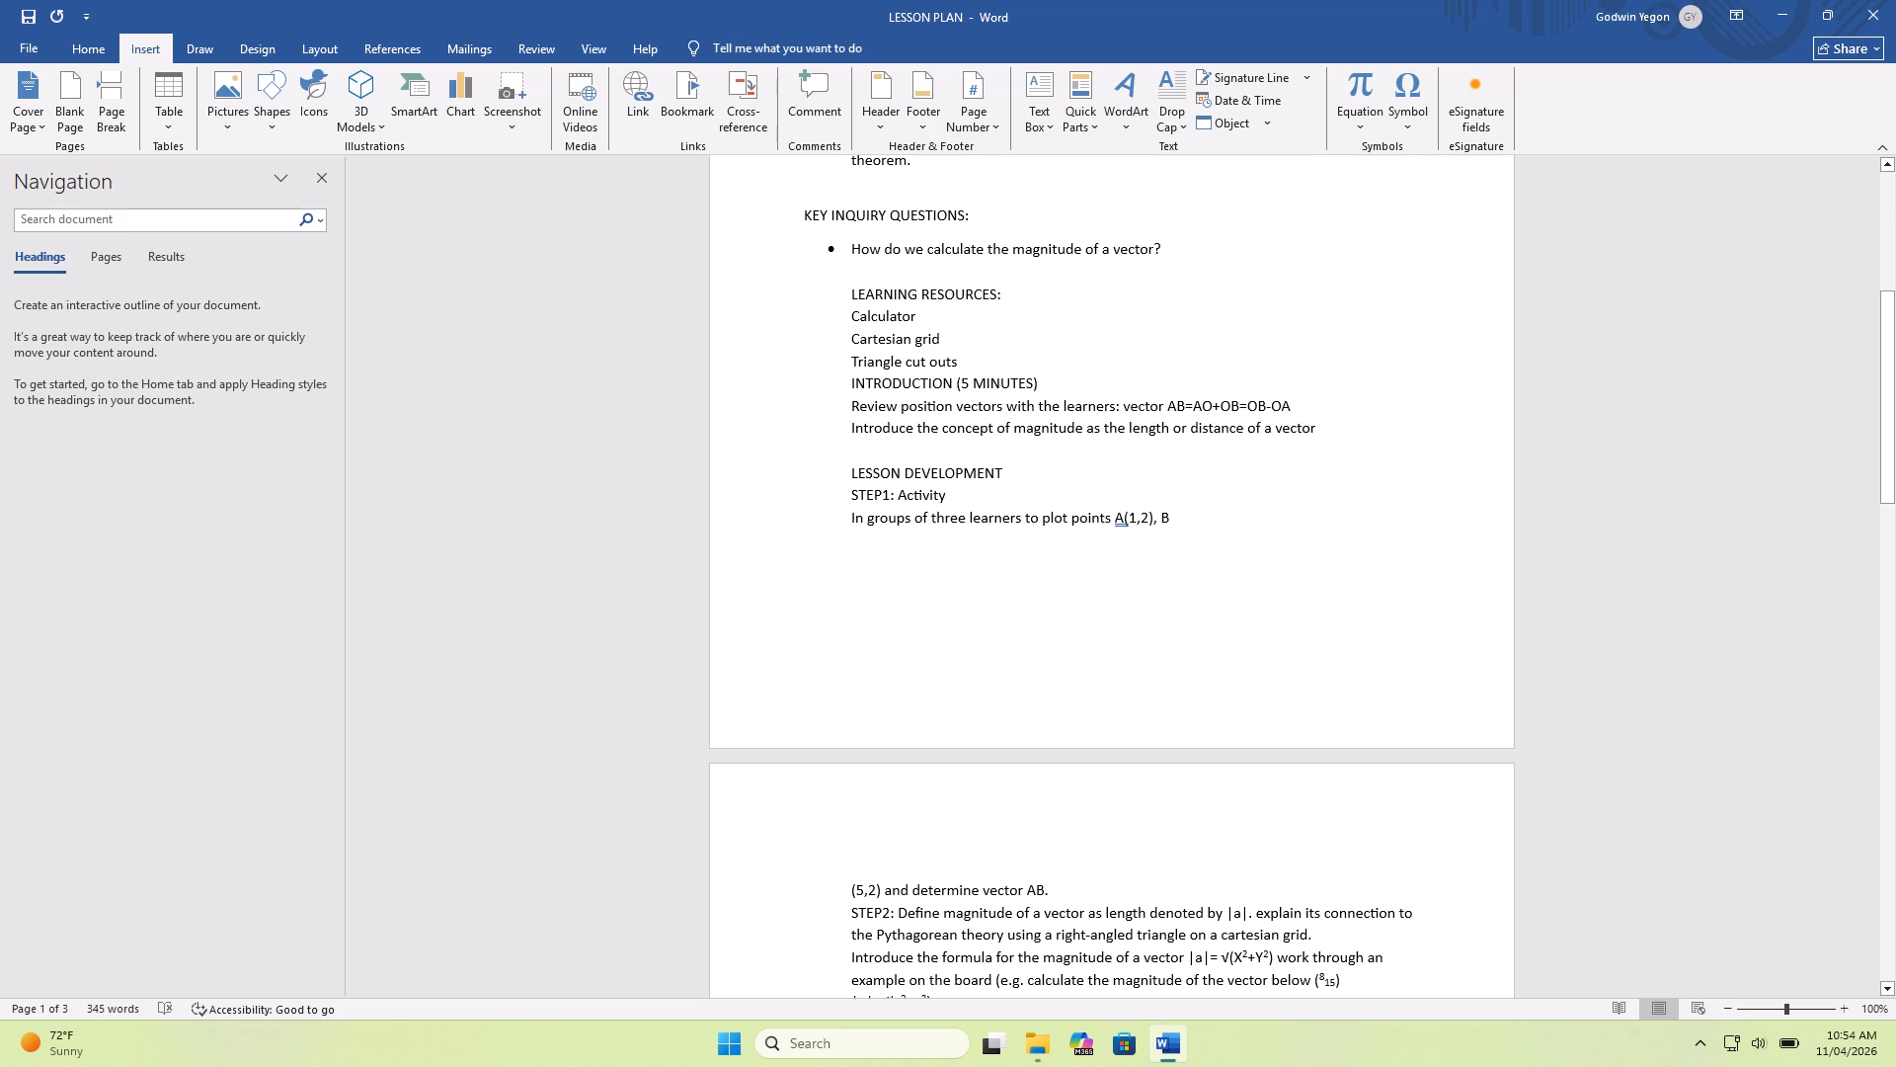
pyautogui.rightClick(1133, 543)
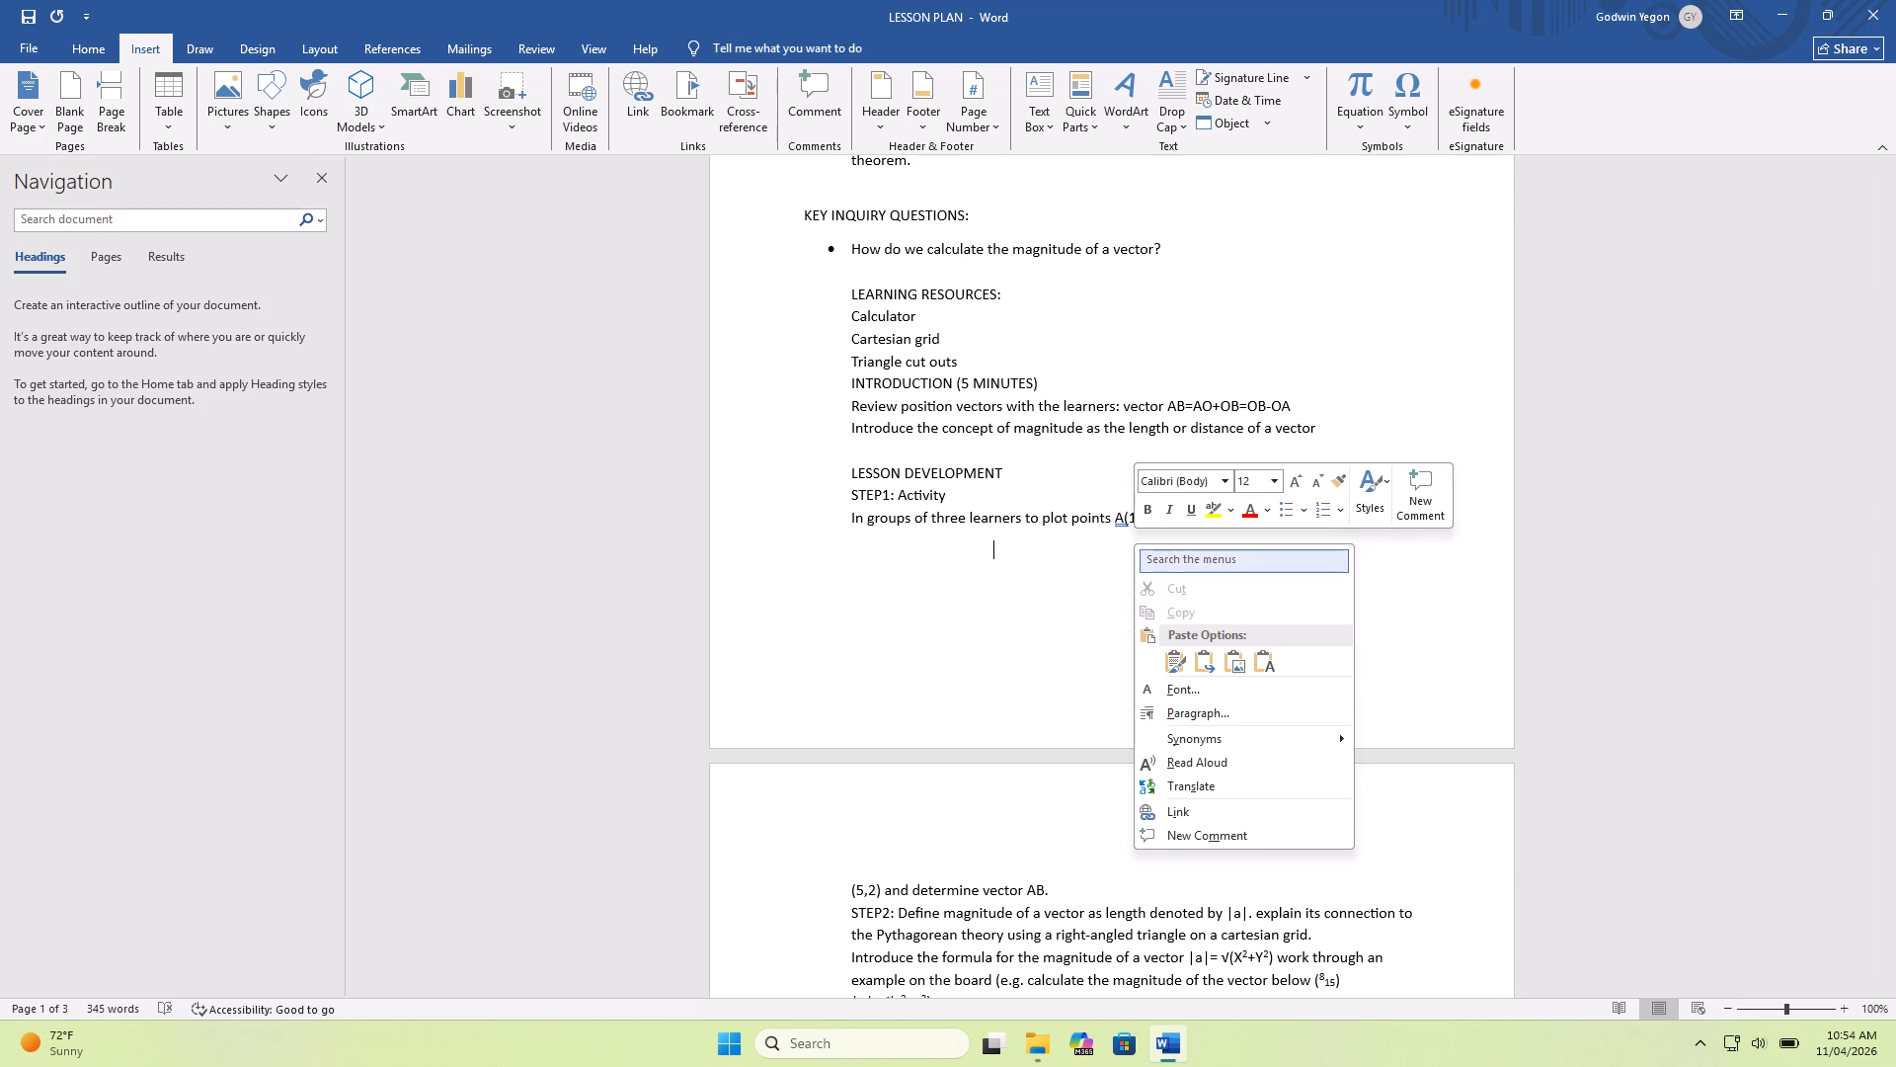
pyautogui.click(1091, 582)
pyautogui.click(1126, 524)
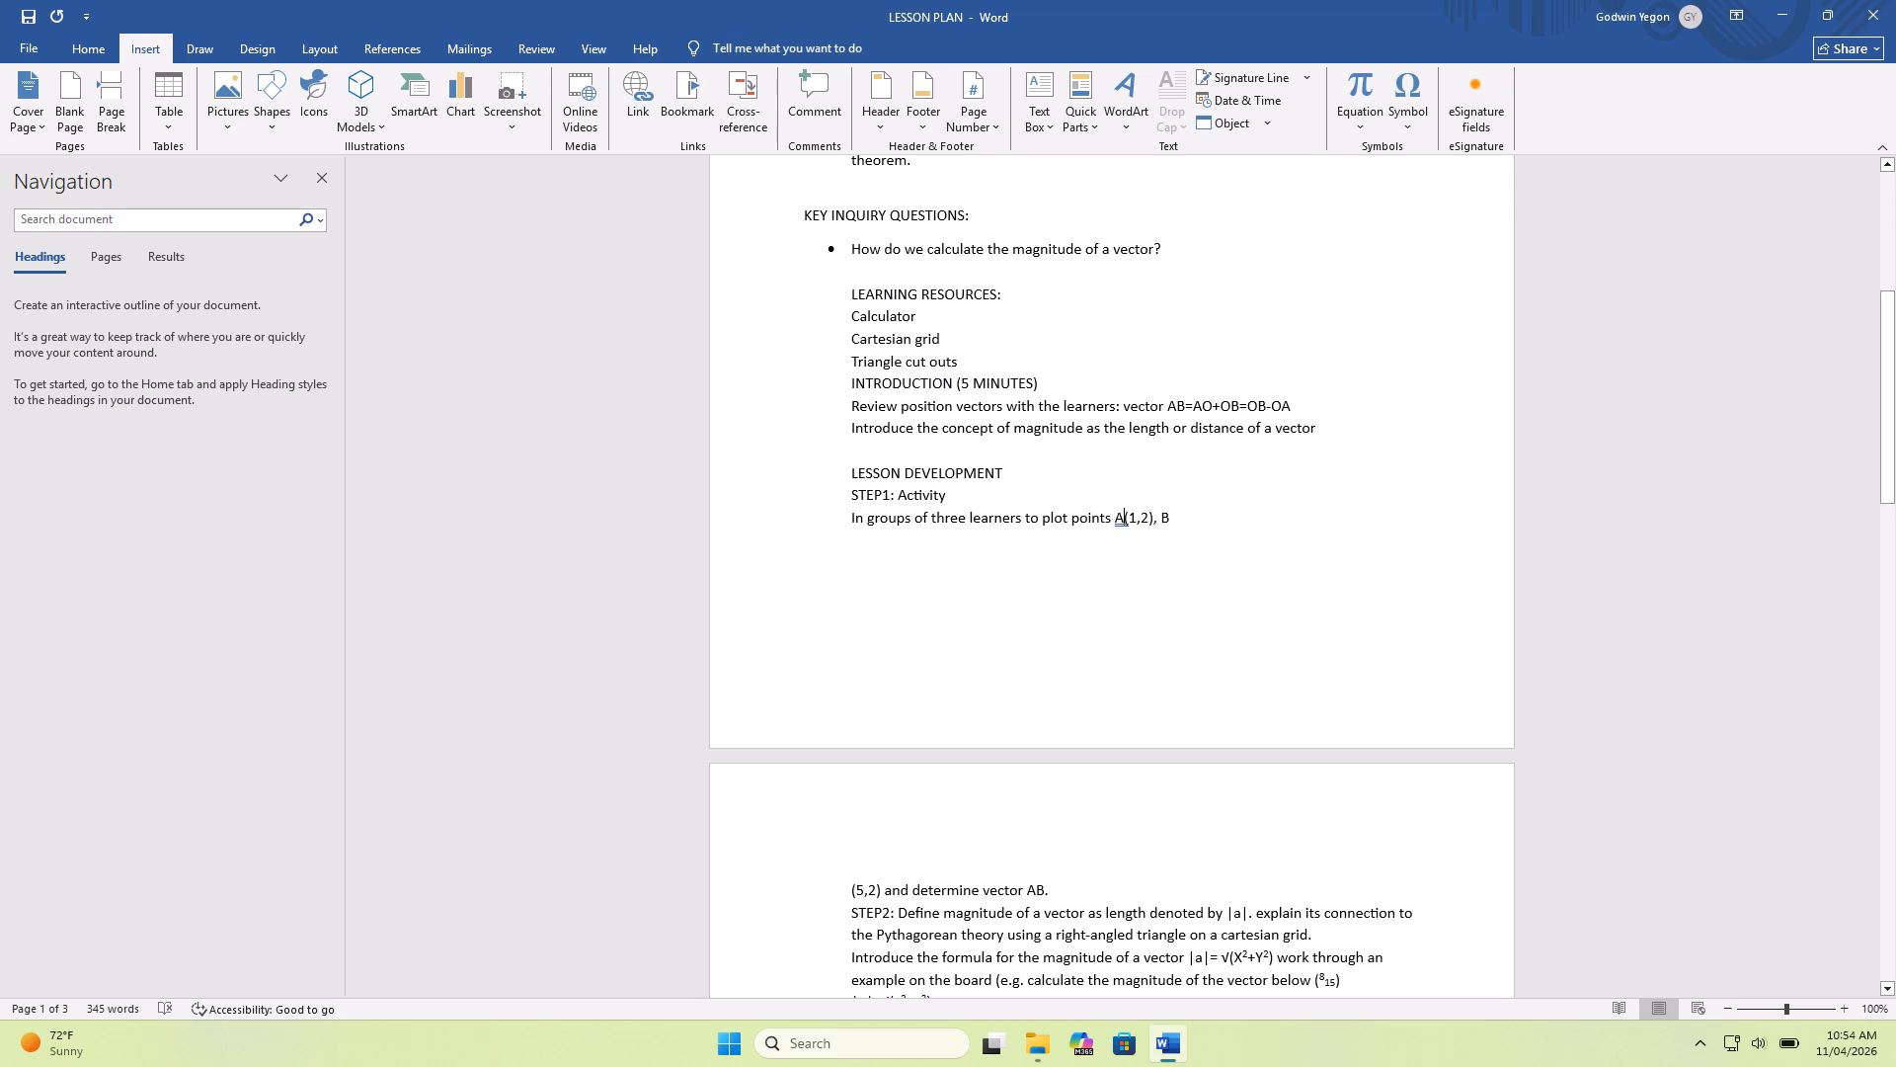
pyautogui.rightClick(1126, 524)
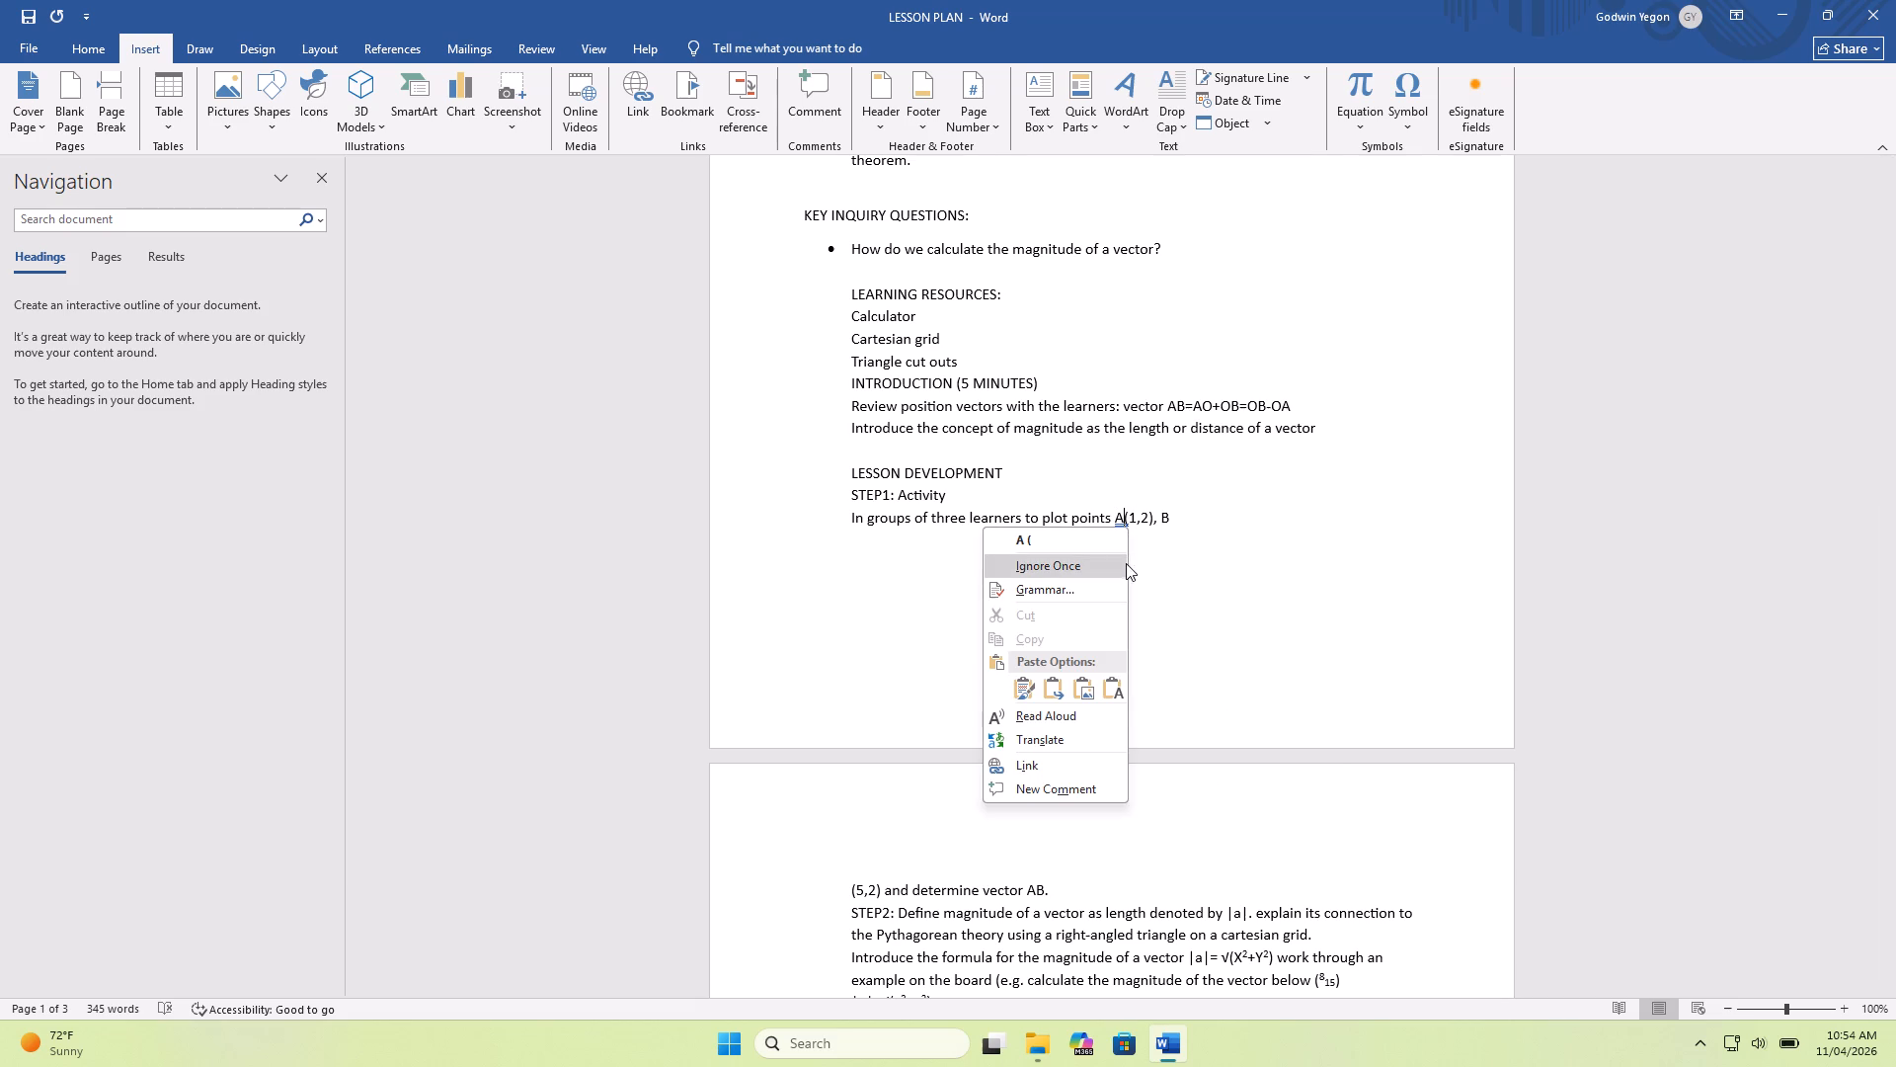
pyautogui.click(1126, 564)
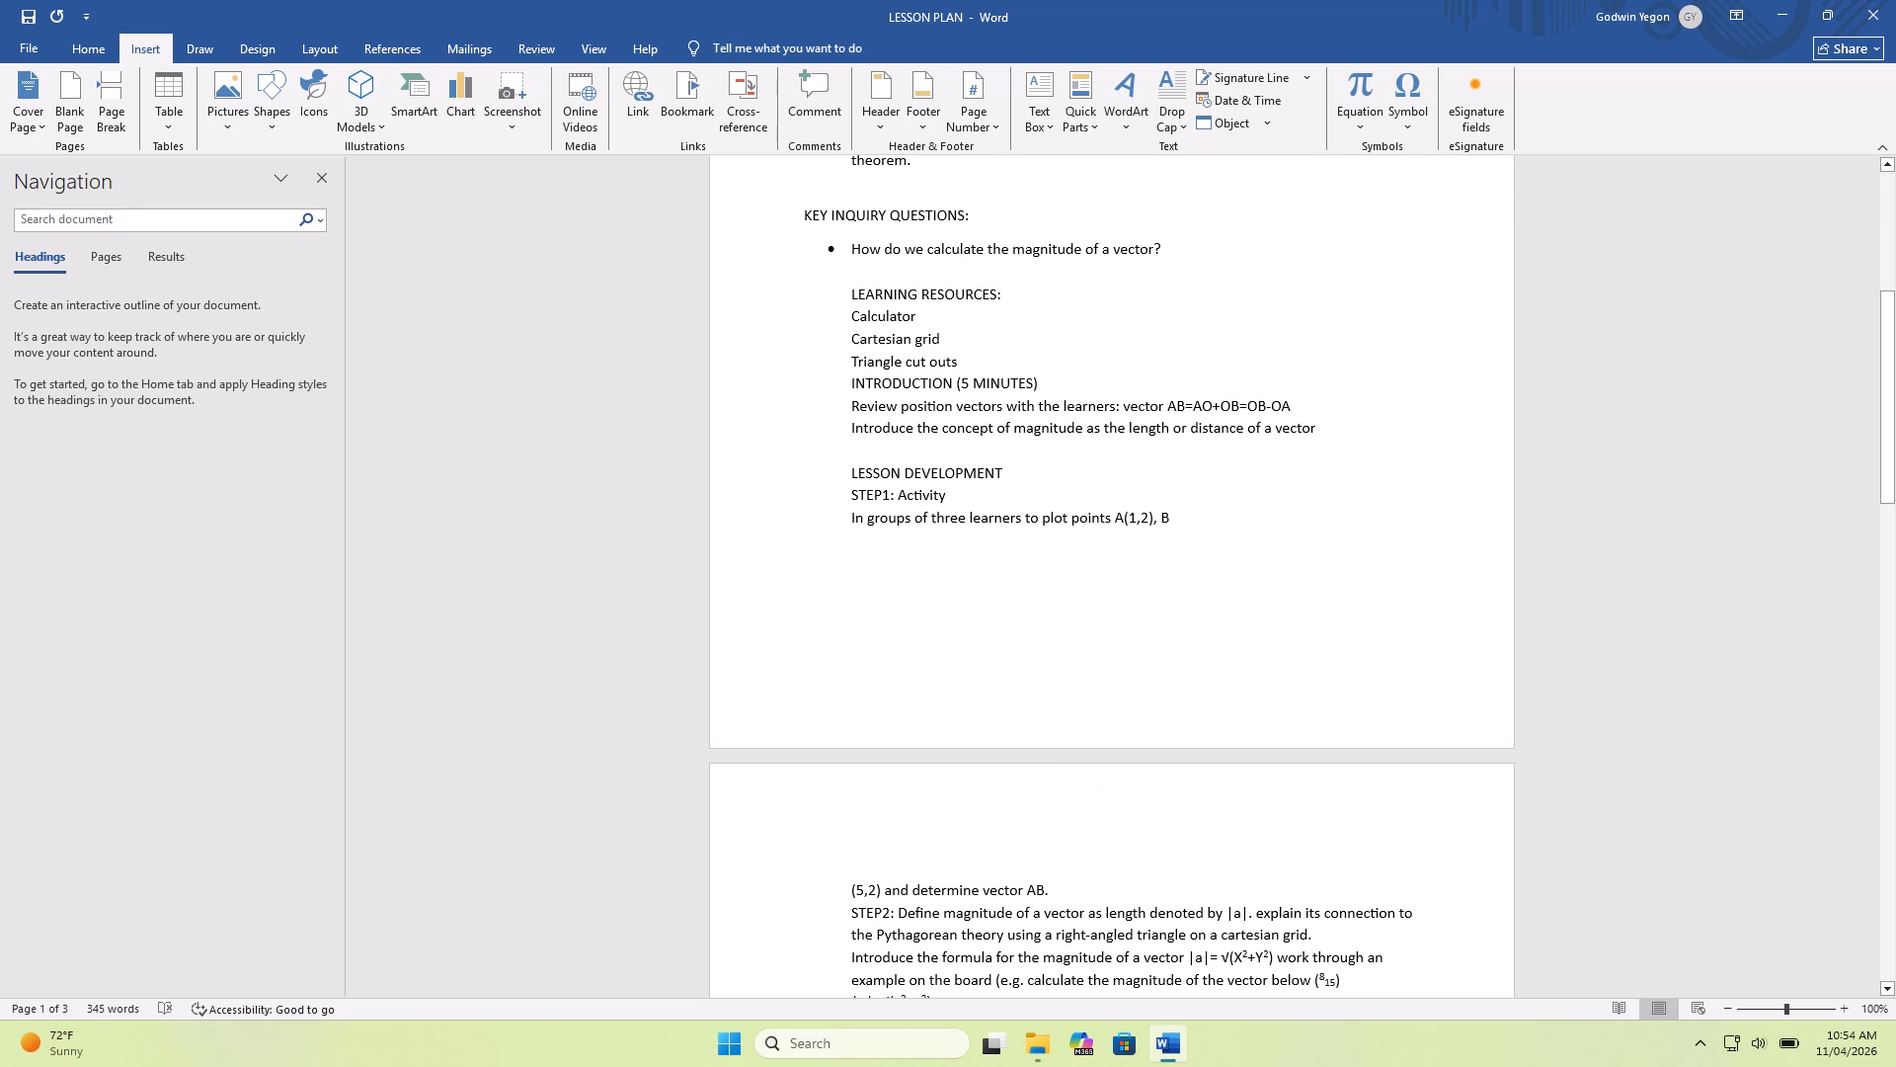
# Look through the lesson plan down to REFLECTION ON THE LESSON and back to ADMINISTRATIVE DETAILS to check its layout and flags.
pyautogui.scroll(-1, 1080, 477)
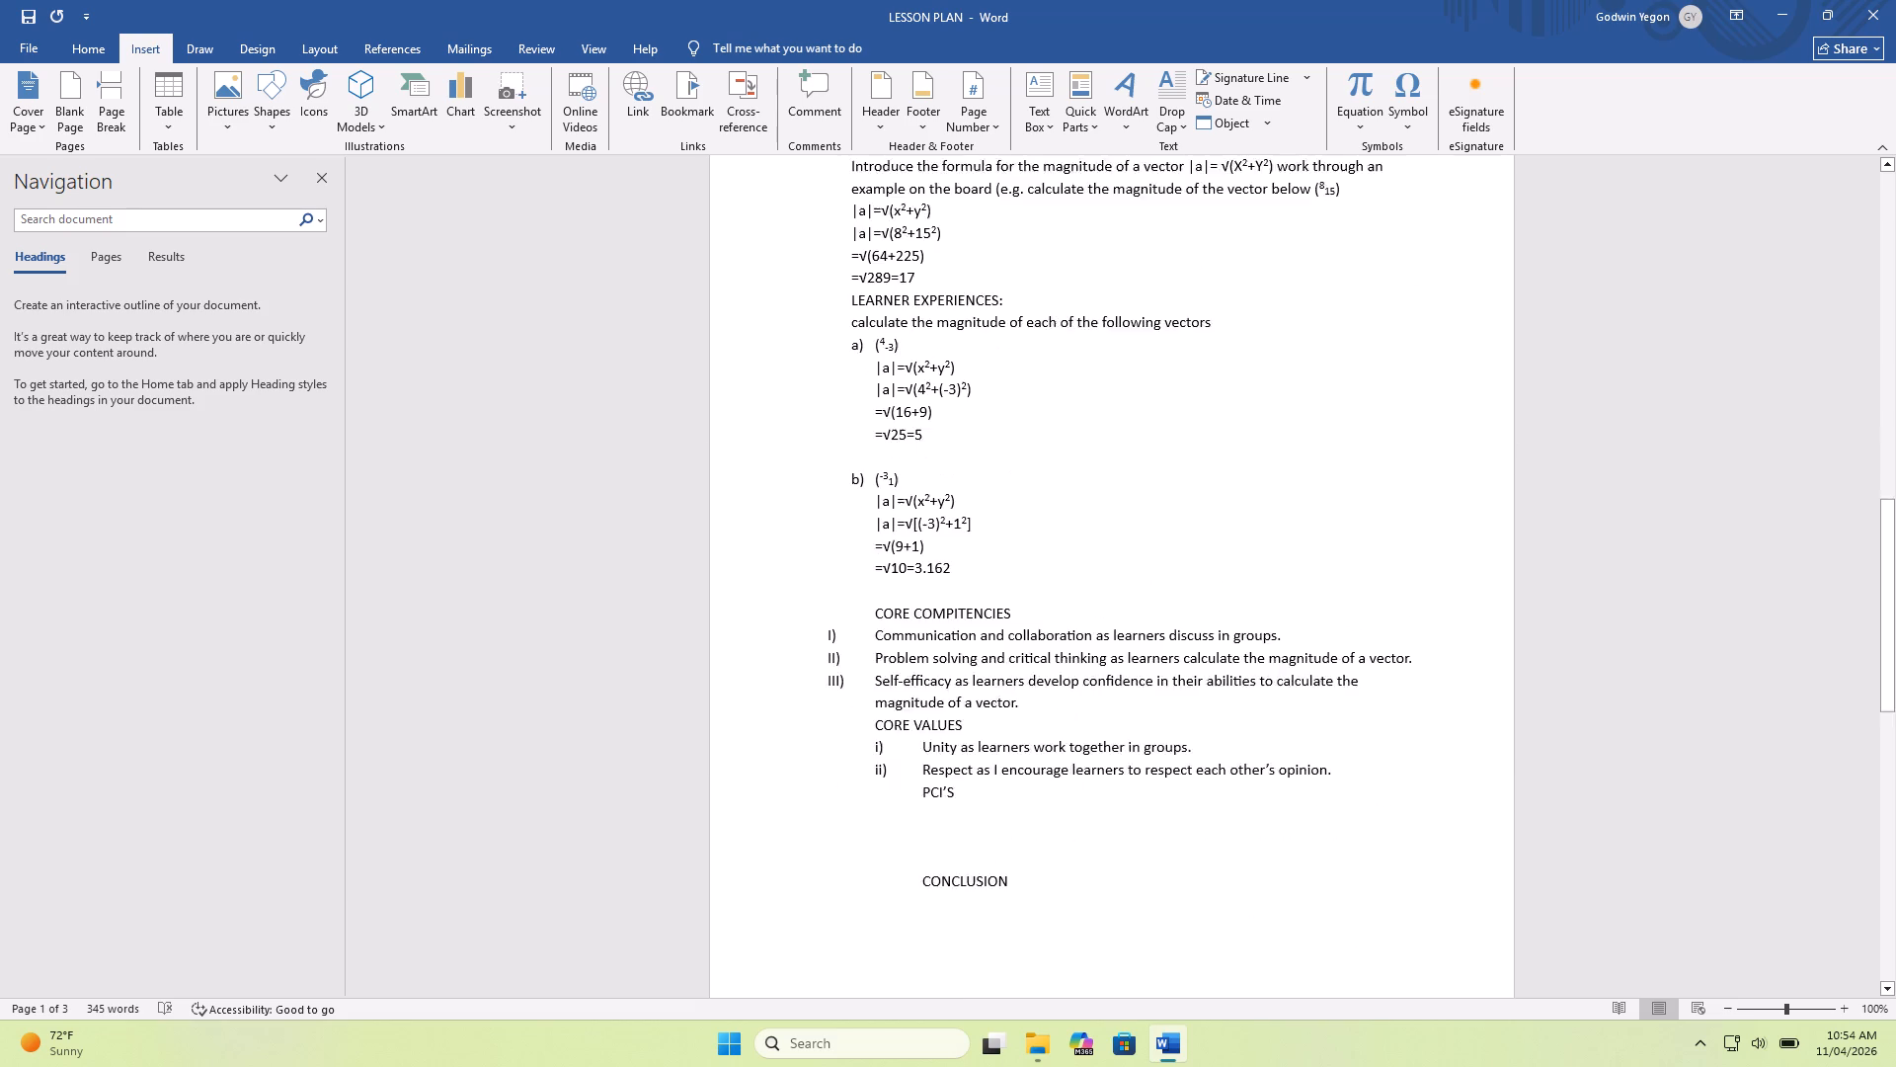
pyautogui.scroll(-2, 1080, 477)
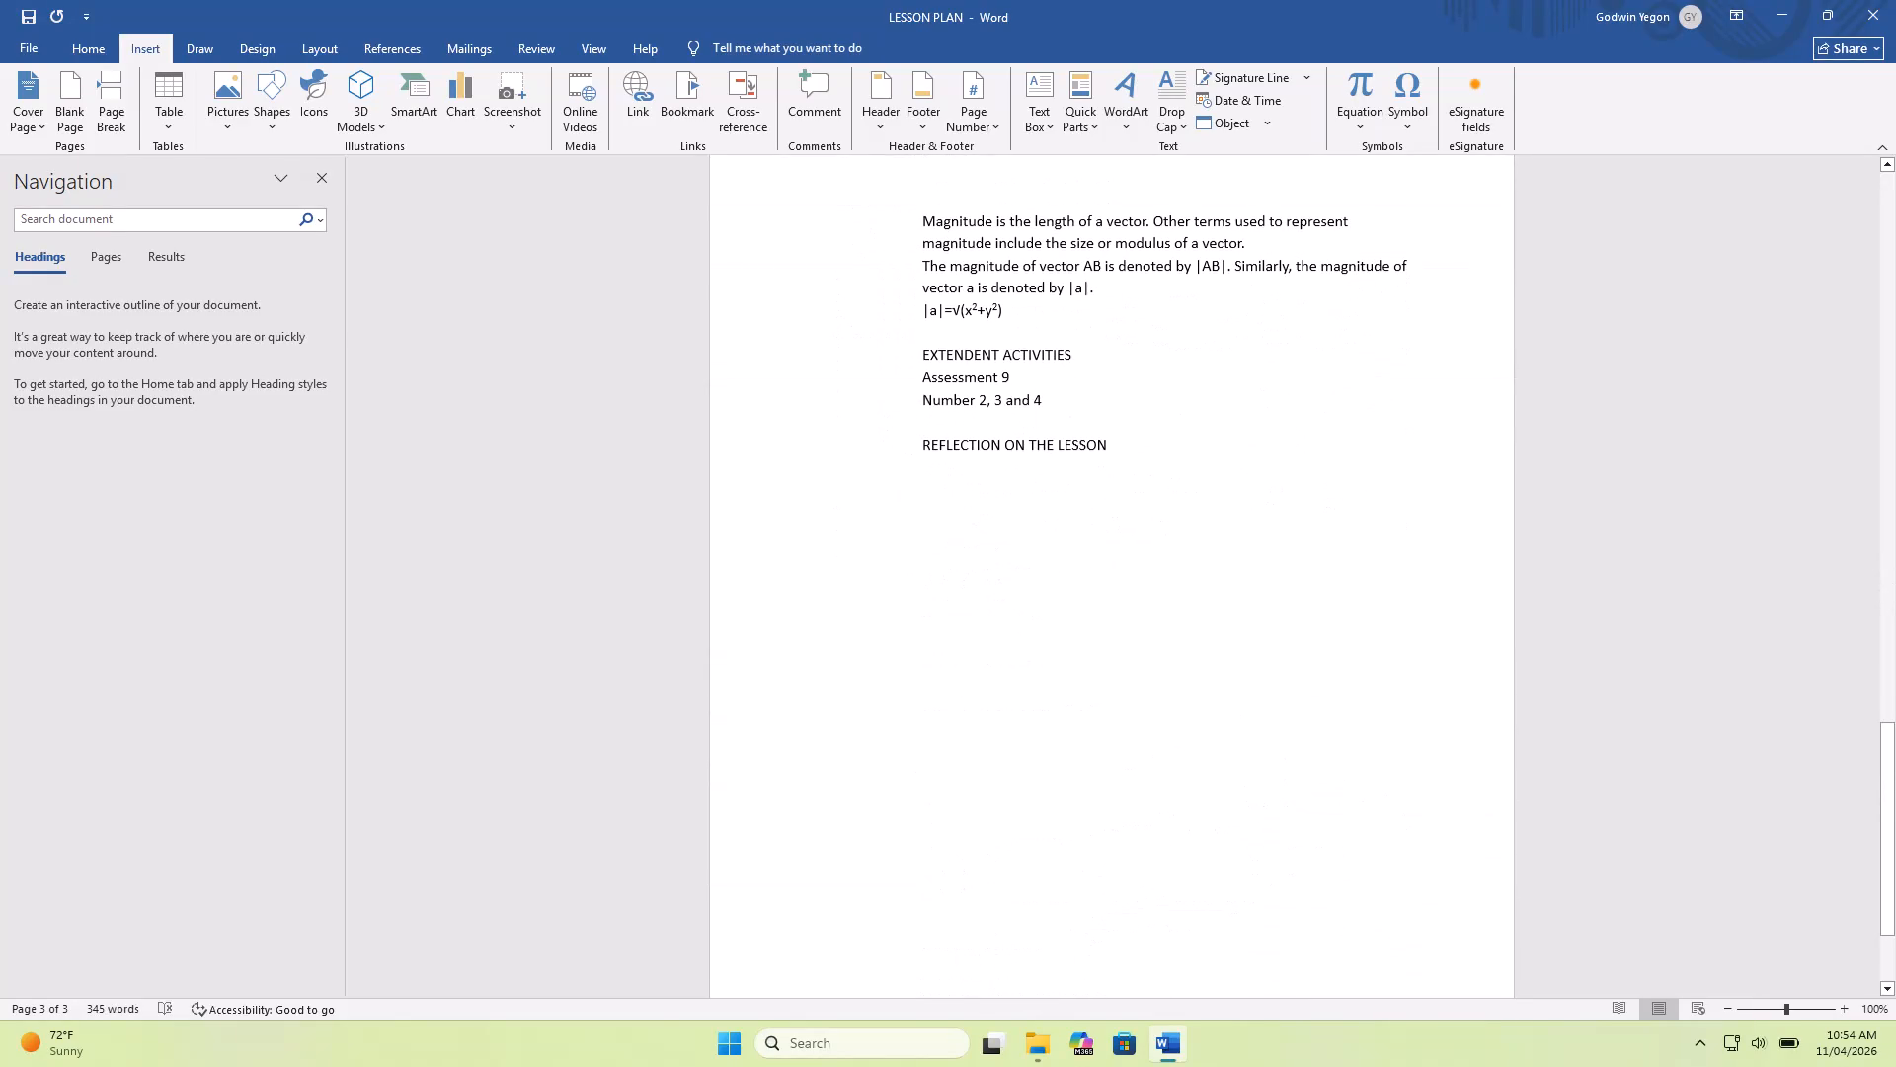
pyautogui.scroll(2, 1080, 477)
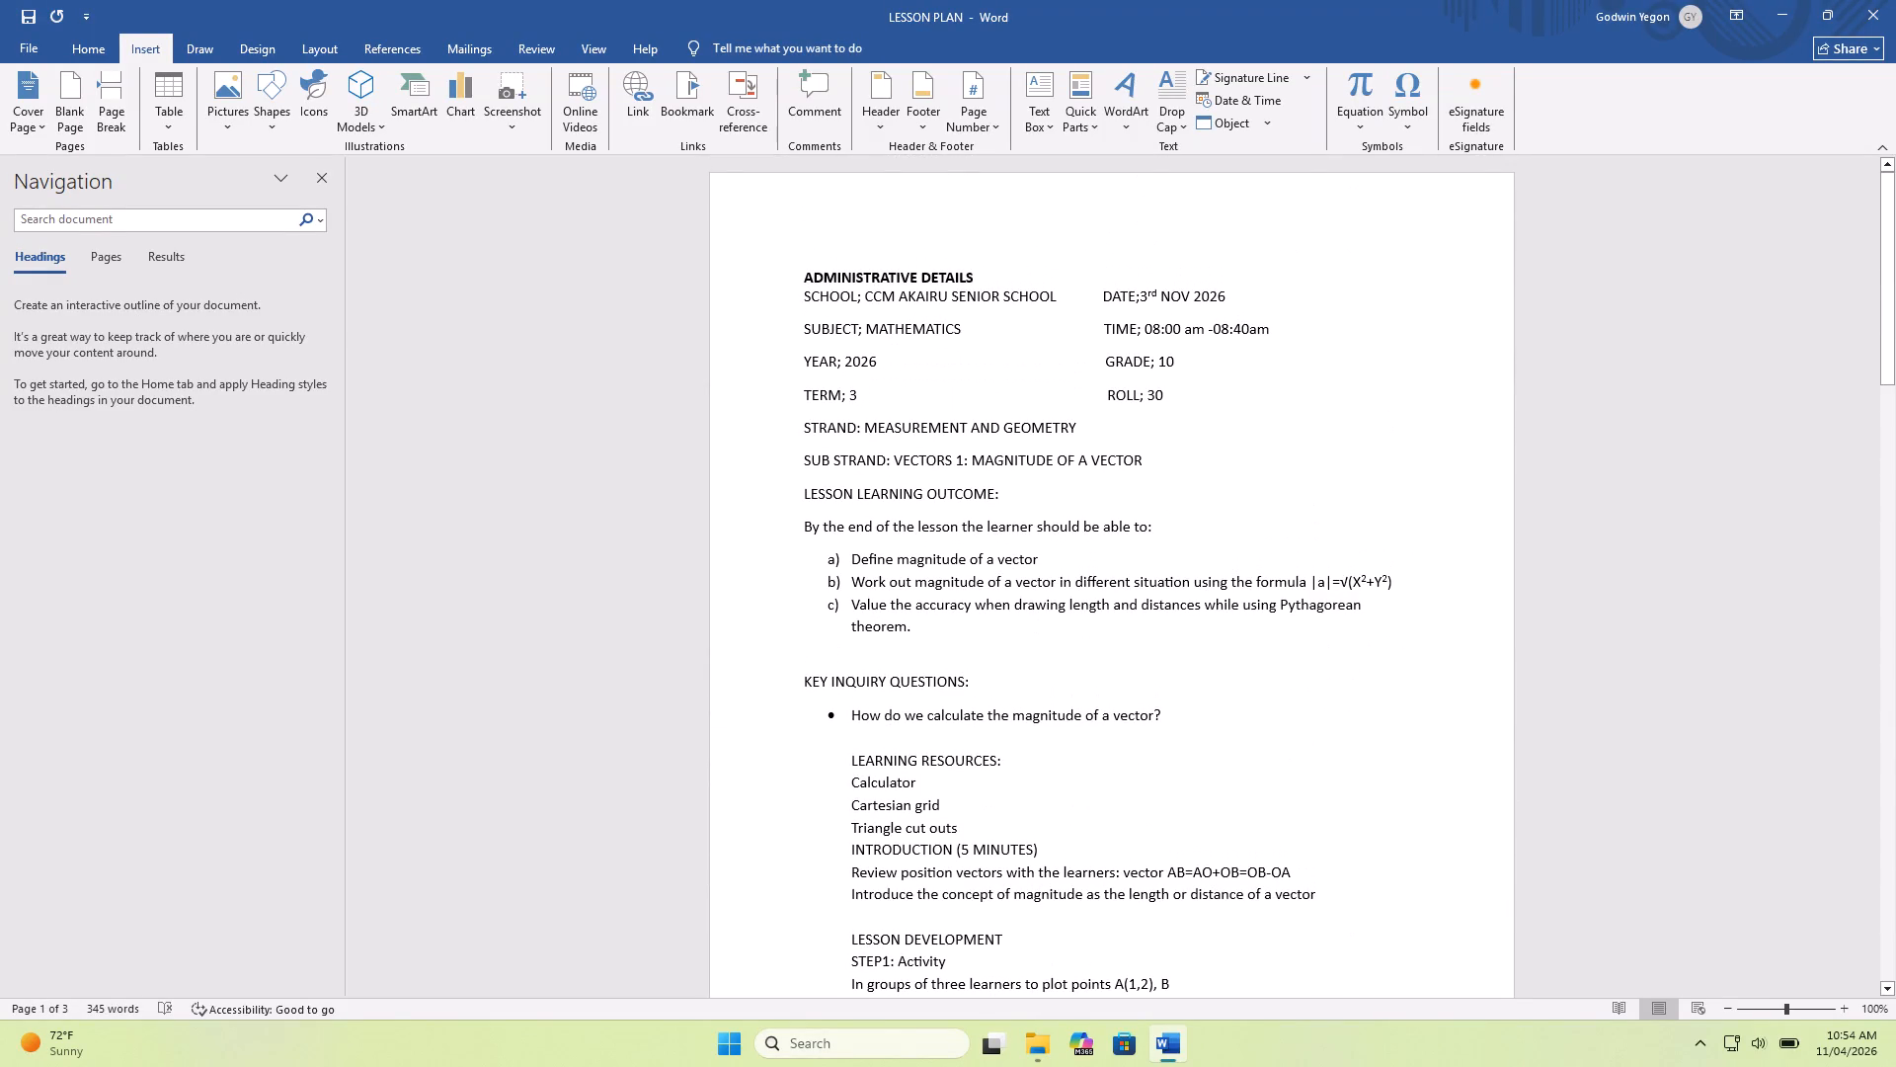
pyautogui.scroll(1, 1080, 477)
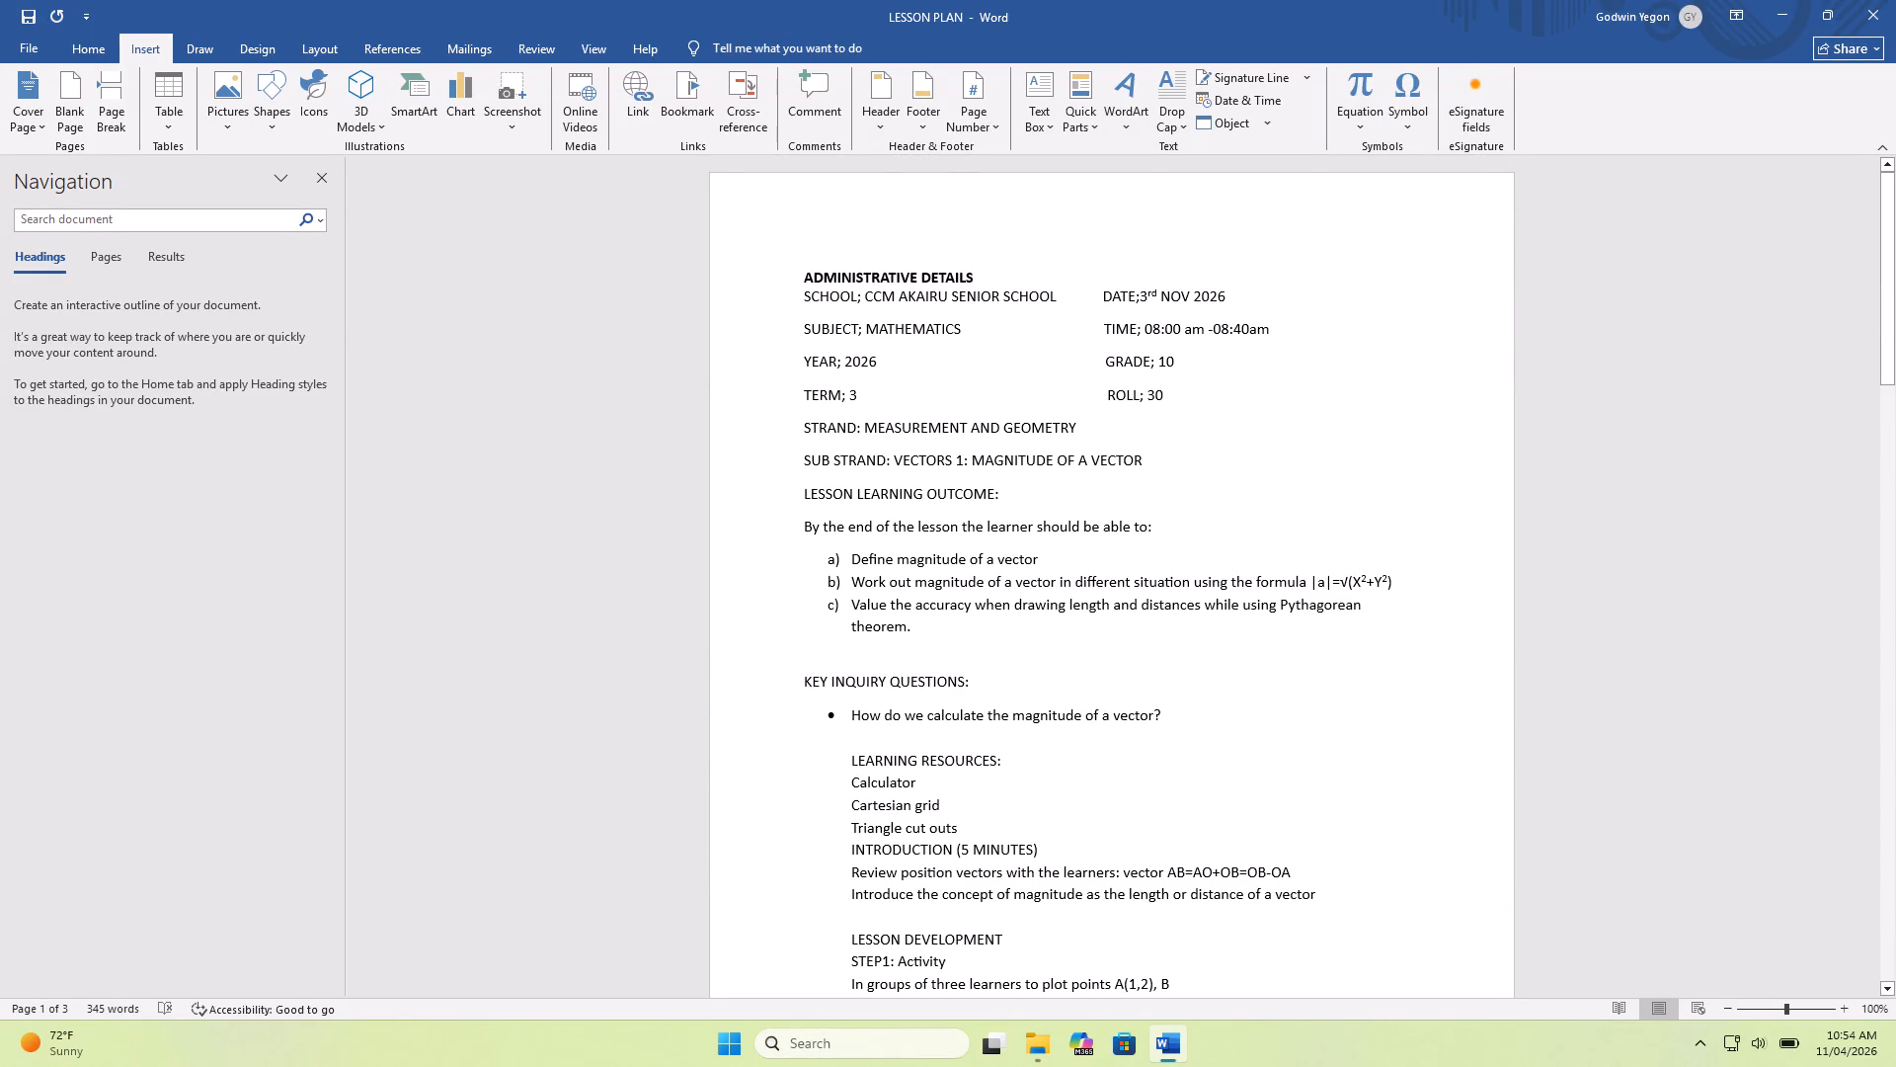
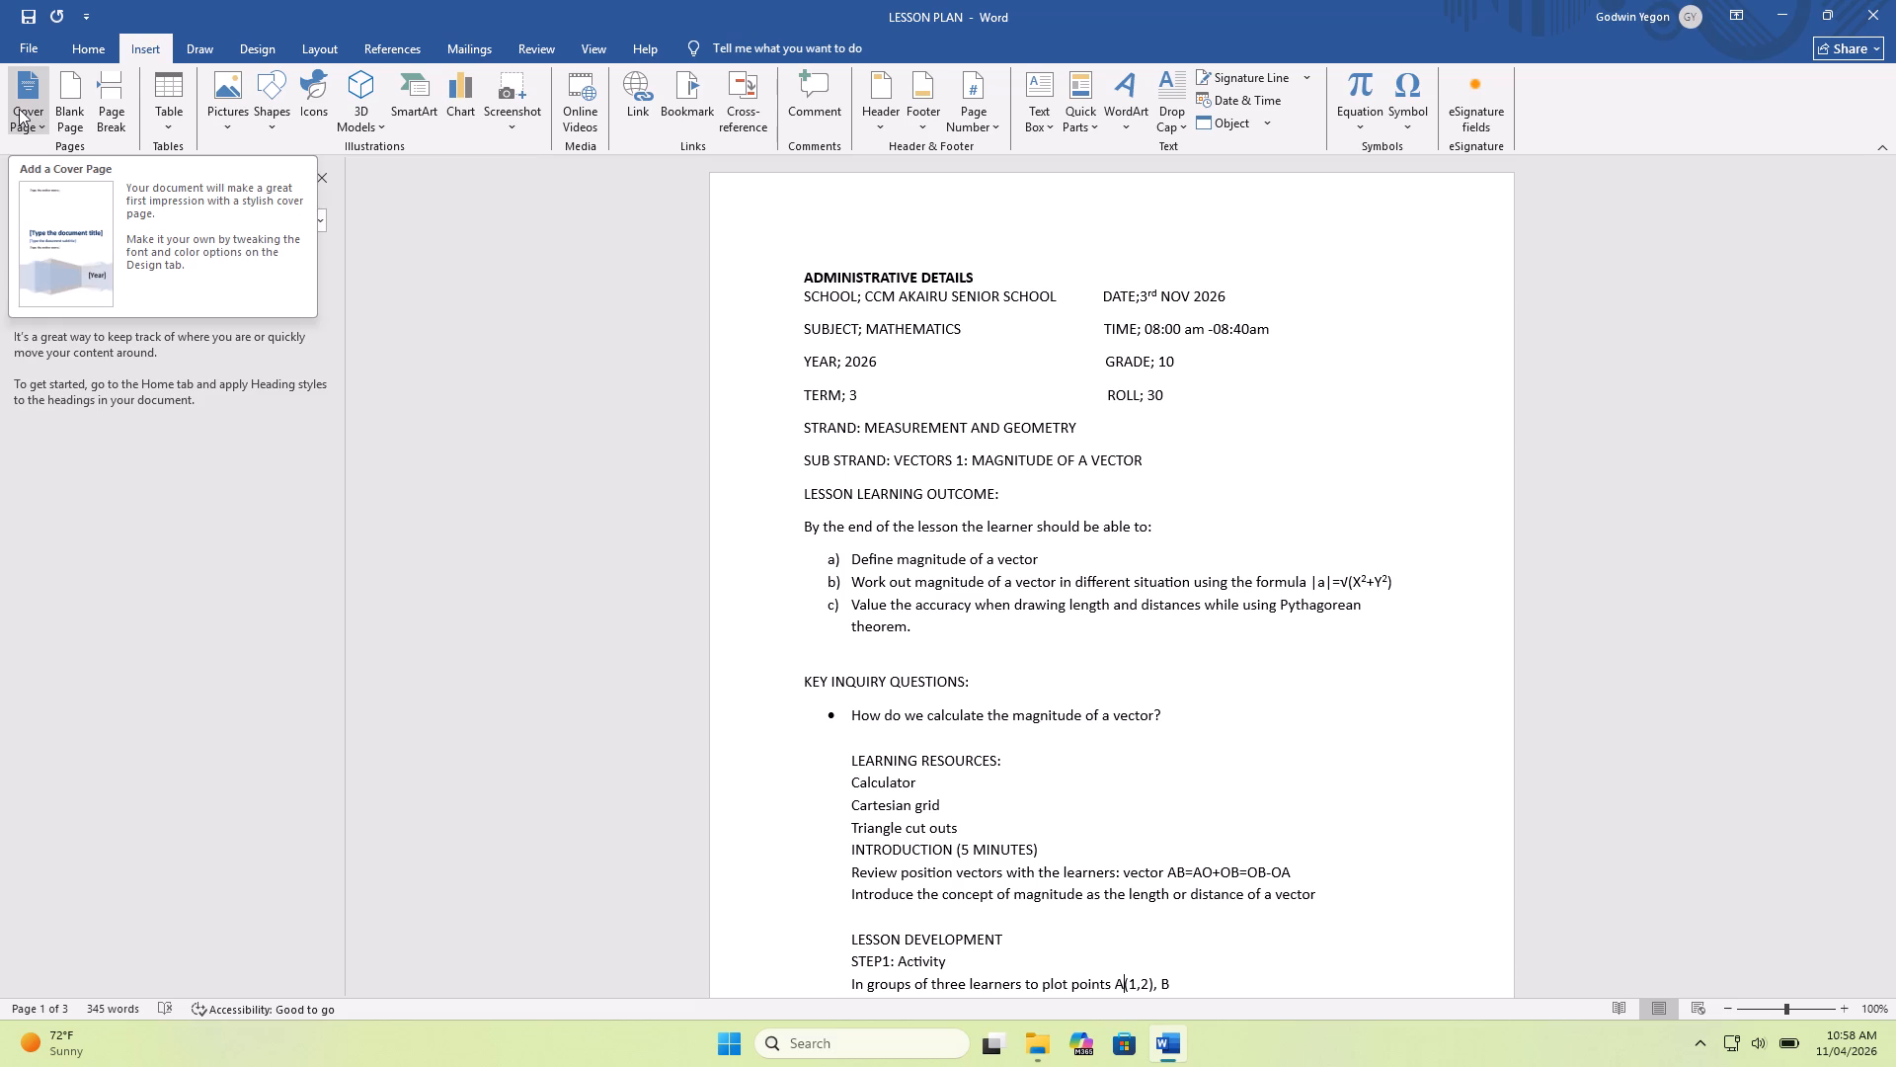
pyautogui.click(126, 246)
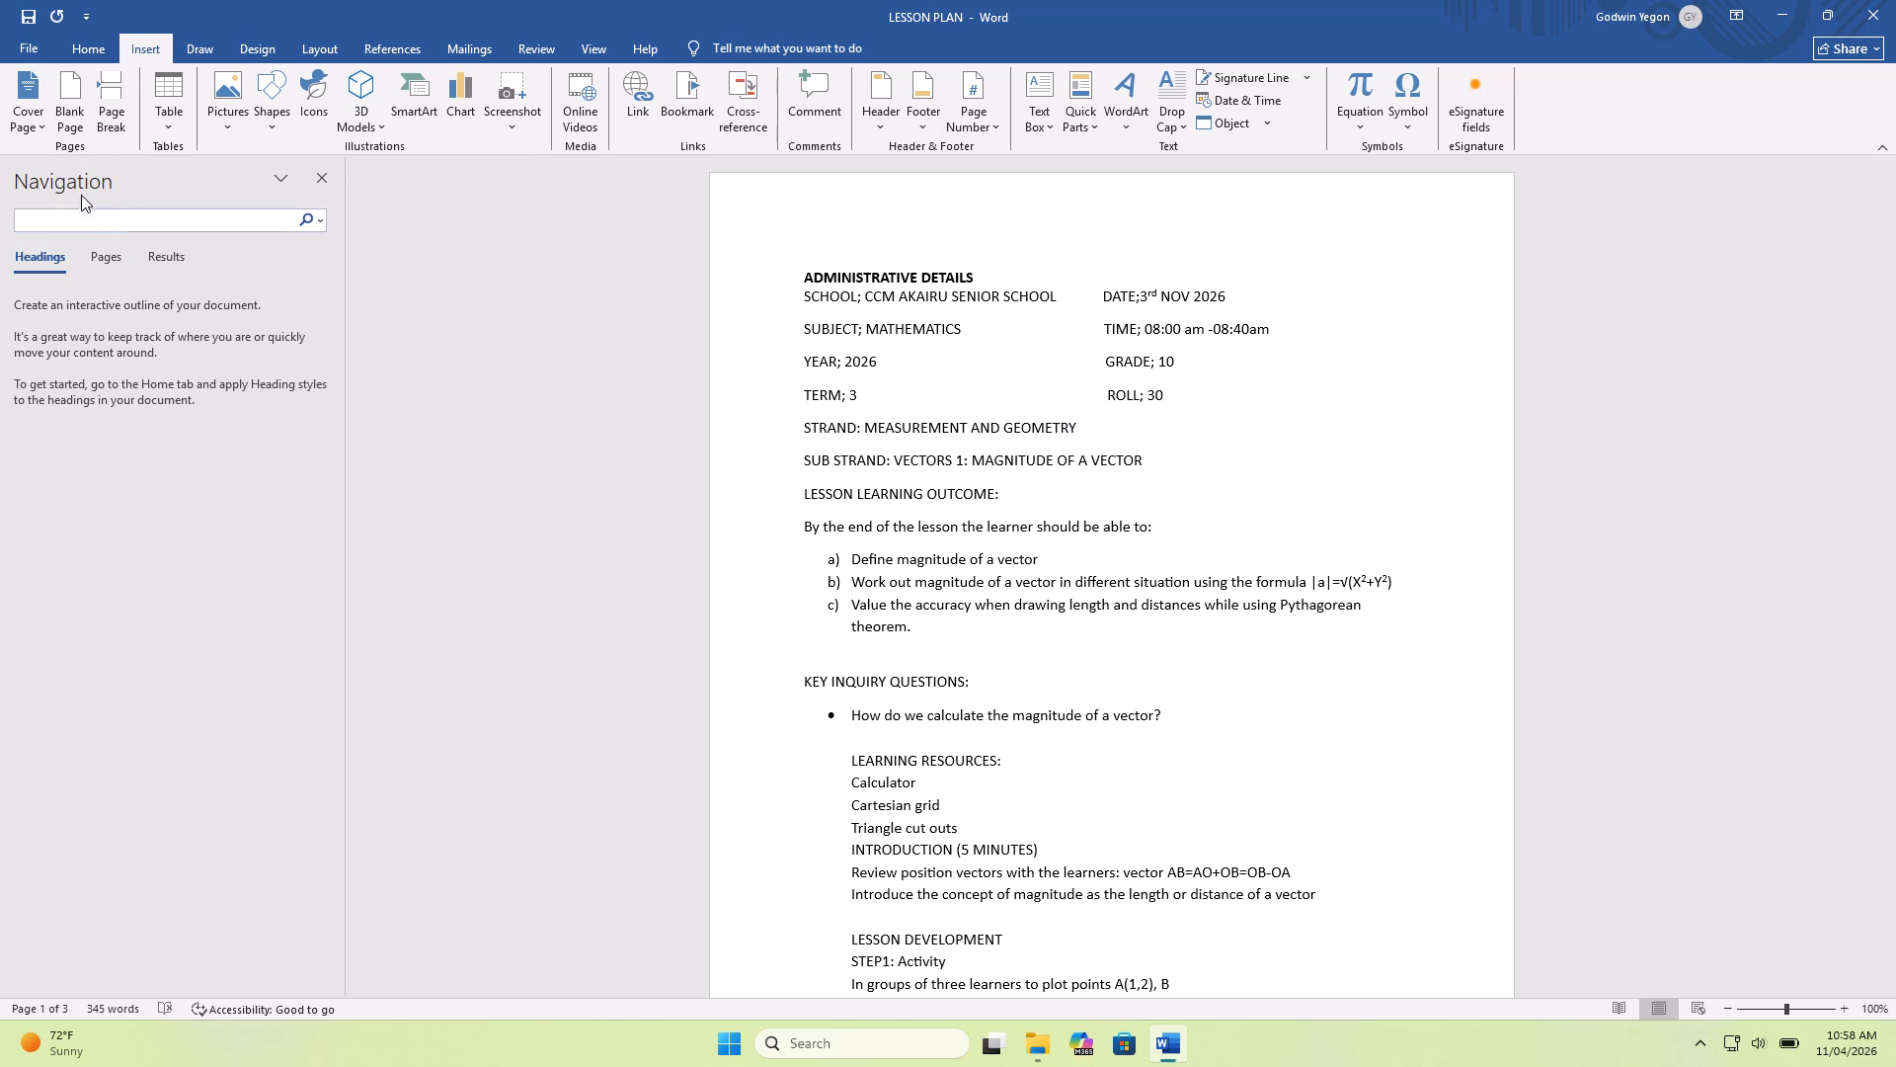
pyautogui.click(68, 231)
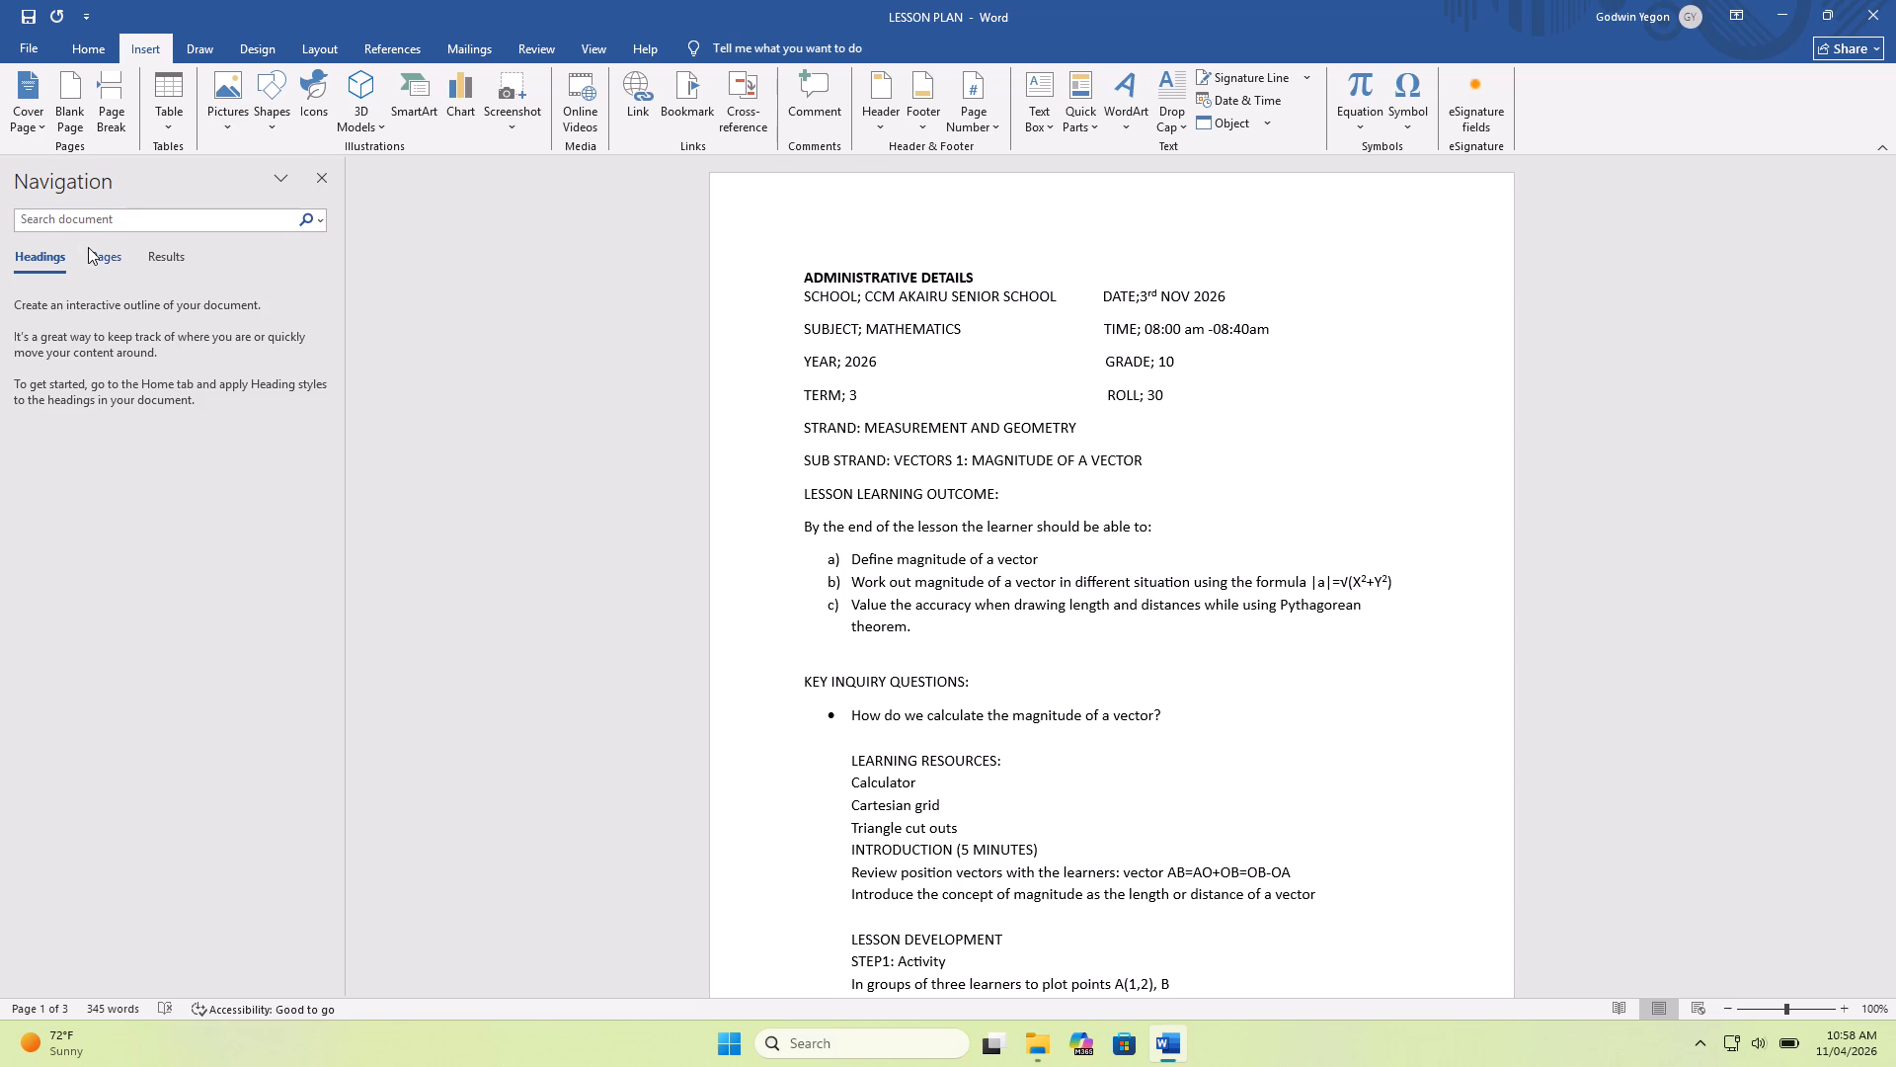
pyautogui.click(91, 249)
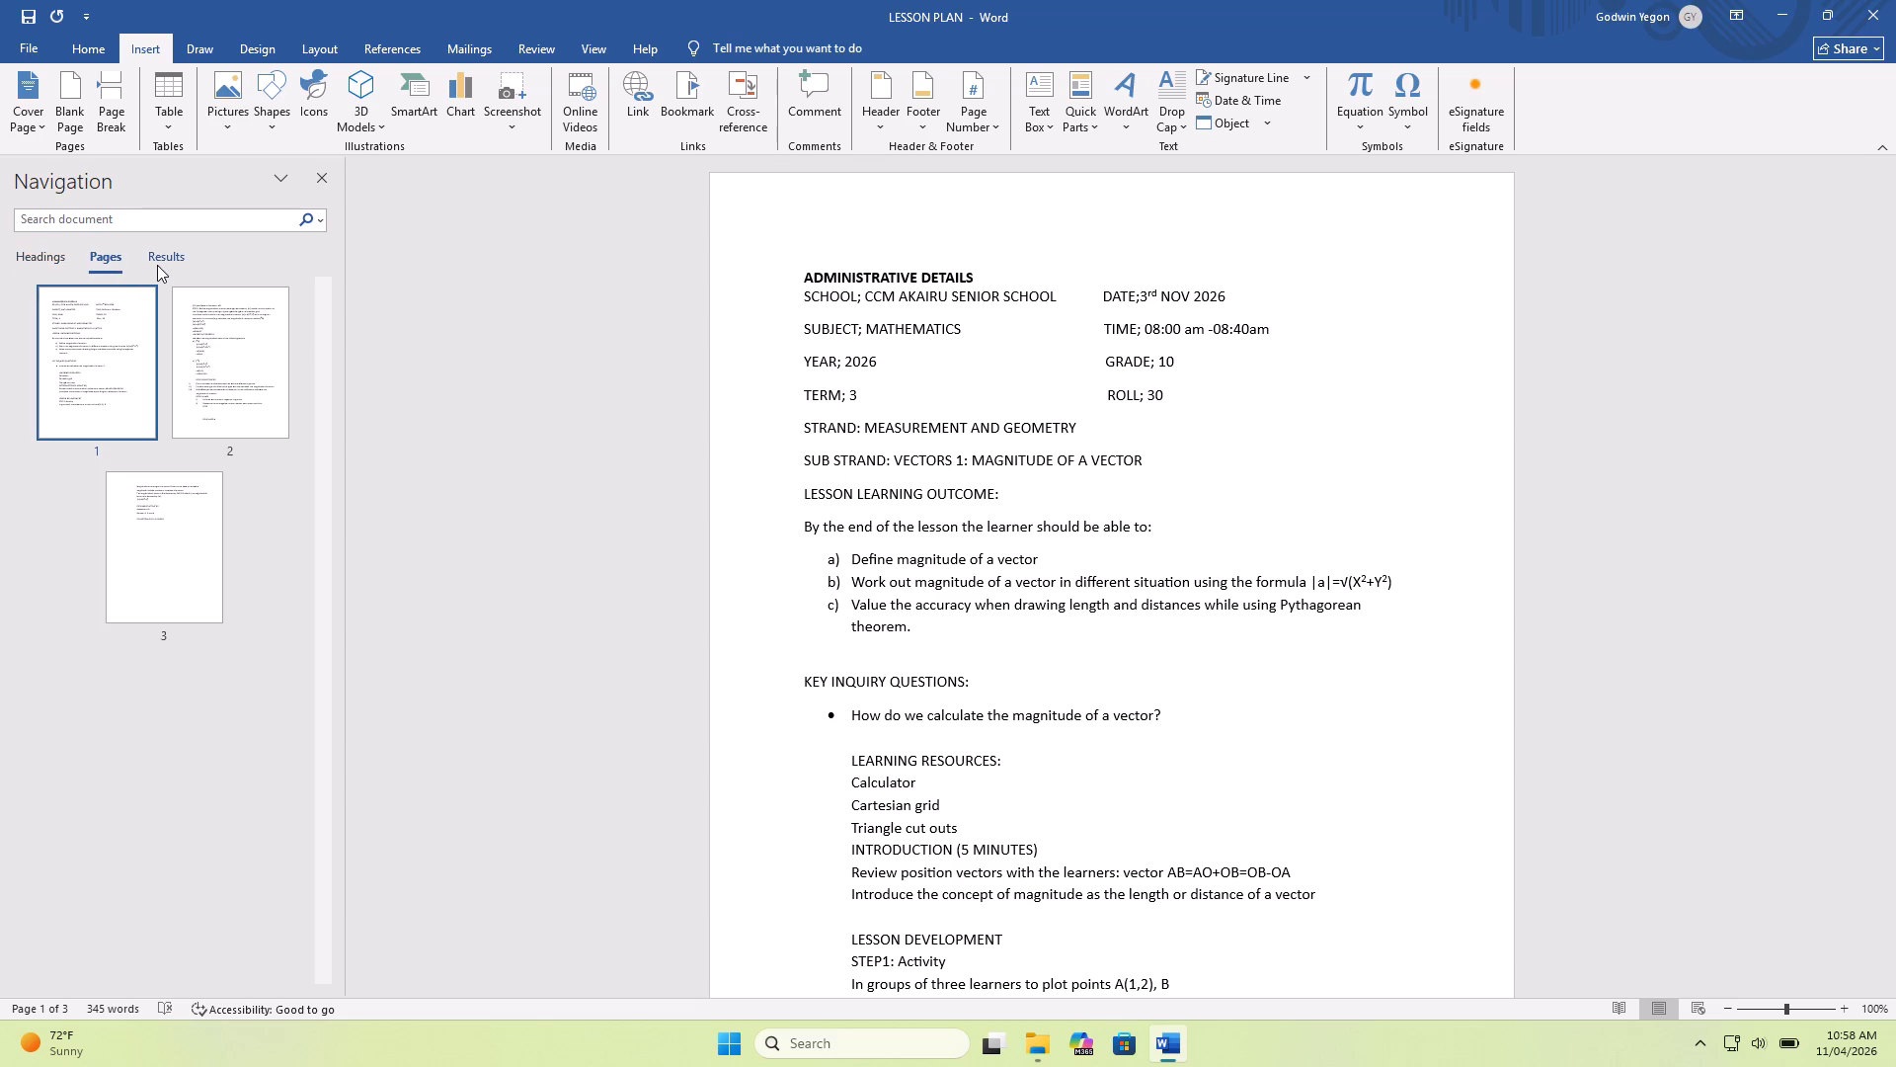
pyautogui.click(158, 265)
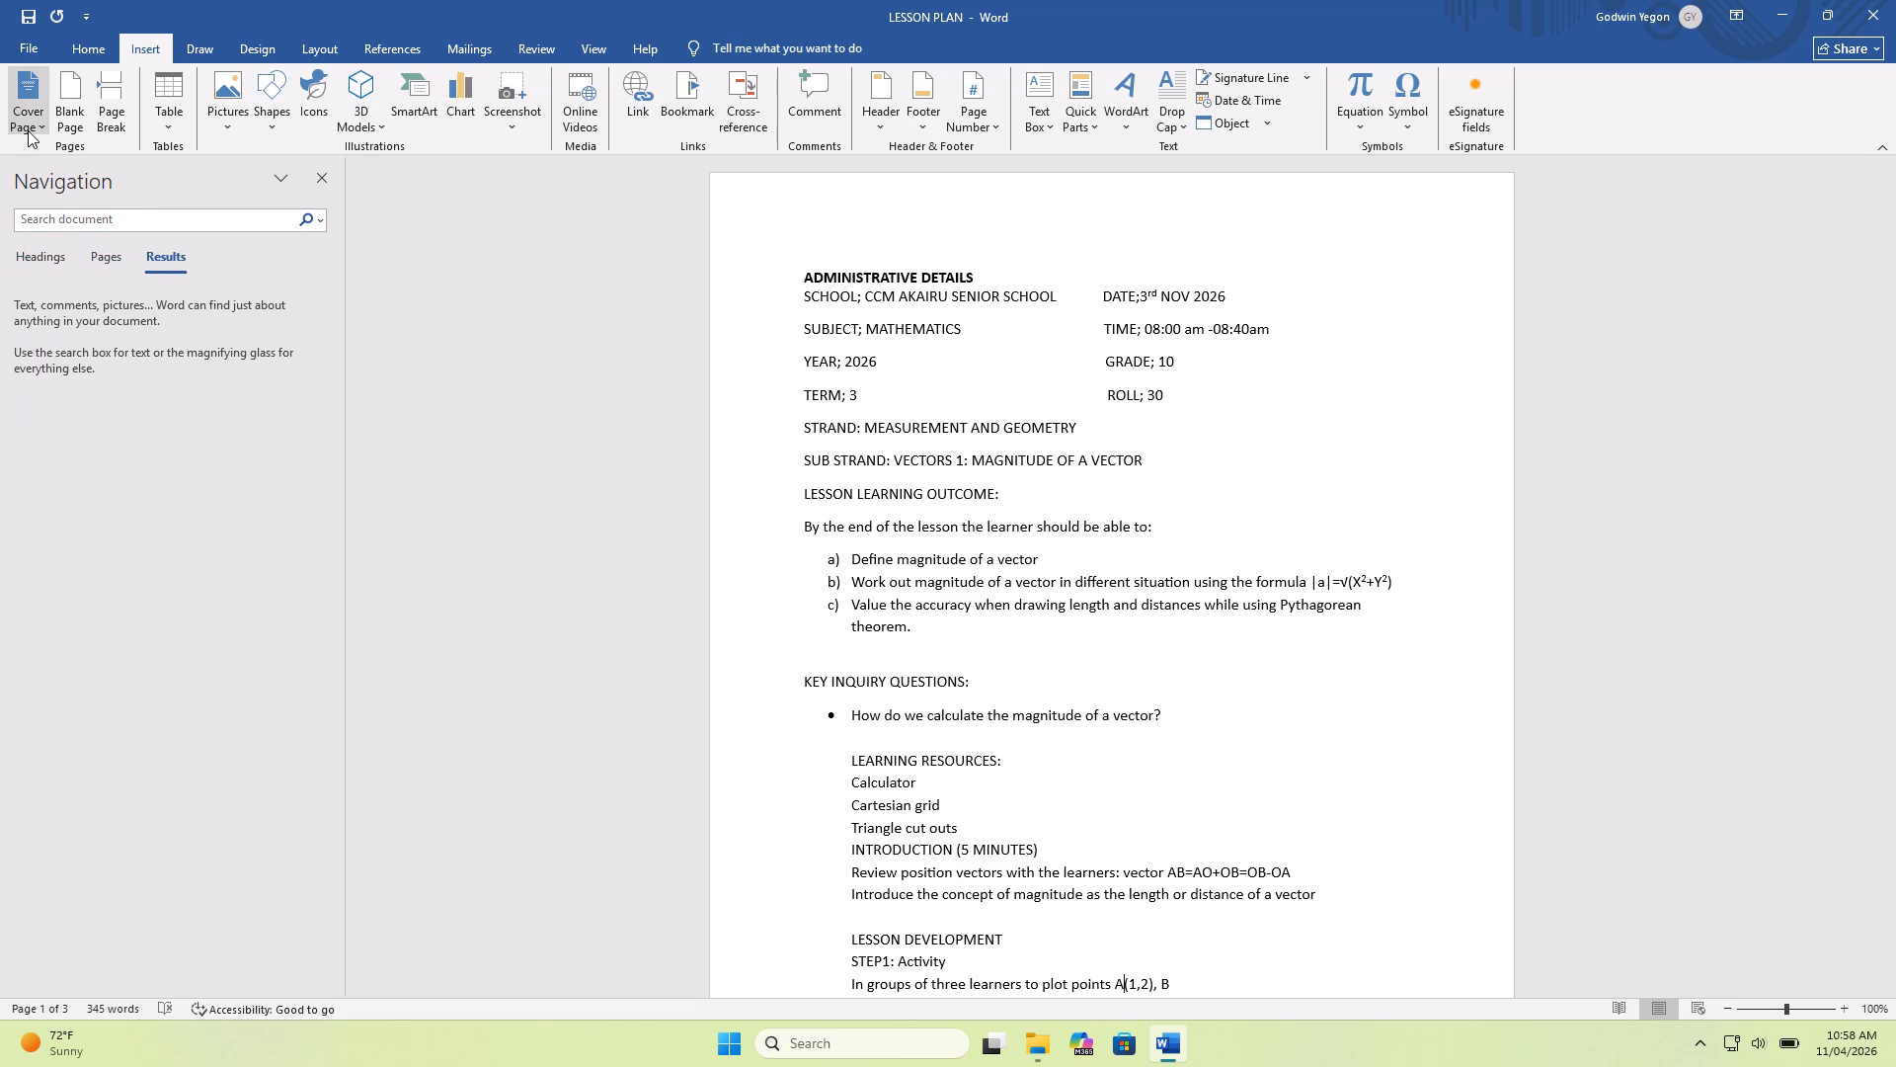
# Insert the built-in Filigree cover page at the start of the lesson plan.
pyautogui.click(37, 126)
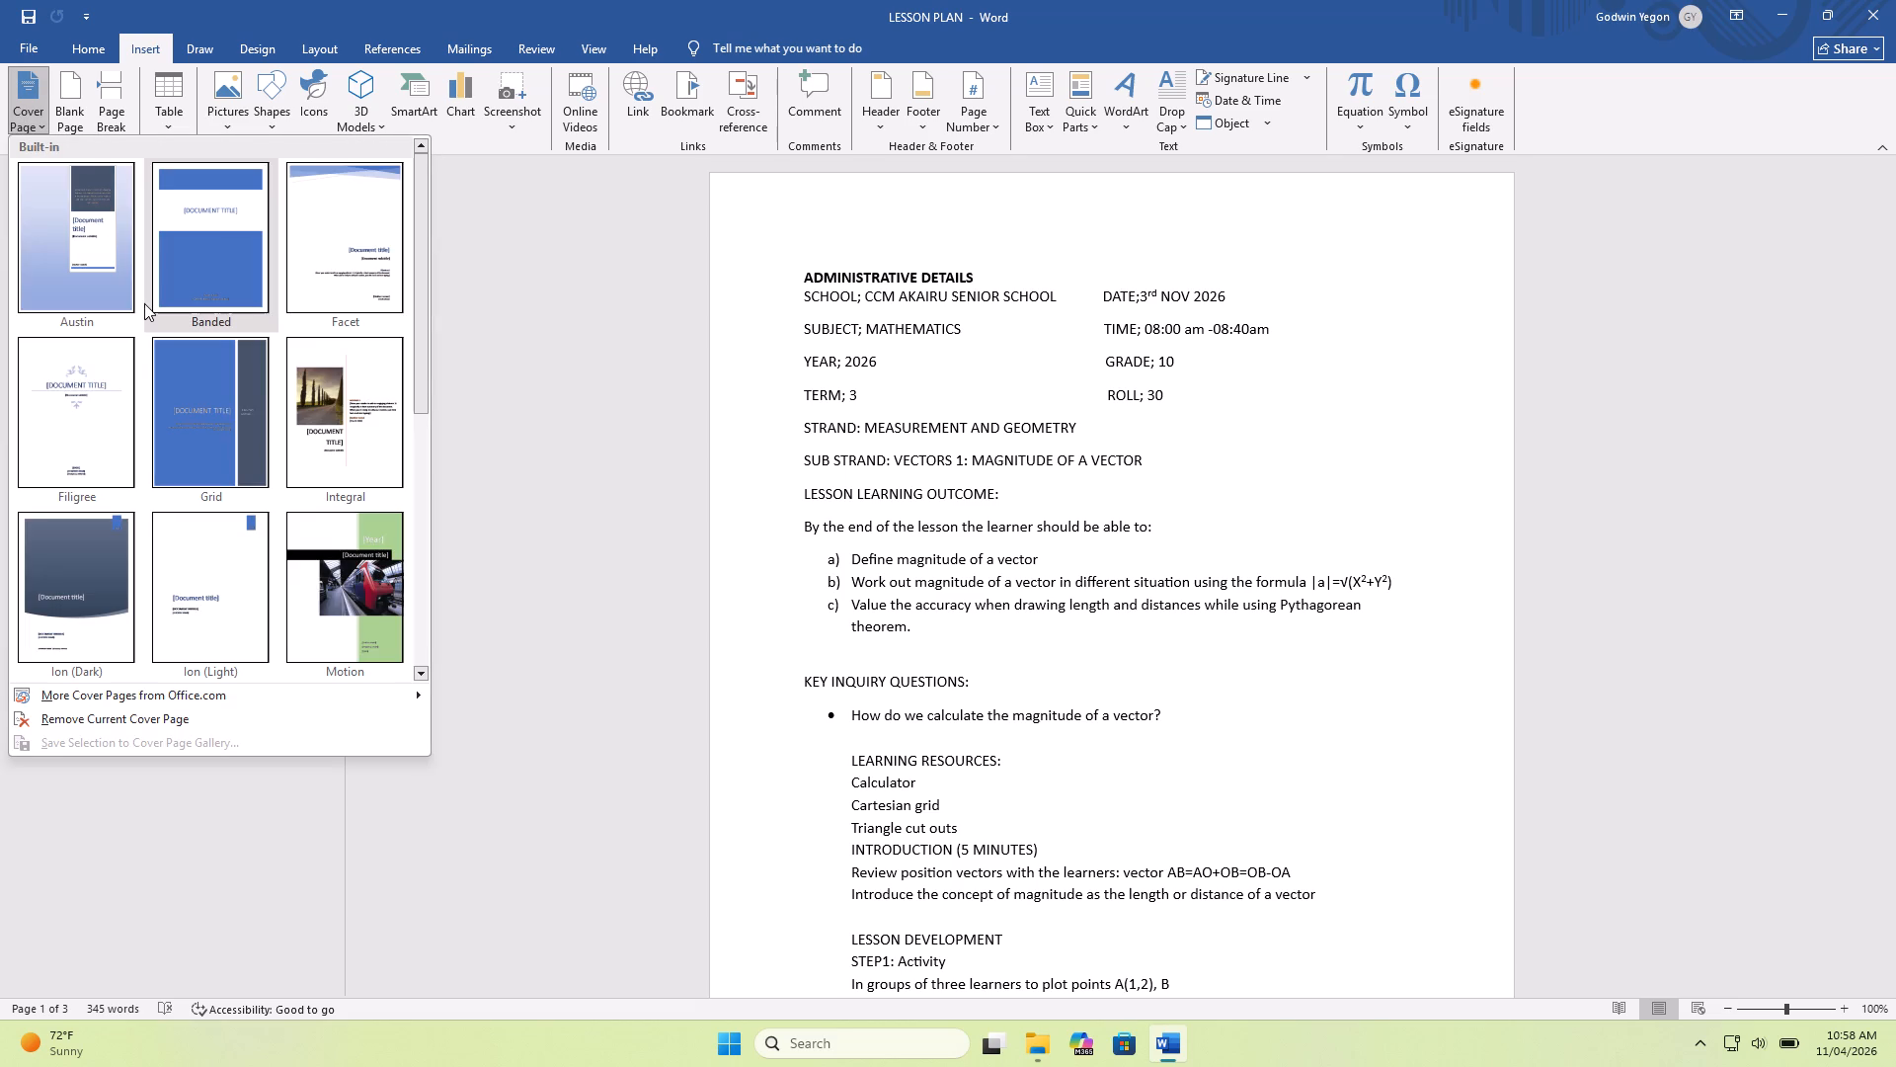
pyautogui.click(118, 393)
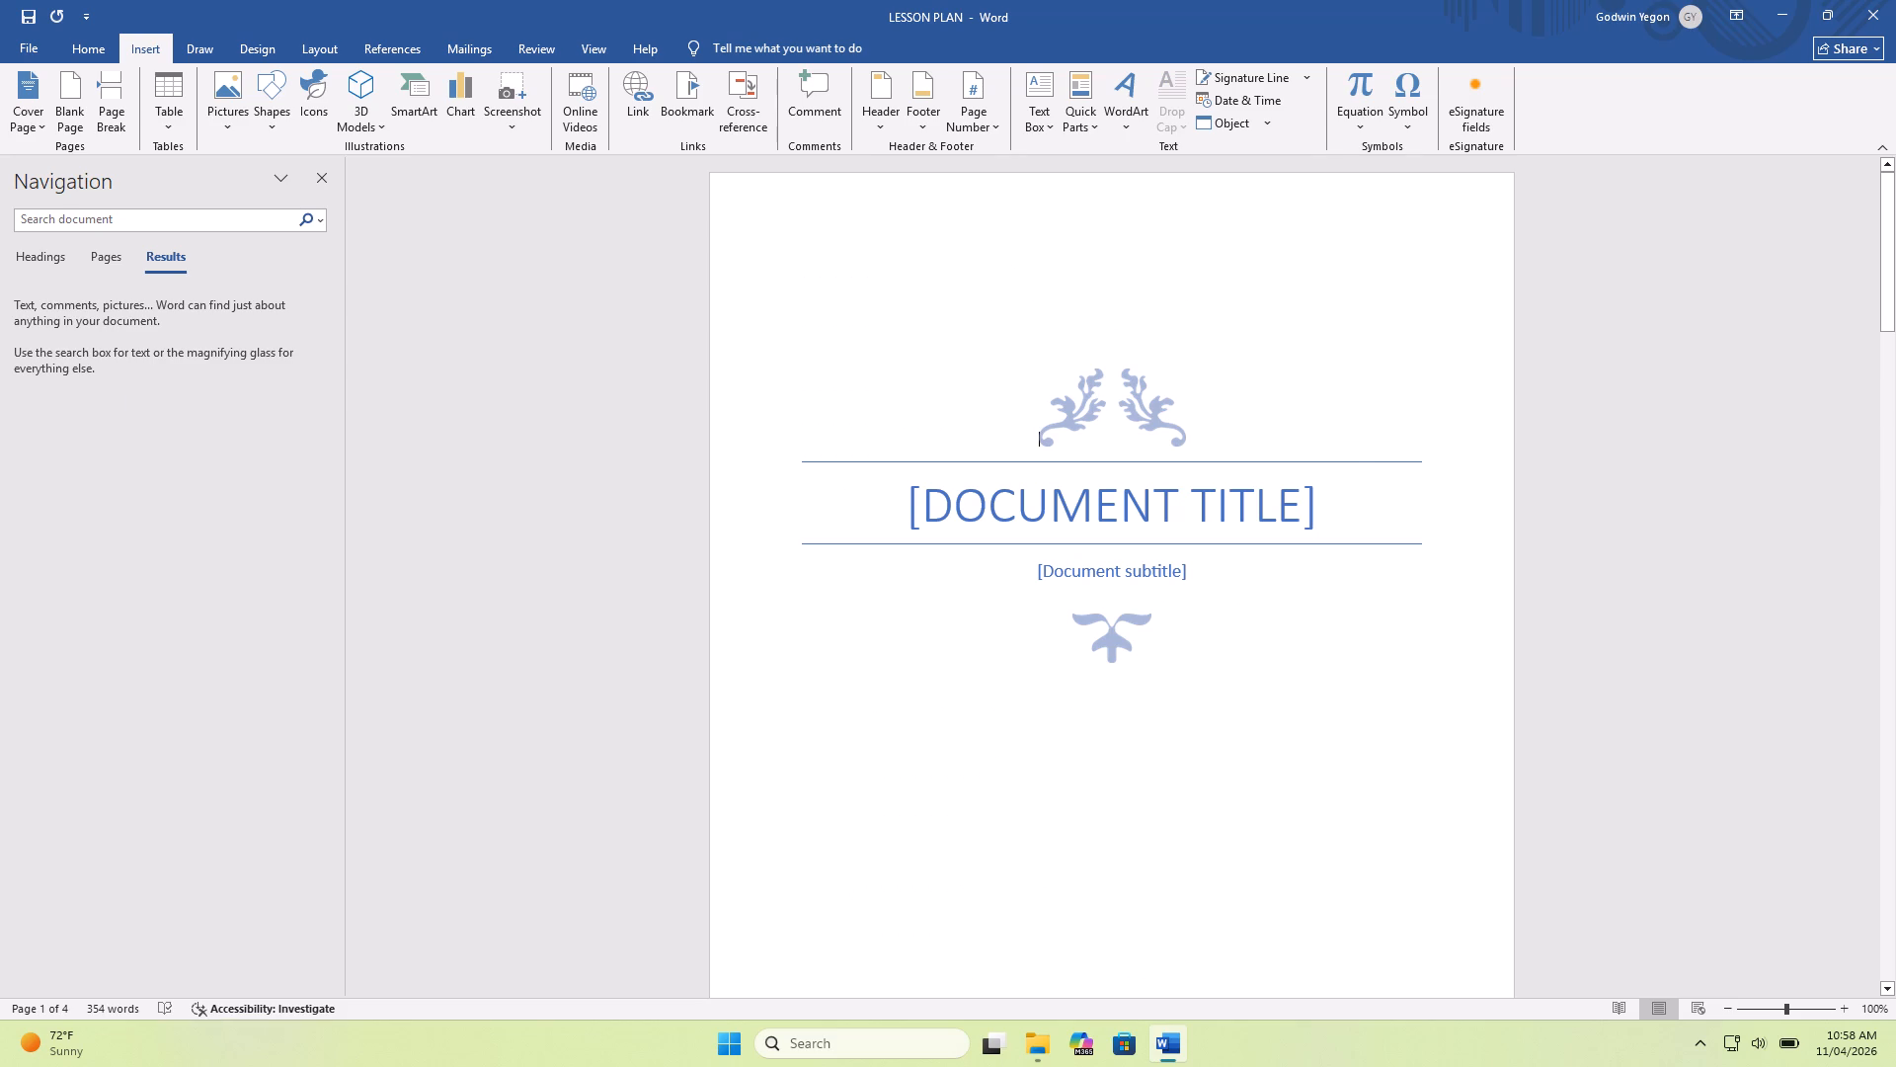
pyautogui.scroll(-1, 1046, 436)
pyautogui.scroll(1, 1046, 436)
# Delete the document title and document subtitle placeholders from the cover page.
pyautogui.click(931, 481)
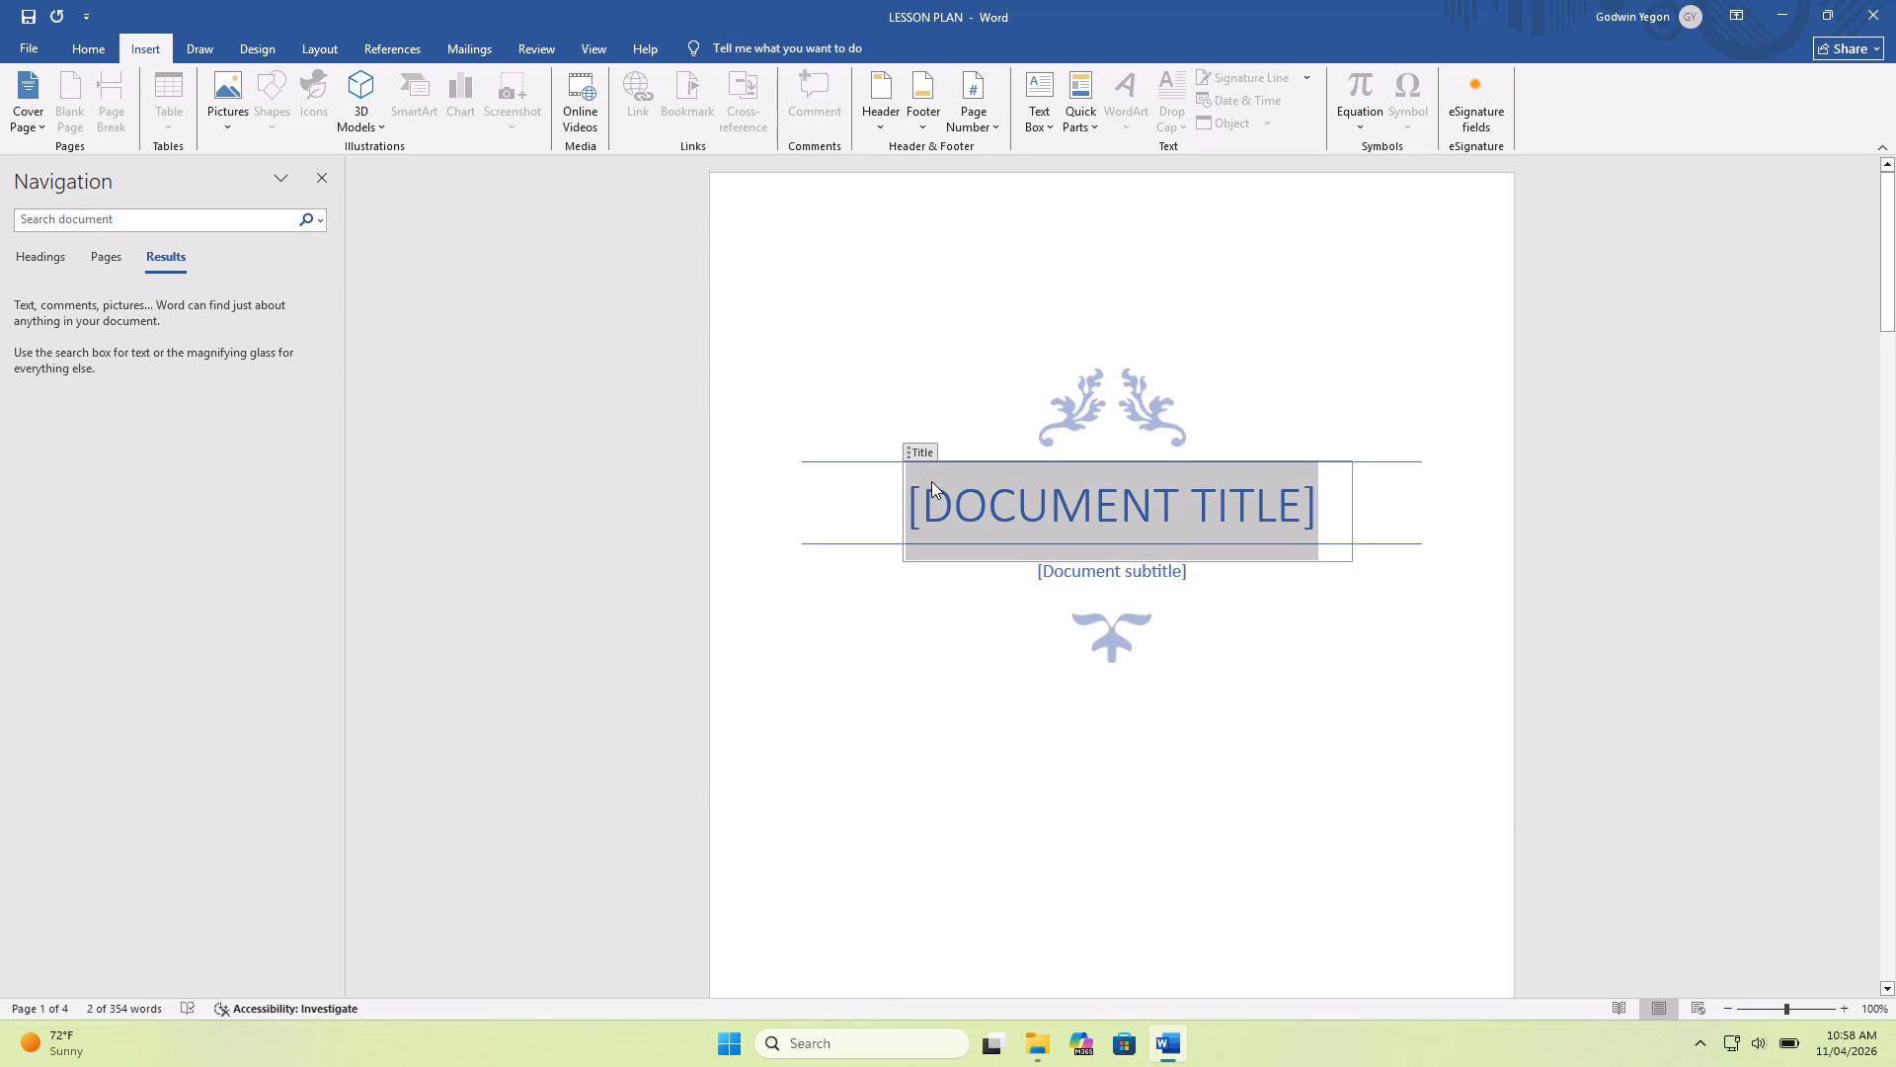
pyautogui.hotkey('ctrl', 'v')
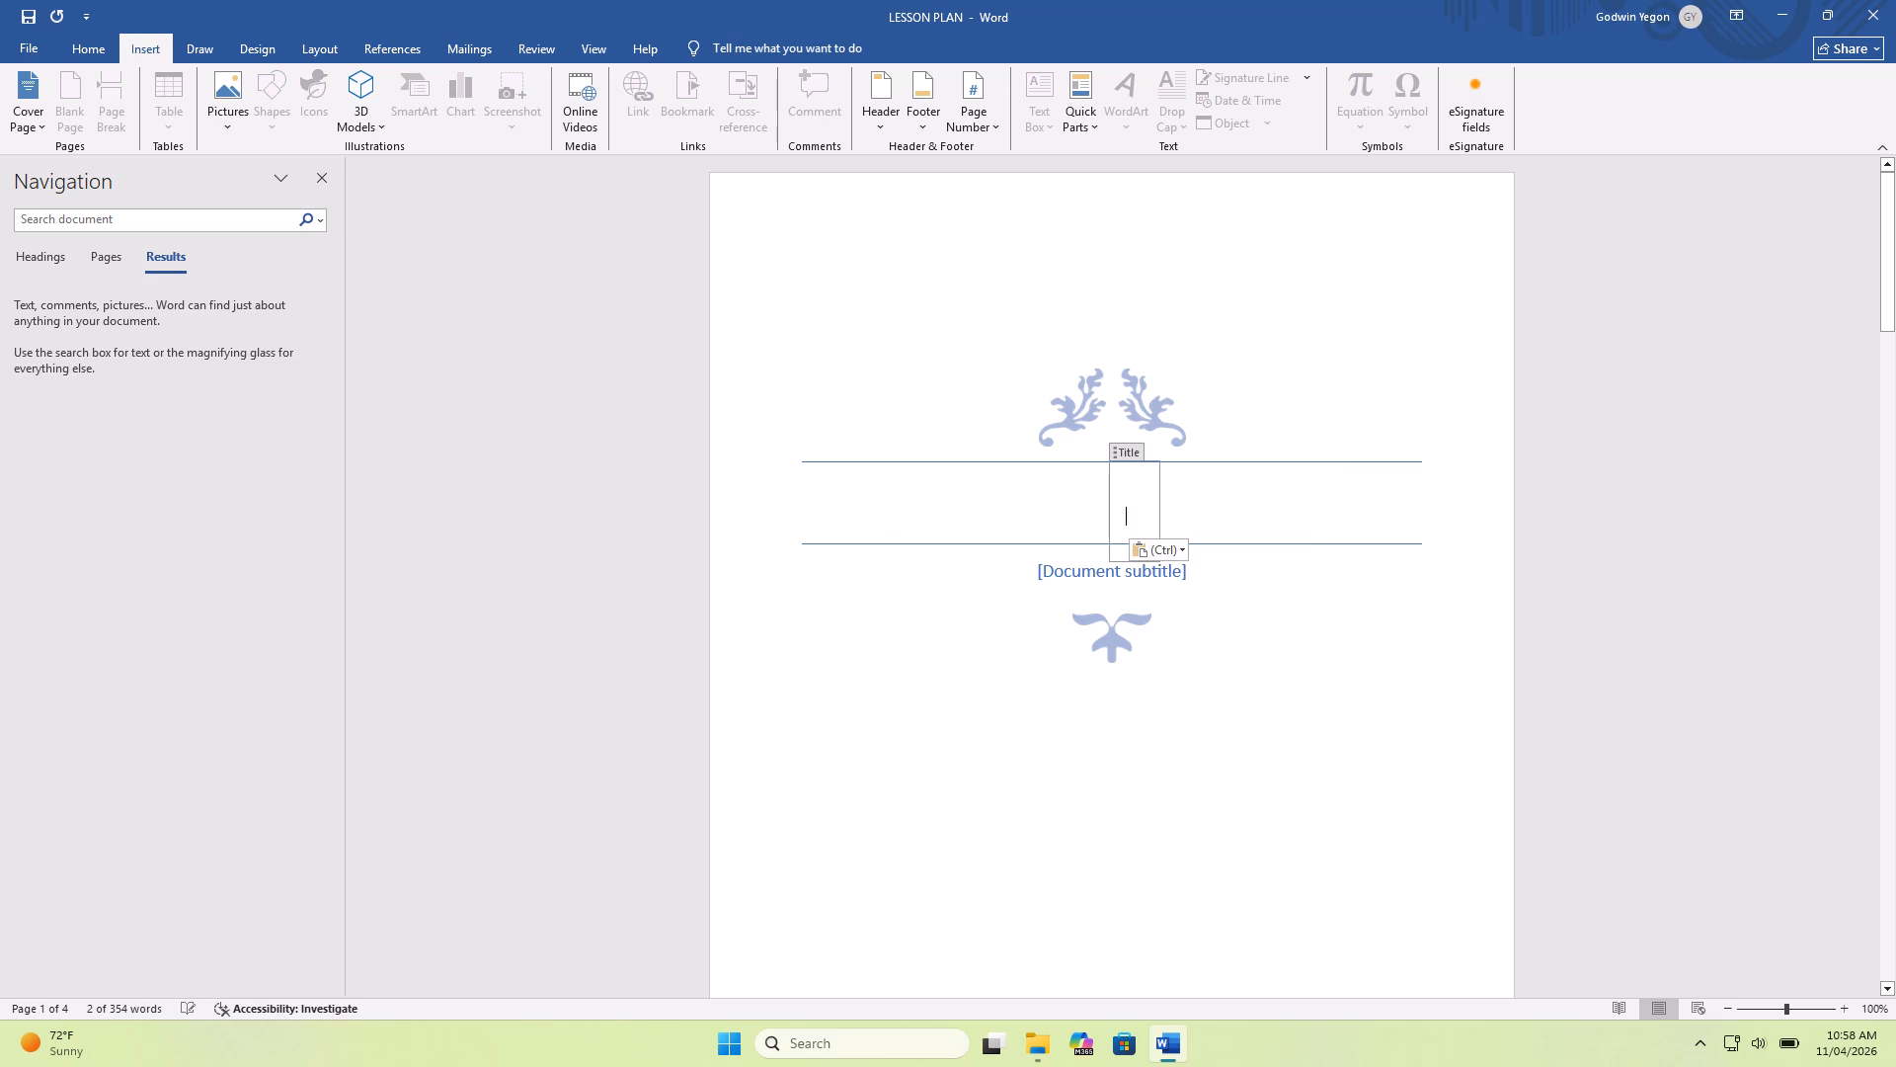
pyautogui.press('BackSpace')
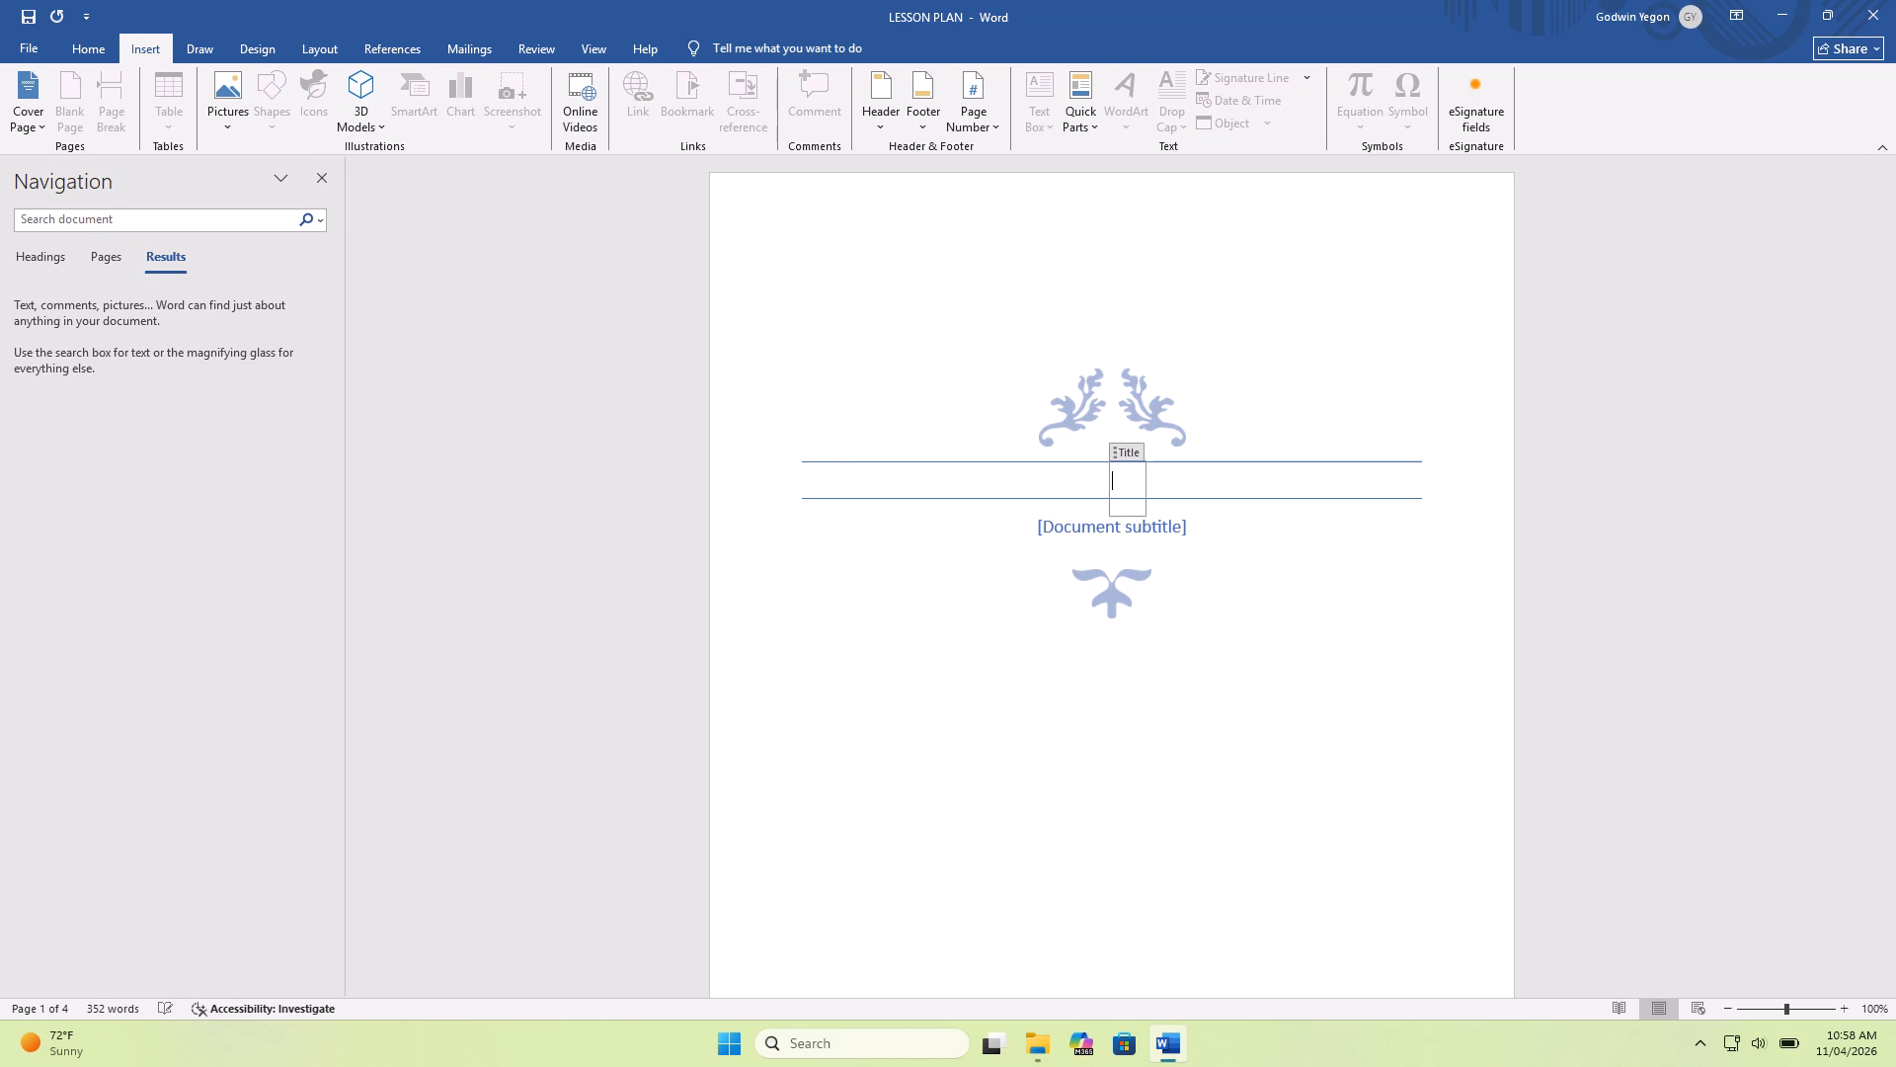
pyautogui.press('BackSpace')
pyautogui.click(1185, 515)
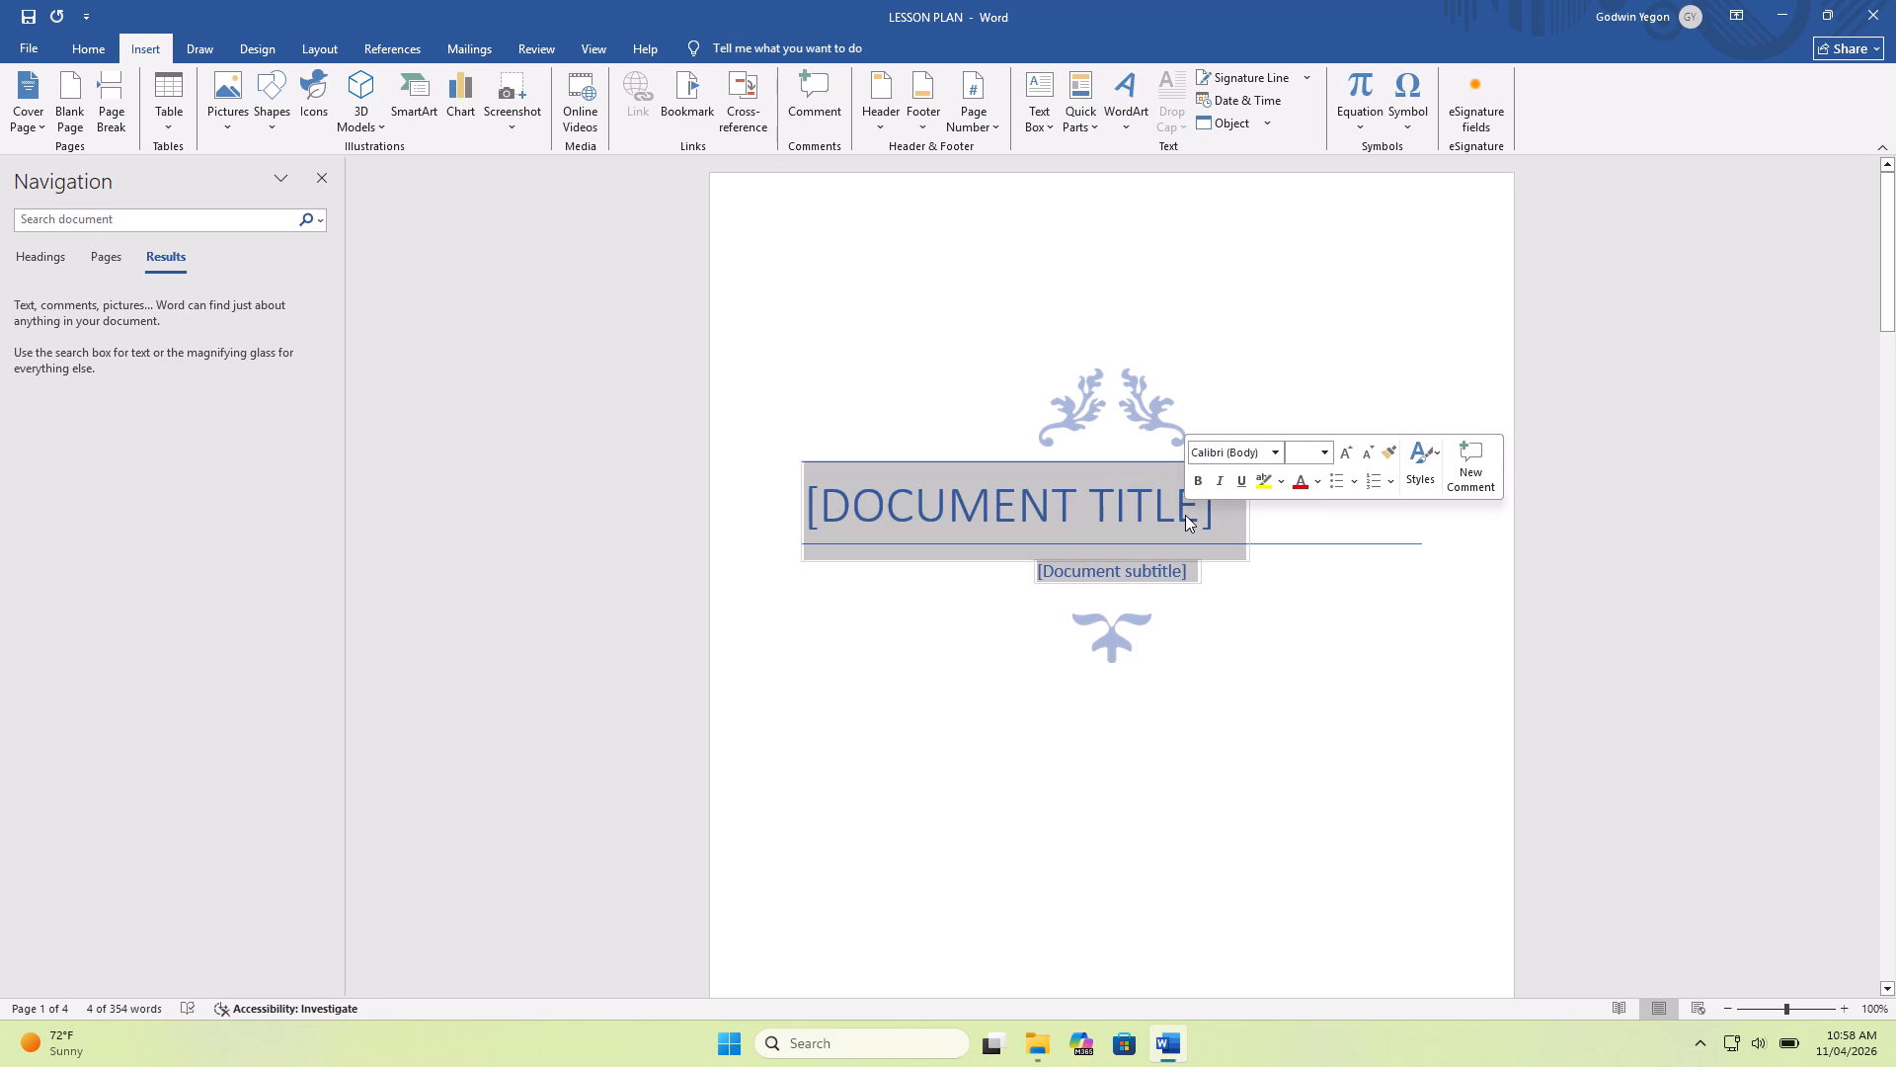
pyautogui.press('BackSpace')
# Delete the two decorative leaf ornaments from the cover page.
pyautogui.click(1080, 489)
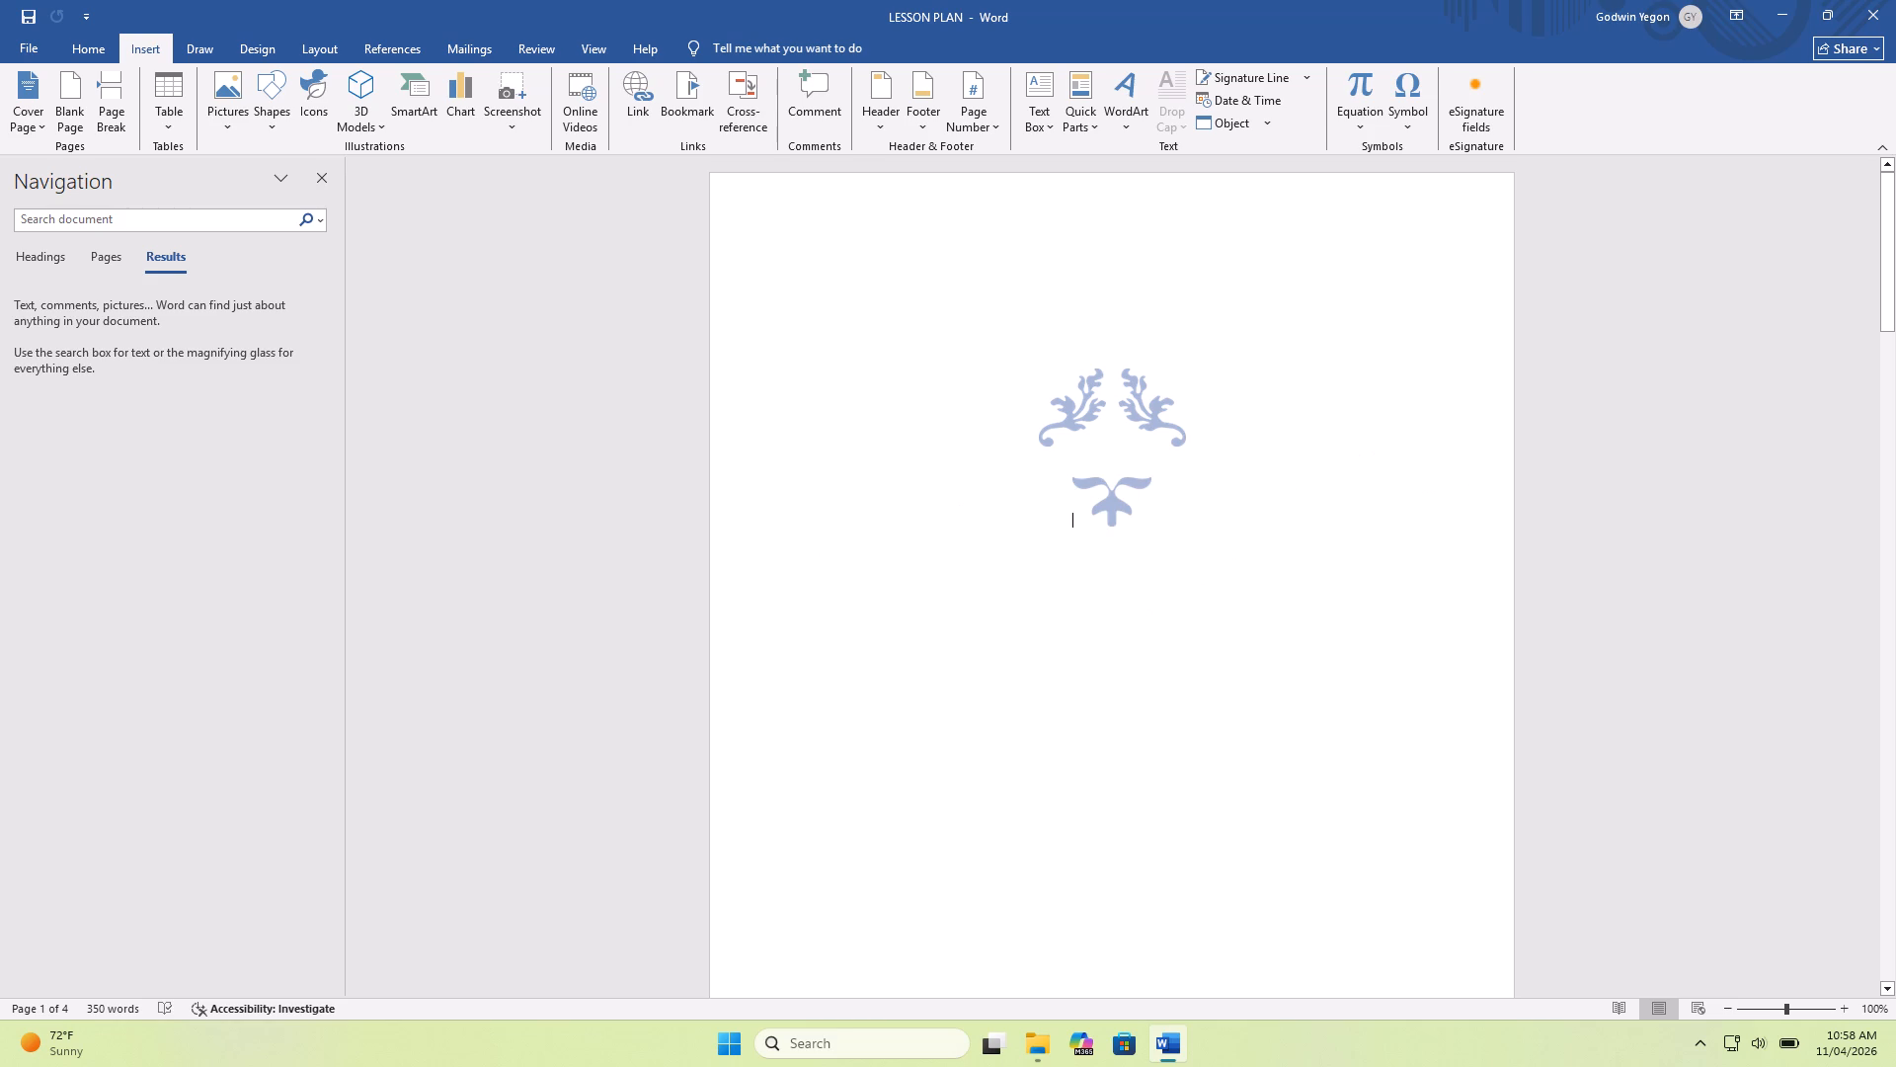
pyautogui.press('BackSpace')
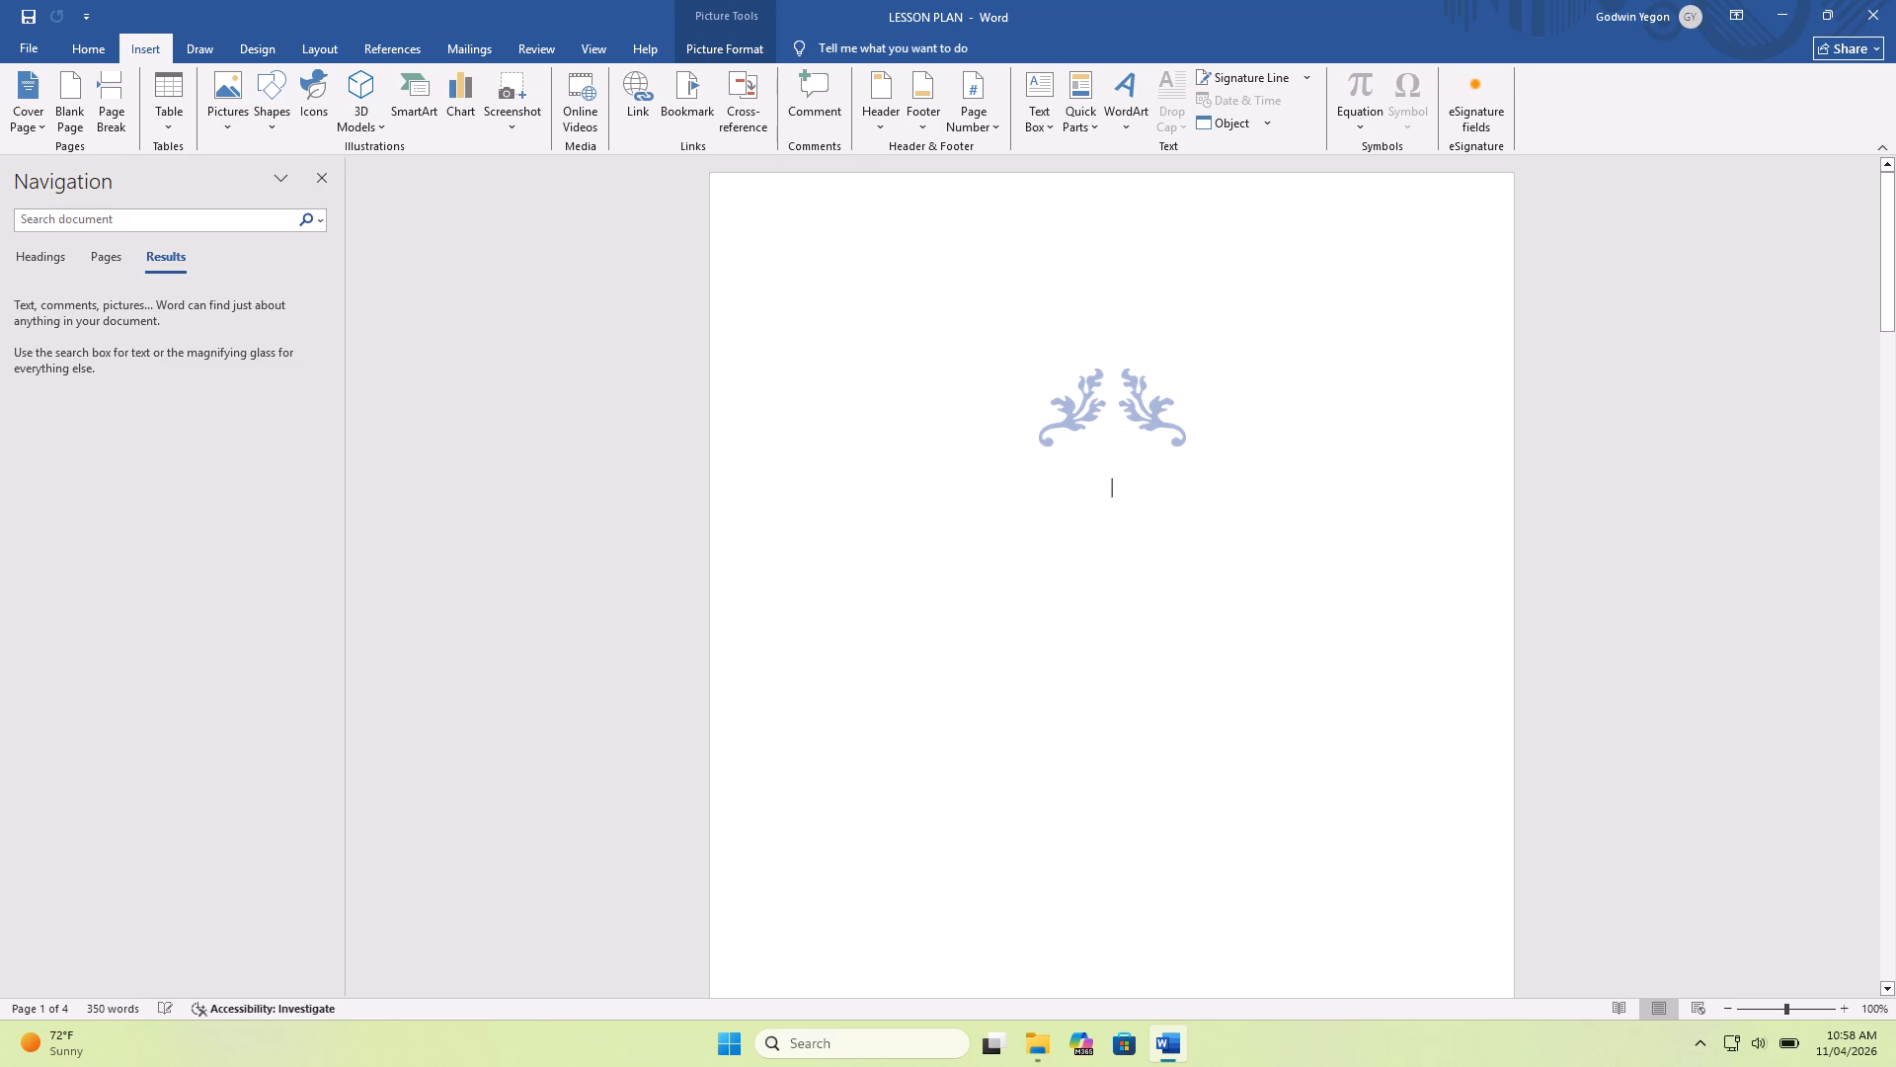
pyautogui.click(1079, 402)
pyautogui.press('BackSpace')
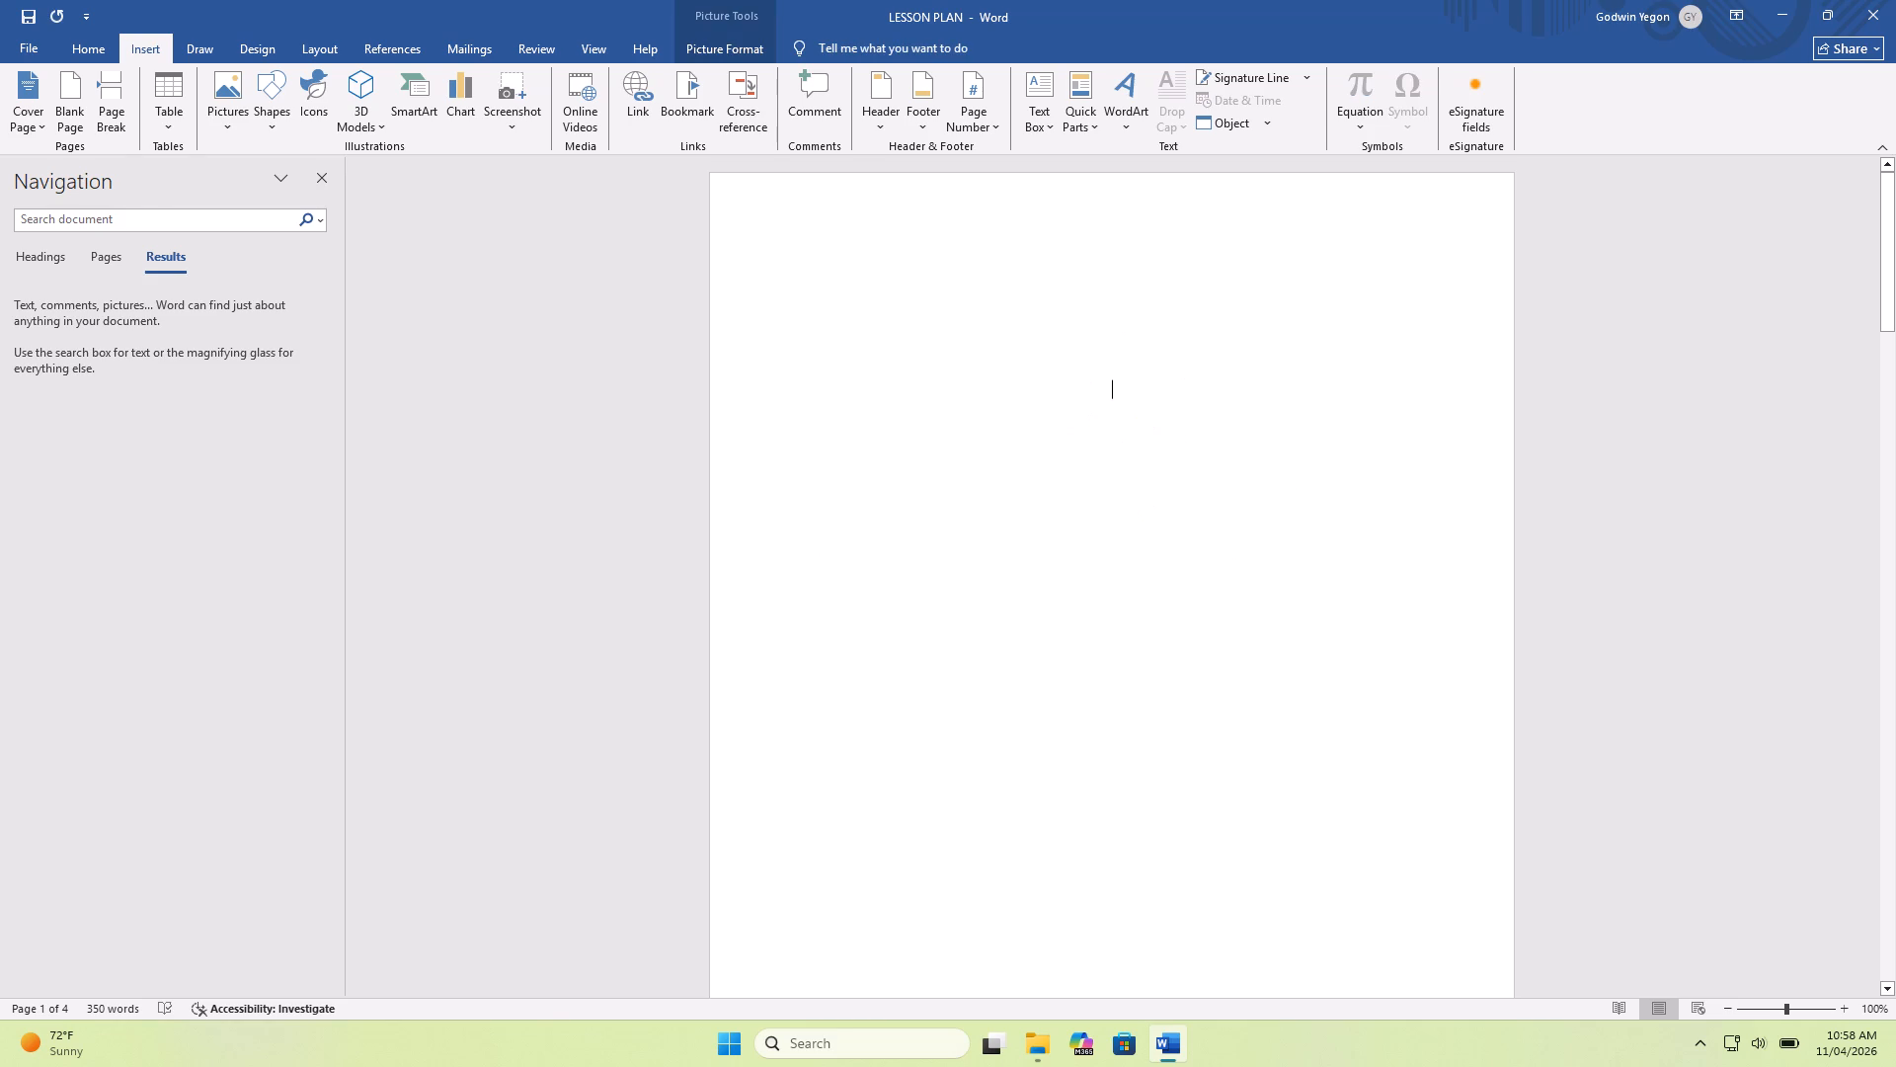
# Delete the date, company name and company address placeholders at the bottom of the cover page.
pyautogui.scroll(-1, 1079, 402)
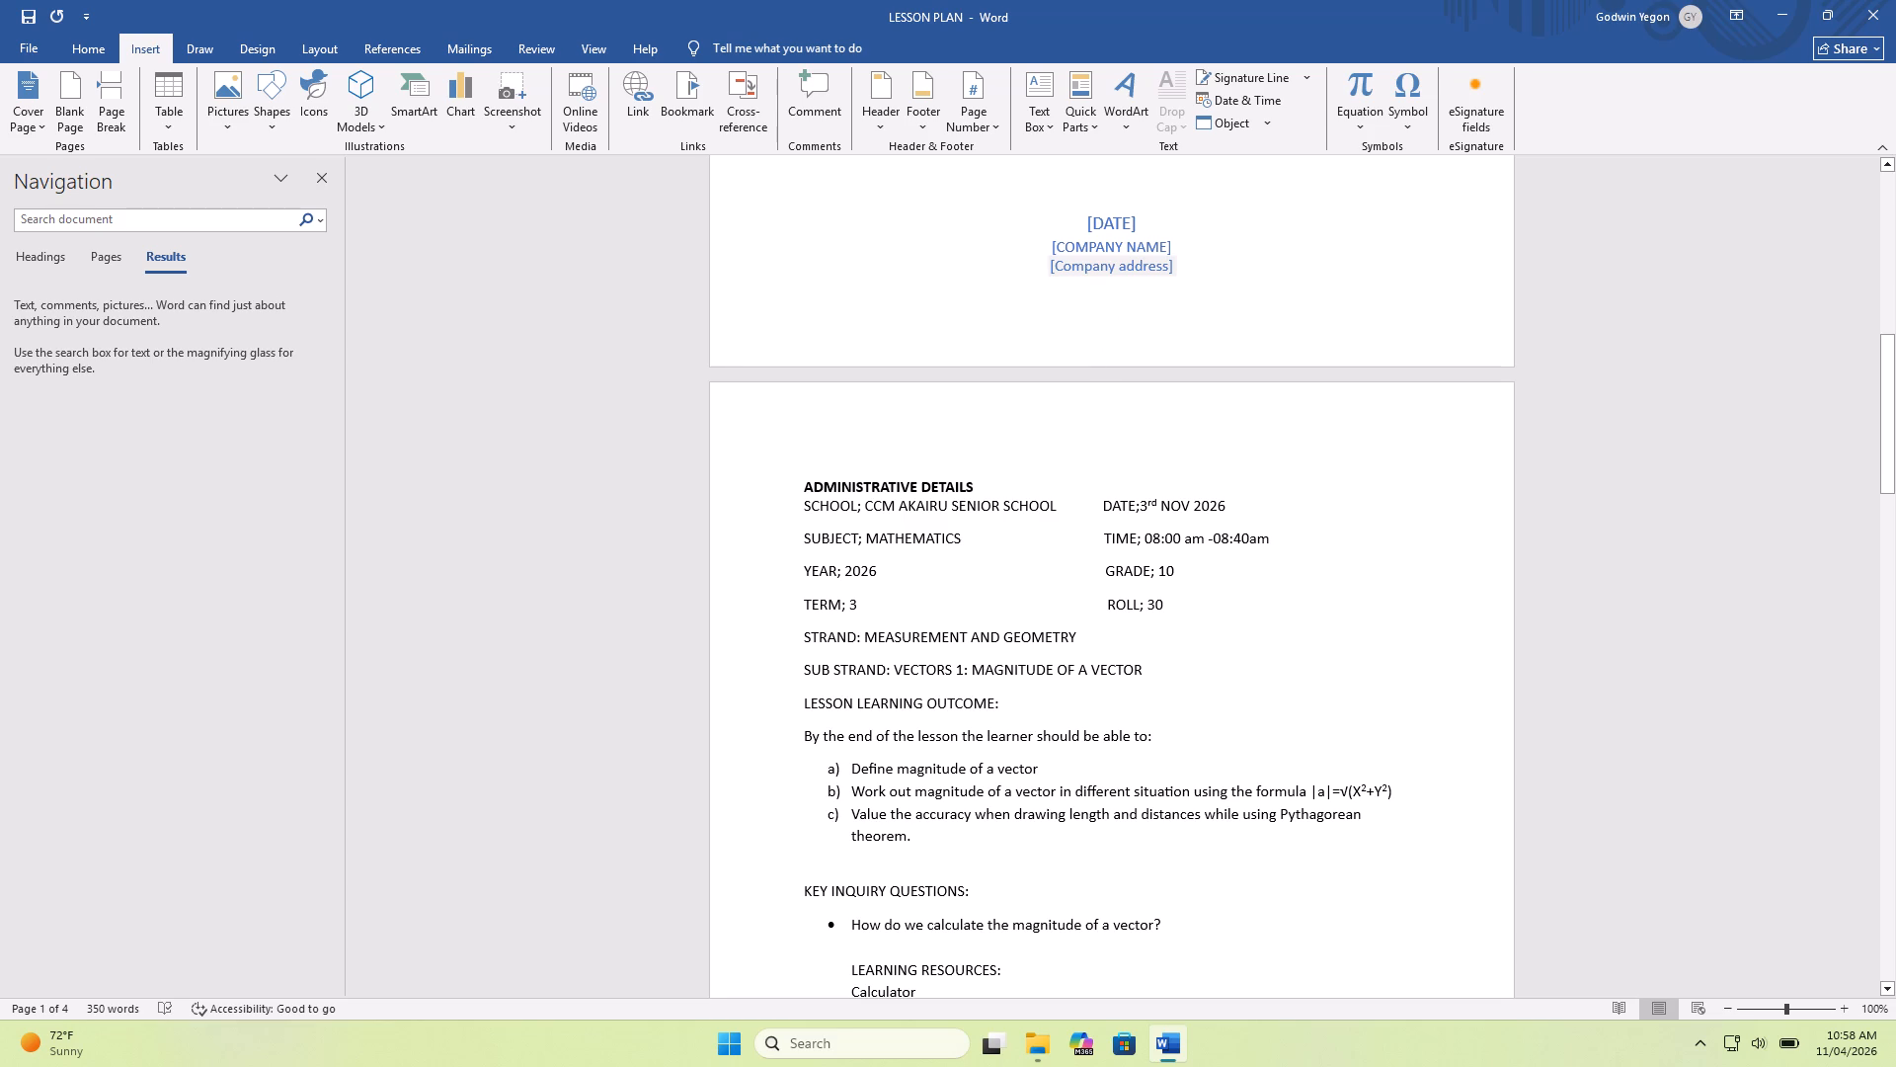
pyautogui.click(1175, 258)
pyautogui.moveTo(1175, 258); pyautogui.dragTo(1156, 217)
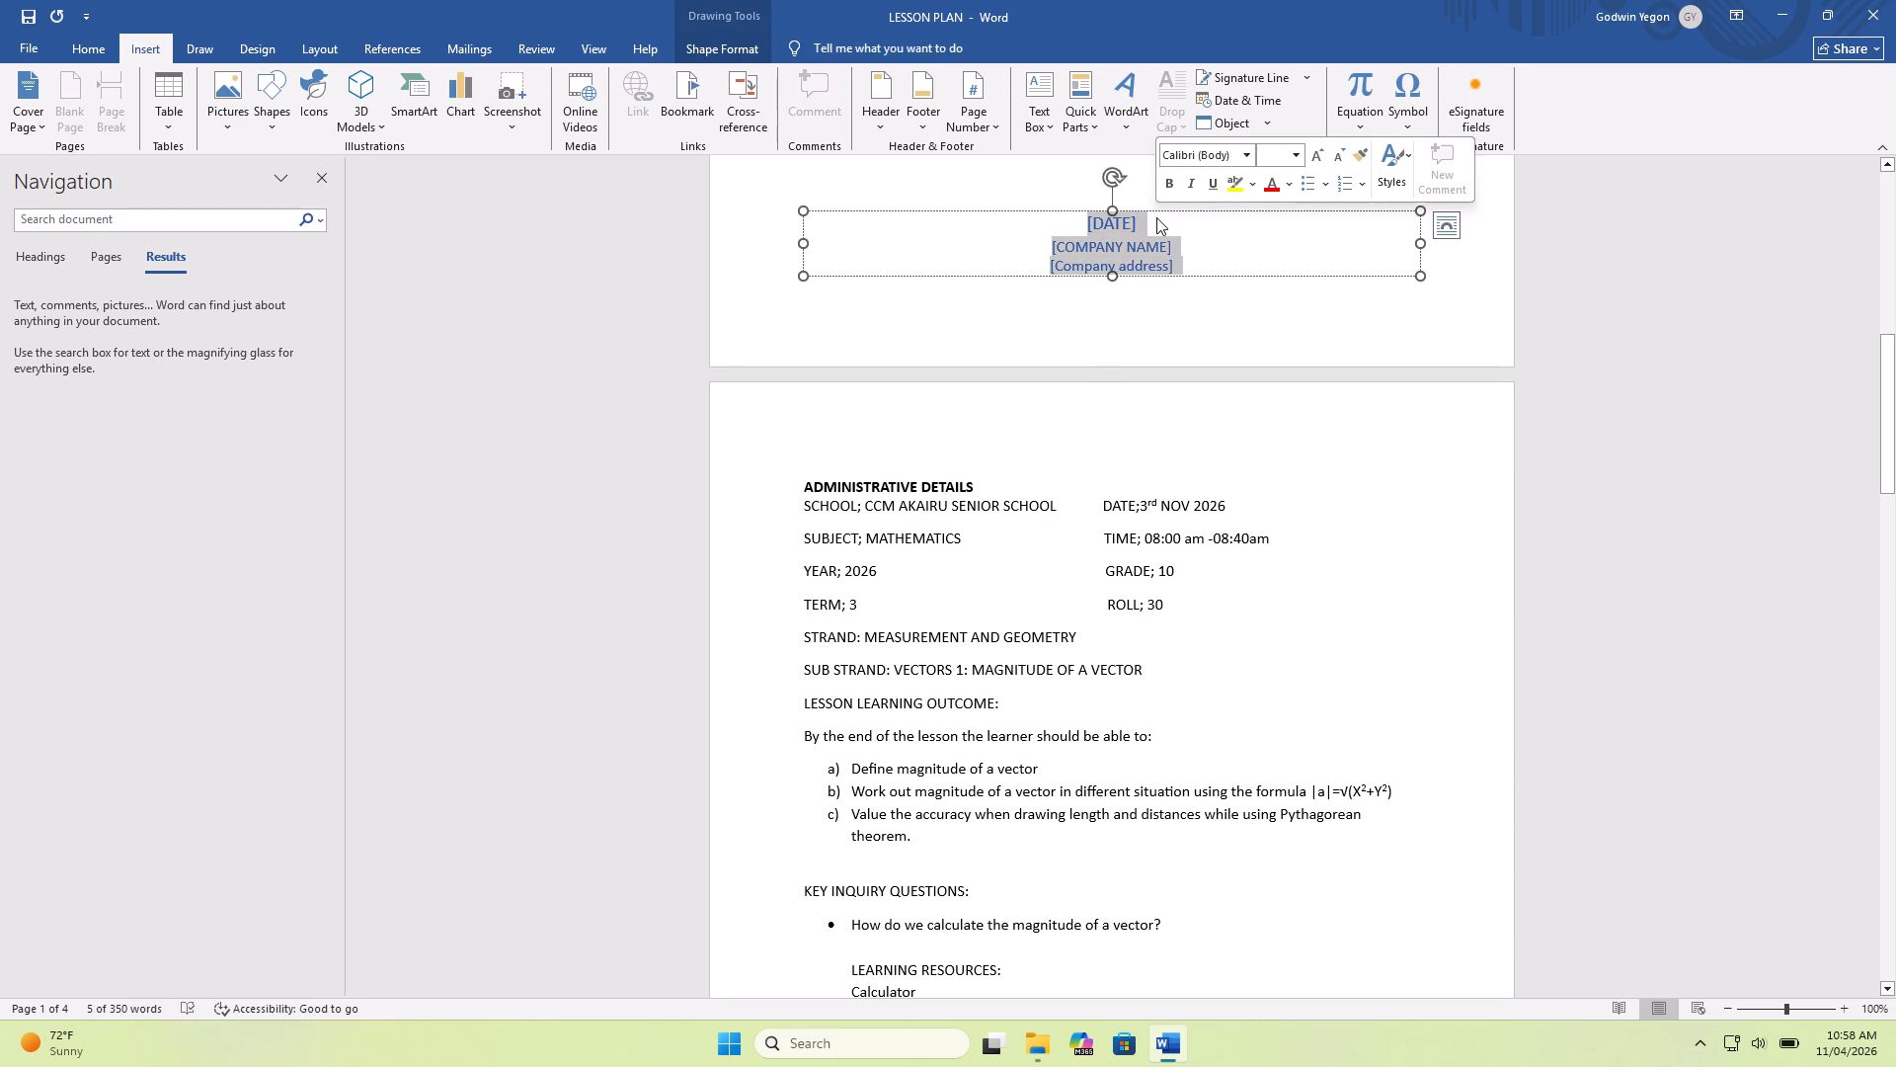
pyautogui.press('BackSpace')
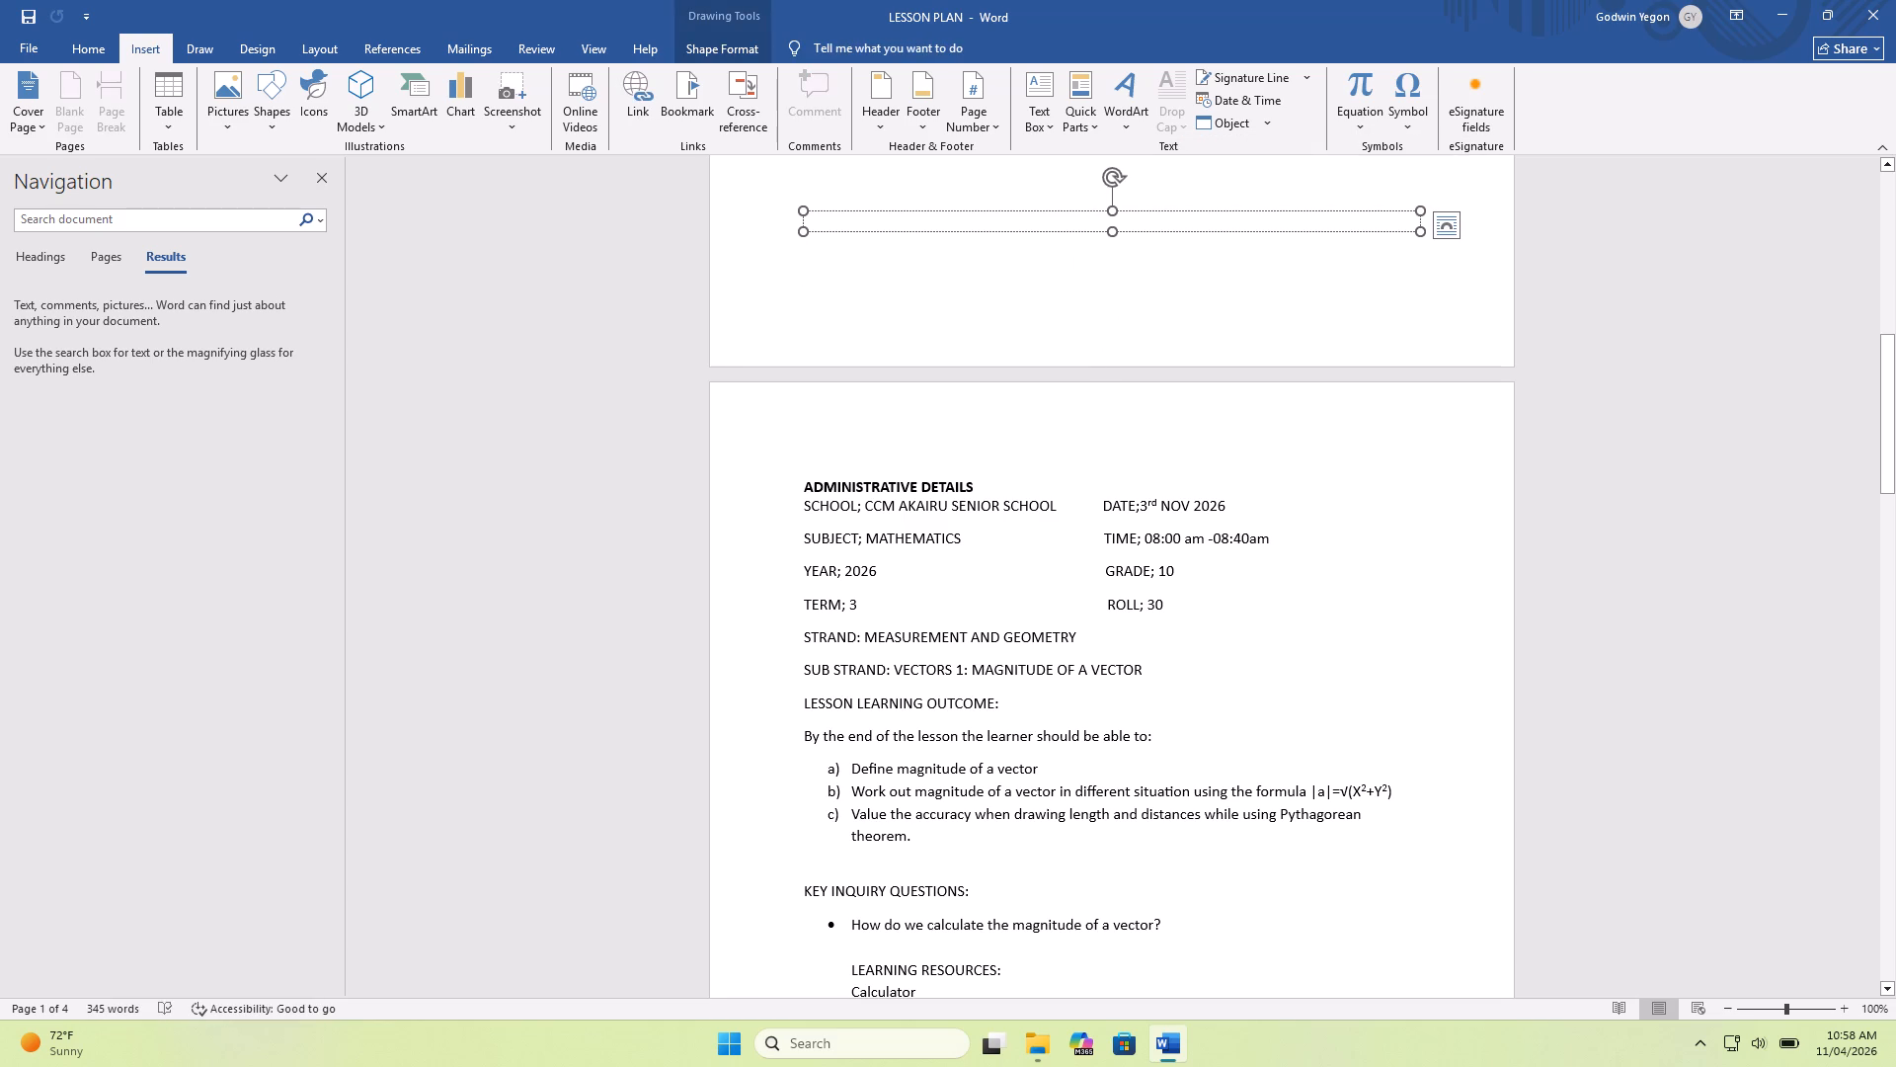
pyautogui.click(1115, 287)
# Enter the text MATH/CHEM near the top of the emptied cover page, slightly left of its centre.
pyautogui.scroll(1, 1101, 245)
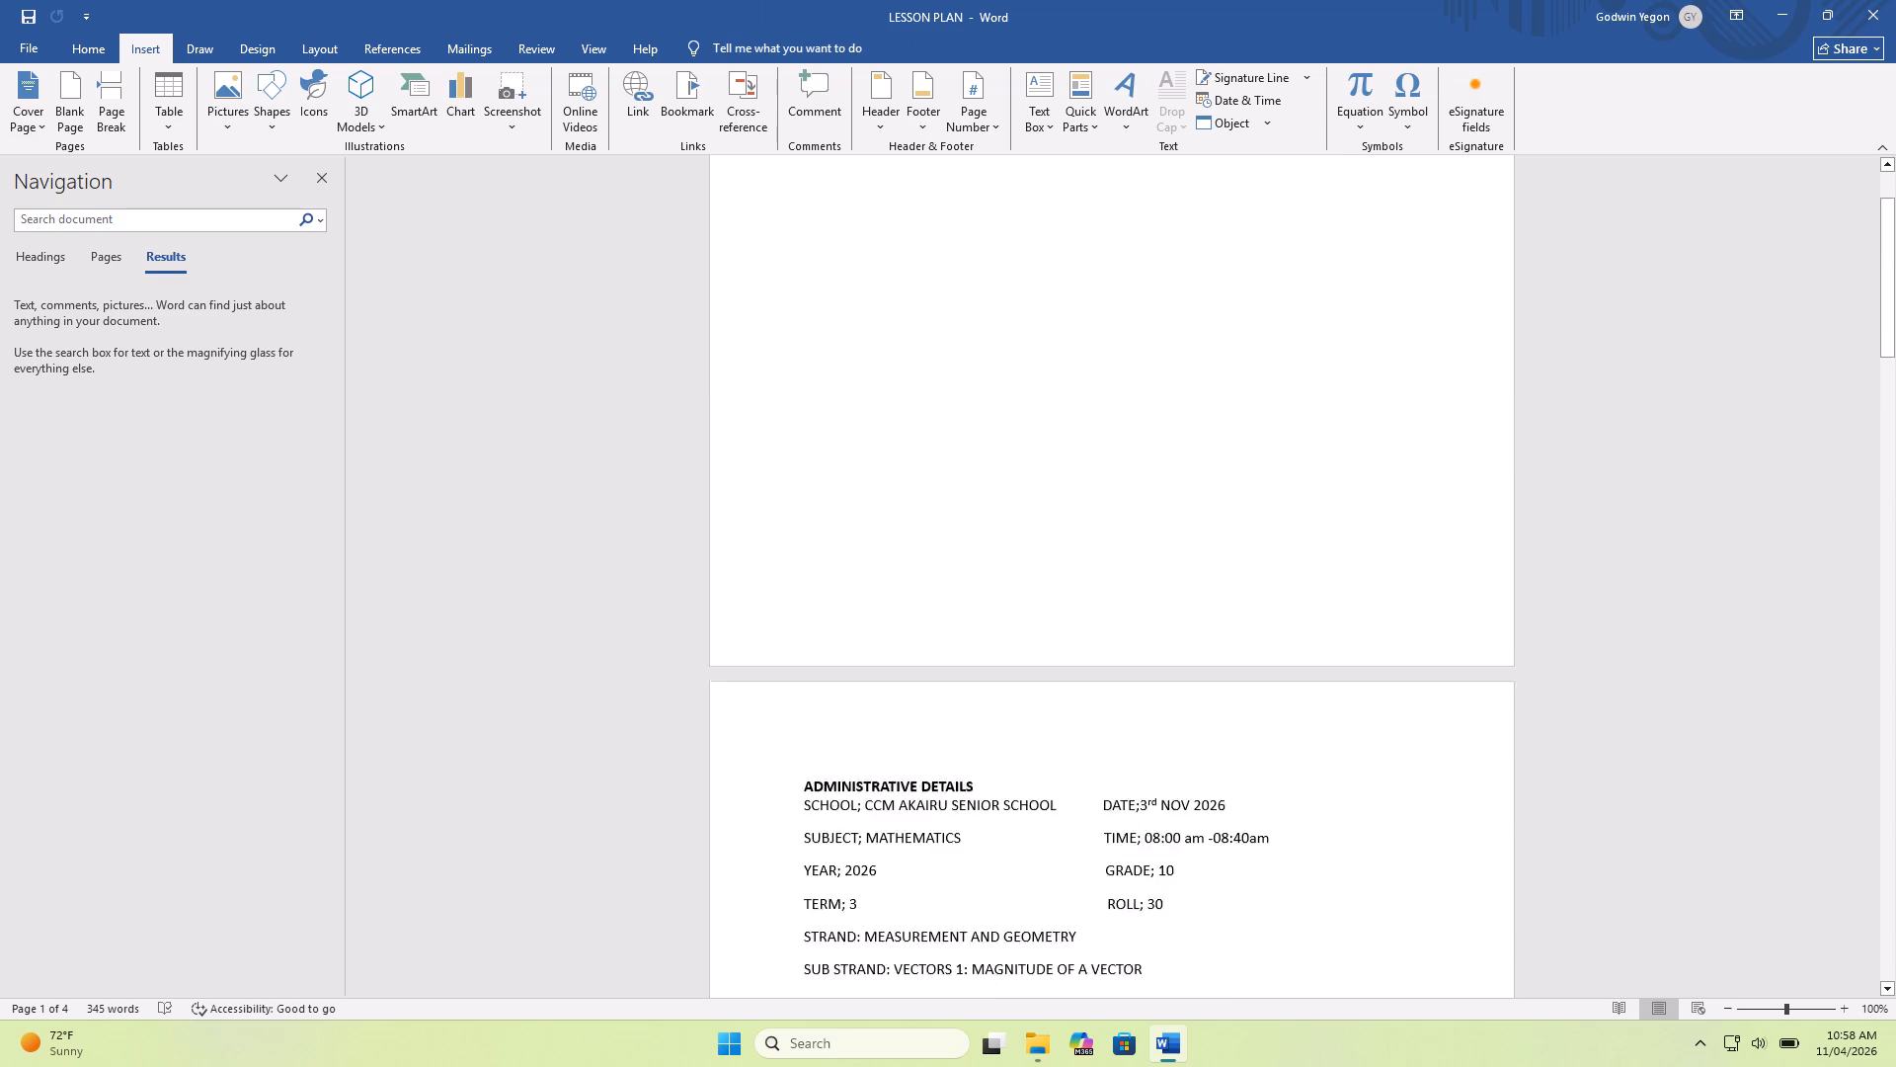
pyautogui.scroll(2, 1101, 245)
pyautogui.click(857, 332)
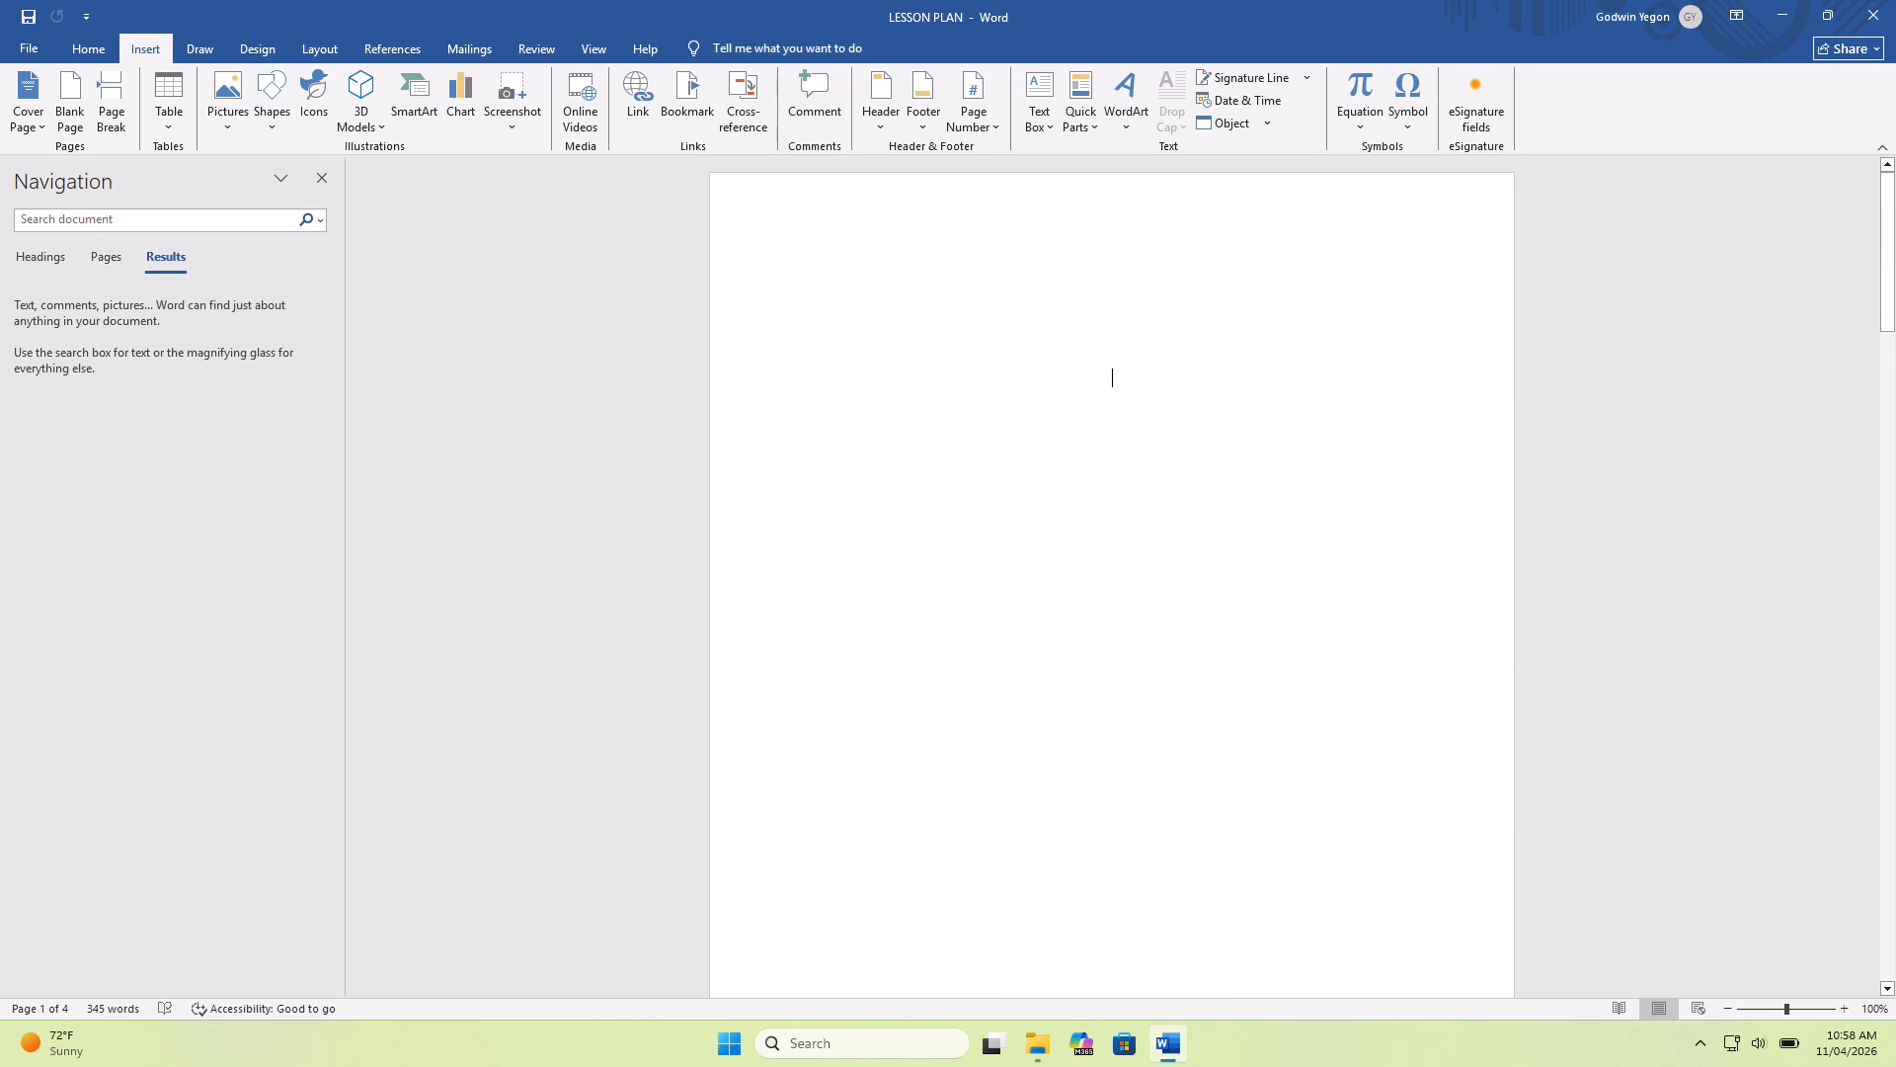
pyautogui.click(857, 332)
pyautogui.click(857, 332)
pyautogui.moveTo(1103, 371); pyautogui.dragTo(976, 373)
pyautogui.tripleClick(976, 373)
pyautogui.doubleClick(976, 373)
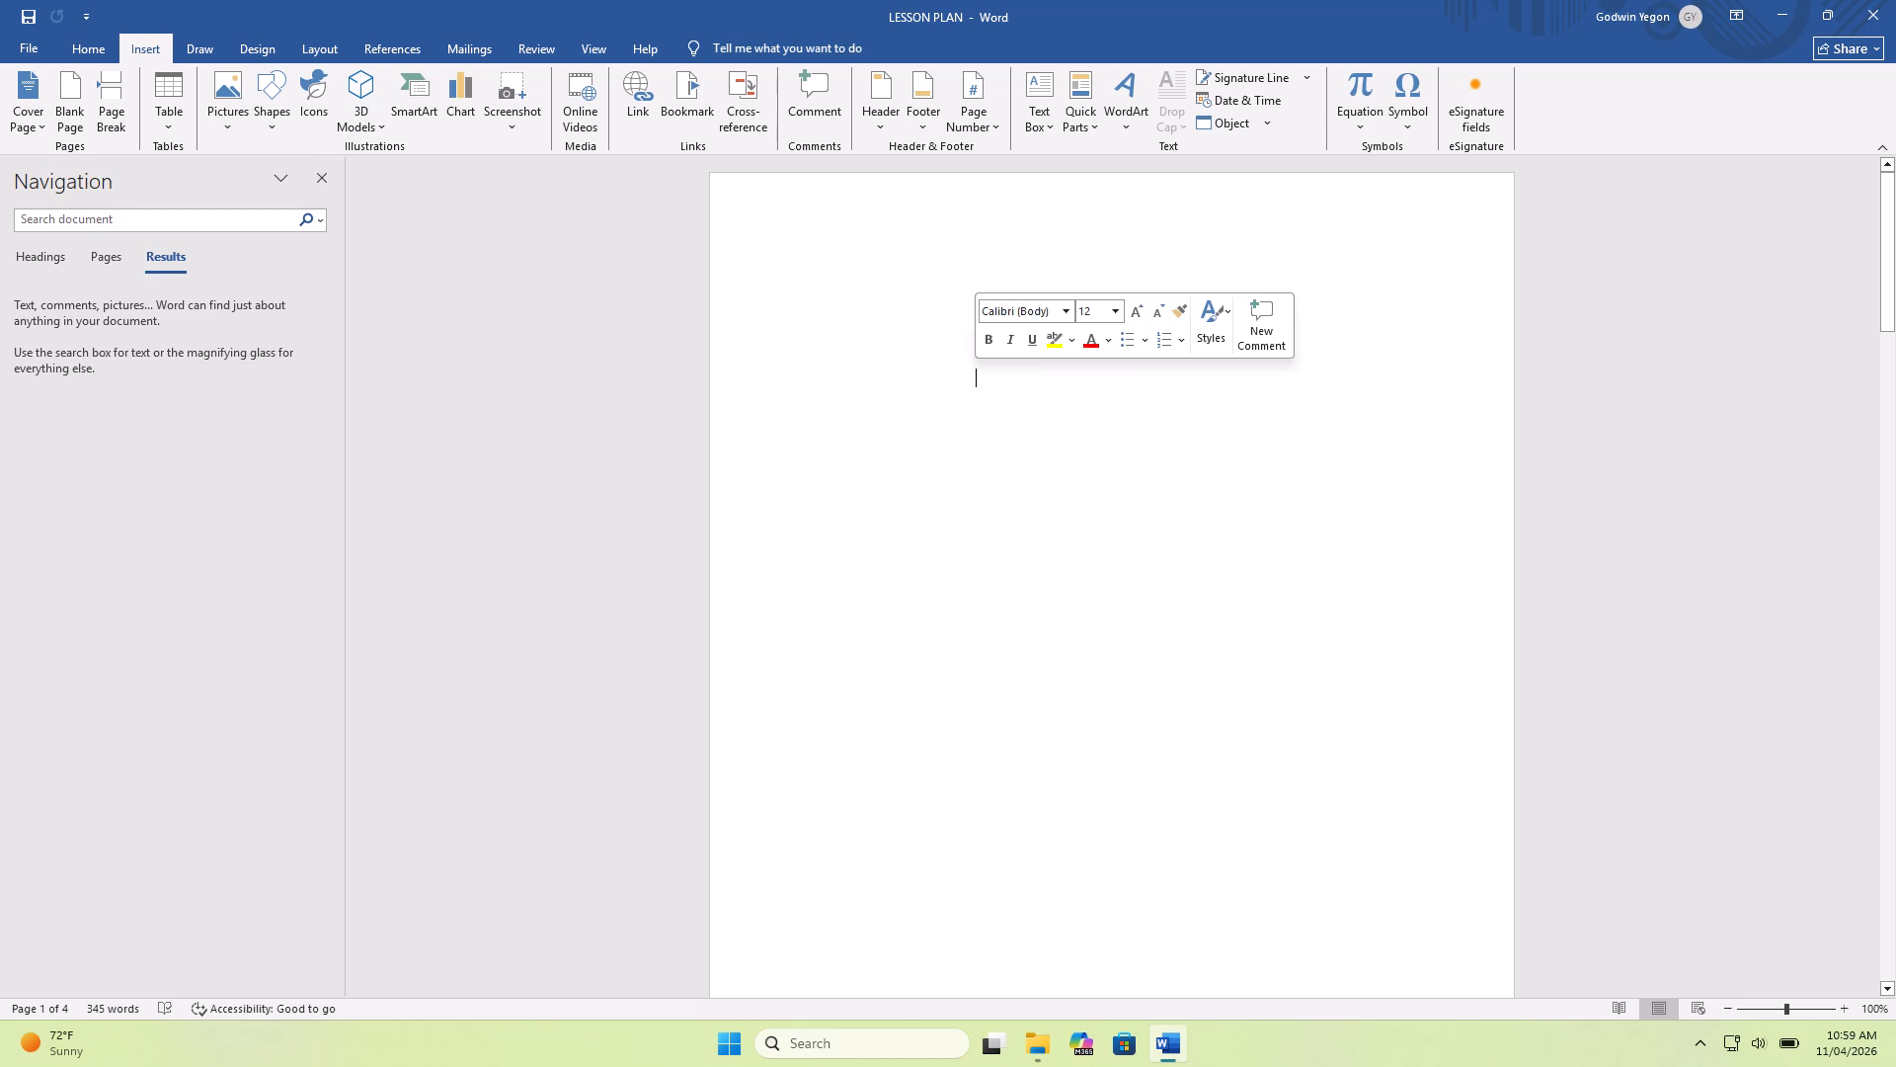
pyautogui.click(1068, 372)
pyautogui.click(1024, 382)
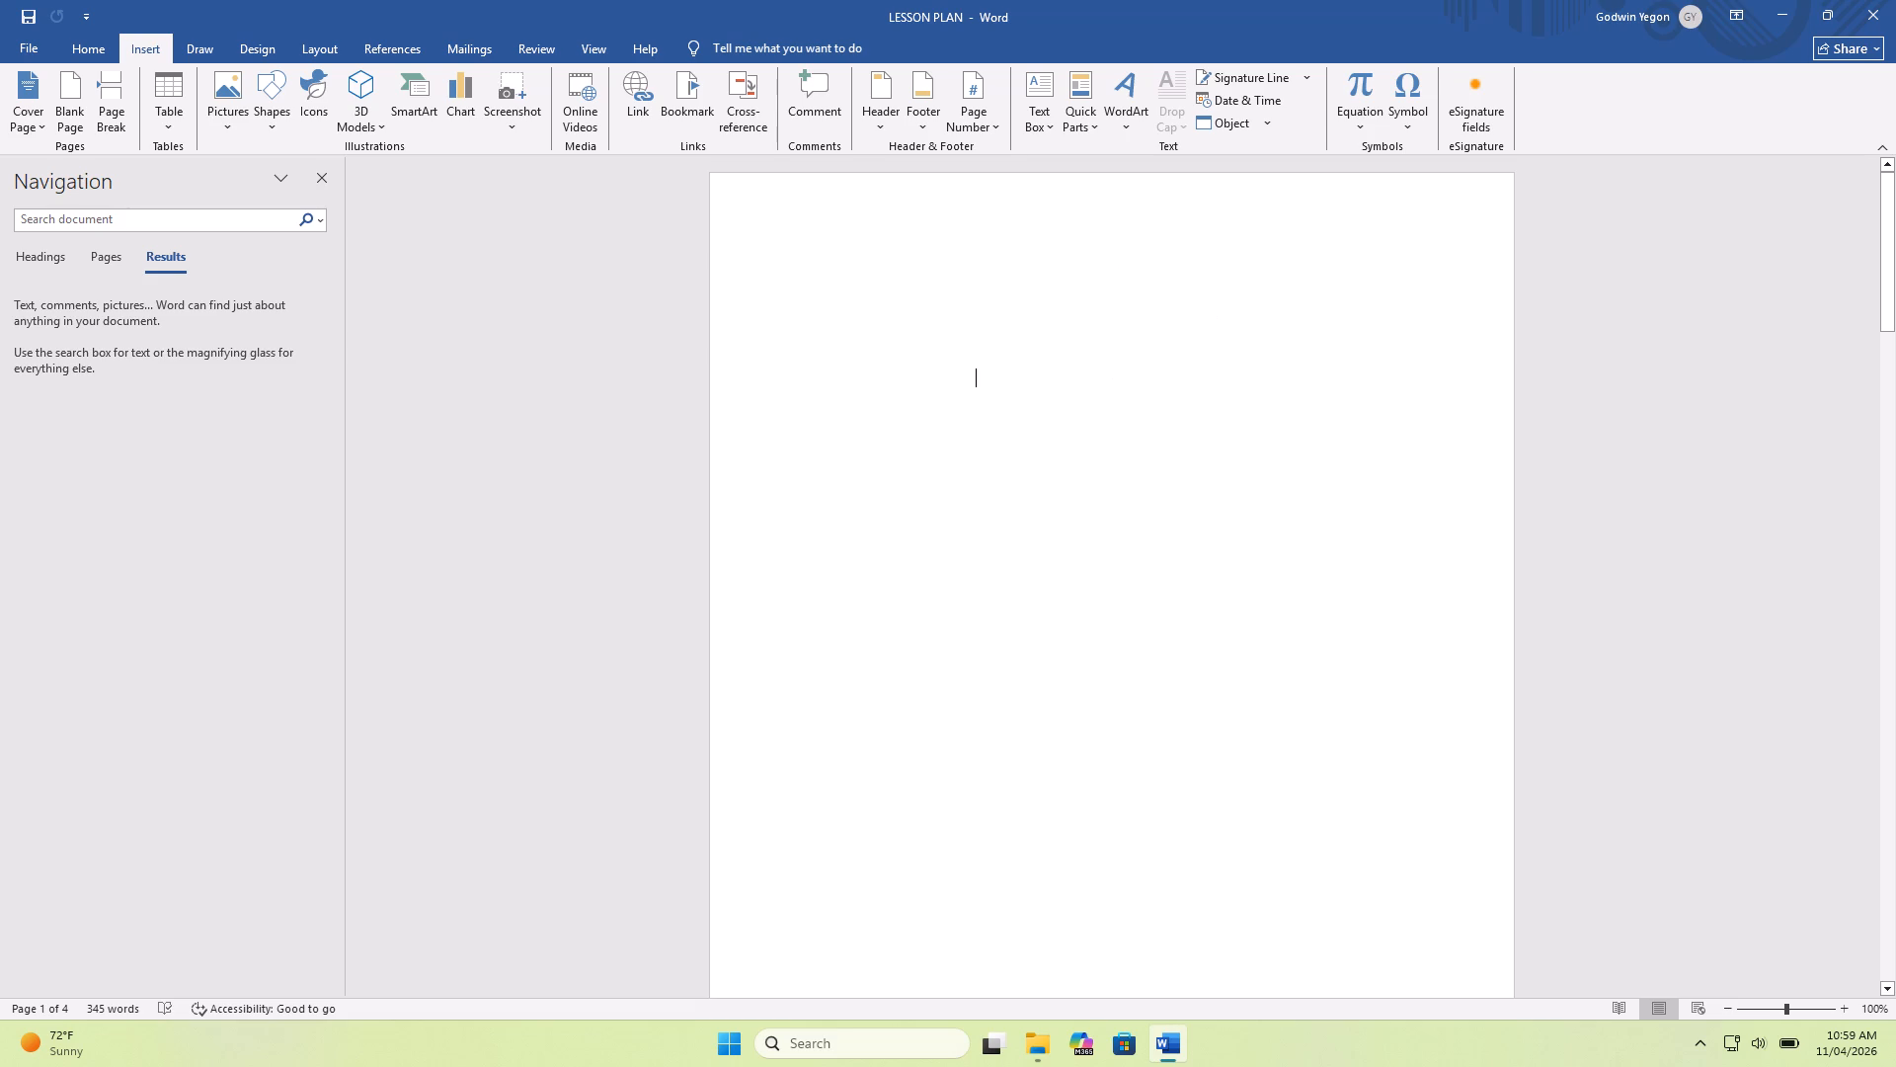
pyautogui.press('m')
pyautogui.write('AT')
pyautogui.press('h')
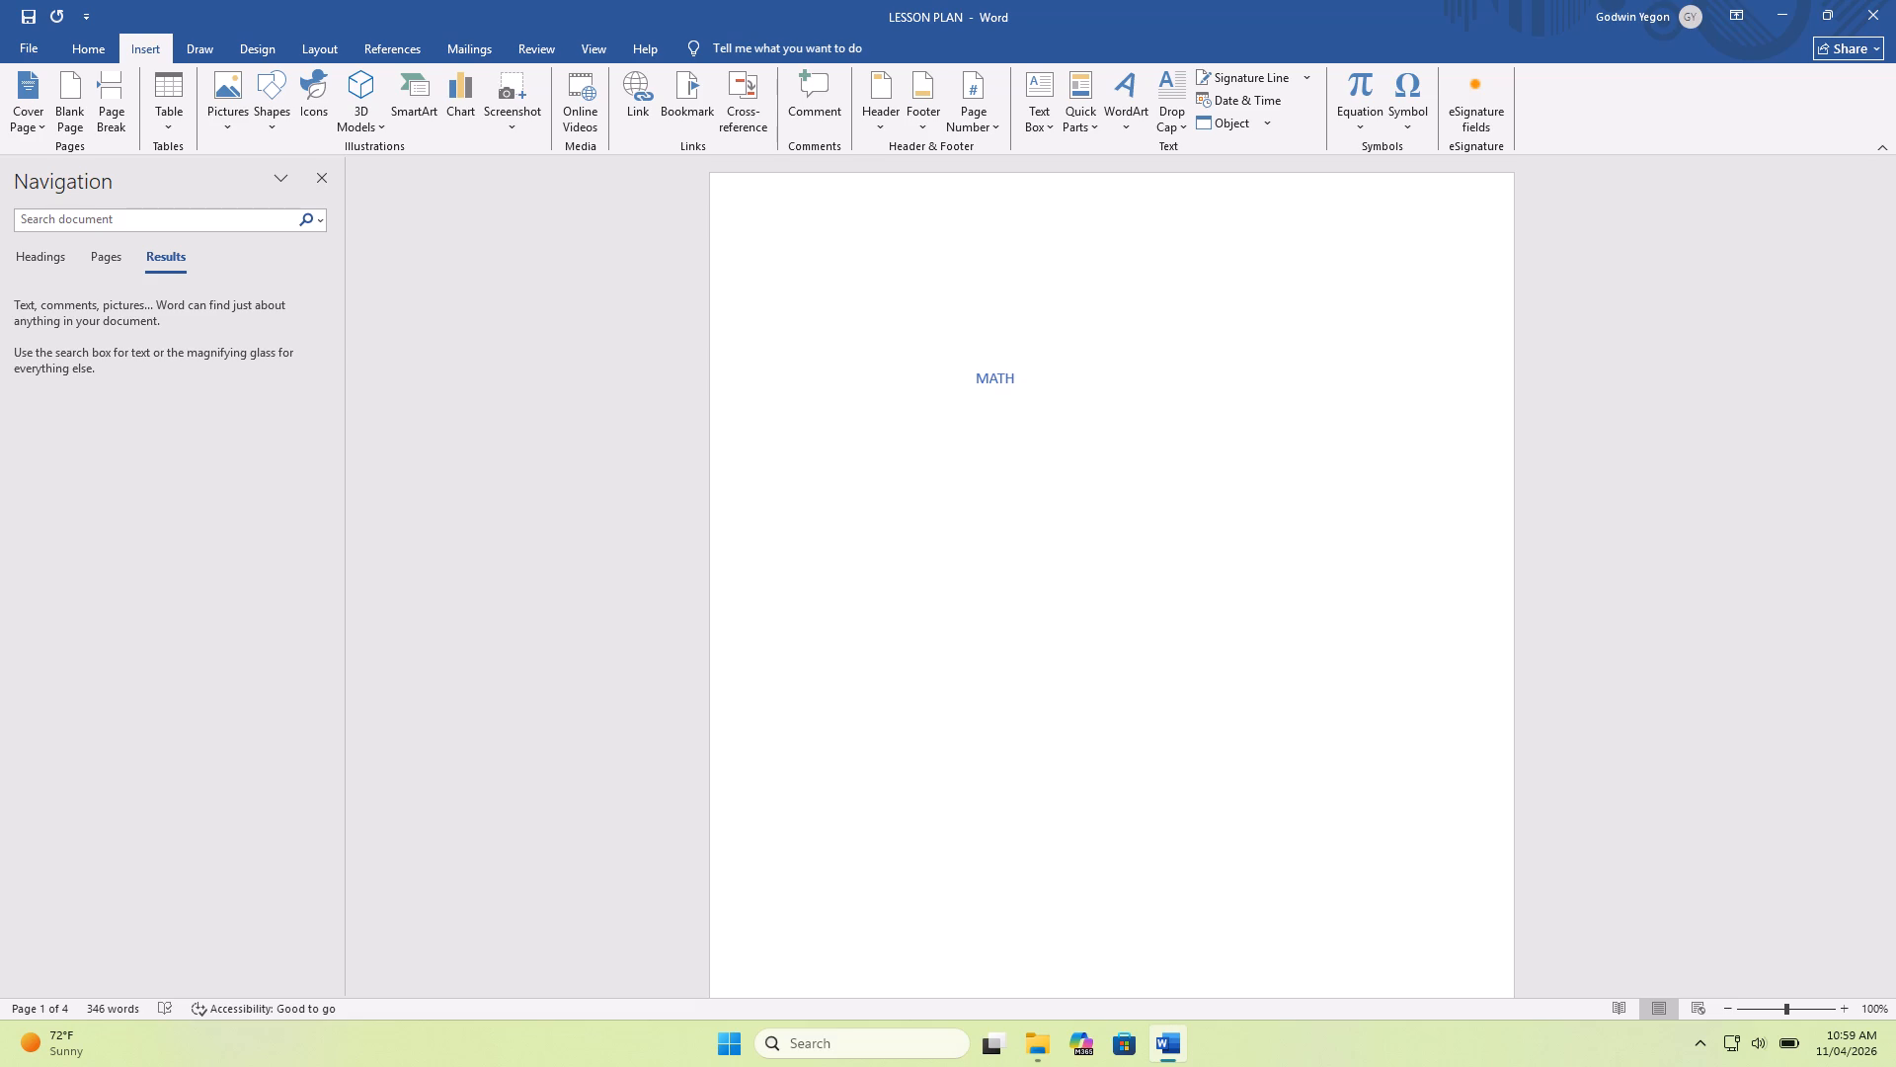
pyautogui.press('/')
pyautogui.write('CH')
pyautogui.press('e')
pyautogui.press('m')
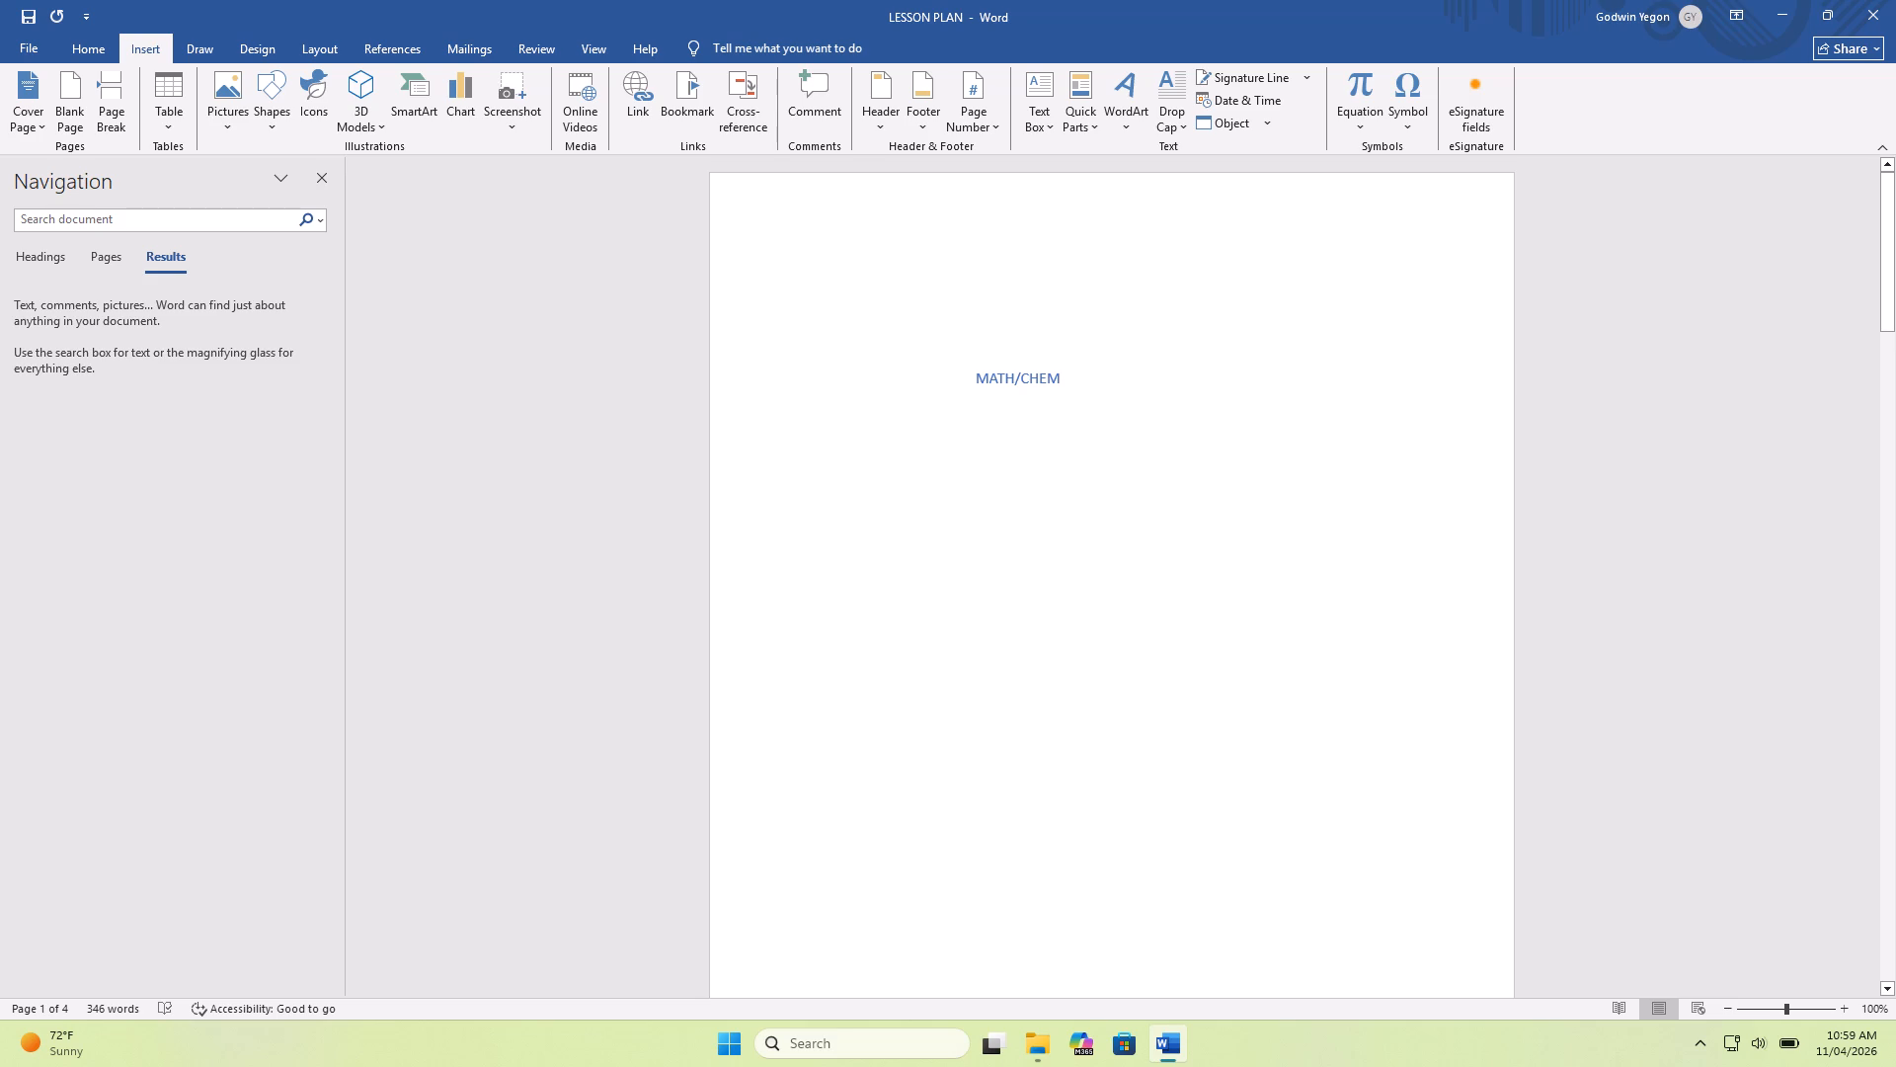
# Set the font size of the MATH/CHEM text on the cover page to 18.
pyautogui.moveTo(973, 377); pyautogui.dragTo(1109, 379)
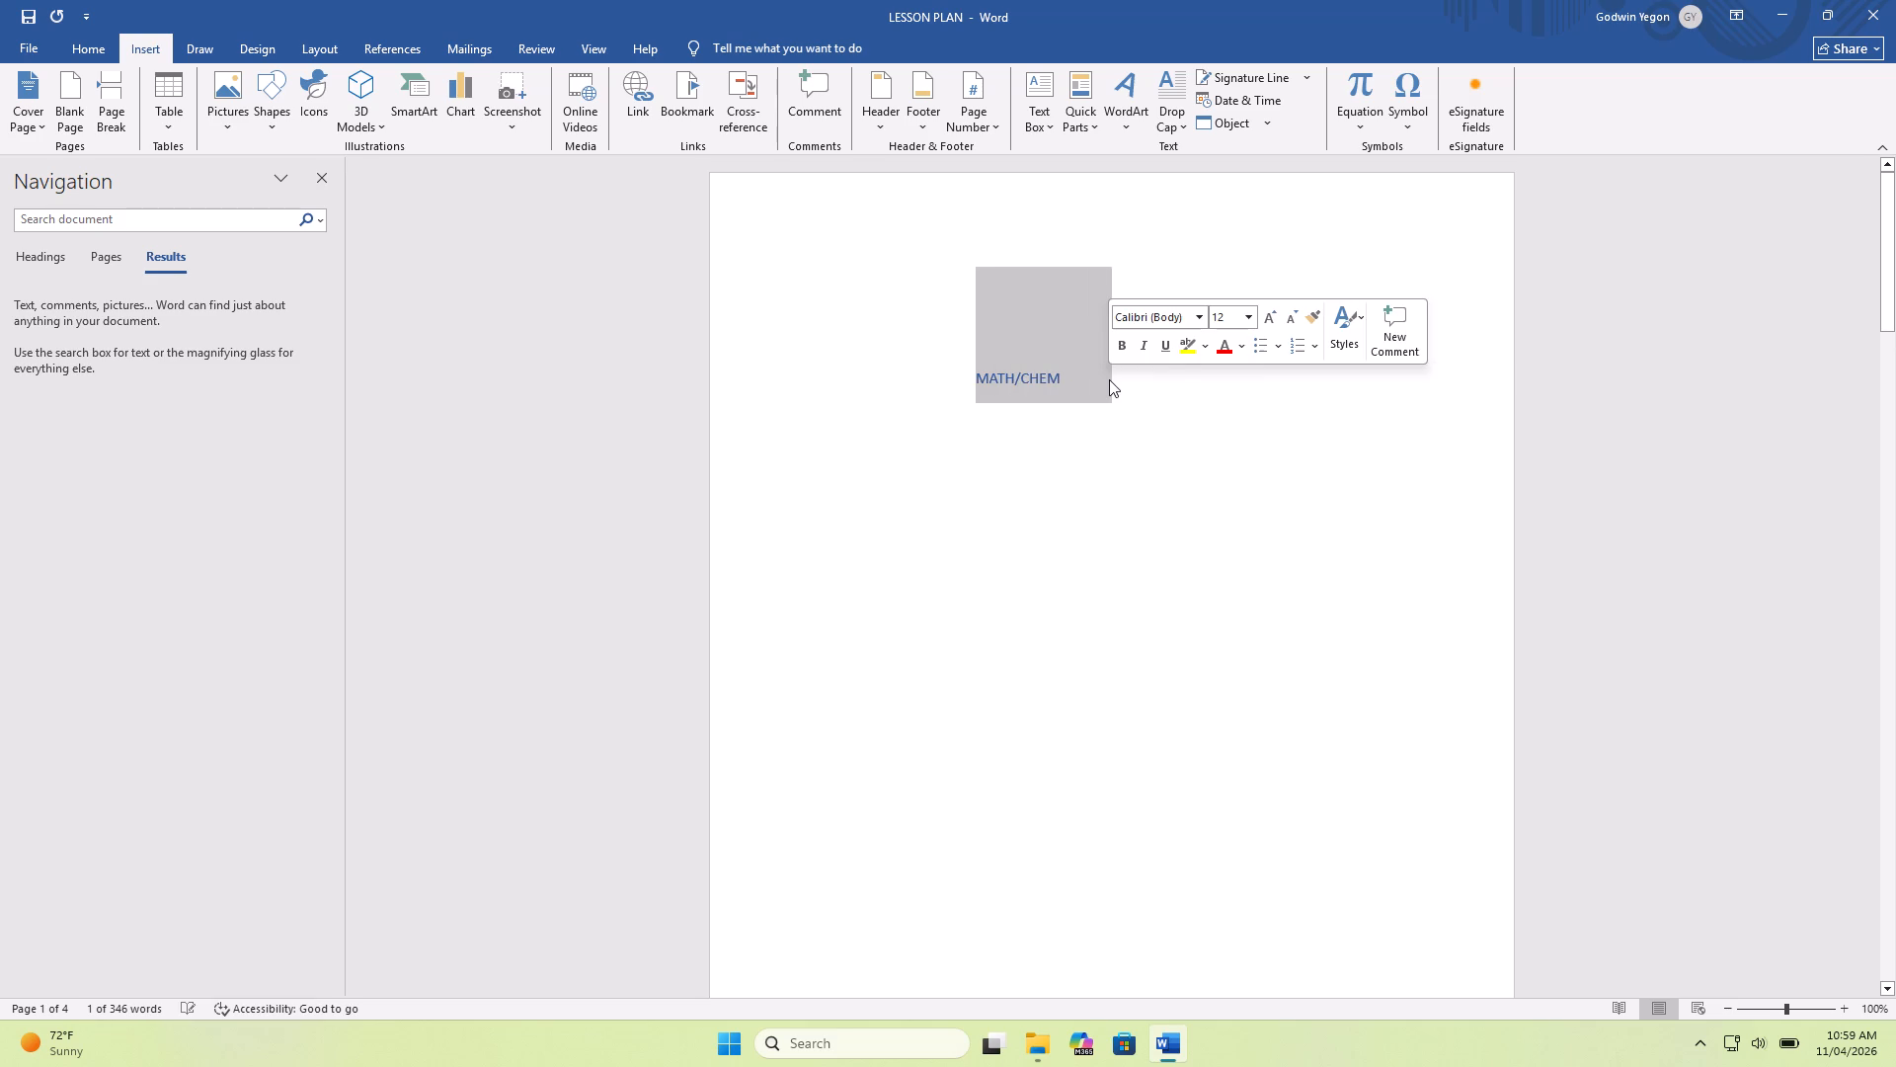
pyautogui.click(1239, 316)
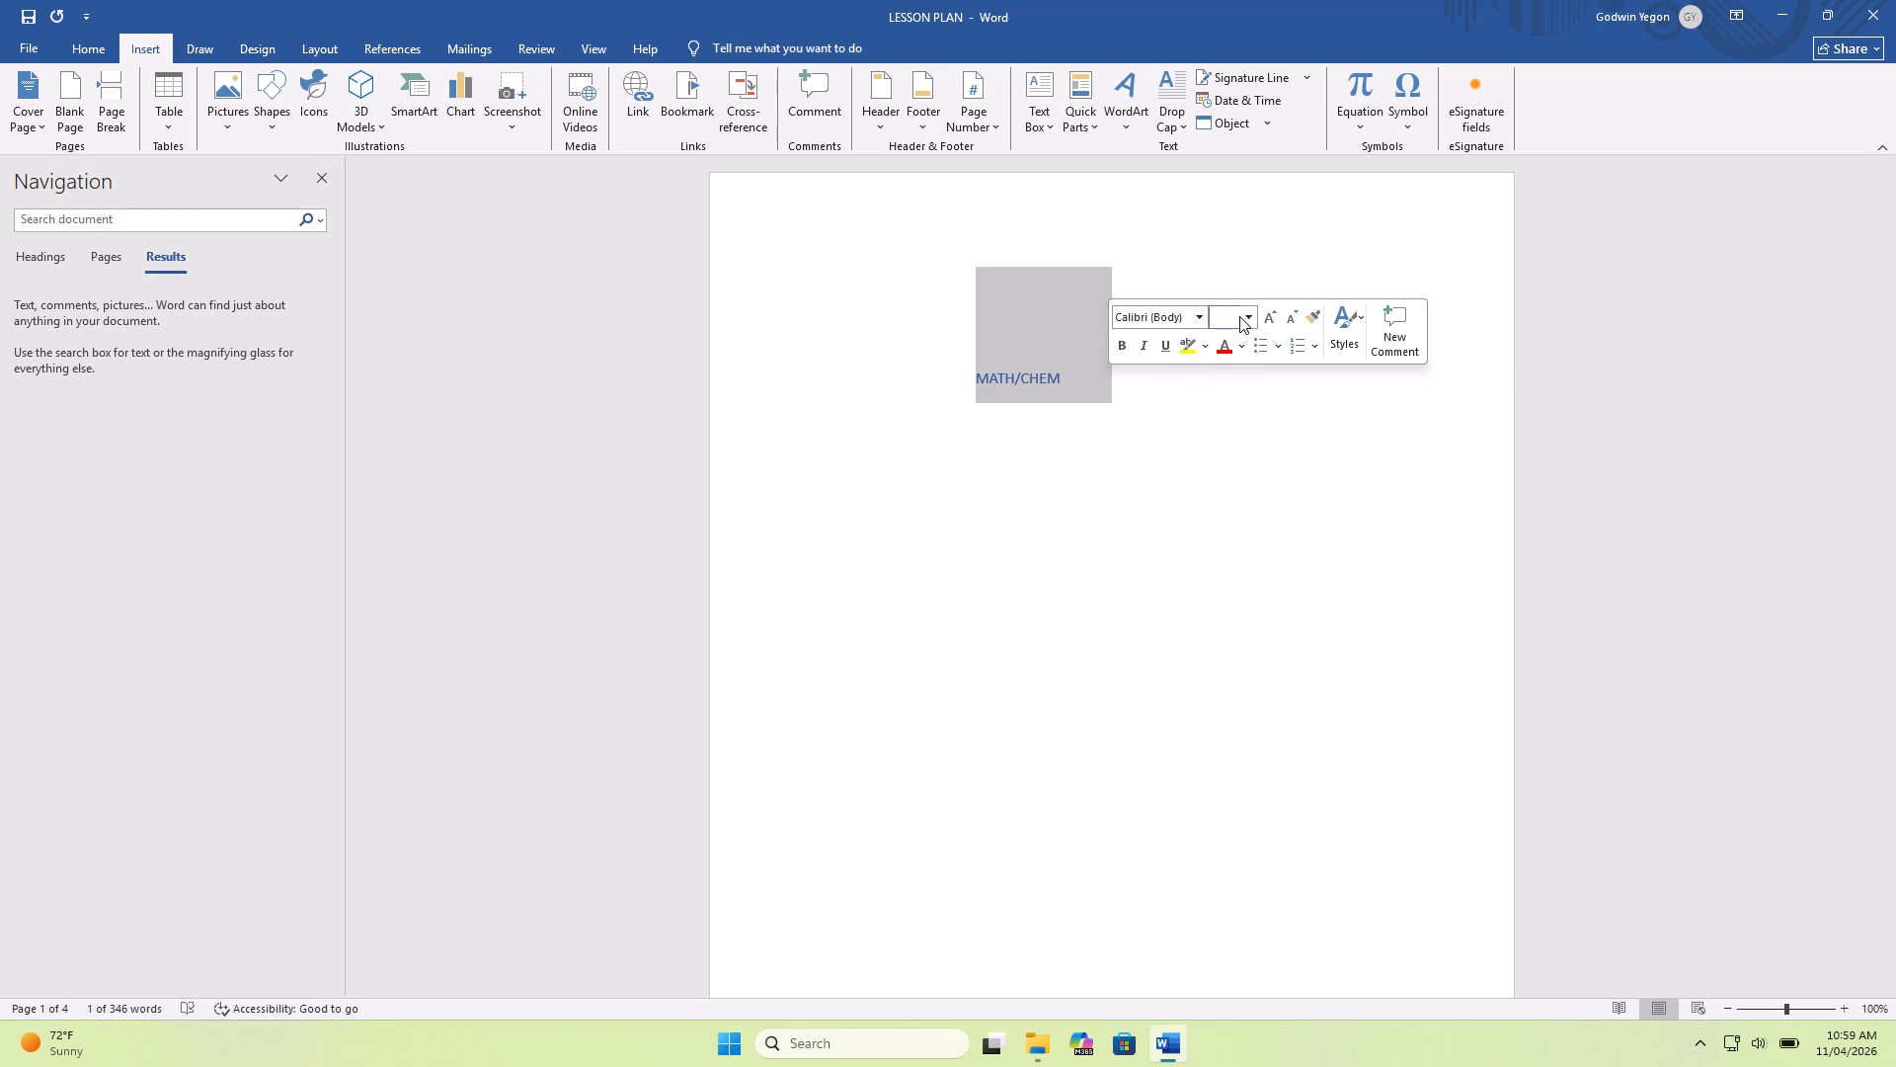
pyautogui.click(1254, 316)
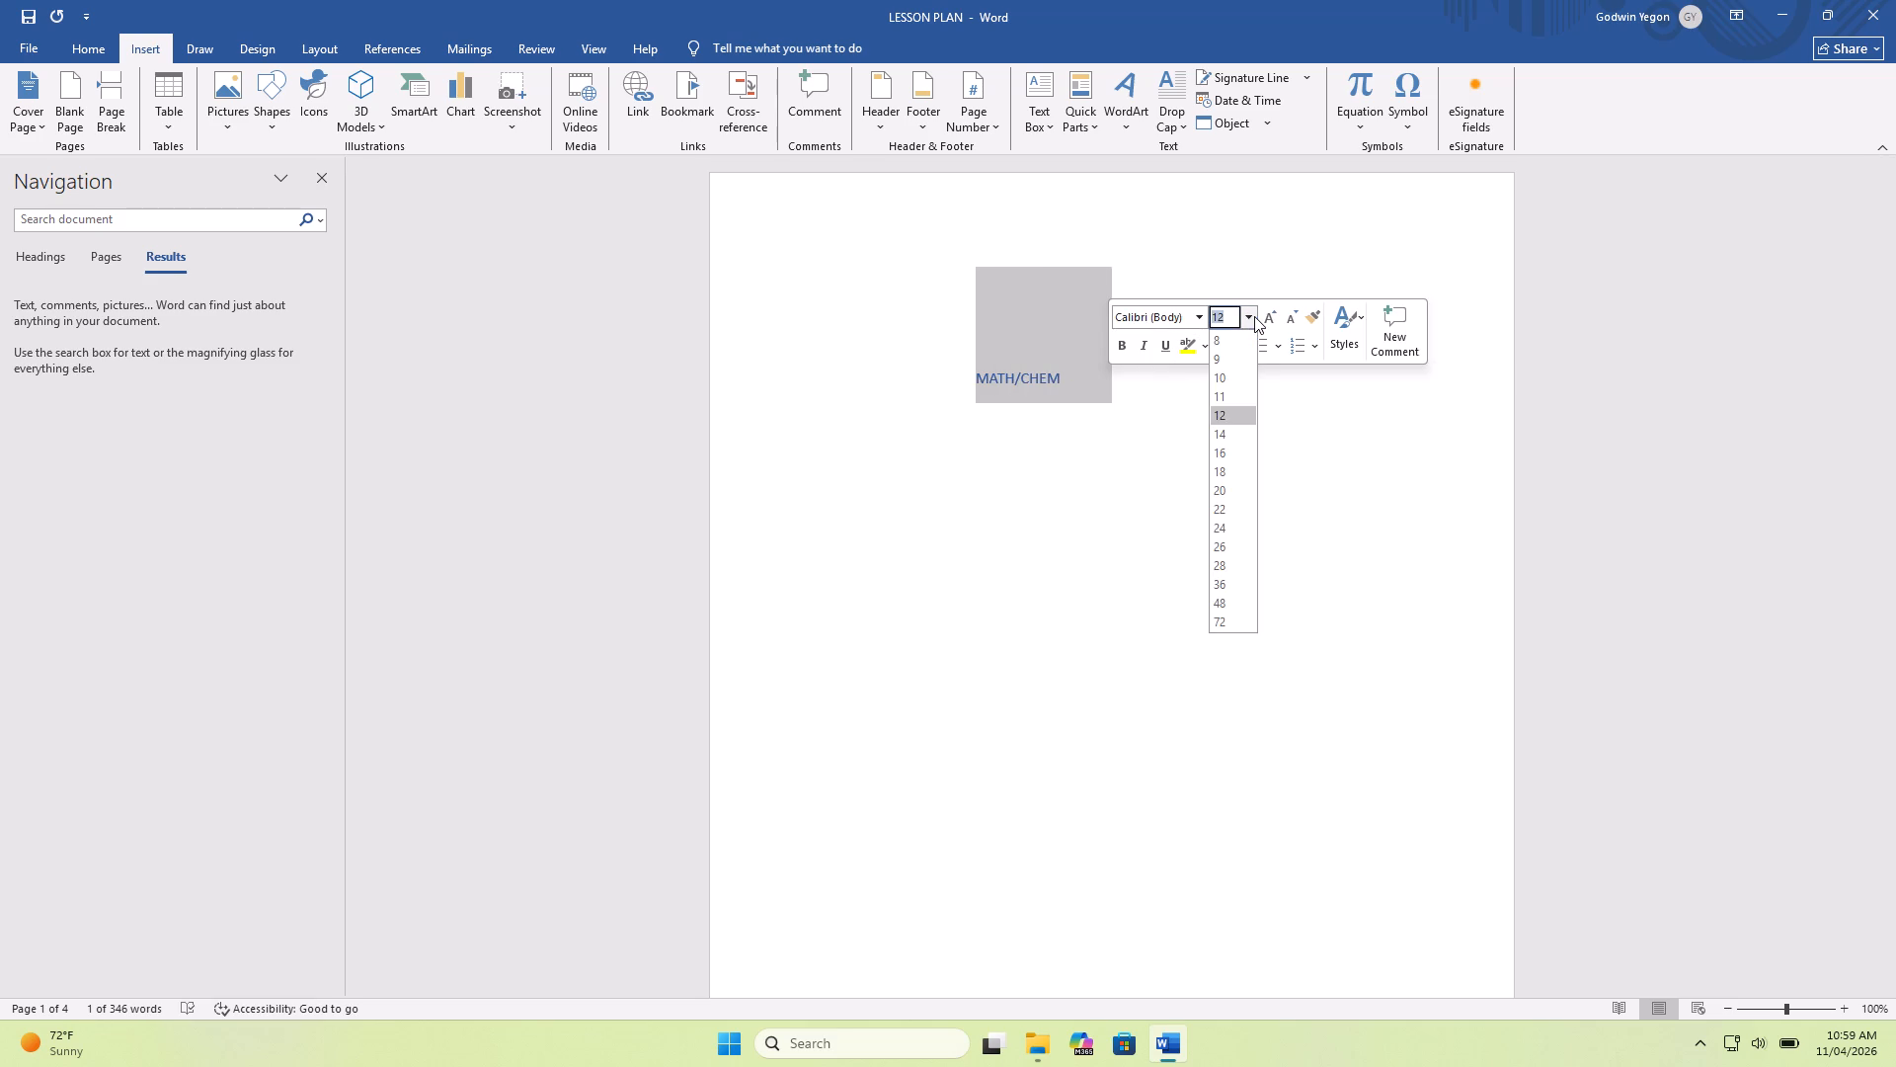
pyautogui.click(1233, 469)
pyautogui.click(1262, 441)
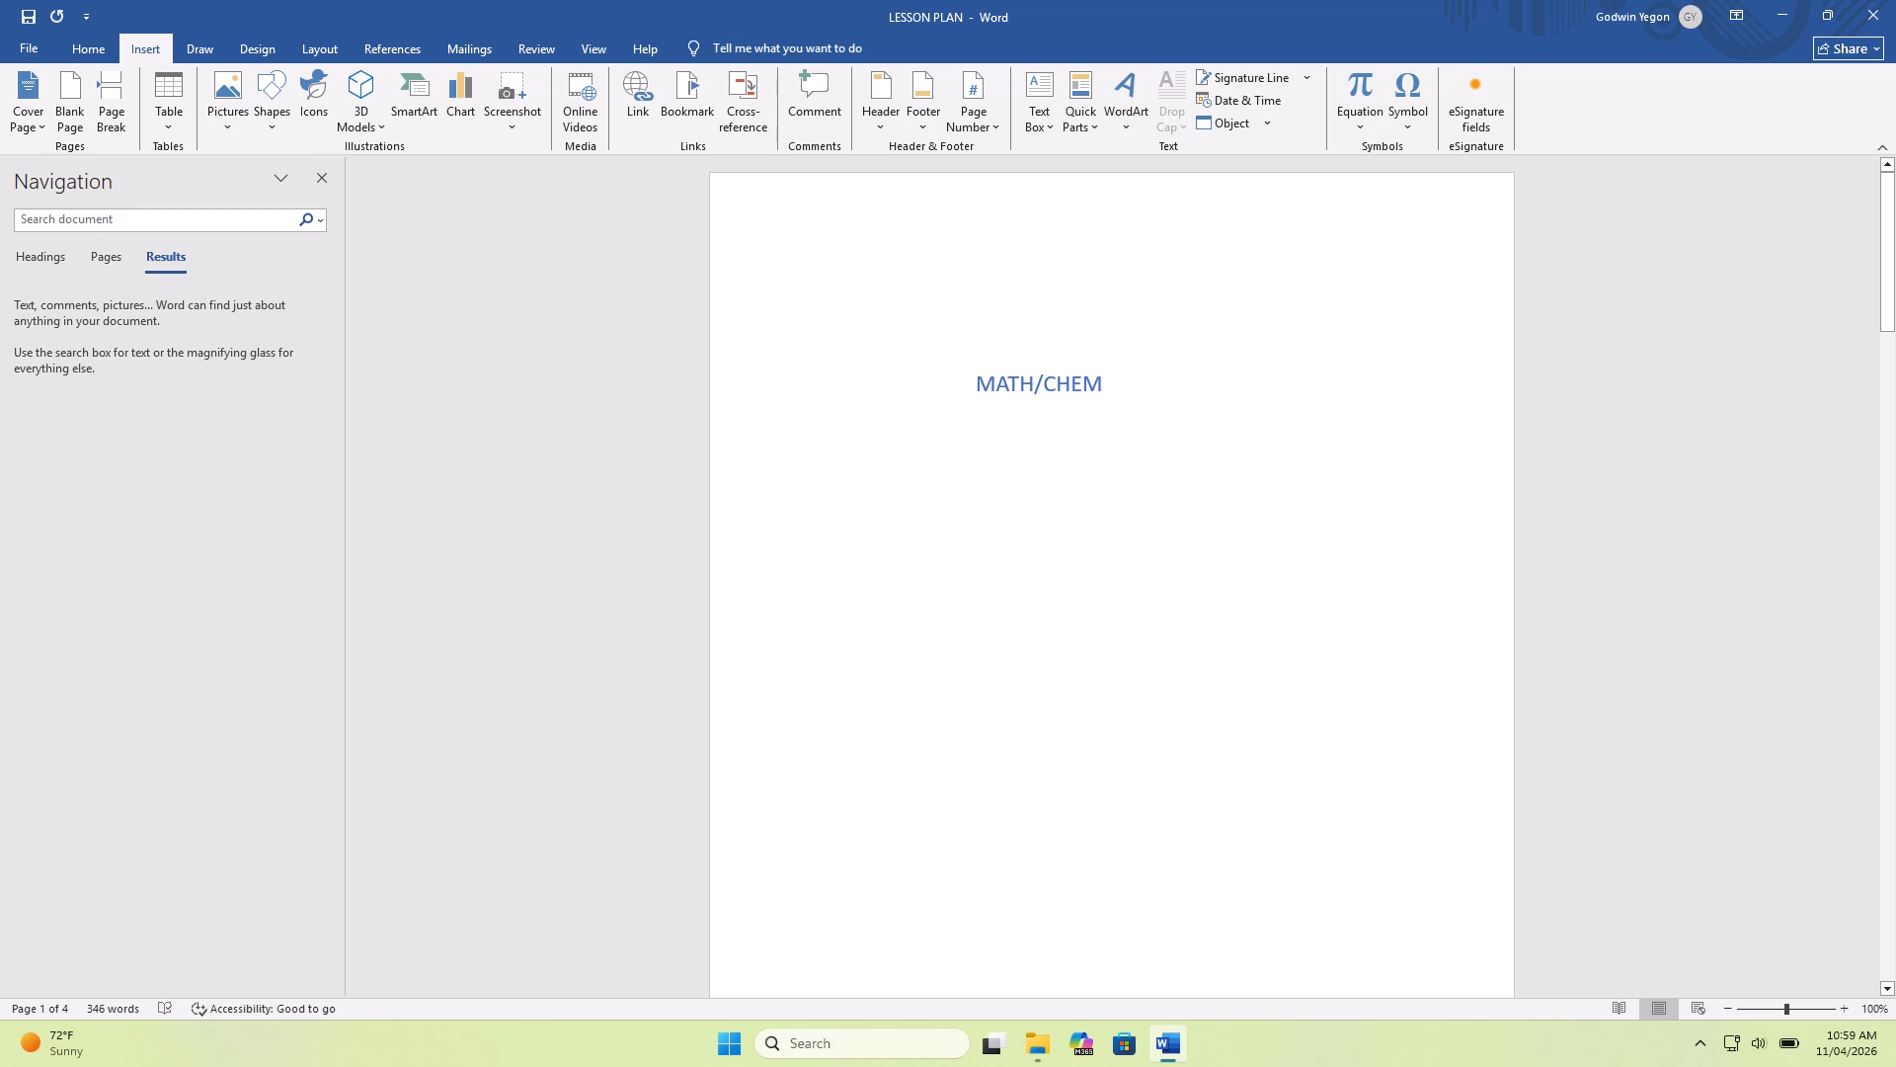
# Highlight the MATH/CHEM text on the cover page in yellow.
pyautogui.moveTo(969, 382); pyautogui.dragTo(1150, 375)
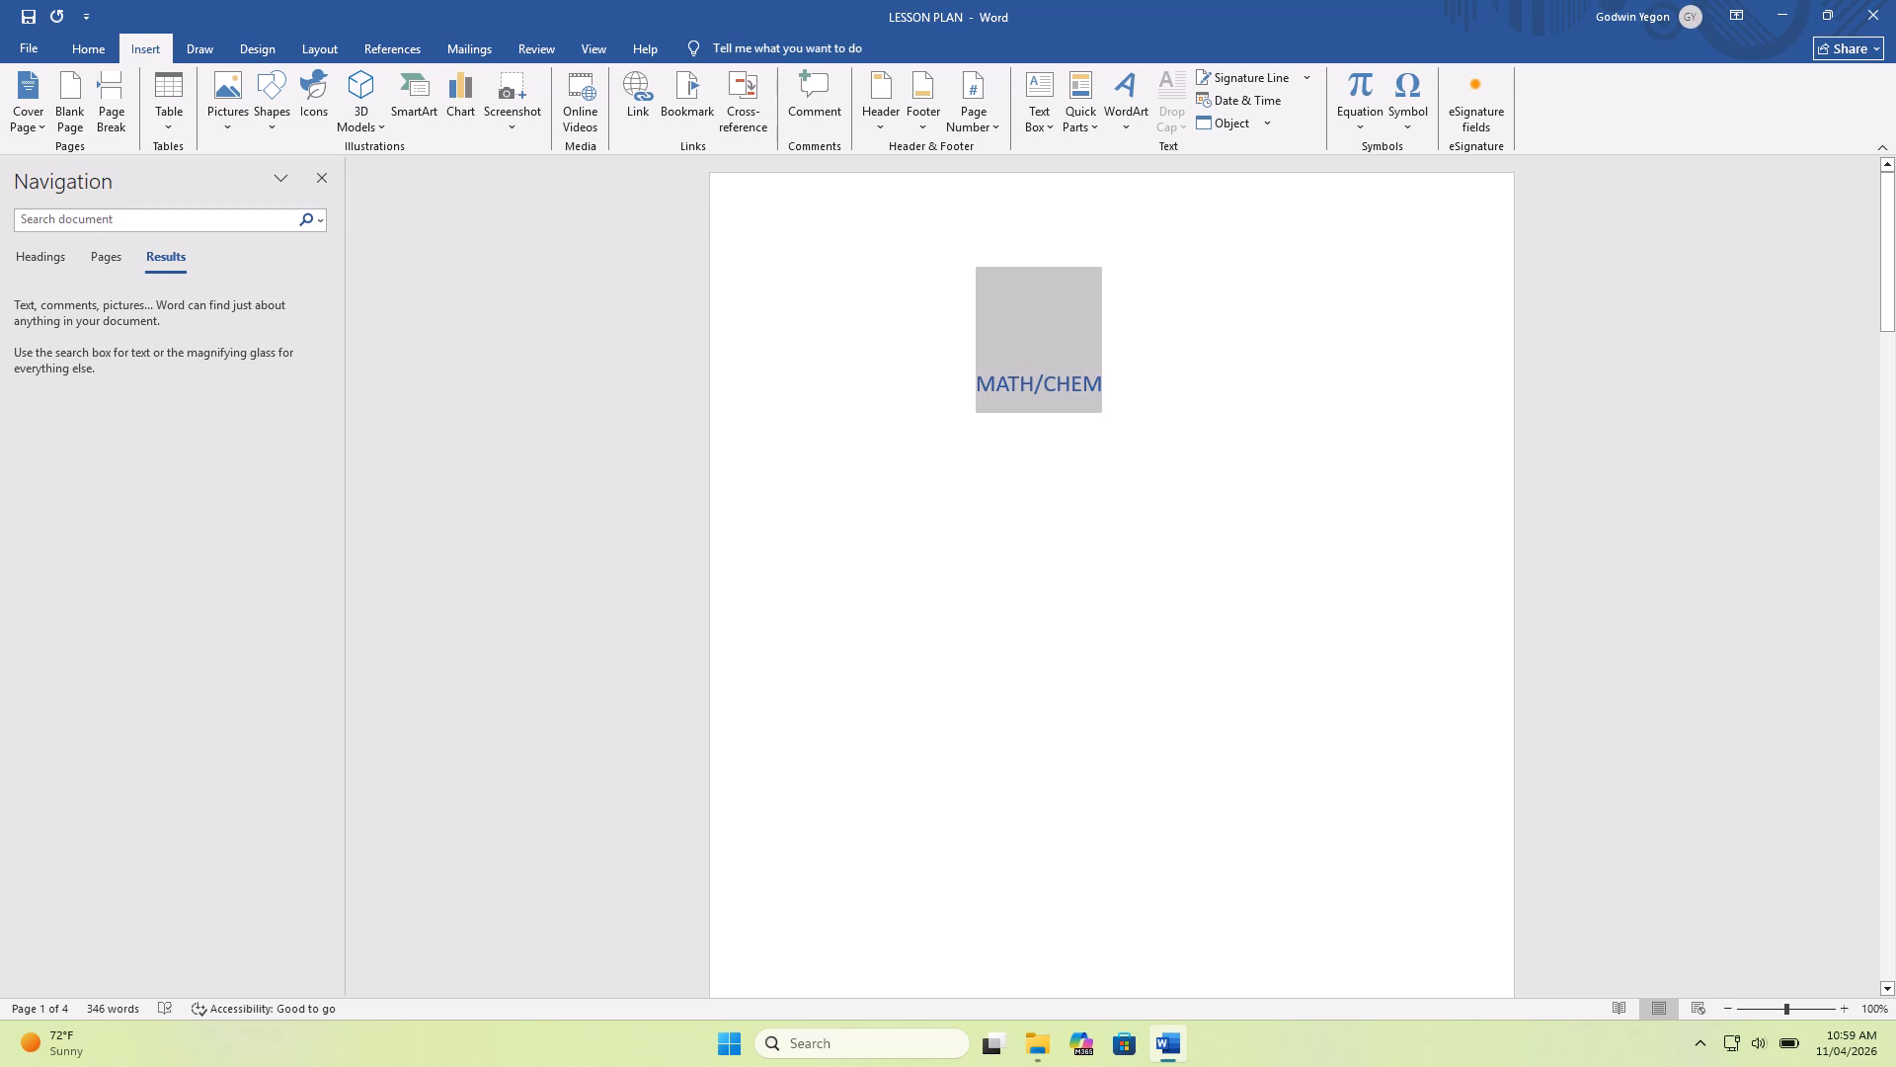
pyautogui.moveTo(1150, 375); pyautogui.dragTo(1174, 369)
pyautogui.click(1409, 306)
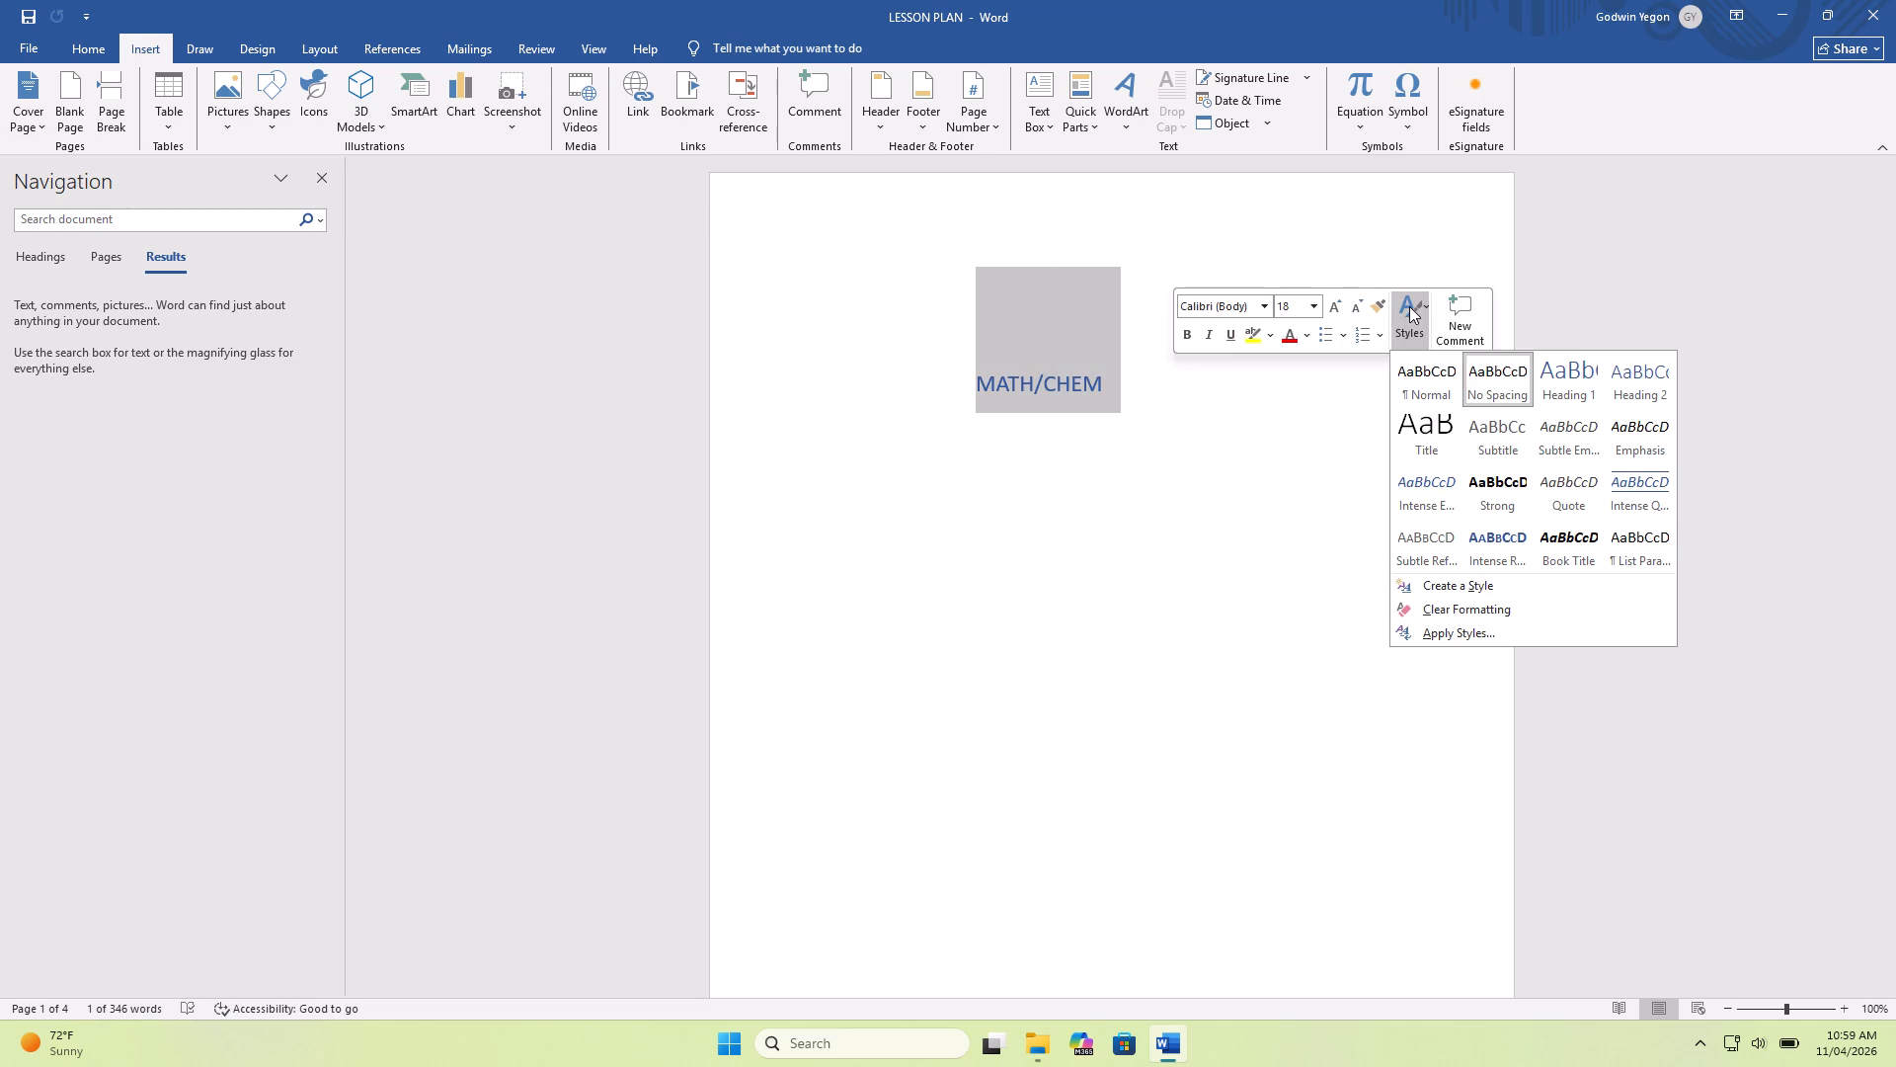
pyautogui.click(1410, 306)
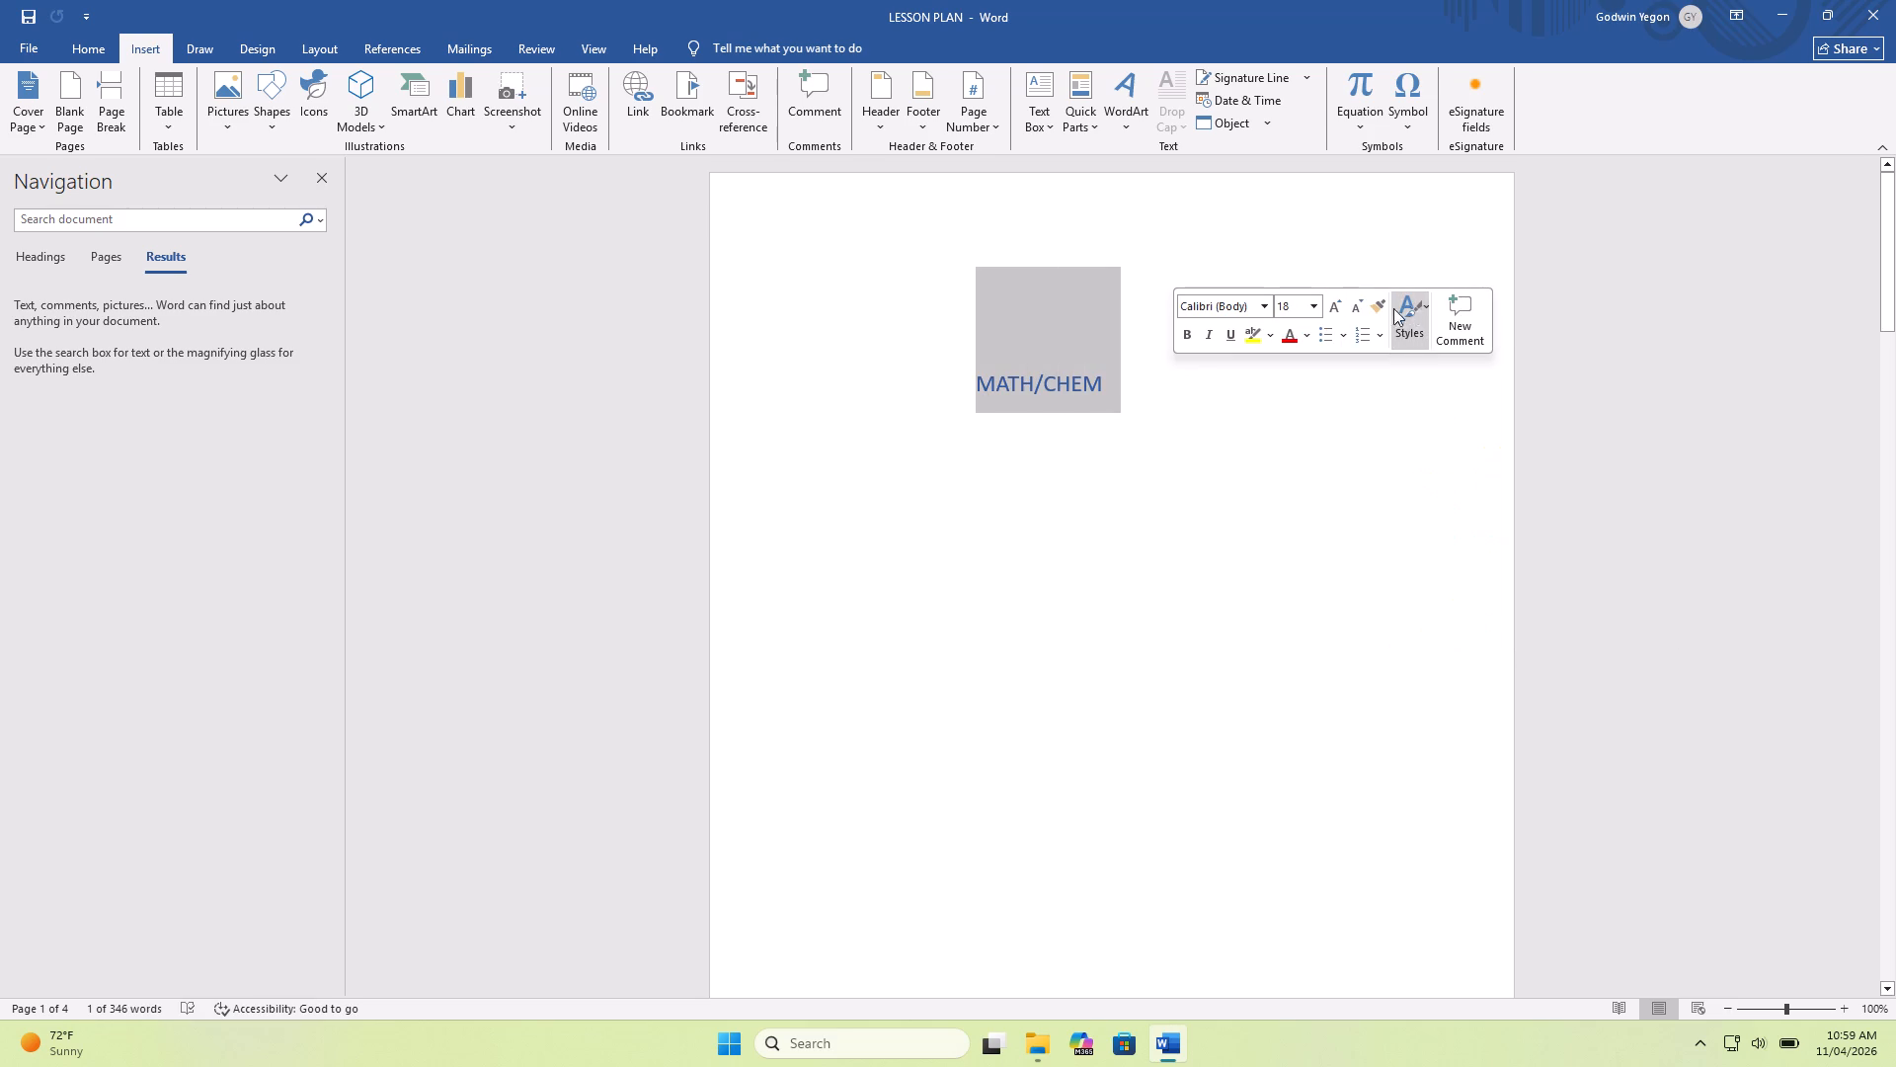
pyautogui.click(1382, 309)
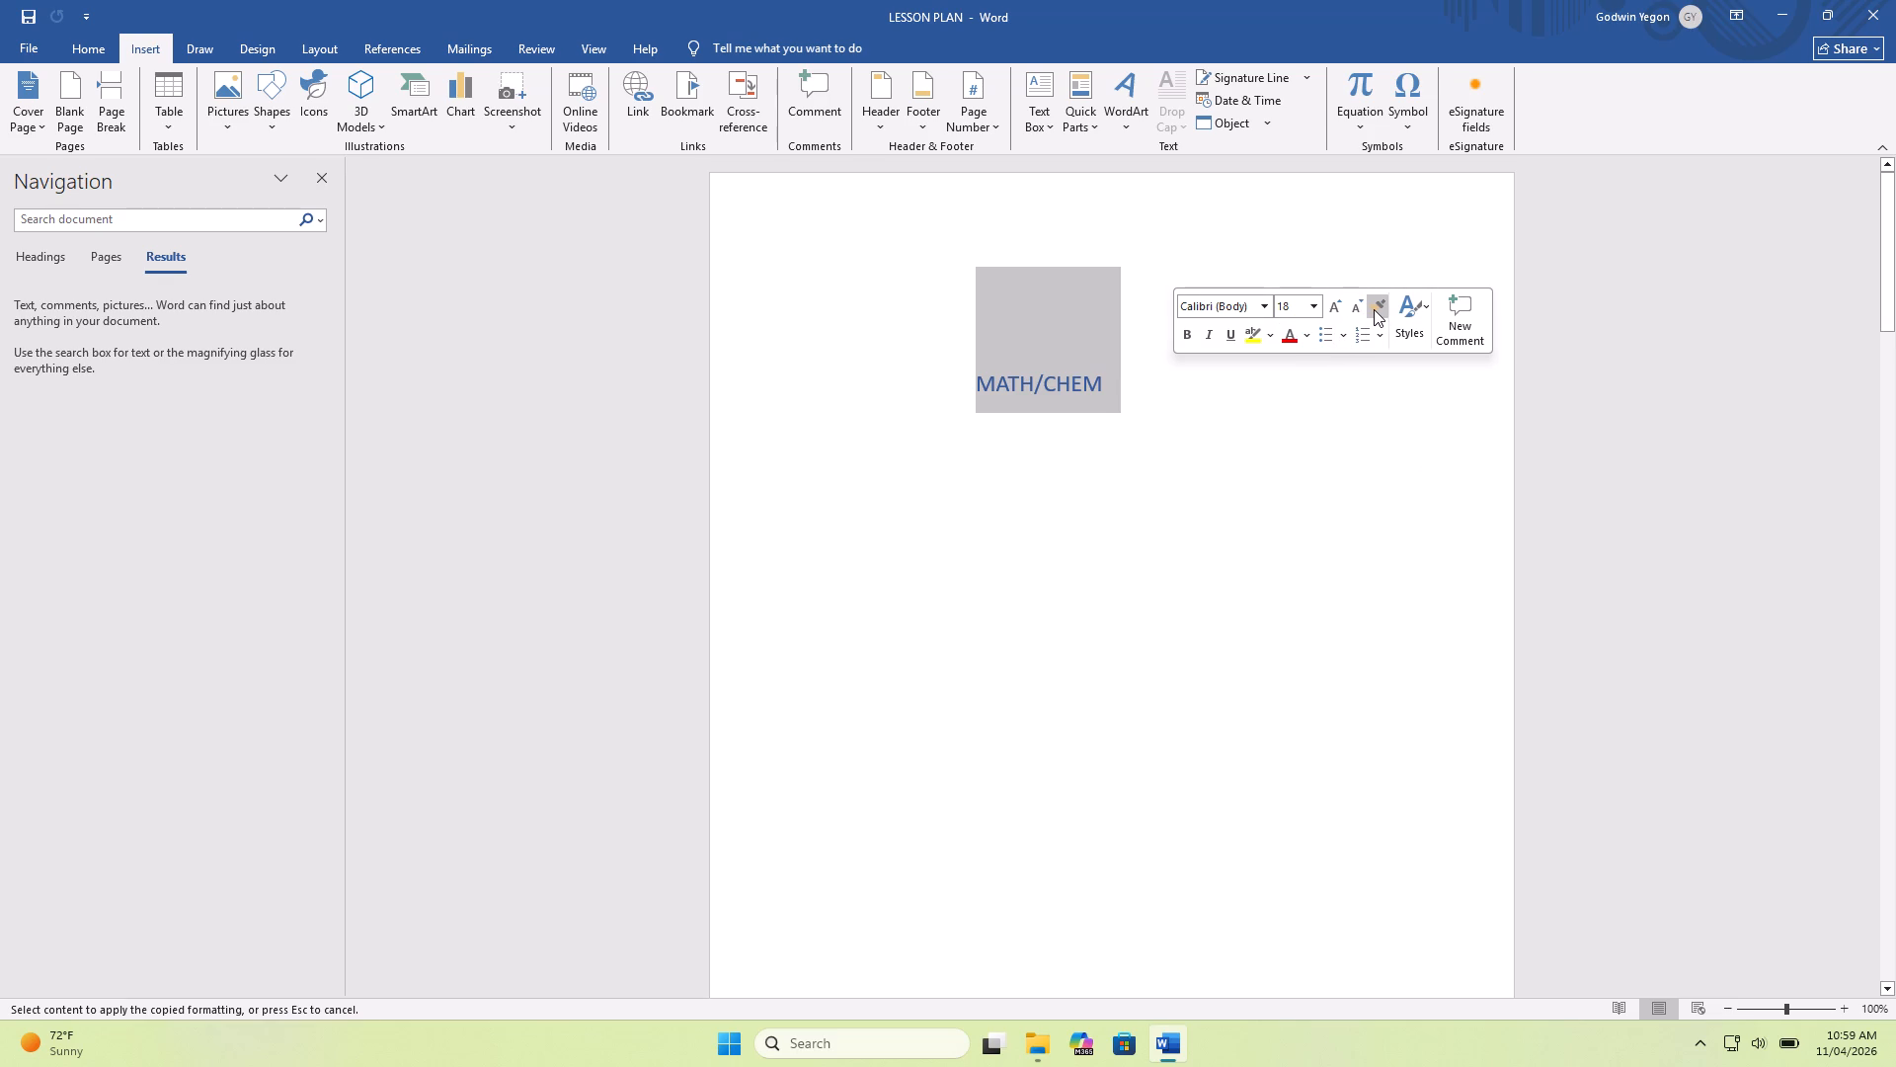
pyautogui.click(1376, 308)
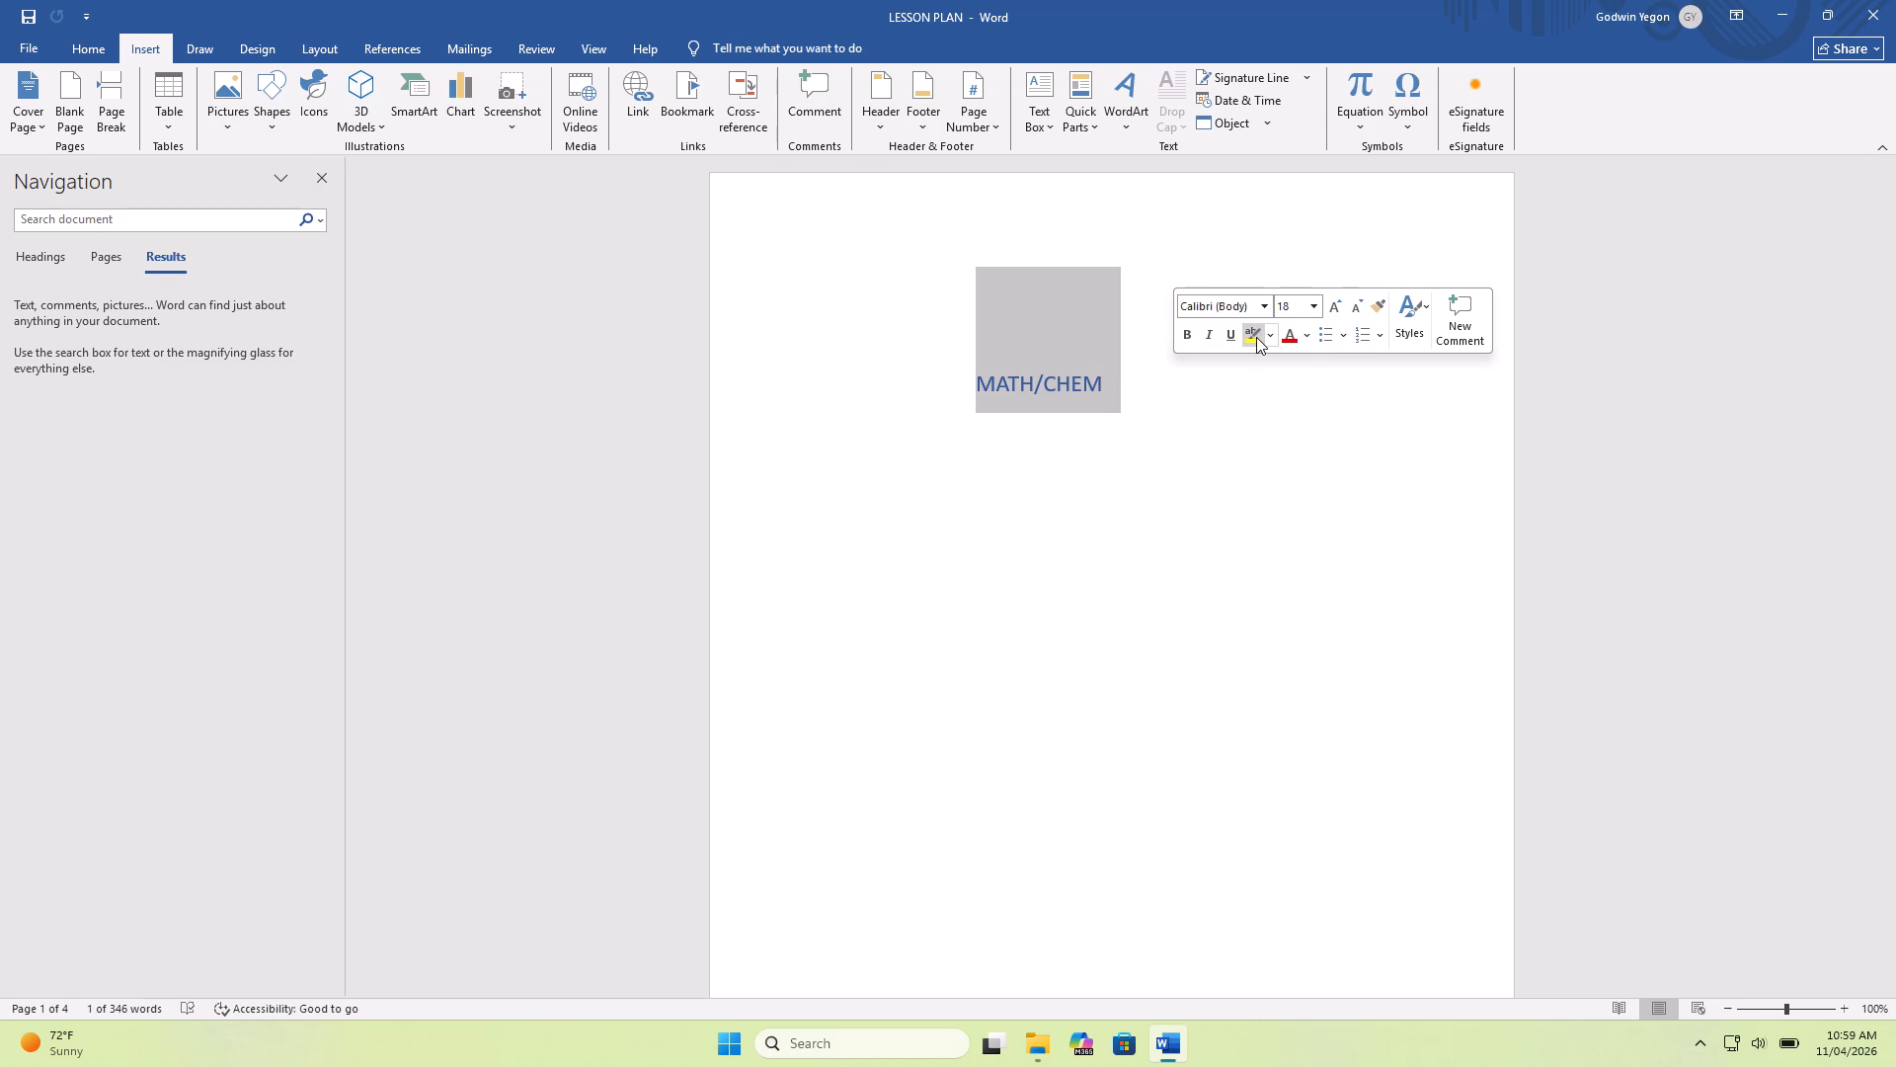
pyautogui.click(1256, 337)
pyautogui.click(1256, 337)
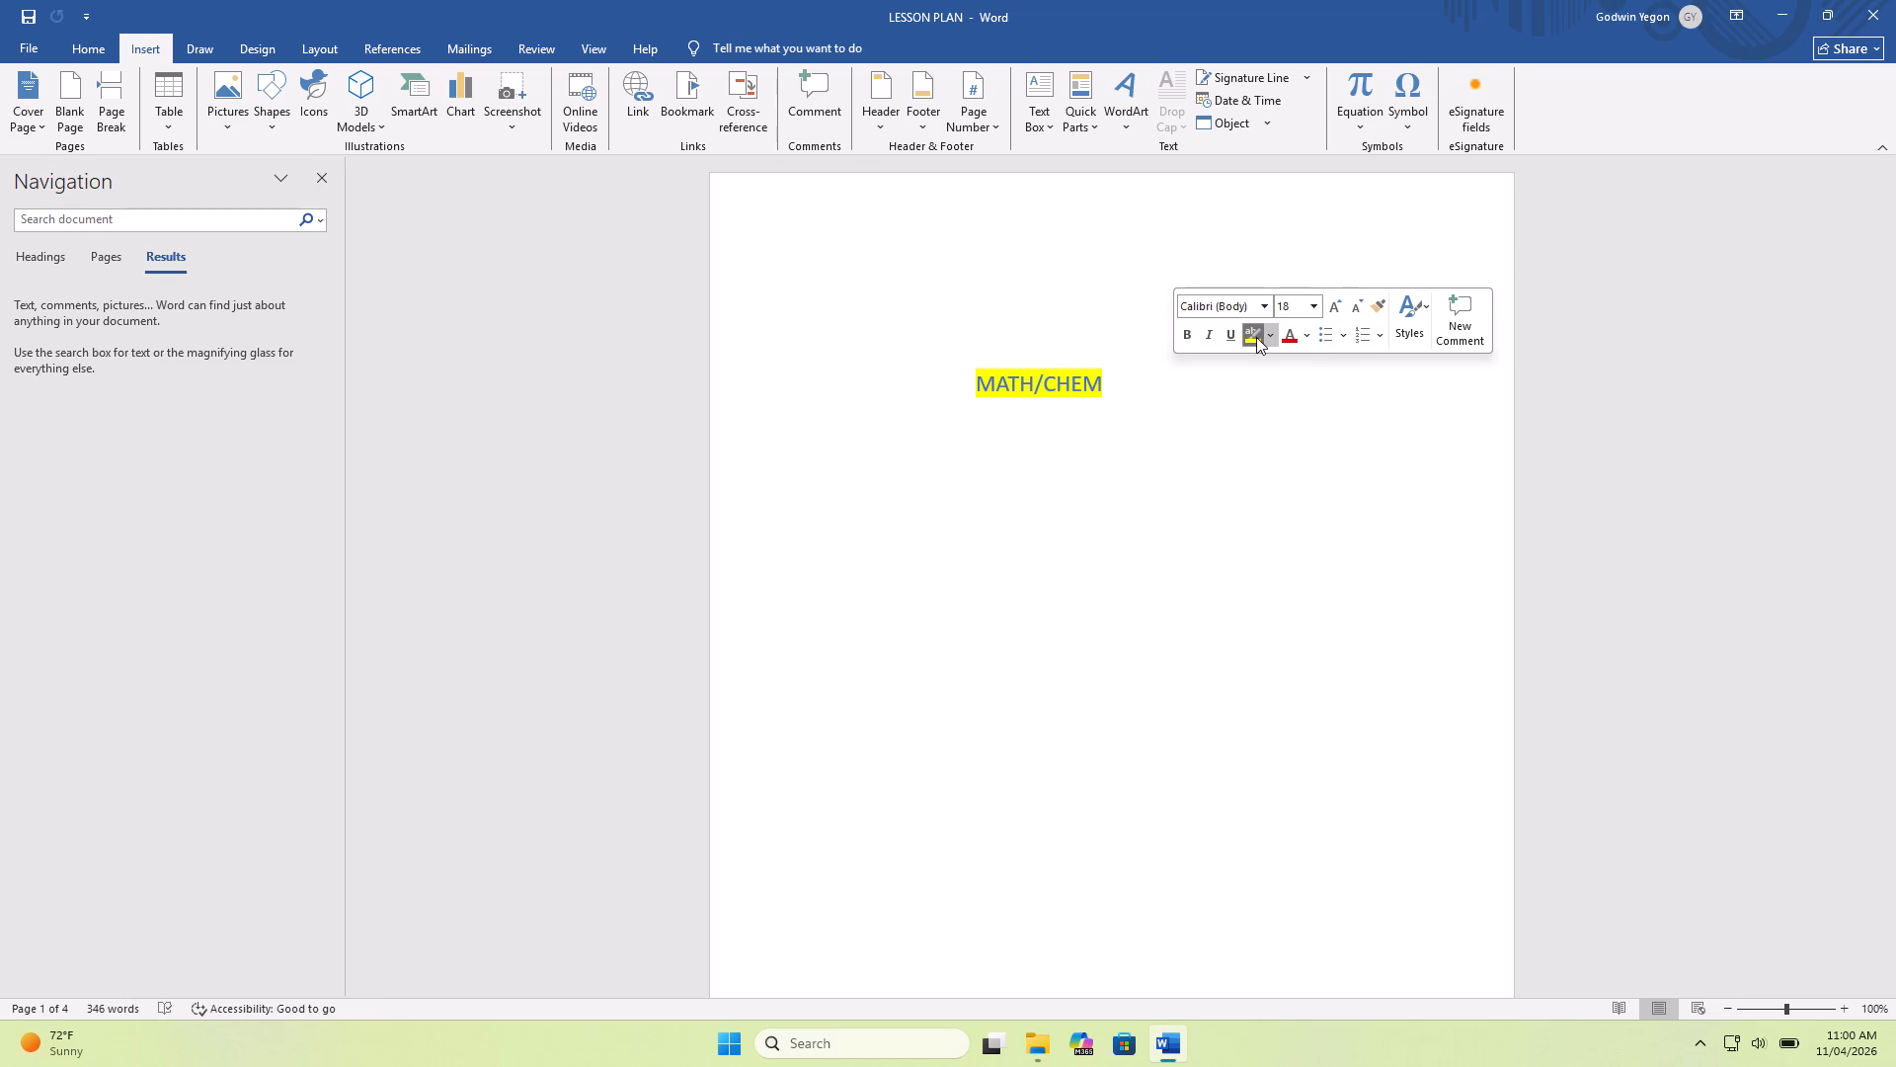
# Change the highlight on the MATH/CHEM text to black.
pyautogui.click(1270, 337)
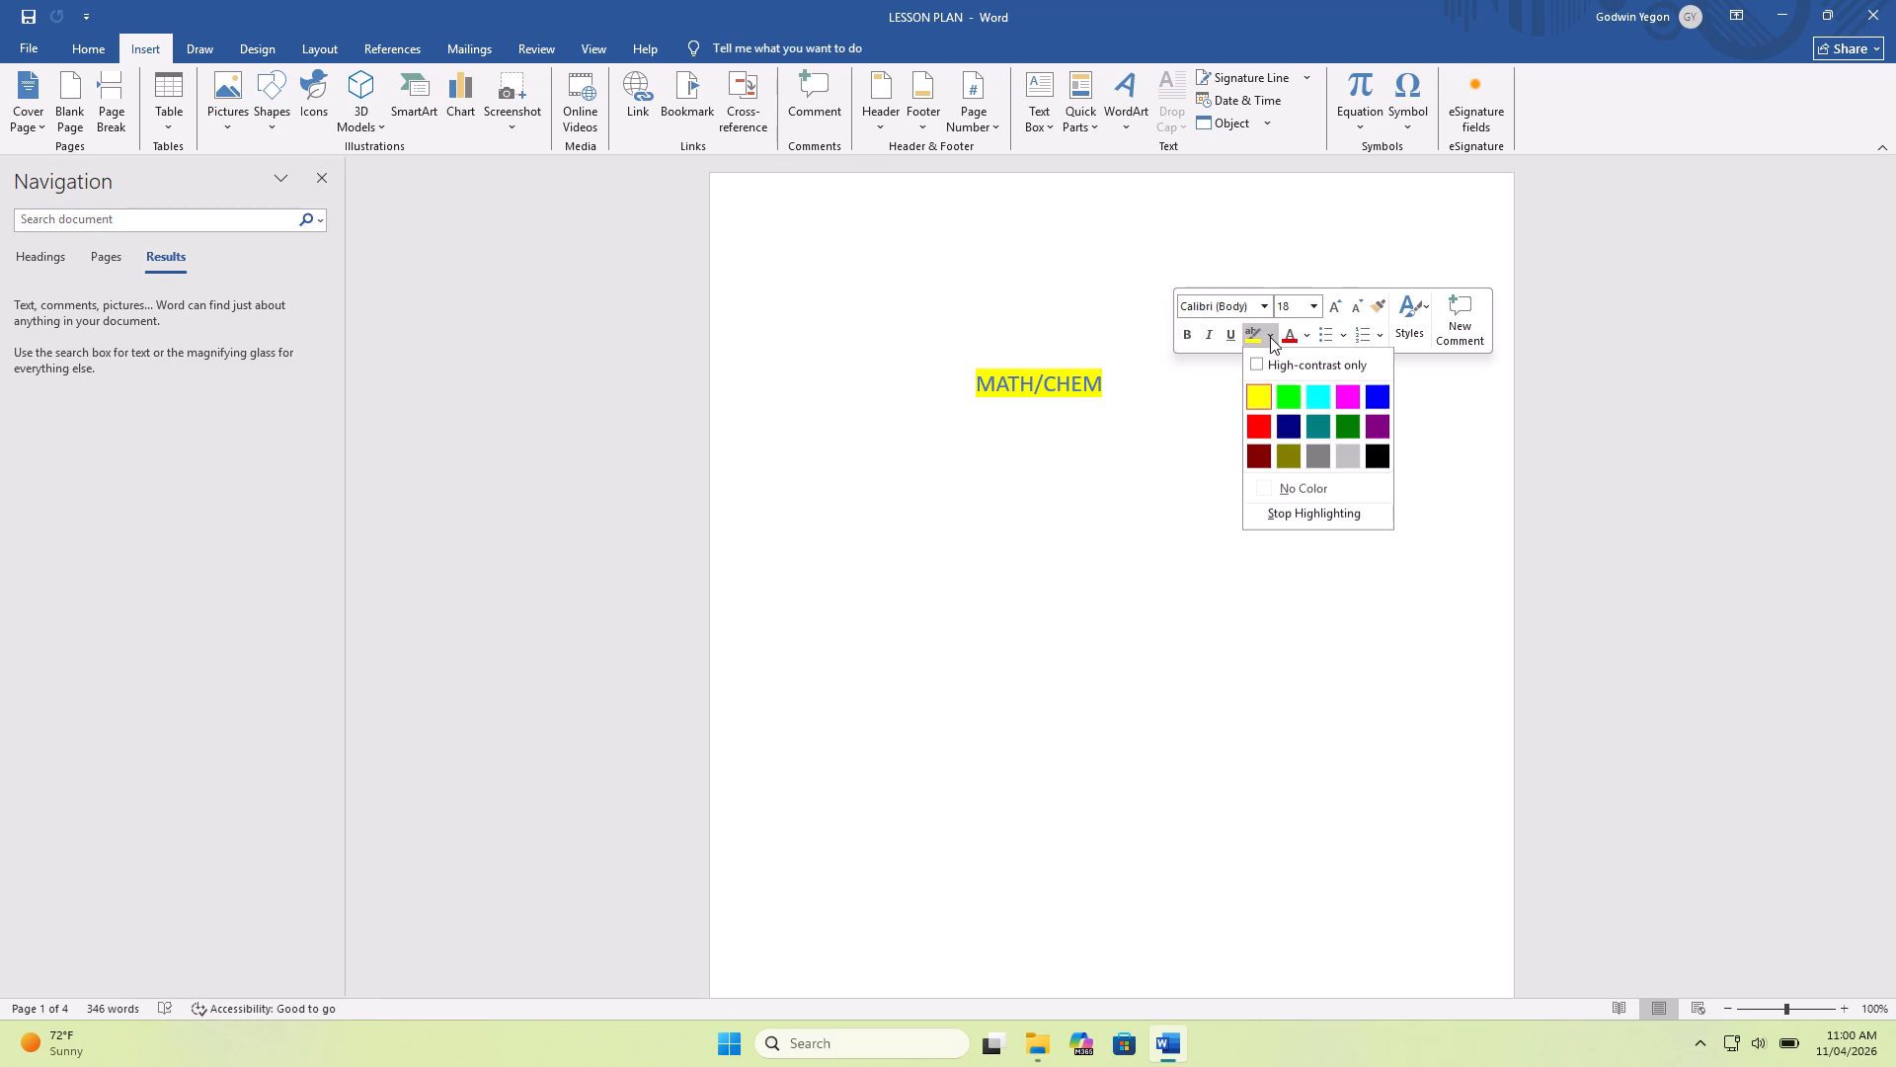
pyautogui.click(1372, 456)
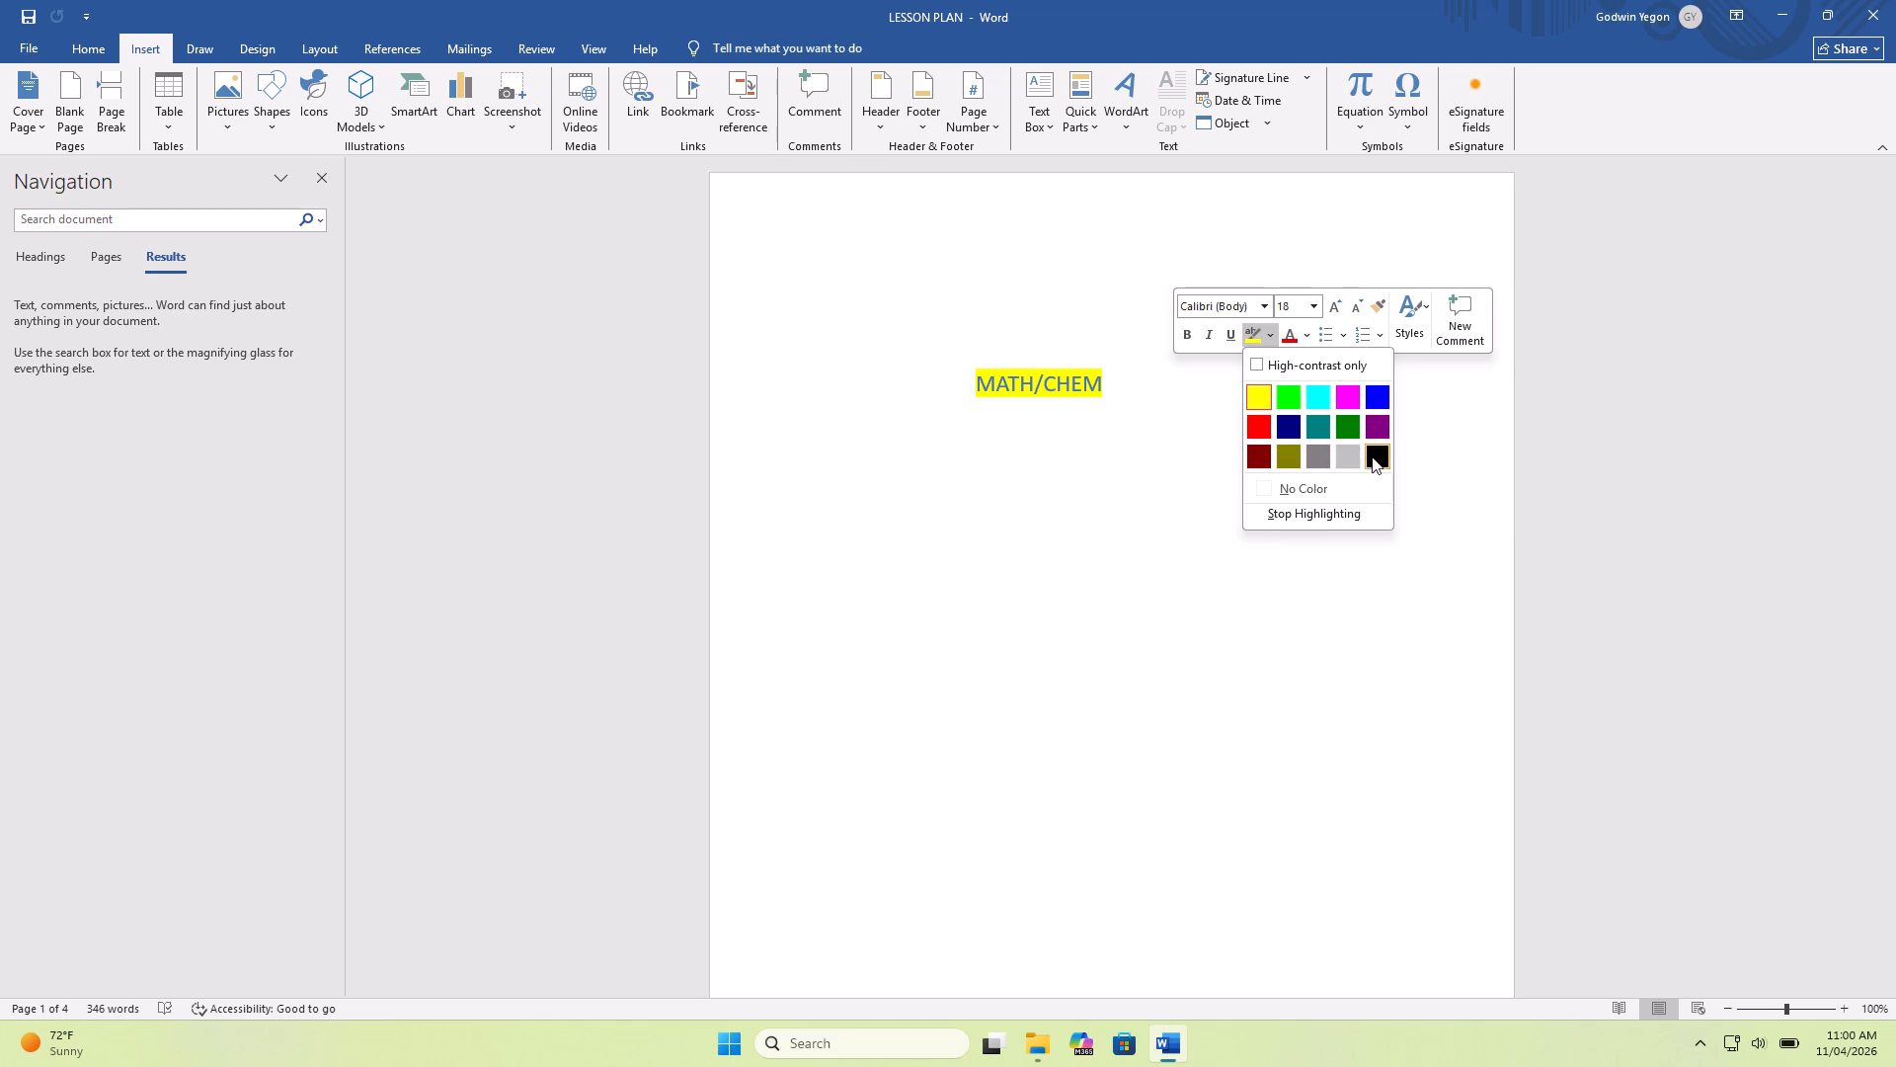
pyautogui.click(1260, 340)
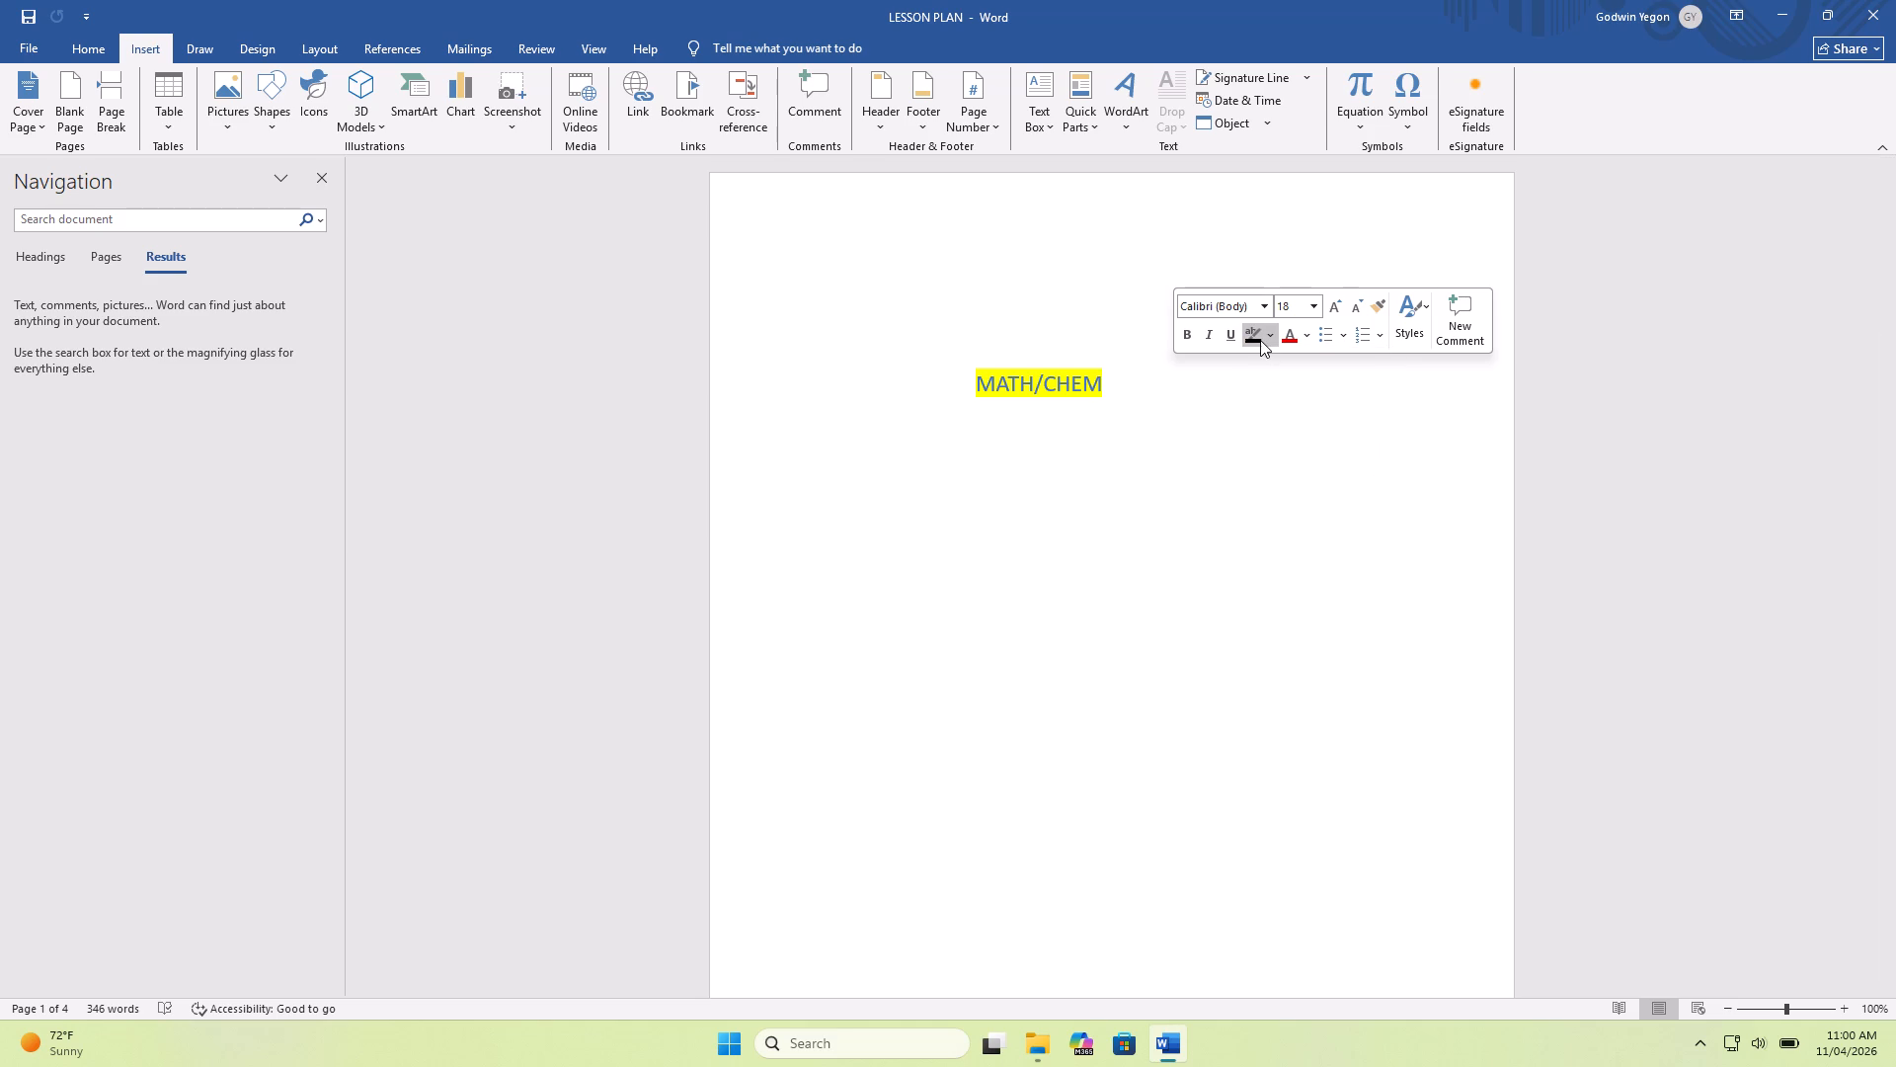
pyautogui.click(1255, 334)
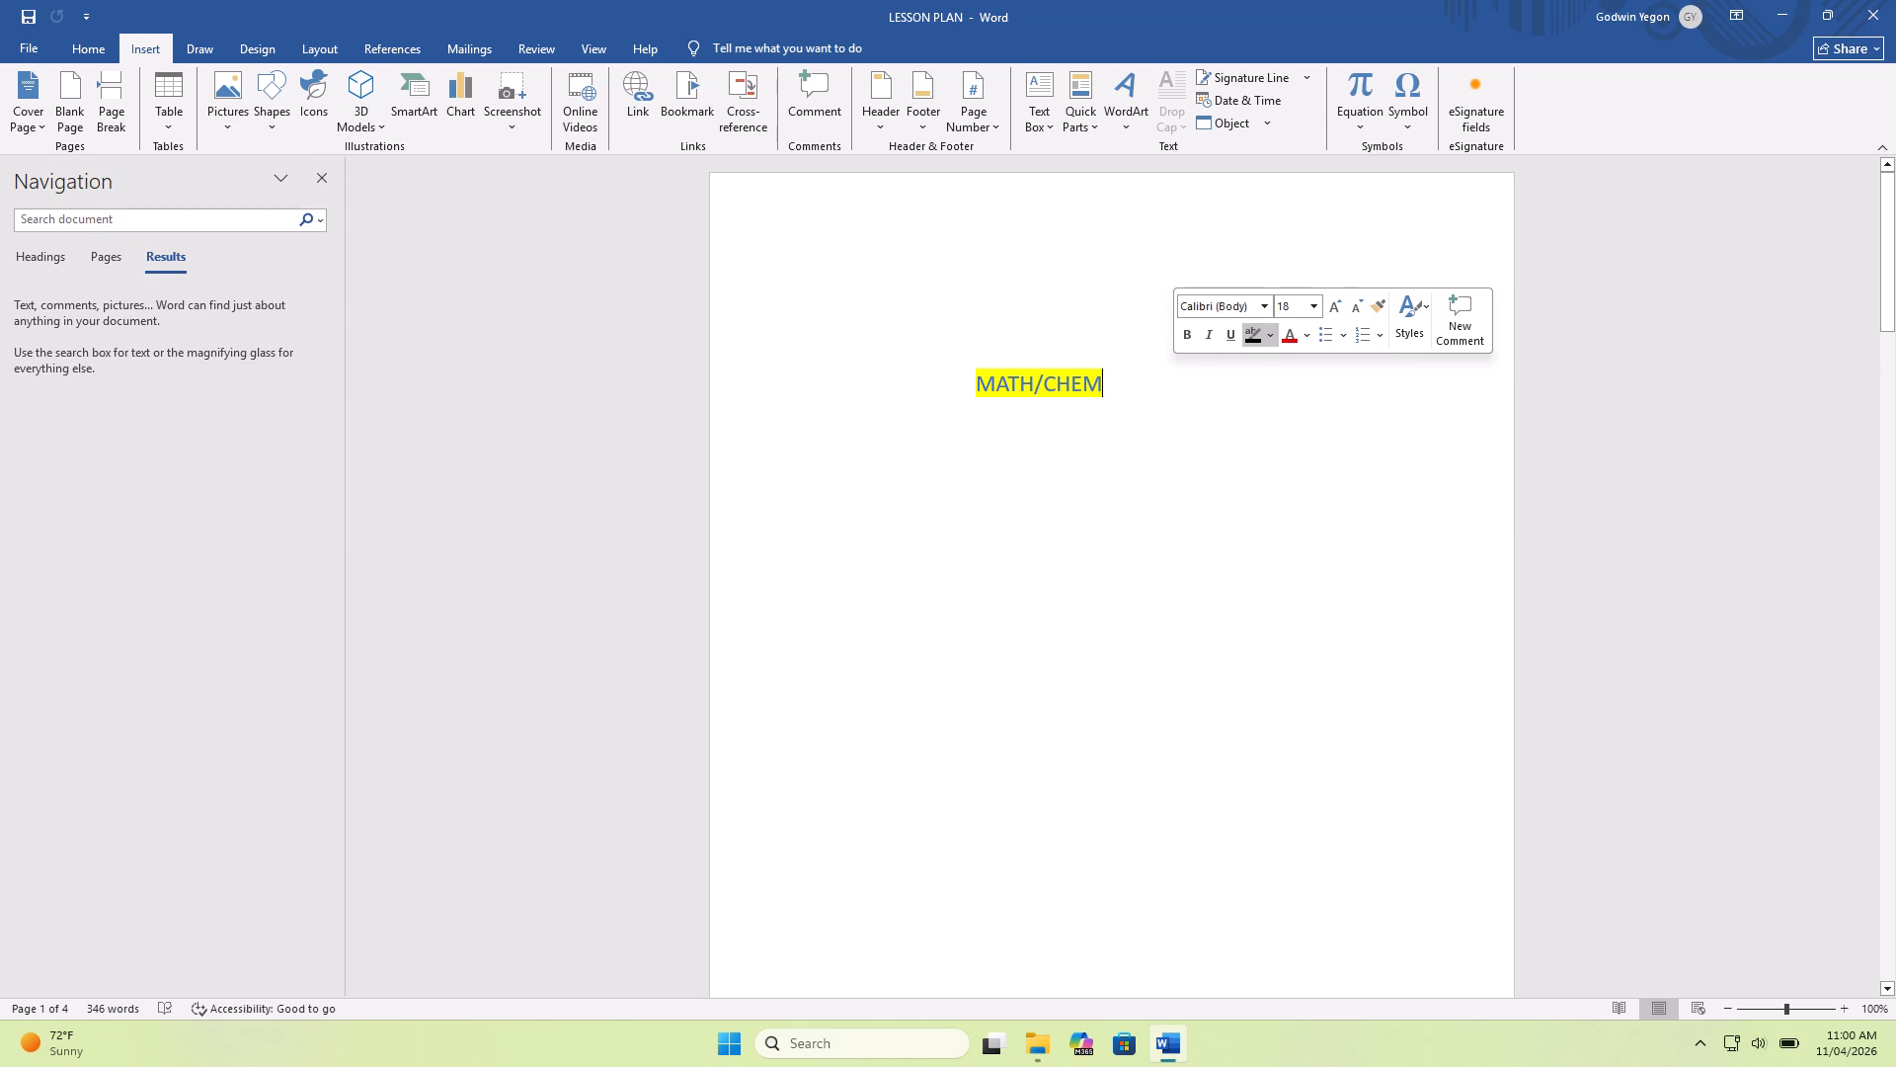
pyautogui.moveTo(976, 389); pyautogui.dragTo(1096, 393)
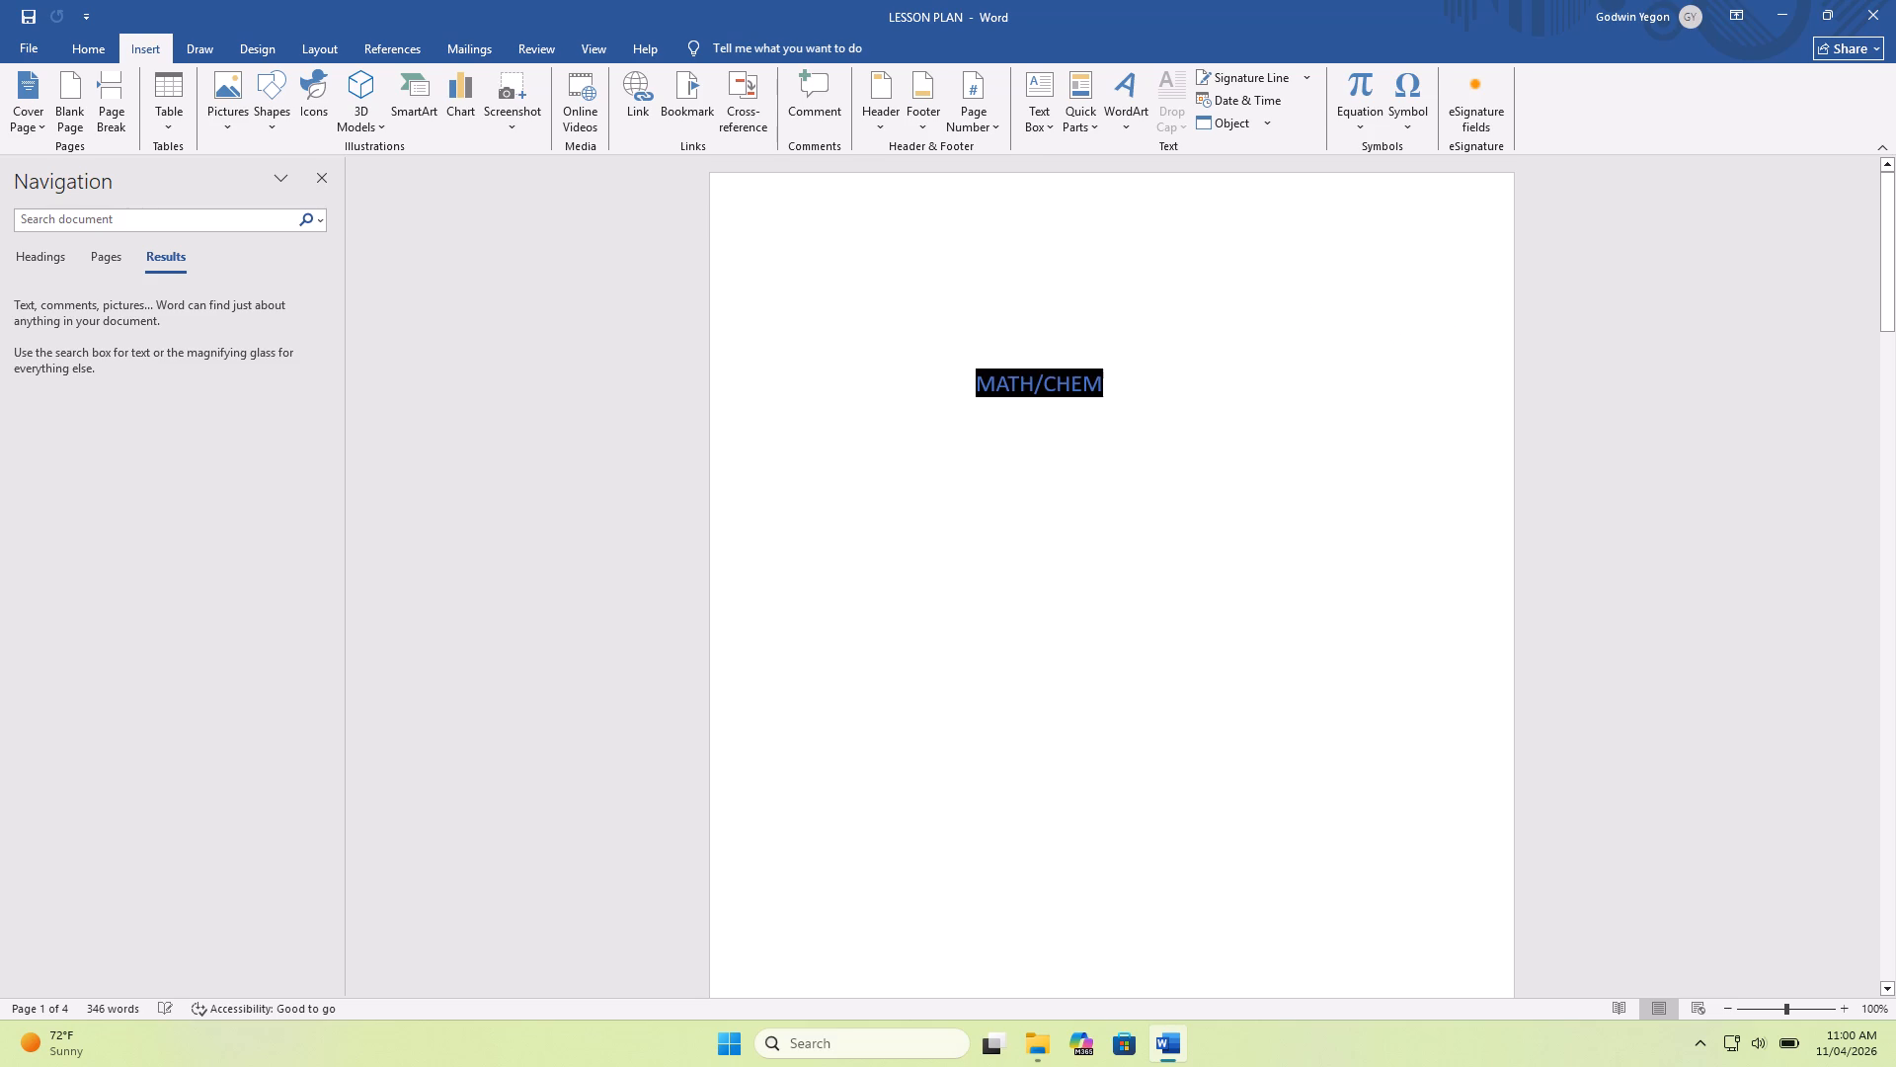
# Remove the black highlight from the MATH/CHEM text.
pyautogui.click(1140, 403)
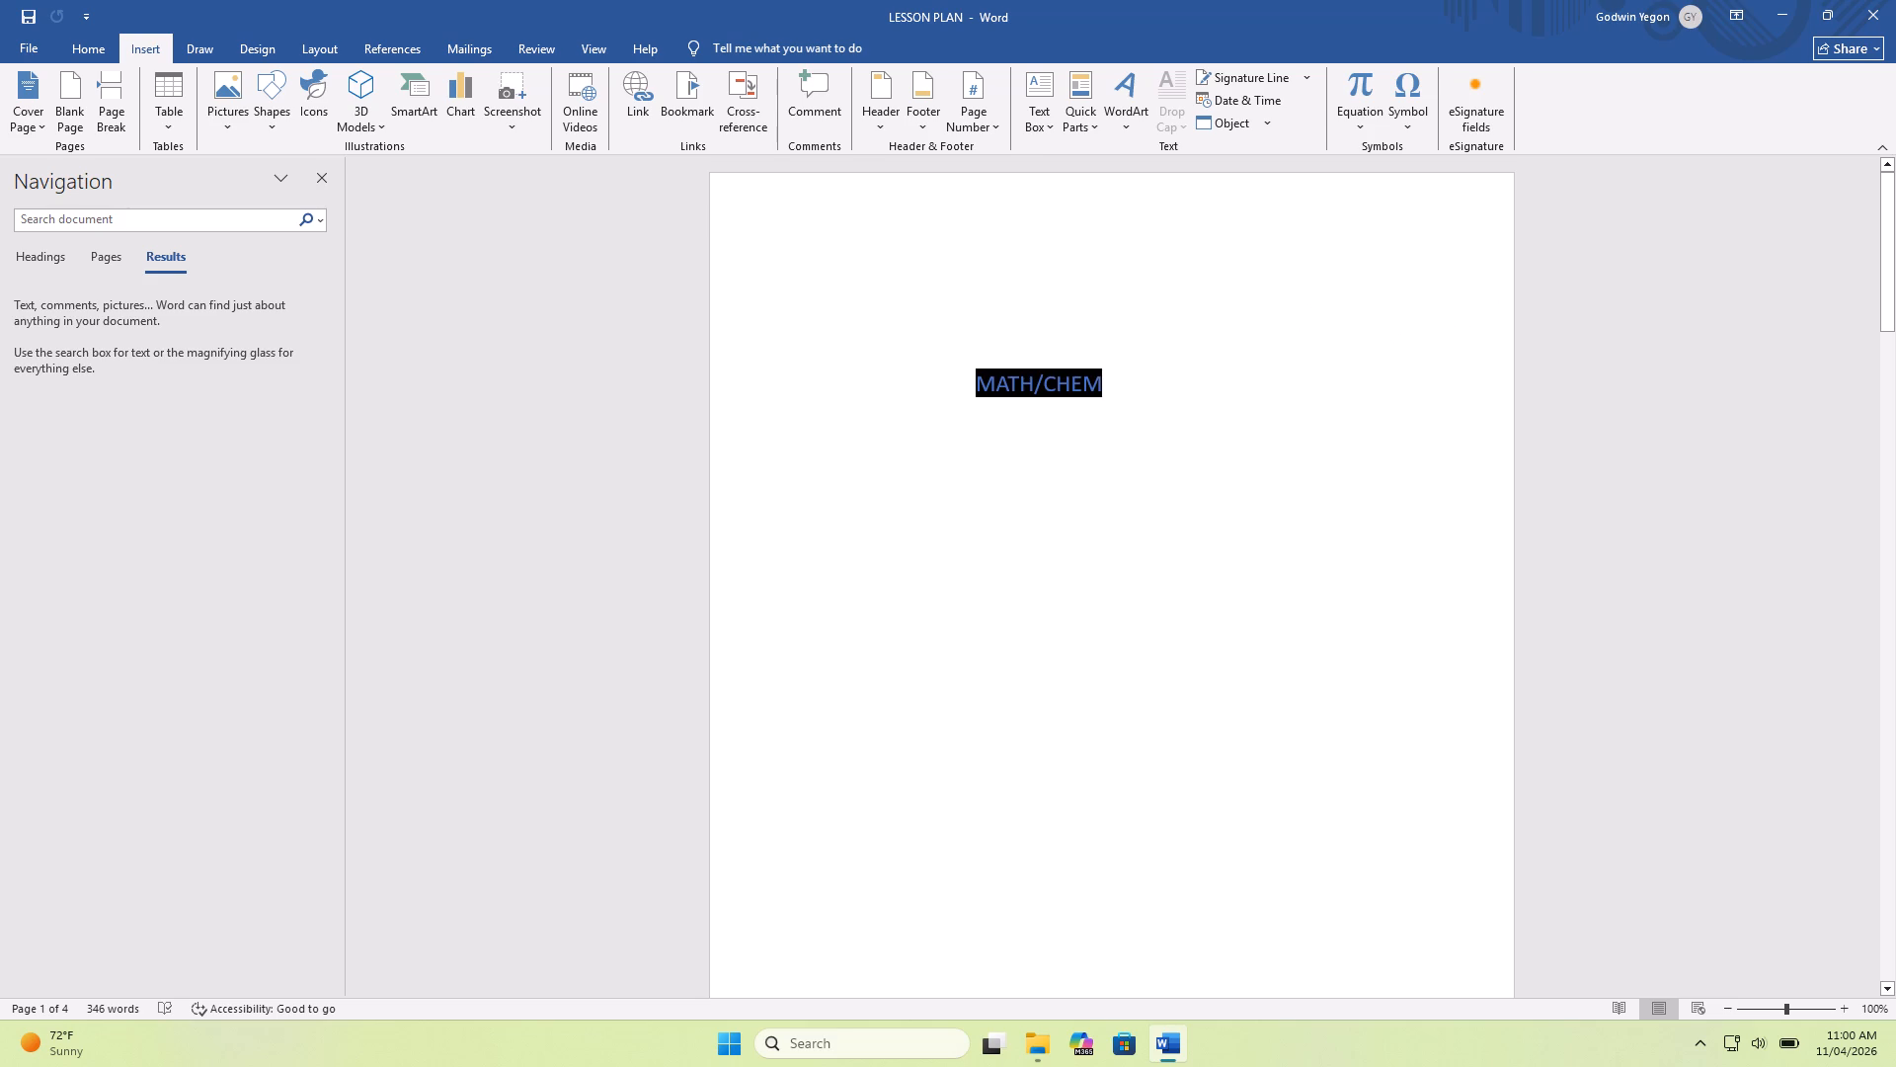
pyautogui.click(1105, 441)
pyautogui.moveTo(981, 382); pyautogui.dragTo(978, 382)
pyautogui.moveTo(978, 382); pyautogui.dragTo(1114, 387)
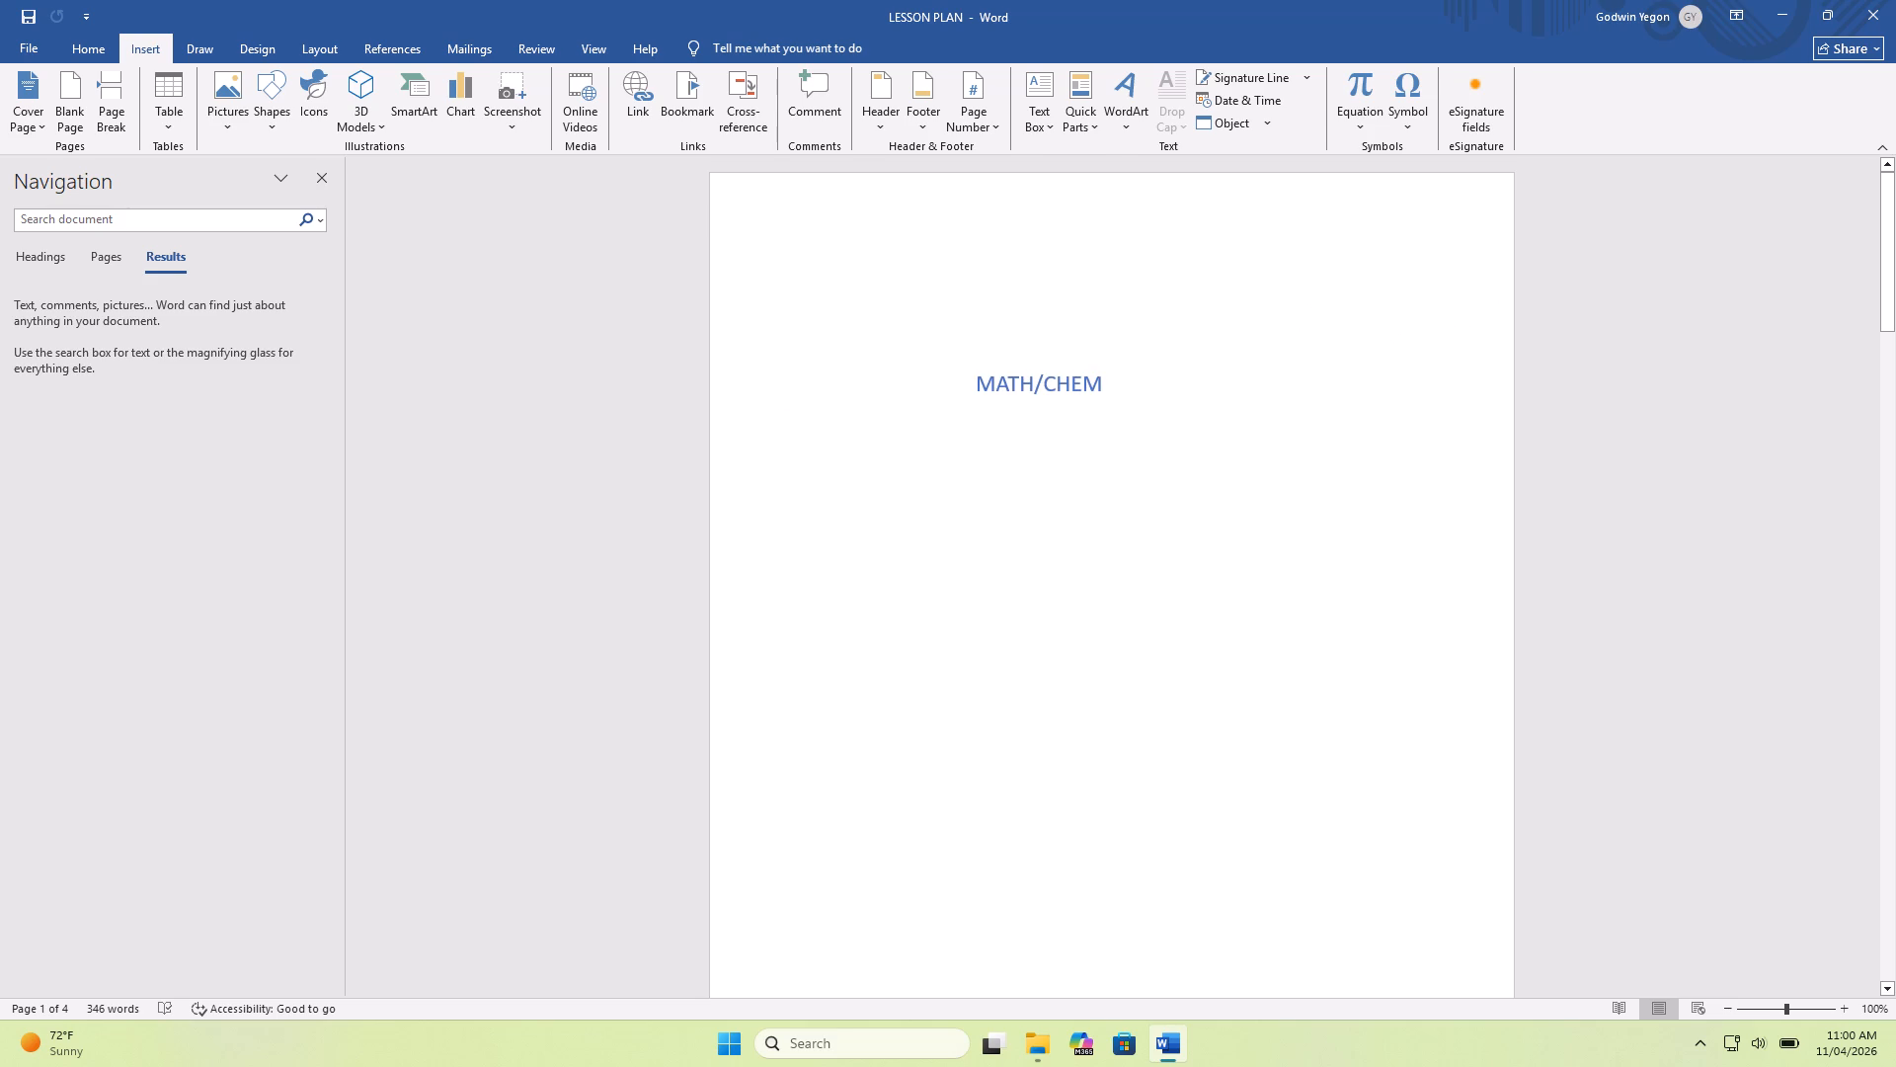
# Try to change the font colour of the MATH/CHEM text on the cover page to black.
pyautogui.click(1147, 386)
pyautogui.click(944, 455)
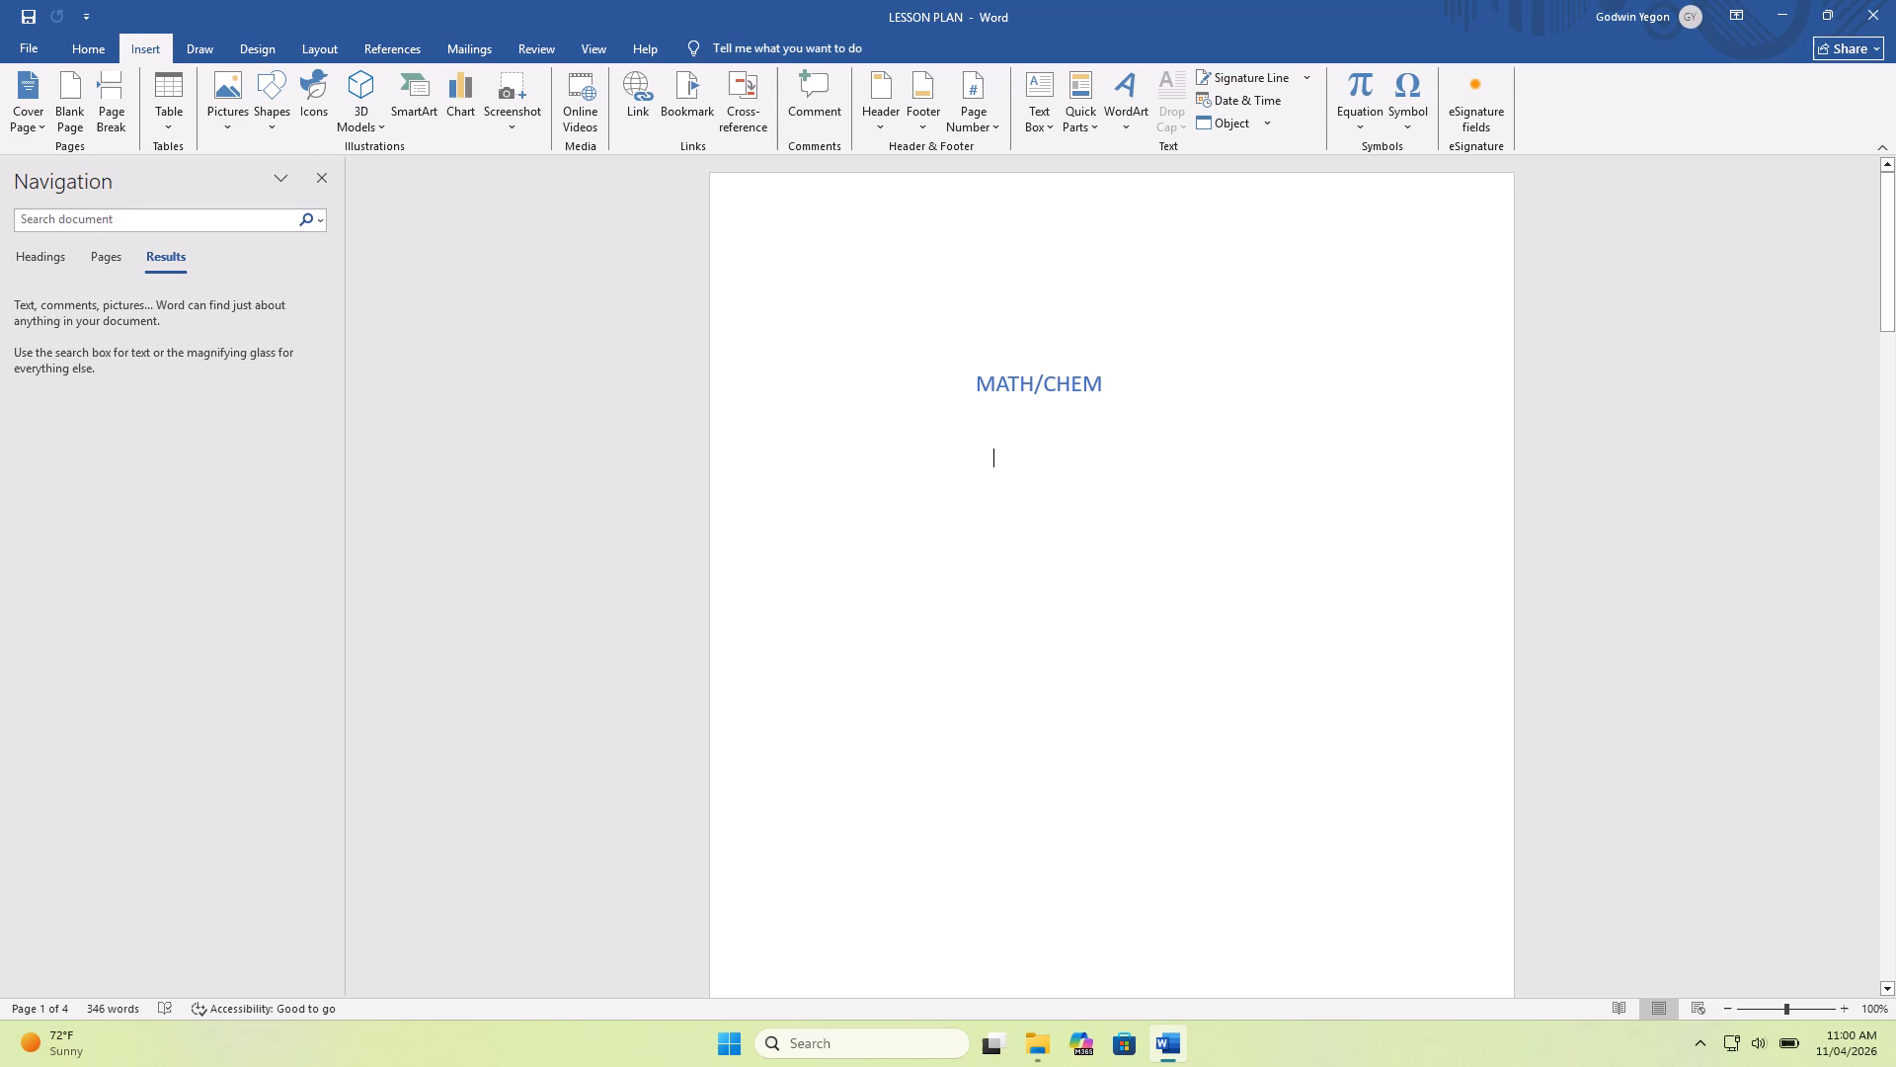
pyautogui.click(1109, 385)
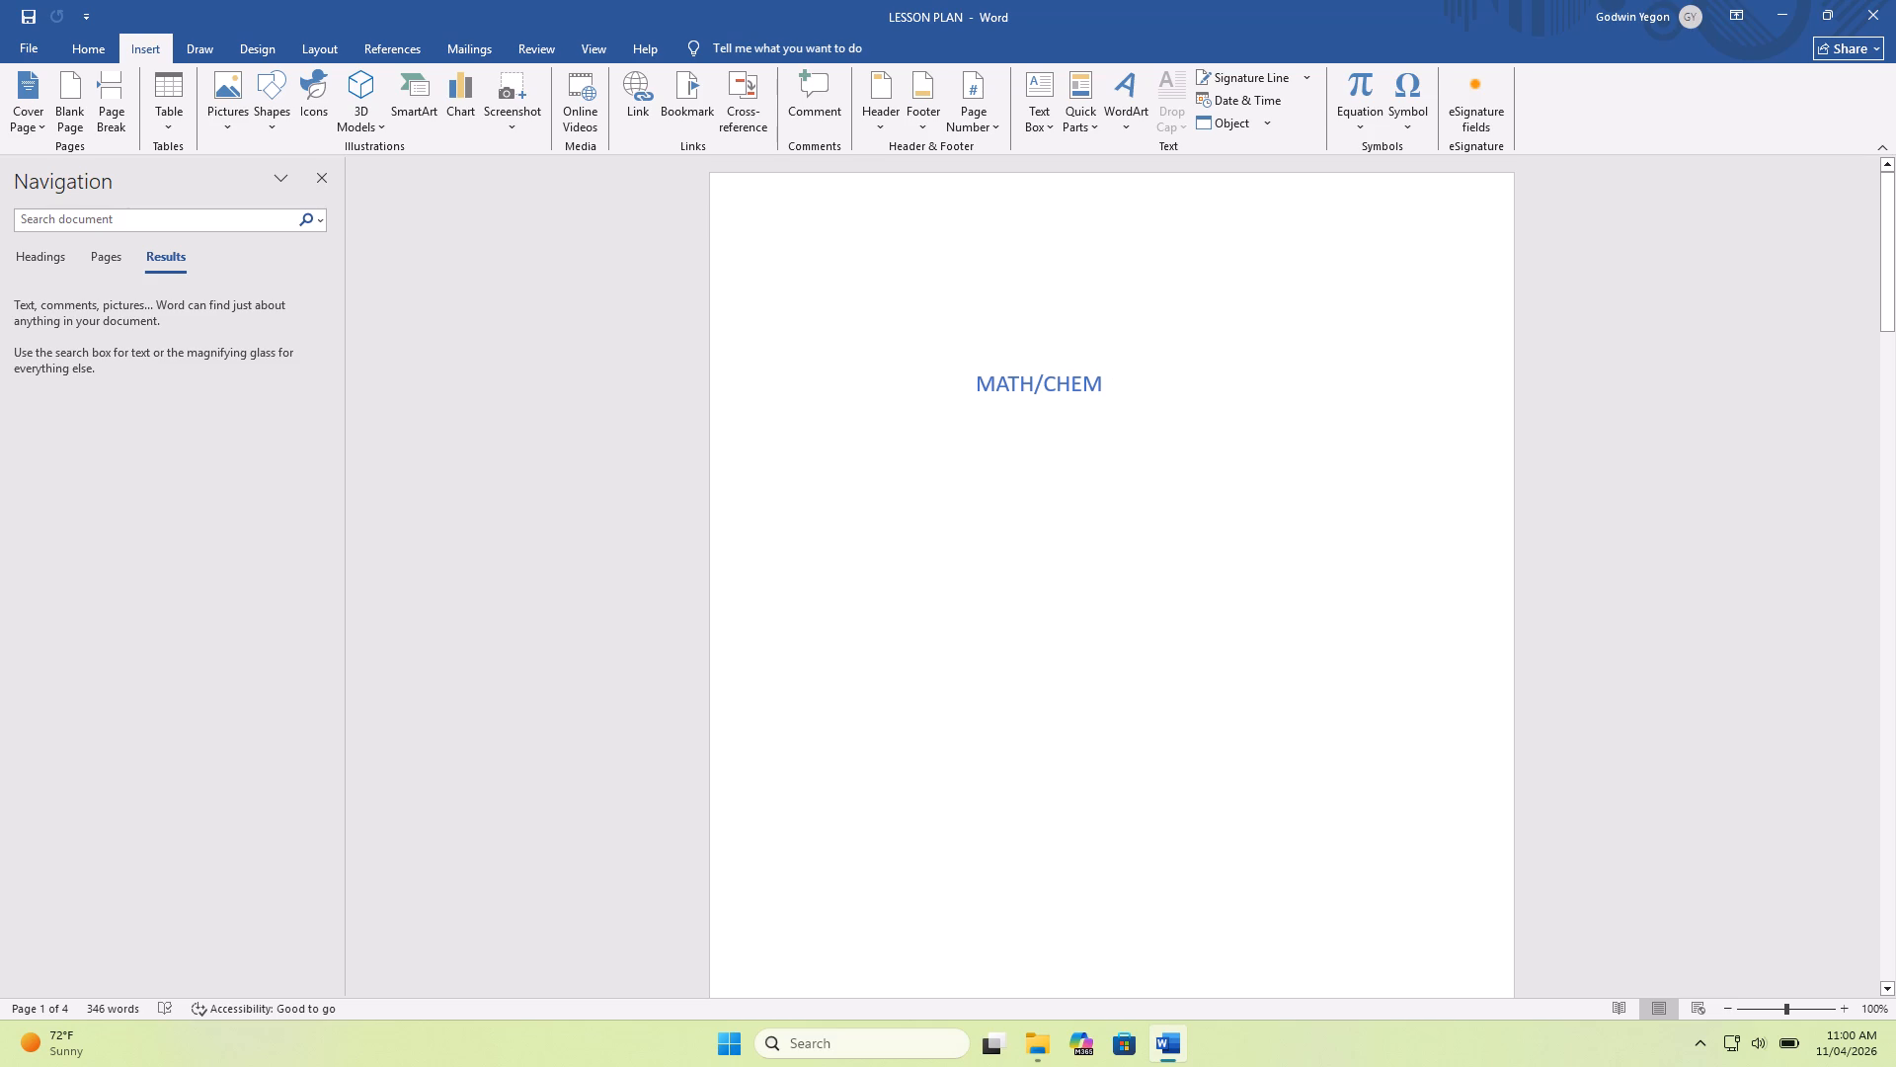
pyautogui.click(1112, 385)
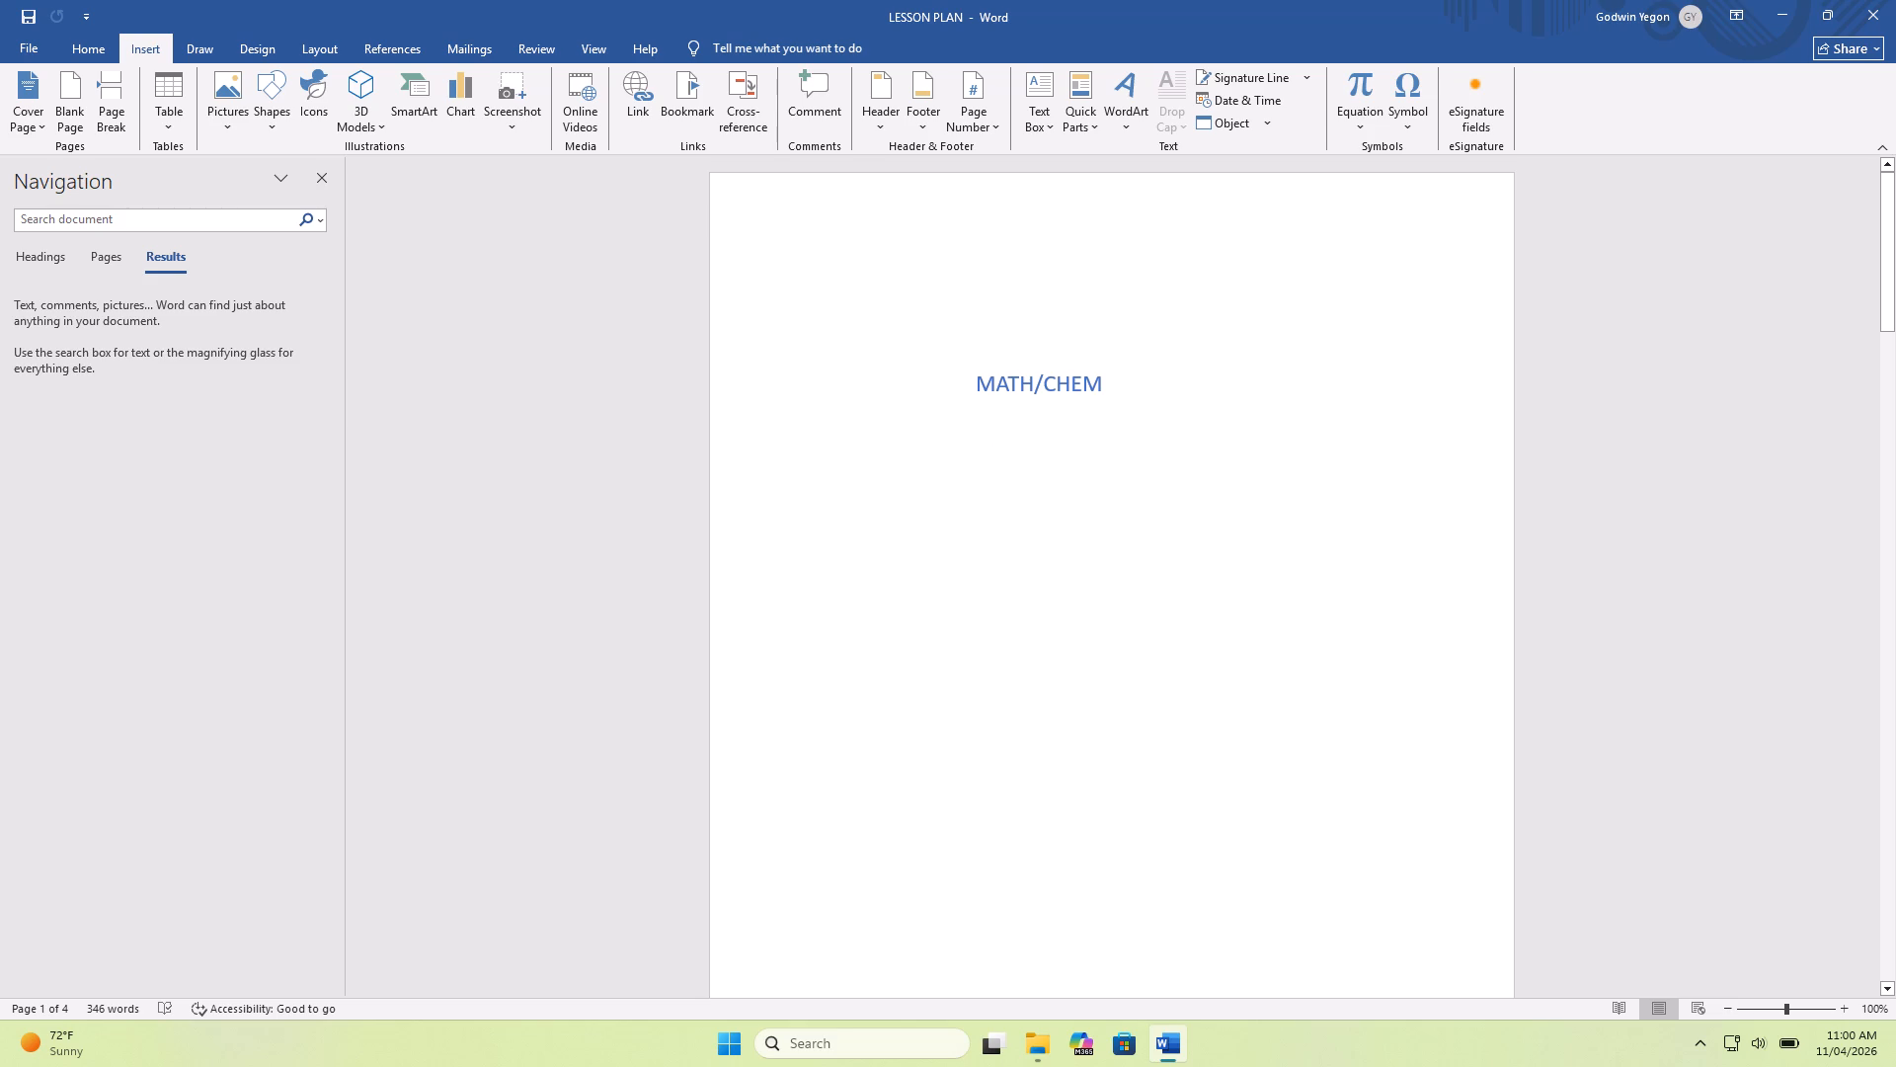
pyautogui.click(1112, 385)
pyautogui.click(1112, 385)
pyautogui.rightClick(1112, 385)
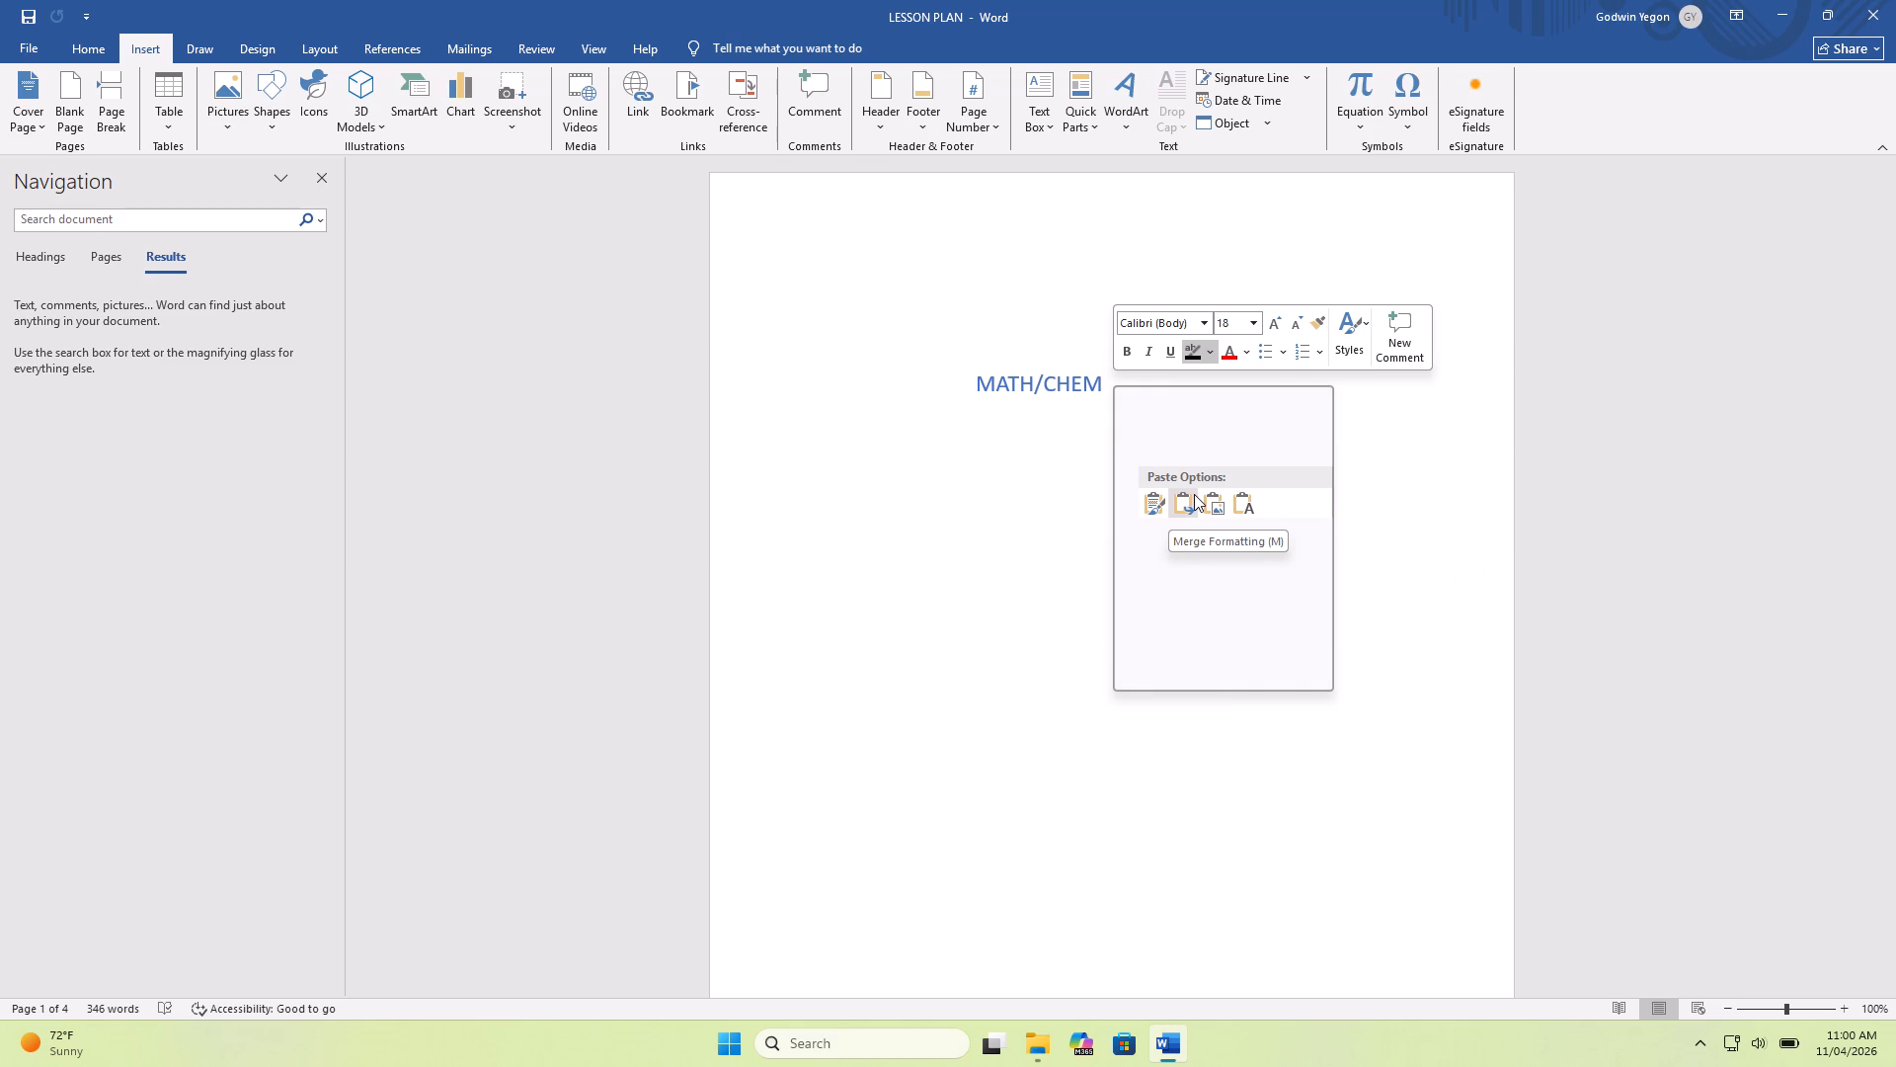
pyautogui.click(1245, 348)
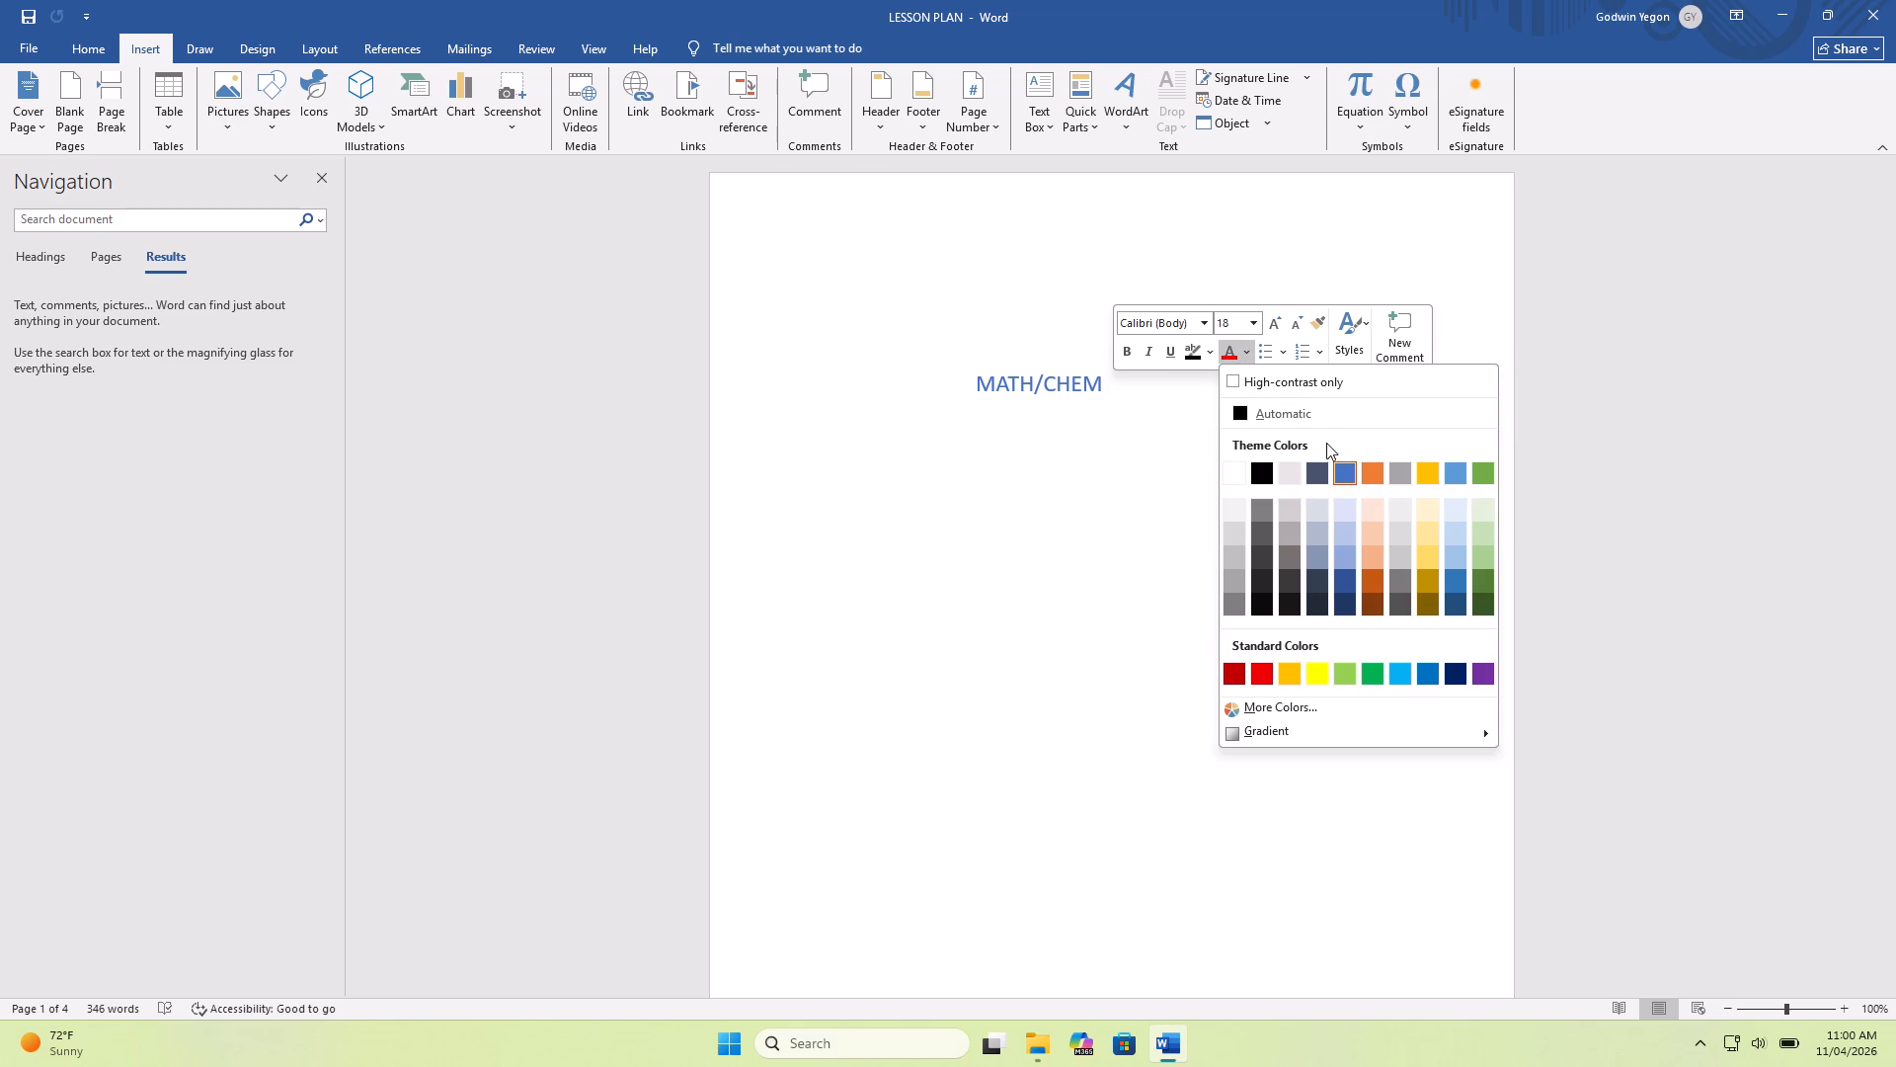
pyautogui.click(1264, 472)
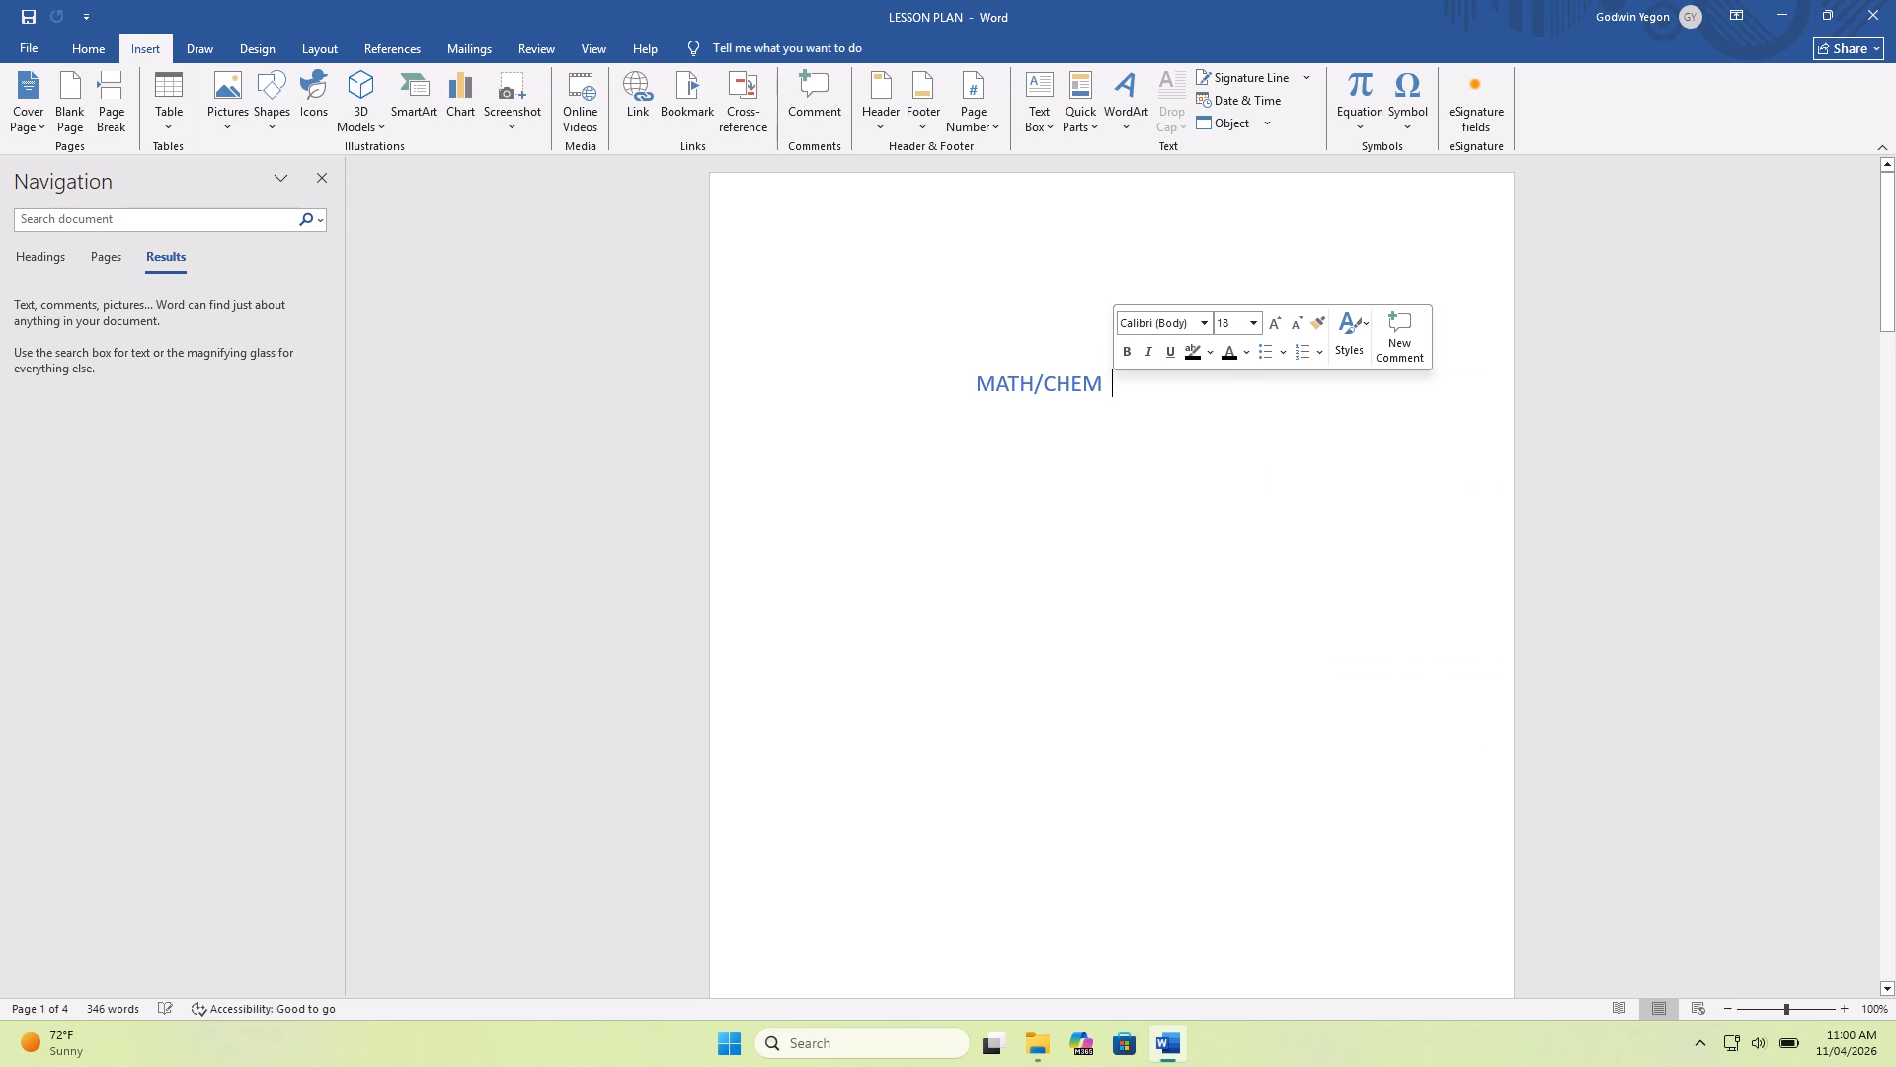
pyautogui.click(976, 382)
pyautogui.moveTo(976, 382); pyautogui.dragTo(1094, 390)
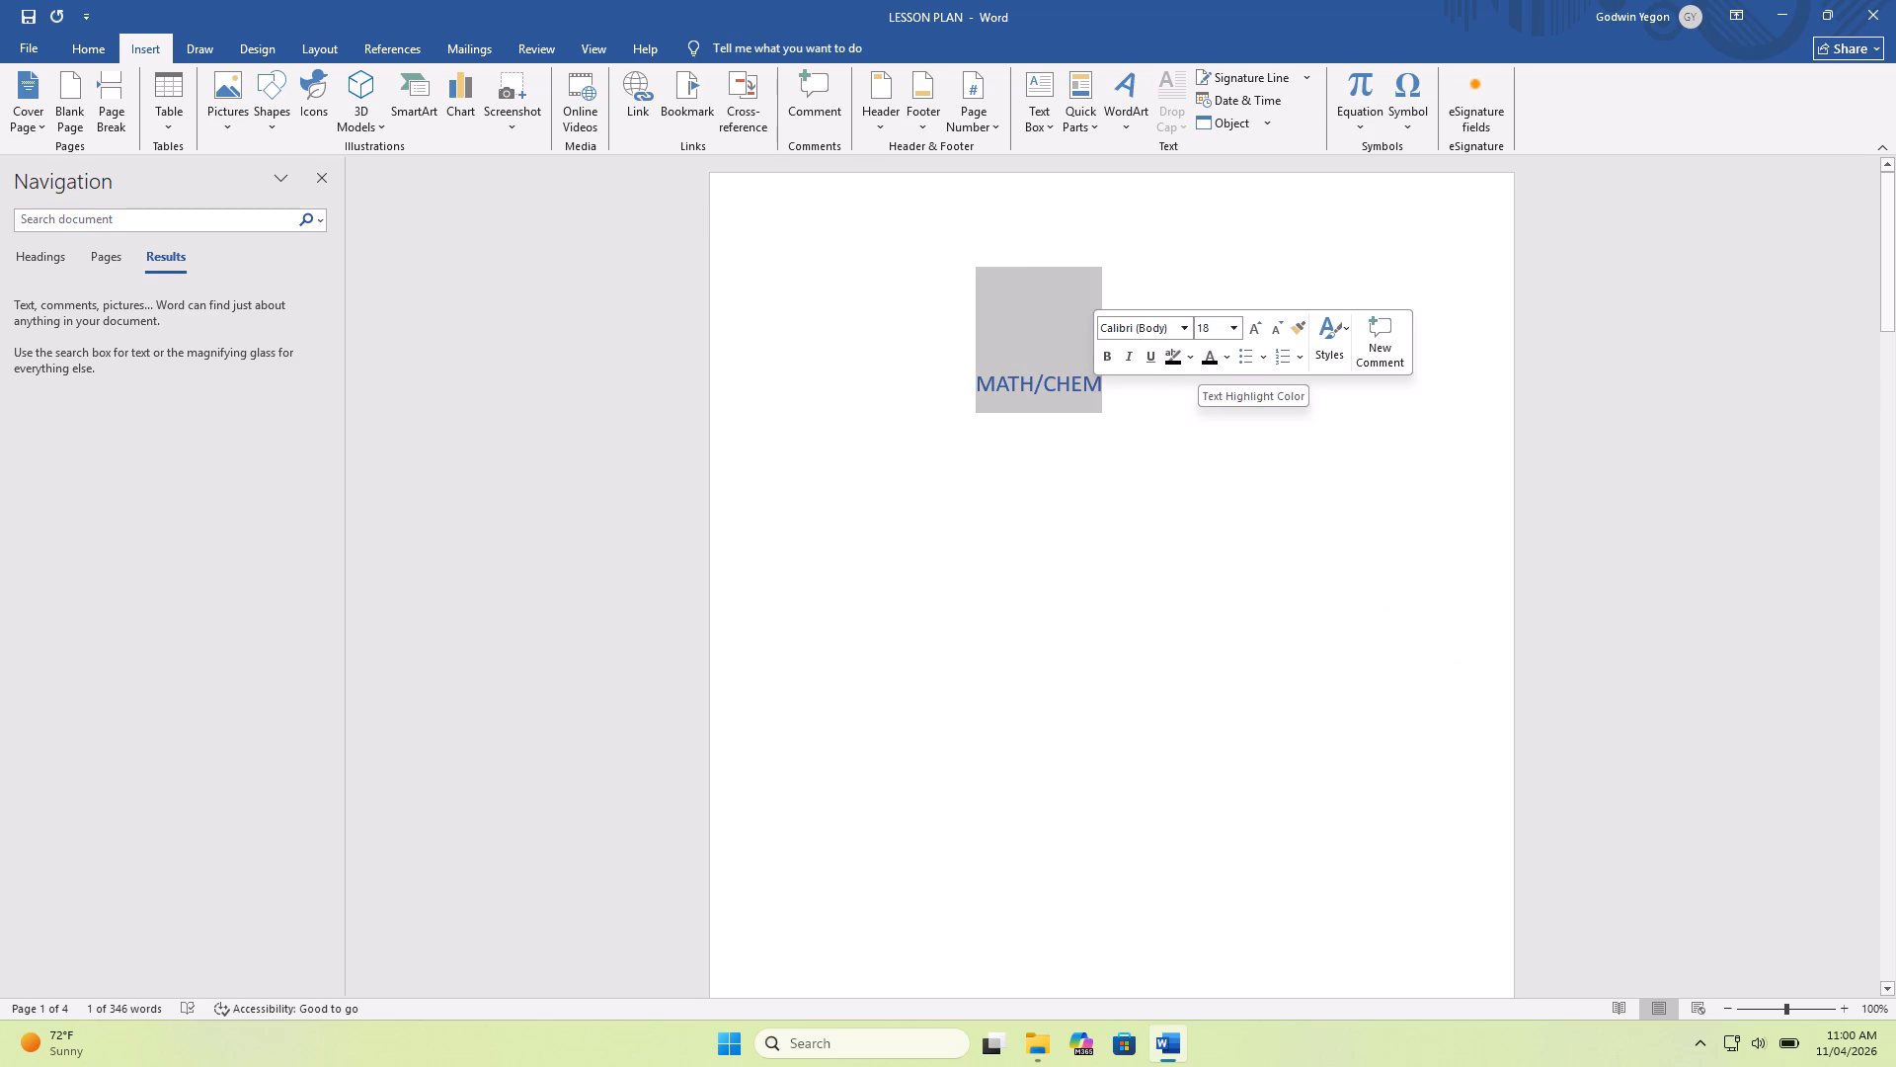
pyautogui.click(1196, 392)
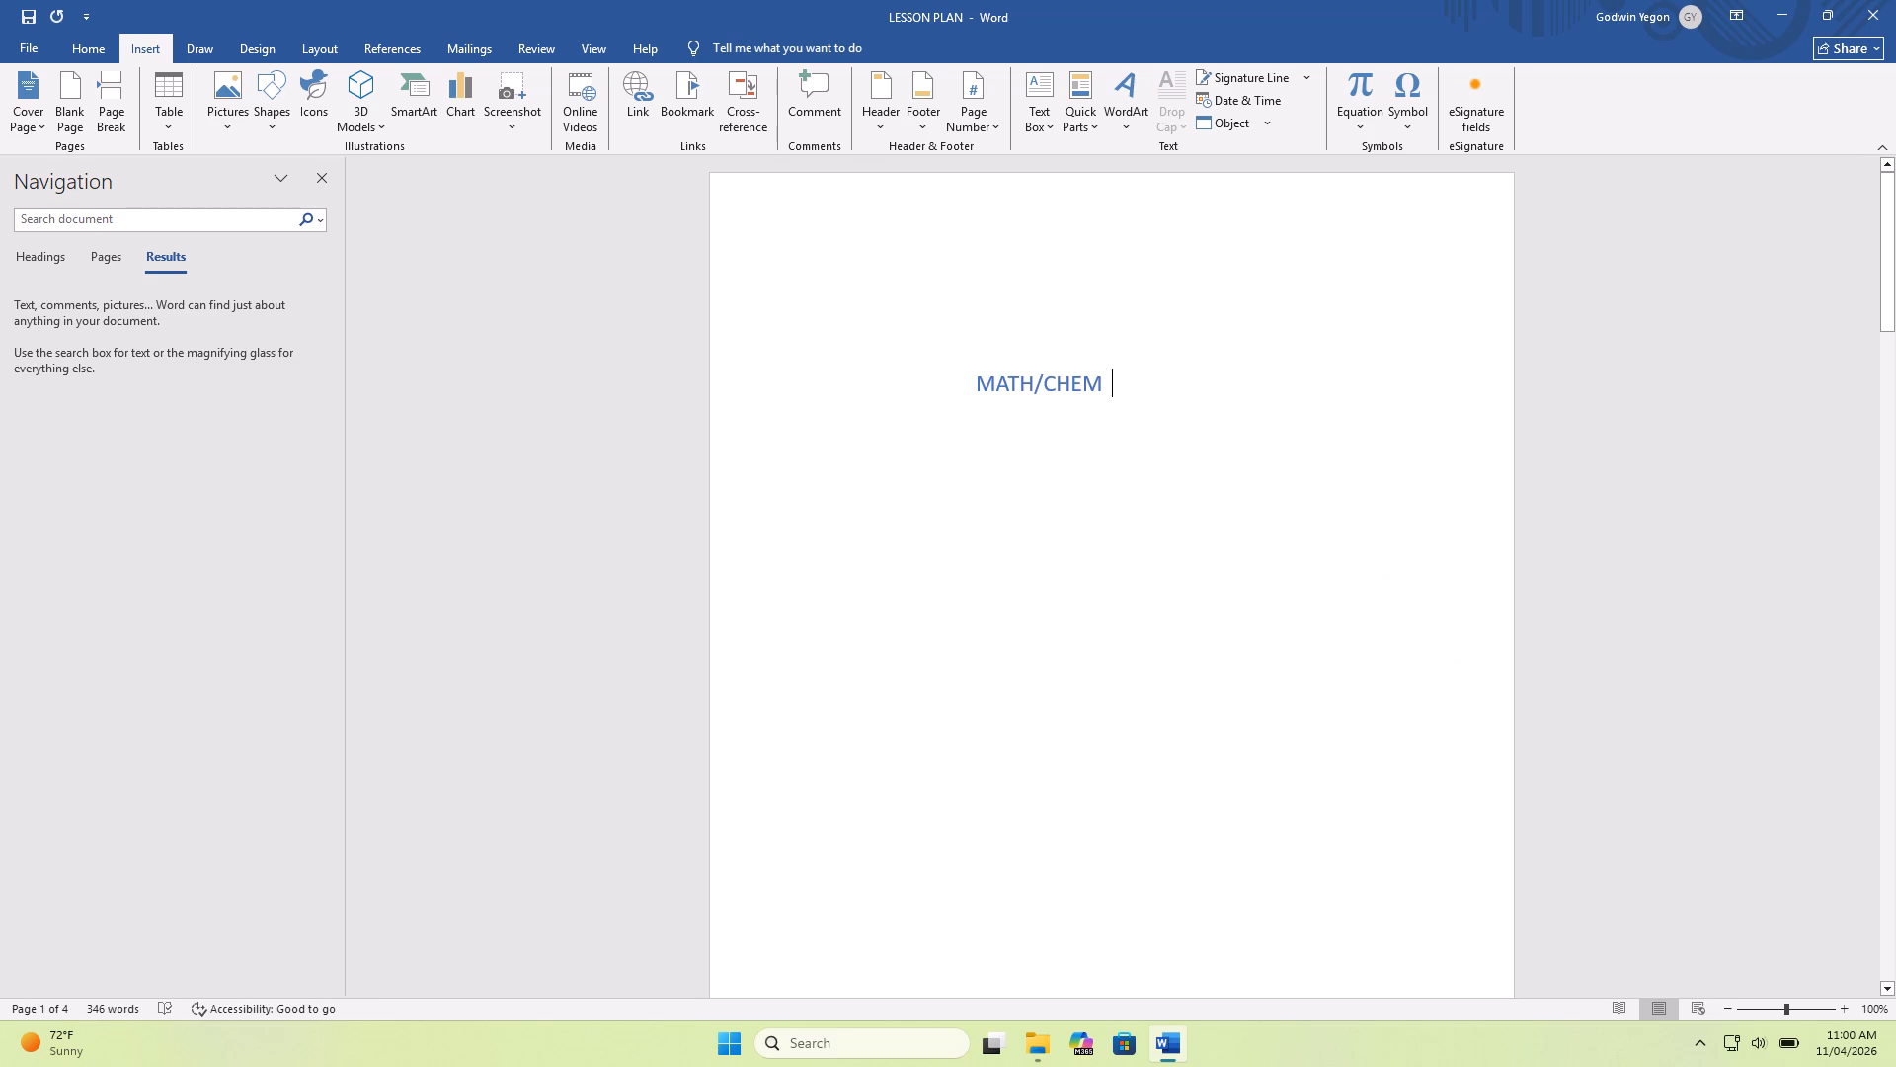
# Delete the MATH/CHEM text from the cover page, leaving its line empty.
pyautogui.press('BackSpace')
pyautogui.press('BackSpace')
pyautogui.press('BackSpace')
pyautogui.press('BackSpace')
pyautogui.press('BackSpace')
pyautogui.press('BackSpace')
pyautogui.press('BackSpace')
pyautogui.press('BackSpace')
pyautogui.press('BackSpace')
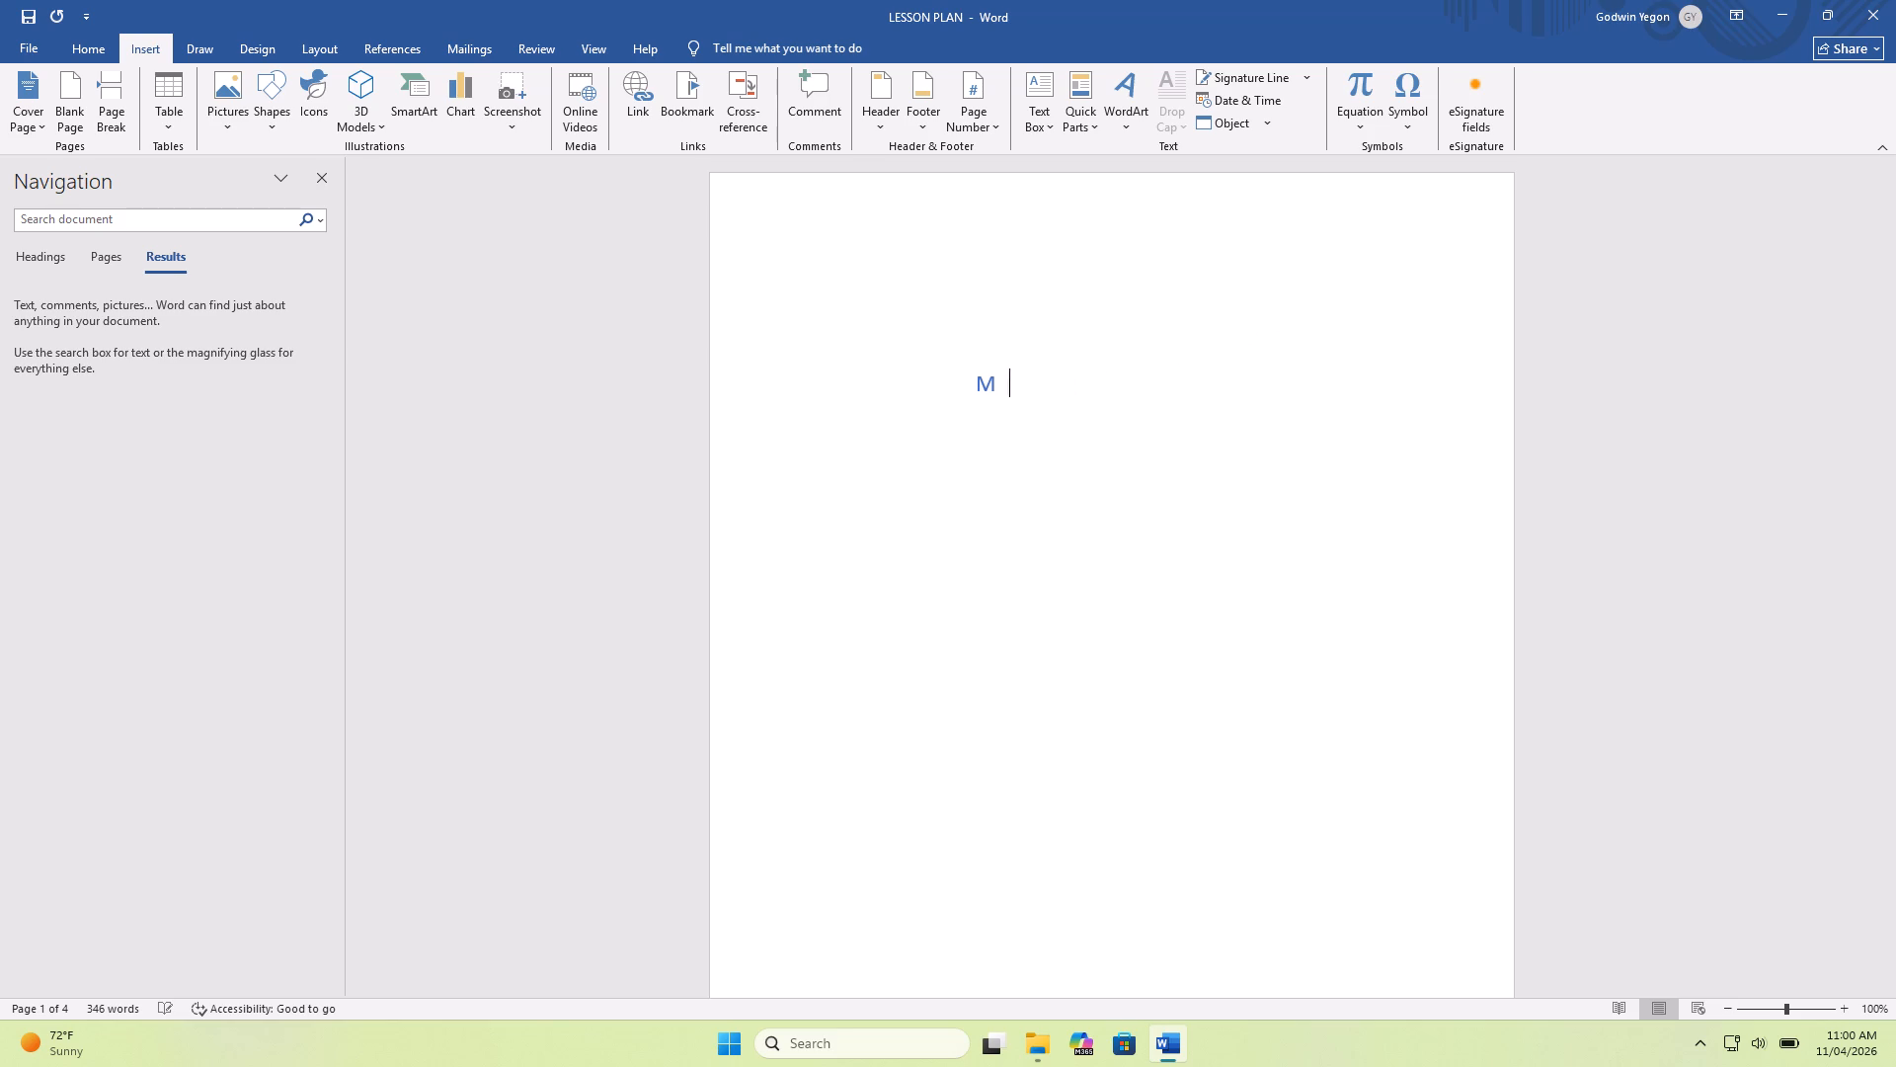
pyautogui.press('BackSpace')
pyautogui.write('MA')
pyautogui.press('BackSpace')
pyautogui.press('BackSpace')
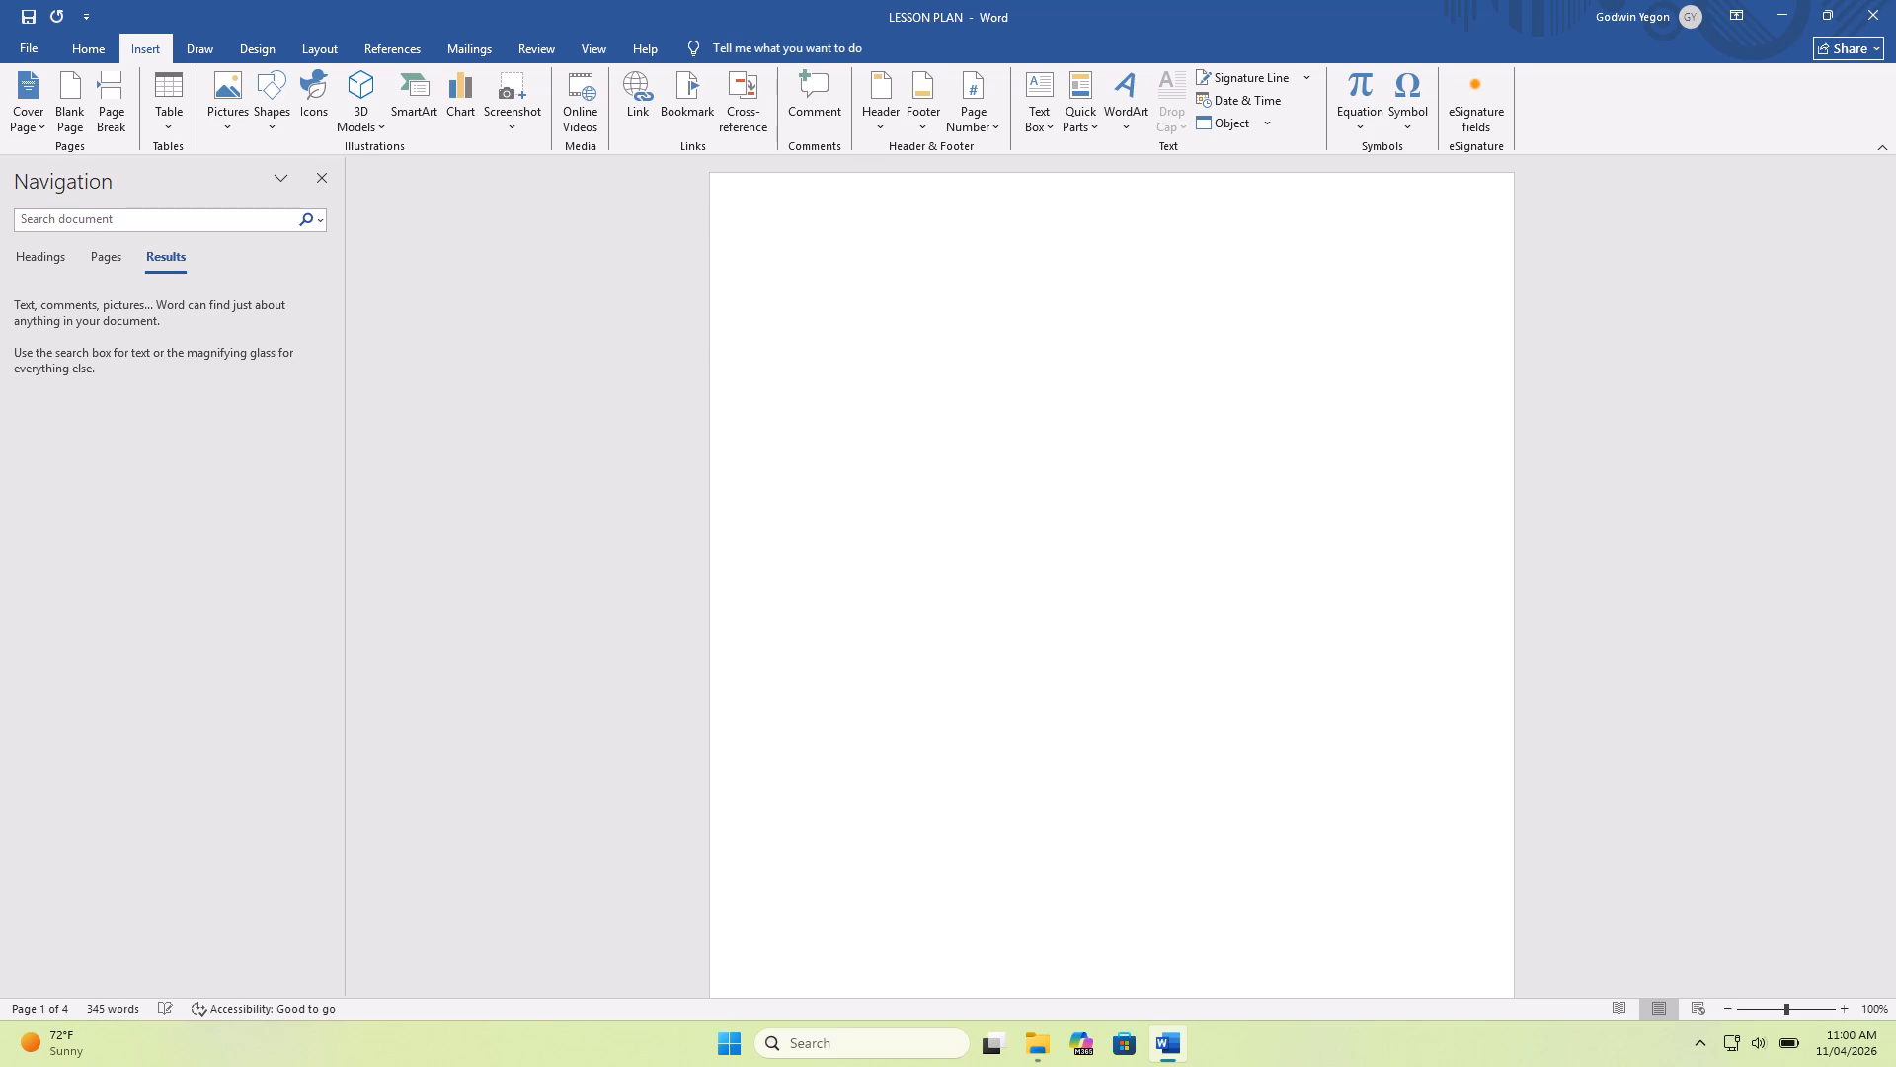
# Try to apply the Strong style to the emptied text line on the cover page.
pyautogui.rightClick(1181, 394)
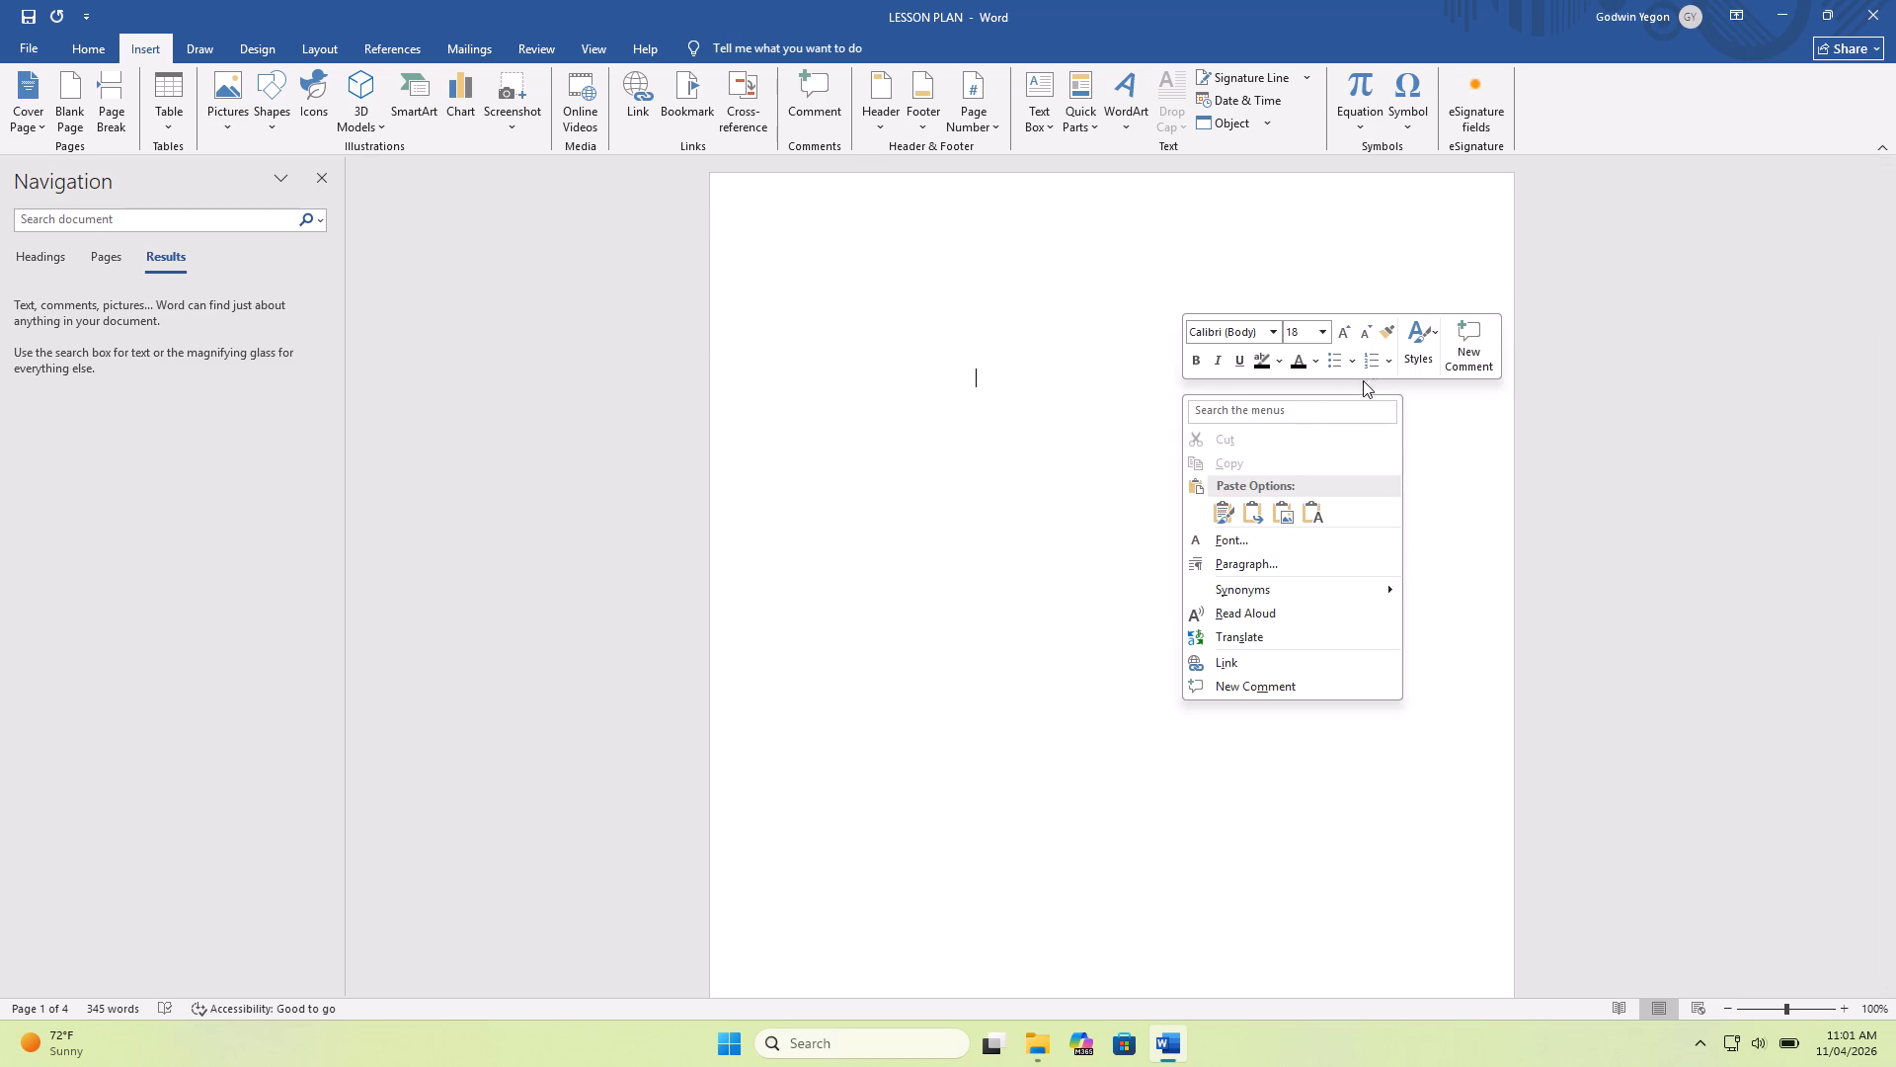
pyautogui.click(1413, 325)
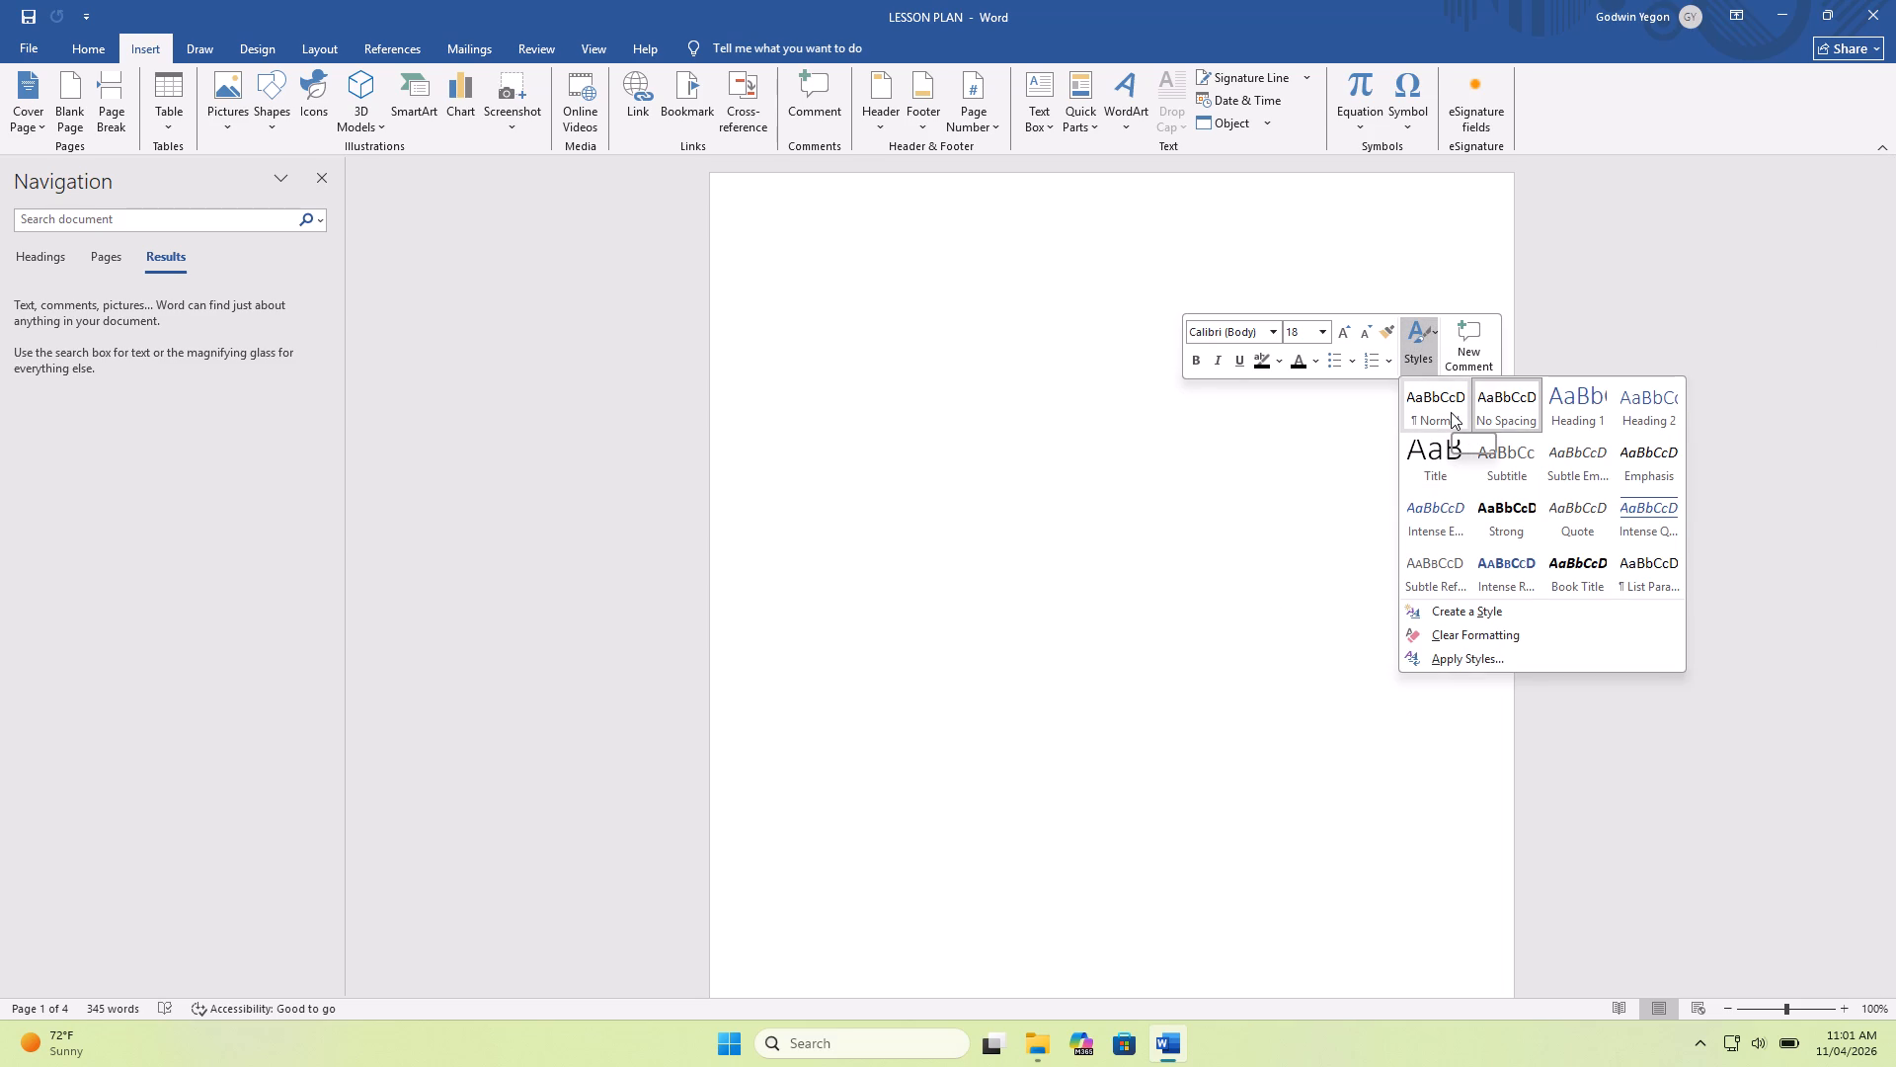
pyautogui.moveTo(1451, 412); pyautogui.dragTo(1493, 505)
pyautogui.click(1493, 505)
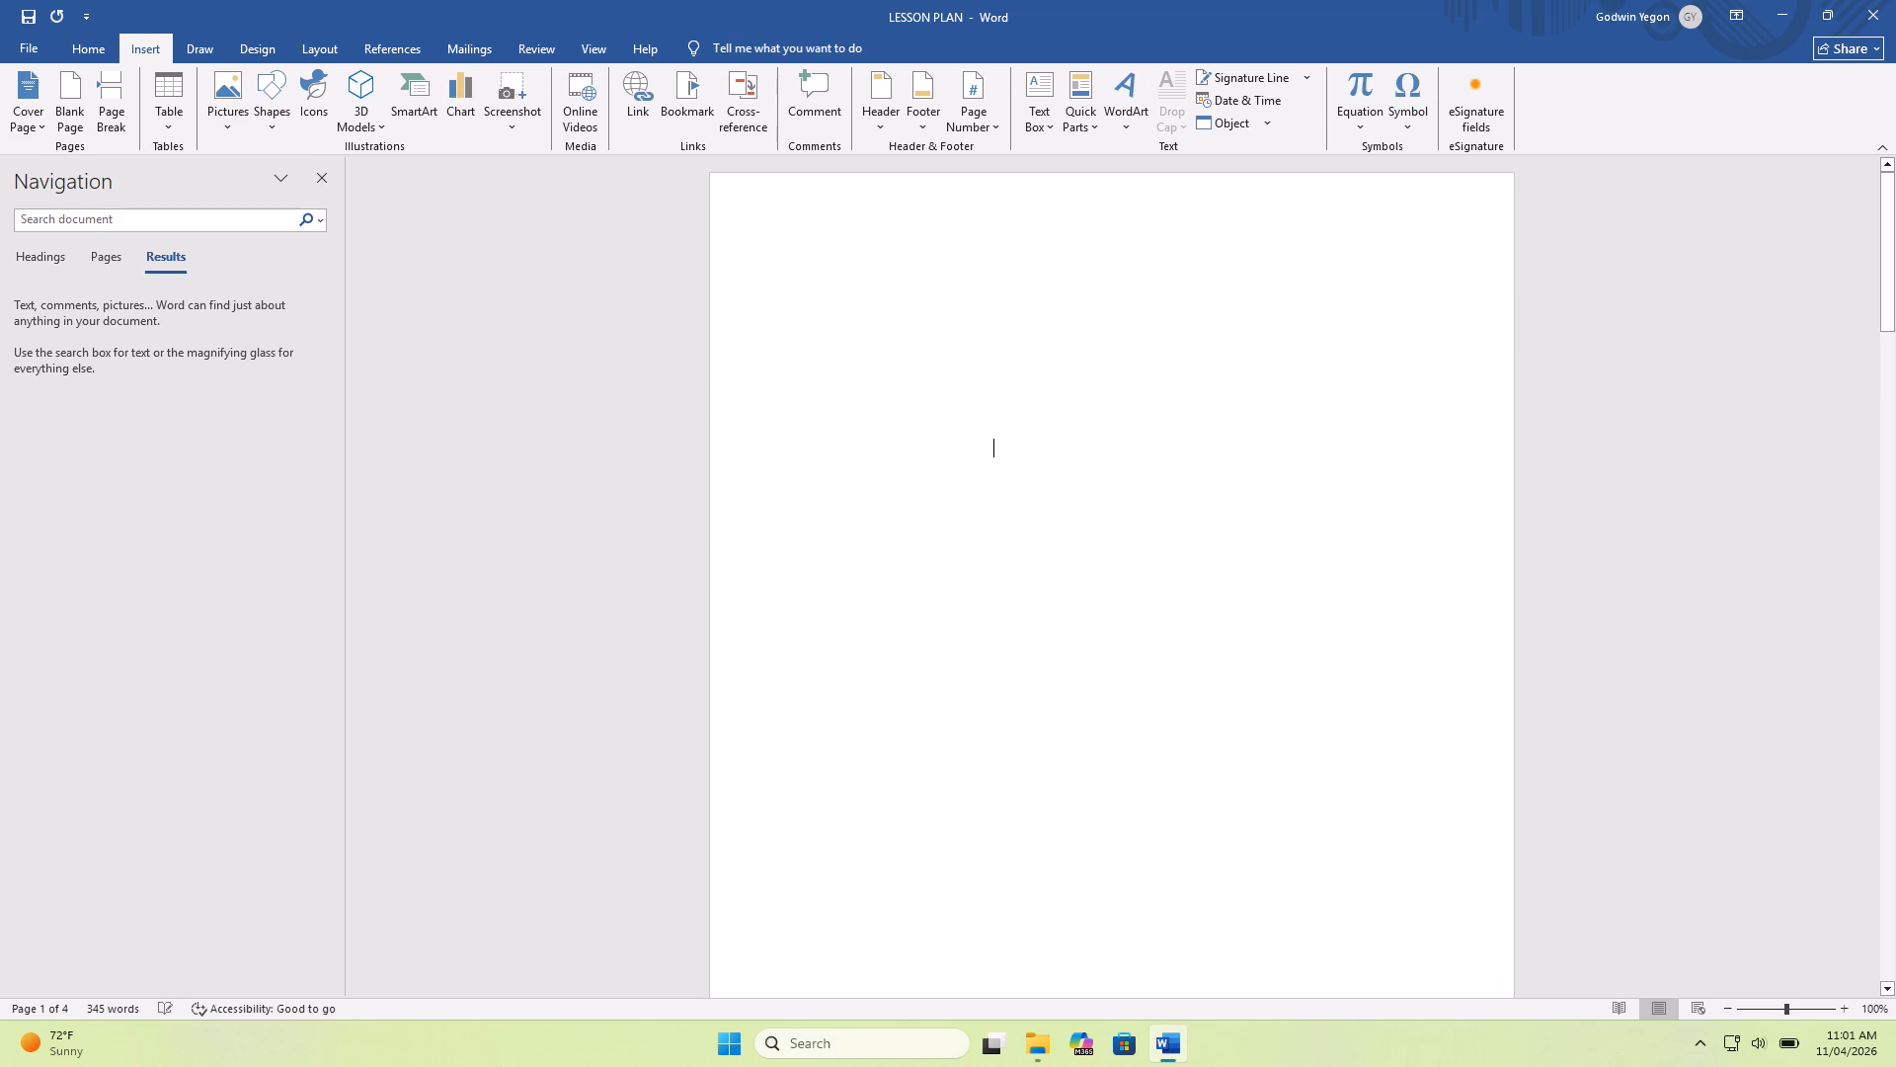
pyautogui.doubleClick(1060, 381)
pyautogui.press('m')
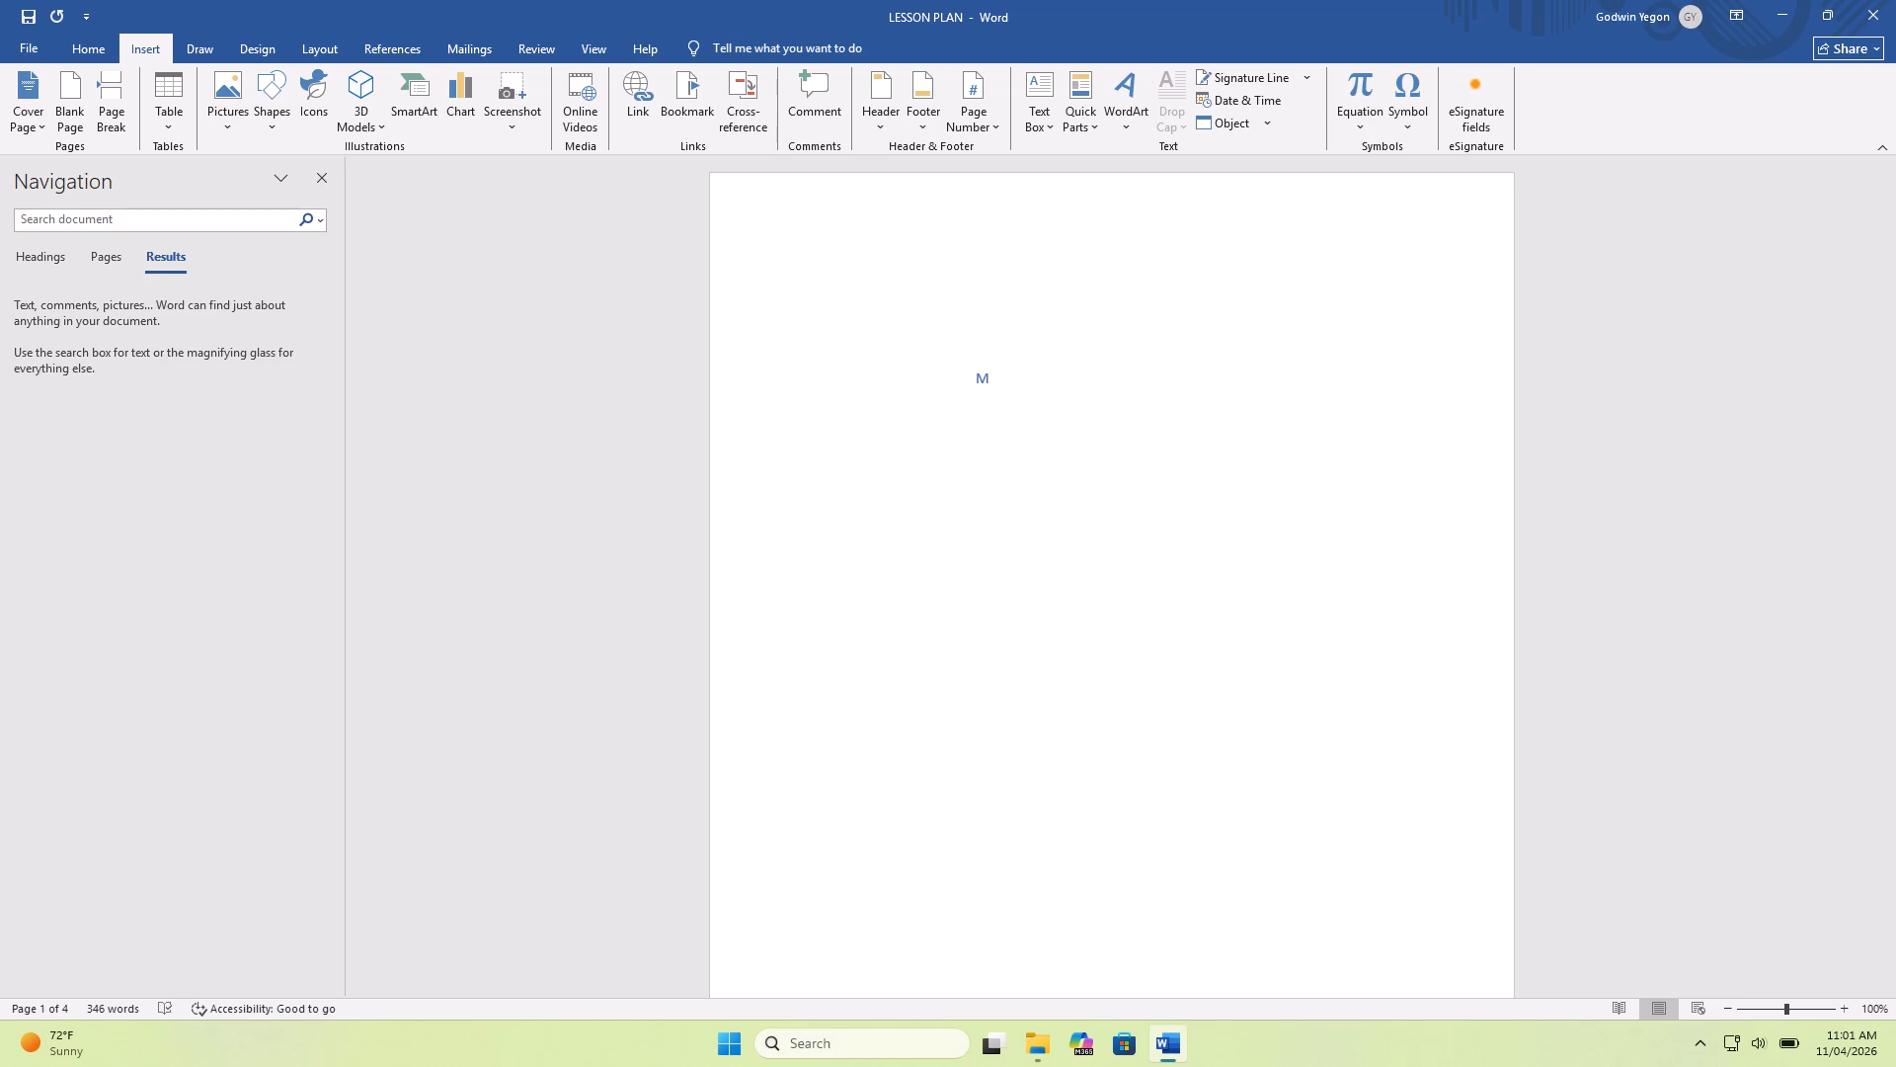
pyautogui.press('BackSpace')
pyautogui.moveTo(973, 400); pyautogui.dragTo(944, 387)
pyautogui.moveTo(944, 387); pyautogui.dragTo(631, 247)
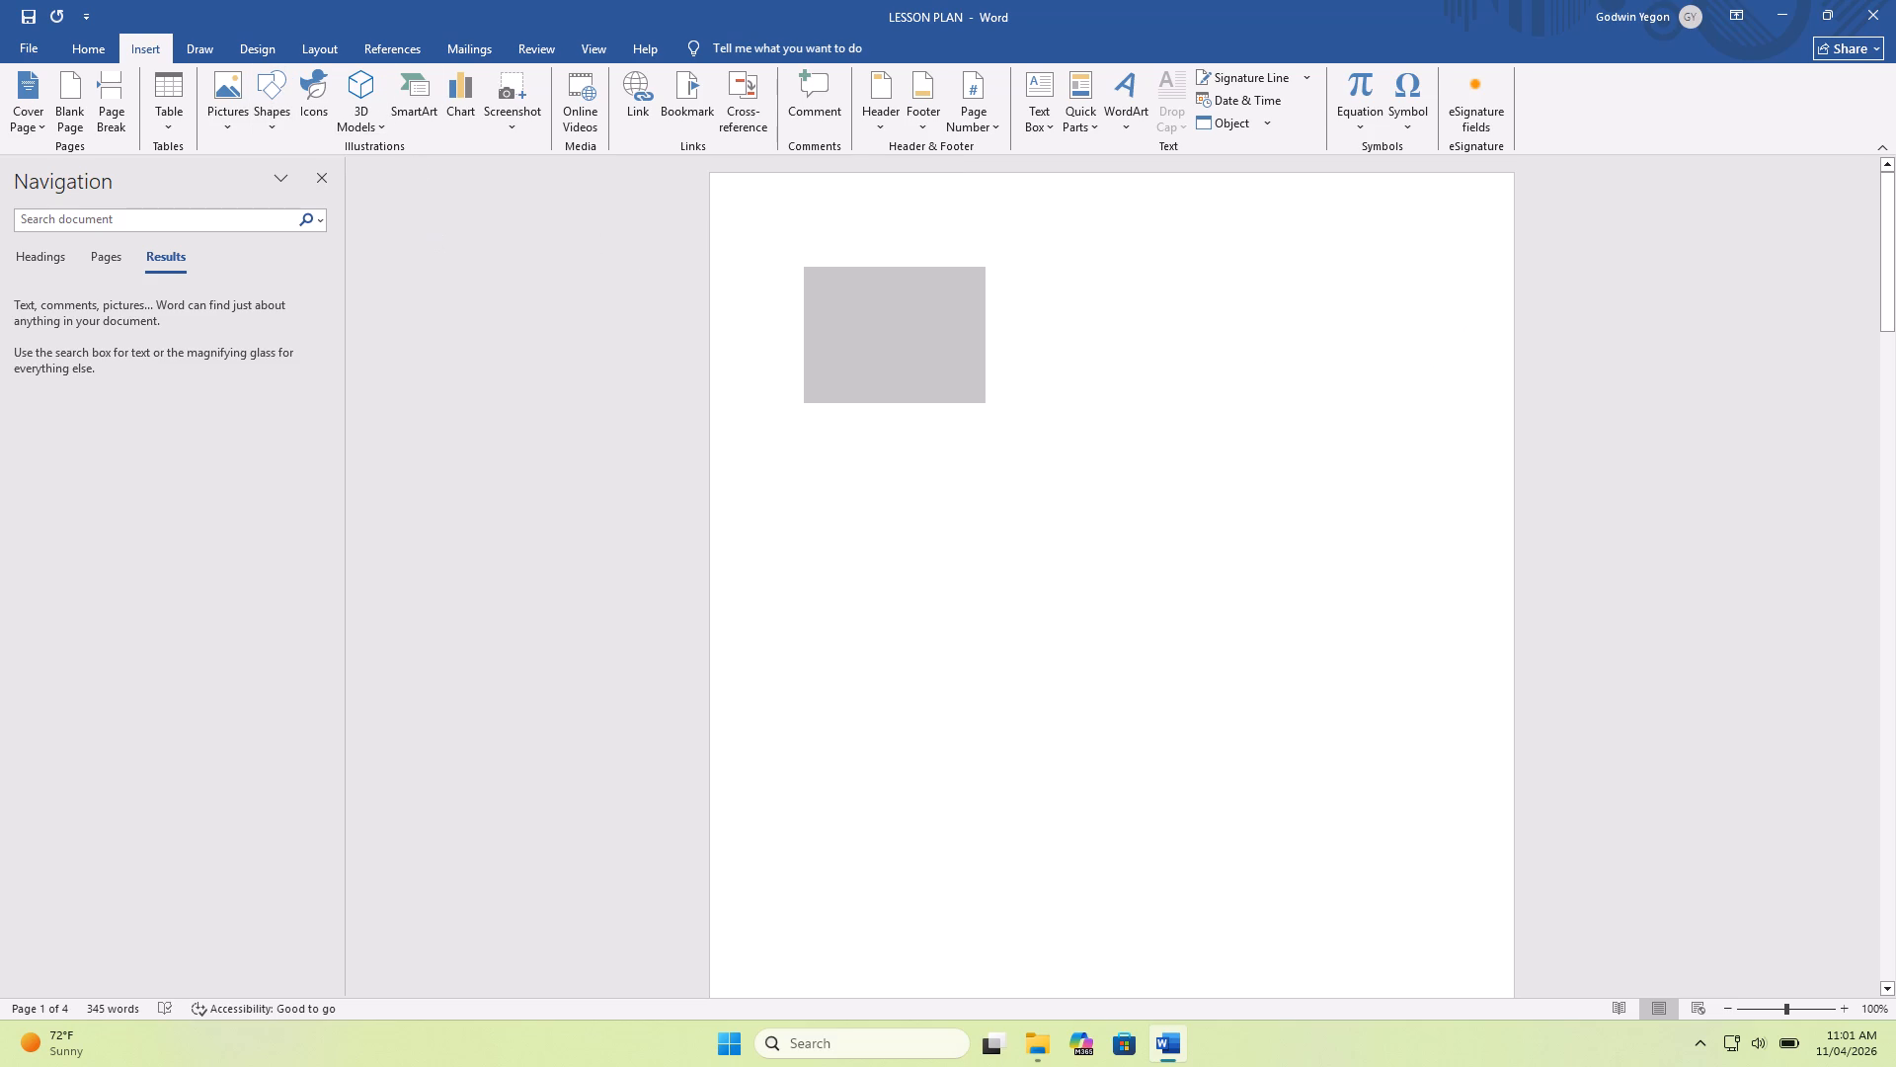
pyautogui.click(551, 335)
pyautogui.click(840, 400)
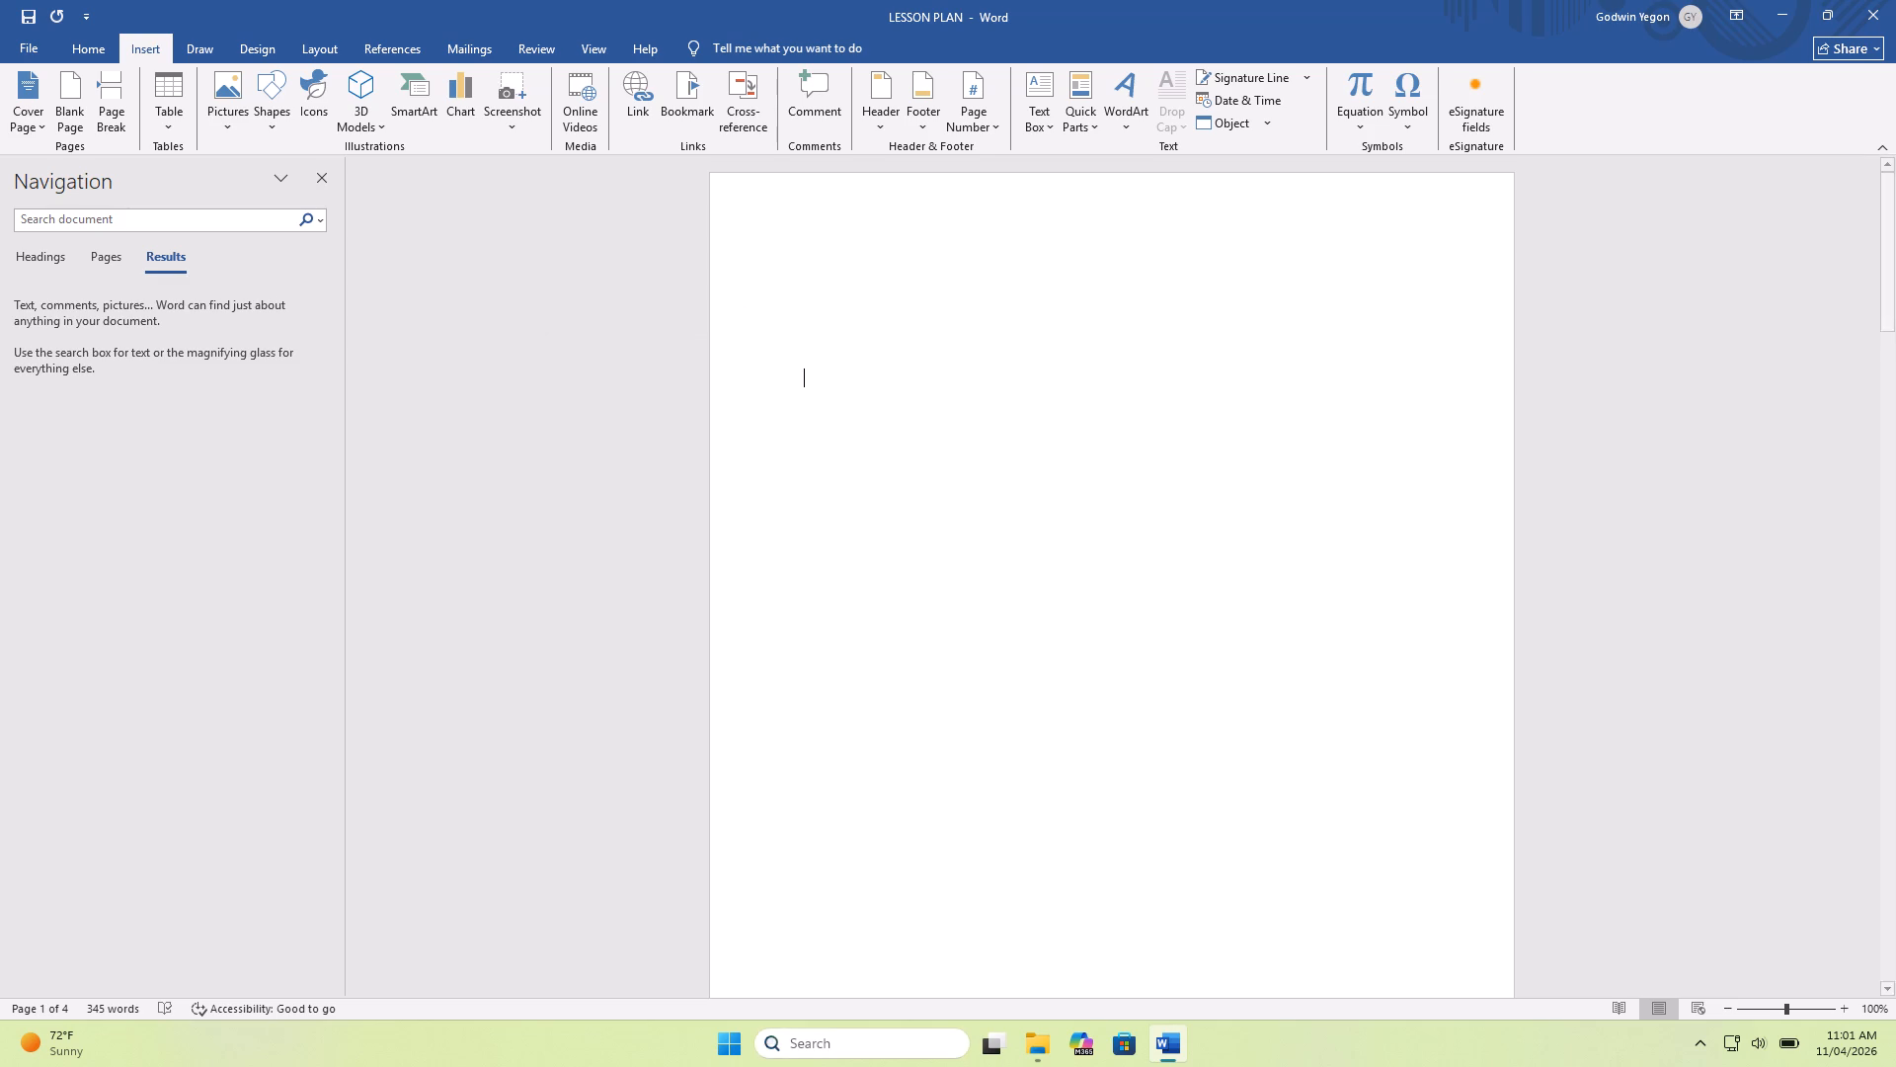
# Switch to WhatsApp by launching it.
pyautogui.click(746, 1042)
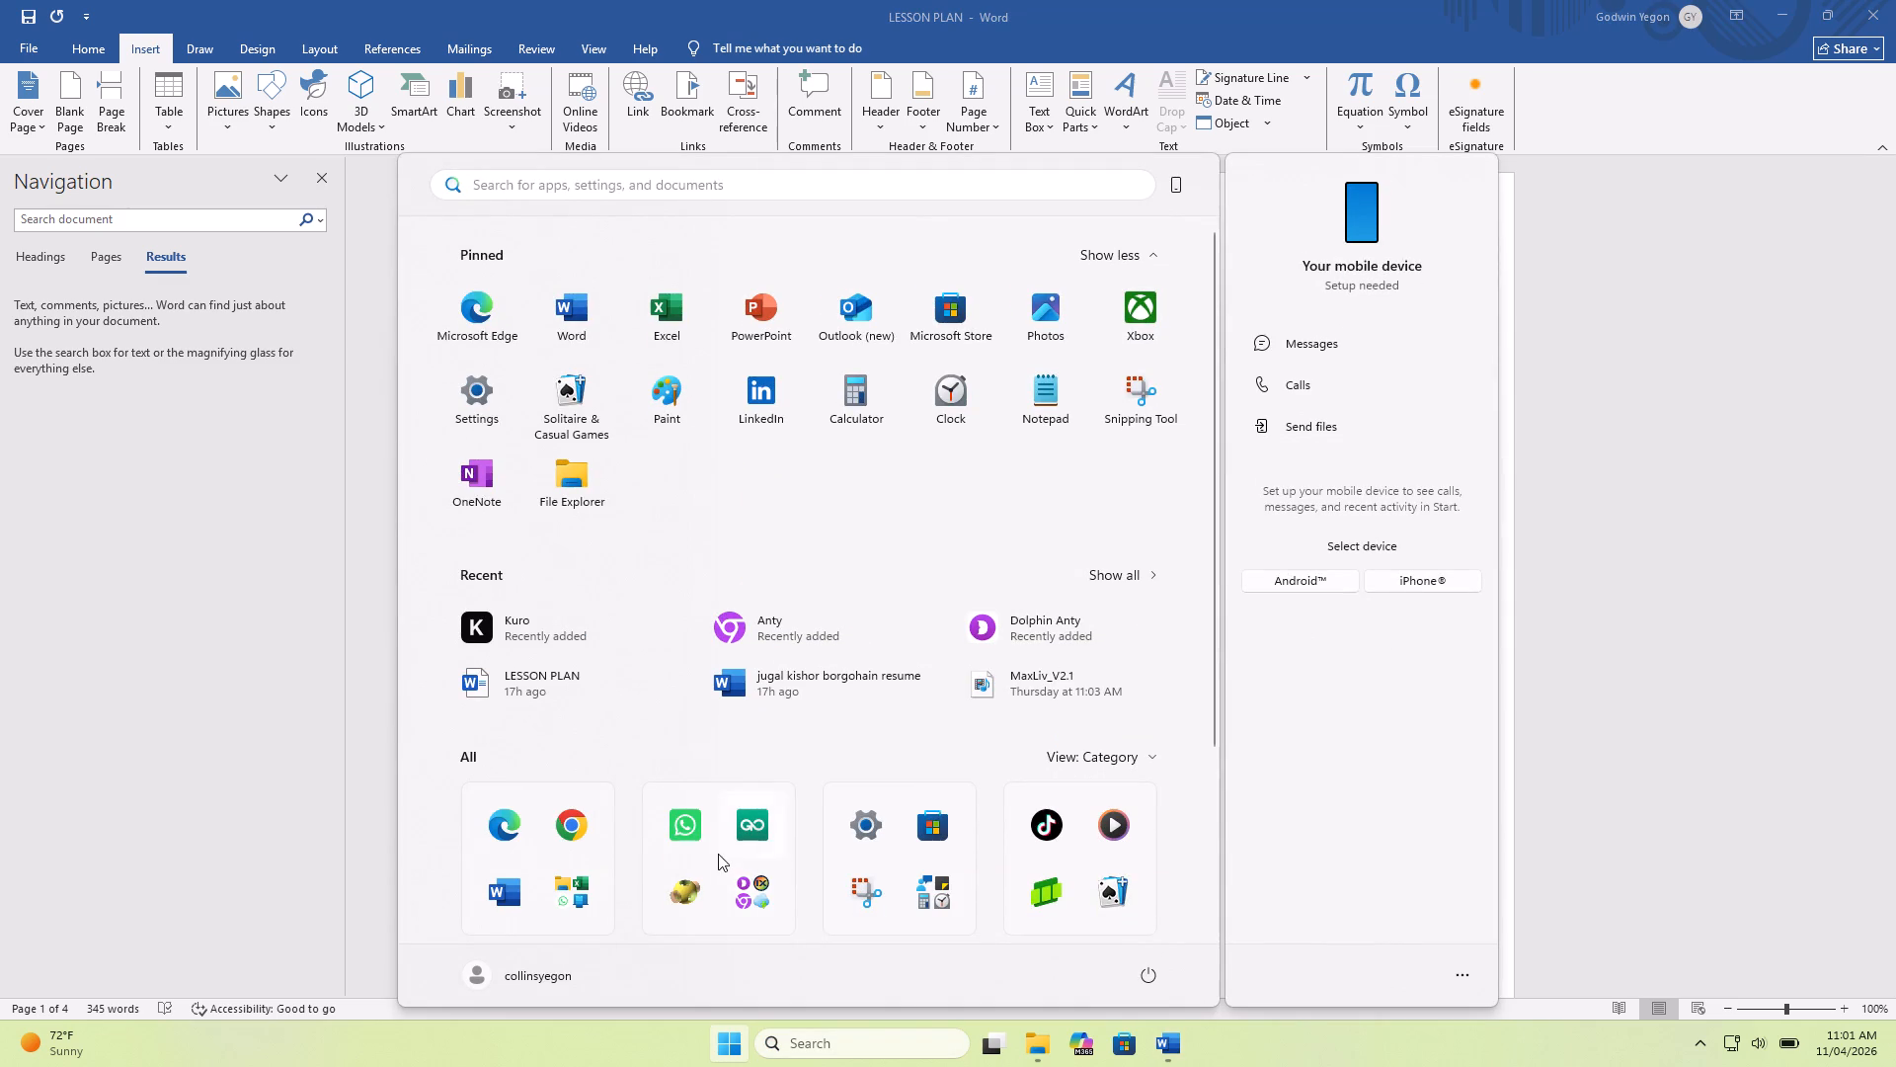
pyautogui.click(698, 847)
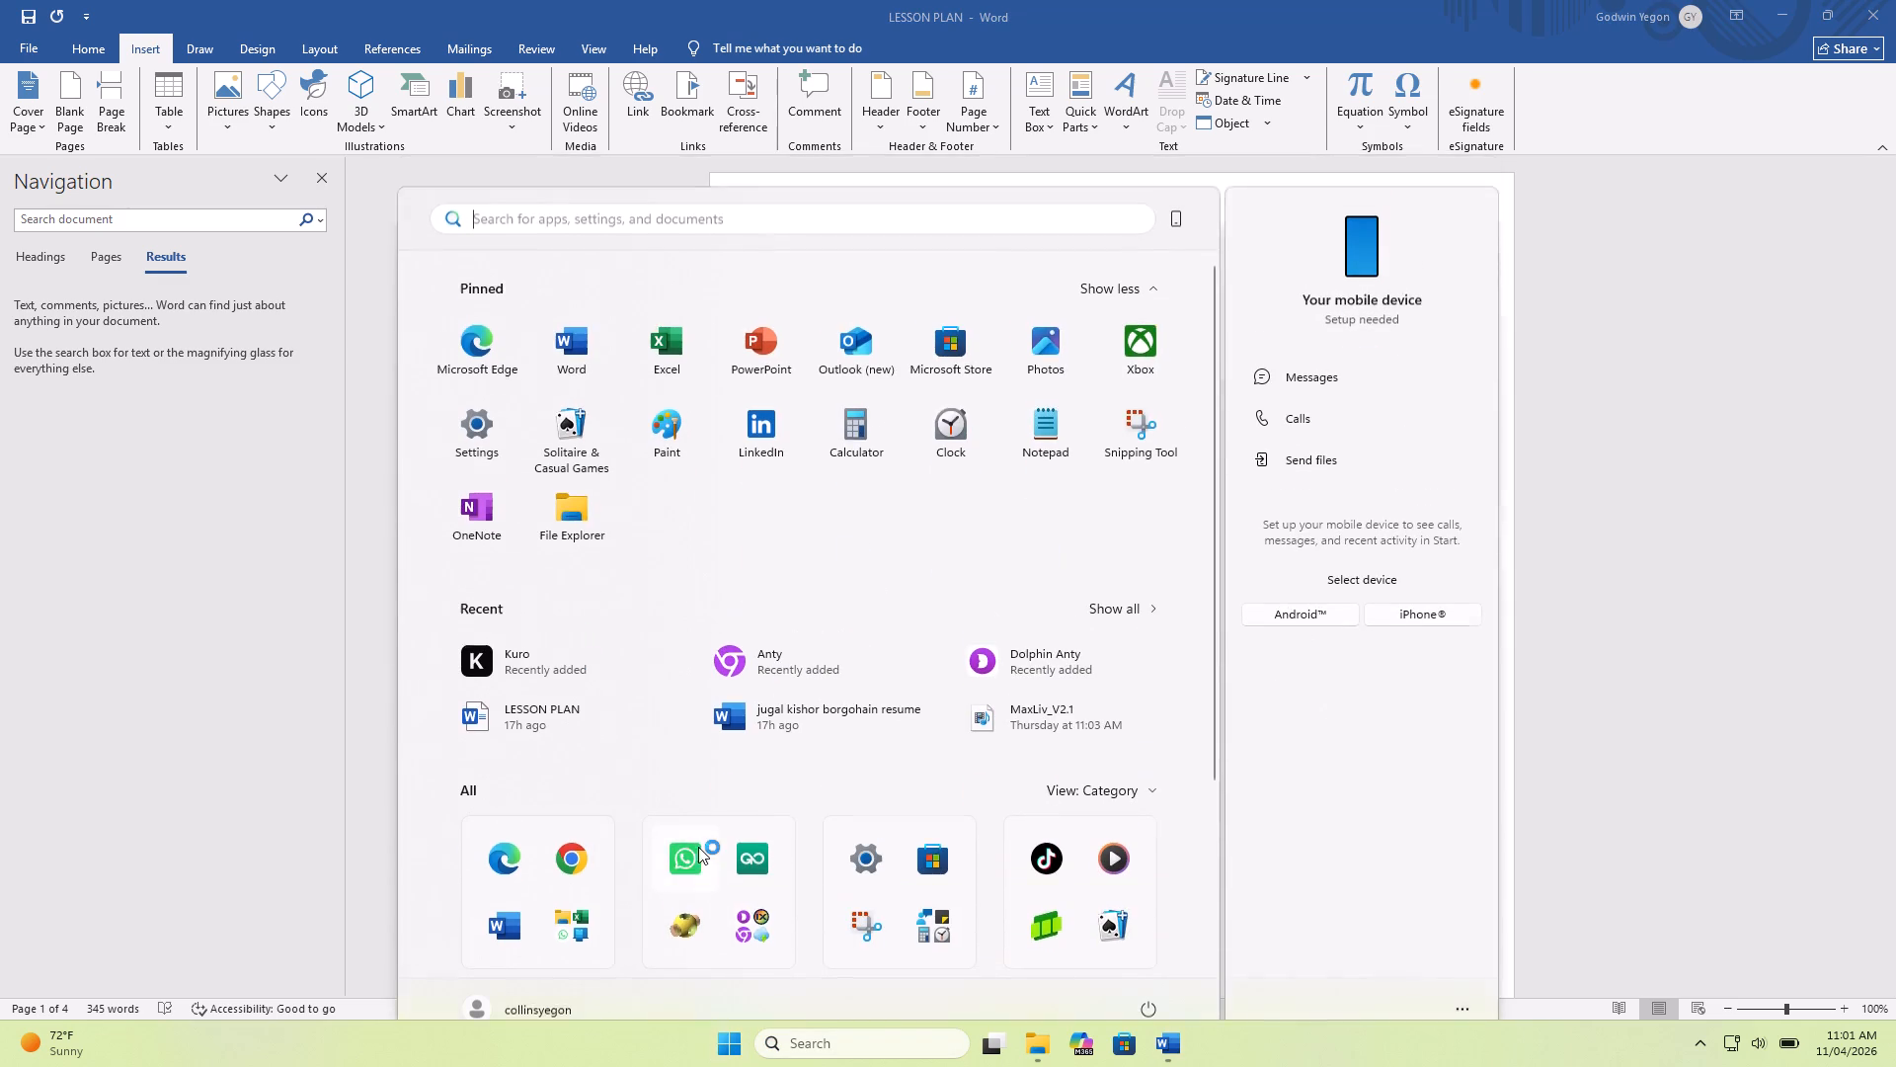
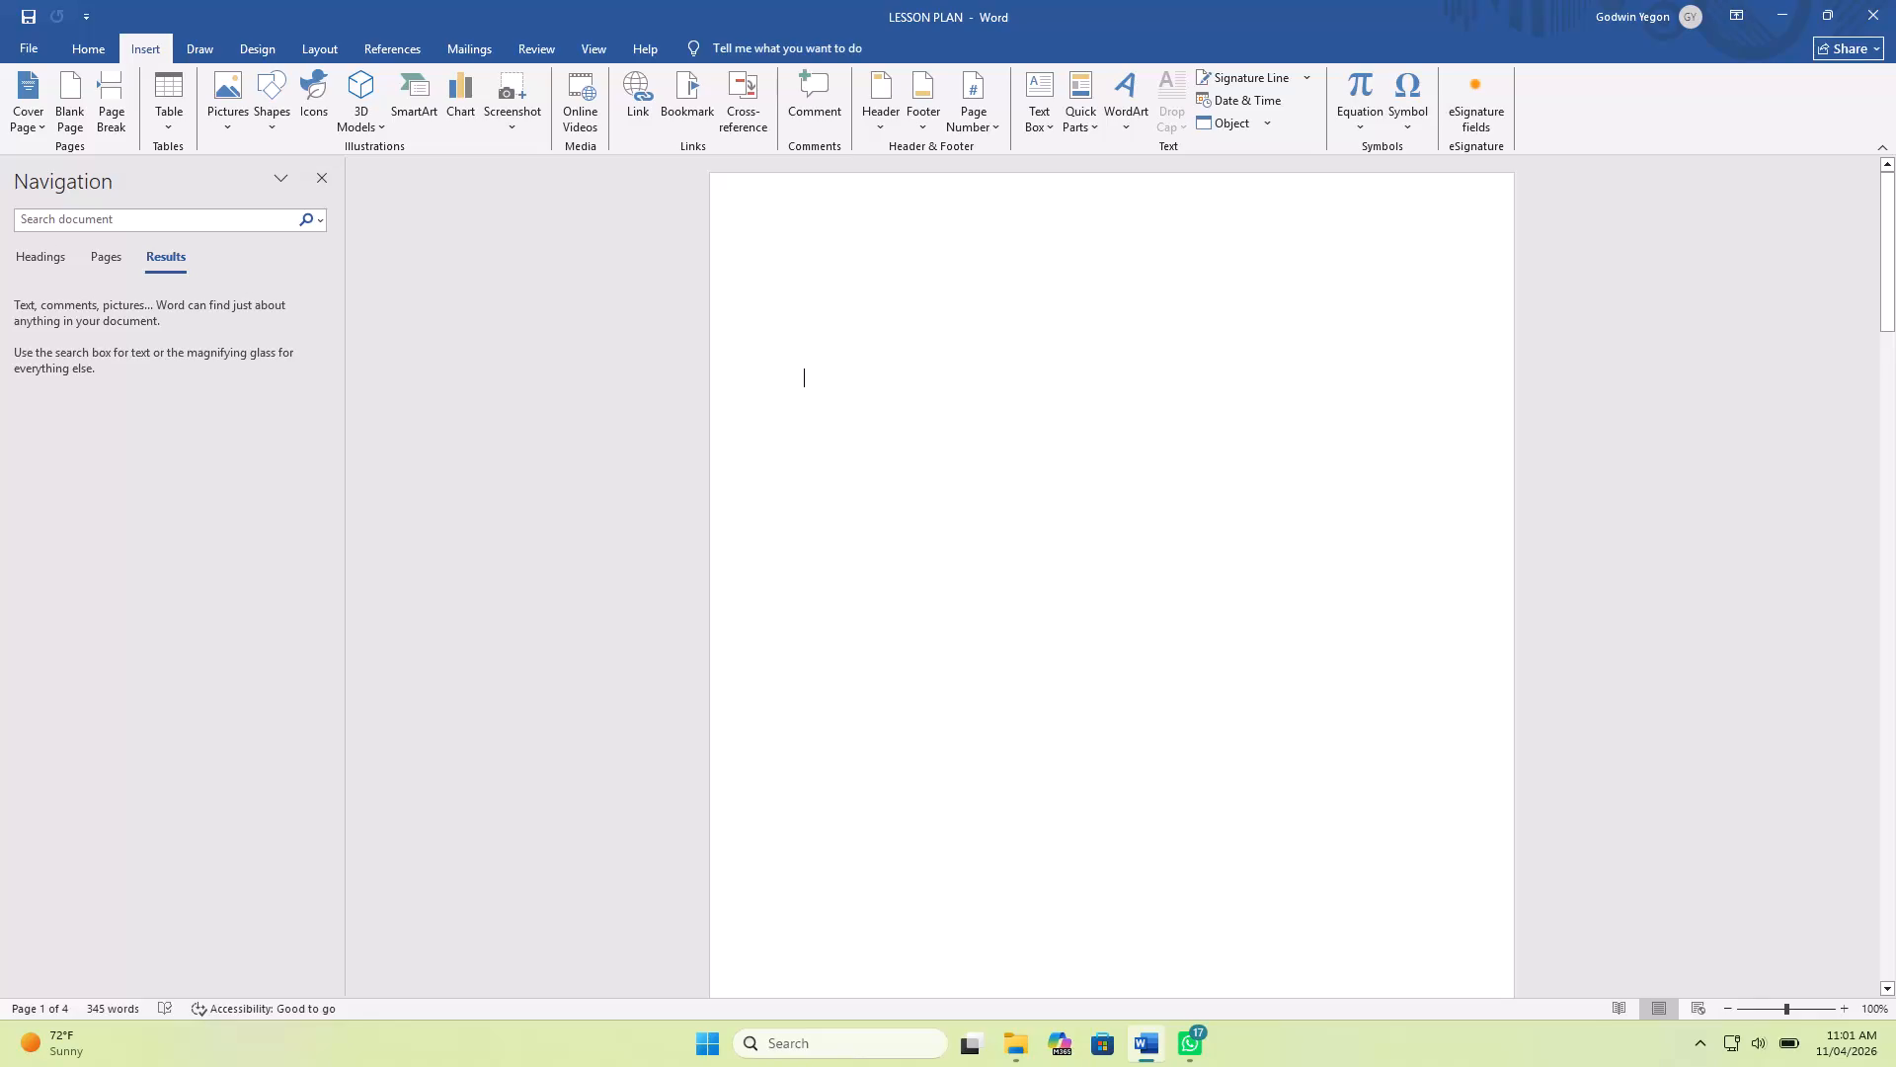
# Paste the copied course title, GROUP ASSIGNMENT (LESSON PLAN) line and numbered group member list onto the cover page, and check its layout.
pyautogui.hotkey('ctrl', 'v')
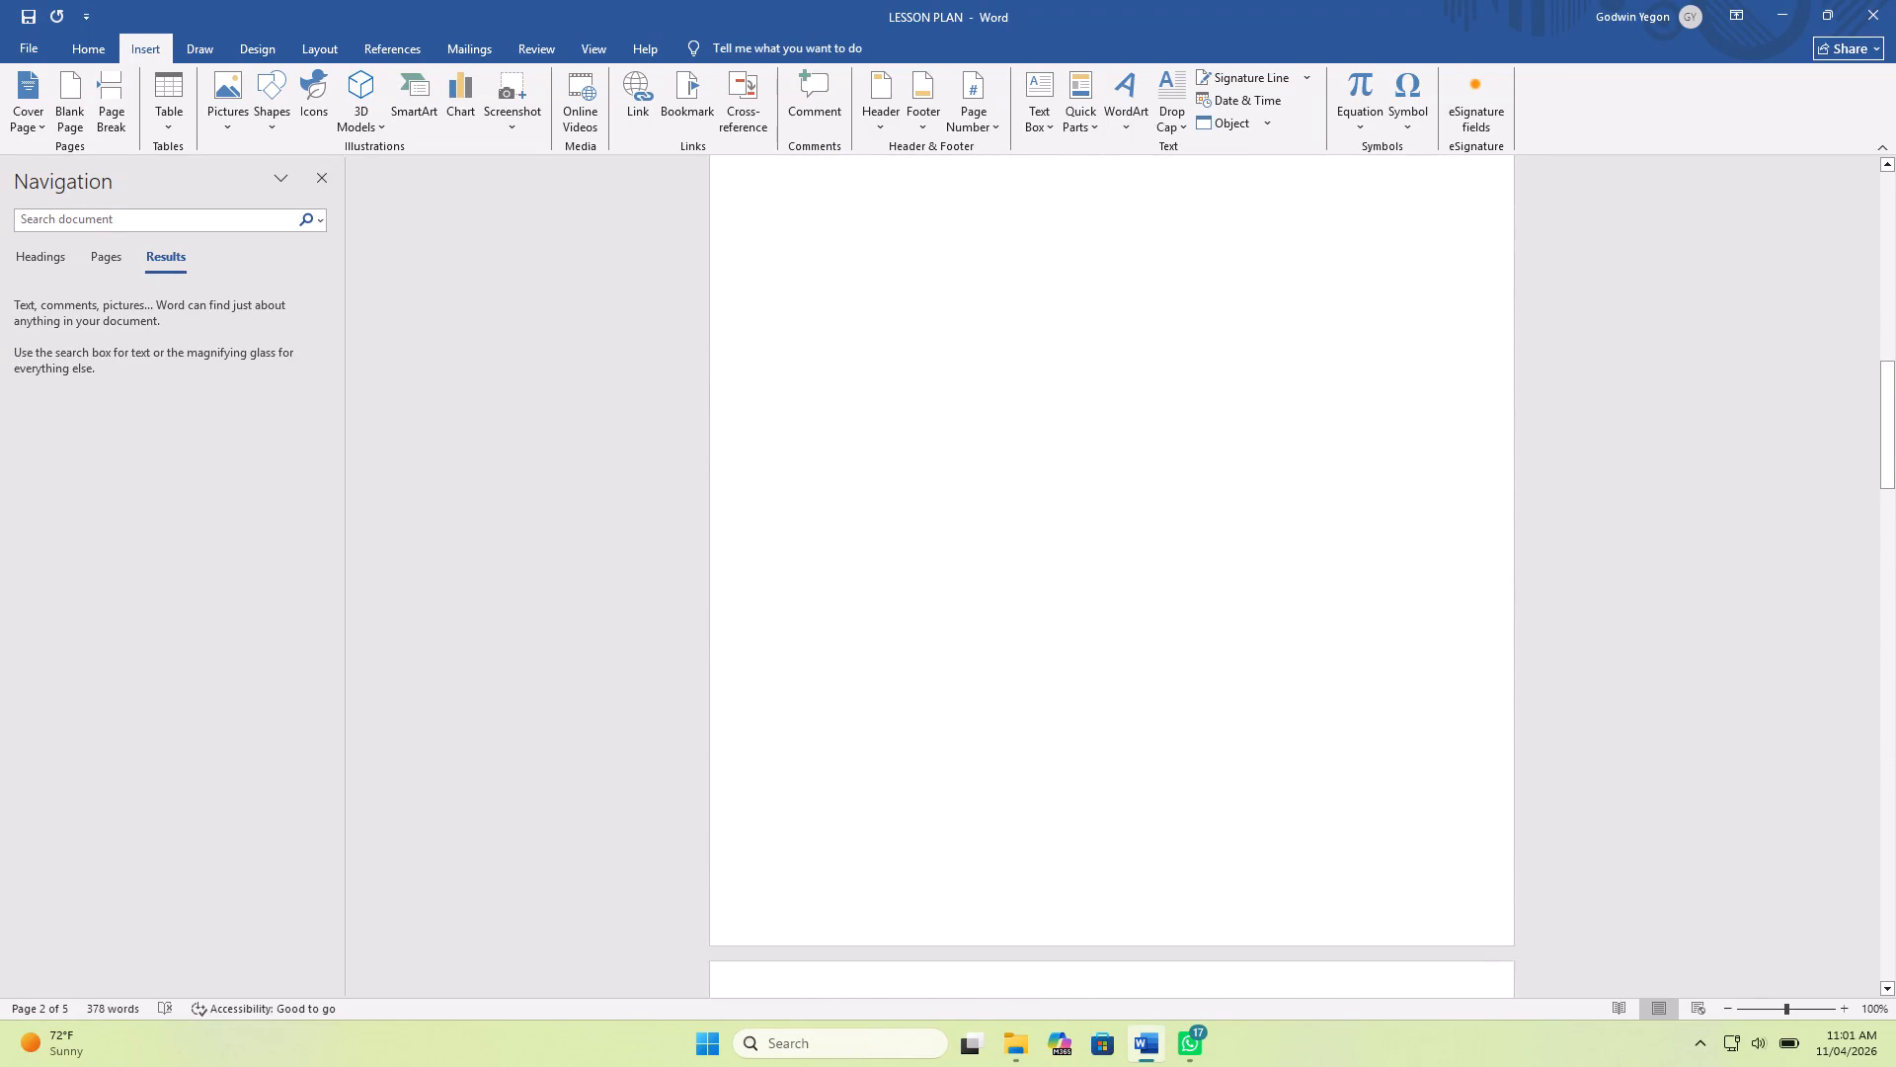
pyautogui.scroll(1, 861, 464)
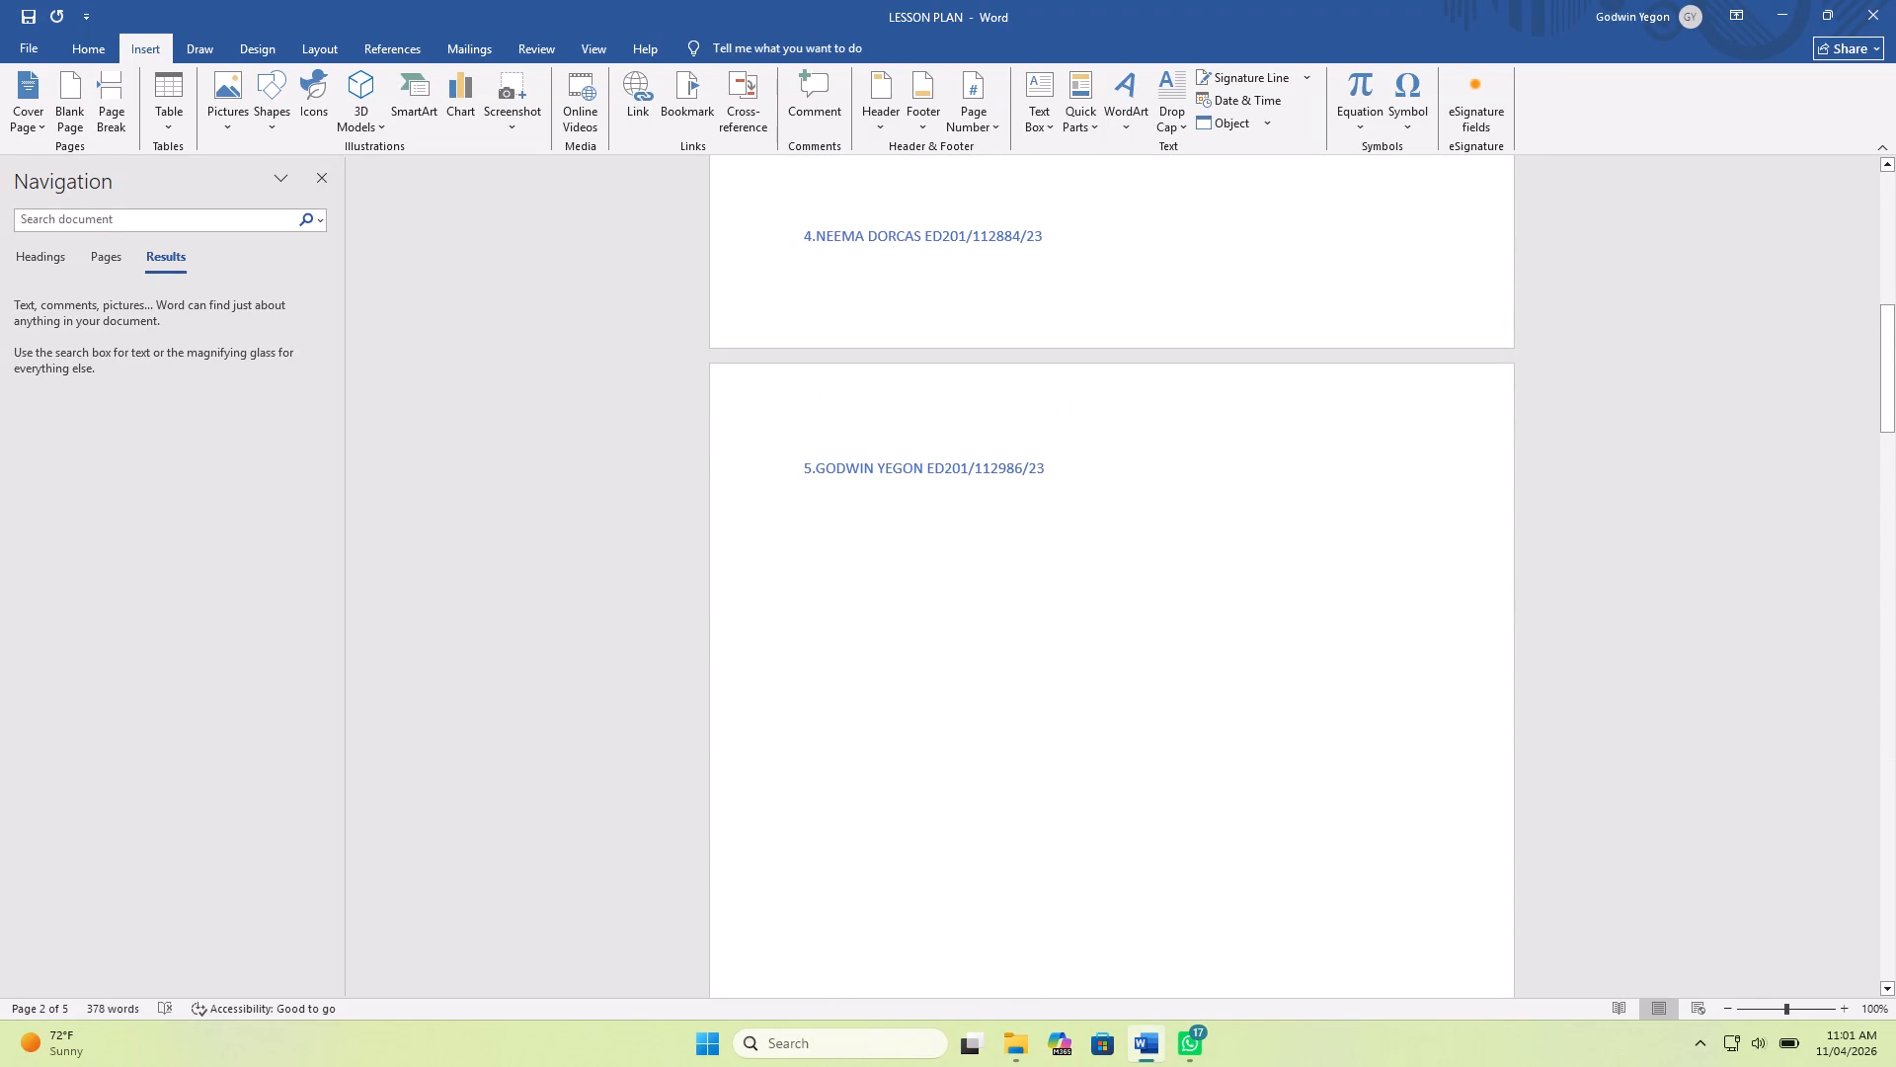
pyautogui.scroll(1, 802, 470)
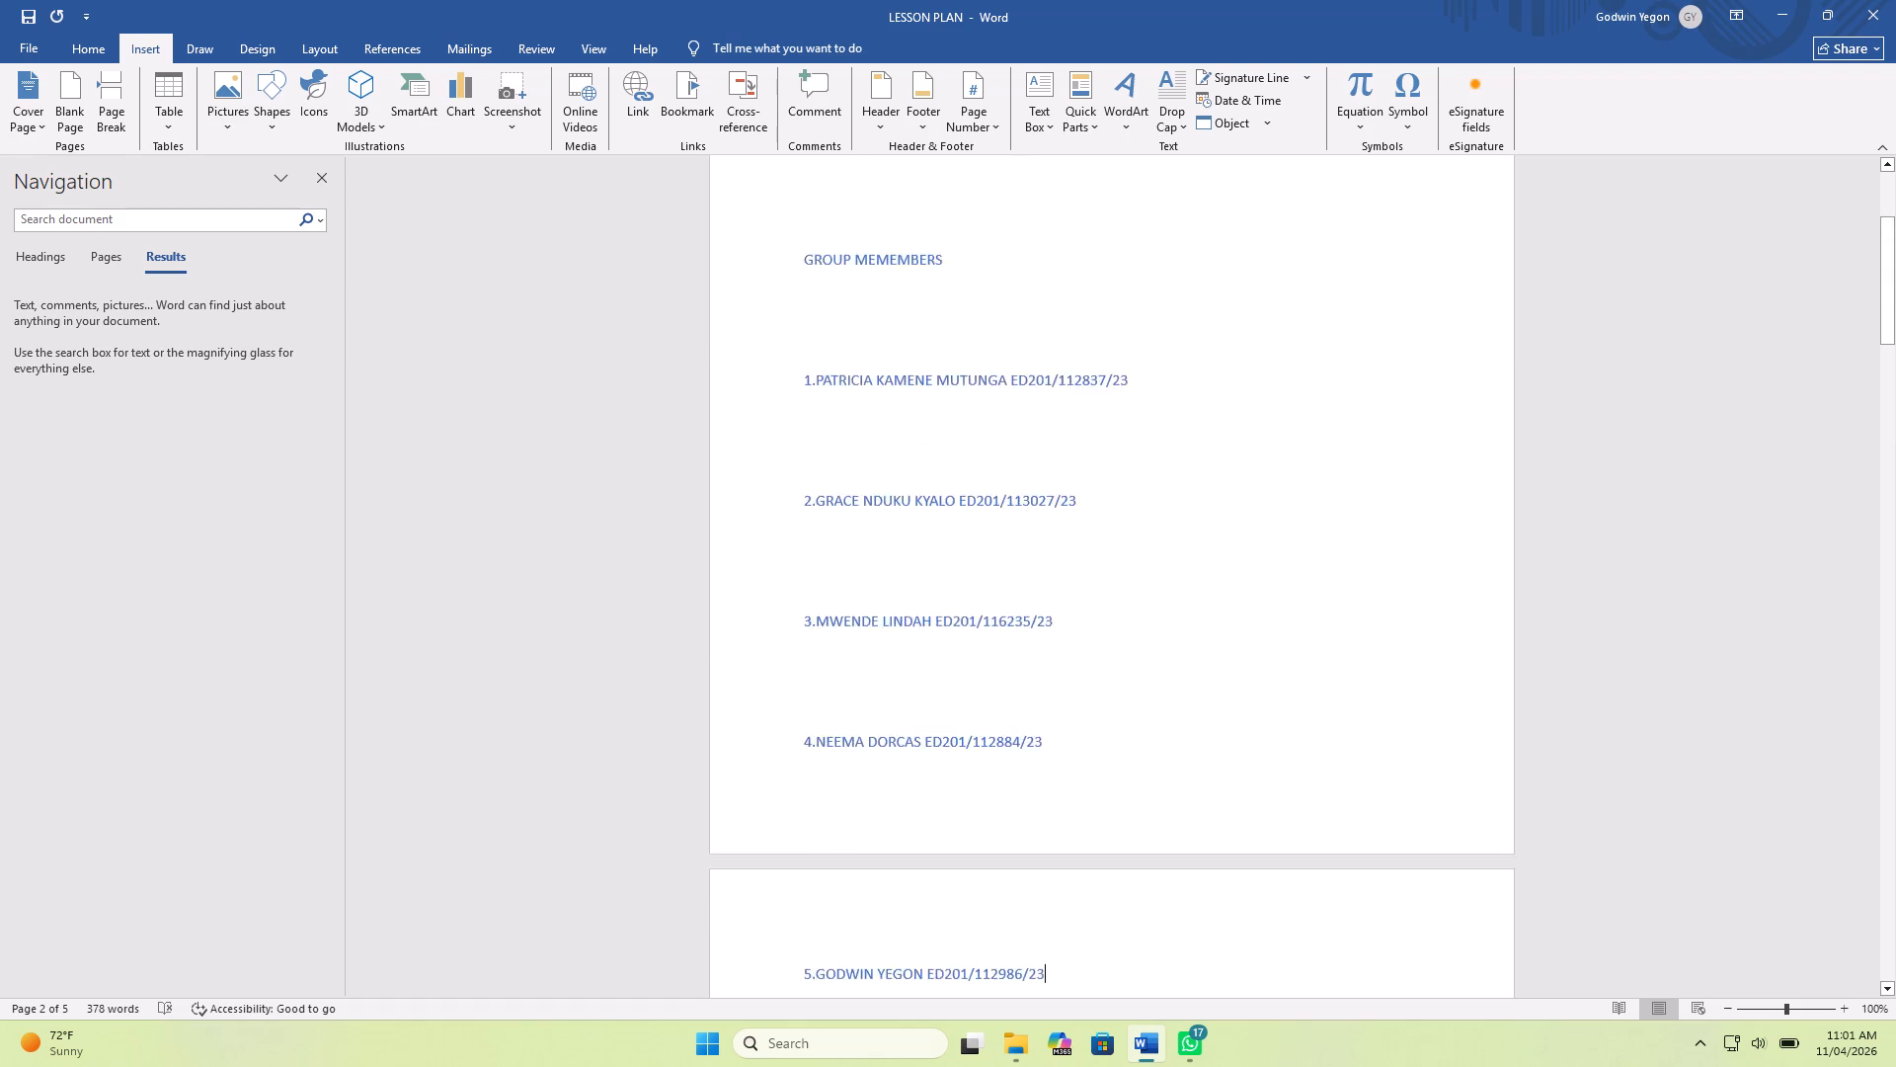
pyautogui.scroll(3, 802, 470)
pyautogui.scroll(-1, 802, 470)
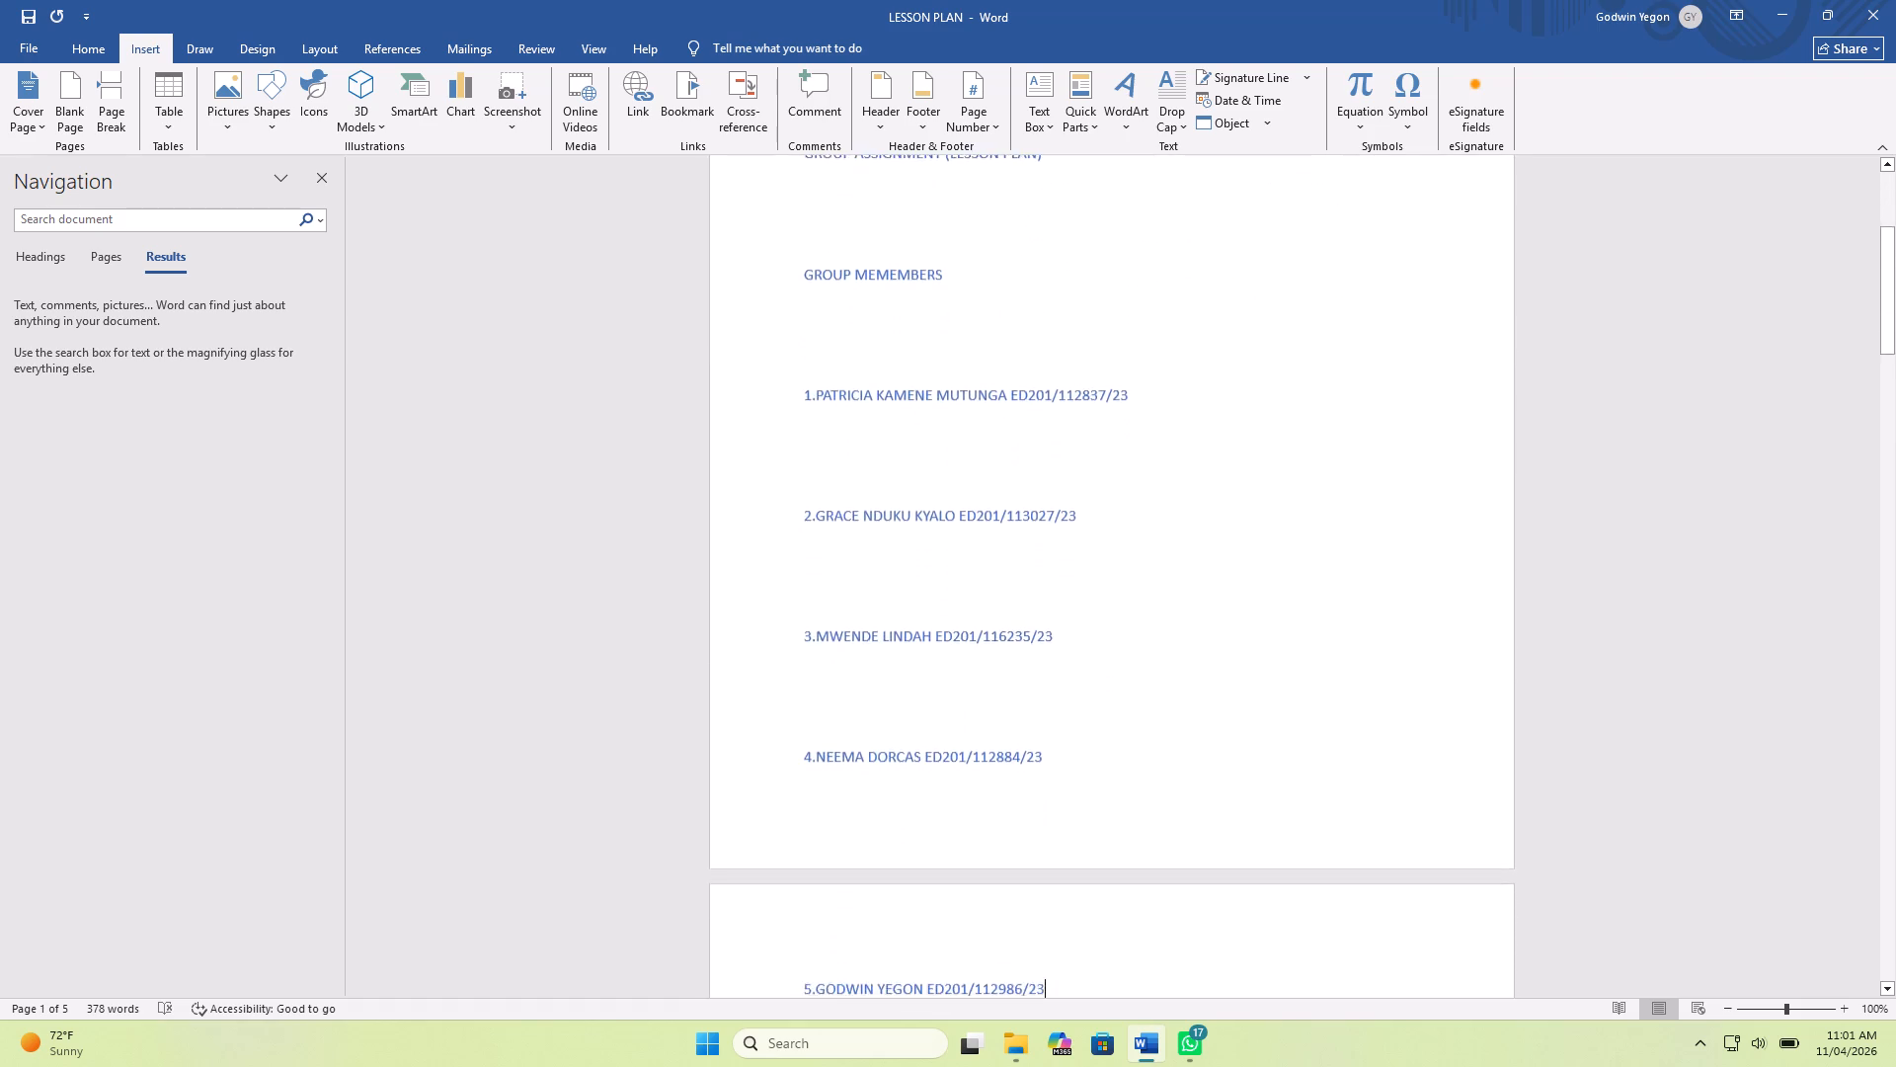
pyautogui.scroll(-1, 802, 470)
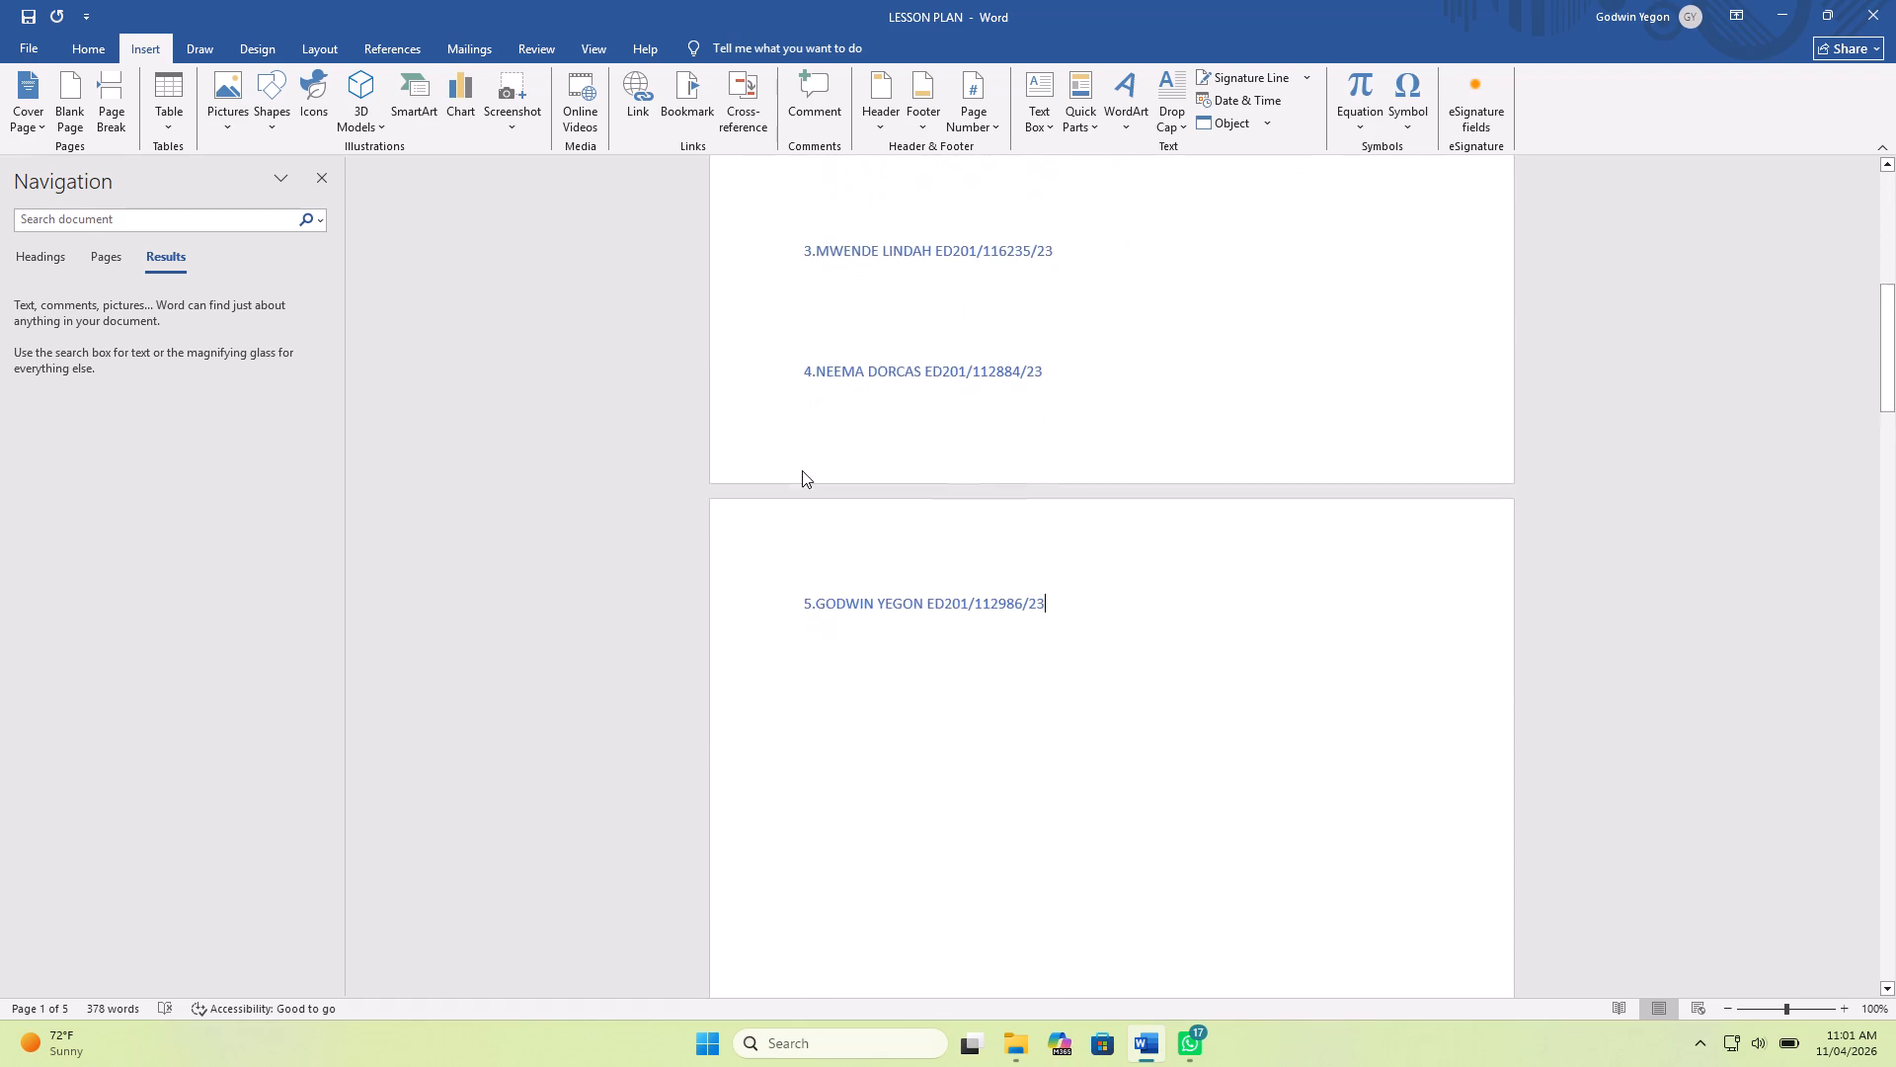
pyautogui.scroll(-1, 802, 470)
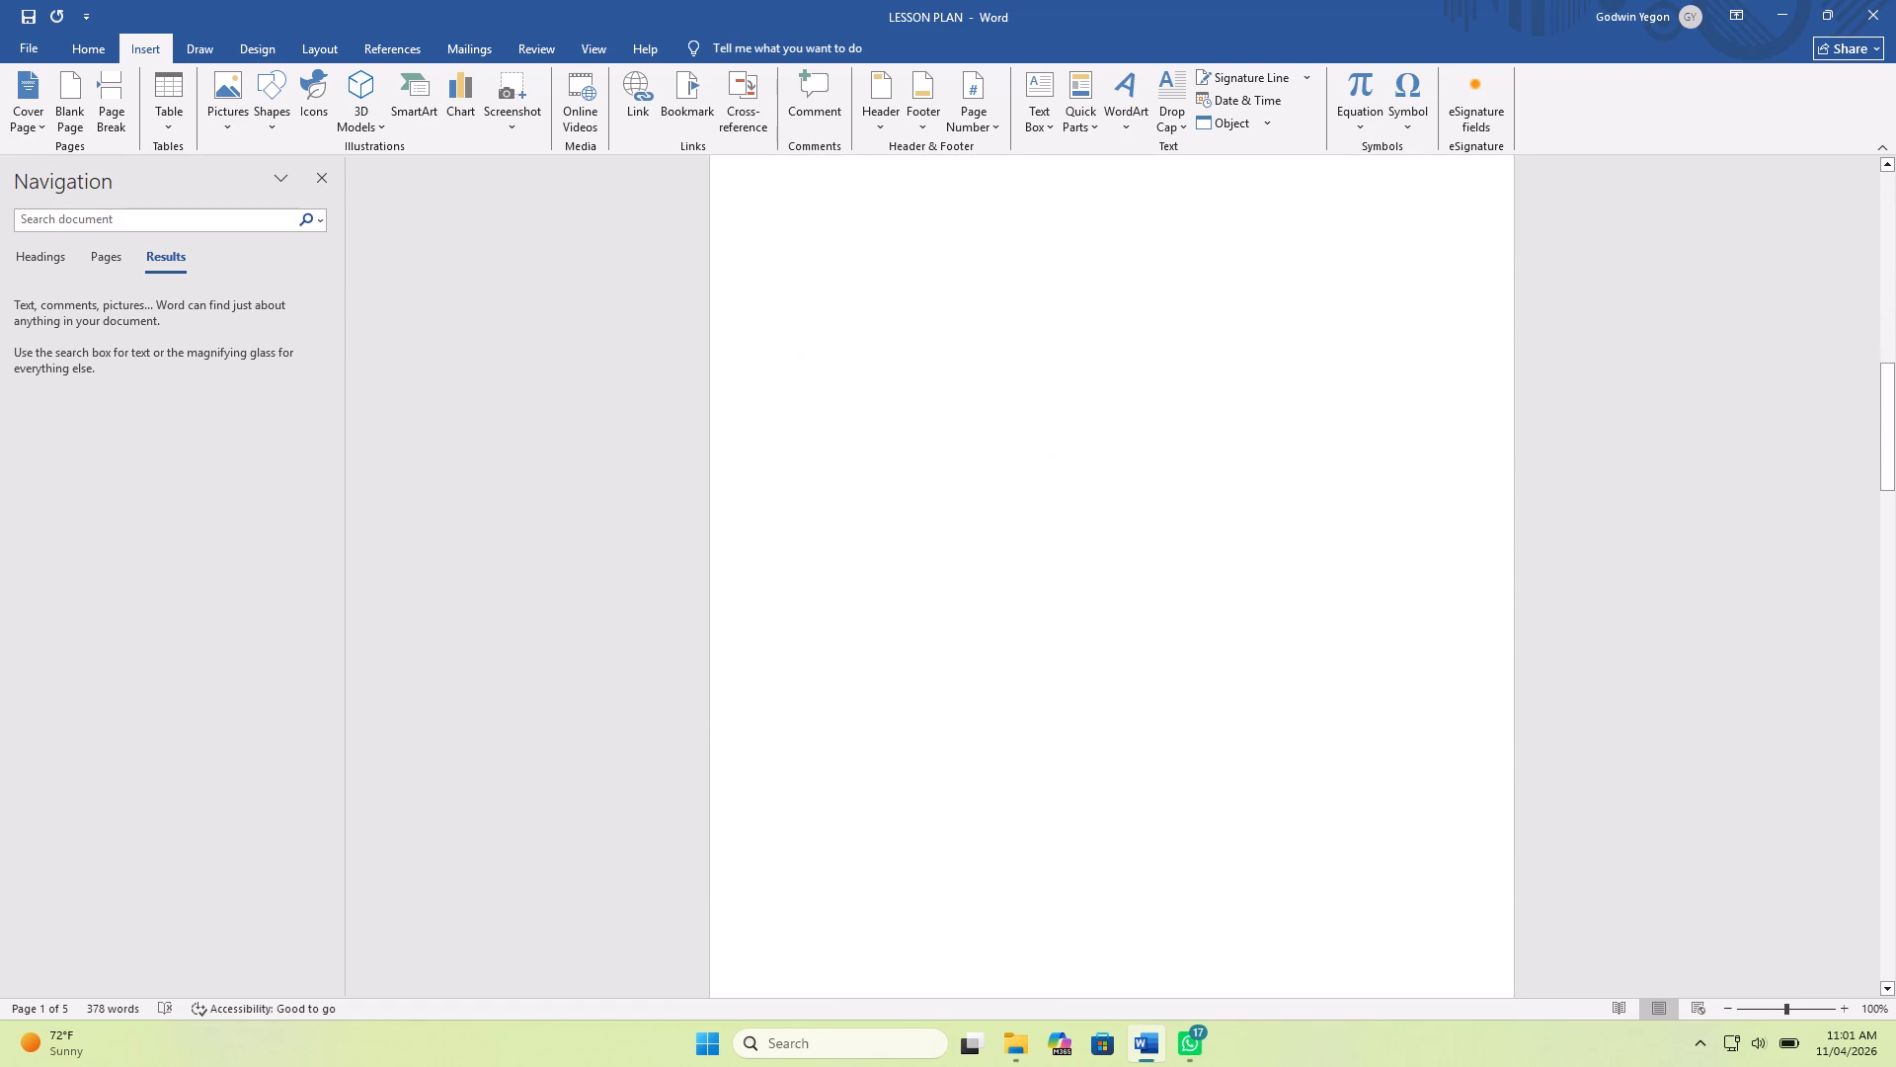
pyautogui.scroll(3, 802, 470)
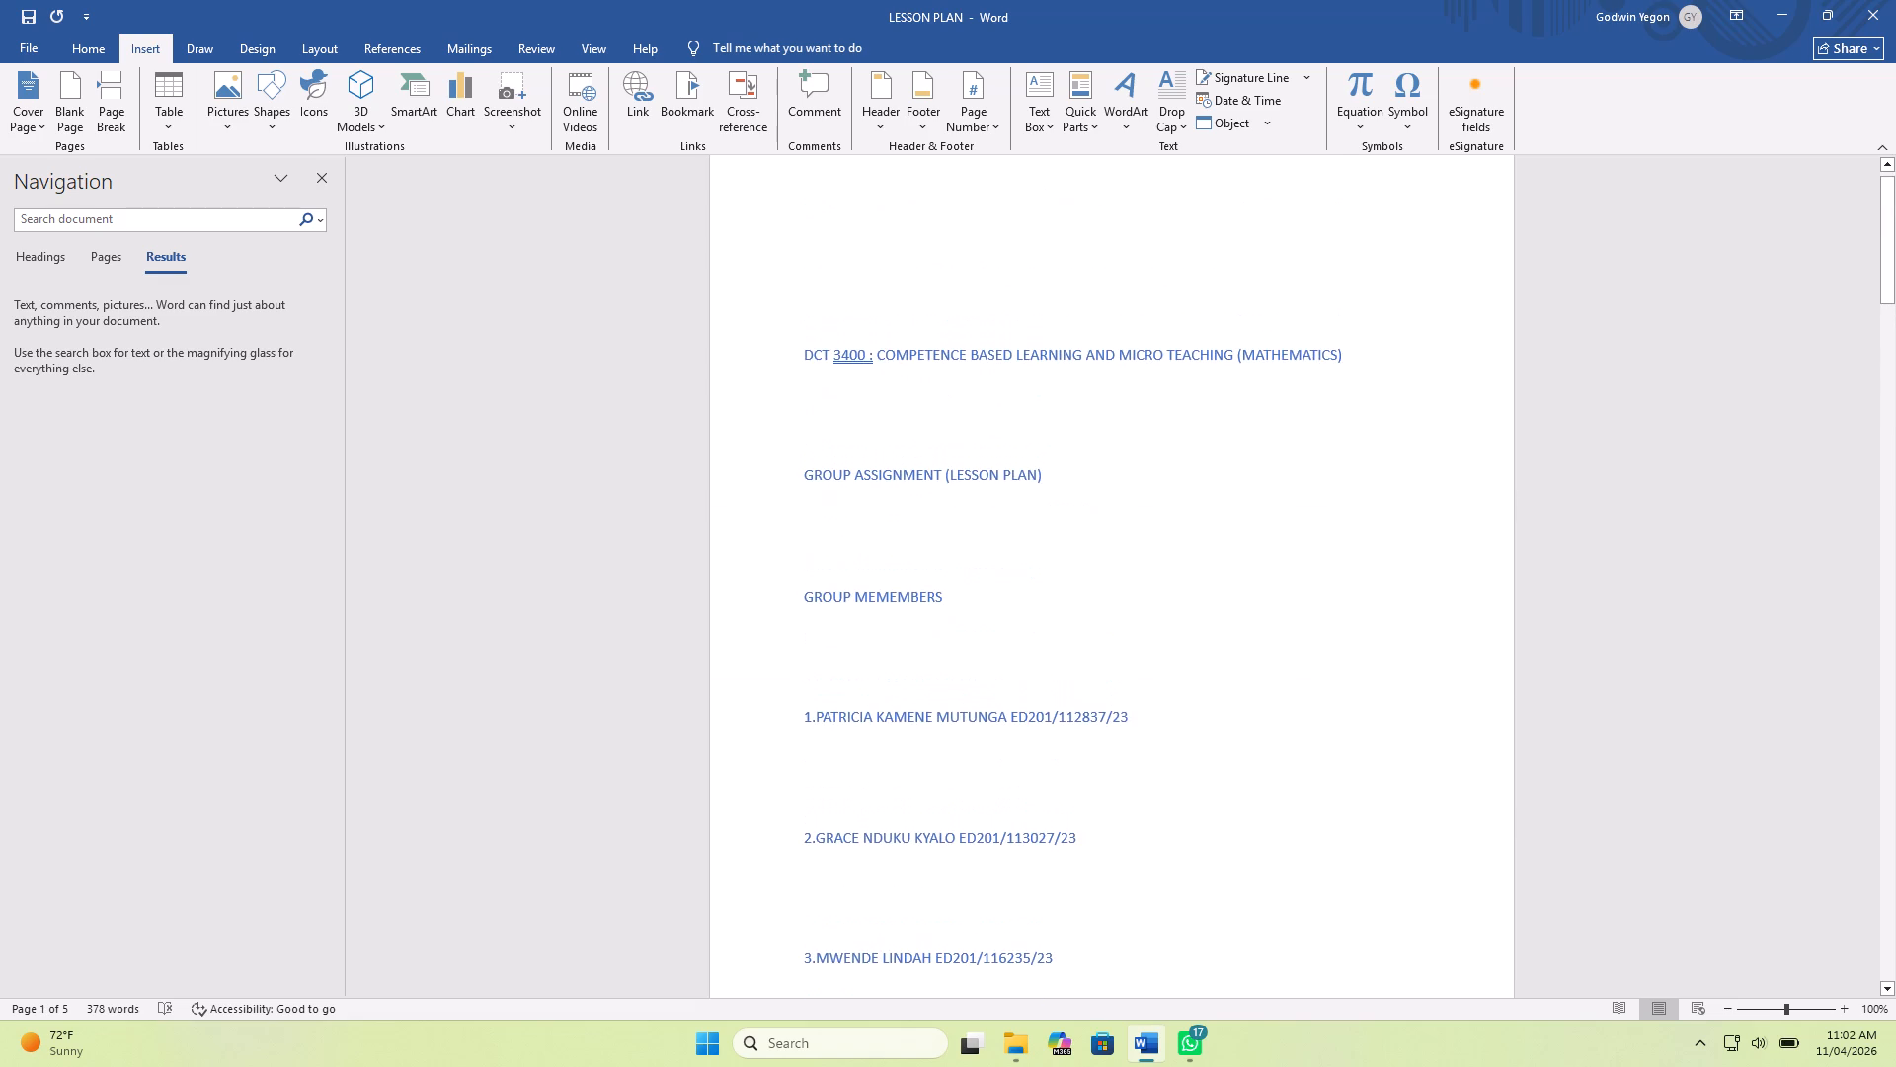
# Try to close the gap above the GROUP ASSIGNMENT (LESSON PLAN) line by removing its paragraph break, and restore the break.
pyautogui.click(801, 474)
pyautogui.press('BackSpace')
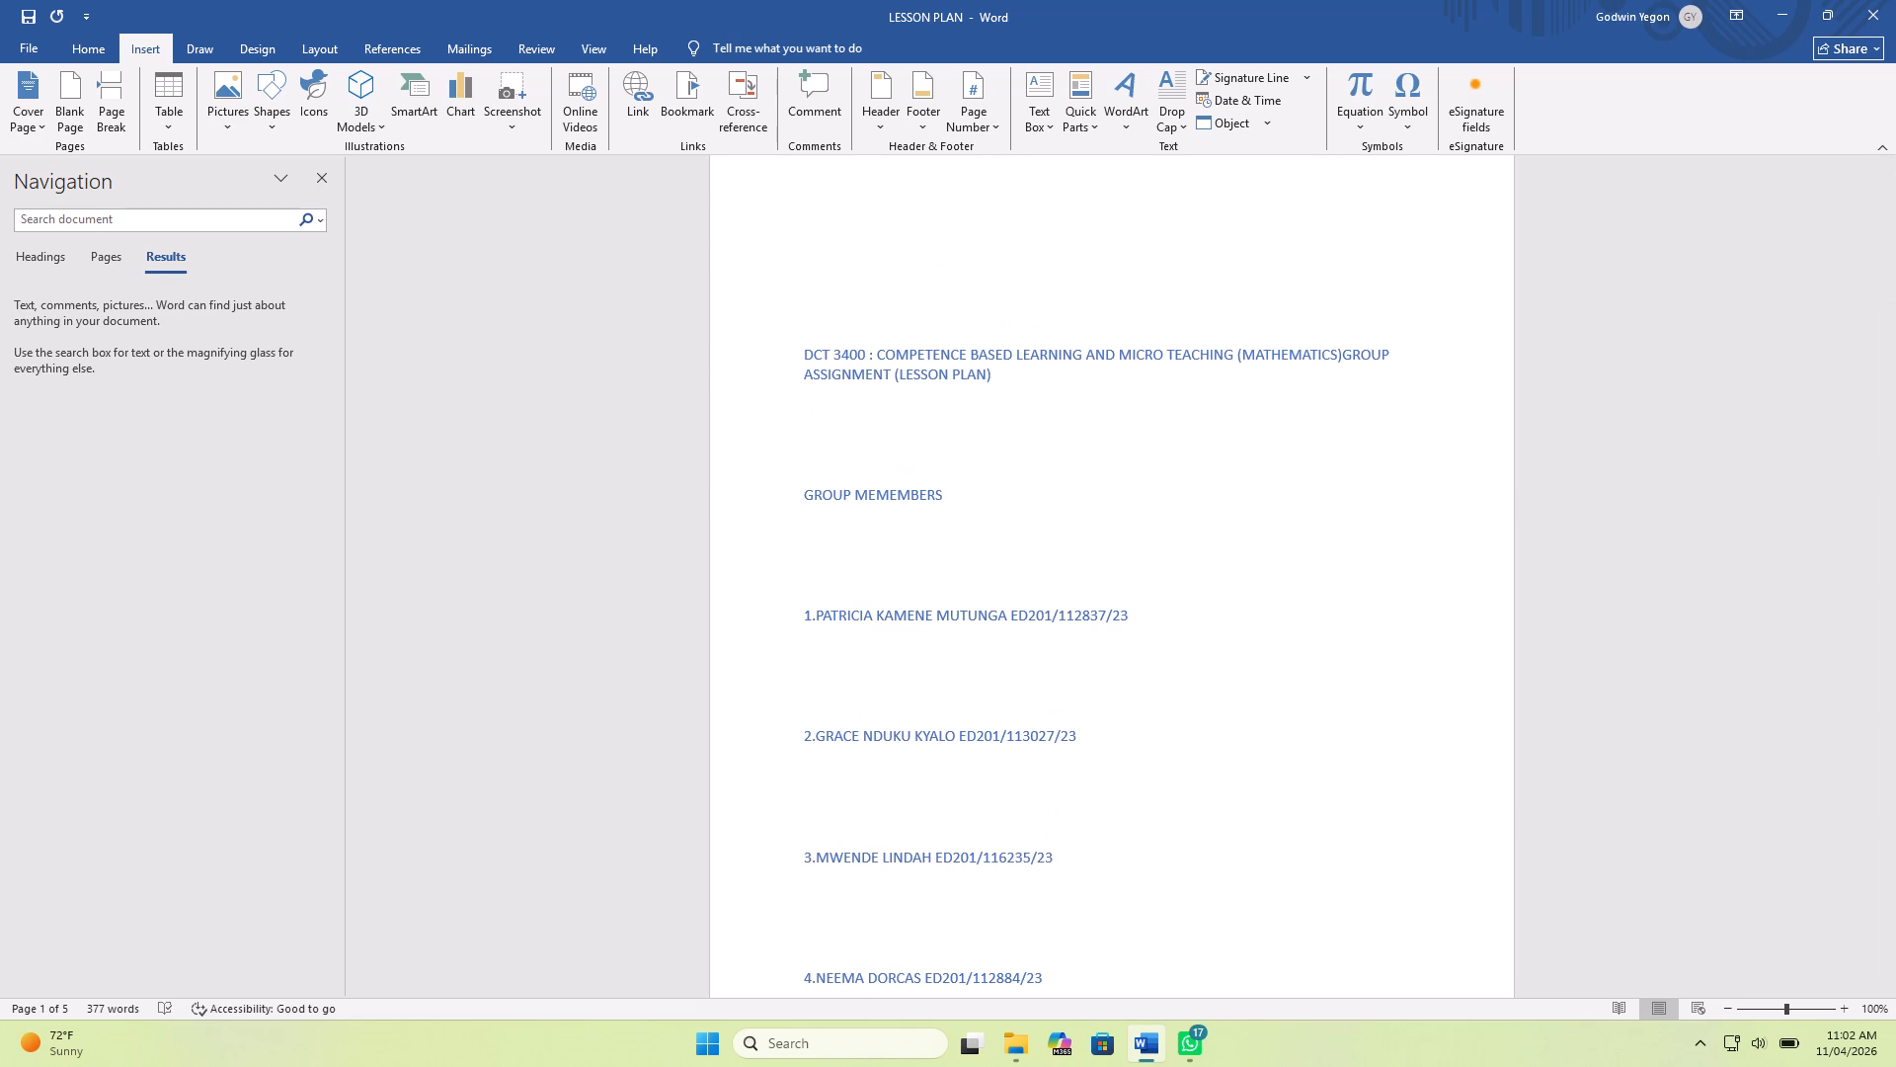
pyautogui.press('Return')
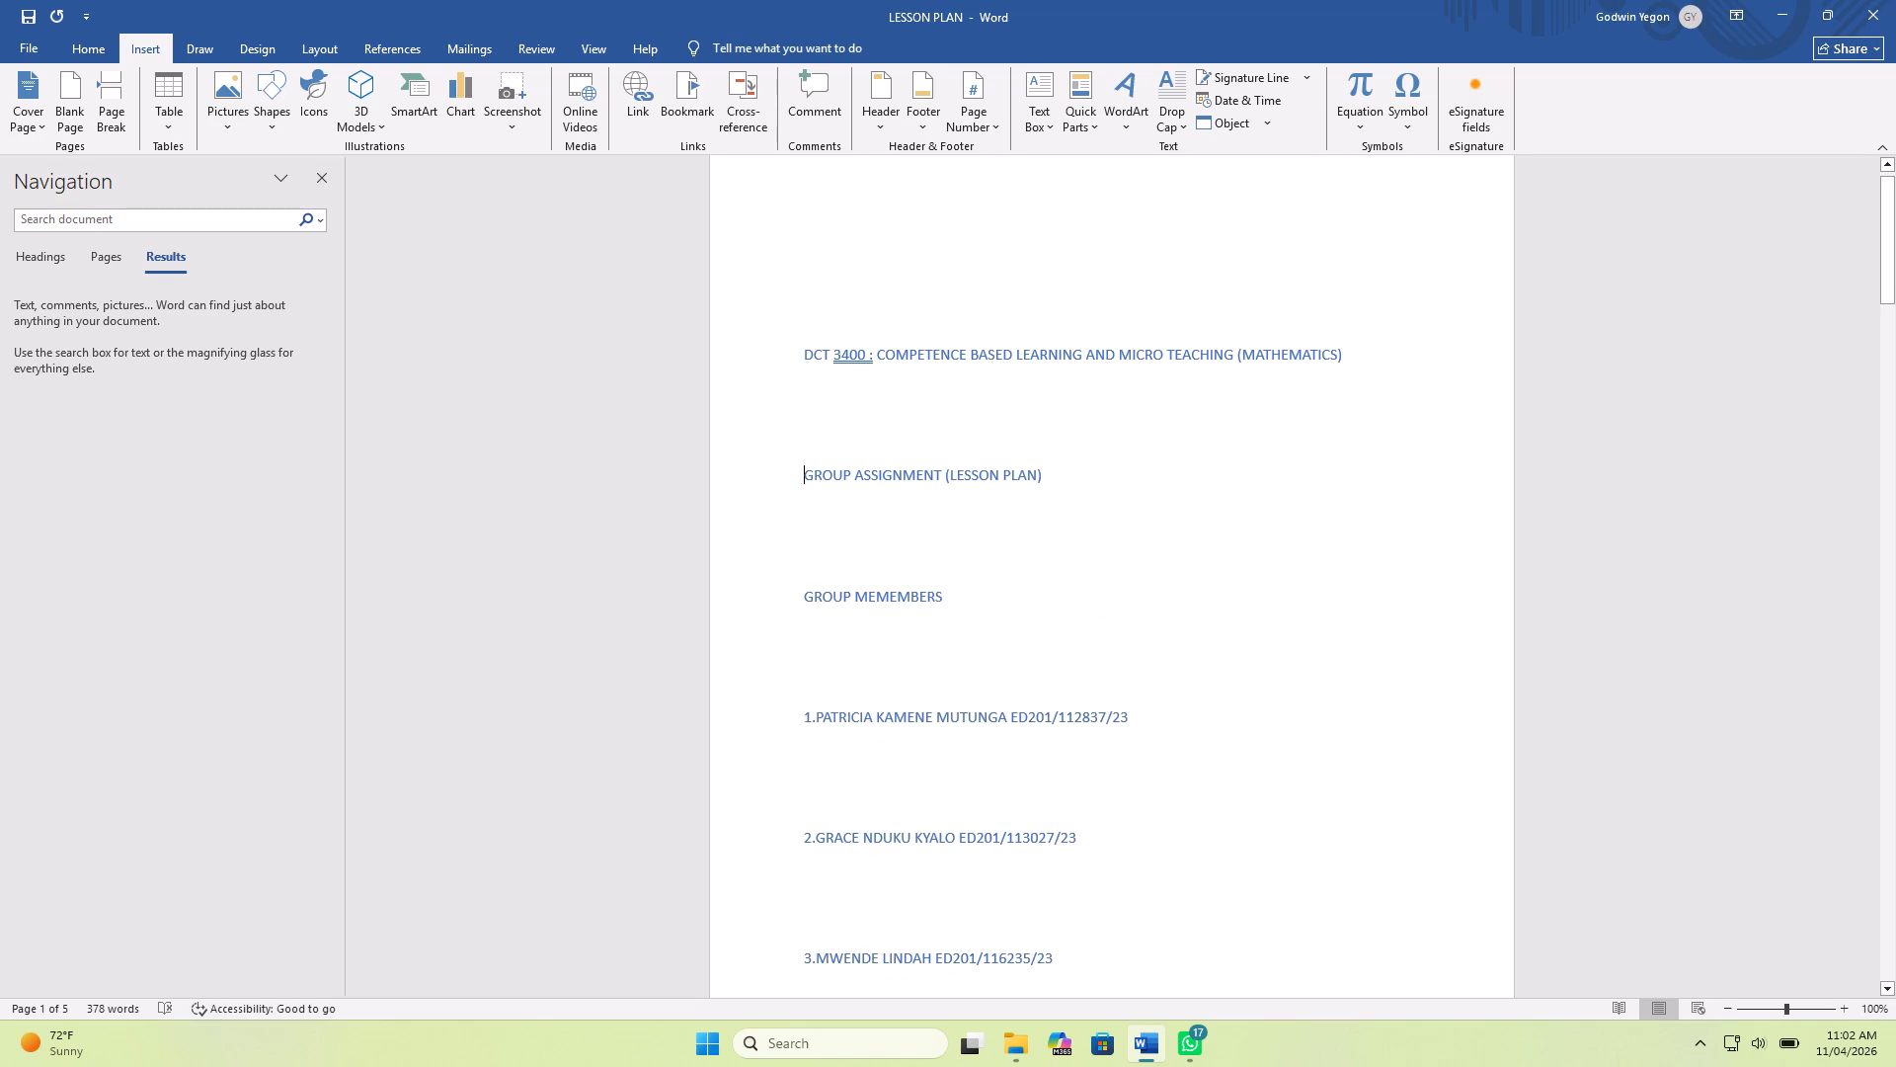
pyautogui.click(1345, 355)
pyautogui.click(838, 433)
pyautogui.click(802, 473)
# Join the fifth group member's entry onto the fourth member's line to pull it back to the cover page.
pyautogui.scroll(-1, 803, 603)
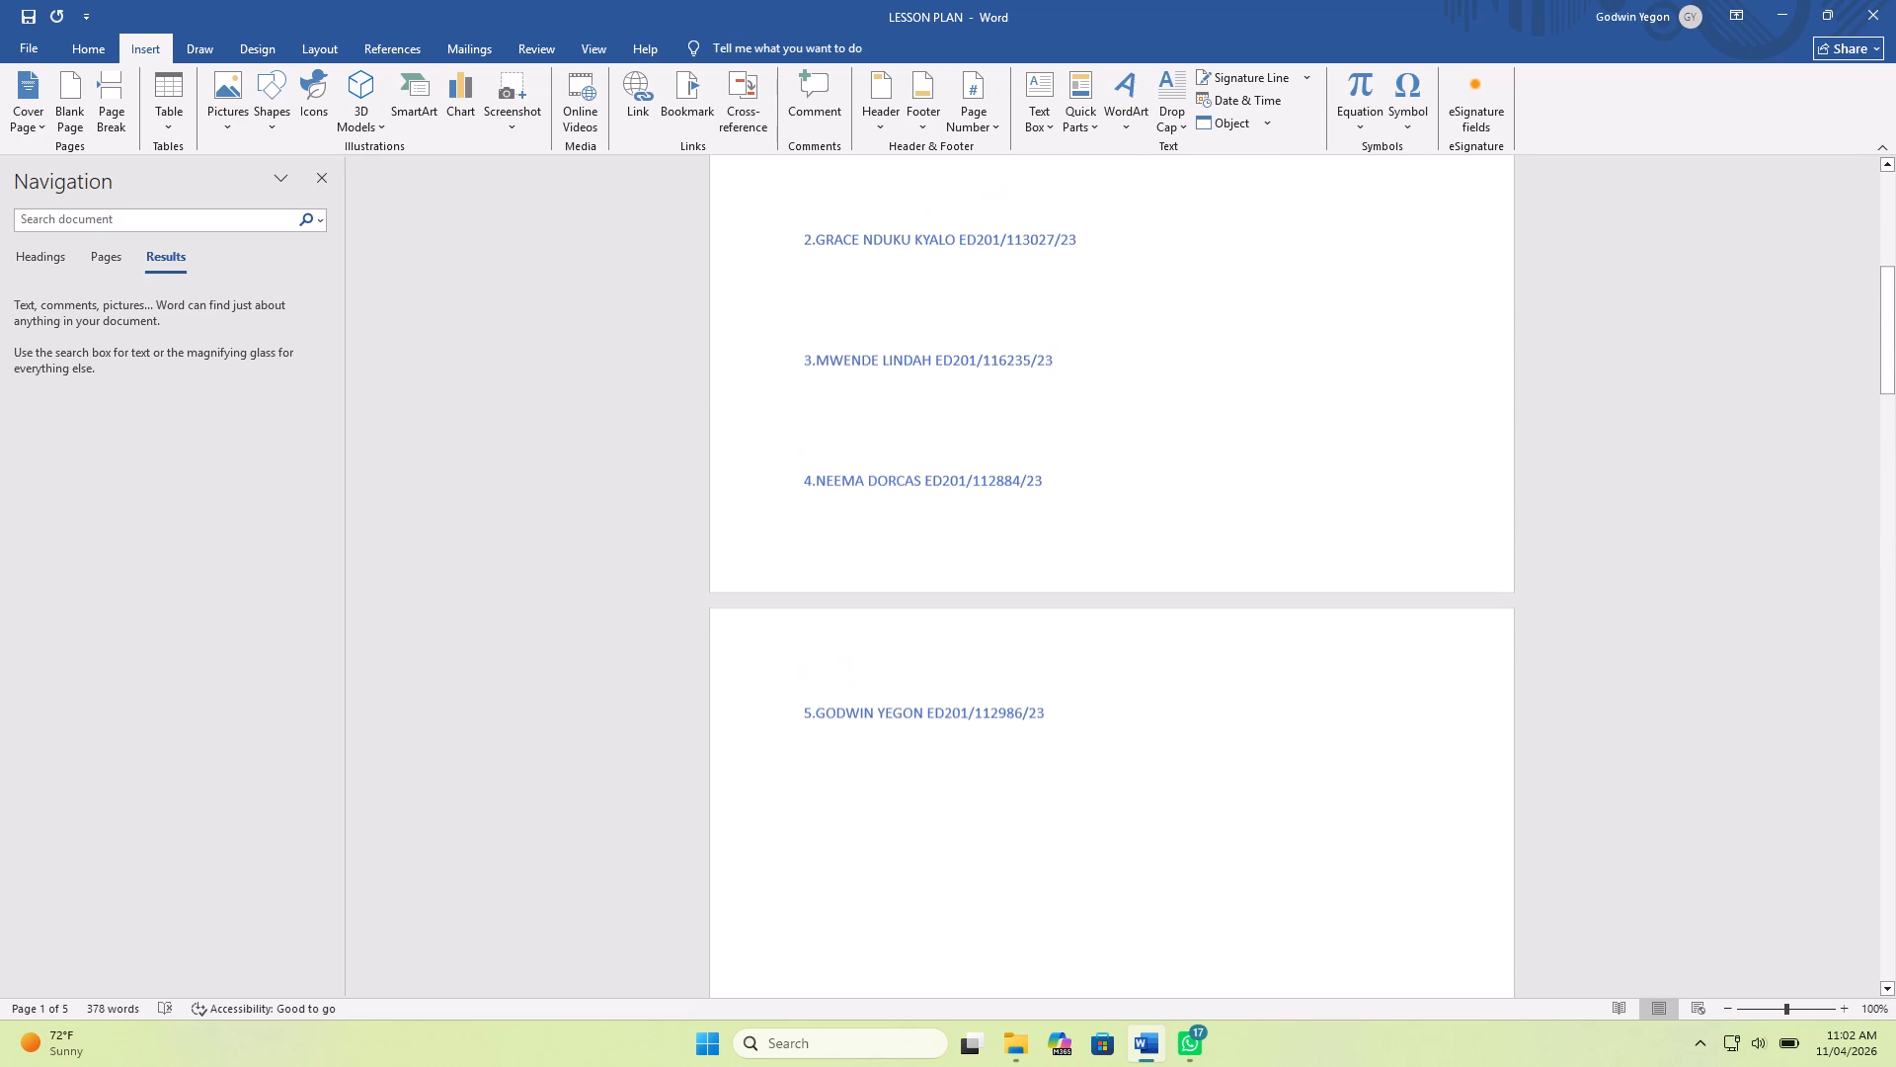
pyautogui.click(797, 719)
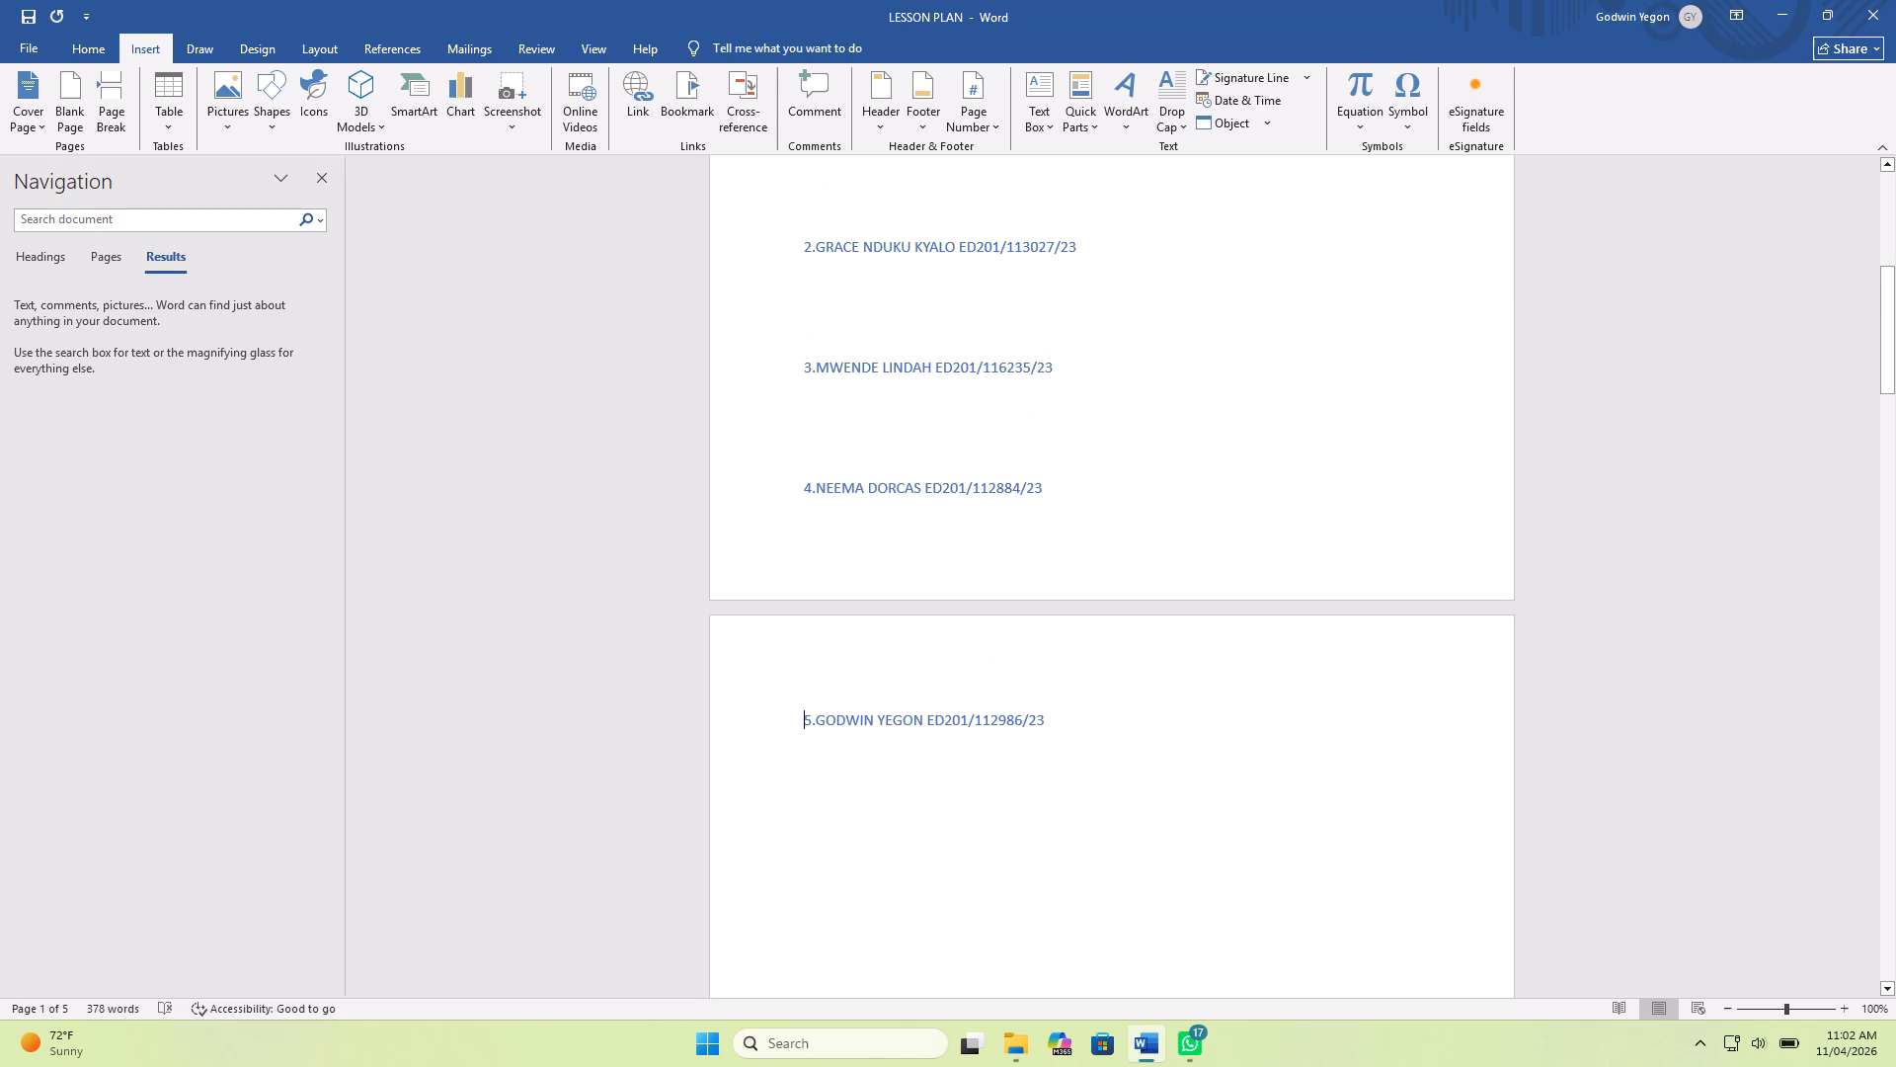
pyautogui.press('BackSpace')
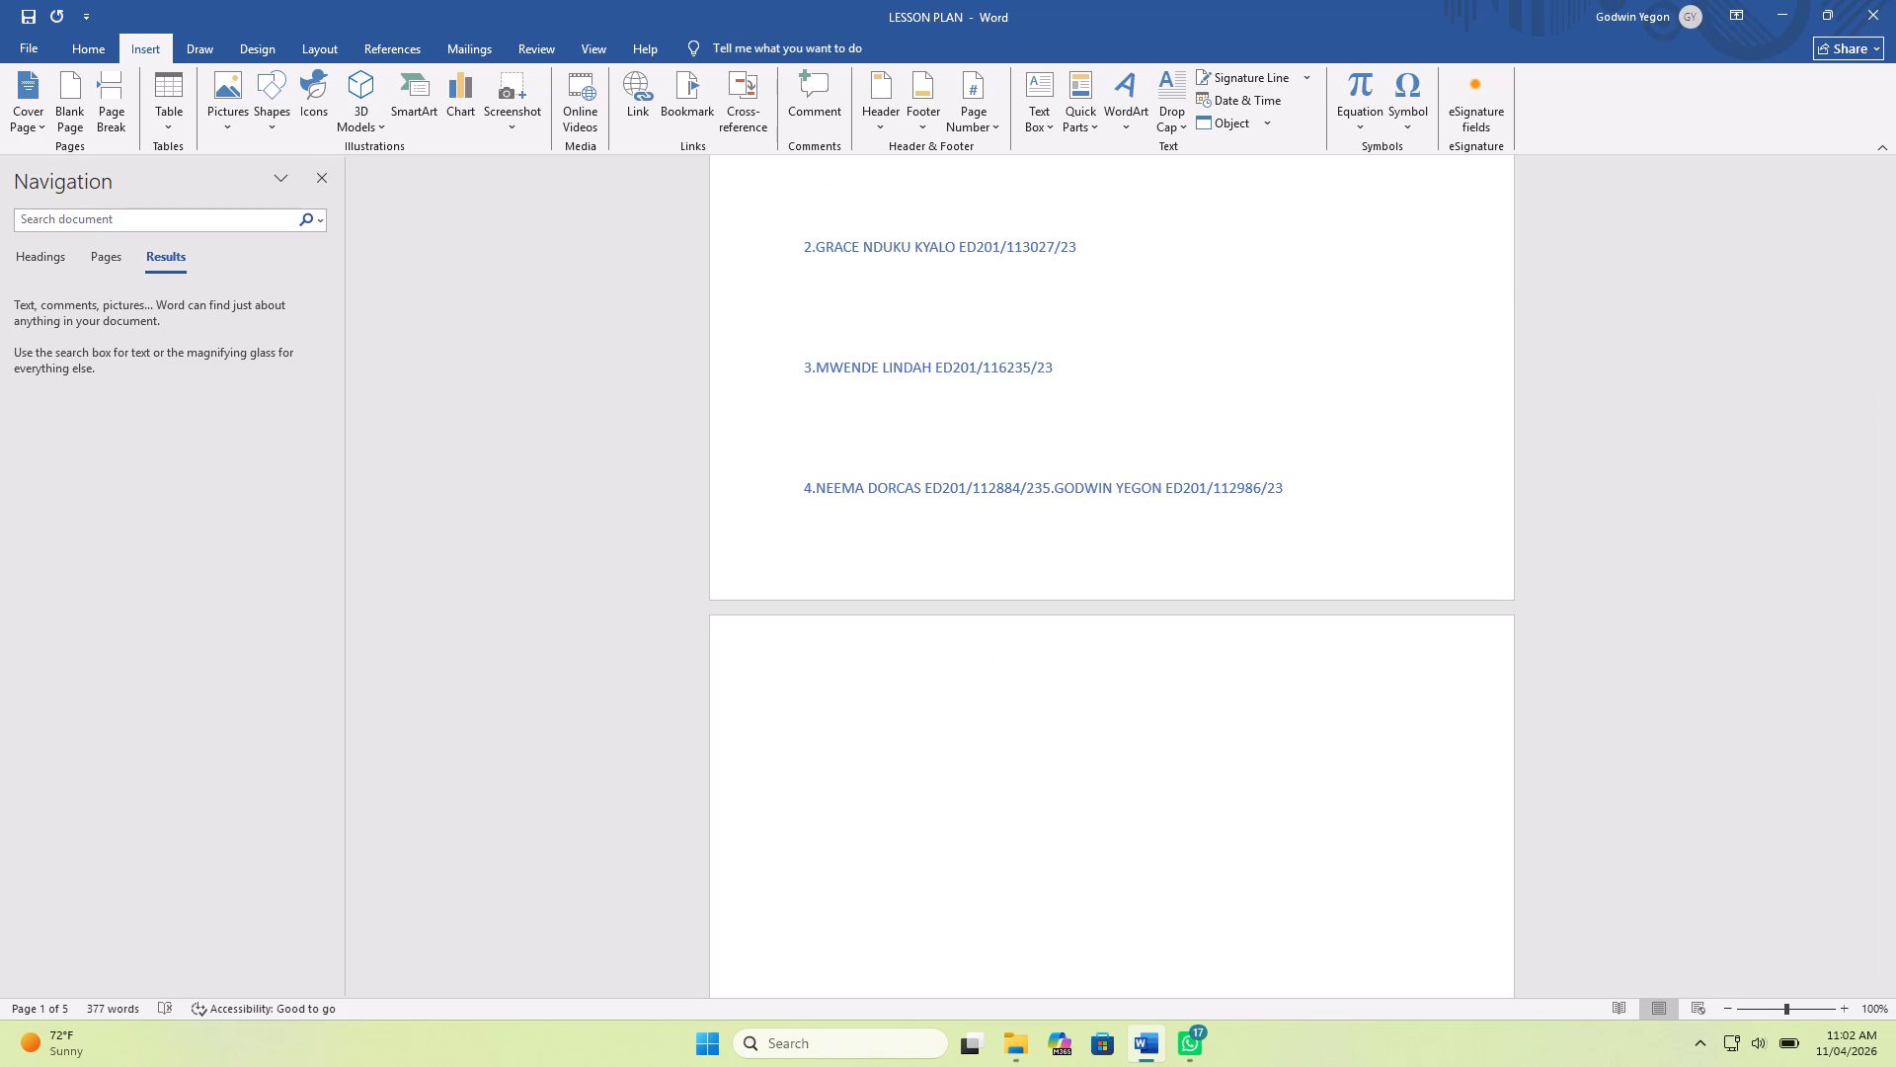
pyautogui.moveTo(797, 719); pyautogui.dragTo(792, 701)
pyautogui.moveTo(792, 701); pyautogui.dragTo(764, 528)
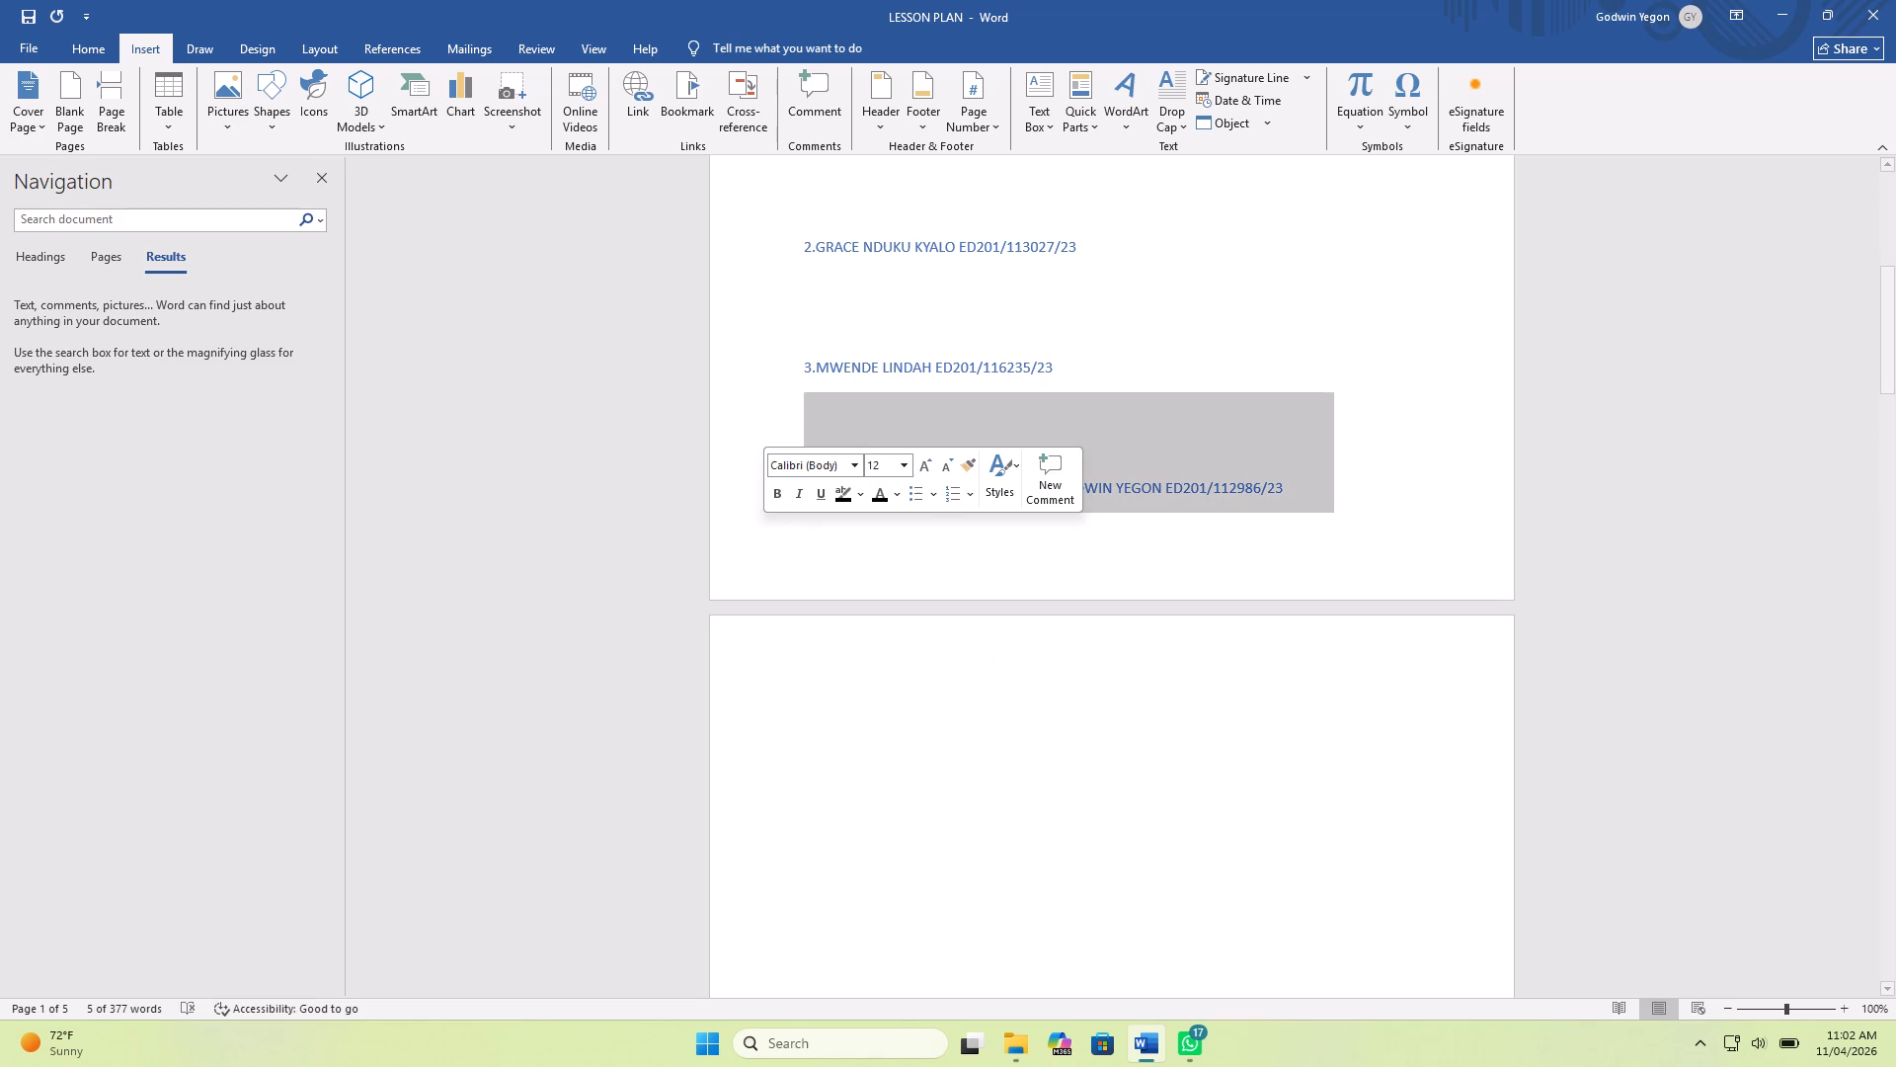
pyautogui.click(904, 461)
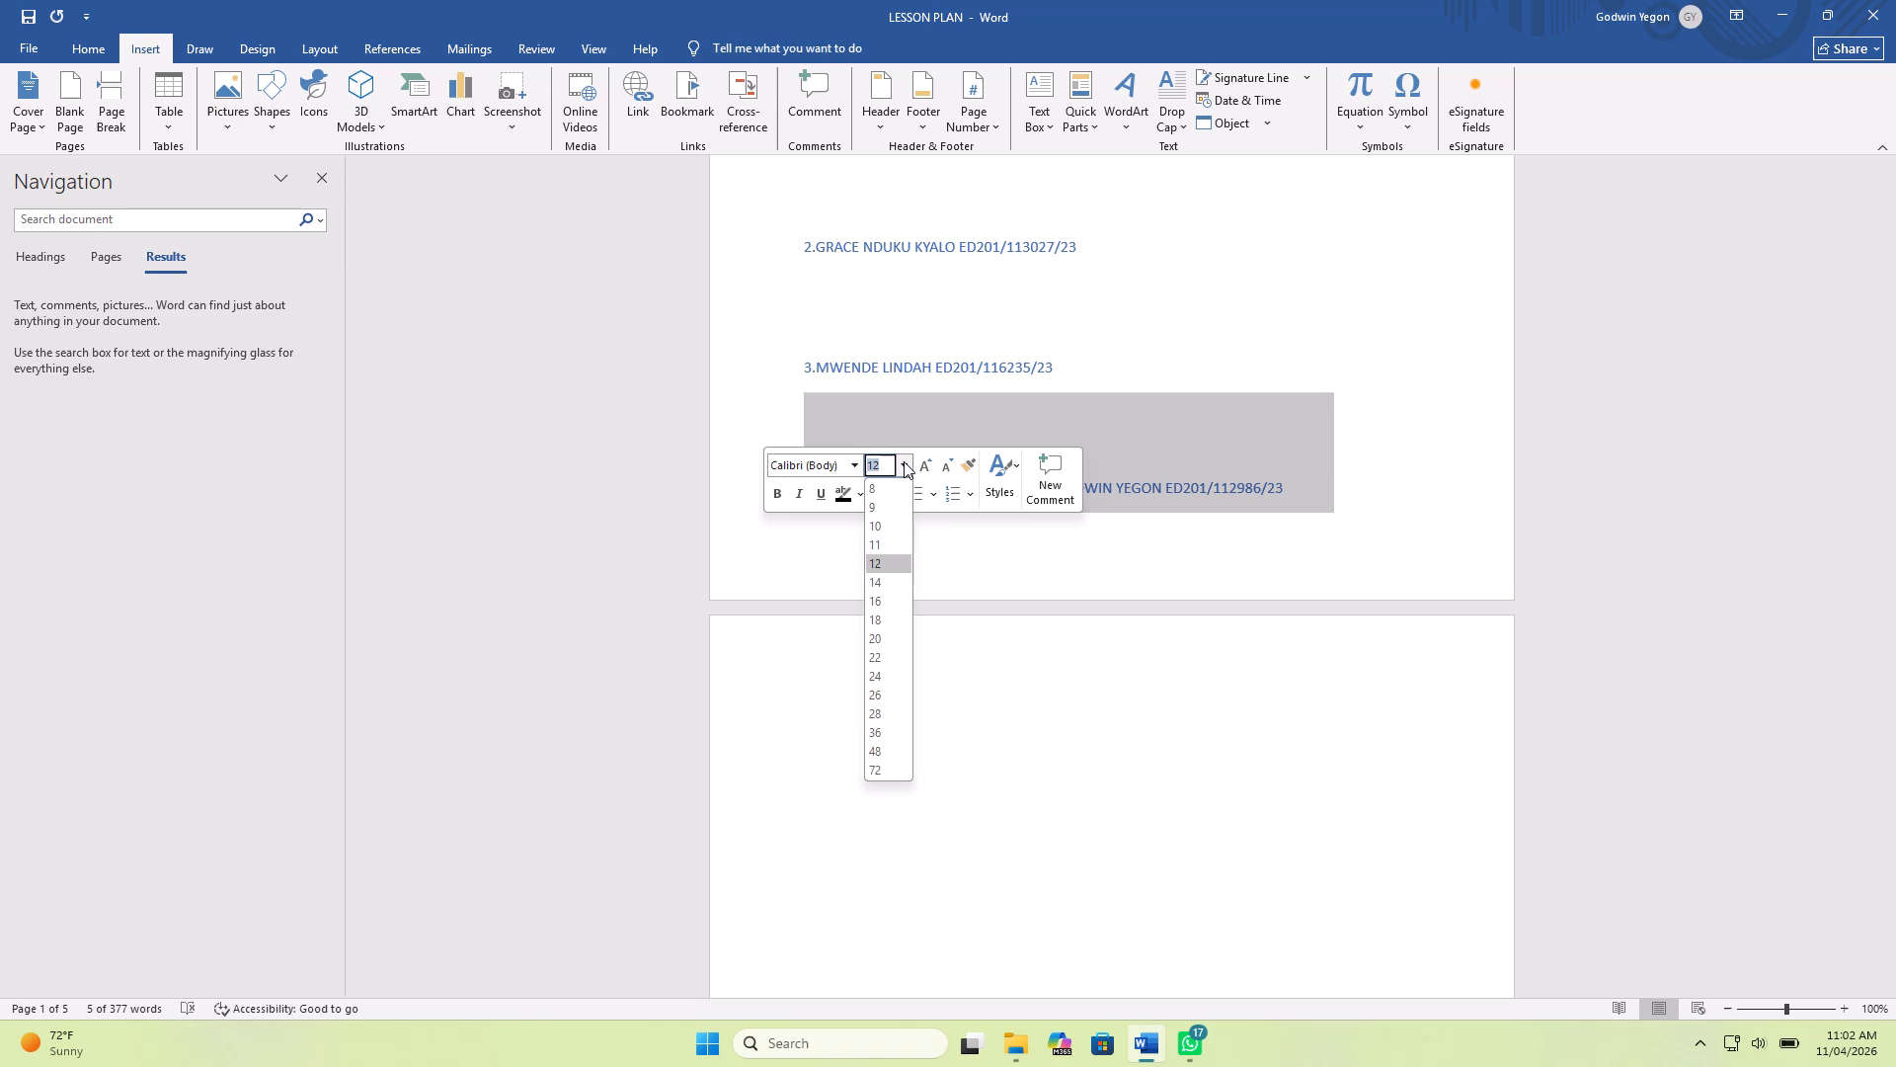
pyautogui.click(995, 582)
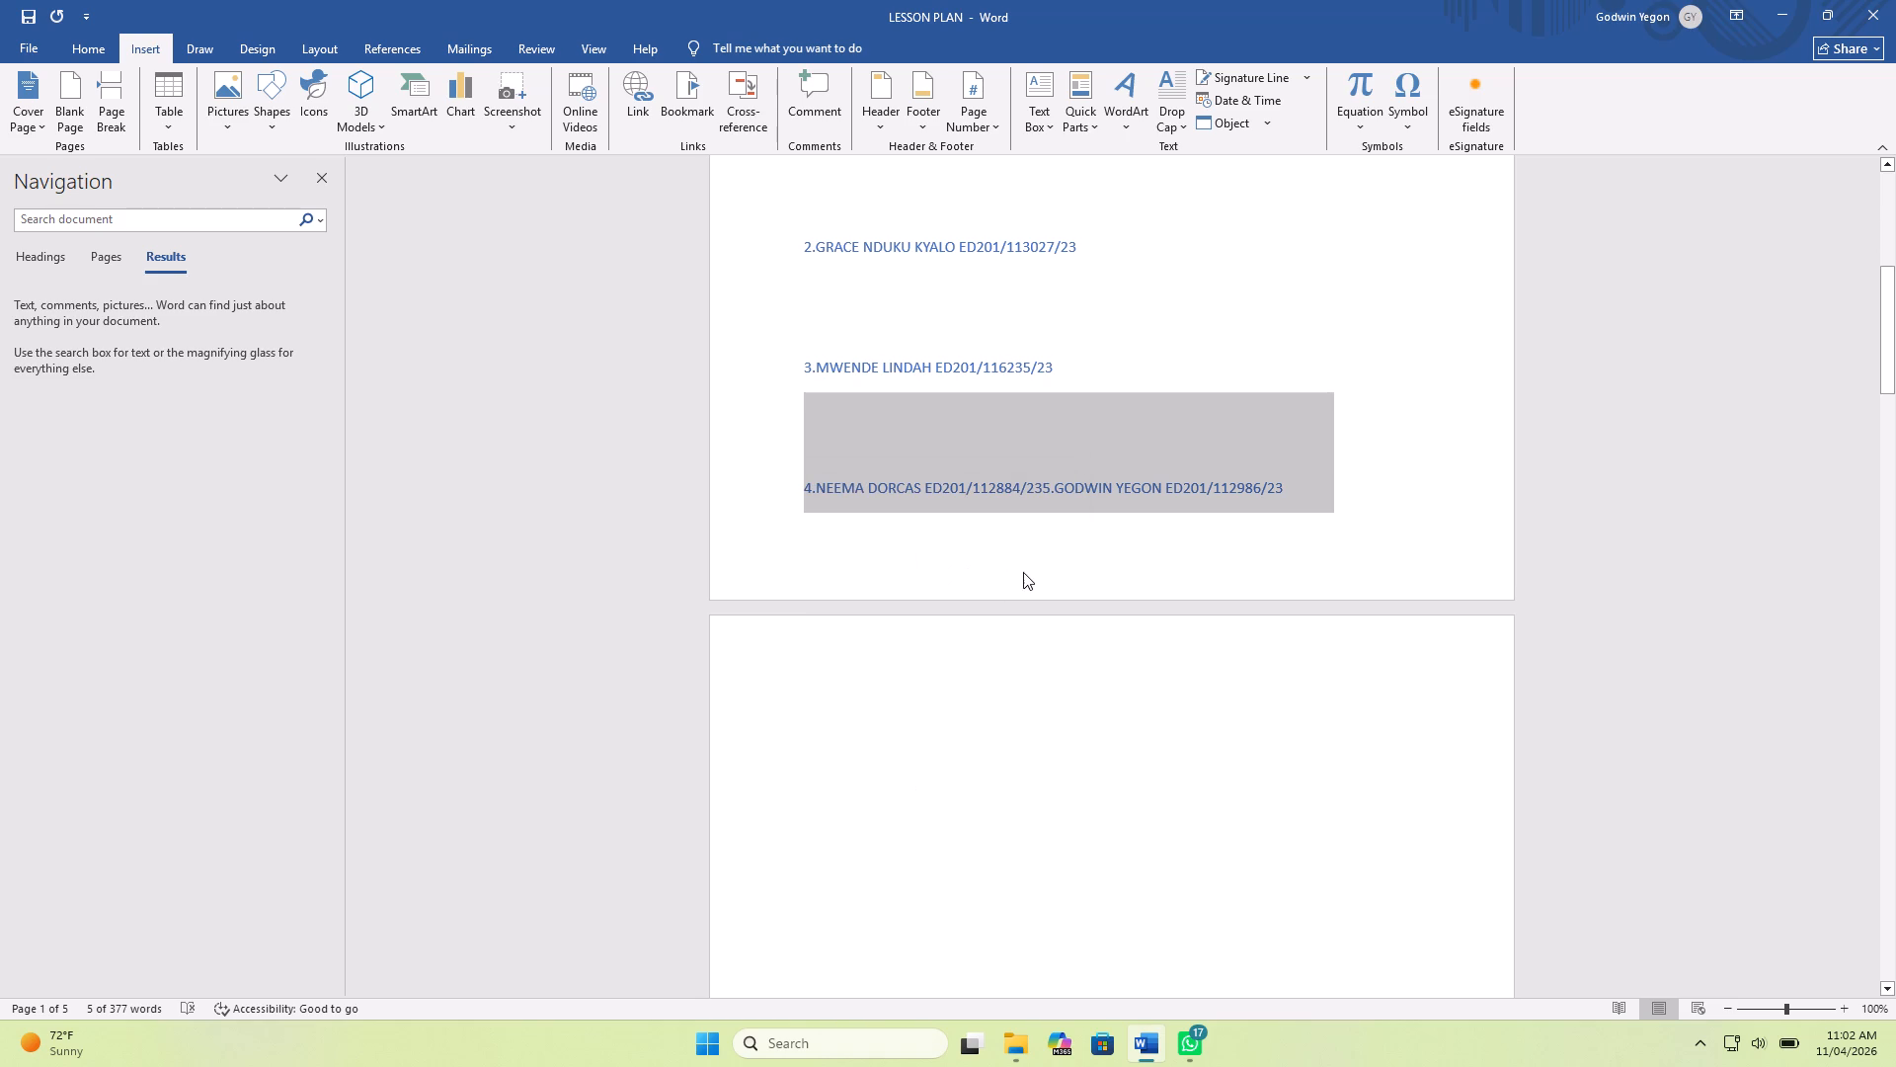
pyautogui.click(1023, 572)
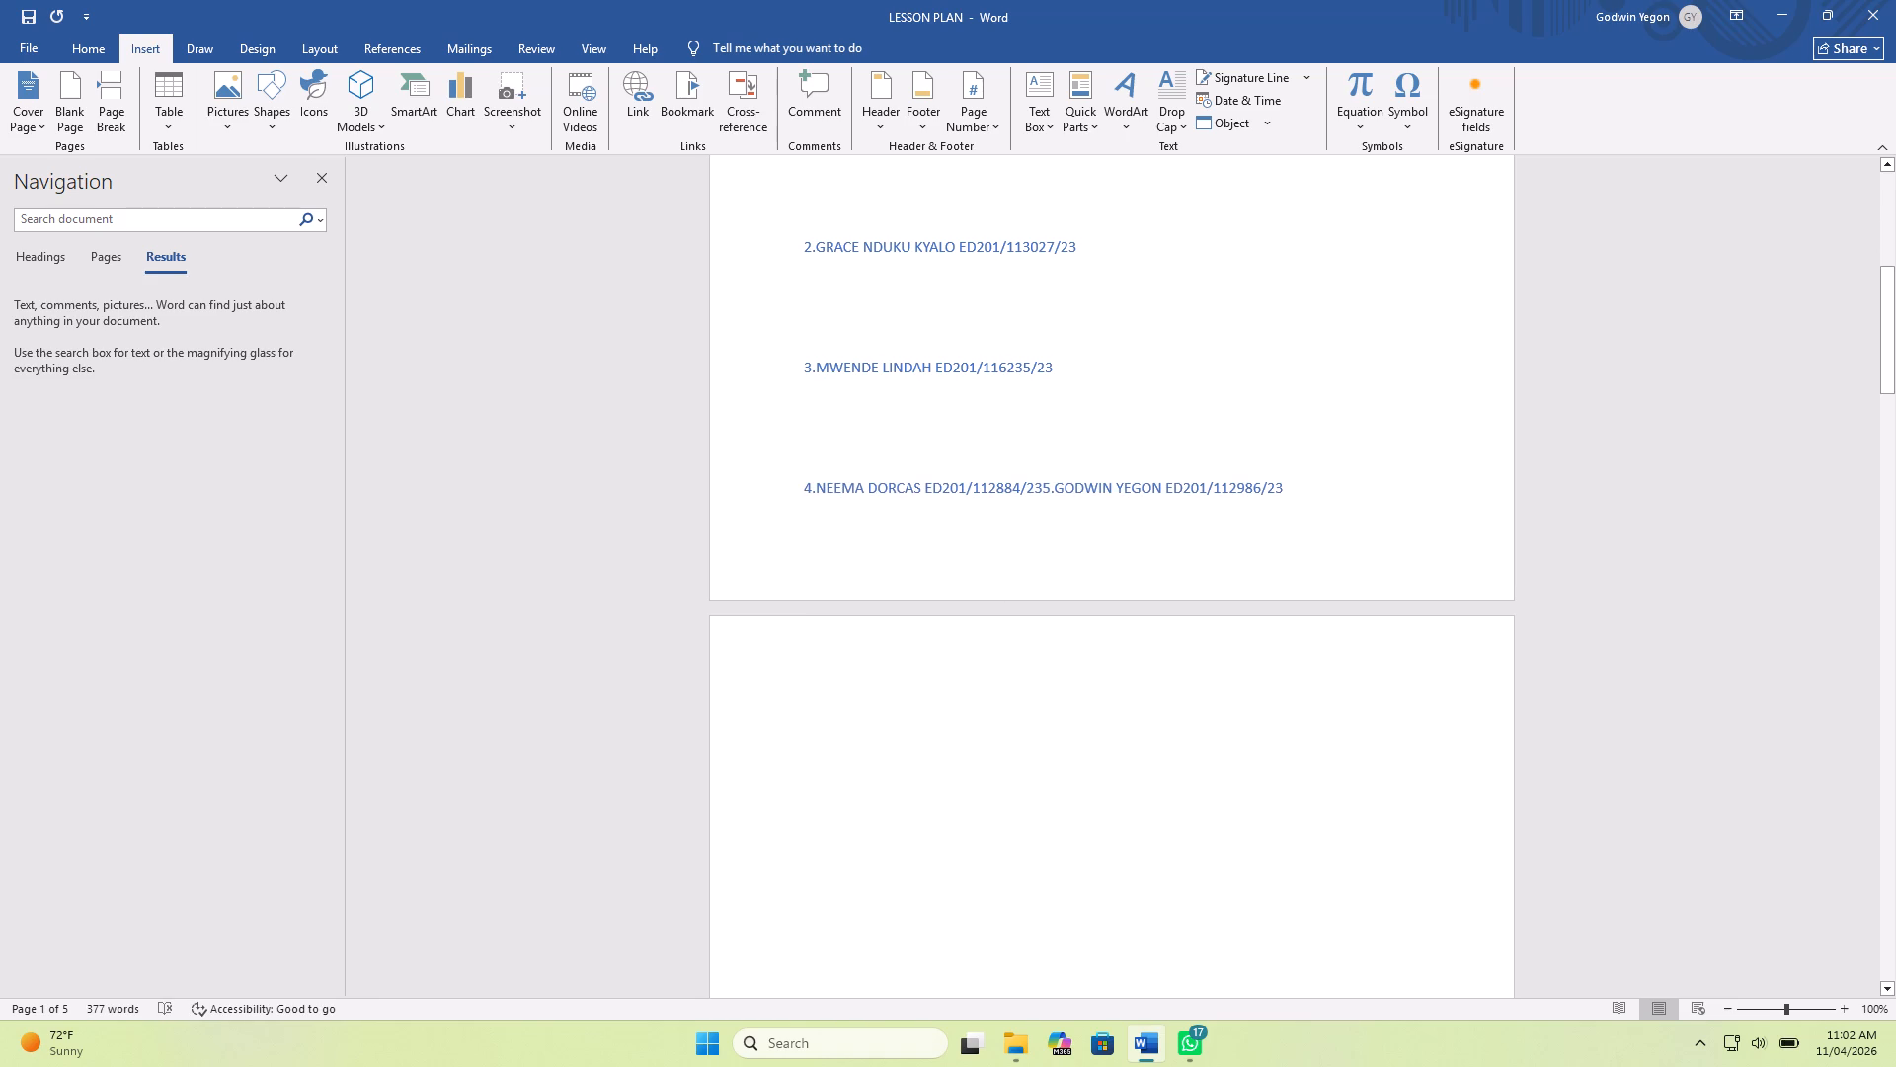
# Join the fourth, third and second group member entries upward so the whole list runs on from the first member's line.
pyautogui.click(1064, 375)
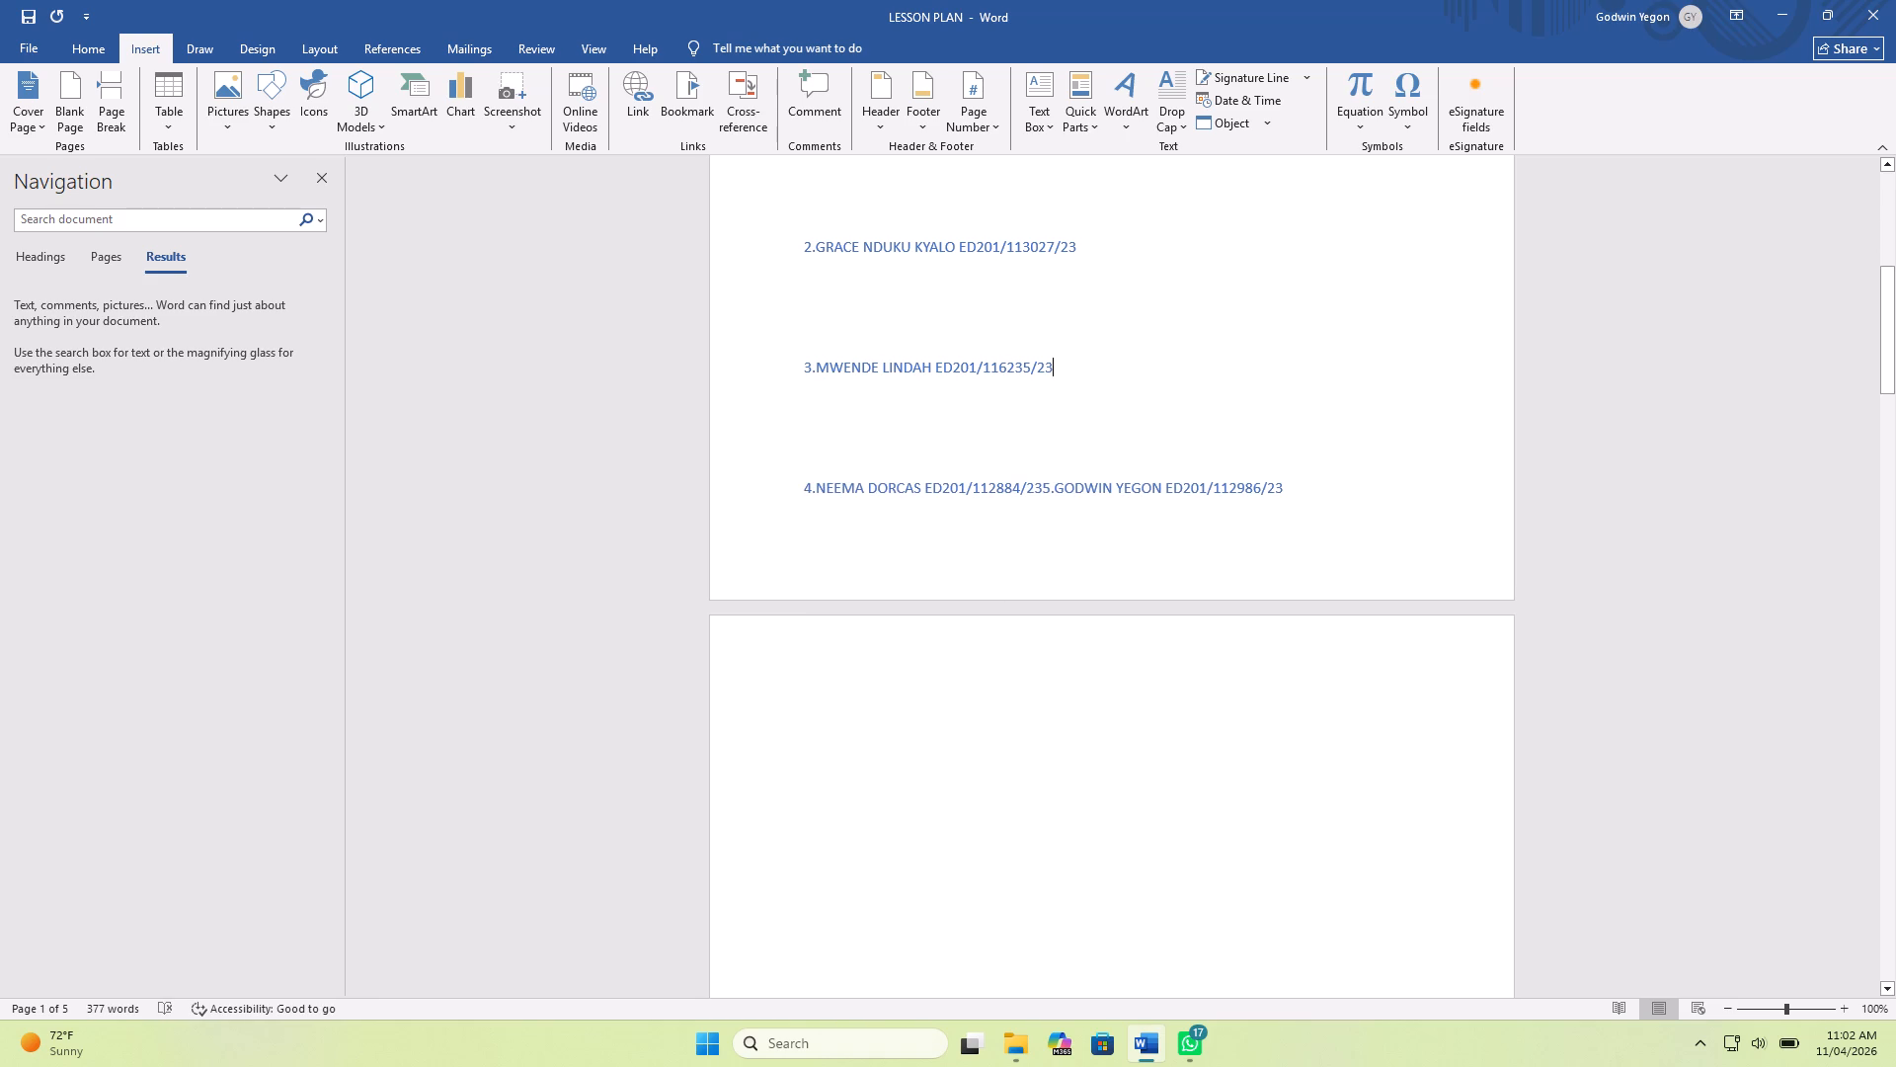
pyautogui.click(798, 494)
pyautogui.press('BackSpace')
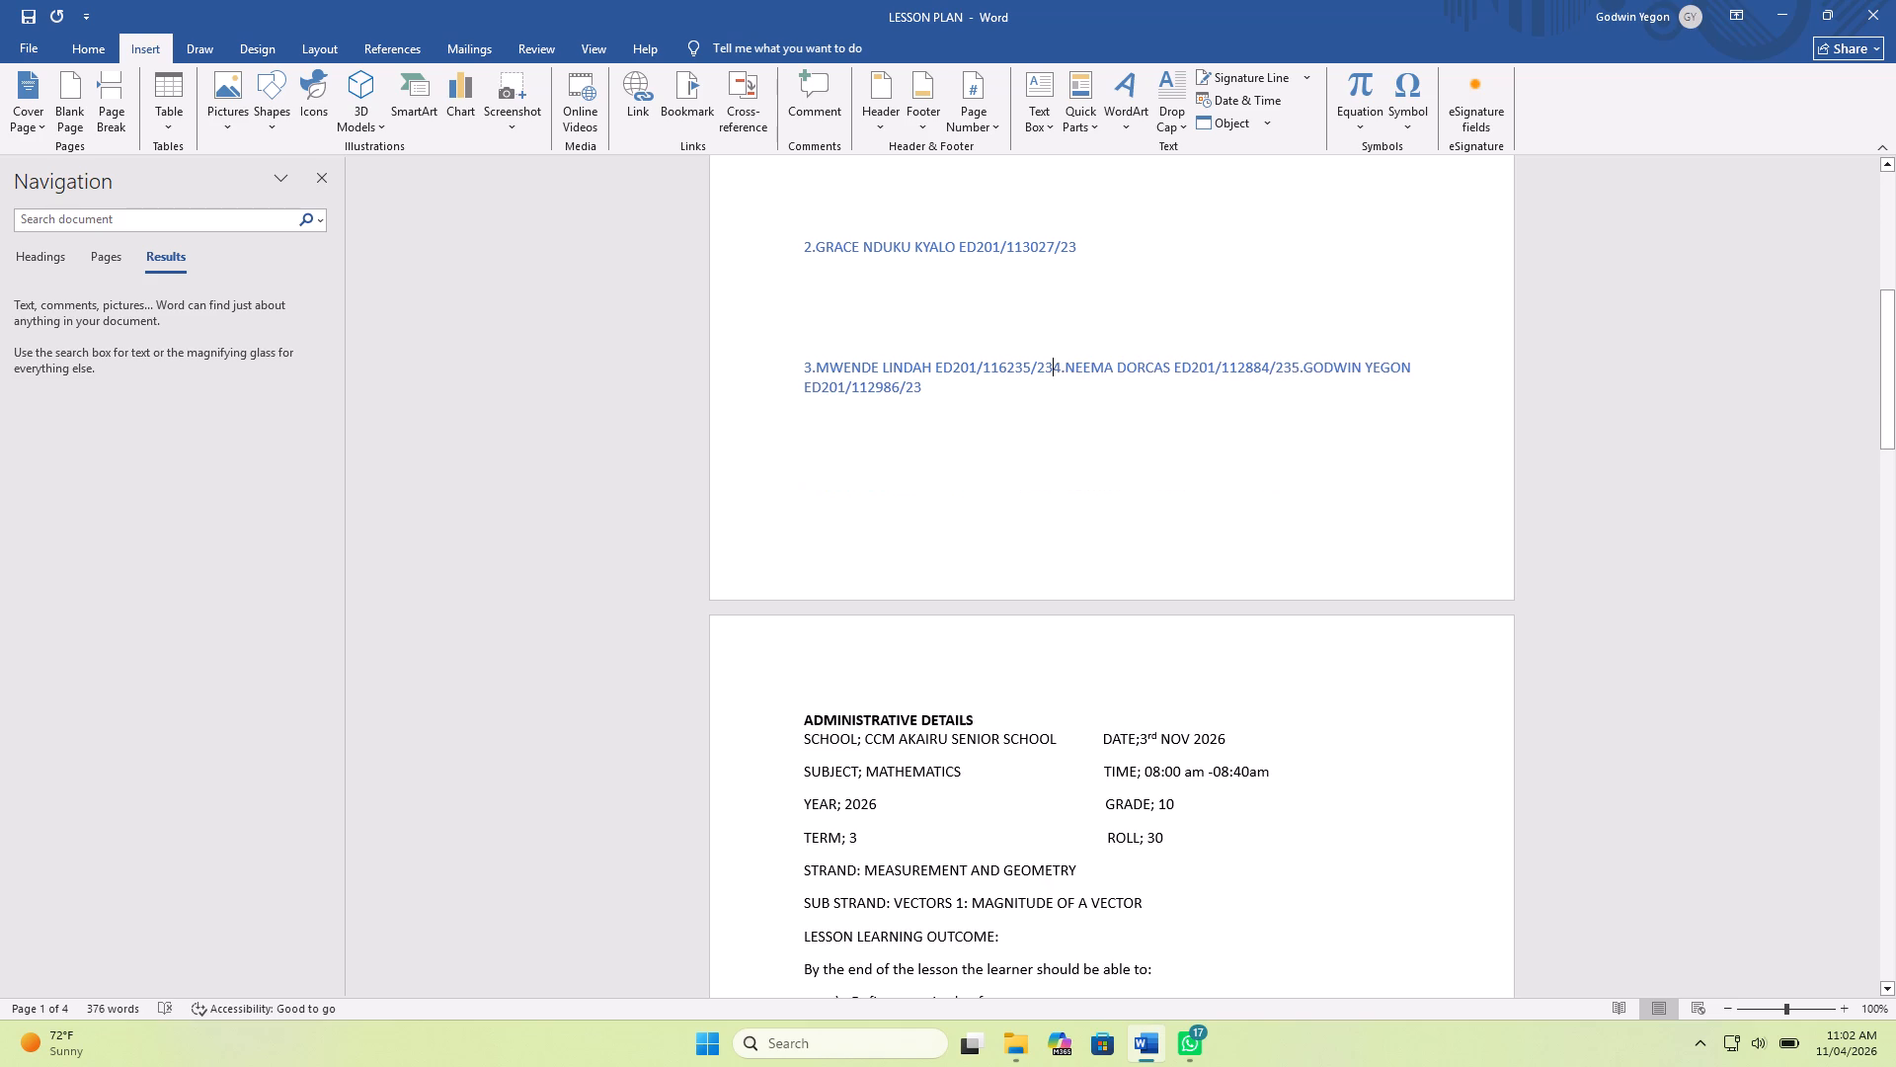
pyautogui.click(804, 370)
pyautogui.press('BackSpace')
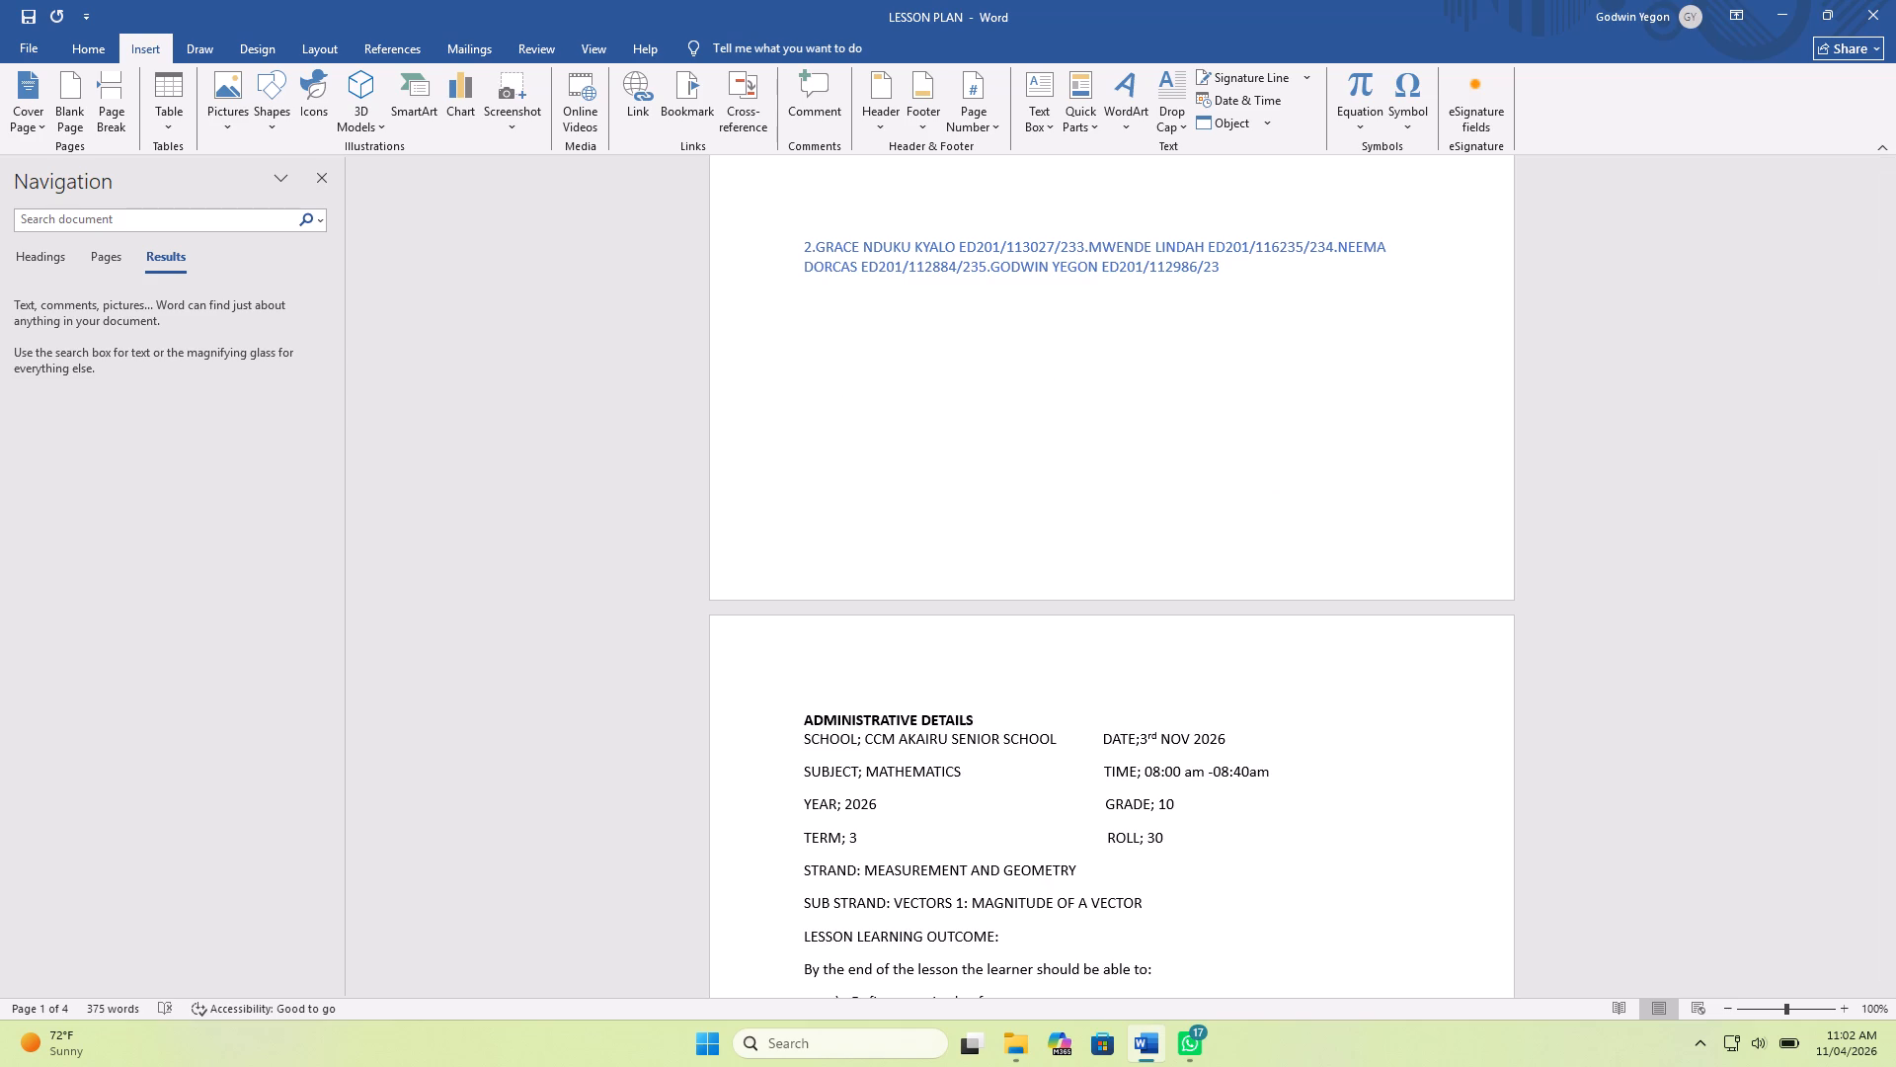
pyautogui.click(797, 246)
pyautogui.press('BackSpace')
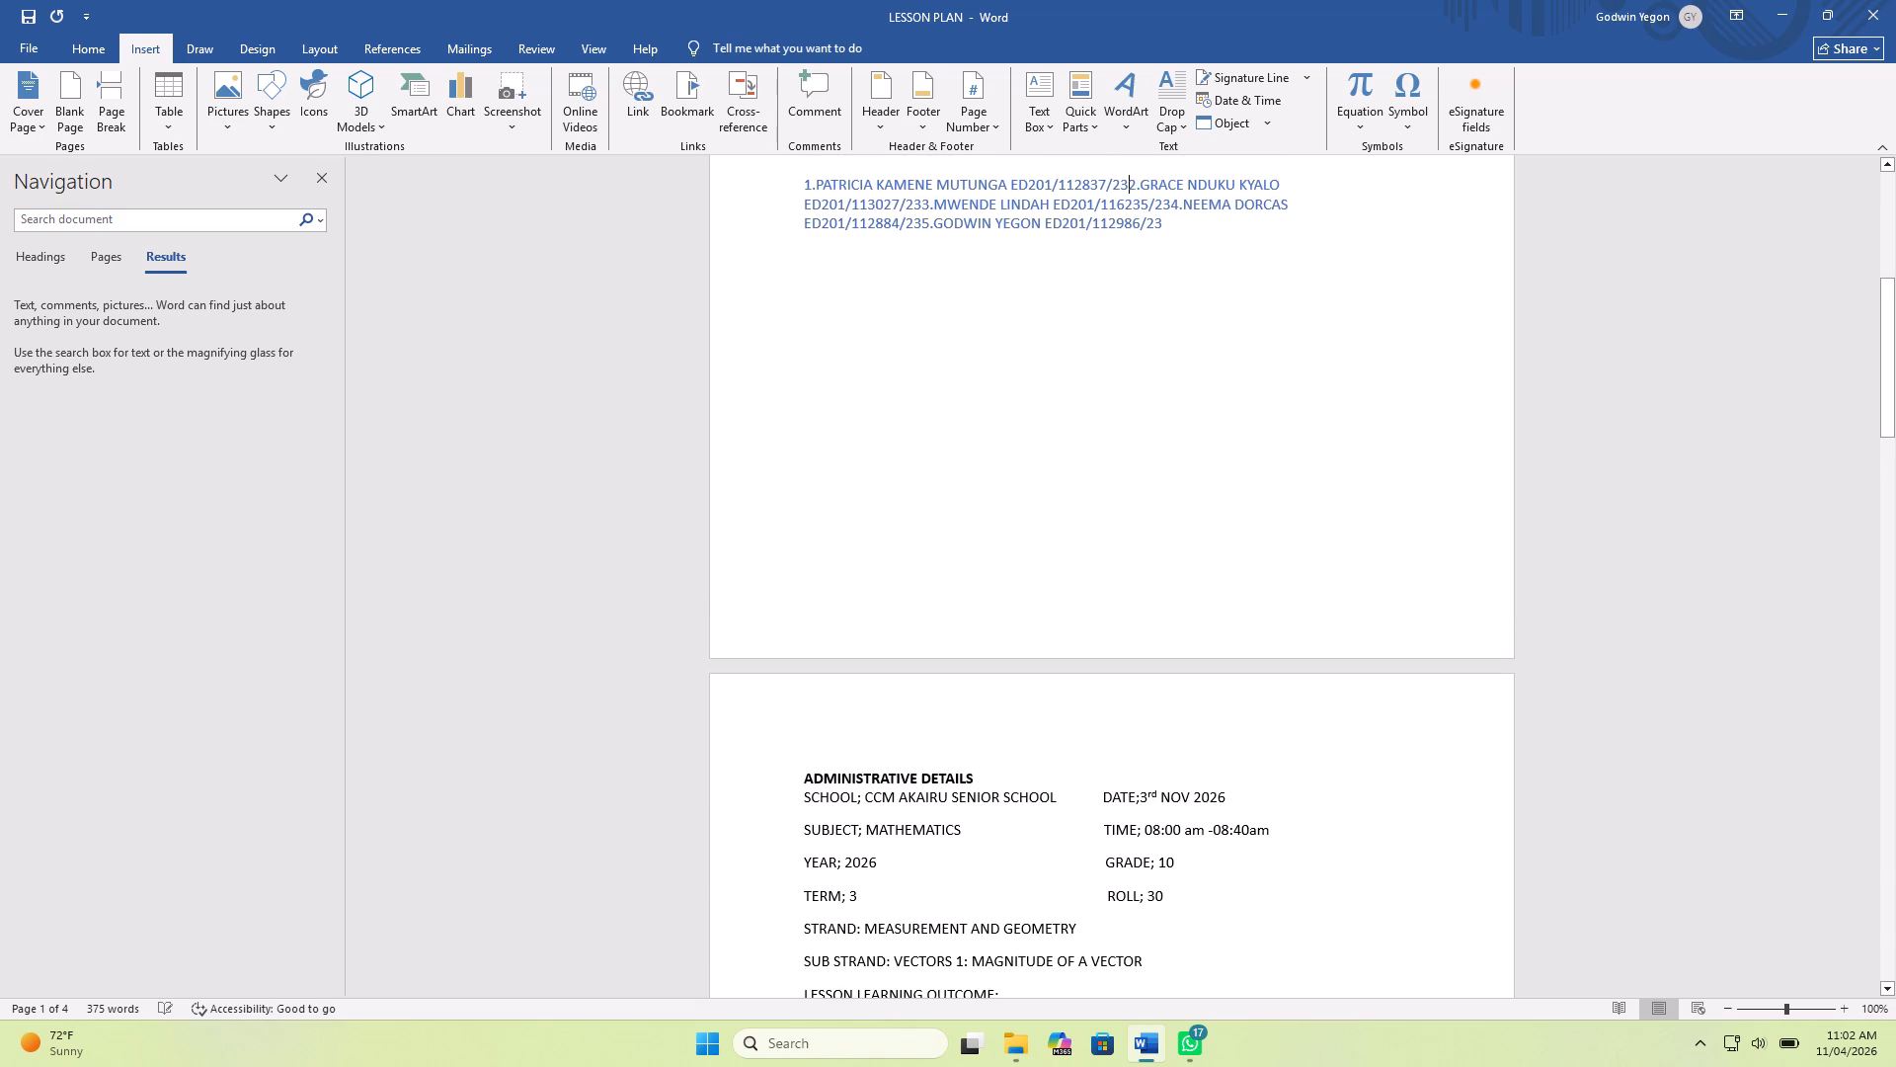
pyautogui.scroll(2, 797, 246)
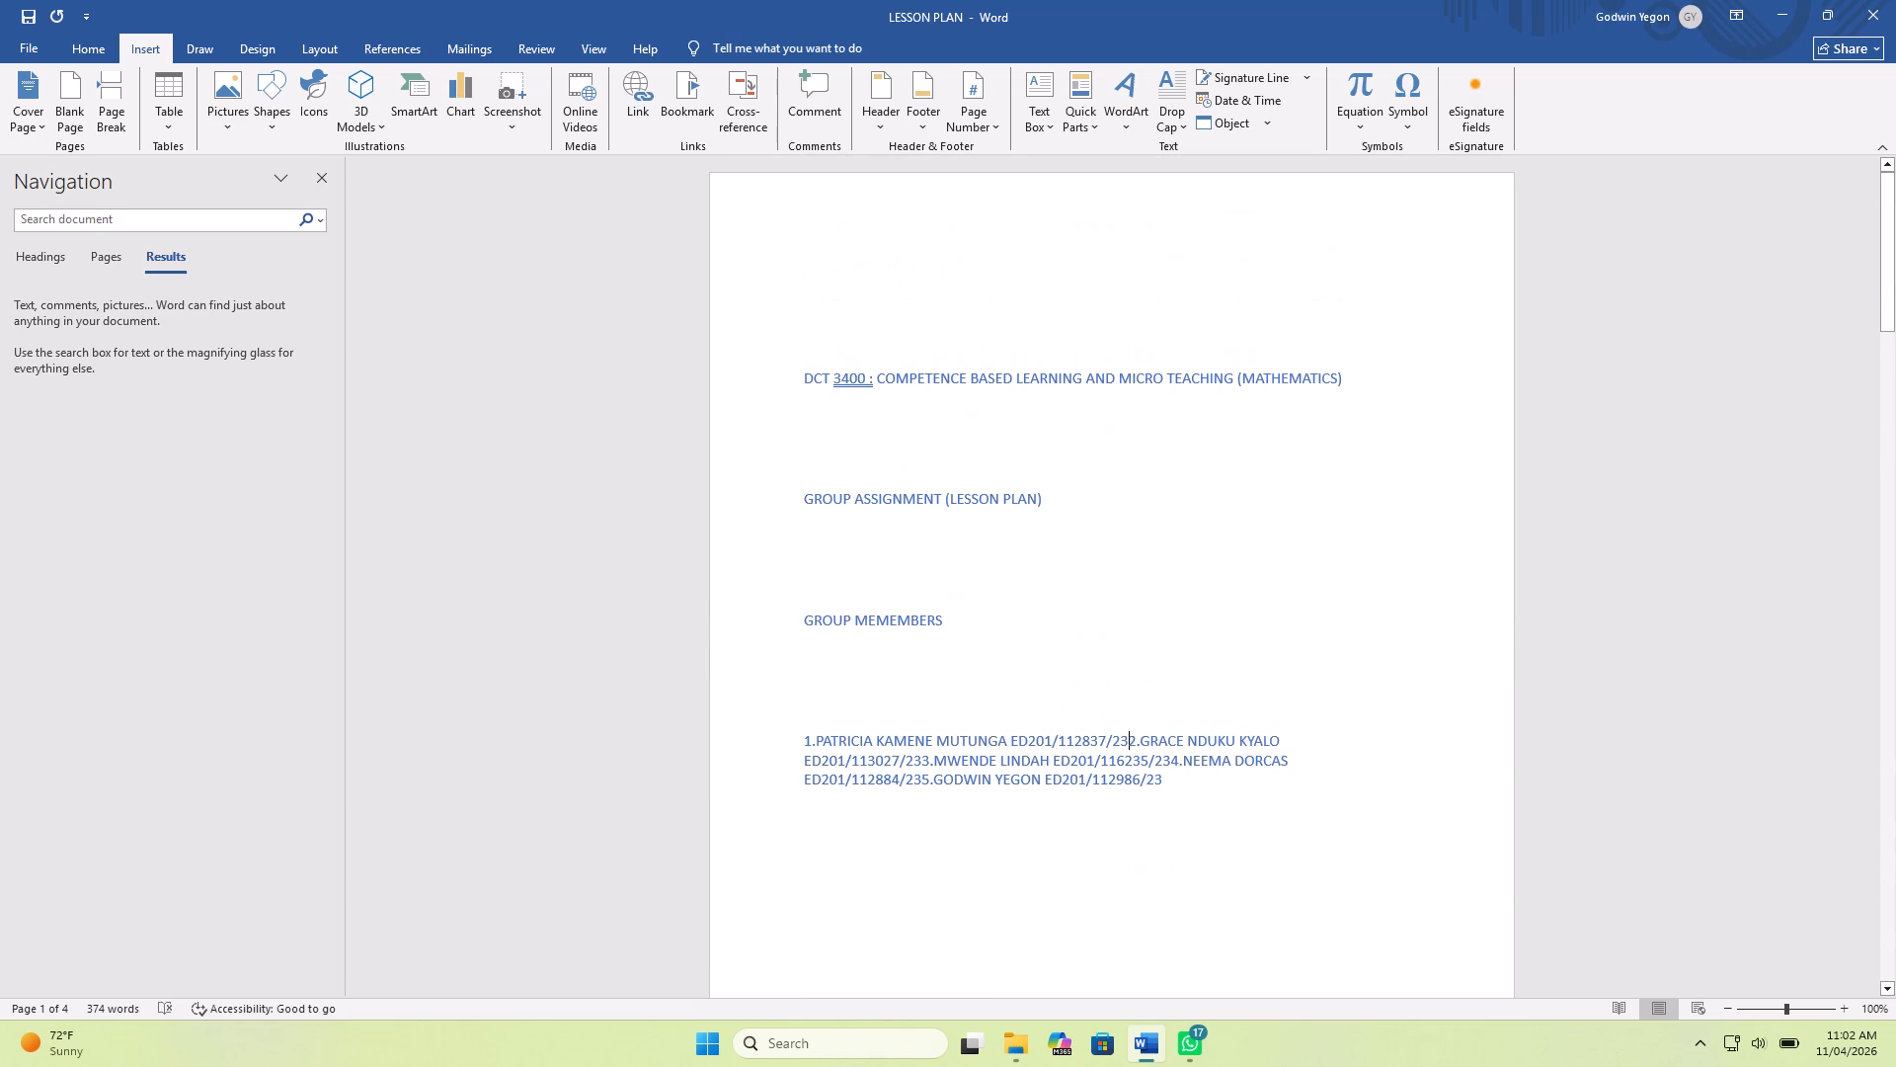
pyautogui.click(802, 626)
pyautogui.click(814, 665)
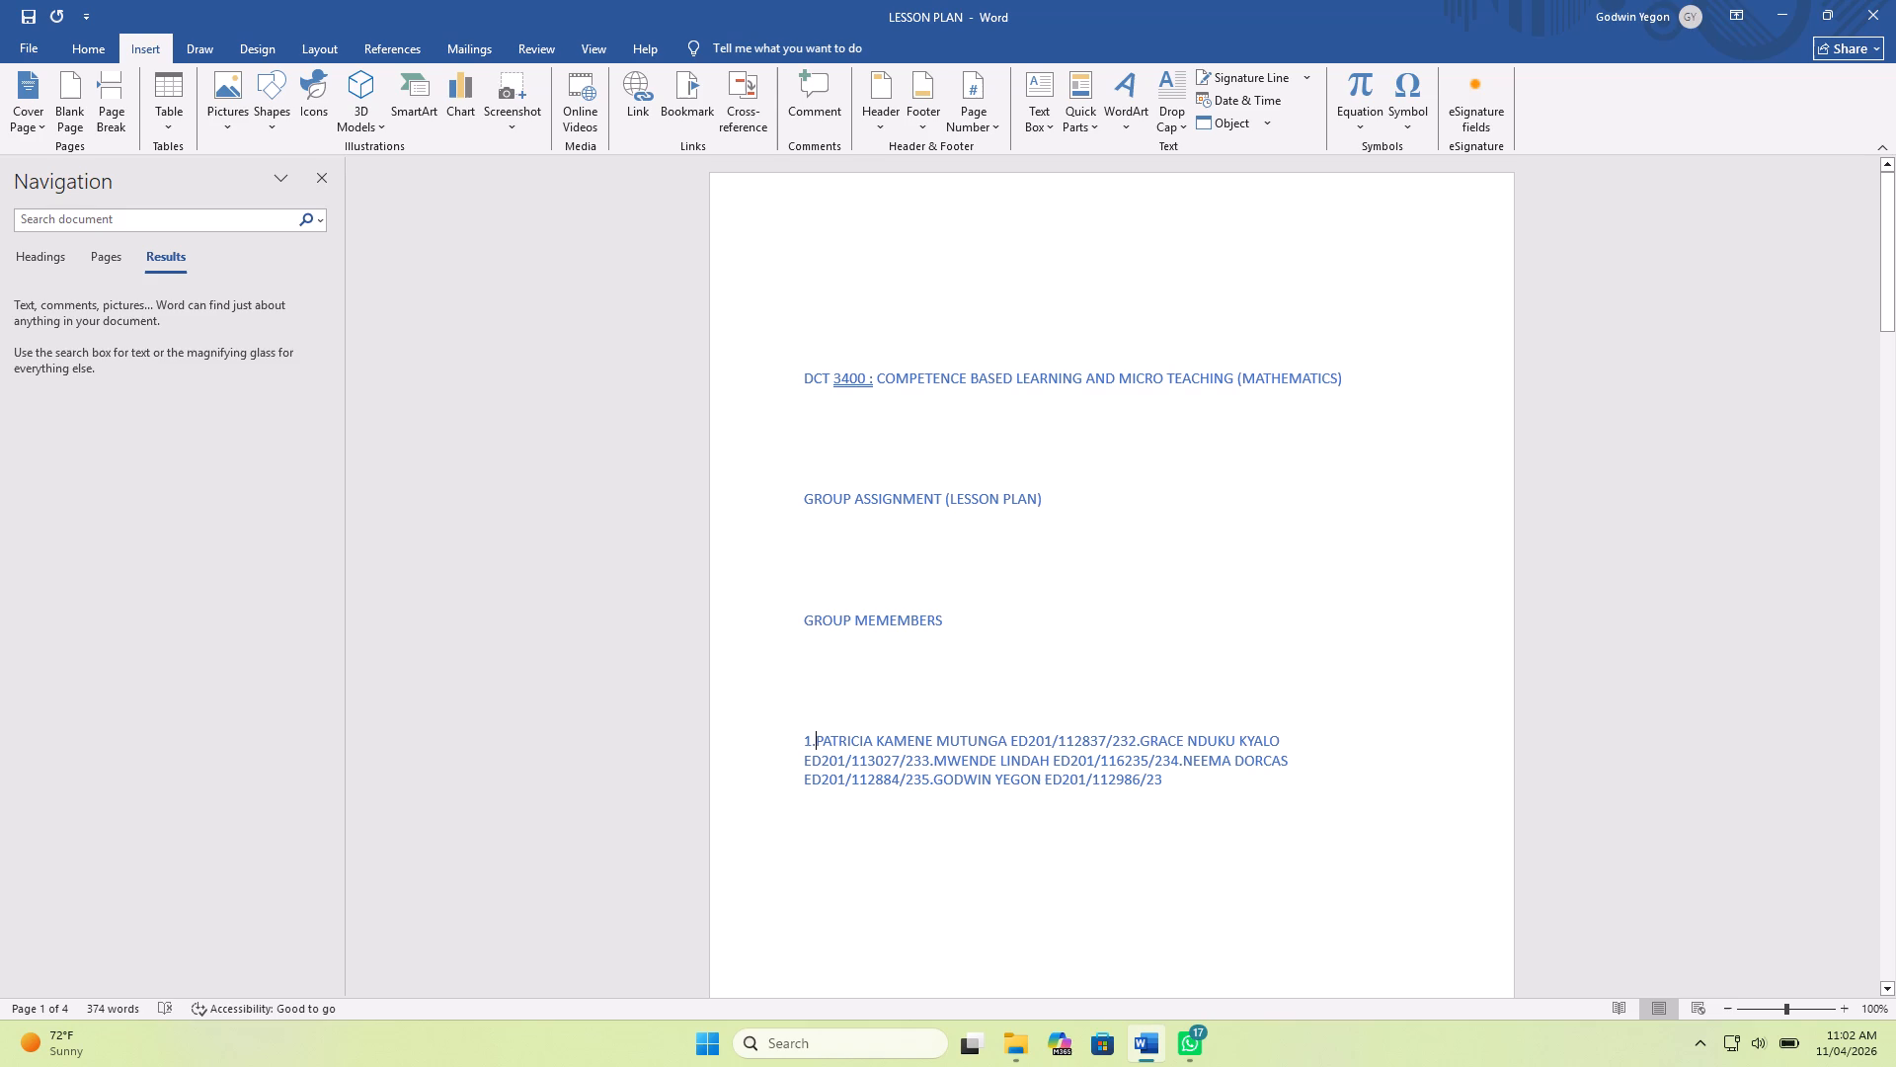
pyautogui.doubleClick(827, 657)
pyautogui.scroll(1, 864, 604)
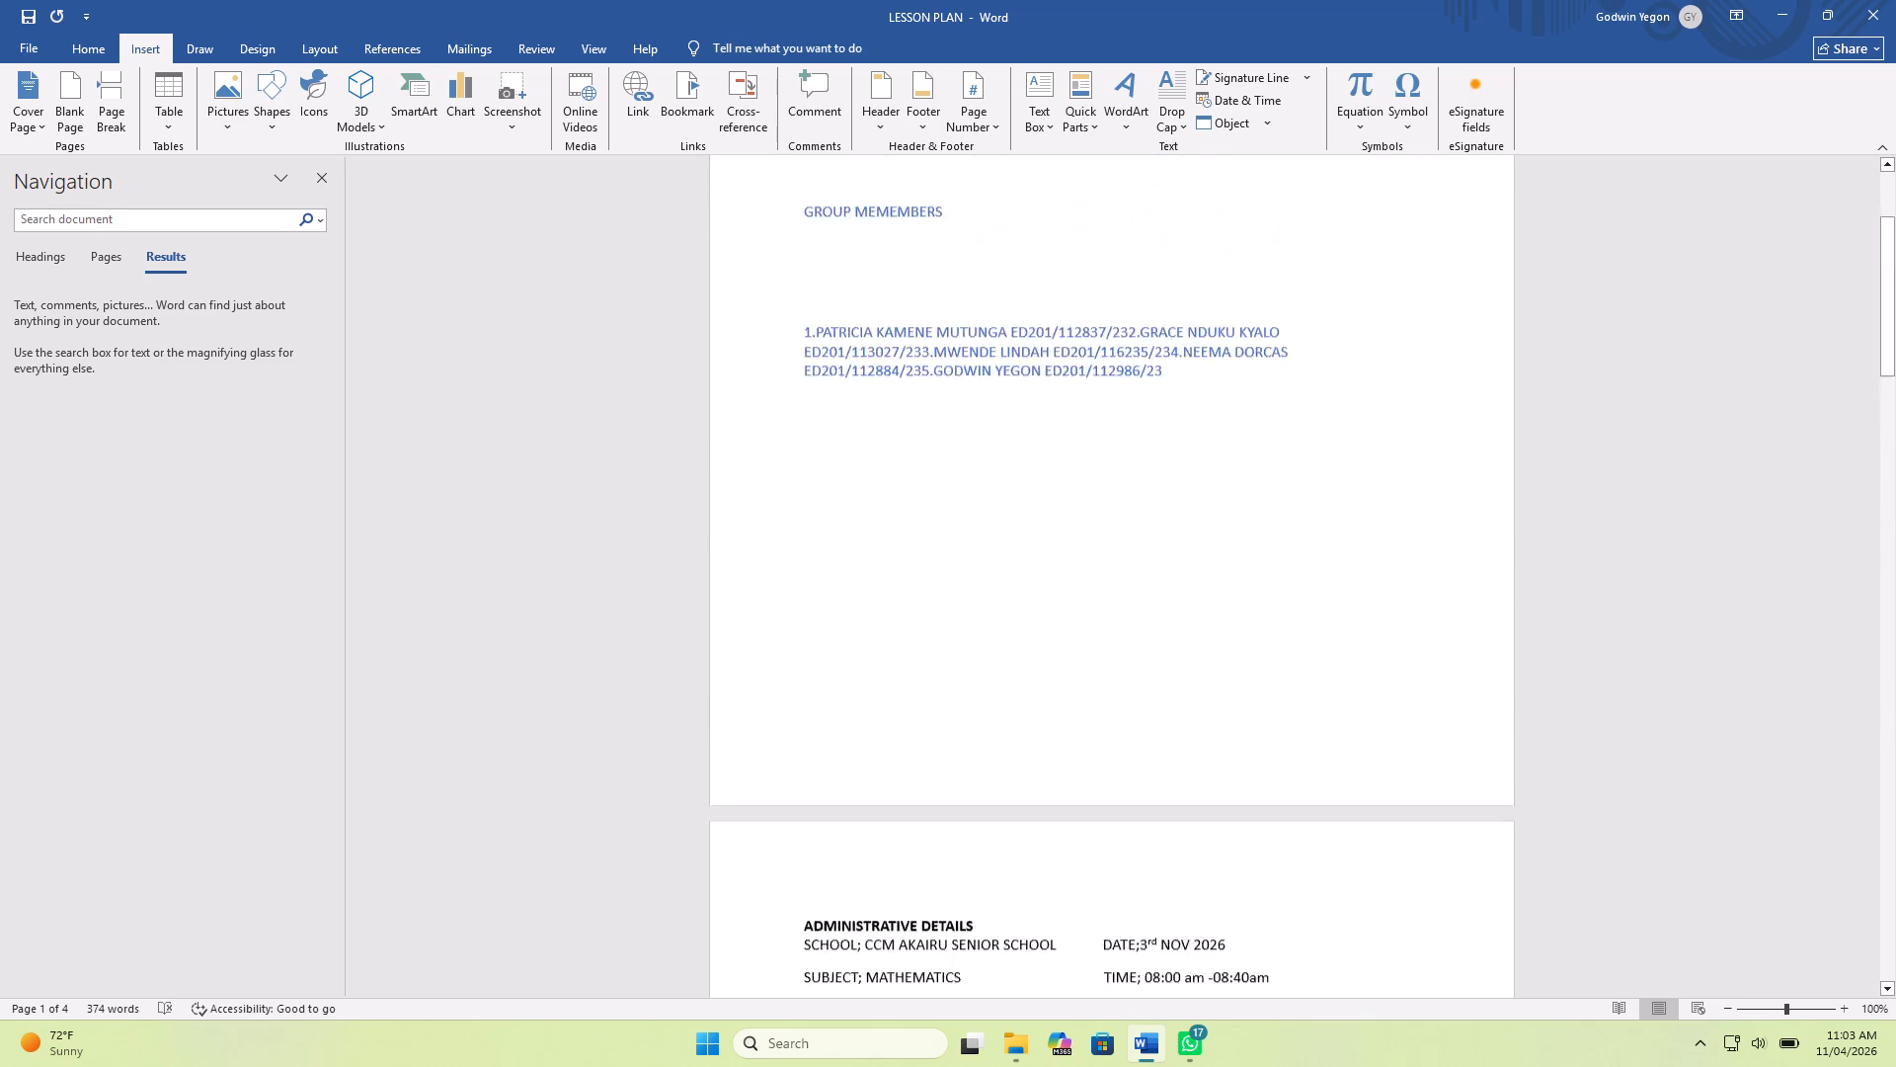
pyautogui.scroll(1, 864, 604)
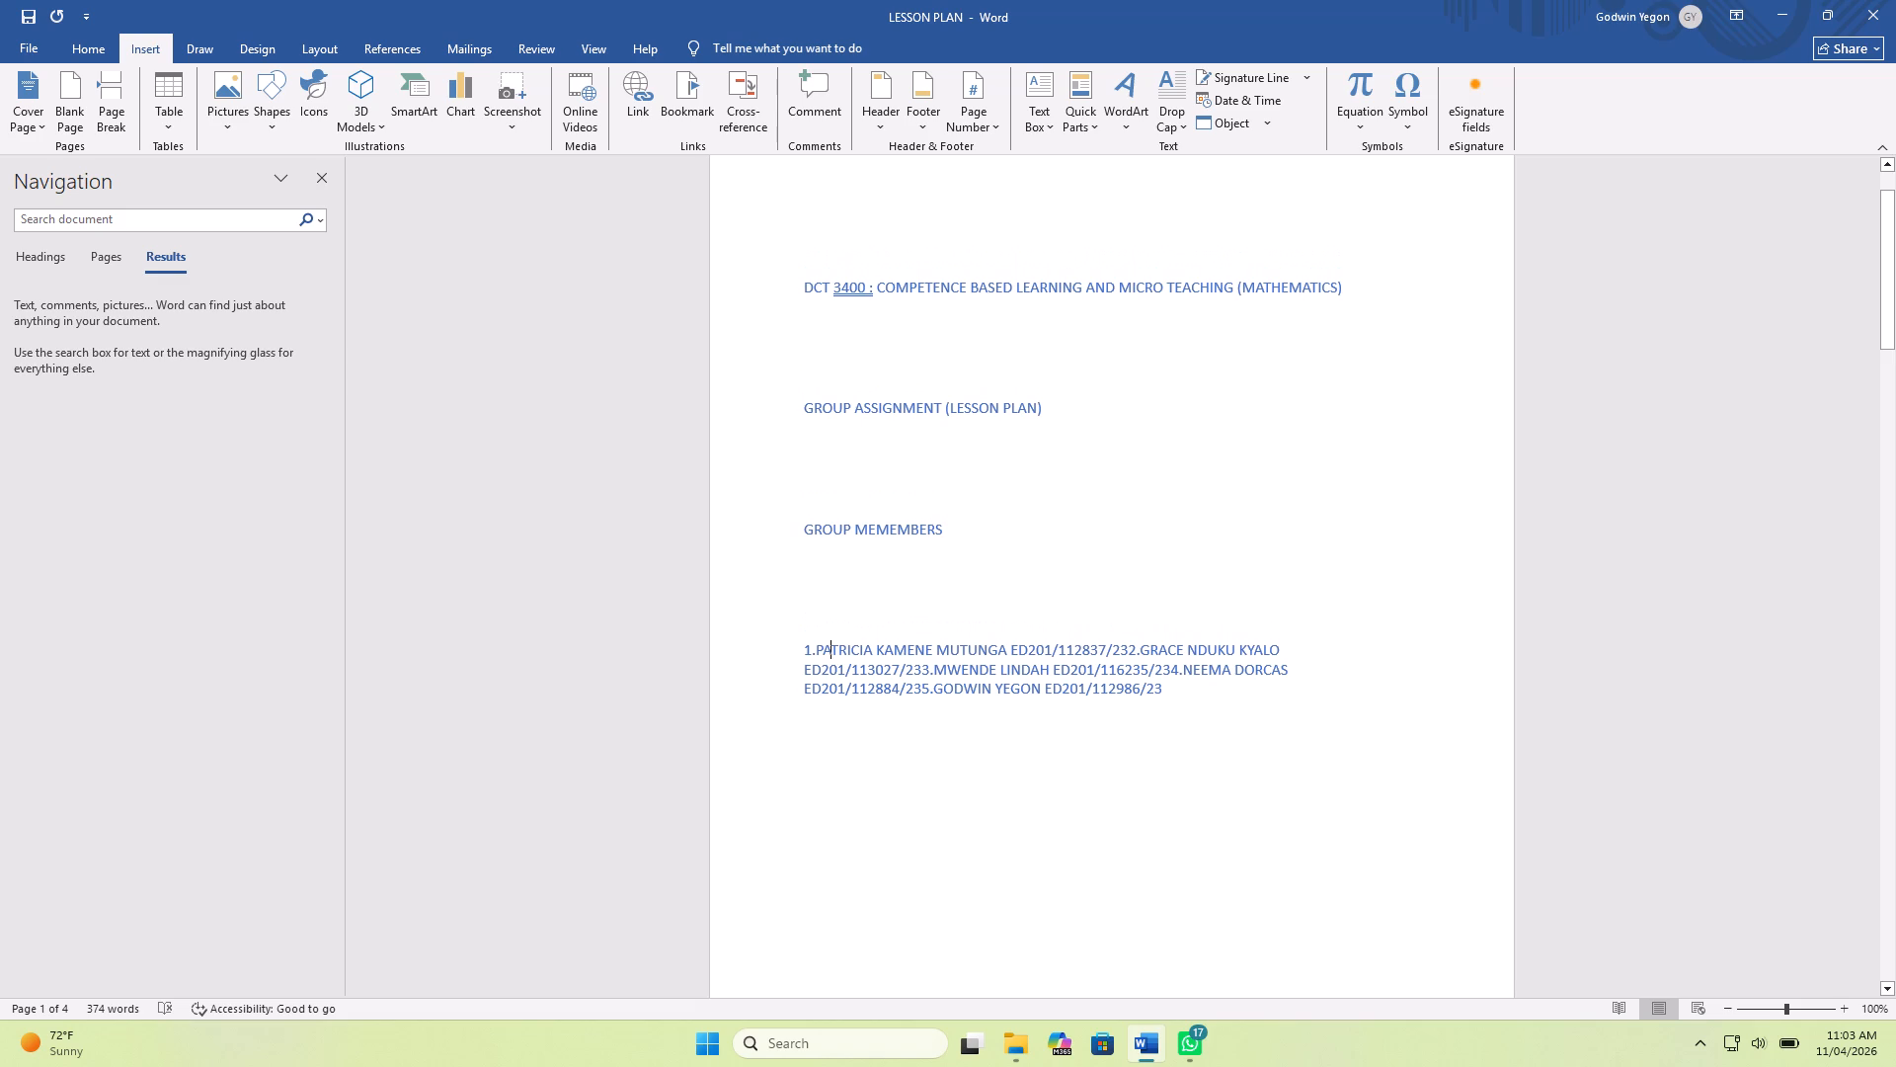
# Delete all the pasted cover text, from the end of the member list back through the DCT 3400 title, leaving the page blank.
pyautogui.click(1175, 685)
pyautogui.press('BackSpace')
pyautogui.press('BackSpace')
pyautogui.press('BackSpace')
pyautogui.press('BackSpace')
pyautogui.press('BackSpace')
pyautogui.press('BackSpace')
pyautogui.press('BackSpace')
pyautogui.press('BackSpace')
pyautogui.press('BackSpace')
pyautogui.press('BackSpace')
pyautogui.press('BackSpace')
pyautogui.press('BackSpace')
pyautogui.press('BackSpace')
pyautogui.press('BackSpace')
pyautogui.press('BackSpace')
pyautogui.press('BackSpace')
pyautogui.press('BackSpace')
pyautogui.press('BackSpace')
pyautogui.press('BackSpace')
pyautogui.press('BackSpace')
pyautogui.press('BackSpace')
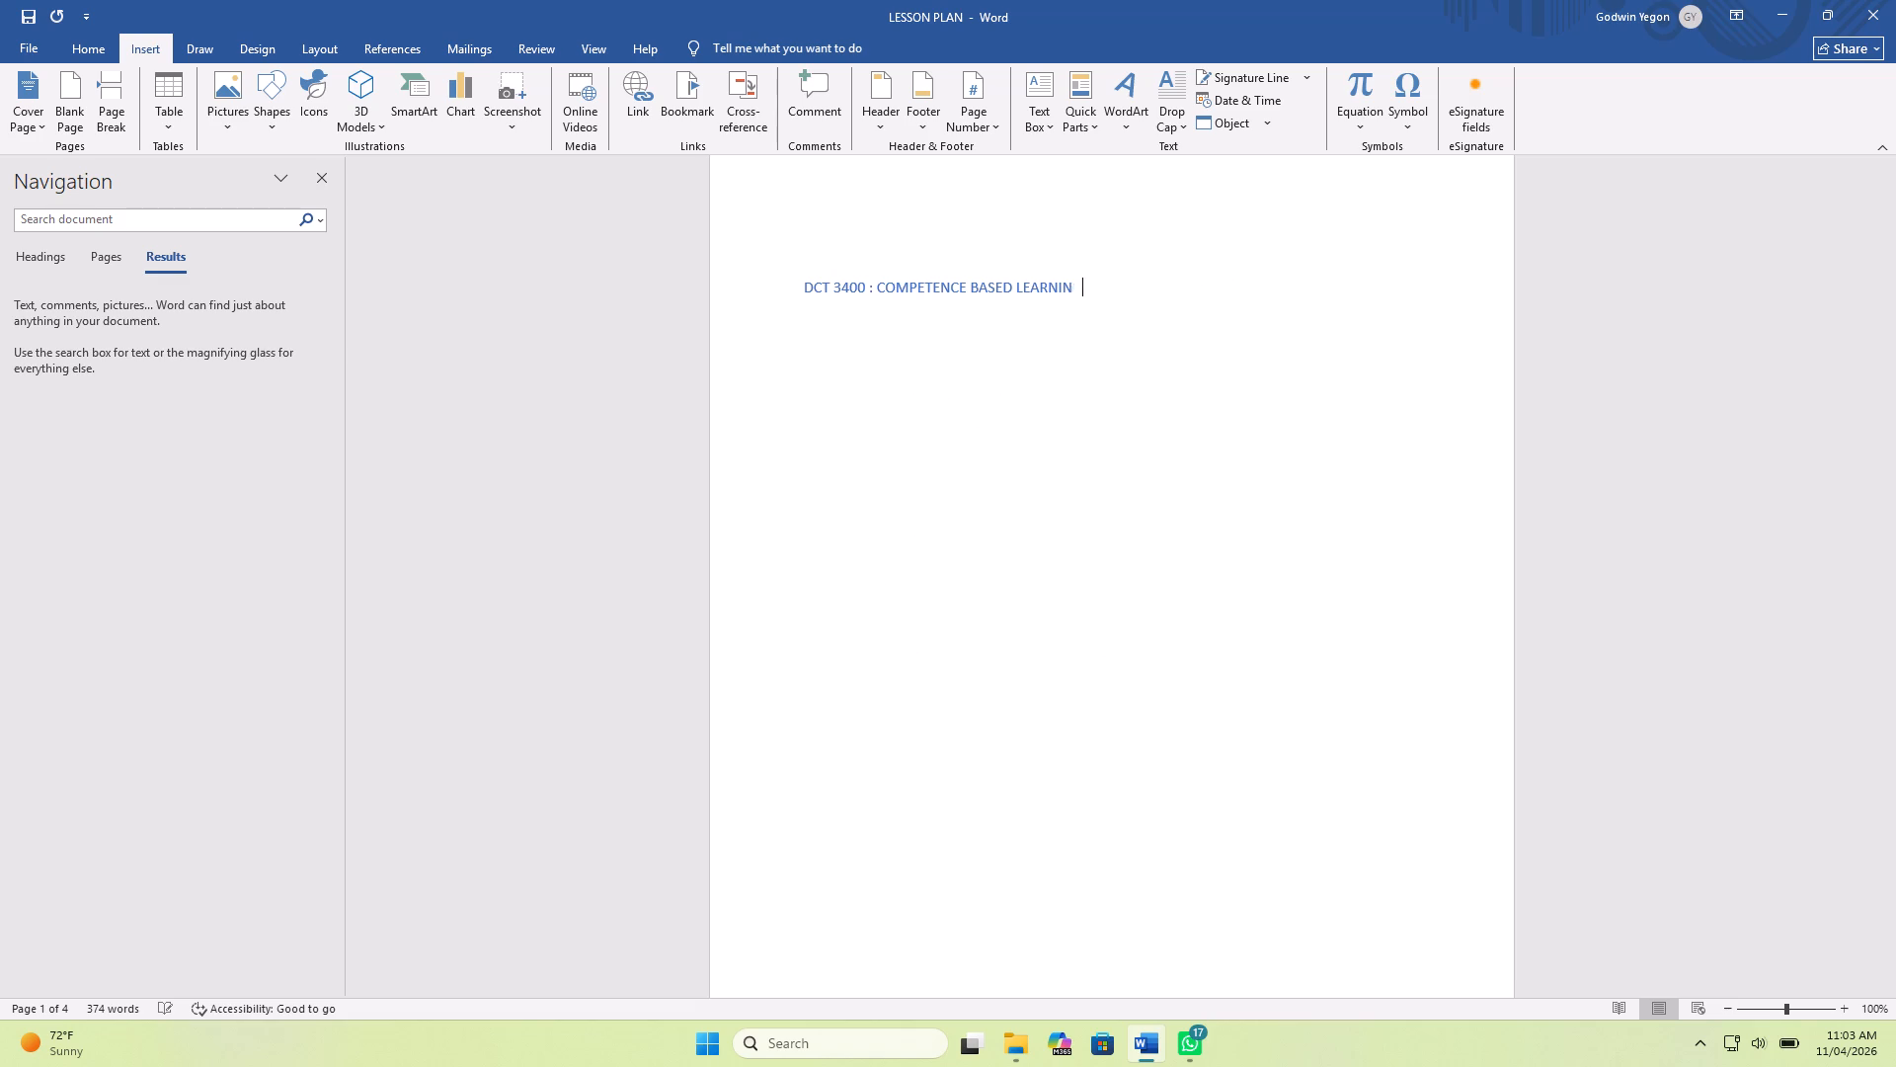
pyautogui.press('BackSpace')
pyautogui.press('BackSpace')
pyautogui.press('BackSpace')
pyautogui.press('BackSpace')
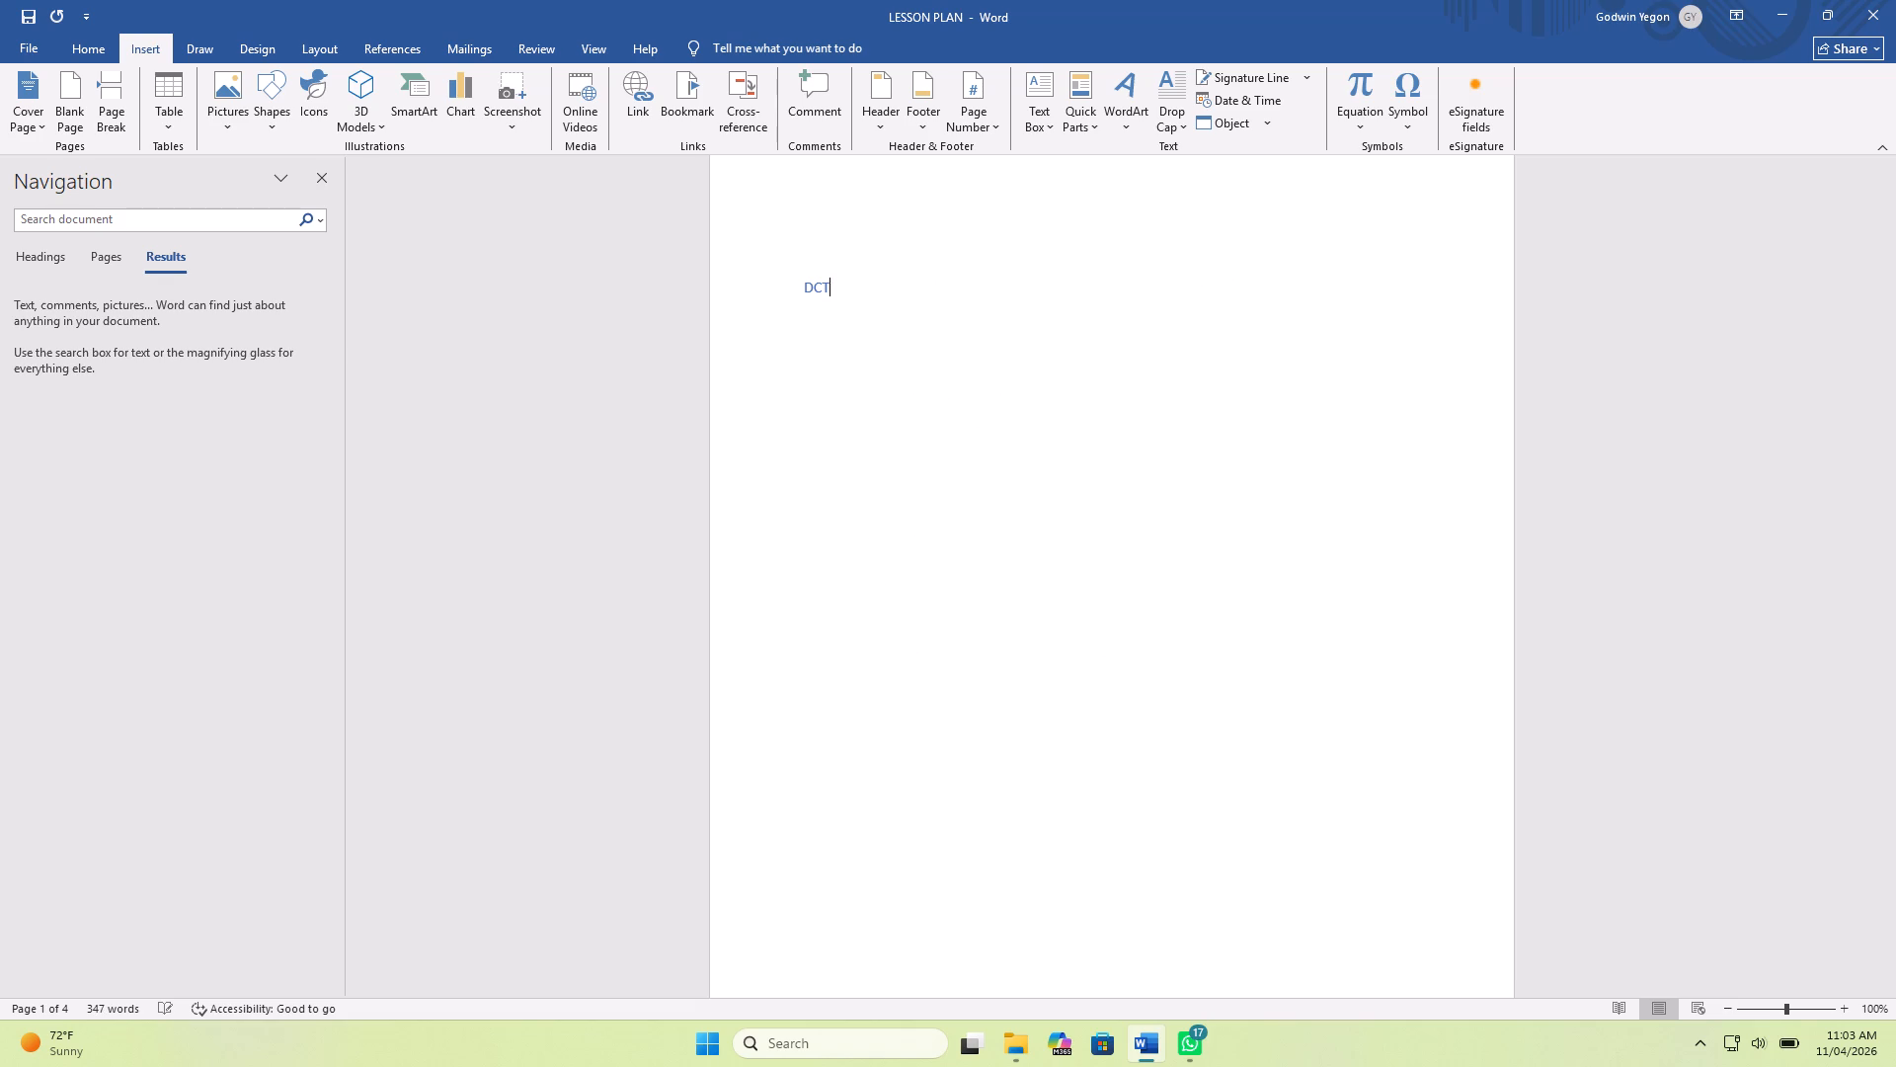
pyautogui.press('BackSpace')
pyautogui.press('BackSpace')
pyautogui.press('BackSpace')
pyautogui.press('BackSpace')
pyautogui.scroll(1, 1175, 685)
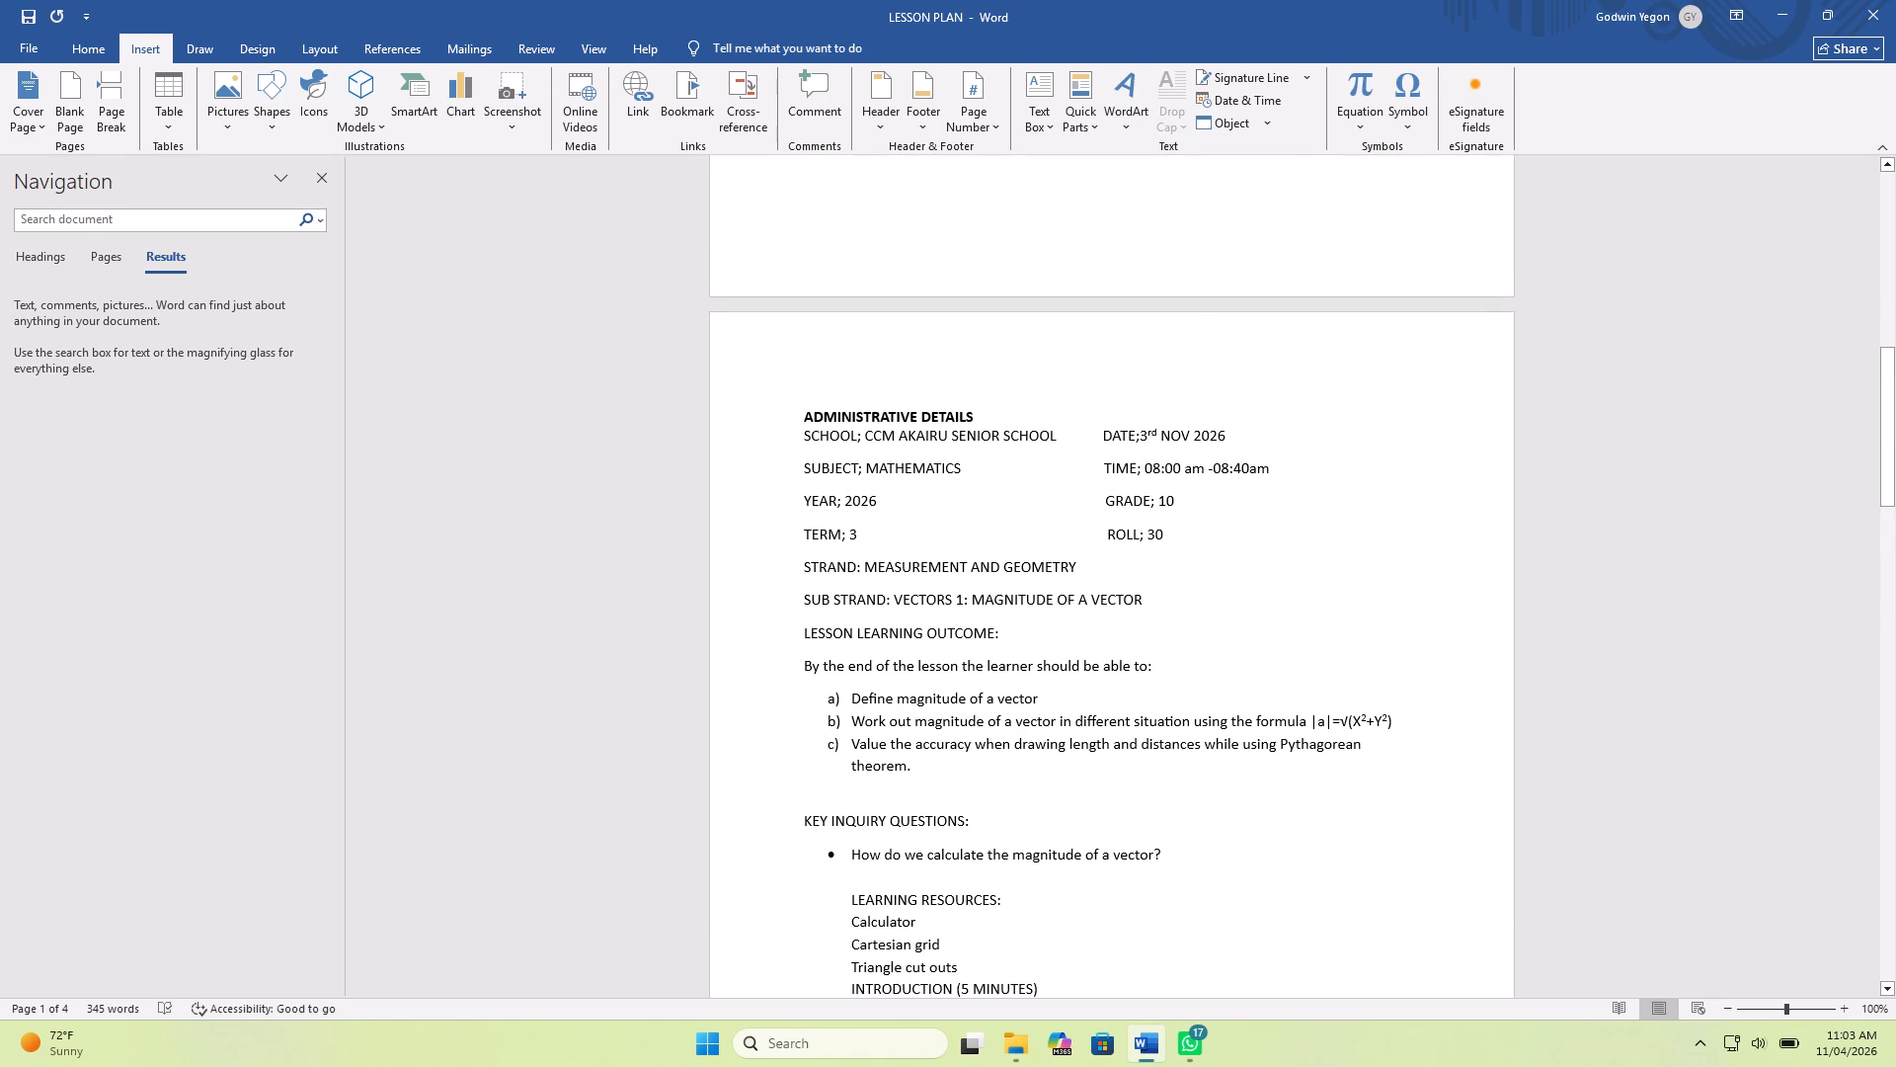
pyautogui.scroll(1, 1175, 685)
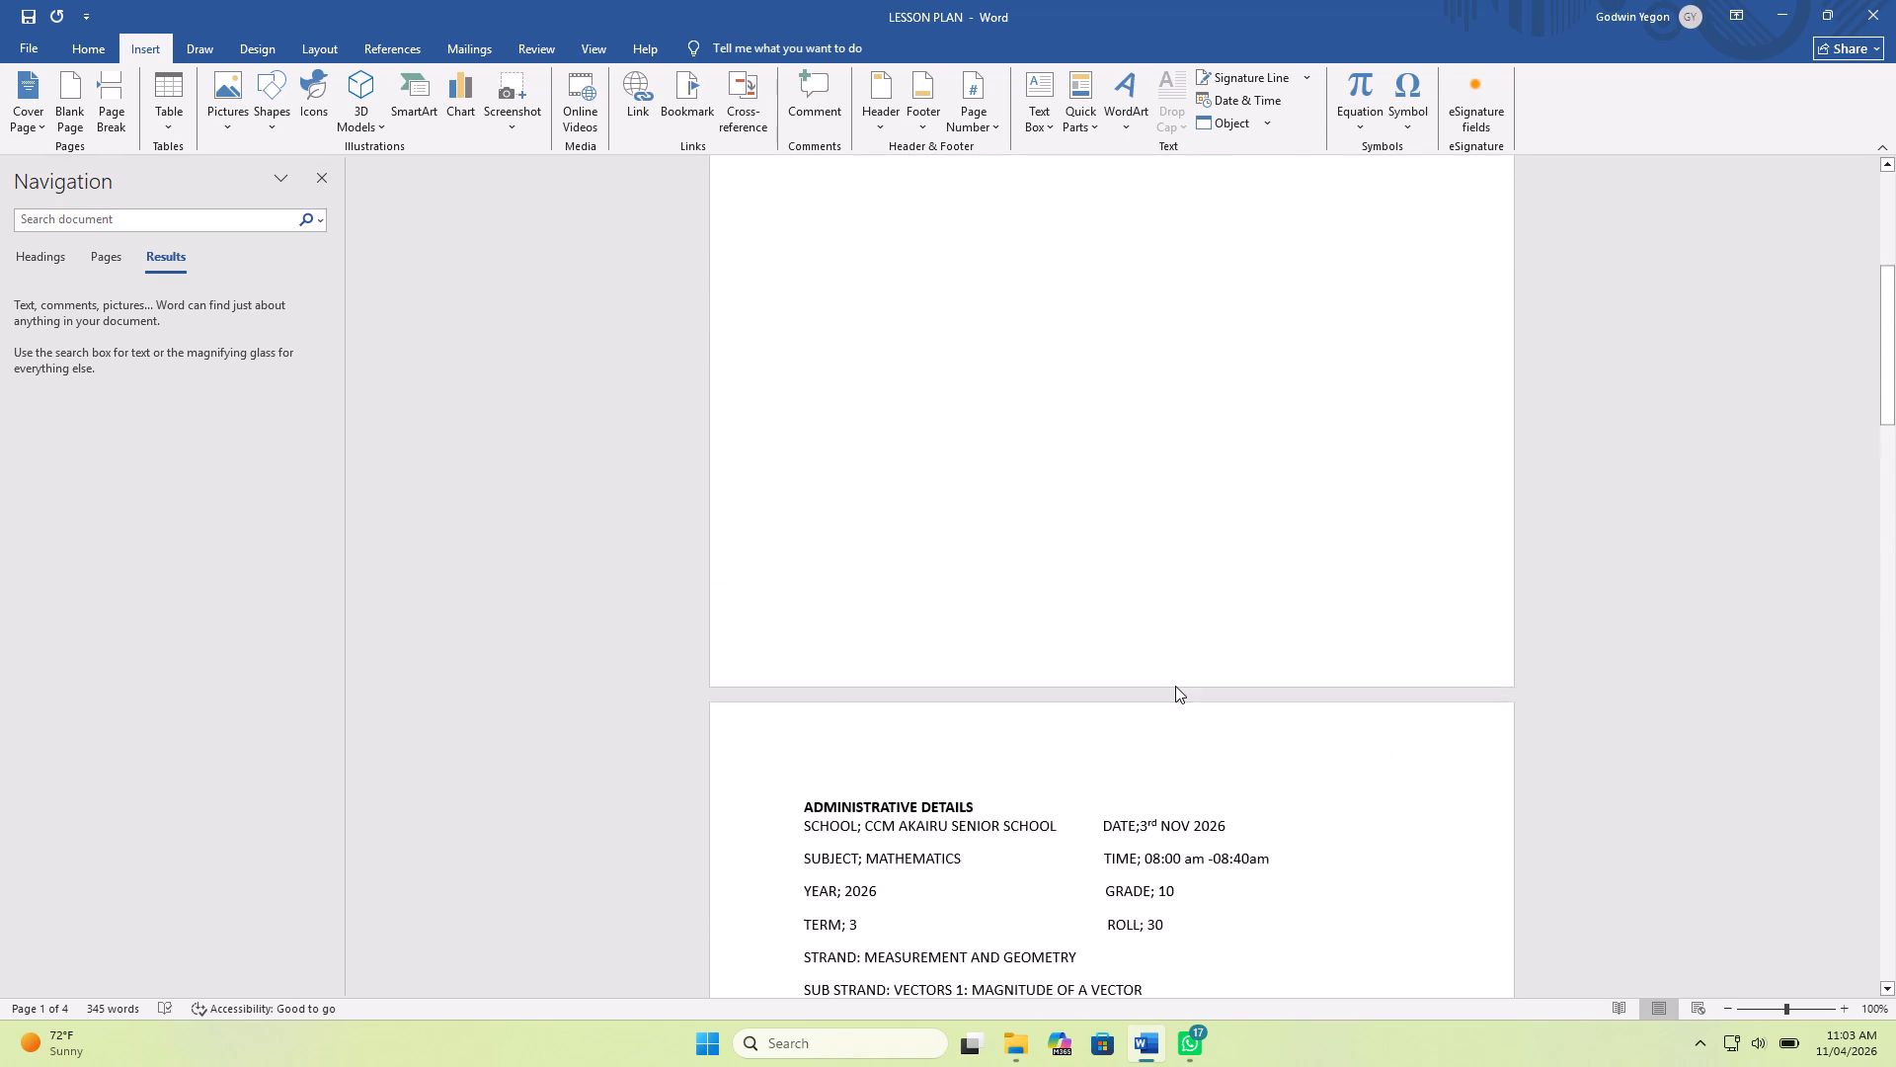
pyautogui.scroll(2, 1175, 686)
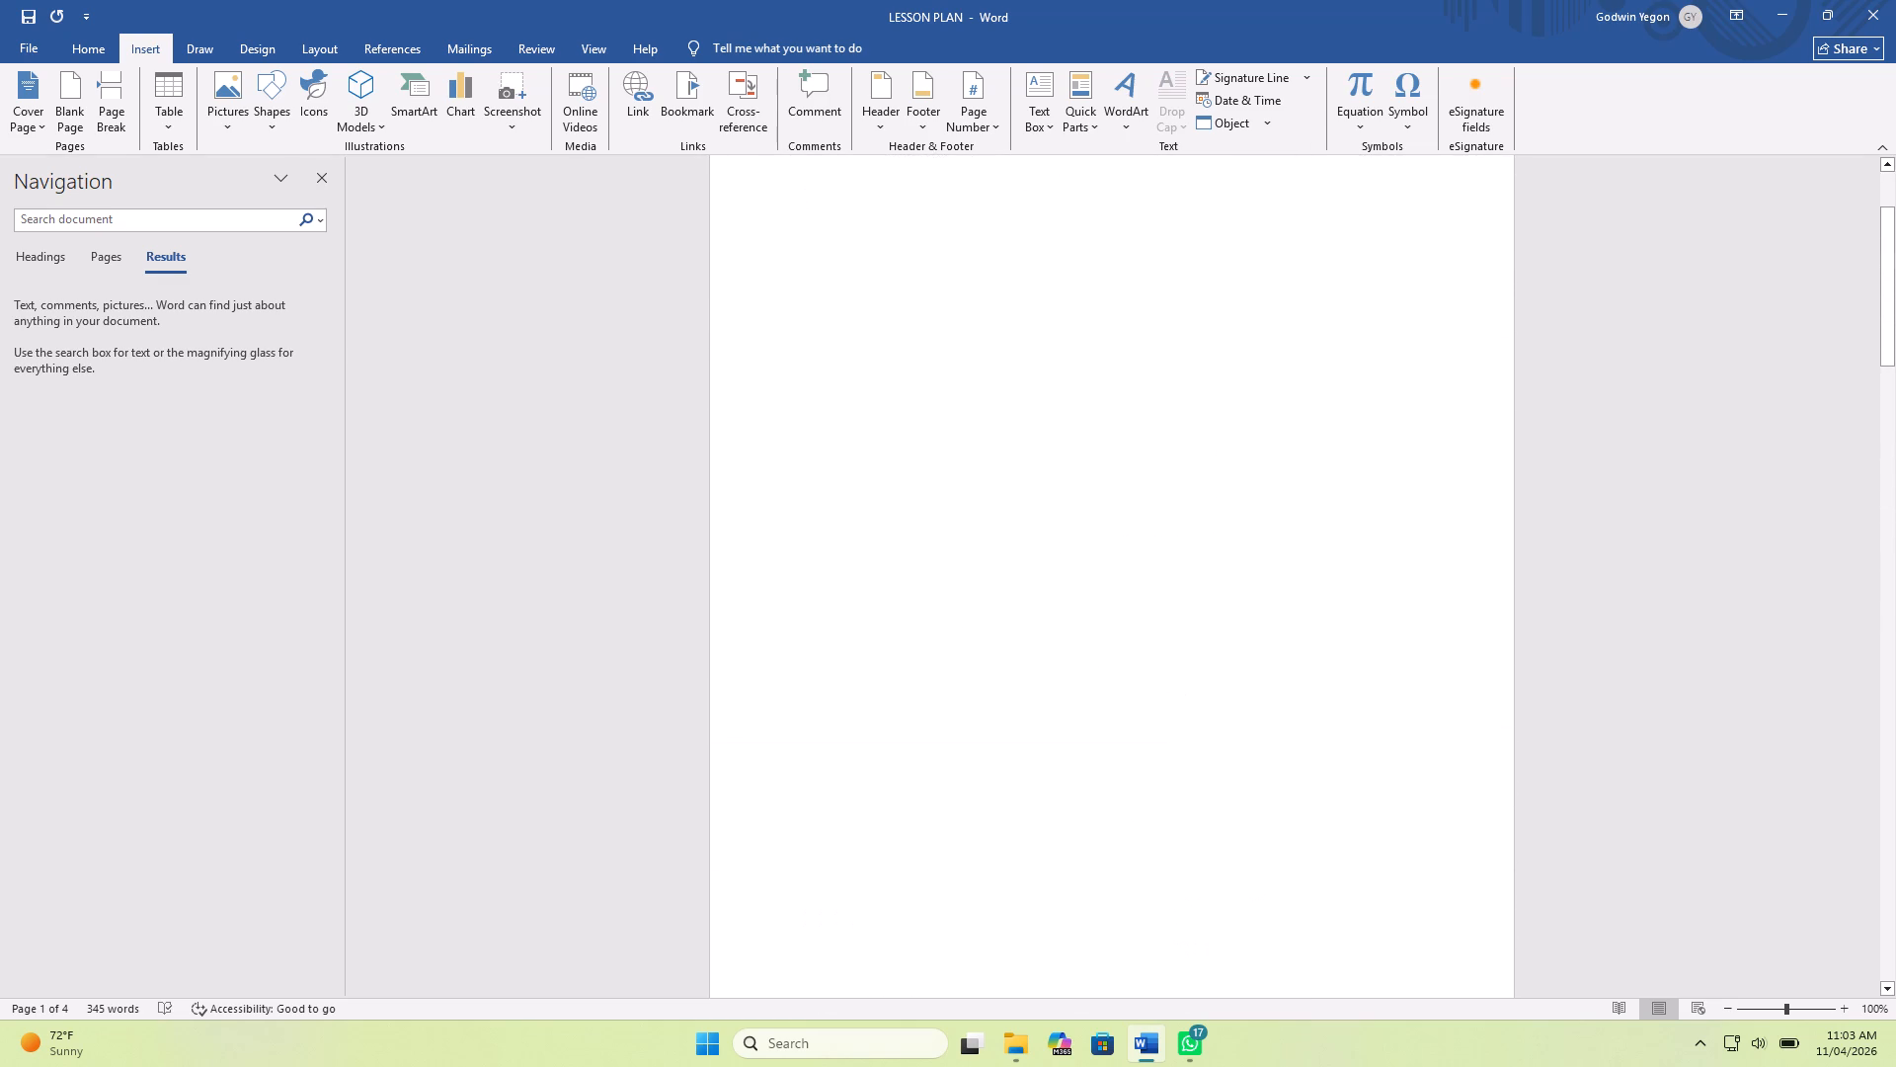
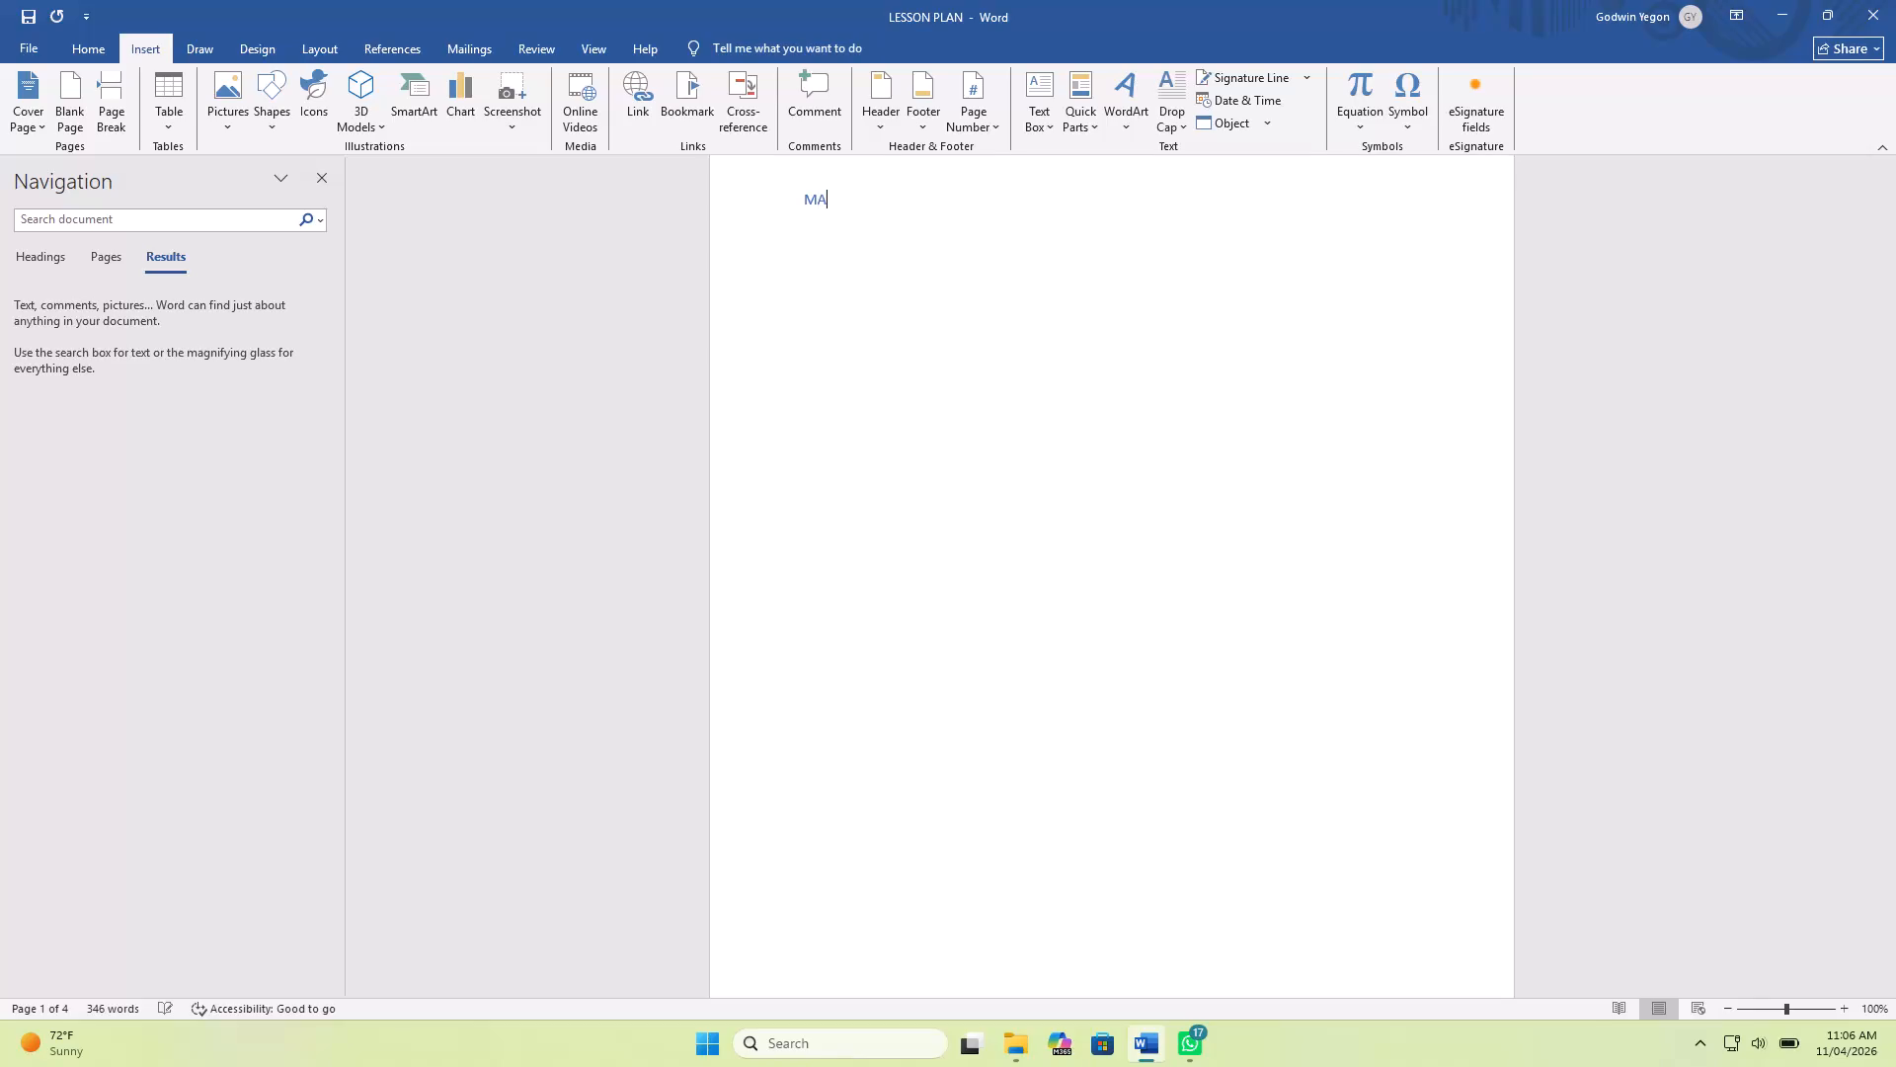
# Complete the first line of the cover page so it reads MATH/CHEM.
pyautogui.write('TH')
pyautogui.press('s')
pyautogui.press('BackSpace')
pyautogui.press('/')
pyautogui.write('CHEM')
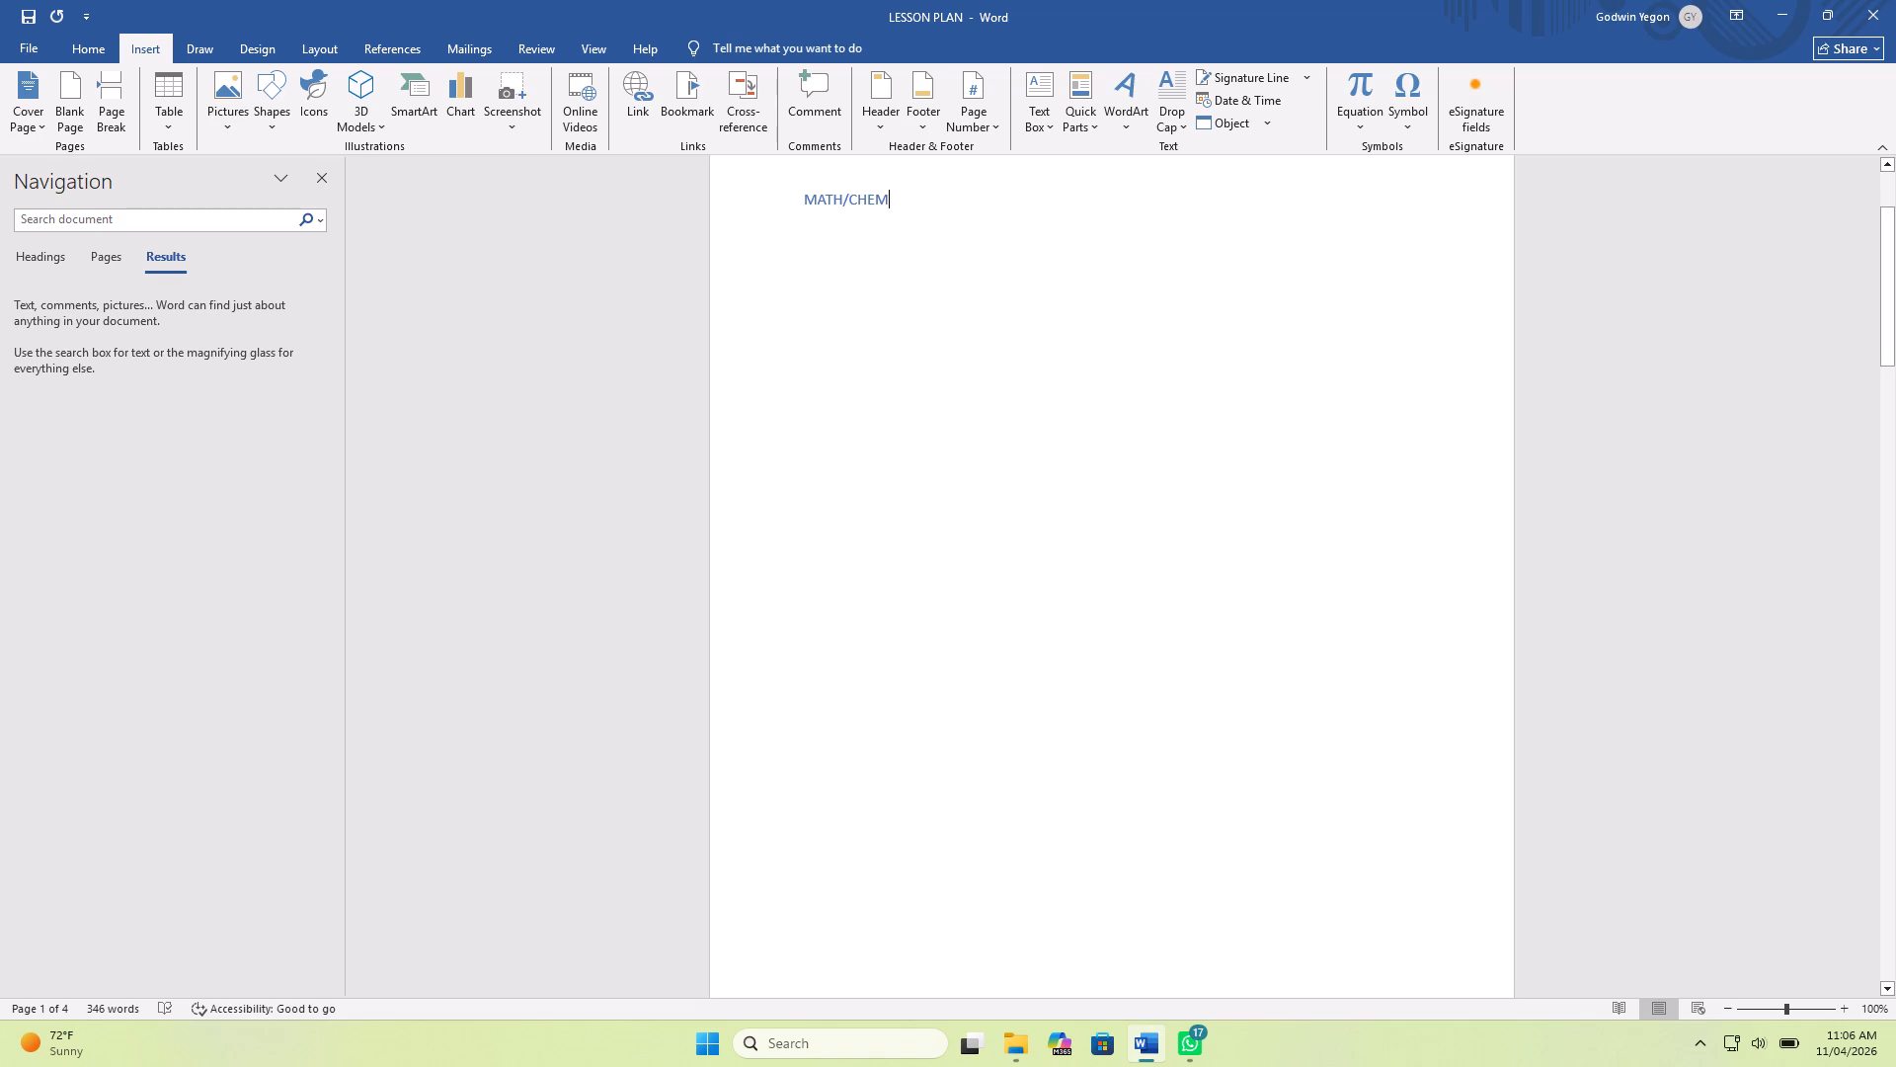
# Apply the Normal style to the MATH/CHEM line.
pyautogui.doubleClick(814, 199)
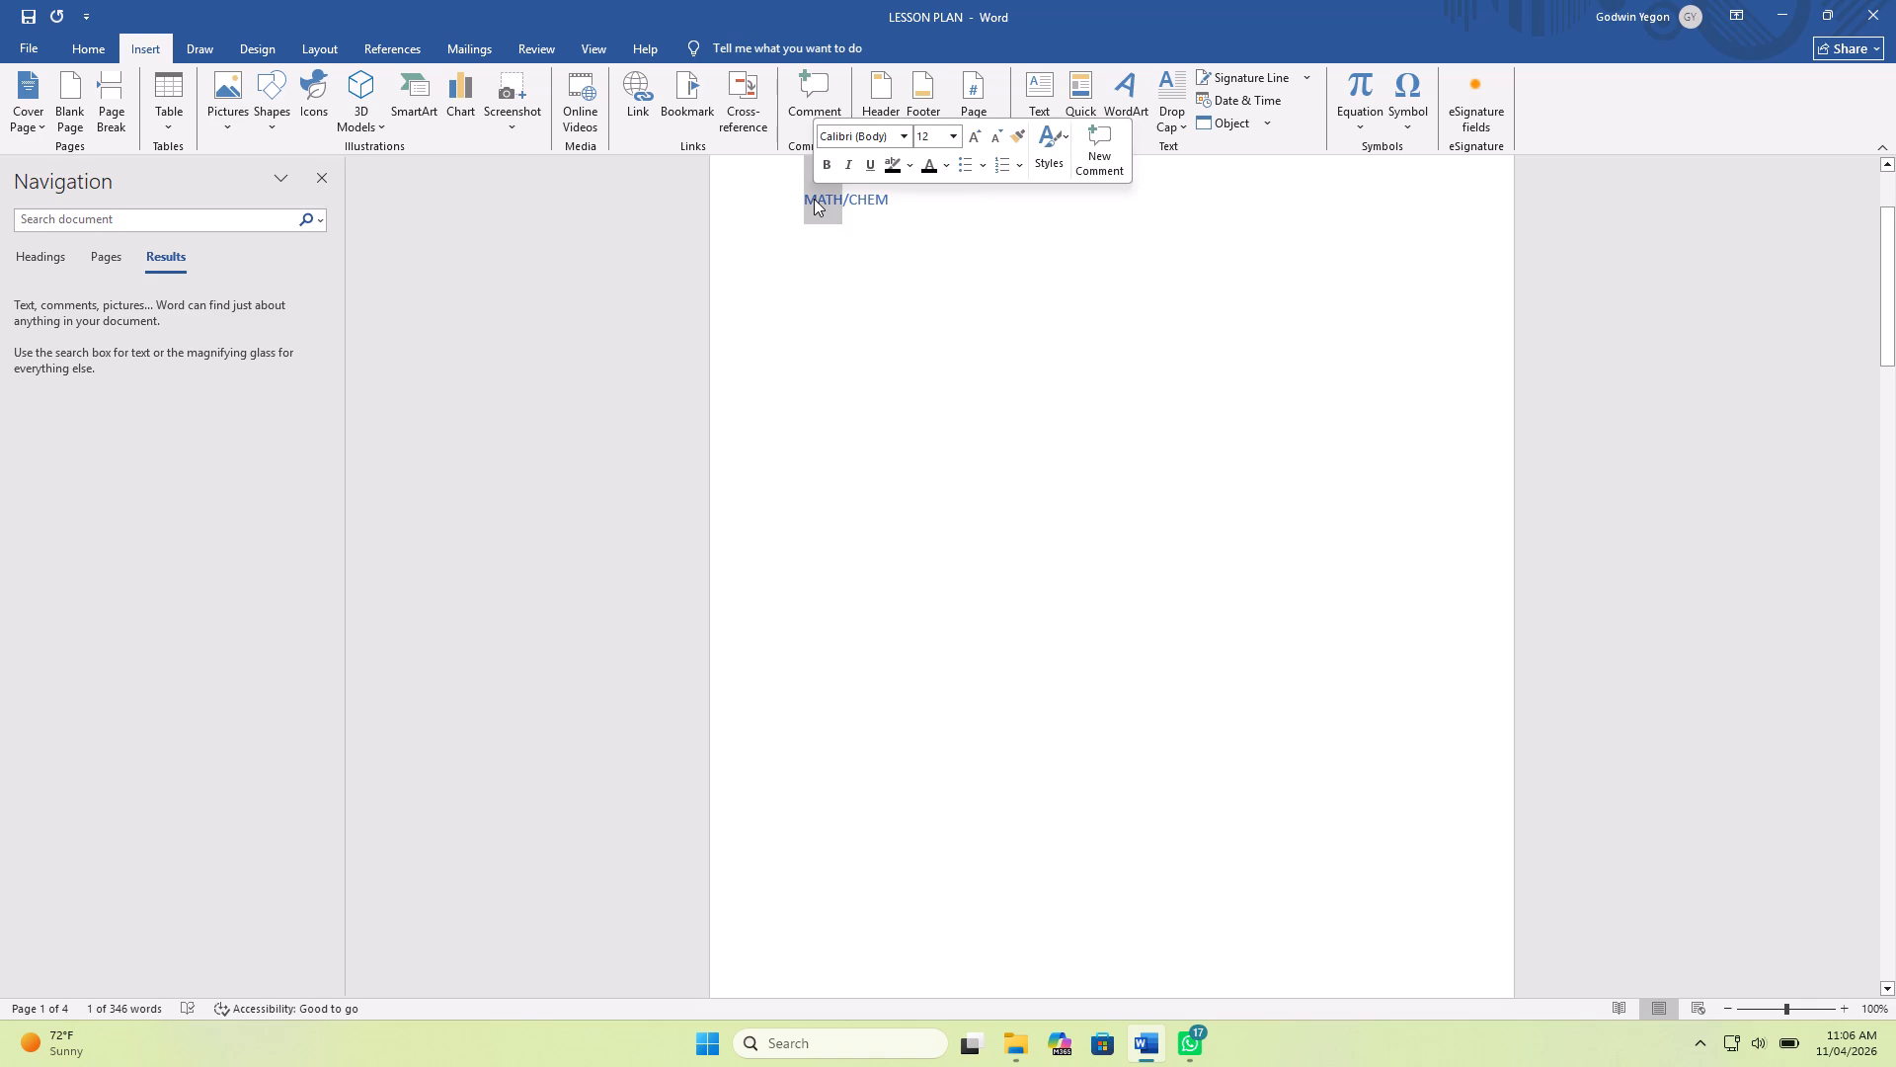
pyautogui.click(814, 199)
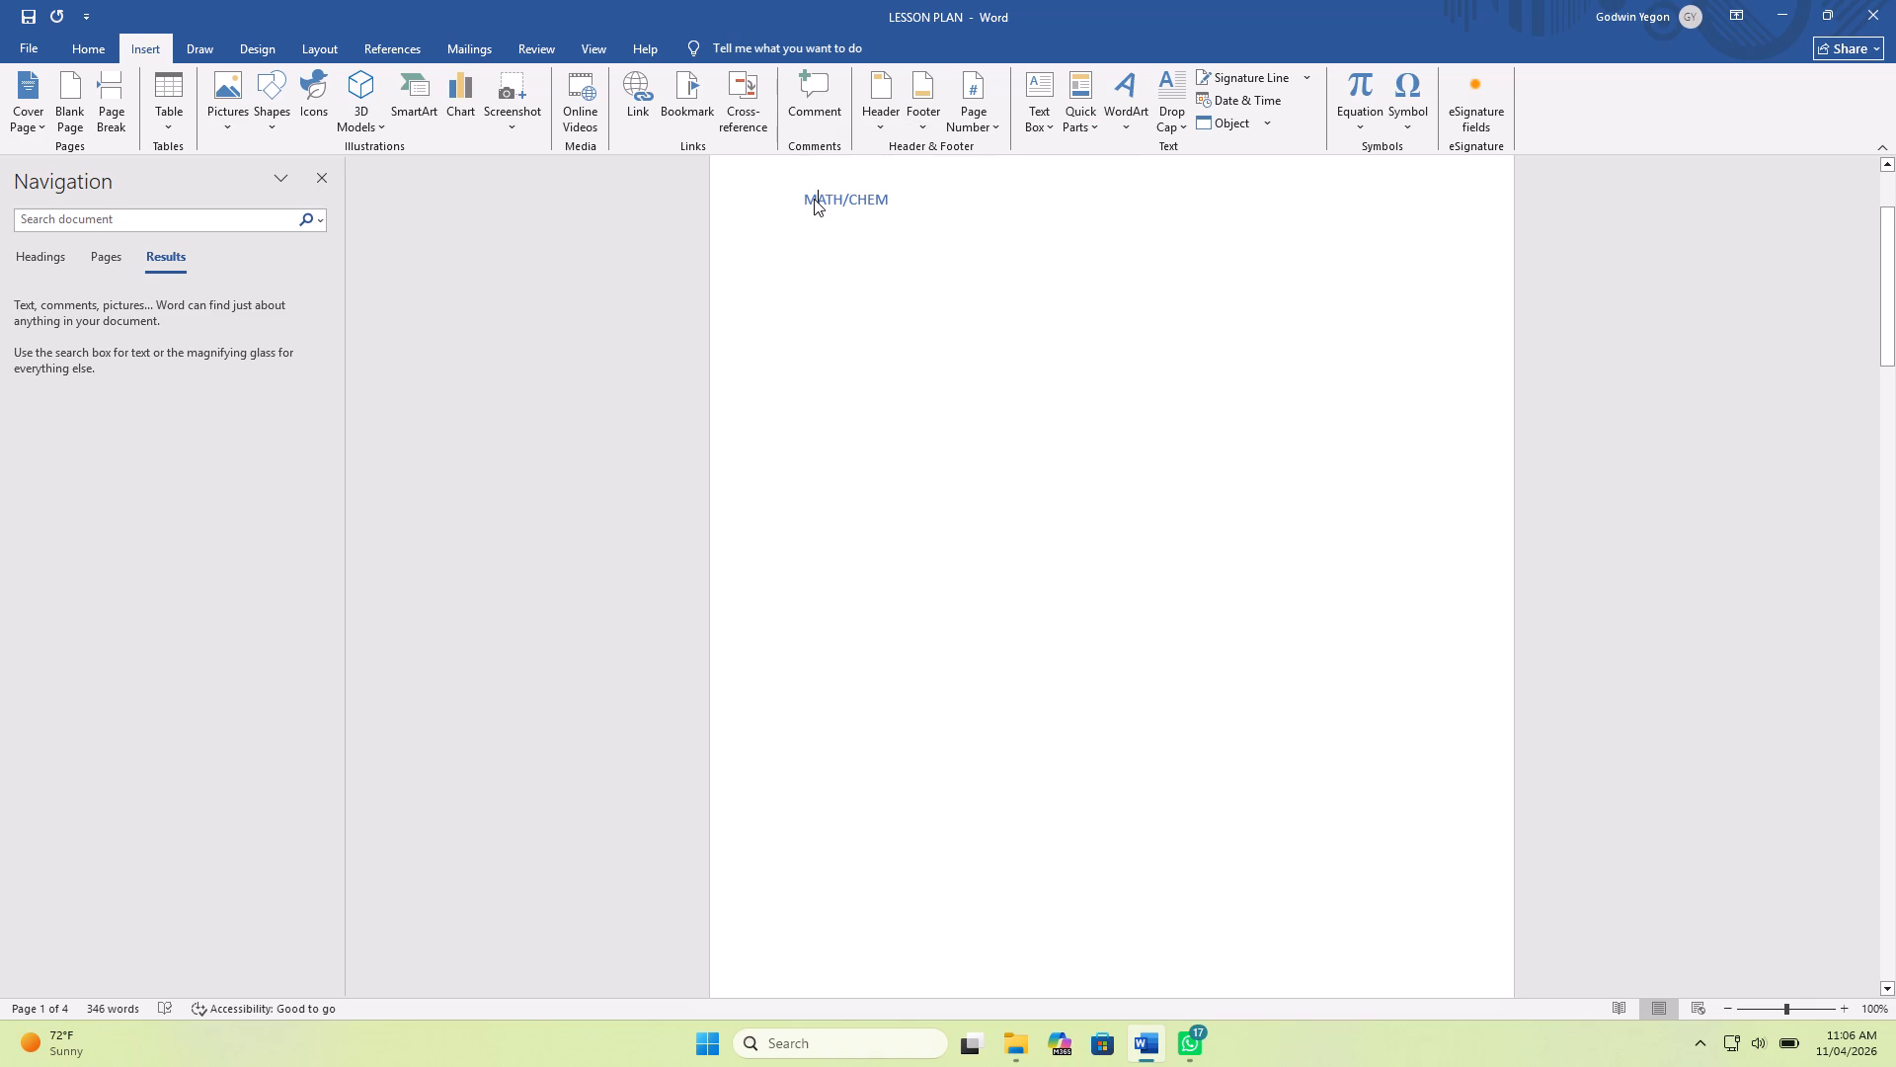
pyautogui.moveTo(814, 199); pyautogui.dragTo(846, 193)
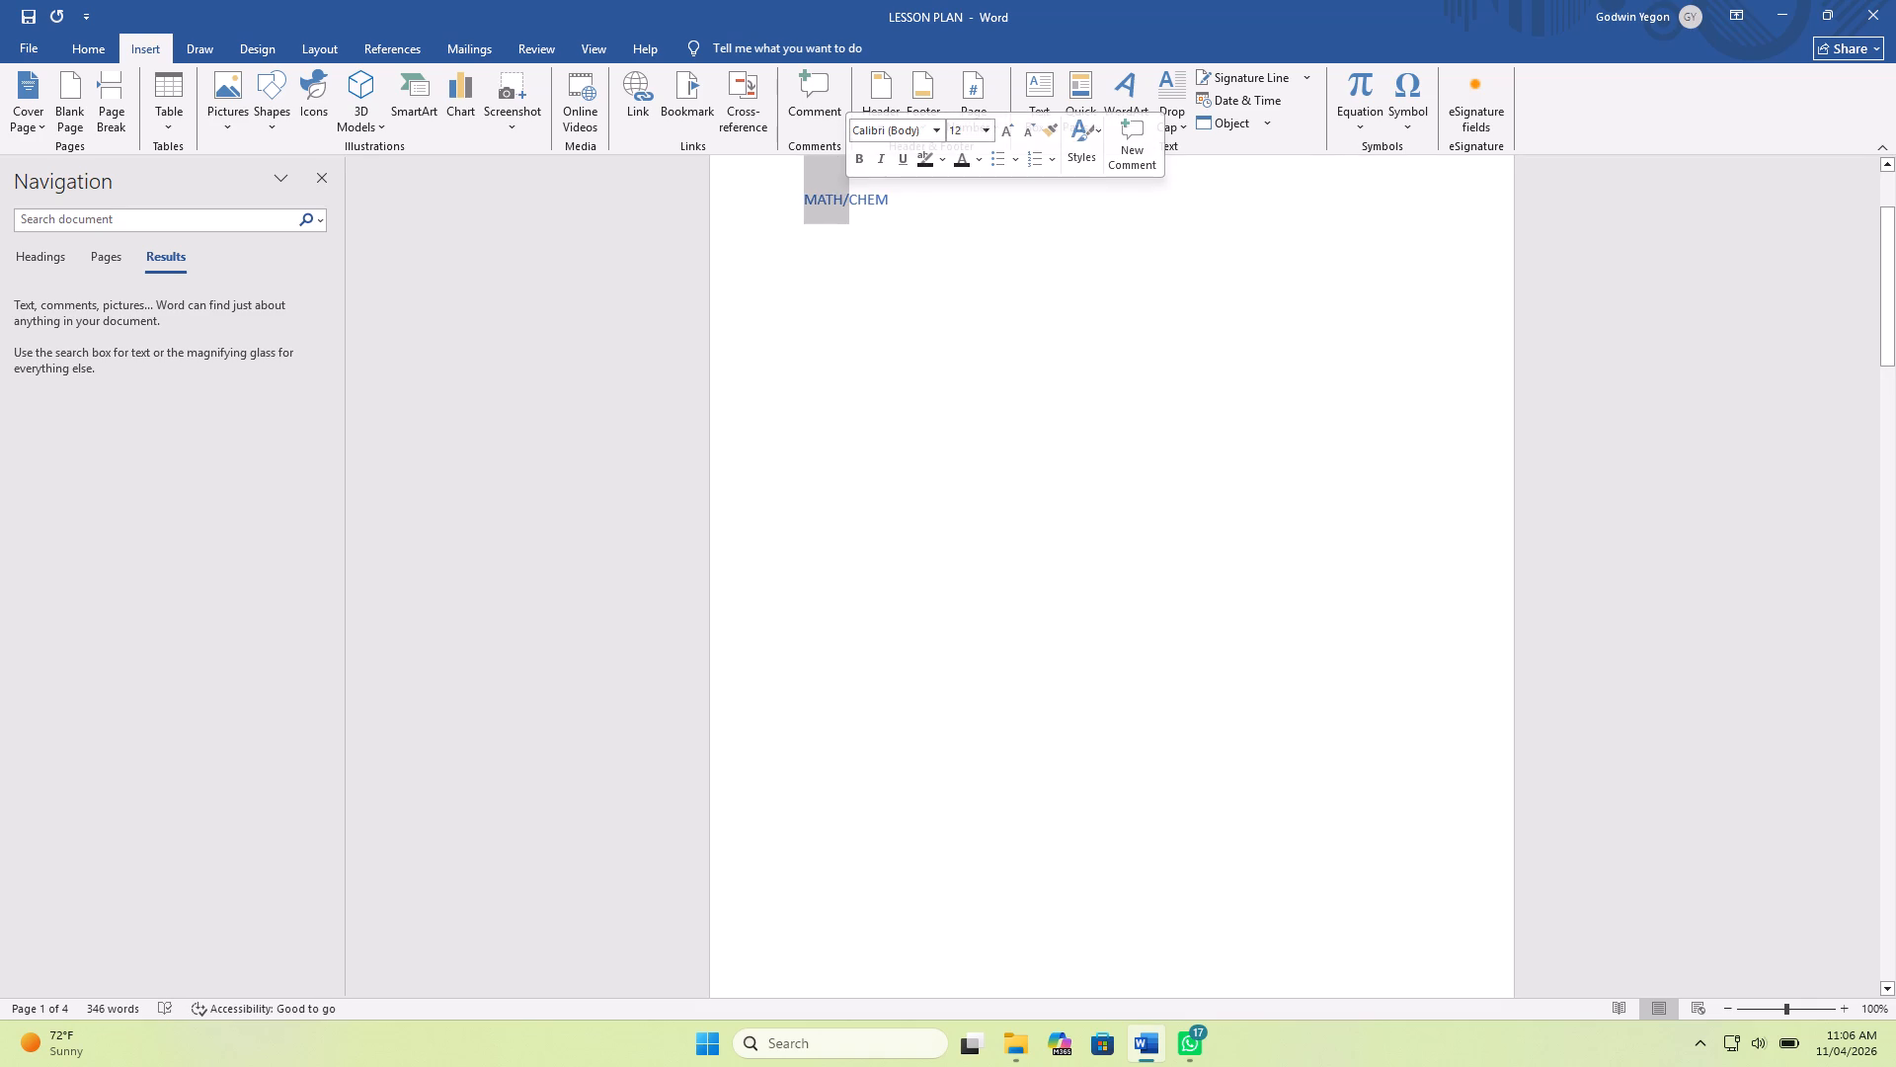
pyautogui.moveTo(885, 189); pyautogui.dragTo(872, 196)
pyautogui.click(811, 198)
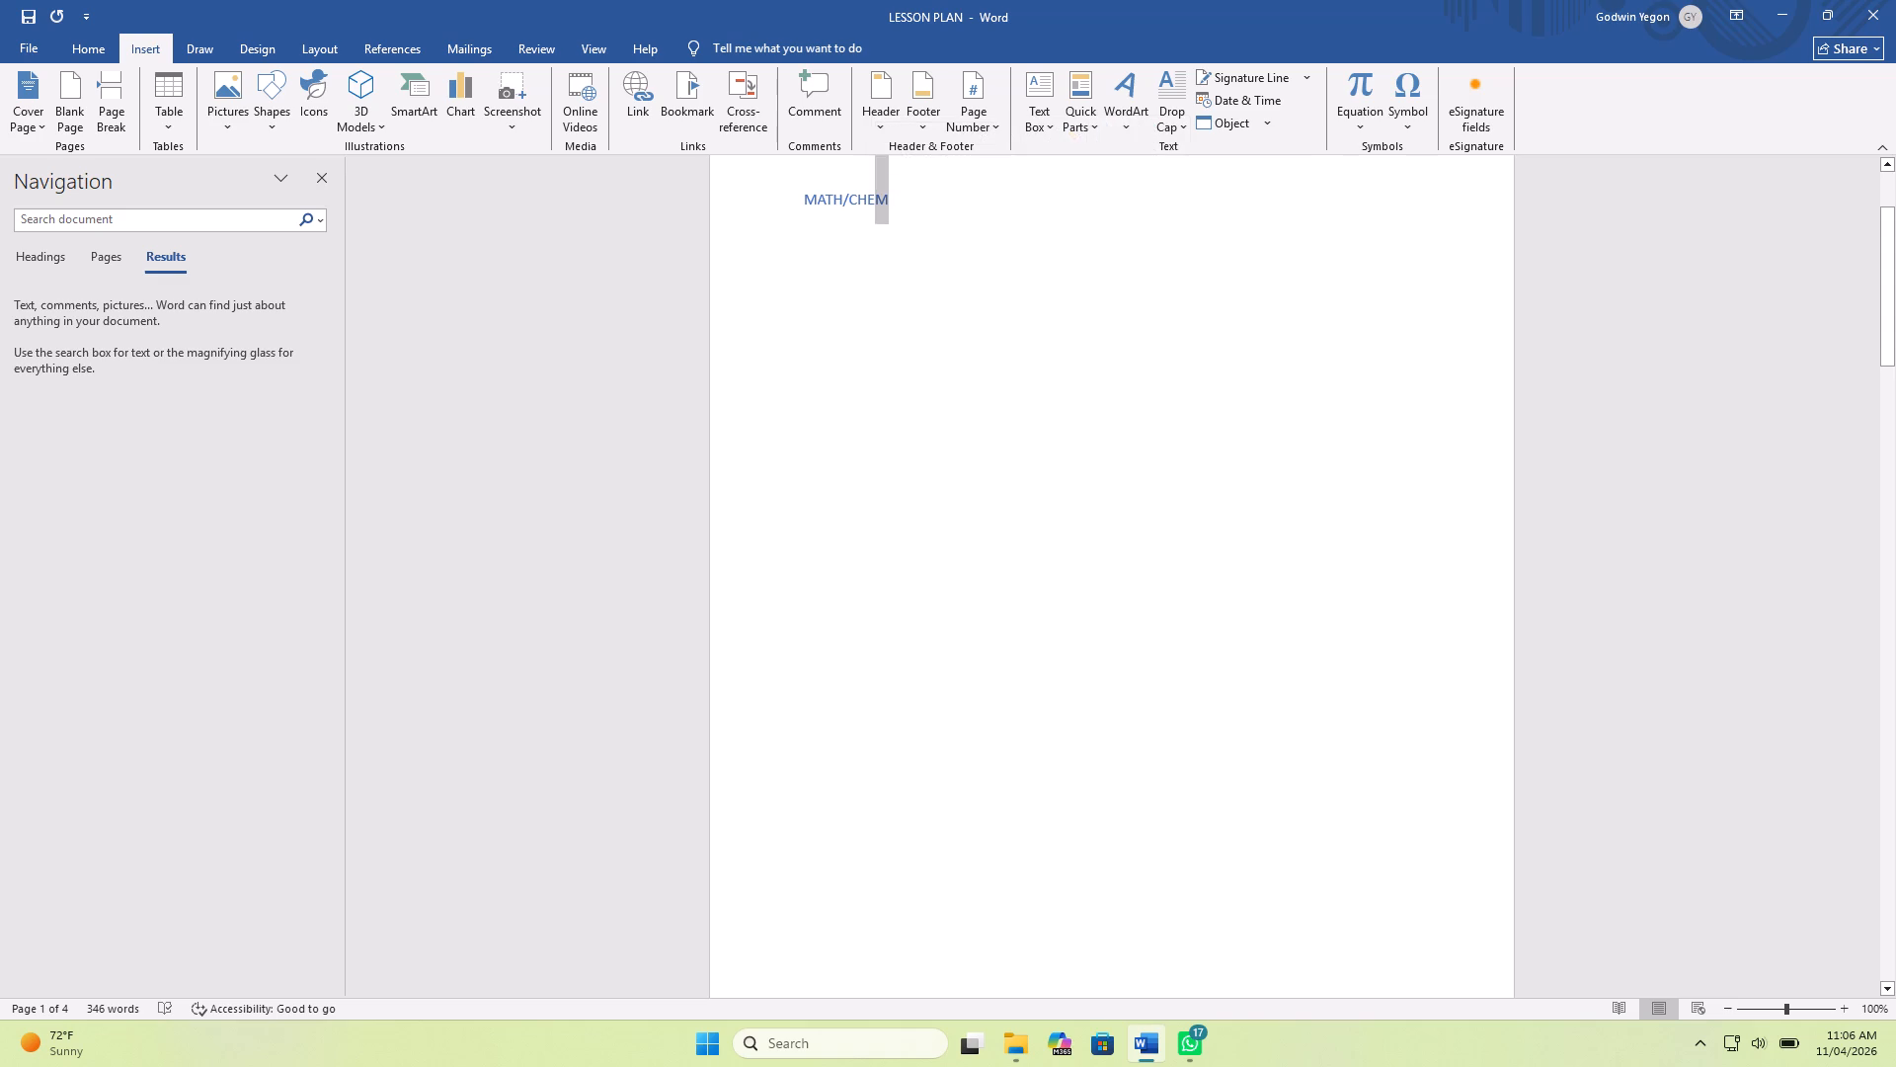
pyautogui.click(811, 198)
pyautogui.click(811, 198)
pyautogui.moveTo(811, 198); pyautogui.dragTo(904, 190)
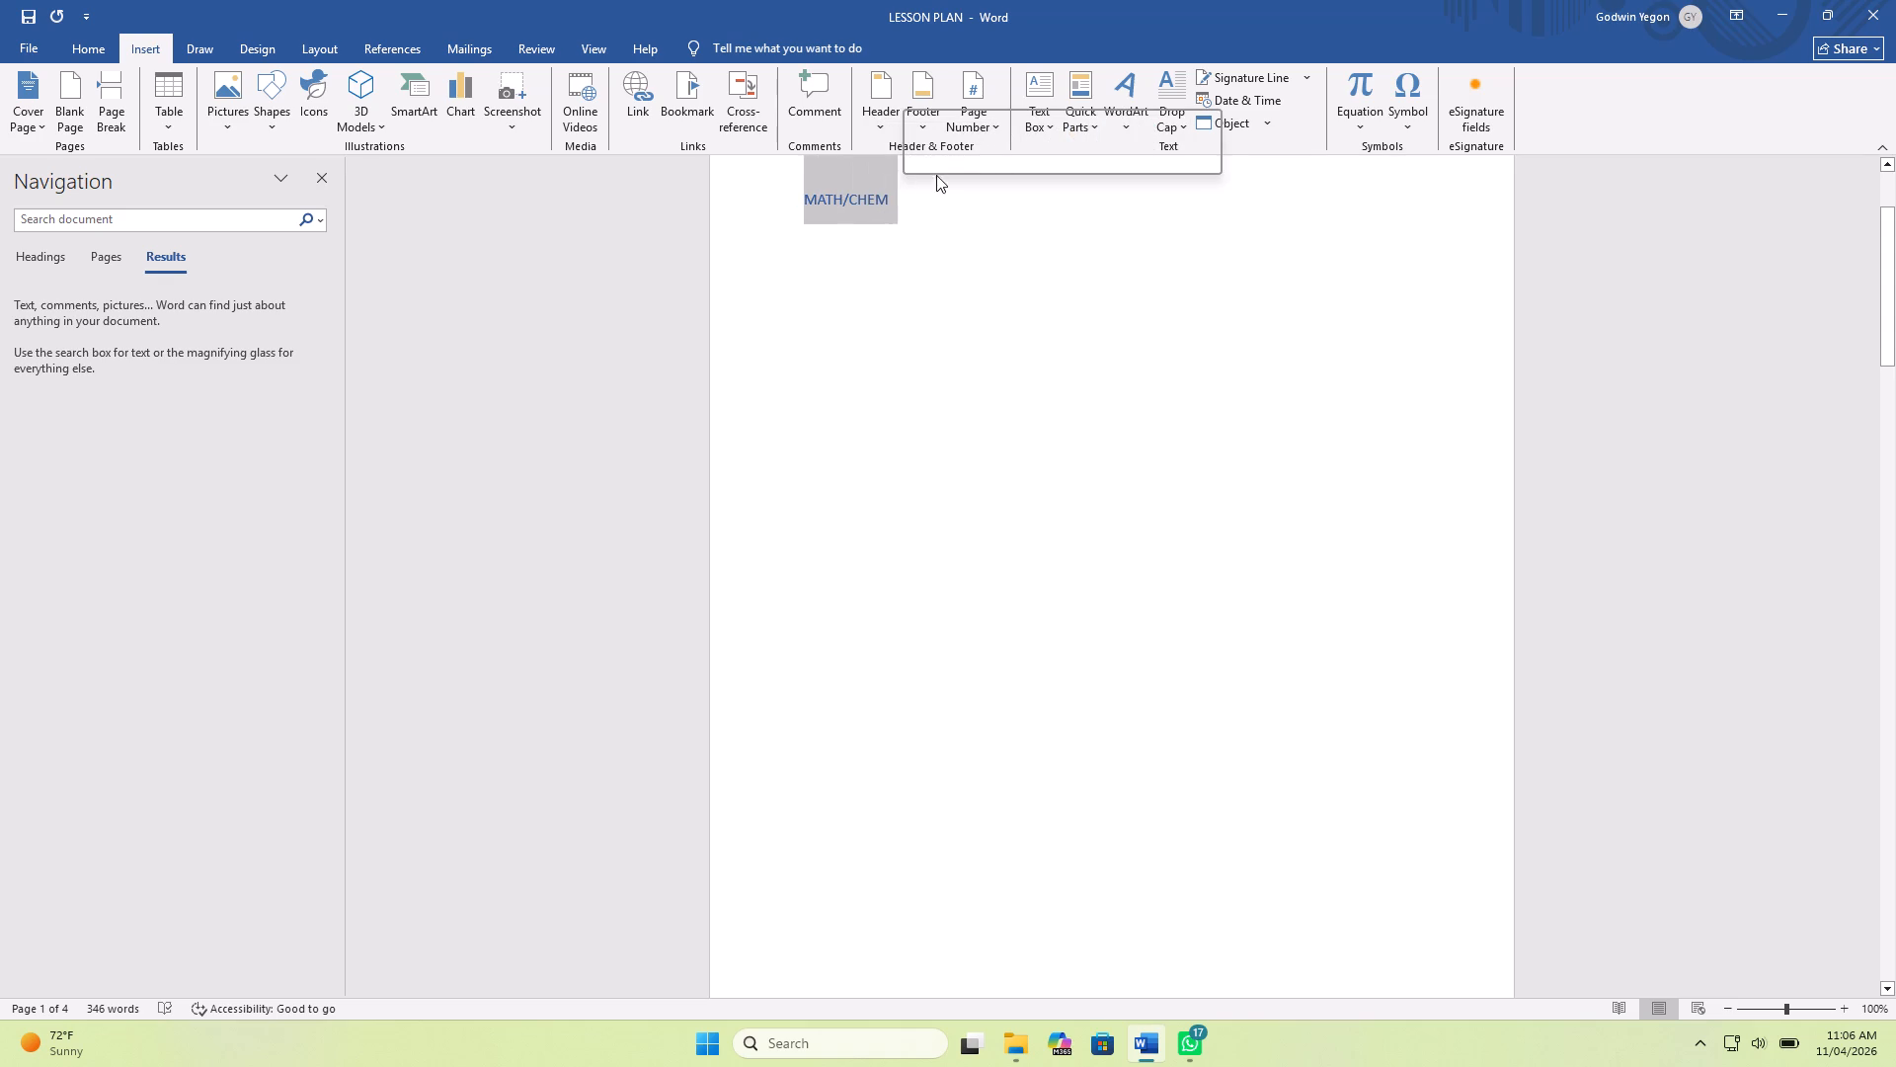
pyautogui.click(1143, 117)
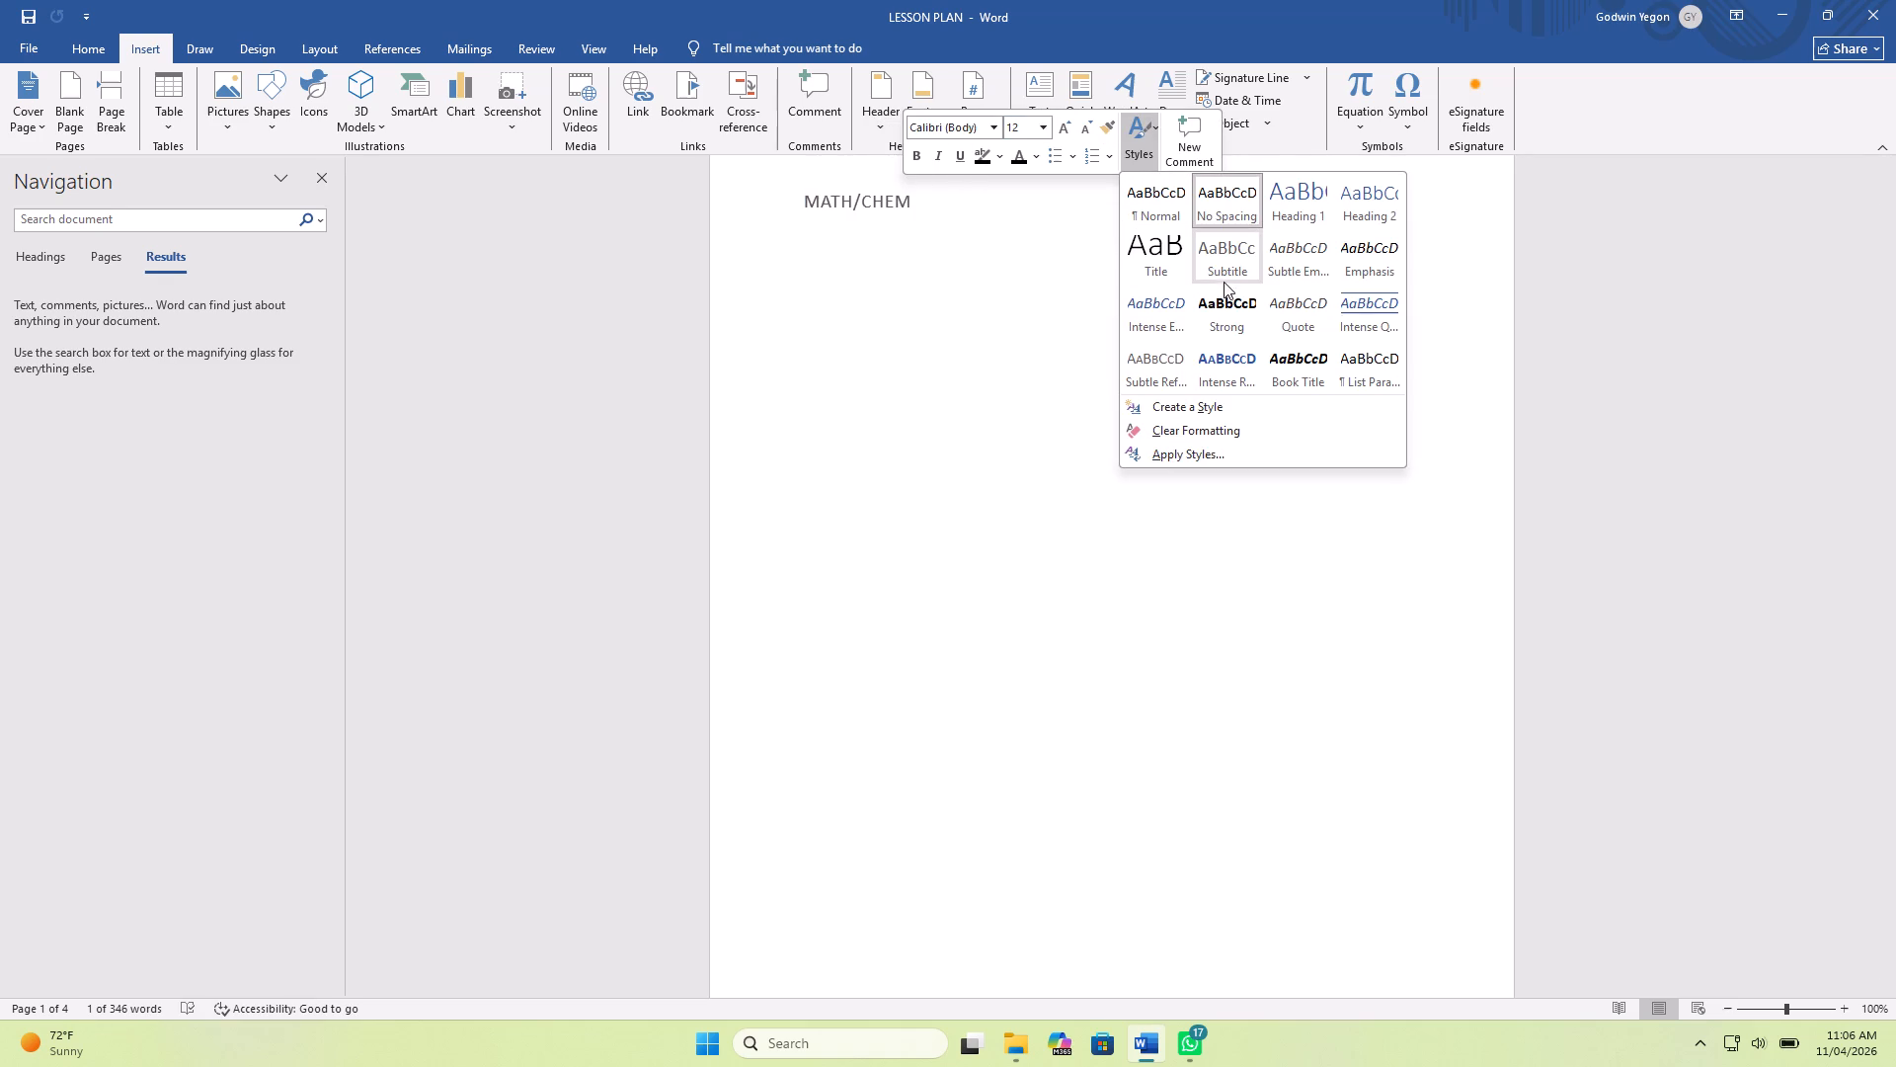
pyautogui.click(1150, 201)
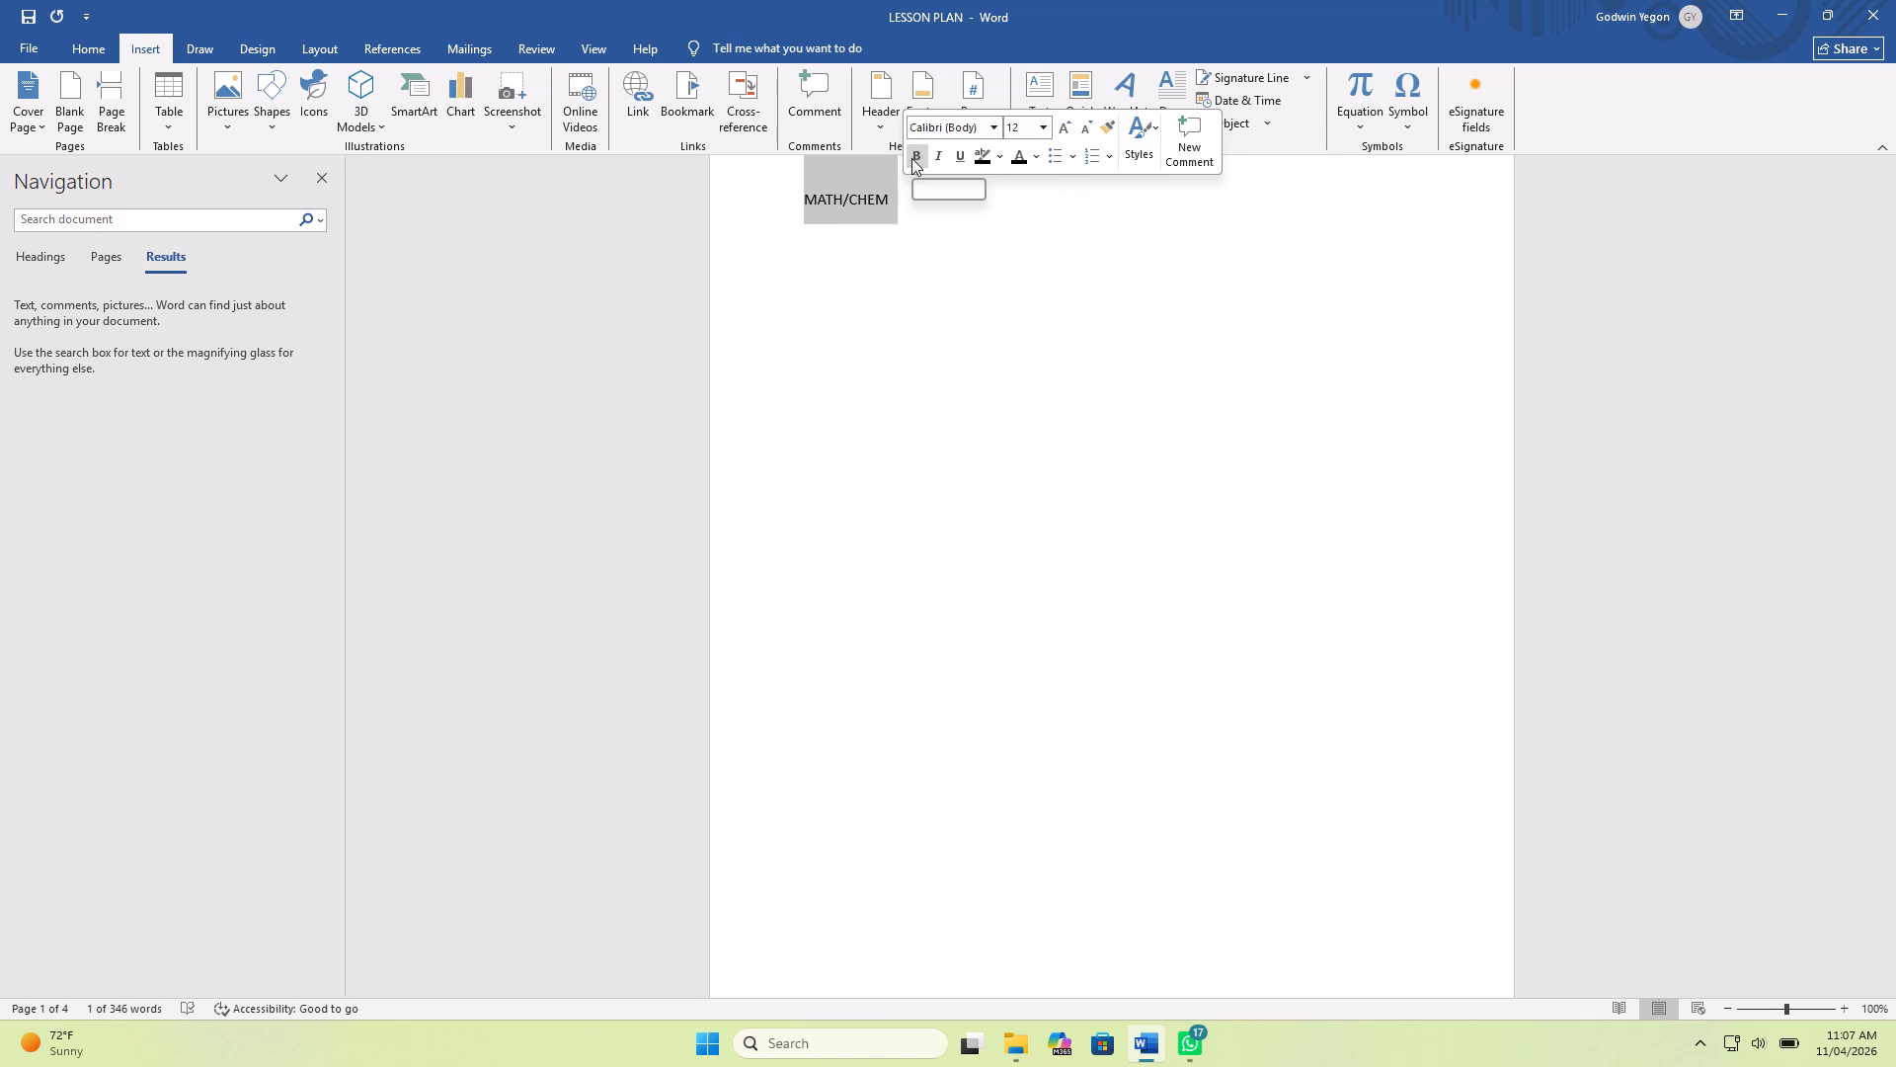
# Set the font size of the MATH/CHEM line to 18.
pyautogui.click(1046, 134)
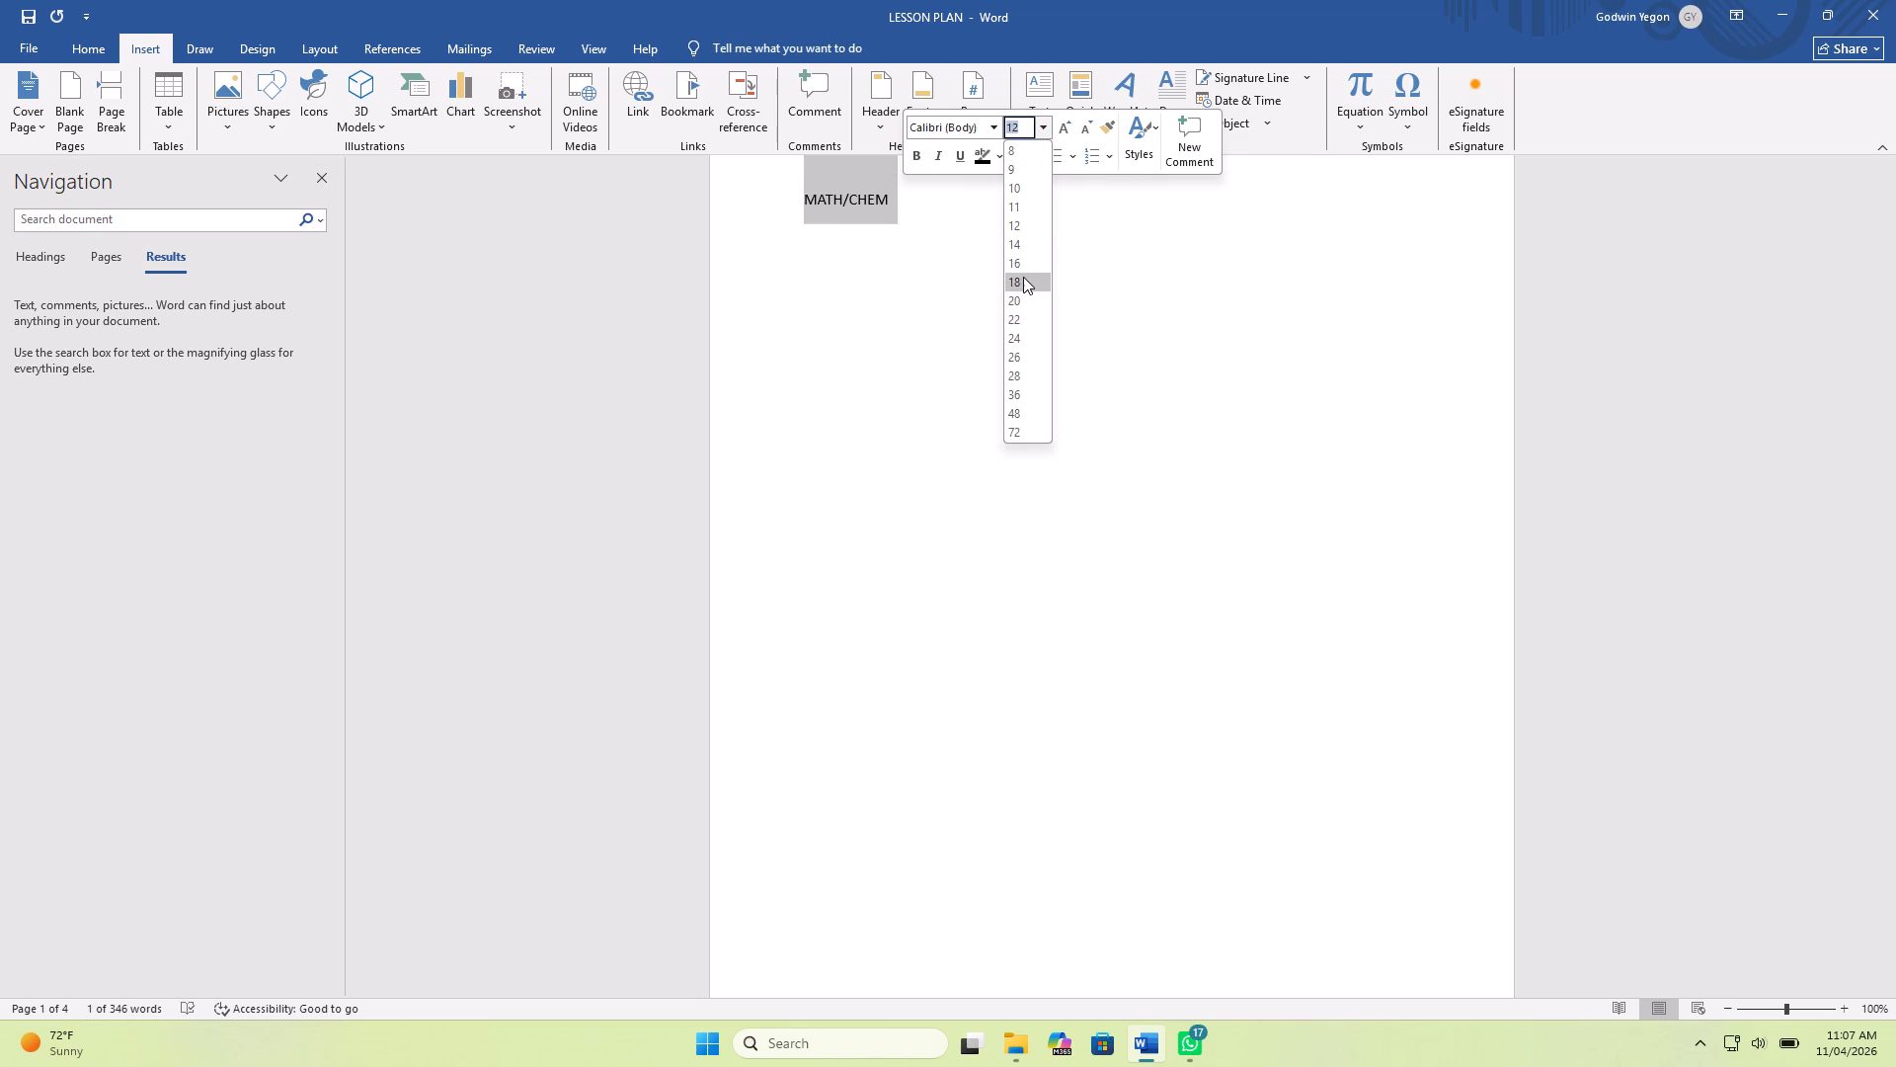
pyautogui.click(1023, 277)
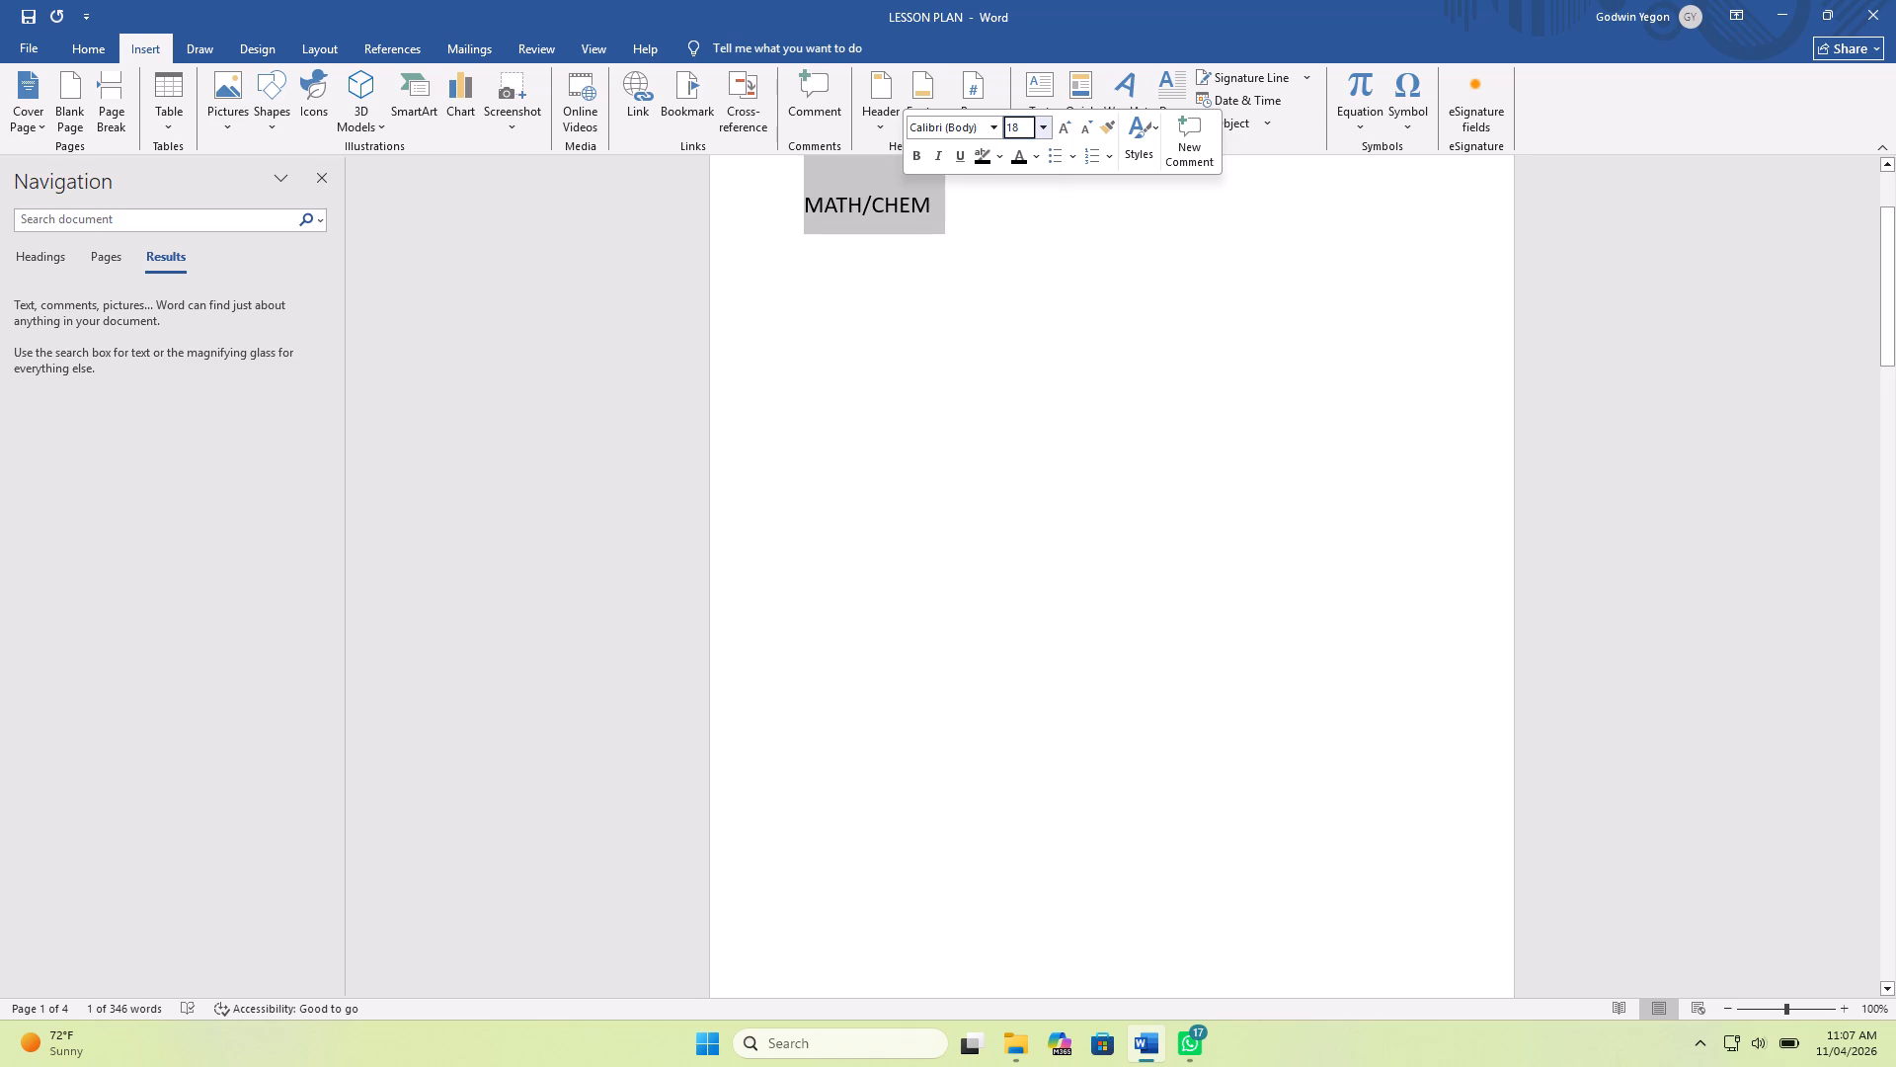
pyautogui.click(874, 305)
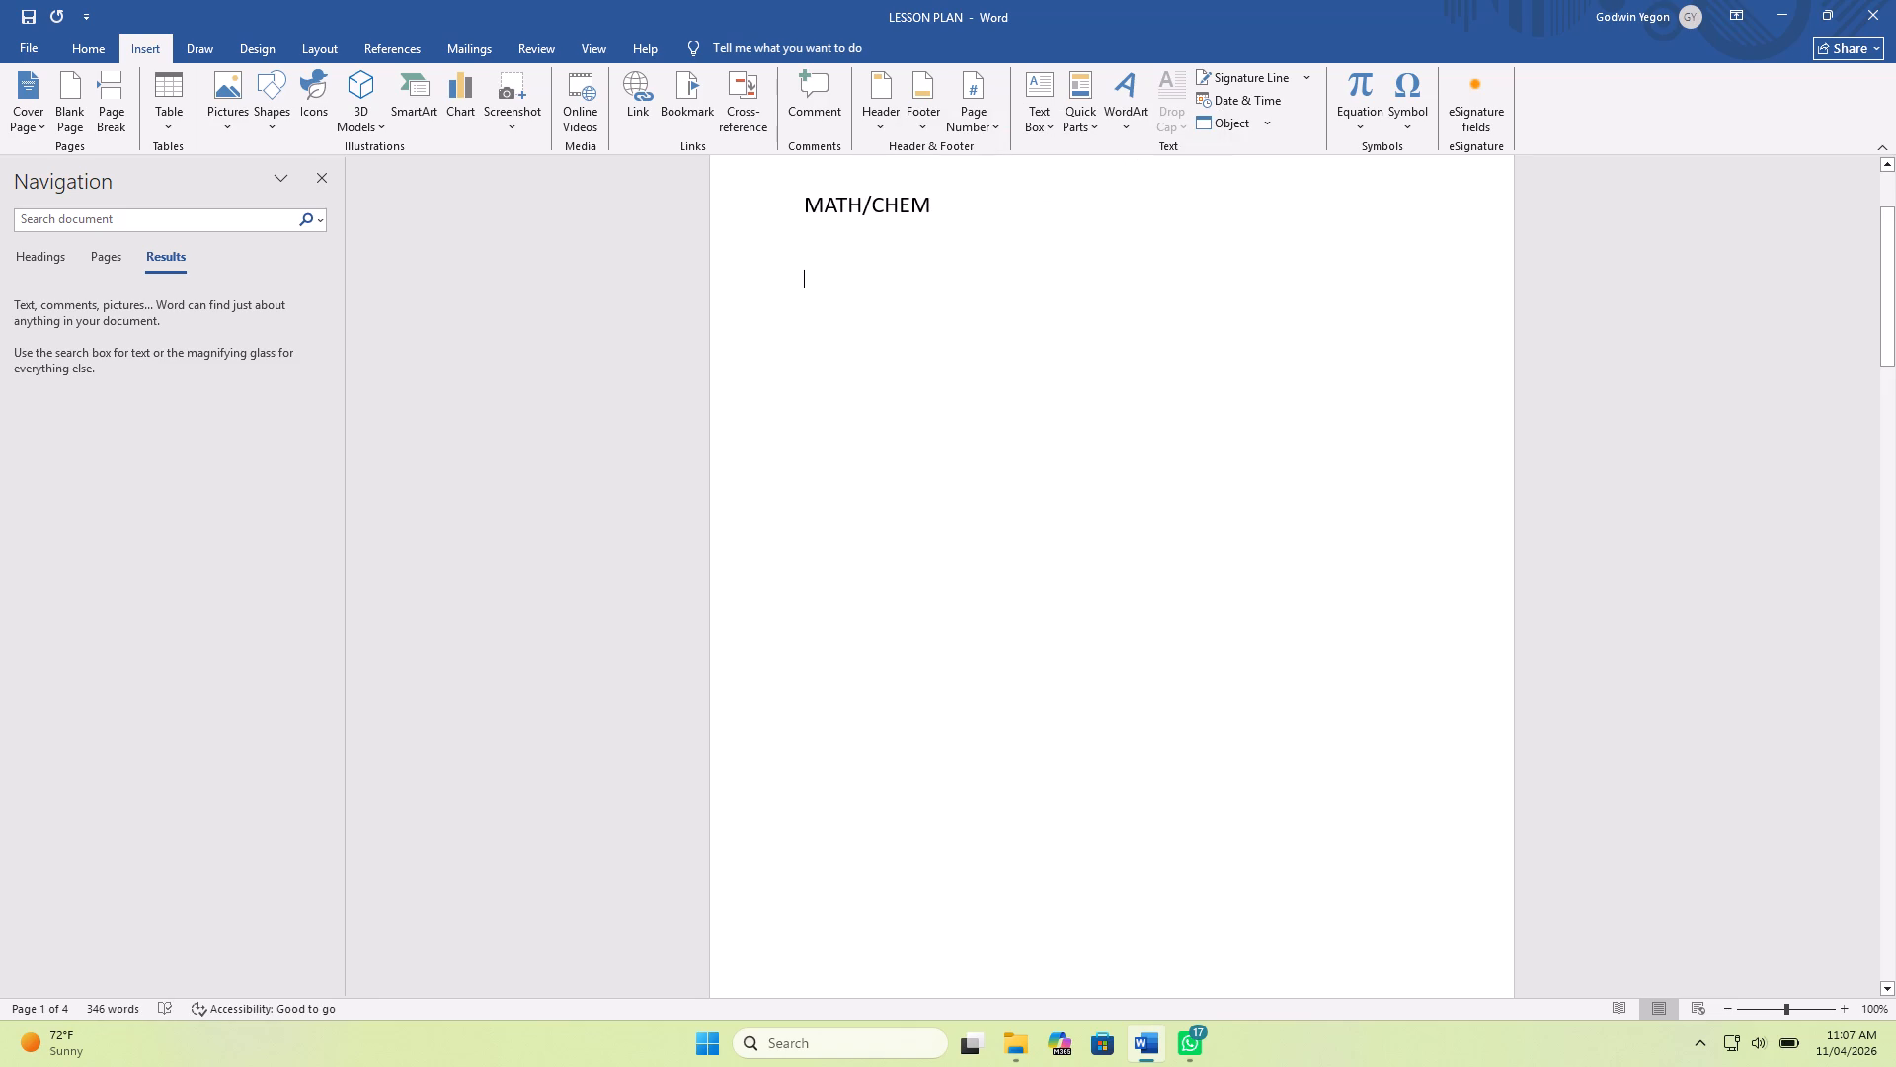
# Make the whole MATH/CHEM line bold.
pyautogui.moveTo(811, 206); pyautogui.dragTo(816, 207)
pyautogui.moveTo(816, 207); pyautogui.dragTo(795, 208)
pyautogui.moveTo(812, 208); pyautogui.dragTo(885, 205)
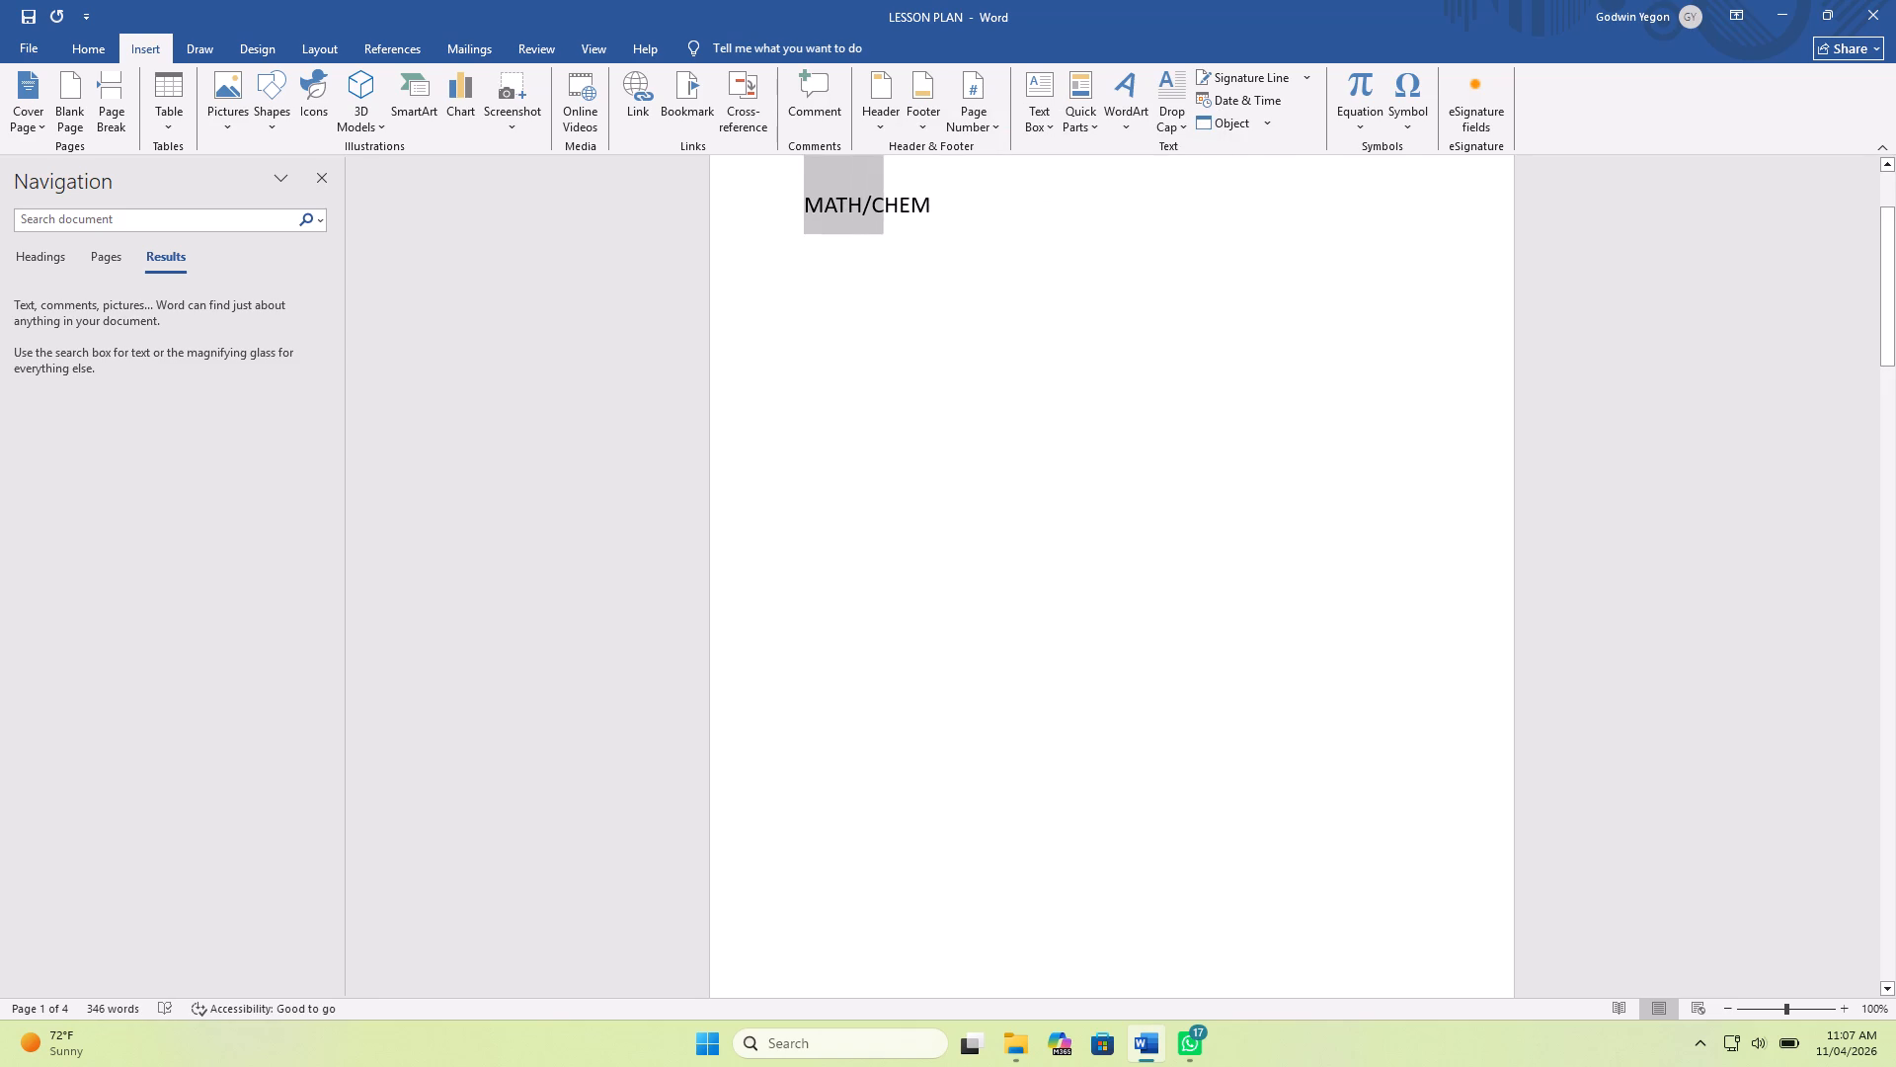
pyautogui.moveTo(885, 205); pyautogui.dragTo(968, 204)
pyautogui.click(986, 176)
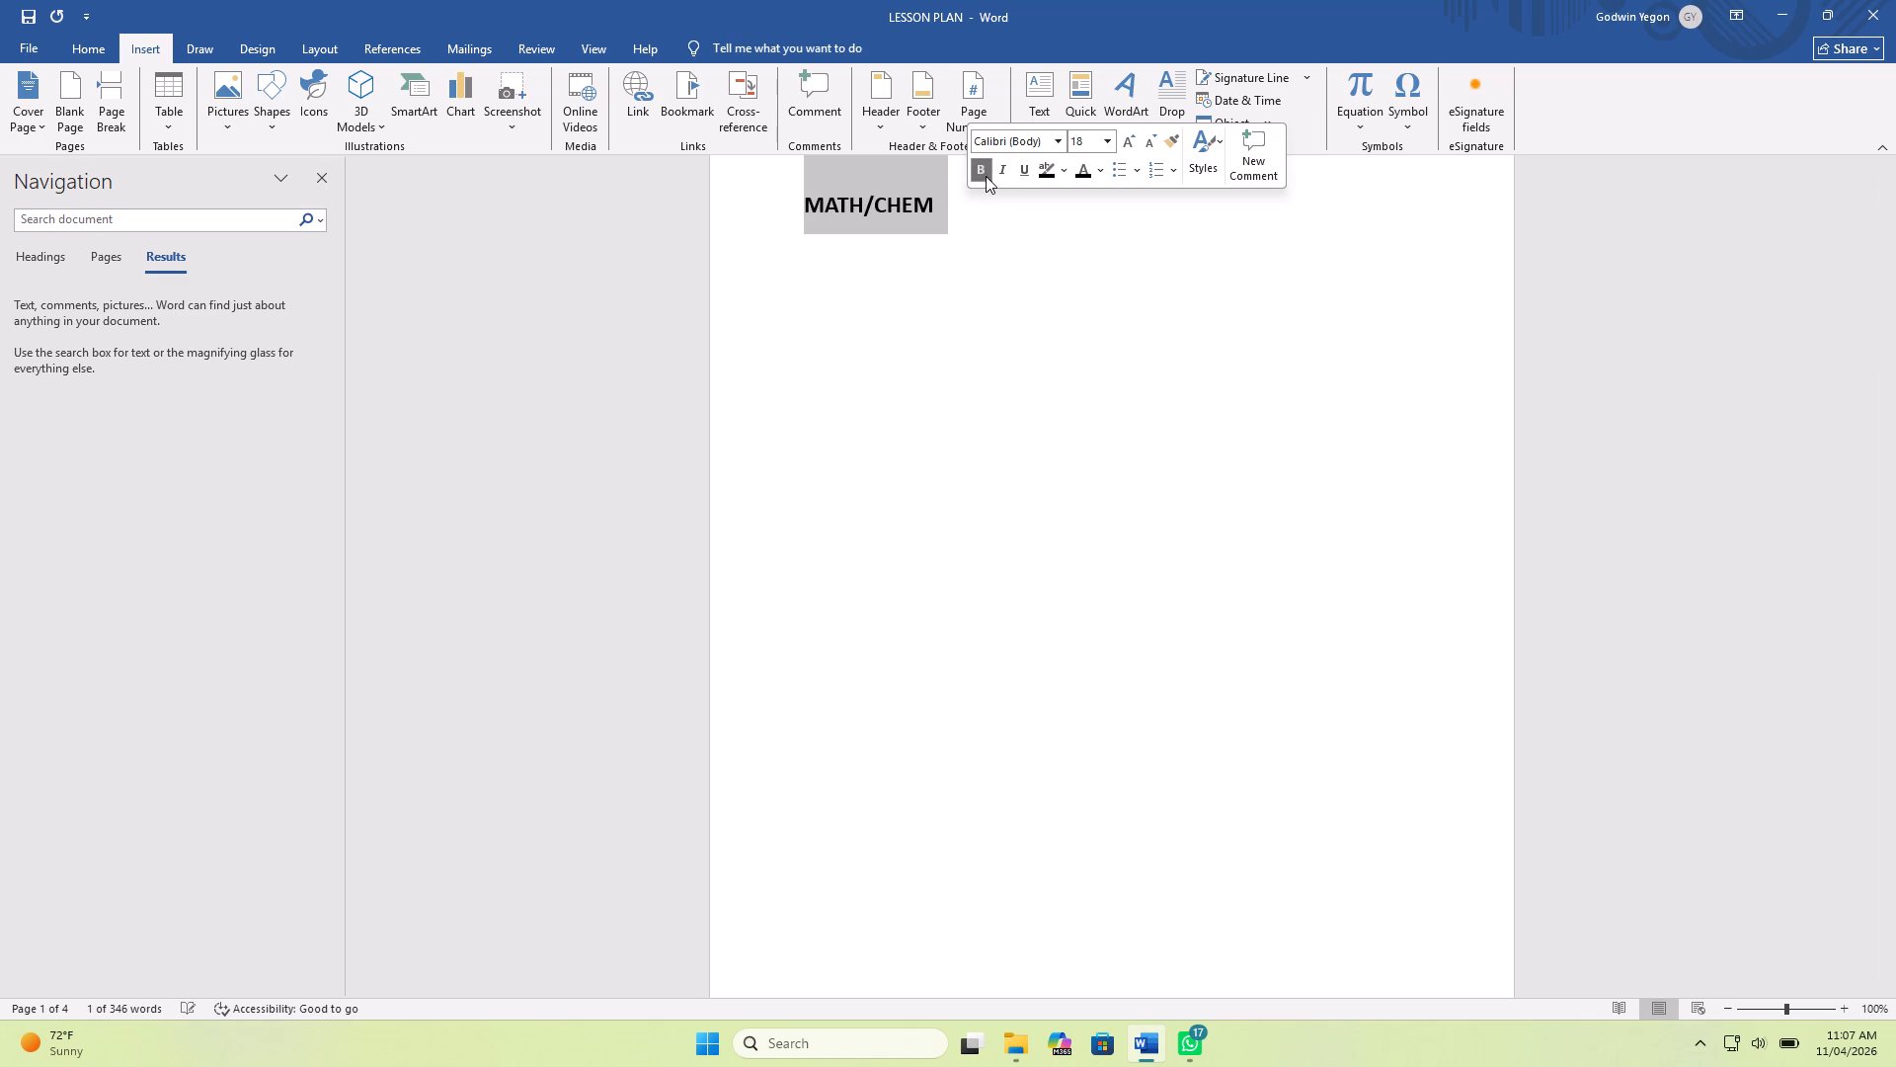
pyautogui.click(961, 363)
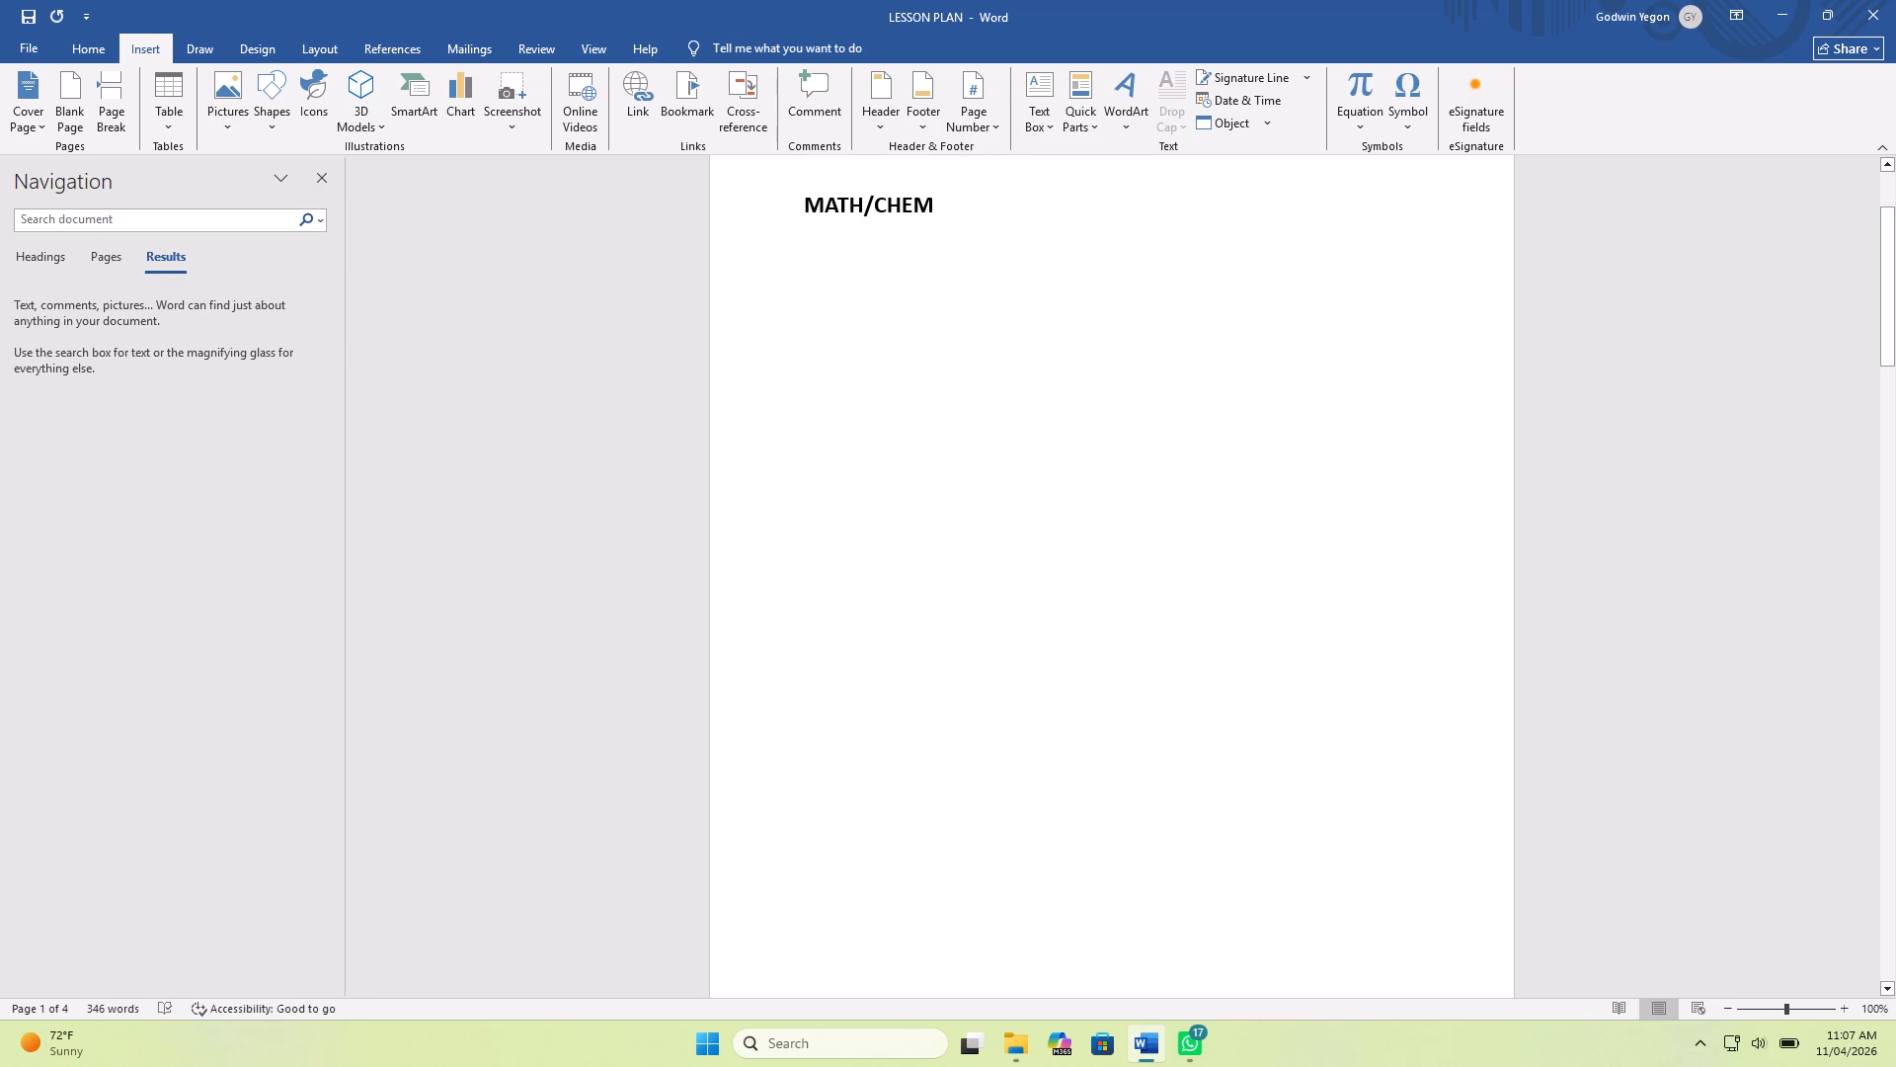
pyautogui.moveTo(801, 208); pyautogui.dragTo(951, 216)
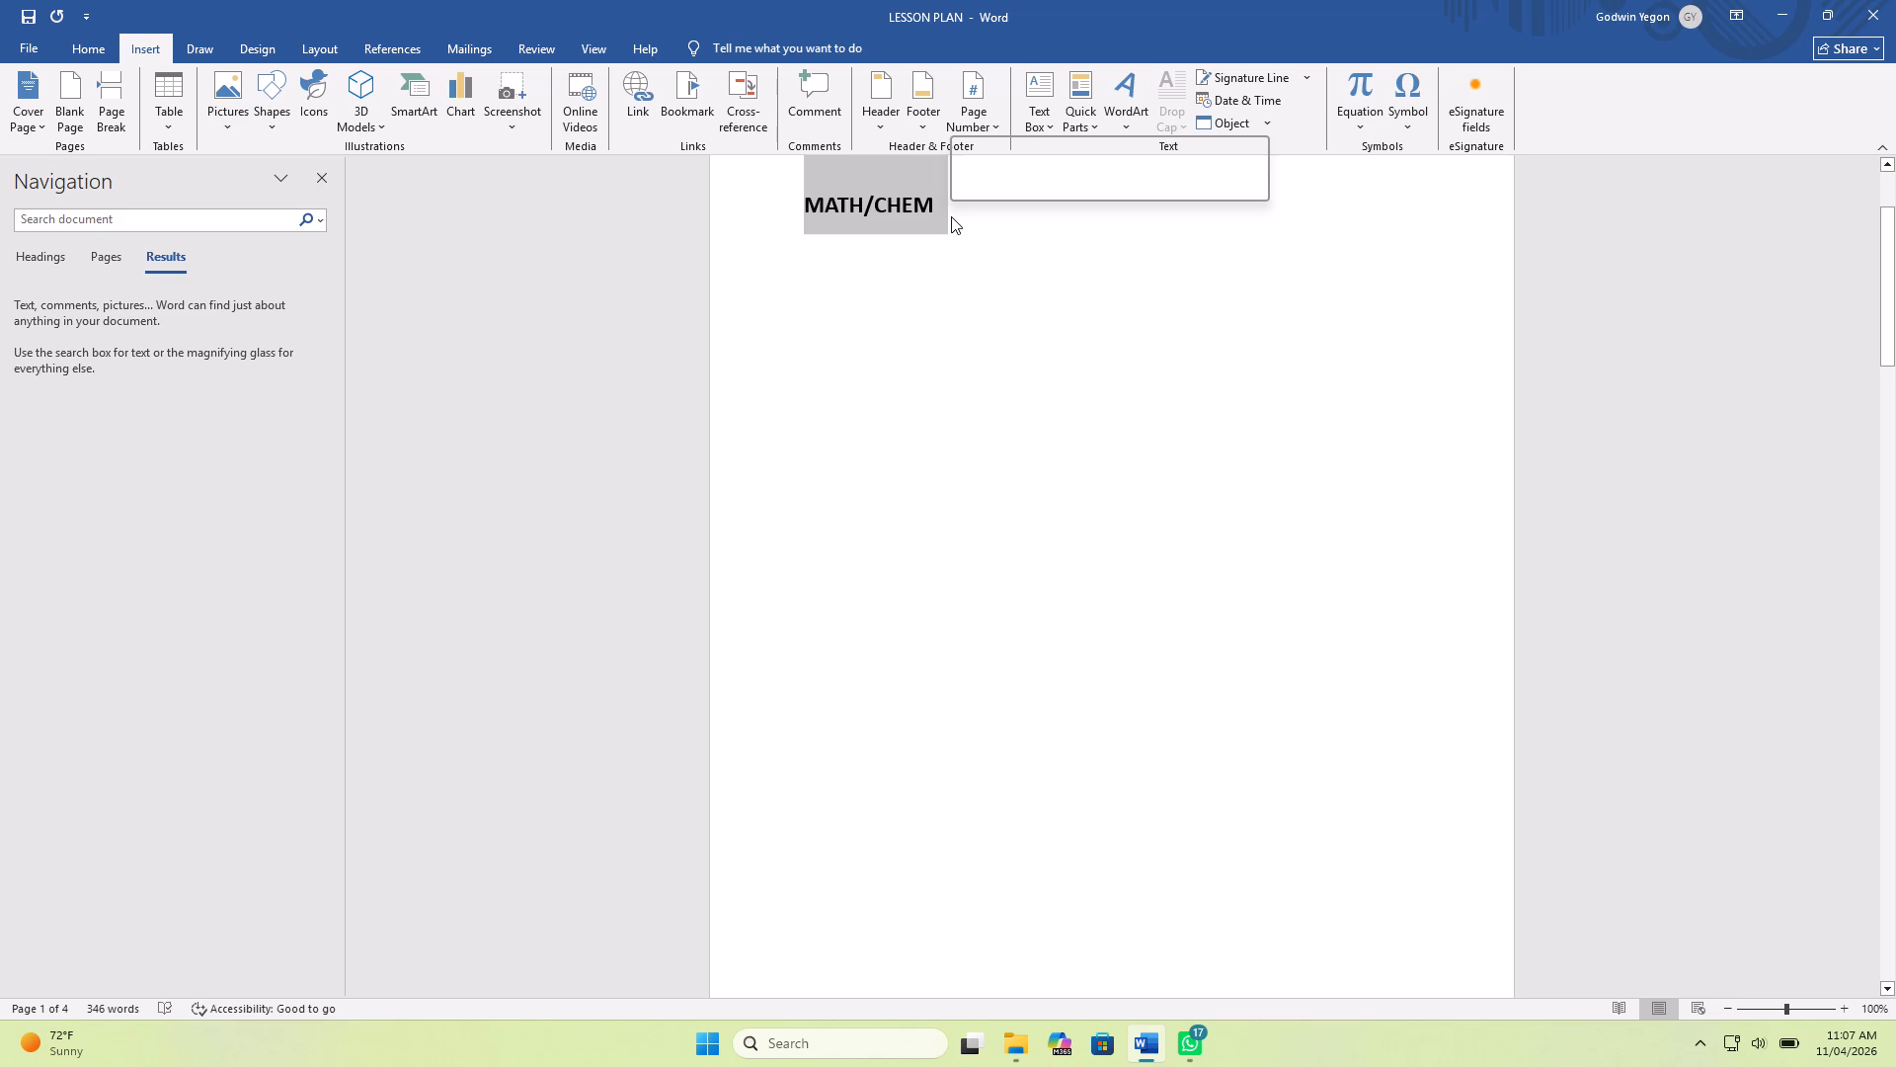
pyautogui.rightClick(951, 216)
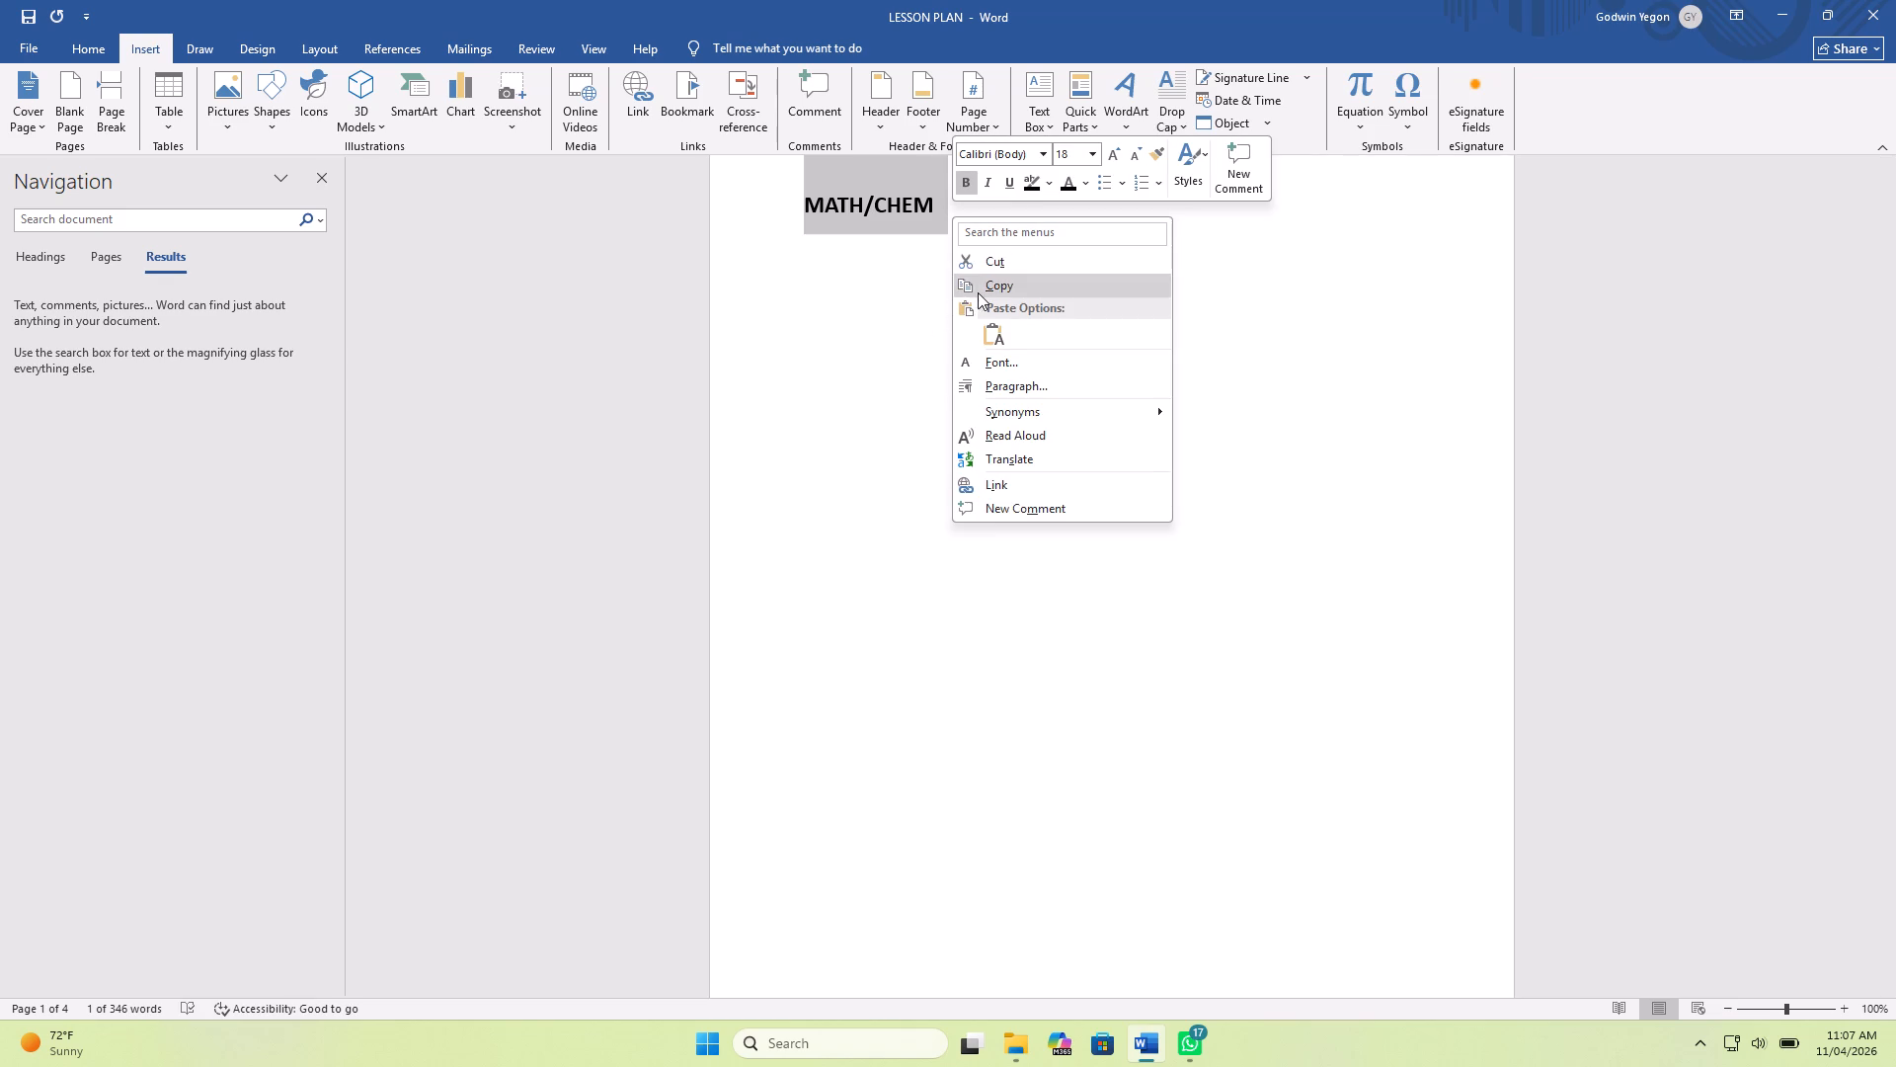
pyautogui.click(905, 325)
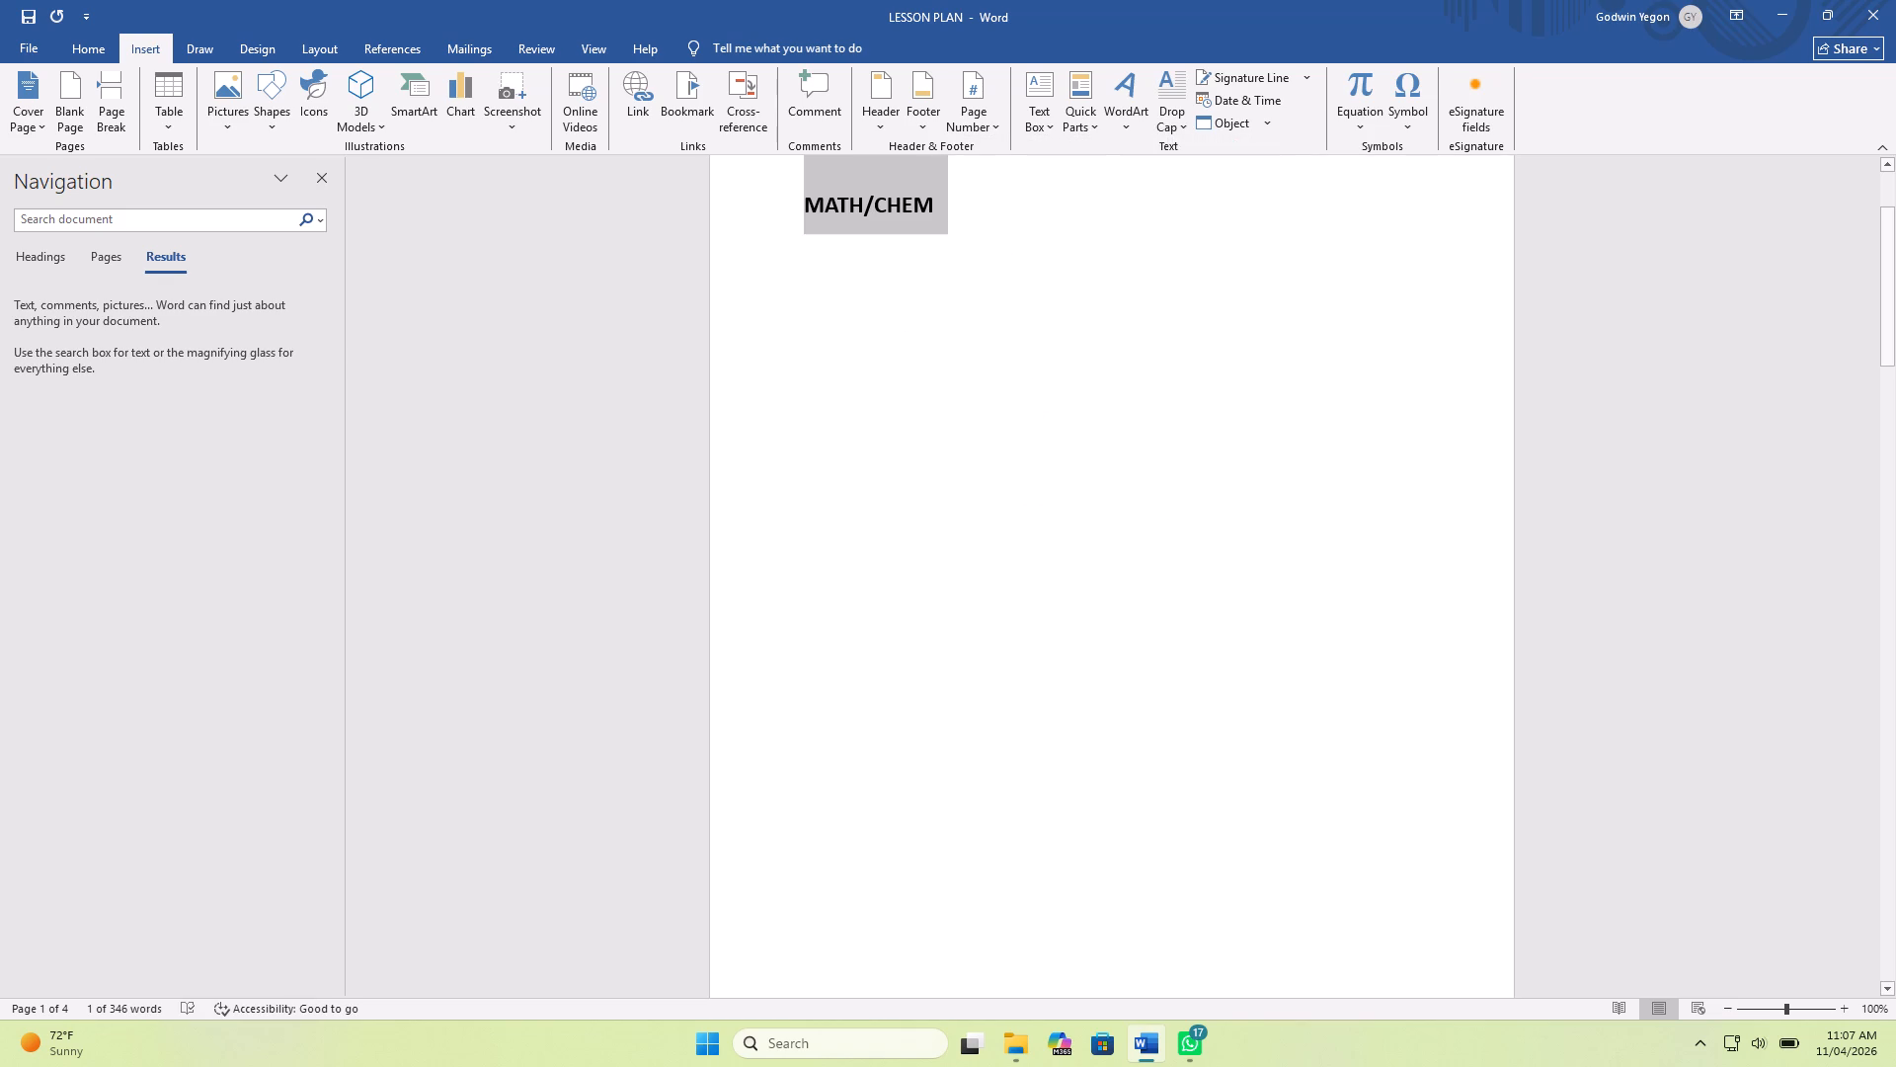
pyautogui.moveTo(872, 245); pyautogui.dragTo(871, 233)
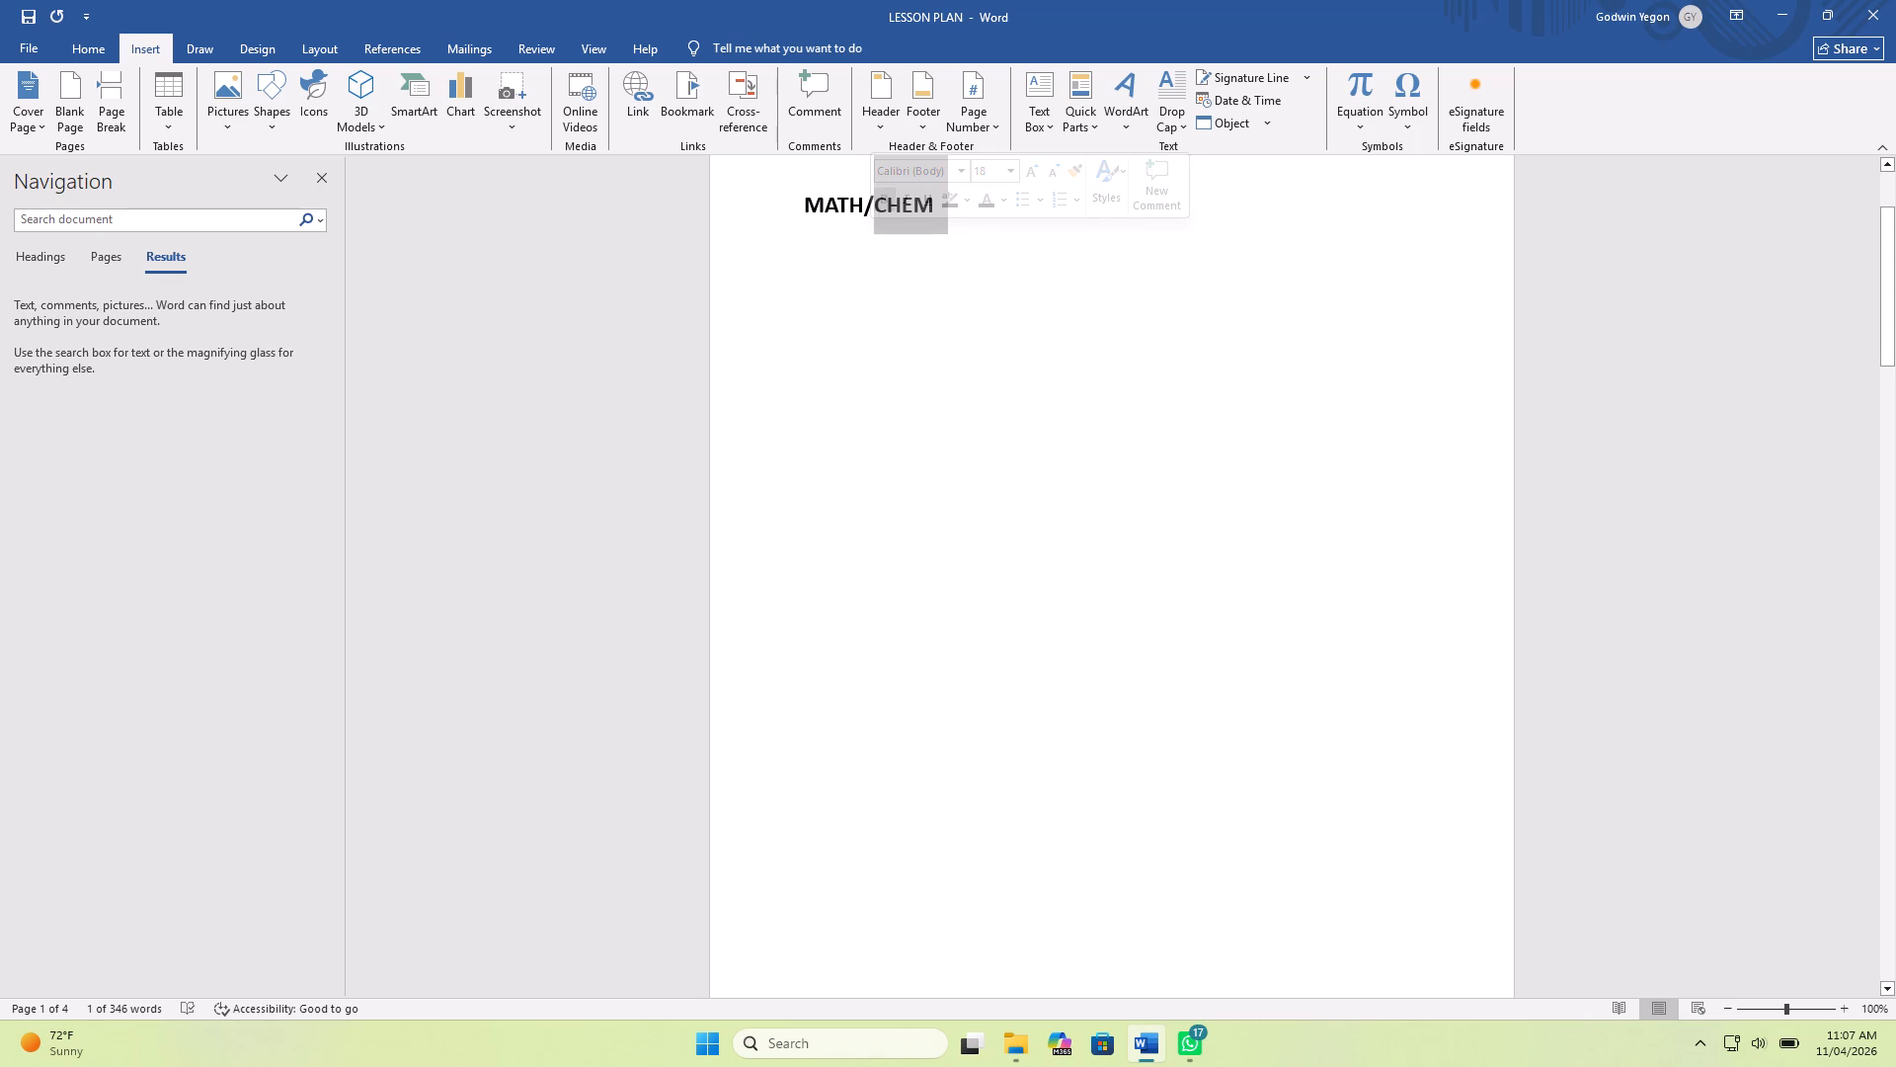
# Shift the MATH/CHEM heading toward the middle of the page by inserting spaces in front of it.
pyautogui.click(802, 207)
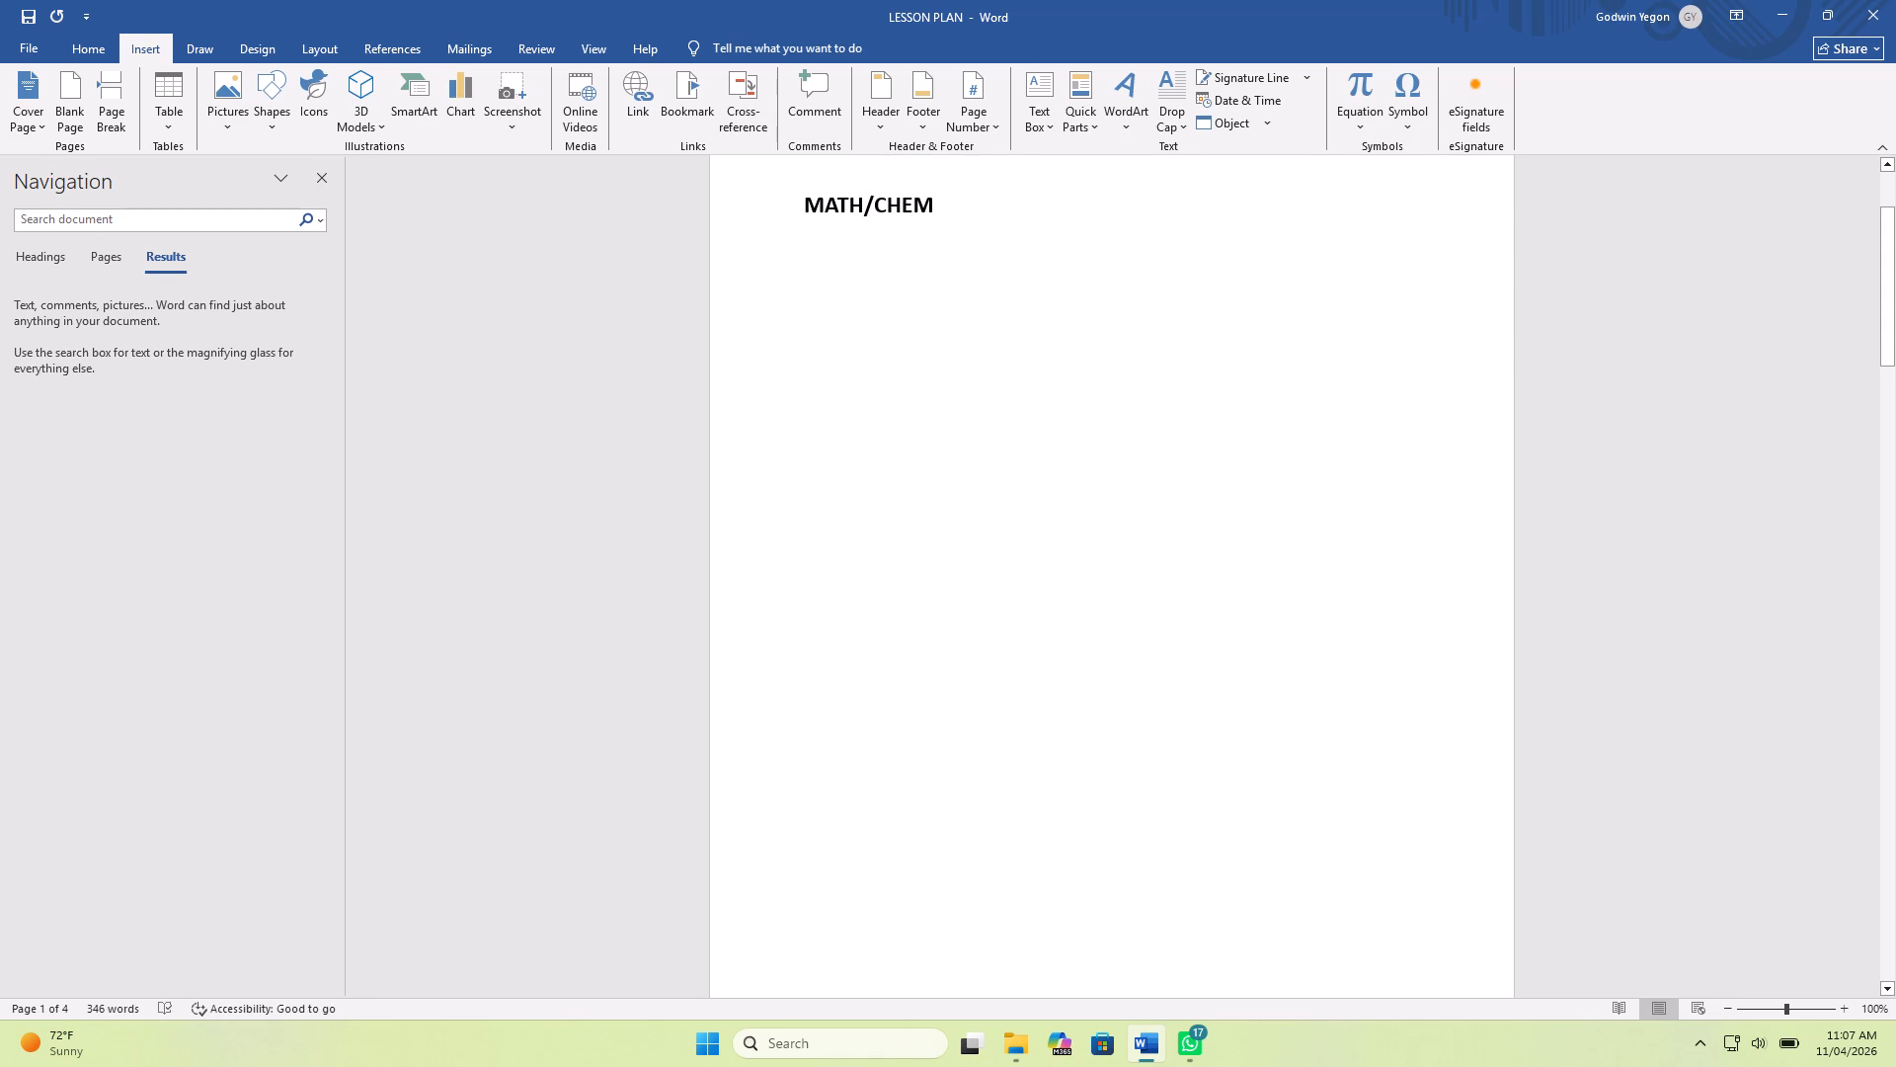
pyautogui.press('space')
pyautogui.press('space')
pyautogui.press('space')
pyautogui.press('space')
pyautogui.press('space')
pyautogui.press('space')
pyautogui.press('space')
pyautogui.press('space')
pyautogui.press('space')
pyautogui.press('space')
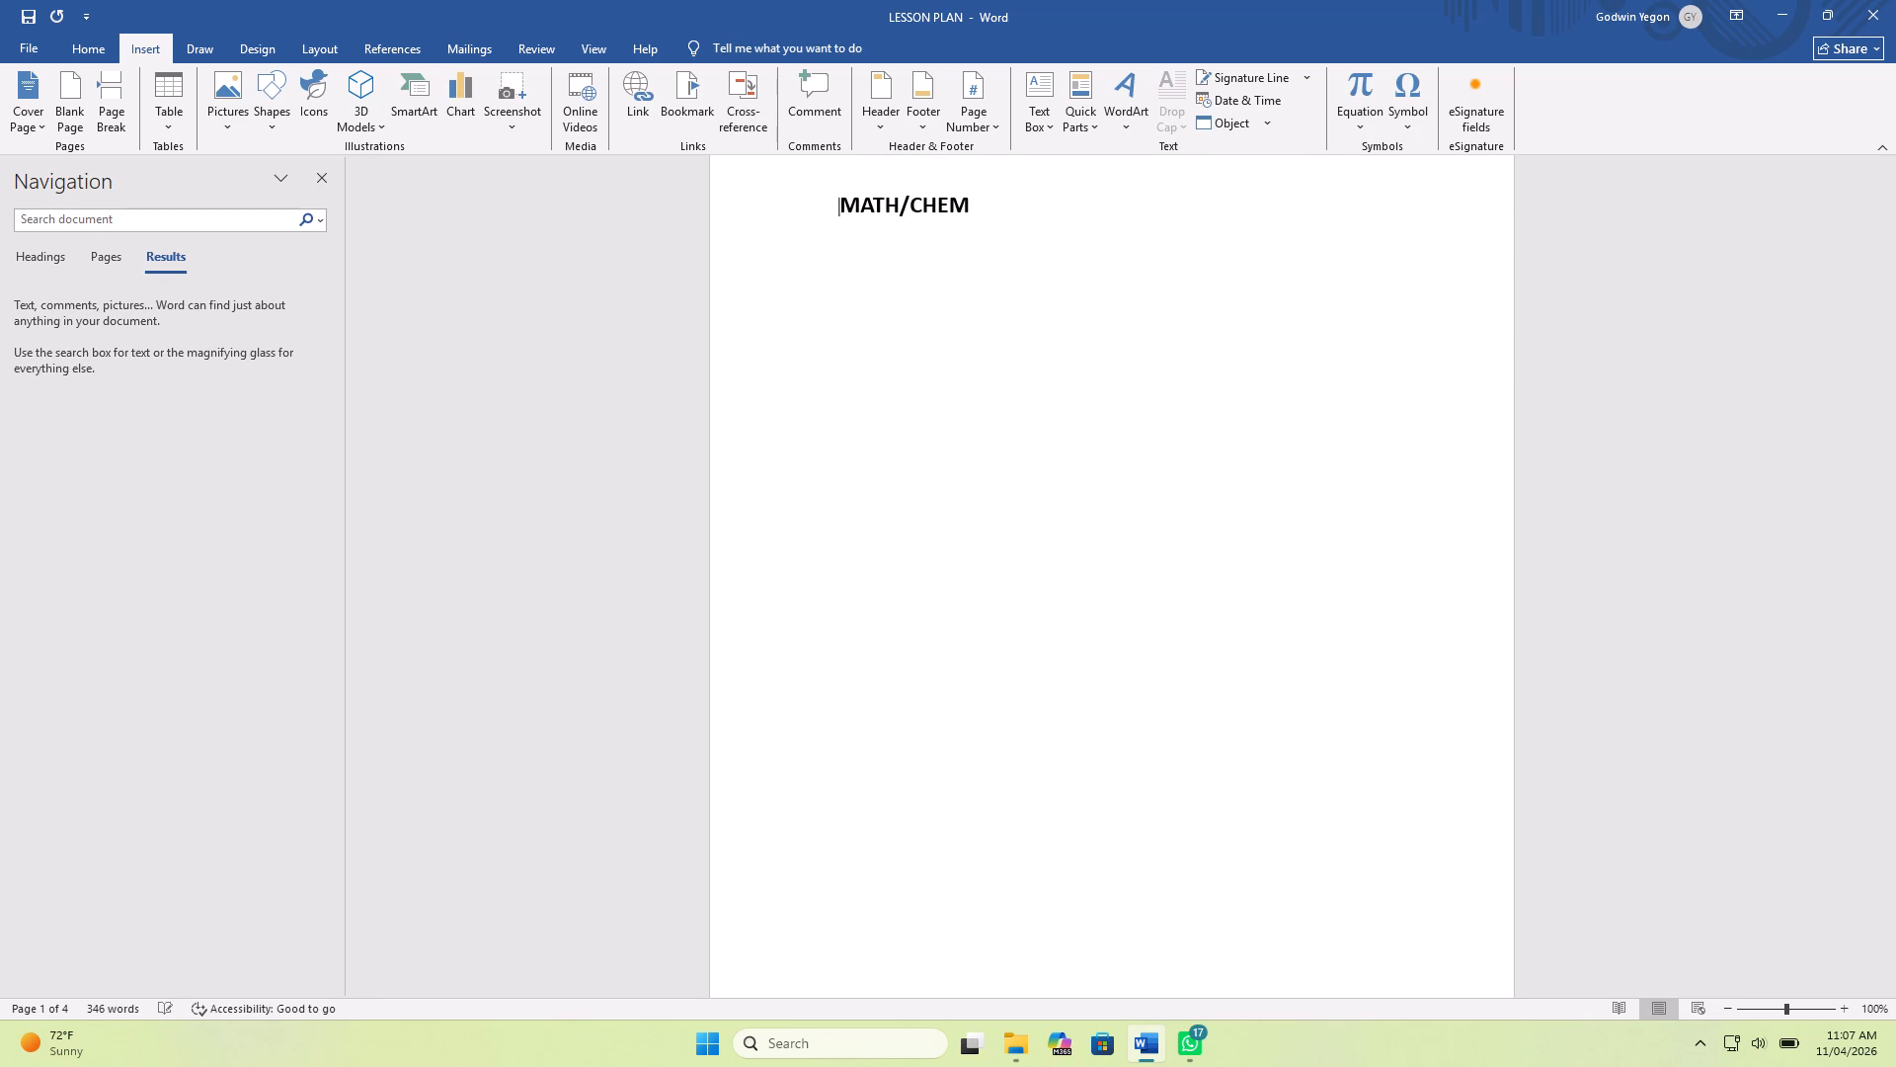
pyautogui.press('space')
pyautogui.press('space')
pyautogui.press('space')
pyautogui.press('space')
pyautogui.press('space')
pyautogui.press('space')
pyautogui.press('space')
pyautogui.press('space')
pyautogui.press('space')
pyautogui.press('space')
pyautogui.press('space')
pyautogui.press('space')
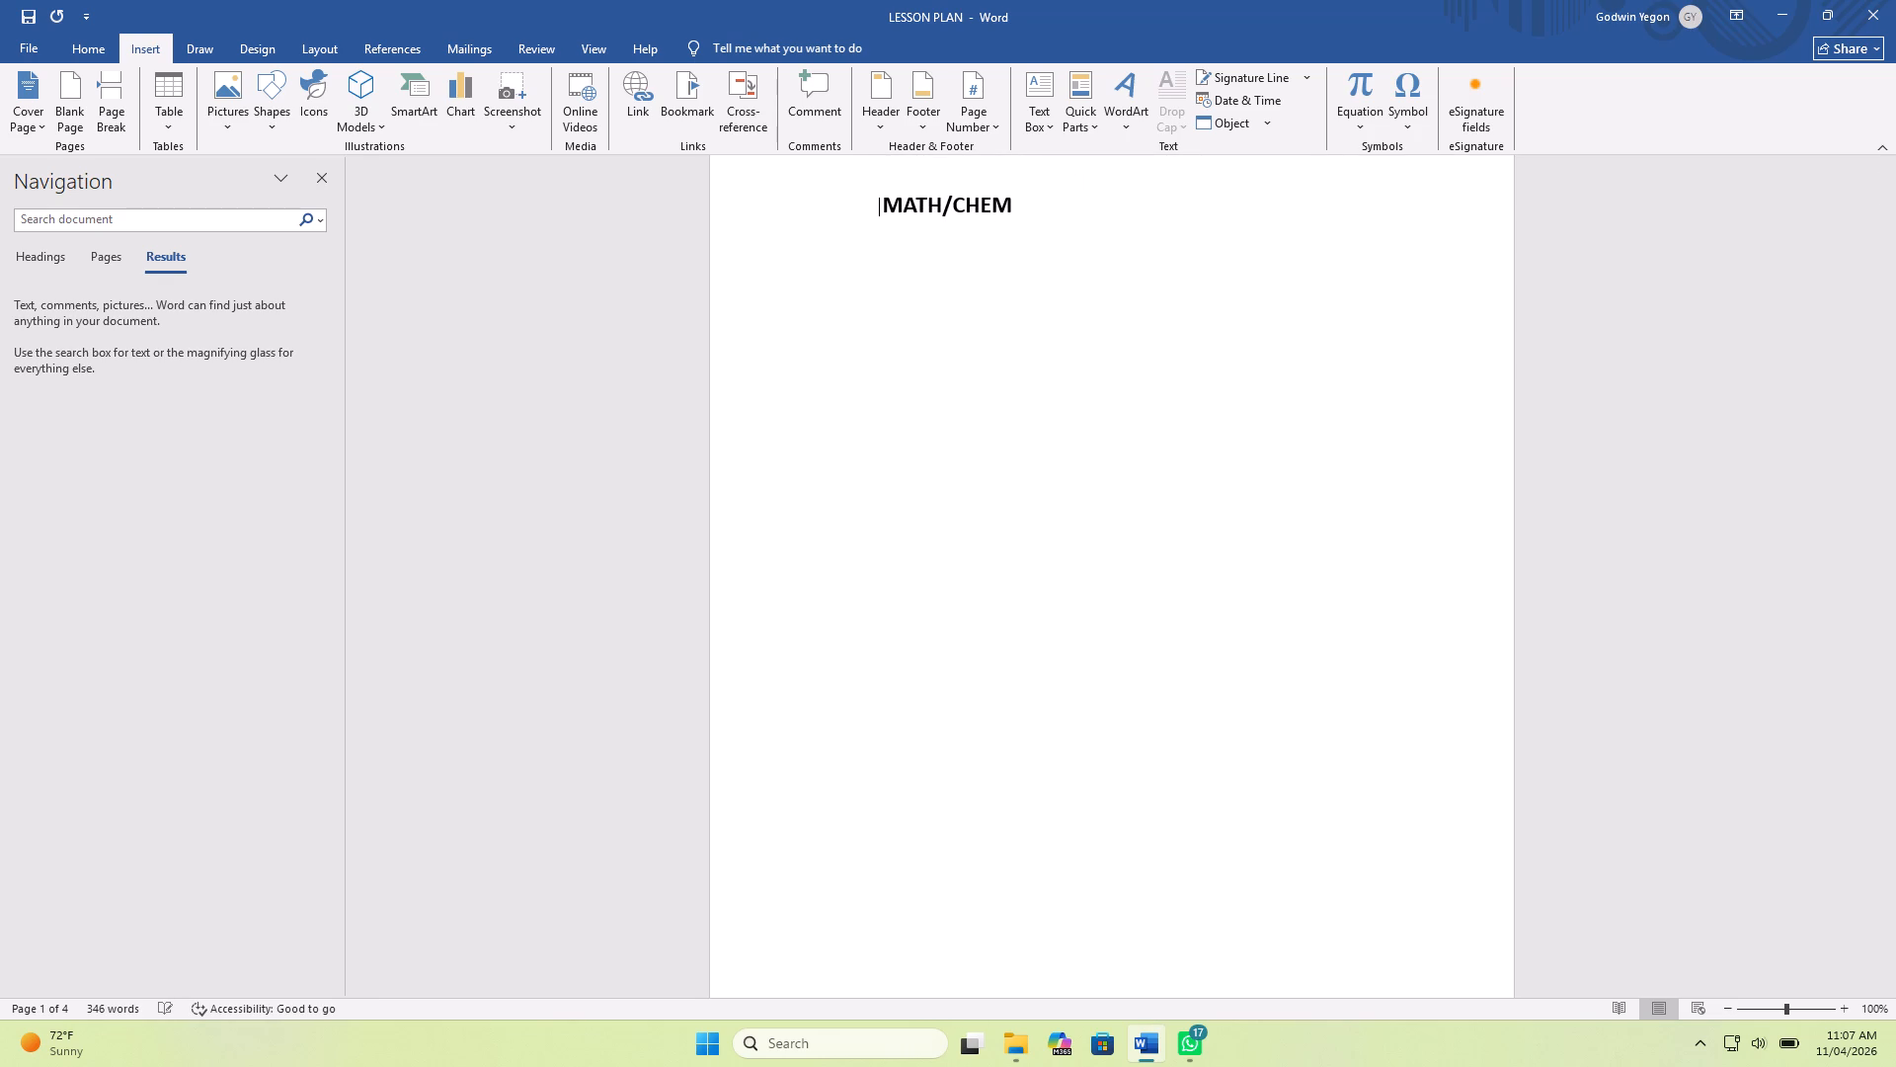
pyautogui.press('space')
pyautogui.press('space')
pyautogui.press('space')
pyautogui.press('space')
pyautogui.press('space')
pyautogui.press('space')
pyautogui.press('space')
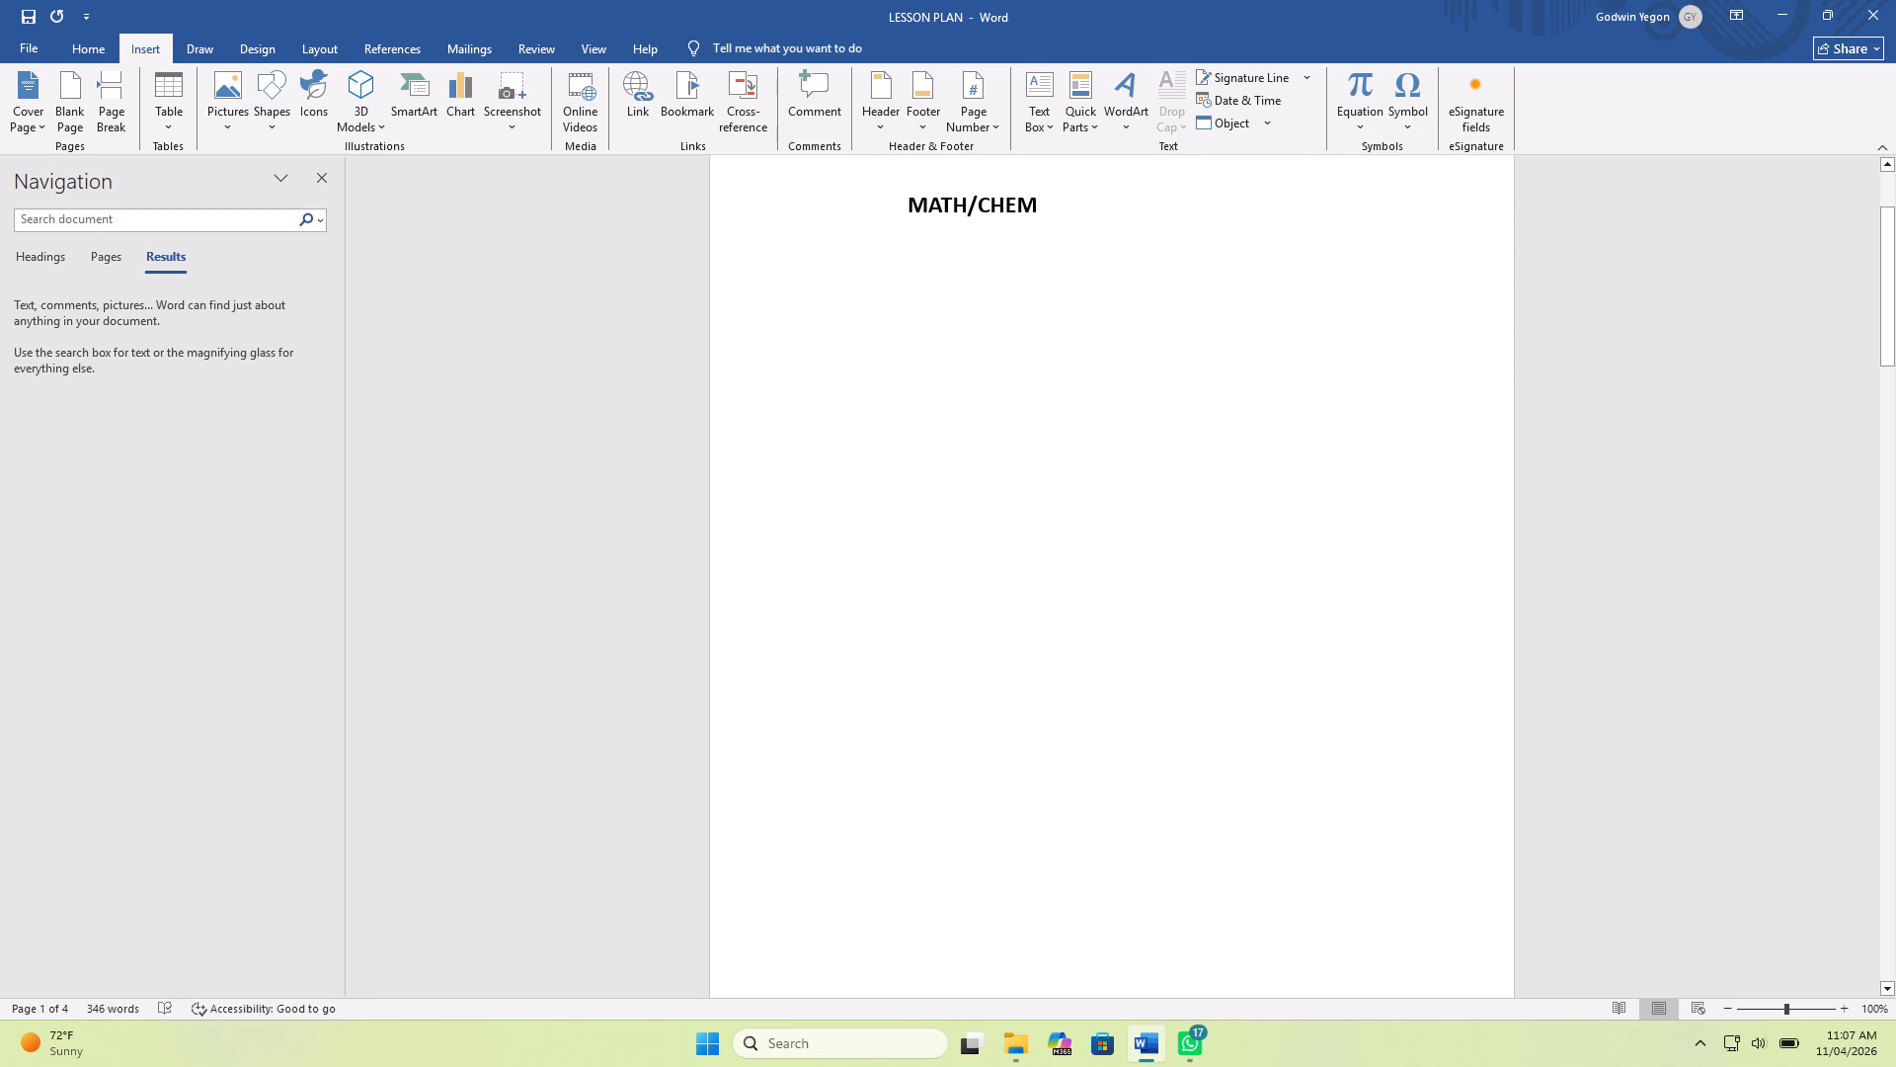
# Add an empty line beneath the MATH/CHEM heading.
pyautogui.click(785, 295)
pyautogui.click(785, 295)
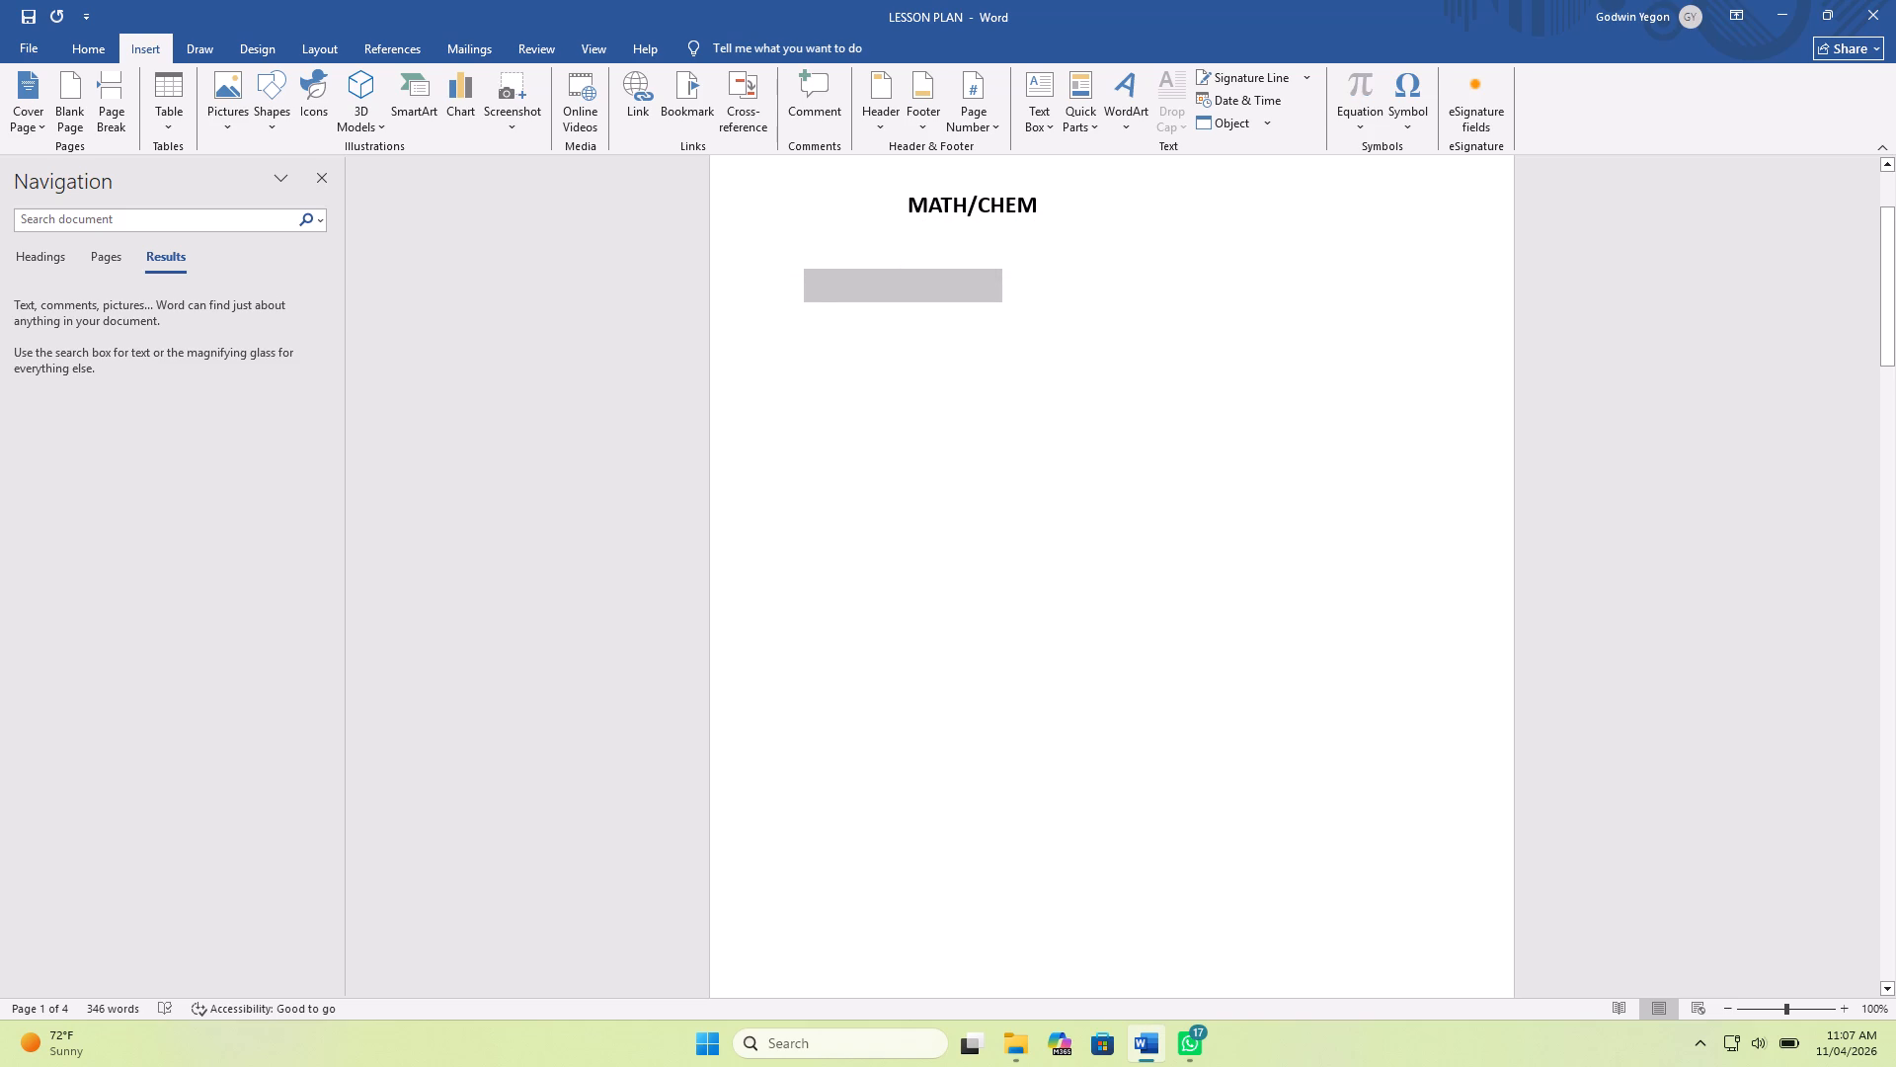
pyautogui.click(869, 259)
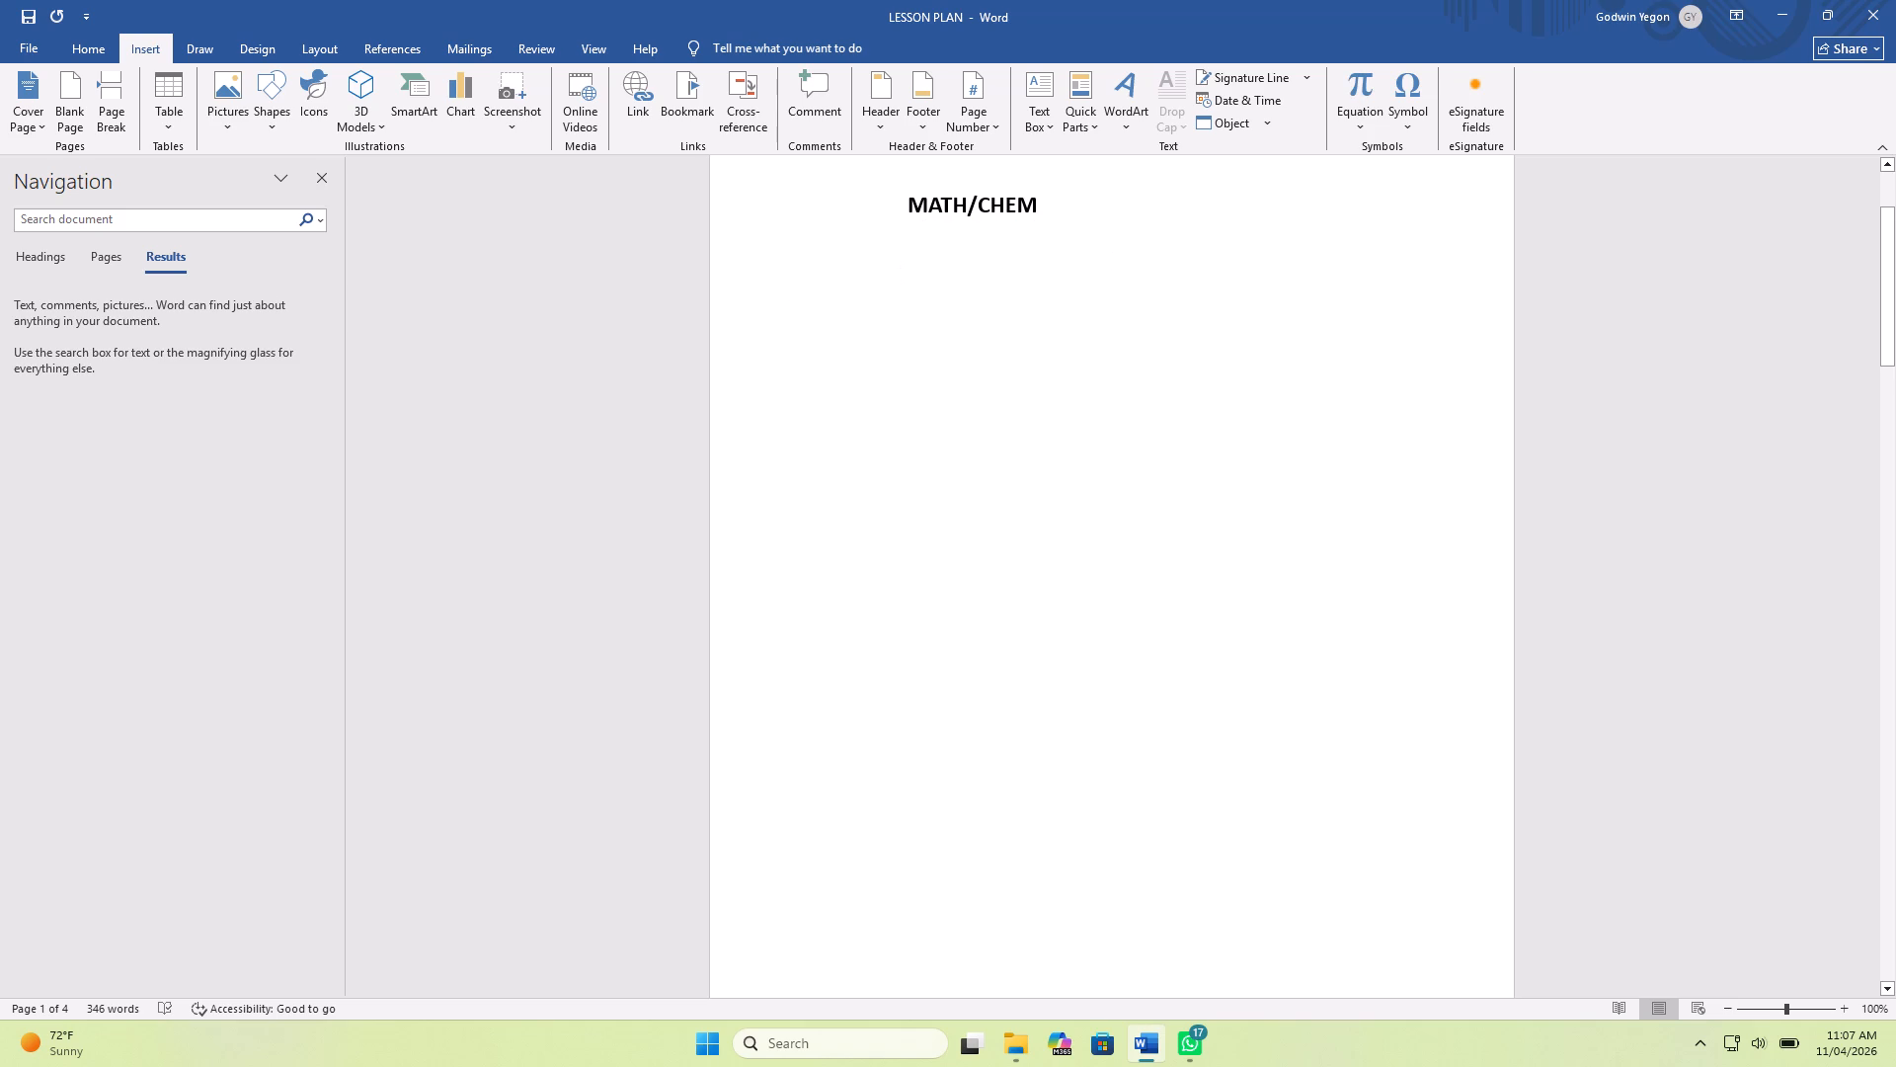
pyautogui.click(910, 267)
pyautogui.press('Return')
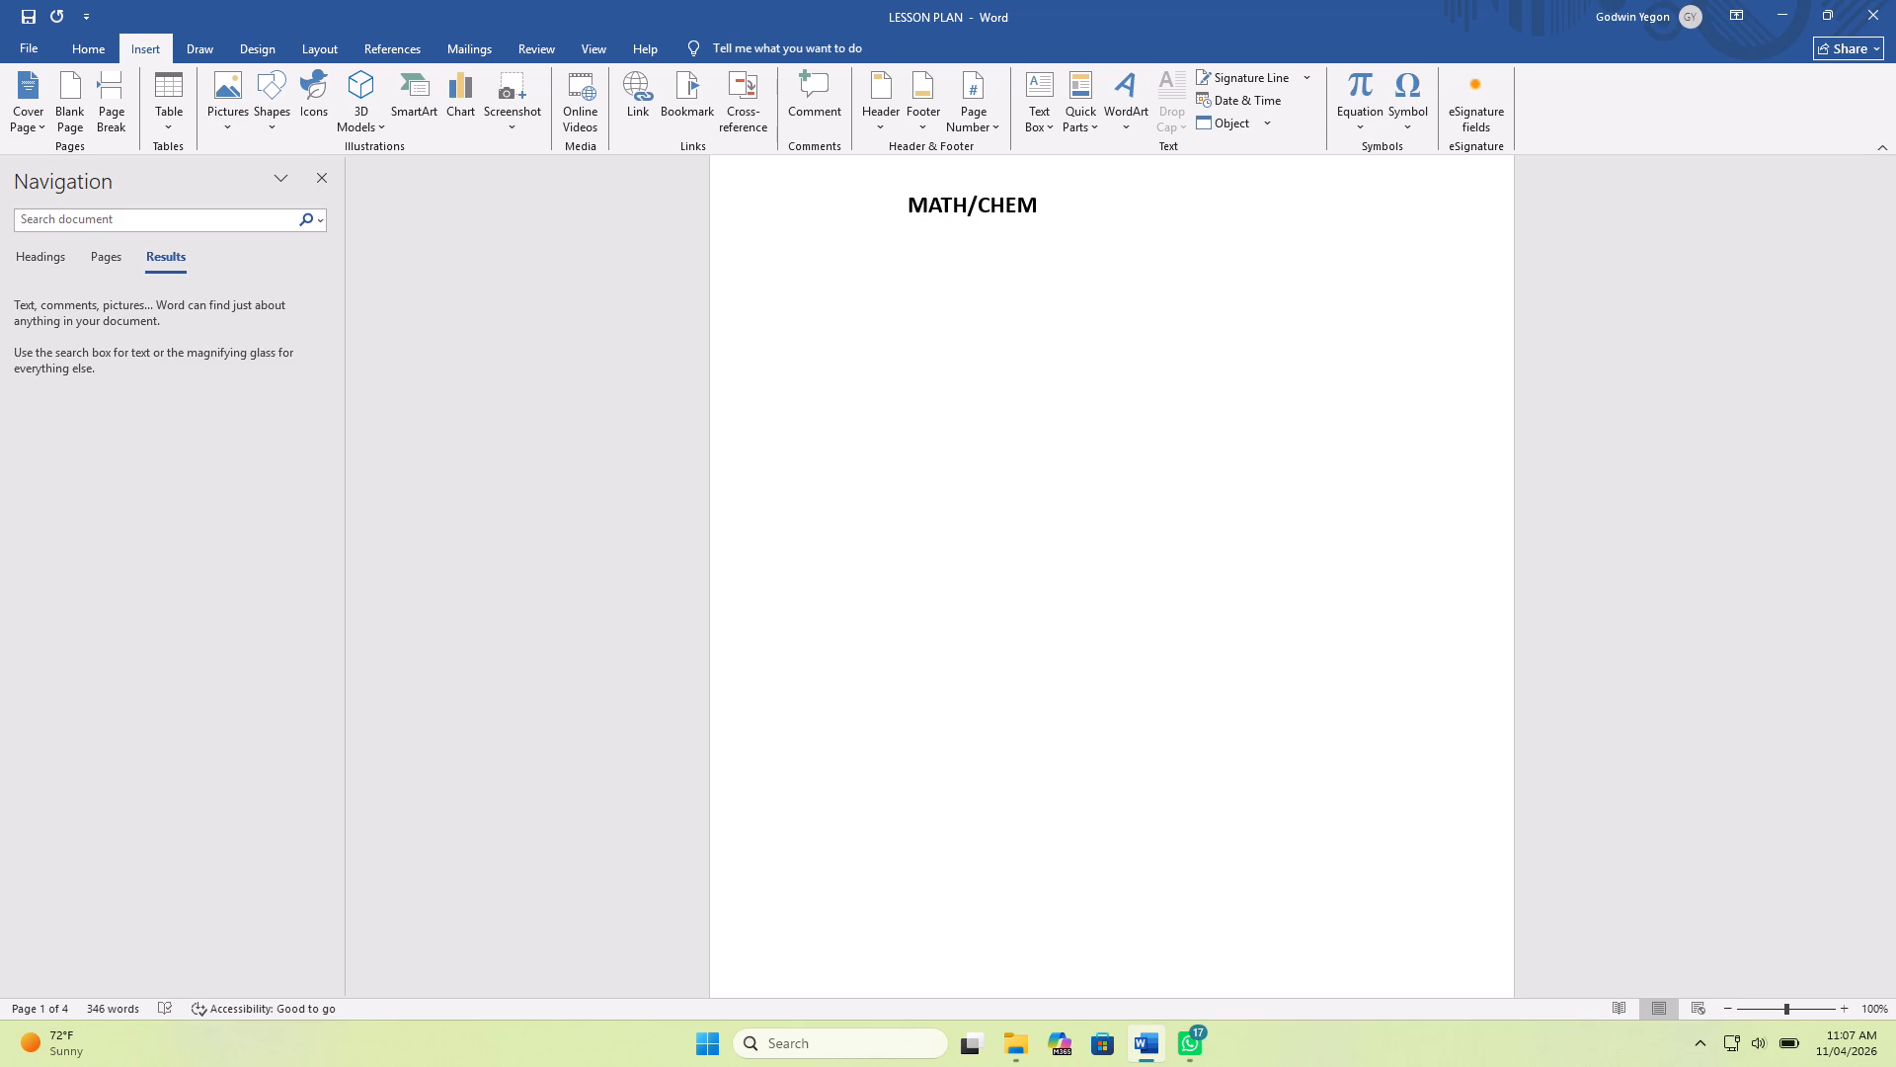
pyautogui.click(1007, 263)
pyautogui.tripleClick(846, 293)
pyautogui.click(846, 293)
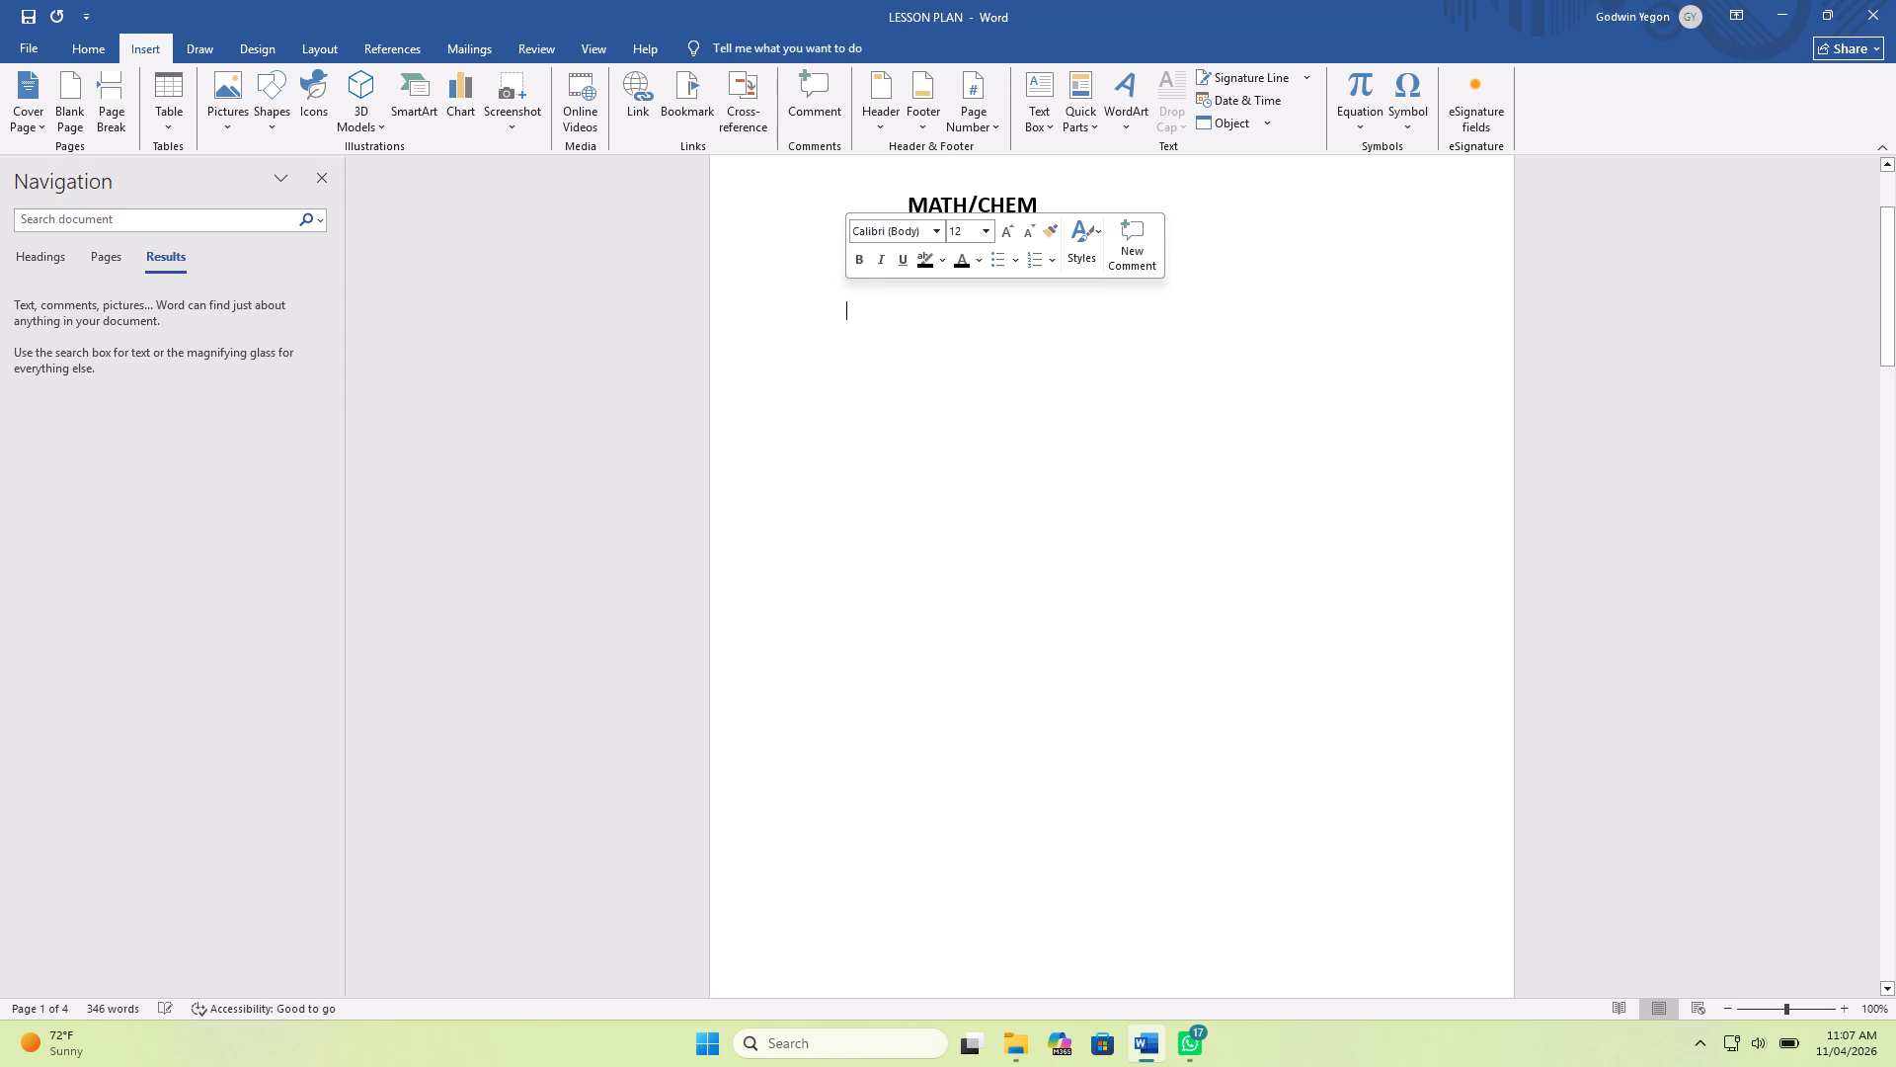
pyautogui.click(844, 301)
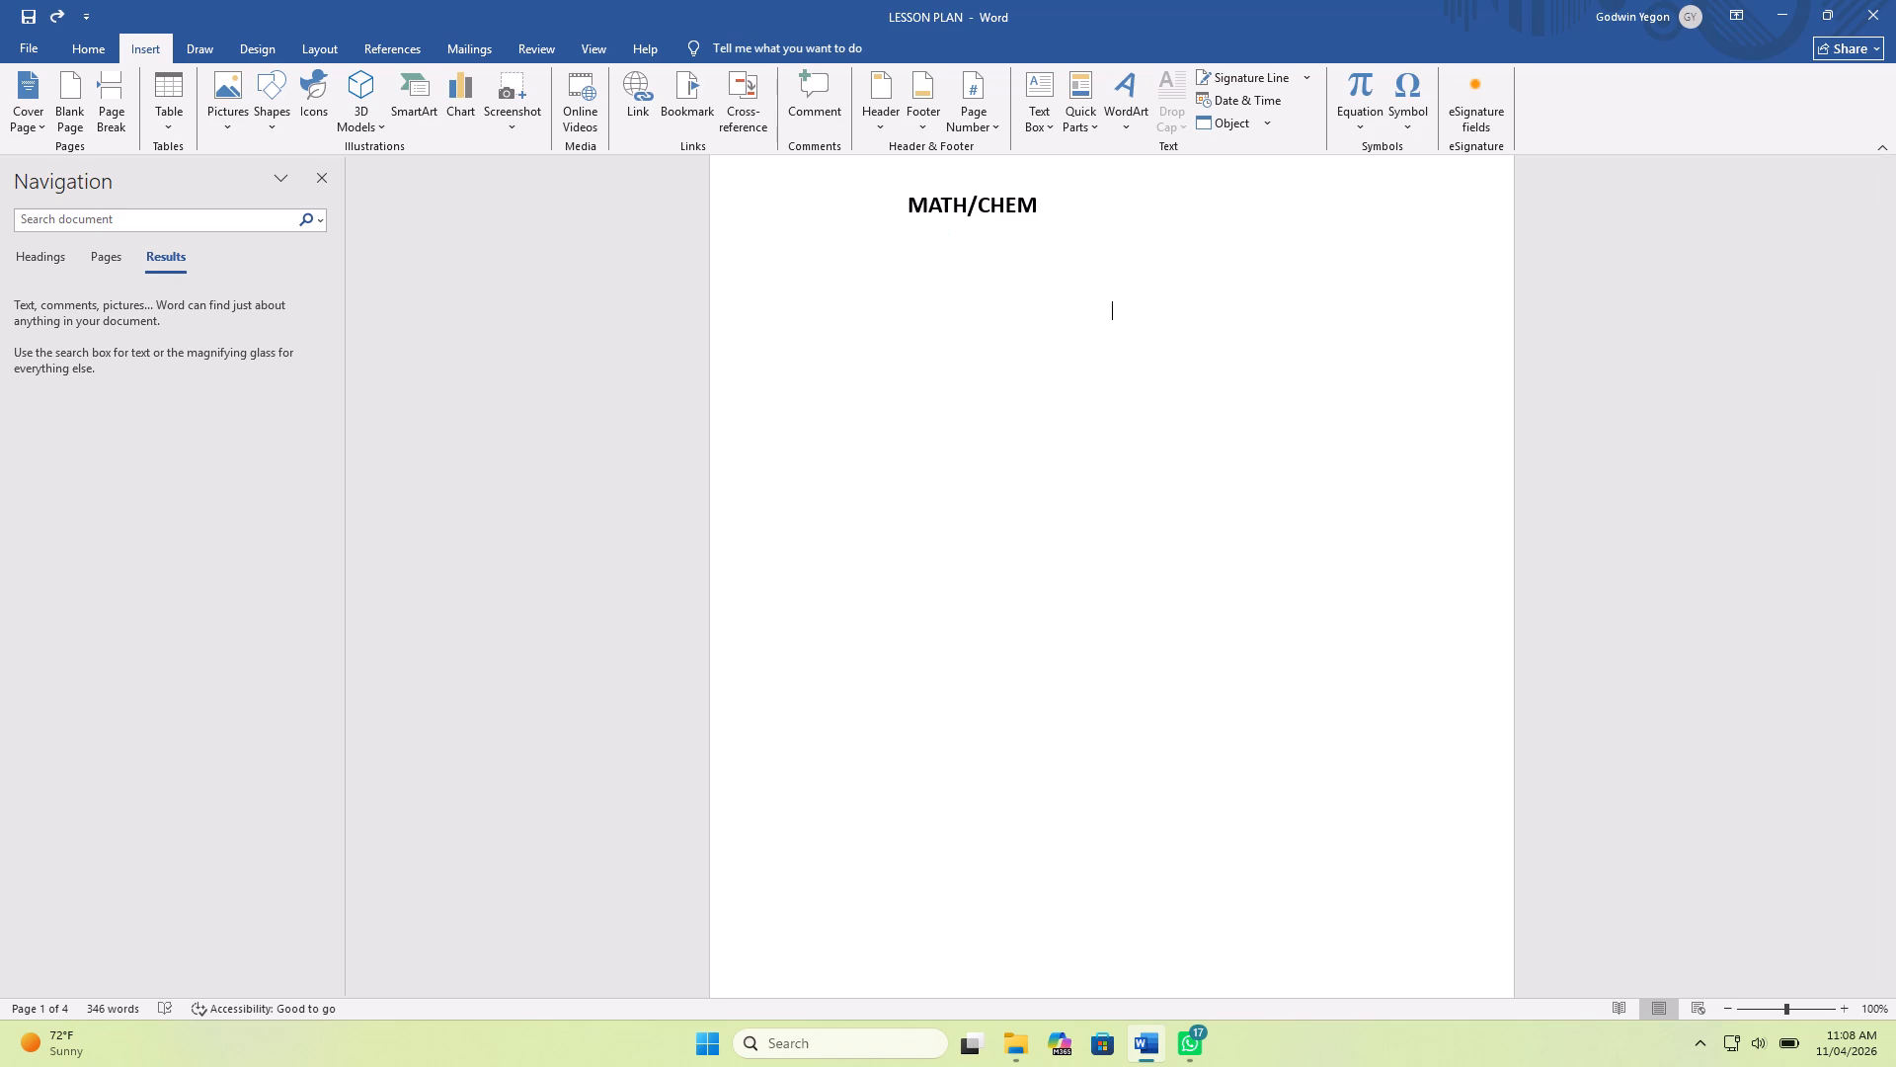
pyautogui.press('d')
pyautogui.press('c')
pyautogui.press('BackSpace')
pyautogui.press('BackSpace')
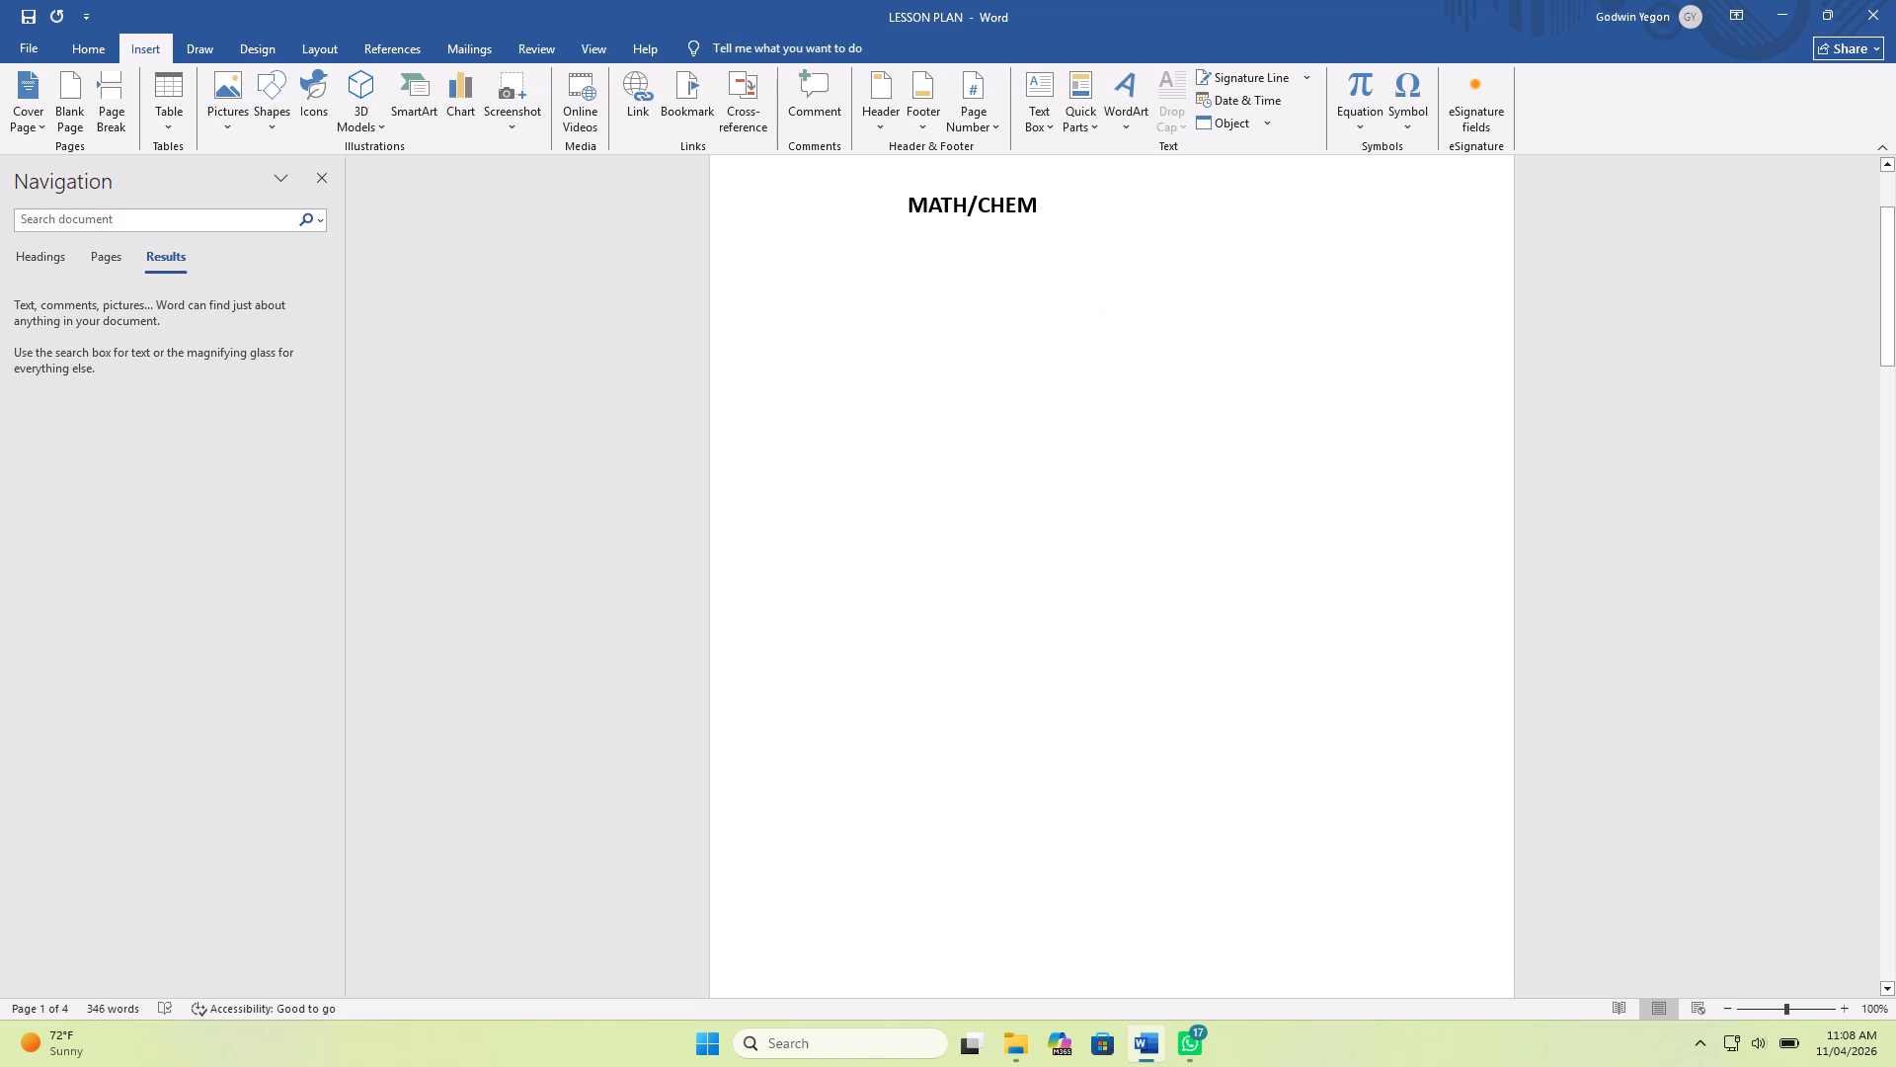
# Start a line at the page margin below the MATH/CHEM heading with the course code "DCT 3400:".
pyautogui.click(813, 325)
pyautogui.press('d')
pyautogui.write('CT')
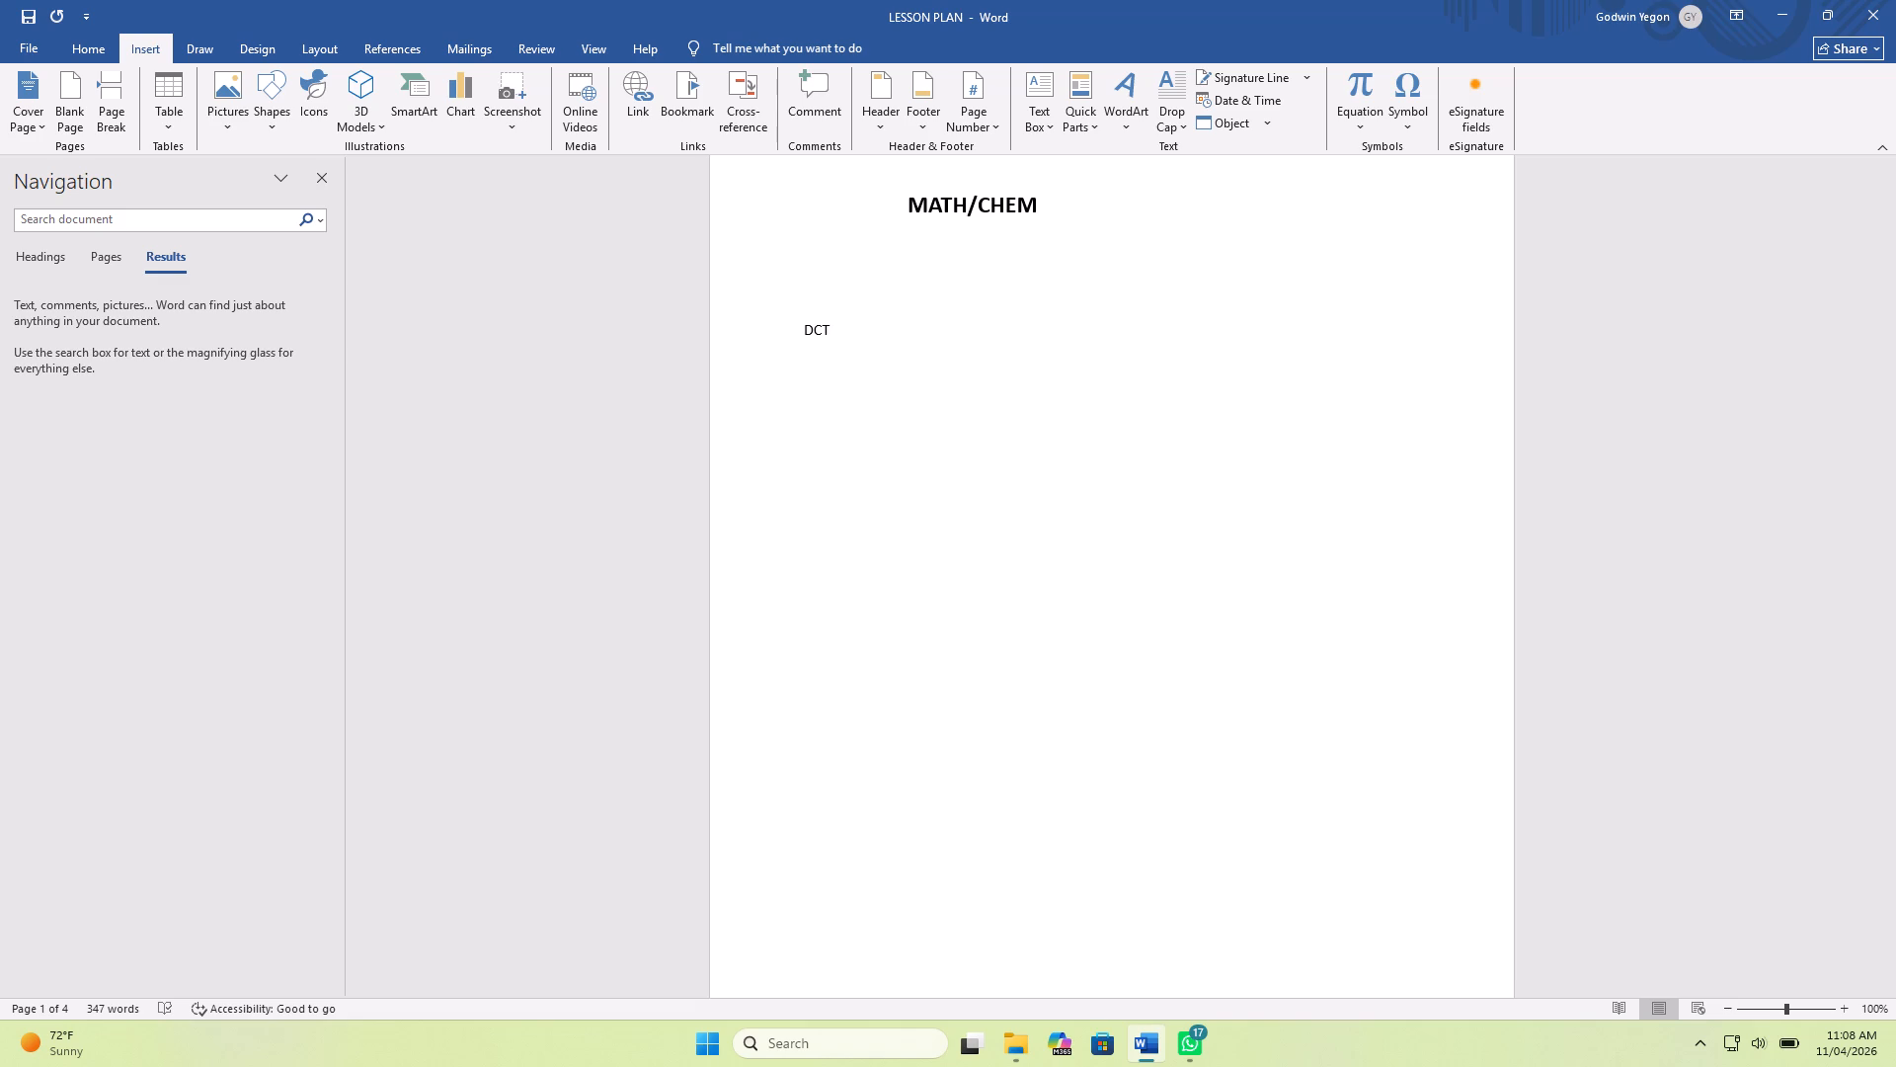
pyautogui.press('space')
pyautogui.write('3400')
pyautogui.press(';')
pyautogui.press('BackSpace')
pyautogui.hotkey('shift', ':')
# Add the course title "COMPETENCE BASED LEARNING AND MICRO TEACHING" directly after the course code.
pyautogui.write('COMPETENCE')
pyautogui.press('space')
pyautogui.write('BASED')
pyautogui.press('space')
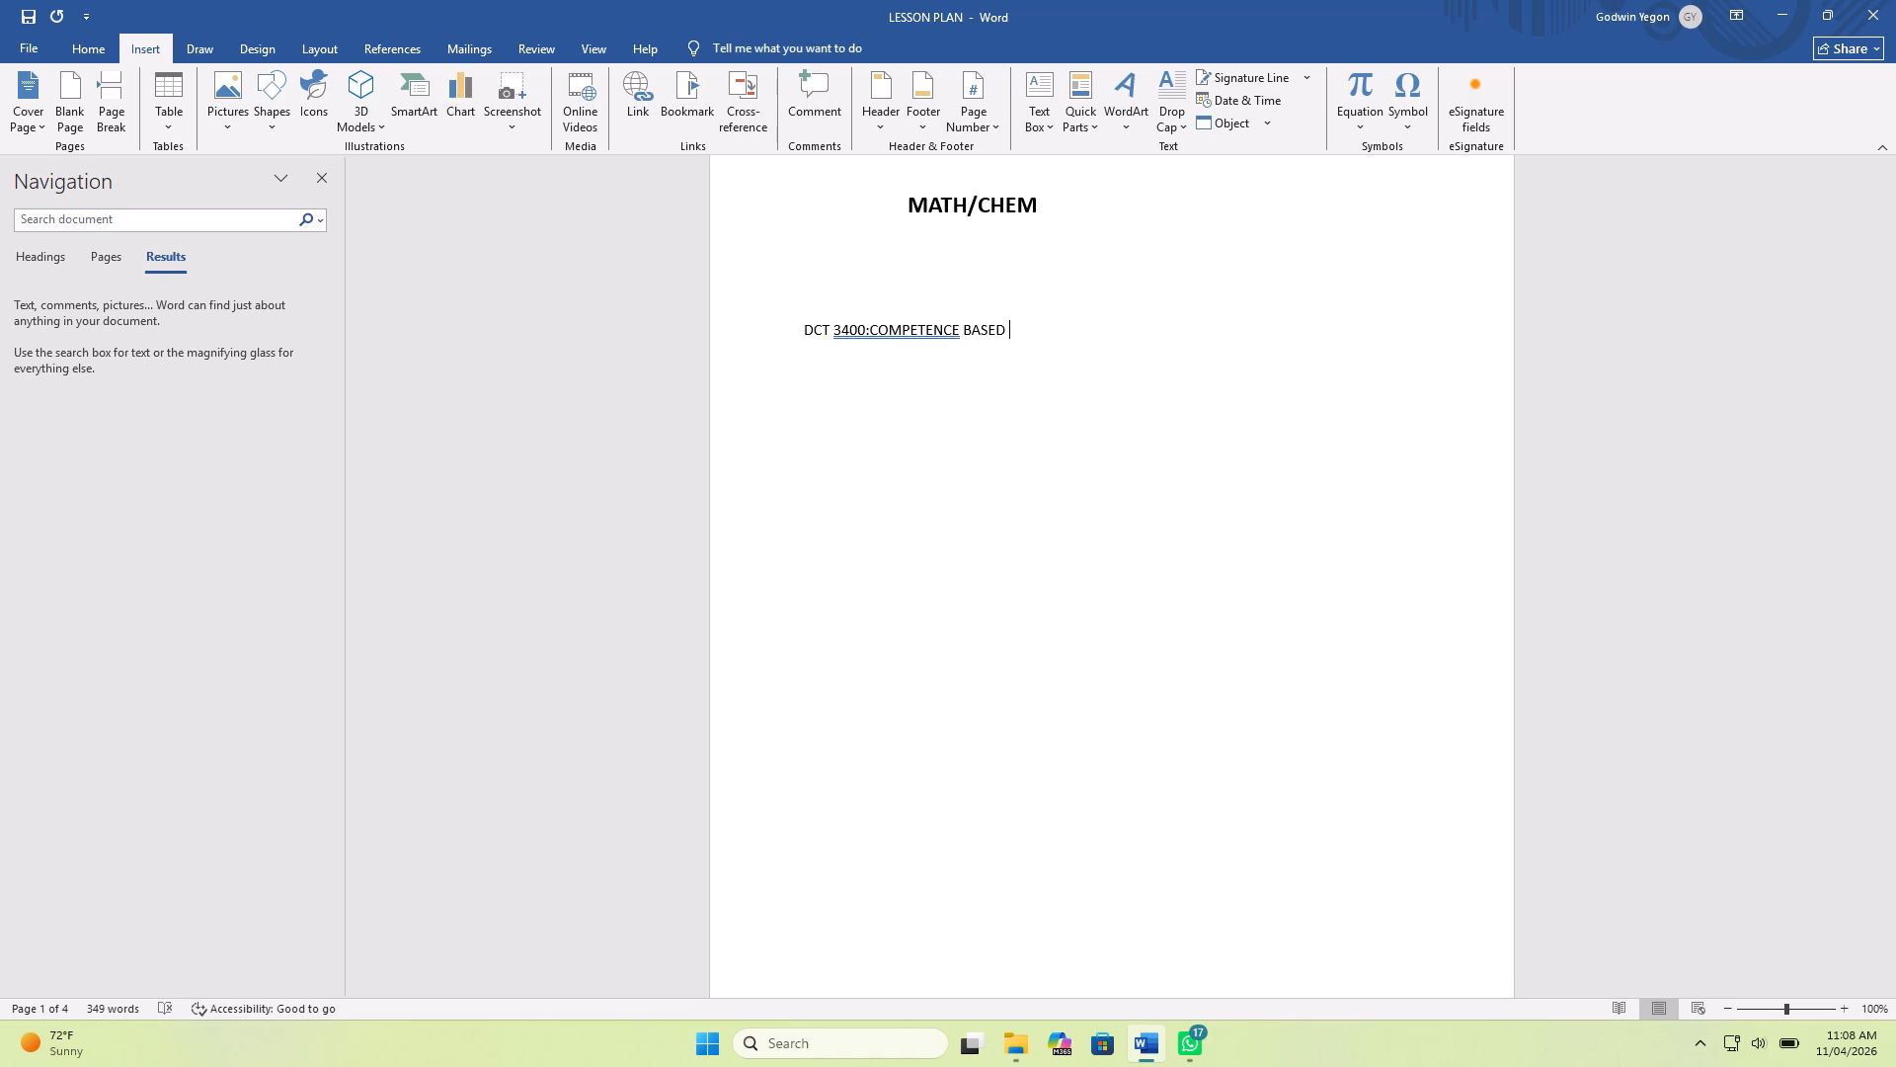
pyautogui.press('l')
pyautogui.write('EARNING')
pyautogui.press('space')
pyautogui.write('AND MICRO')
pyautogui.press('space')
pyautogui.write('TEACHING')
pyautogui.press('space')
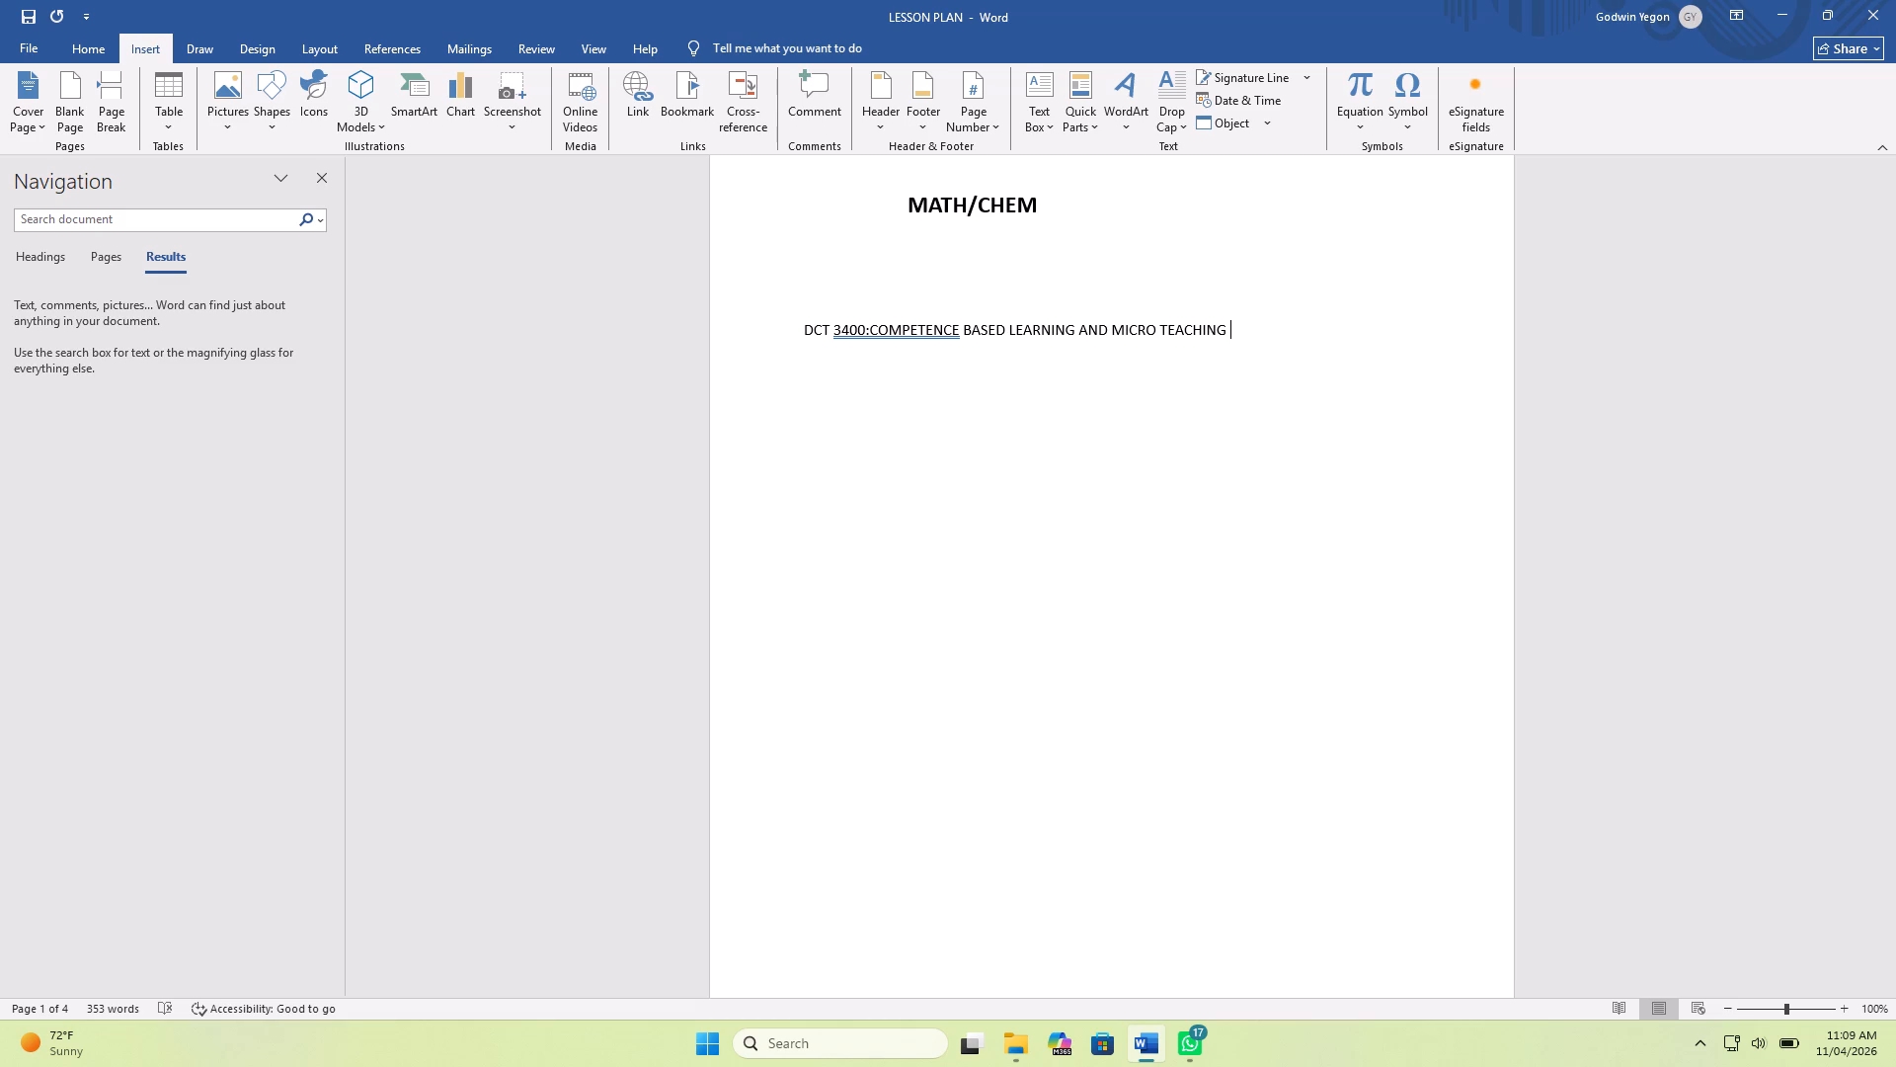
# Append "(MATHEMATICS)" to the end of the course title line.
pyautogui.press('9')
pyautogui.press('BackSpace')
pyautogui.hotkey('shift', '(')
pyautogui.write('MATH')
pyautogui.press('e')
pyautogui.press('m')
pyautogui.write('AT')
pyautogui.press('i')
pyautogui.write('CS')
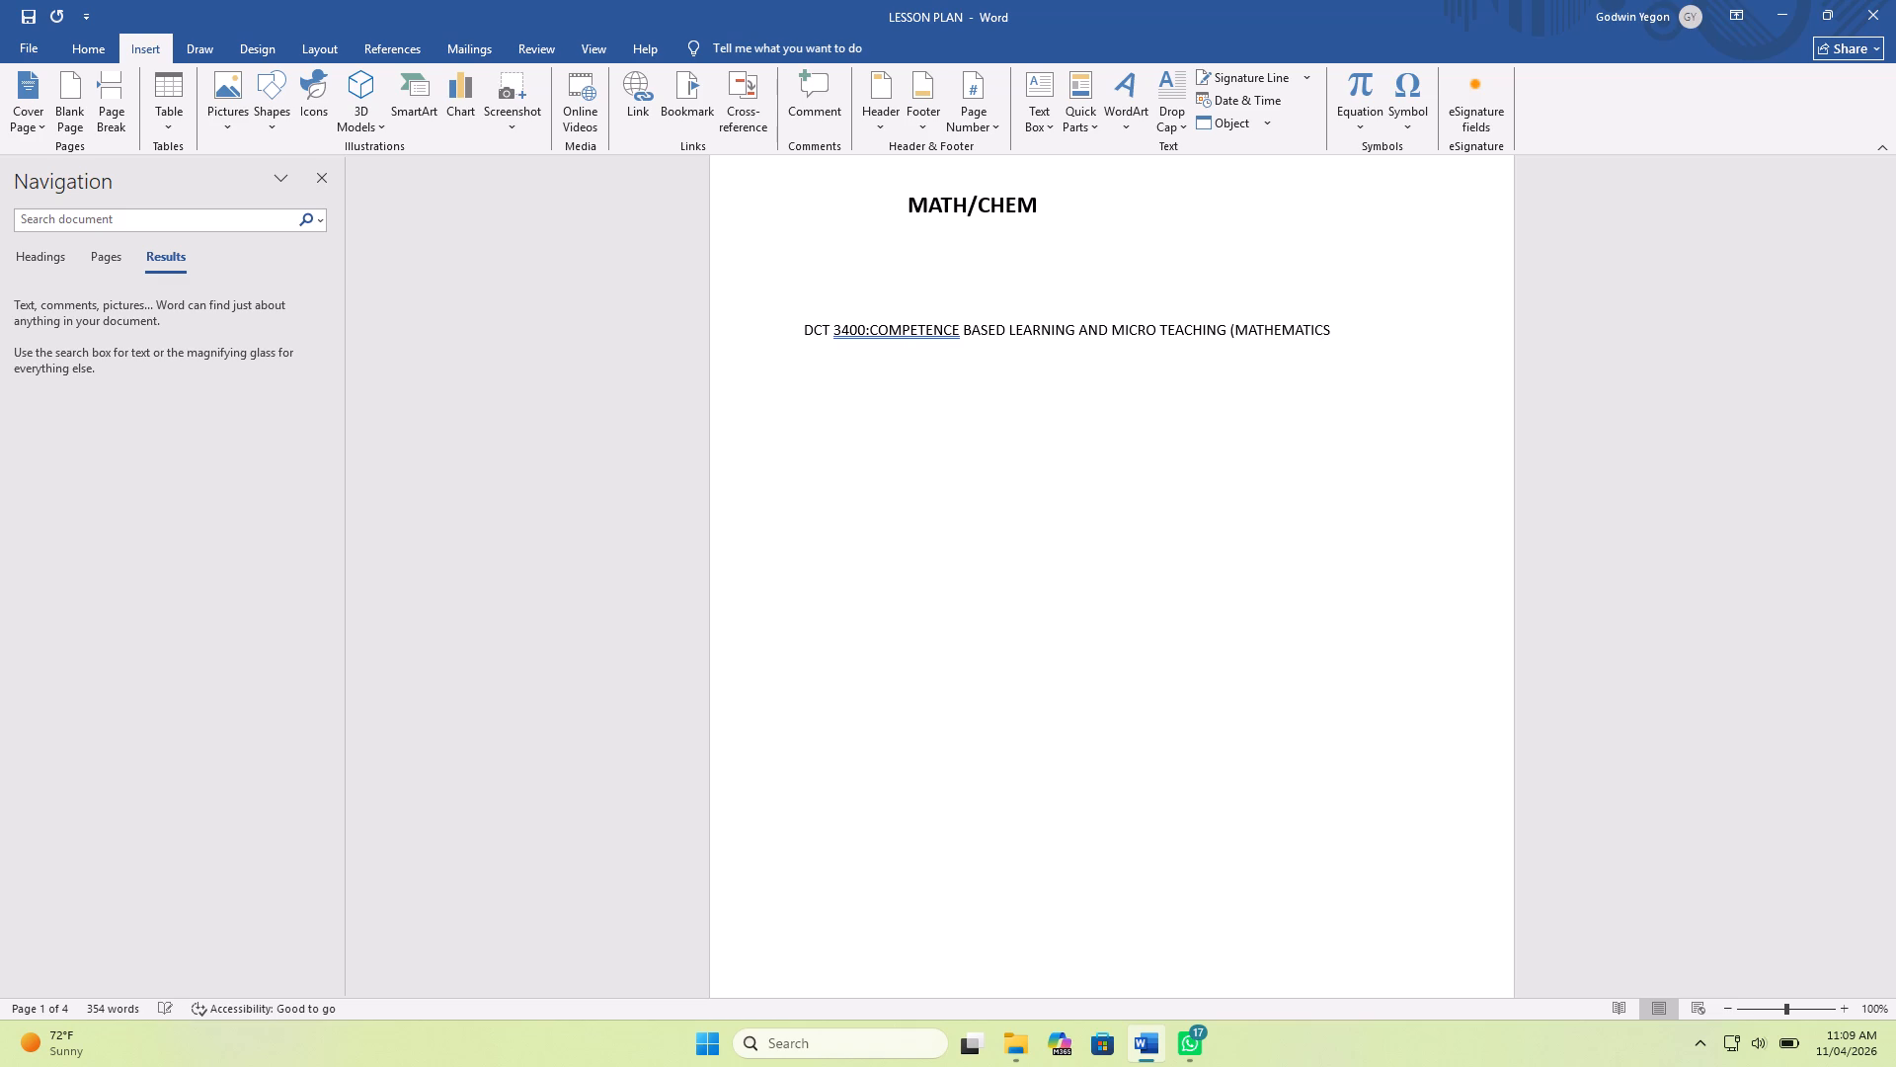
pyautogui.hotkey('shift', ')')
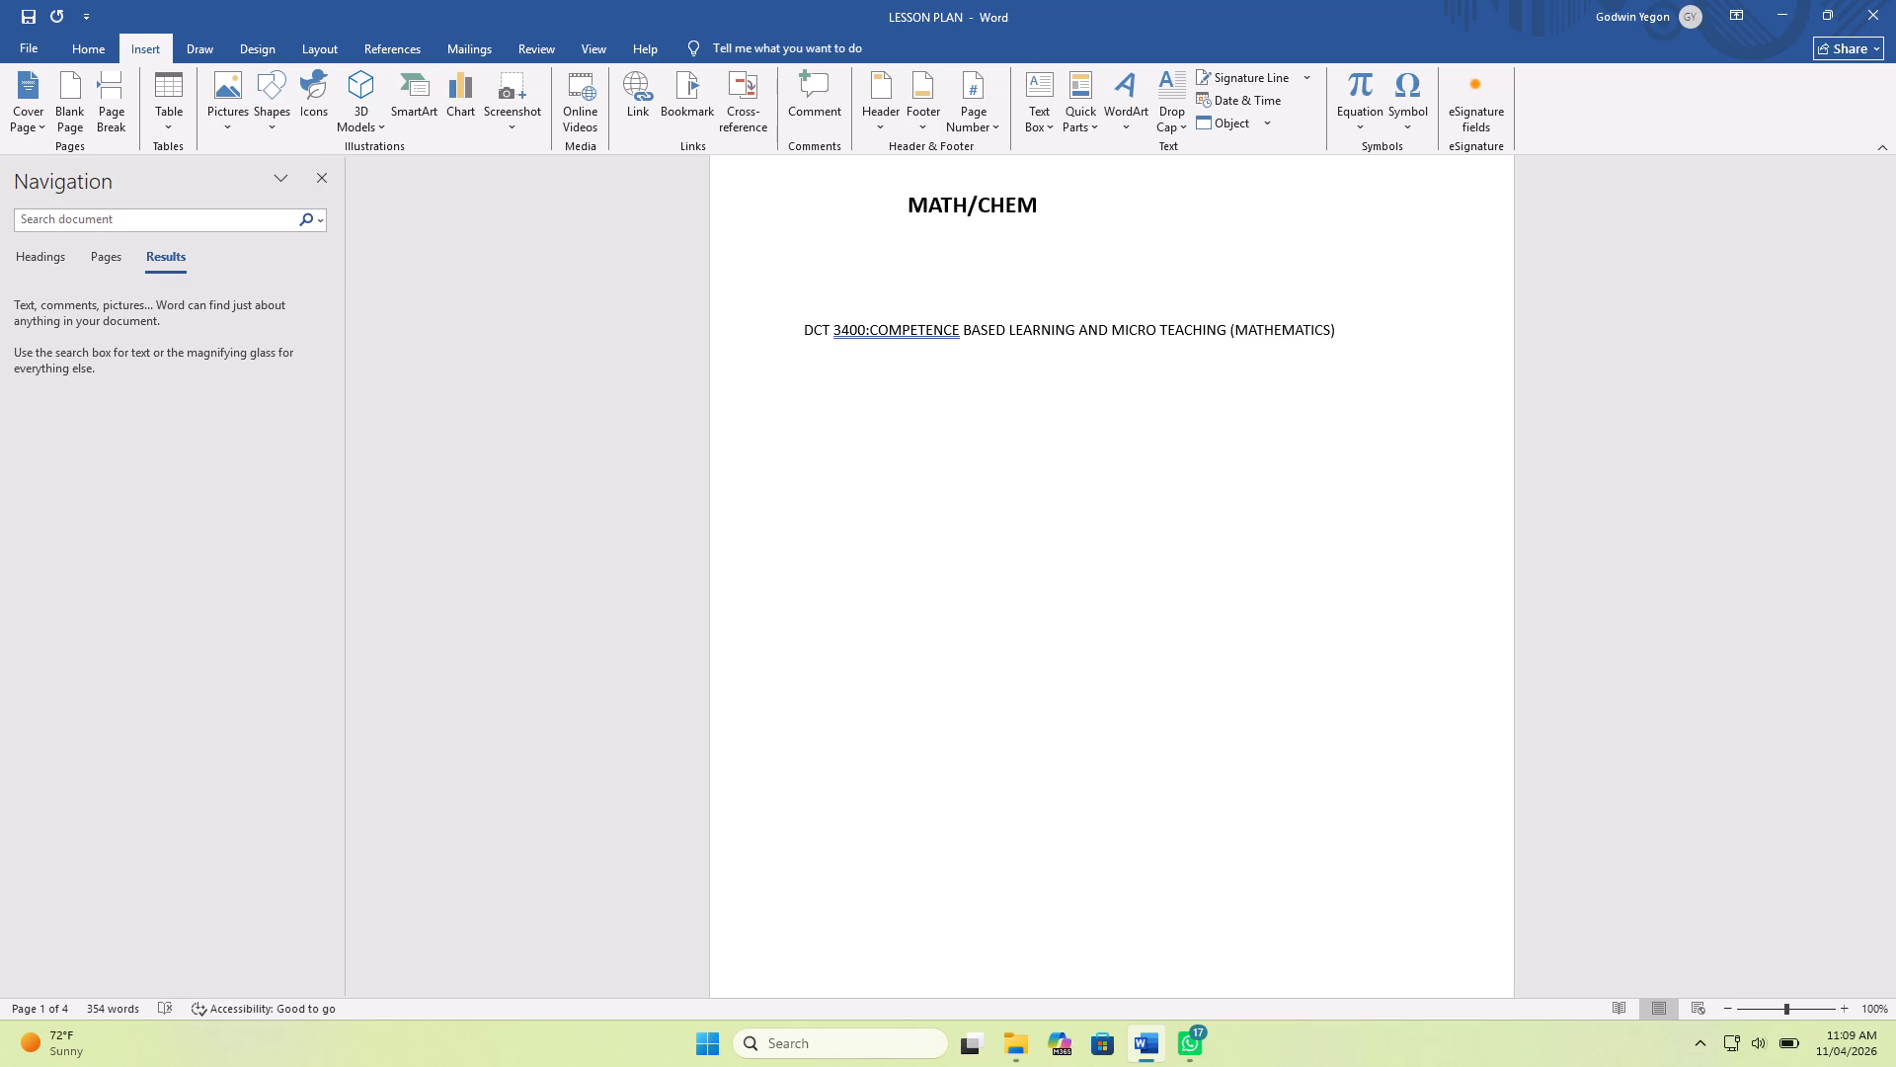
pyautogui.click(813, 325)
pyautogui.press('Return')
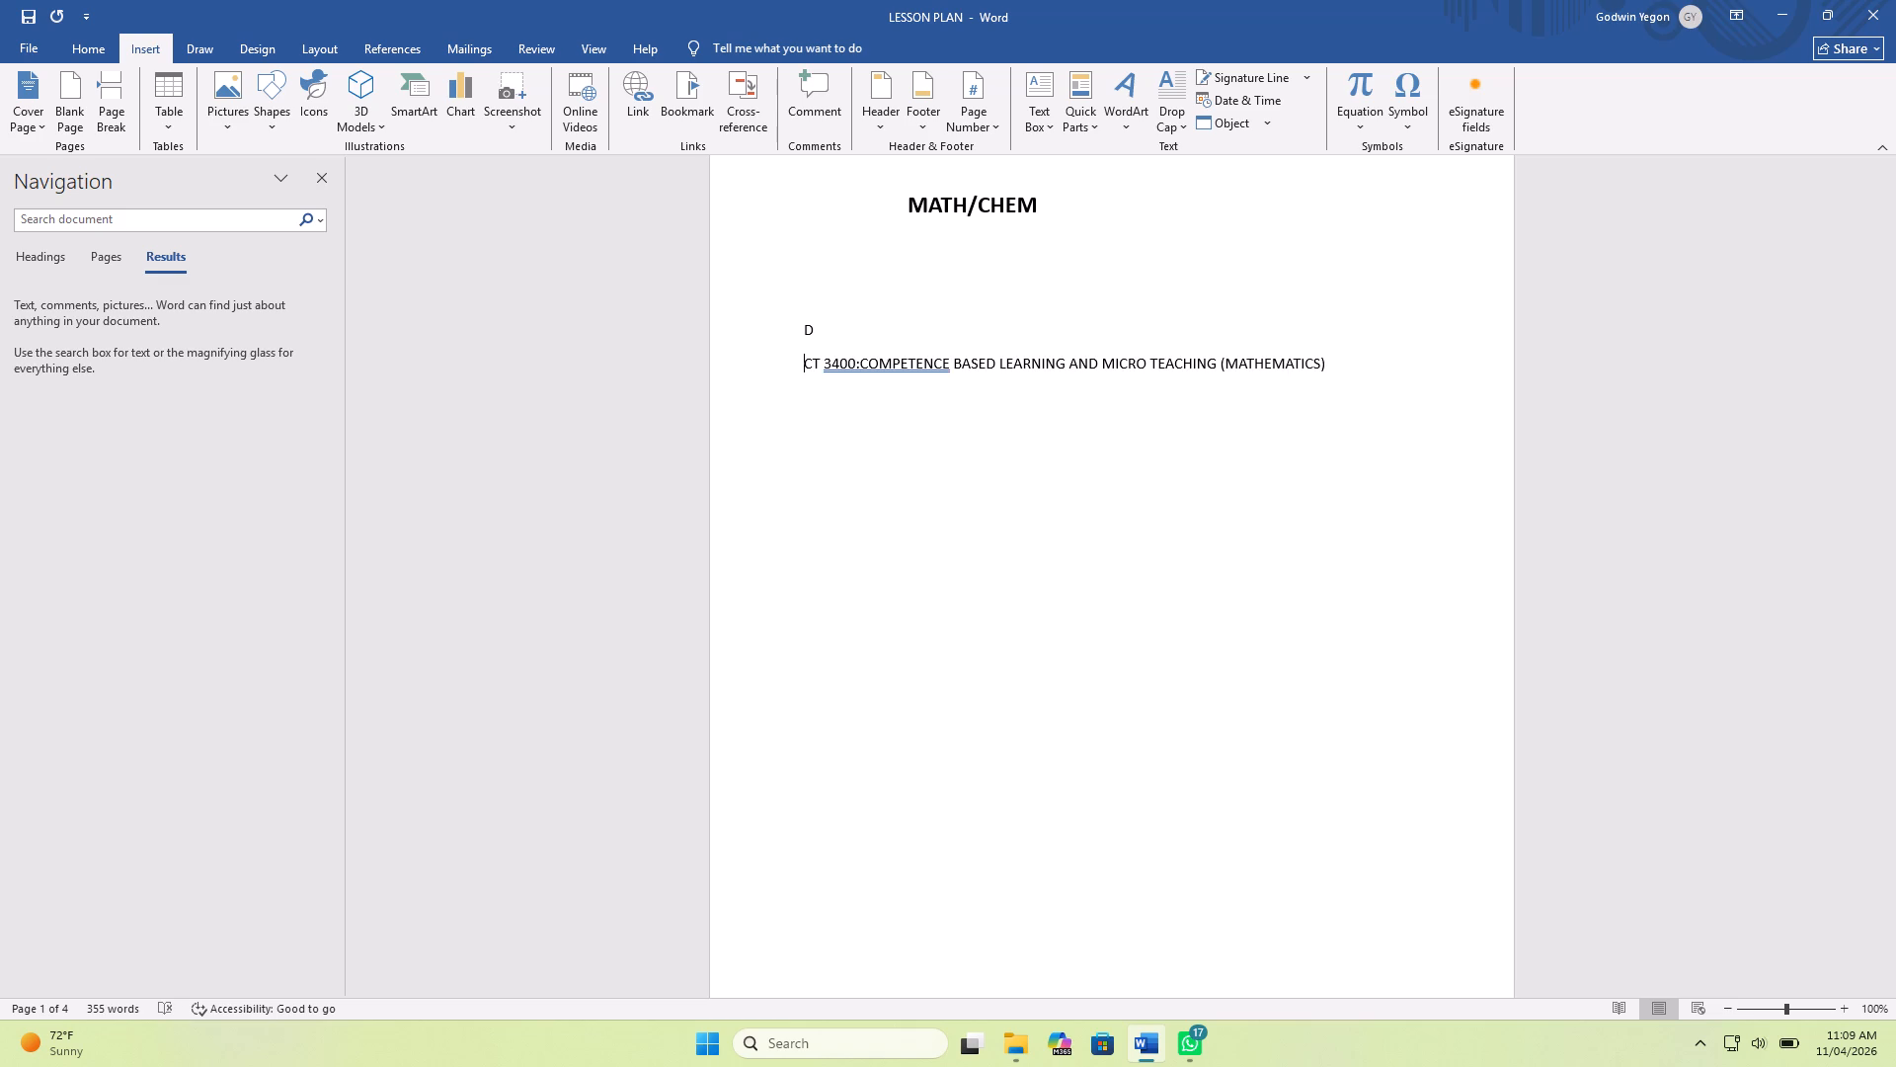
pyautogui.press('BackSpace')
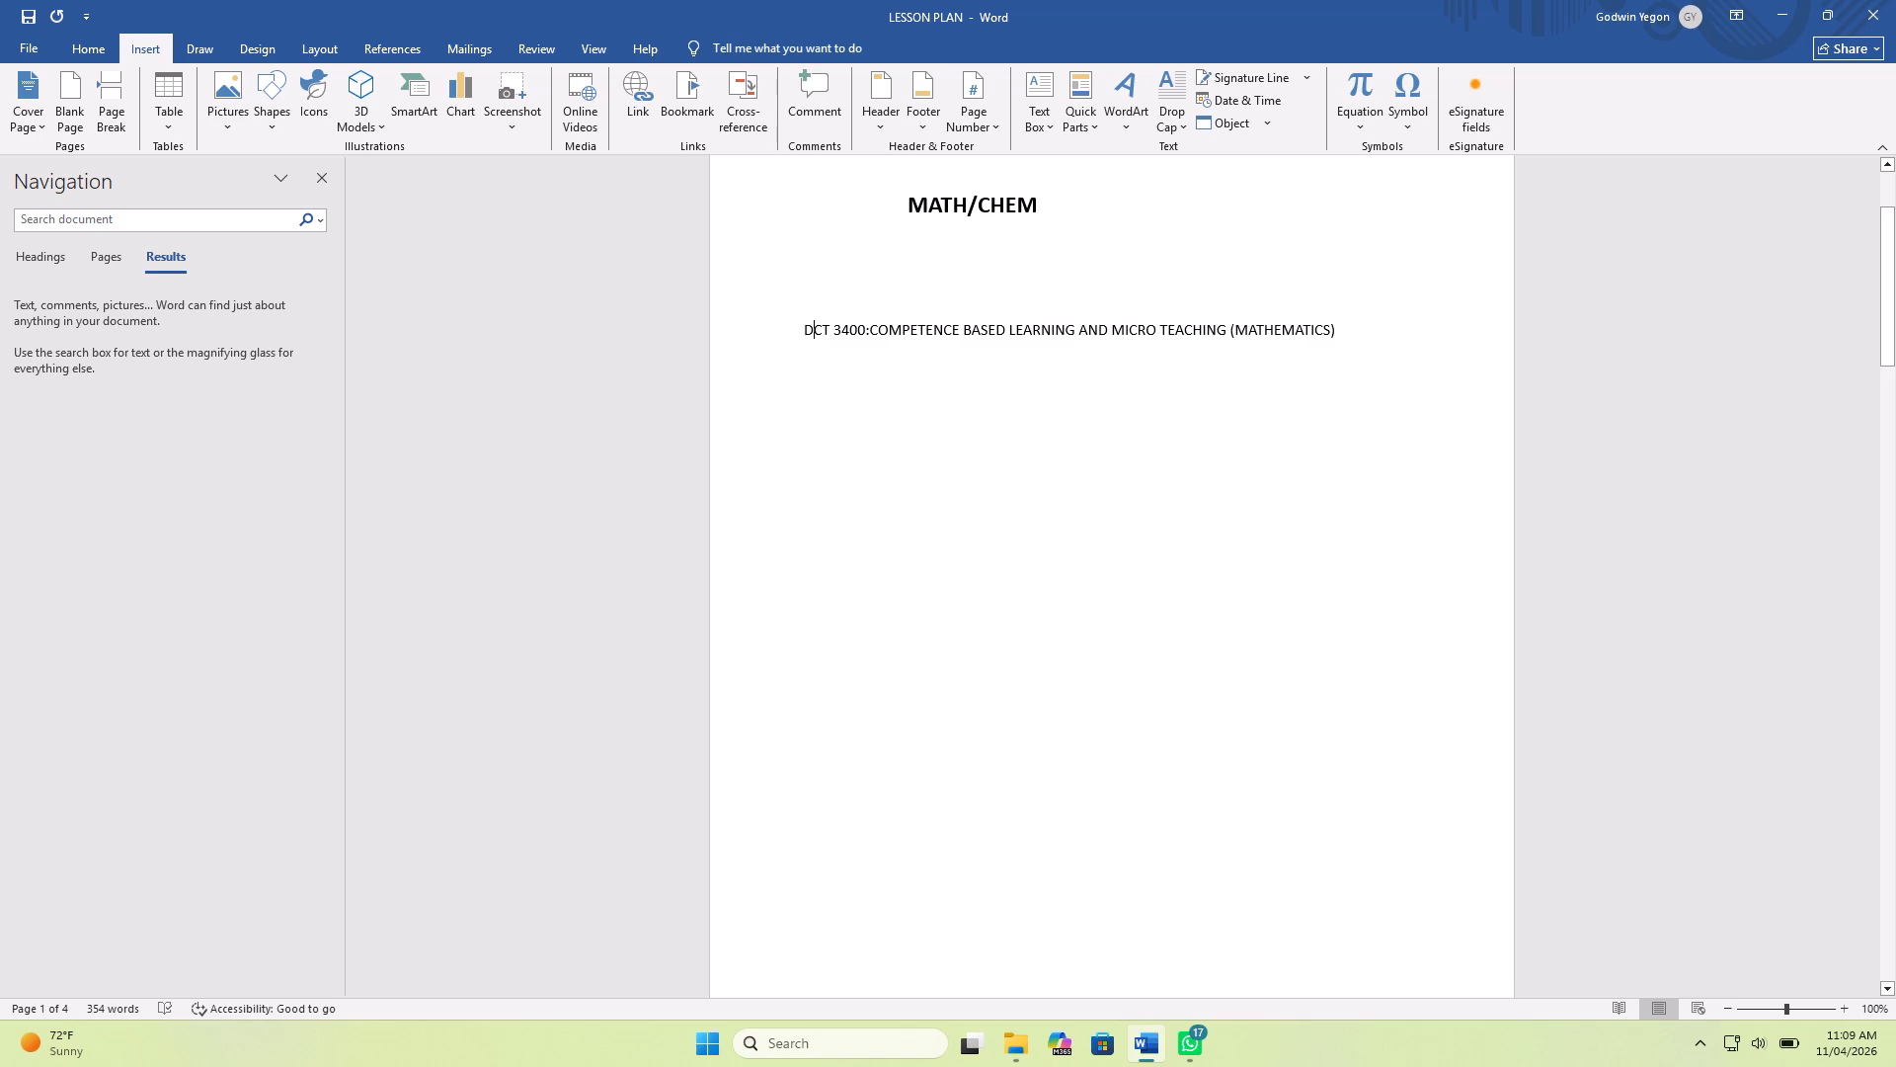
# Add the line "GROUP ASSIGNMENT(LESSON PLAN)" beneath the course title.
pyautogui.click(1340, 335)
pyautogui.press('Return')
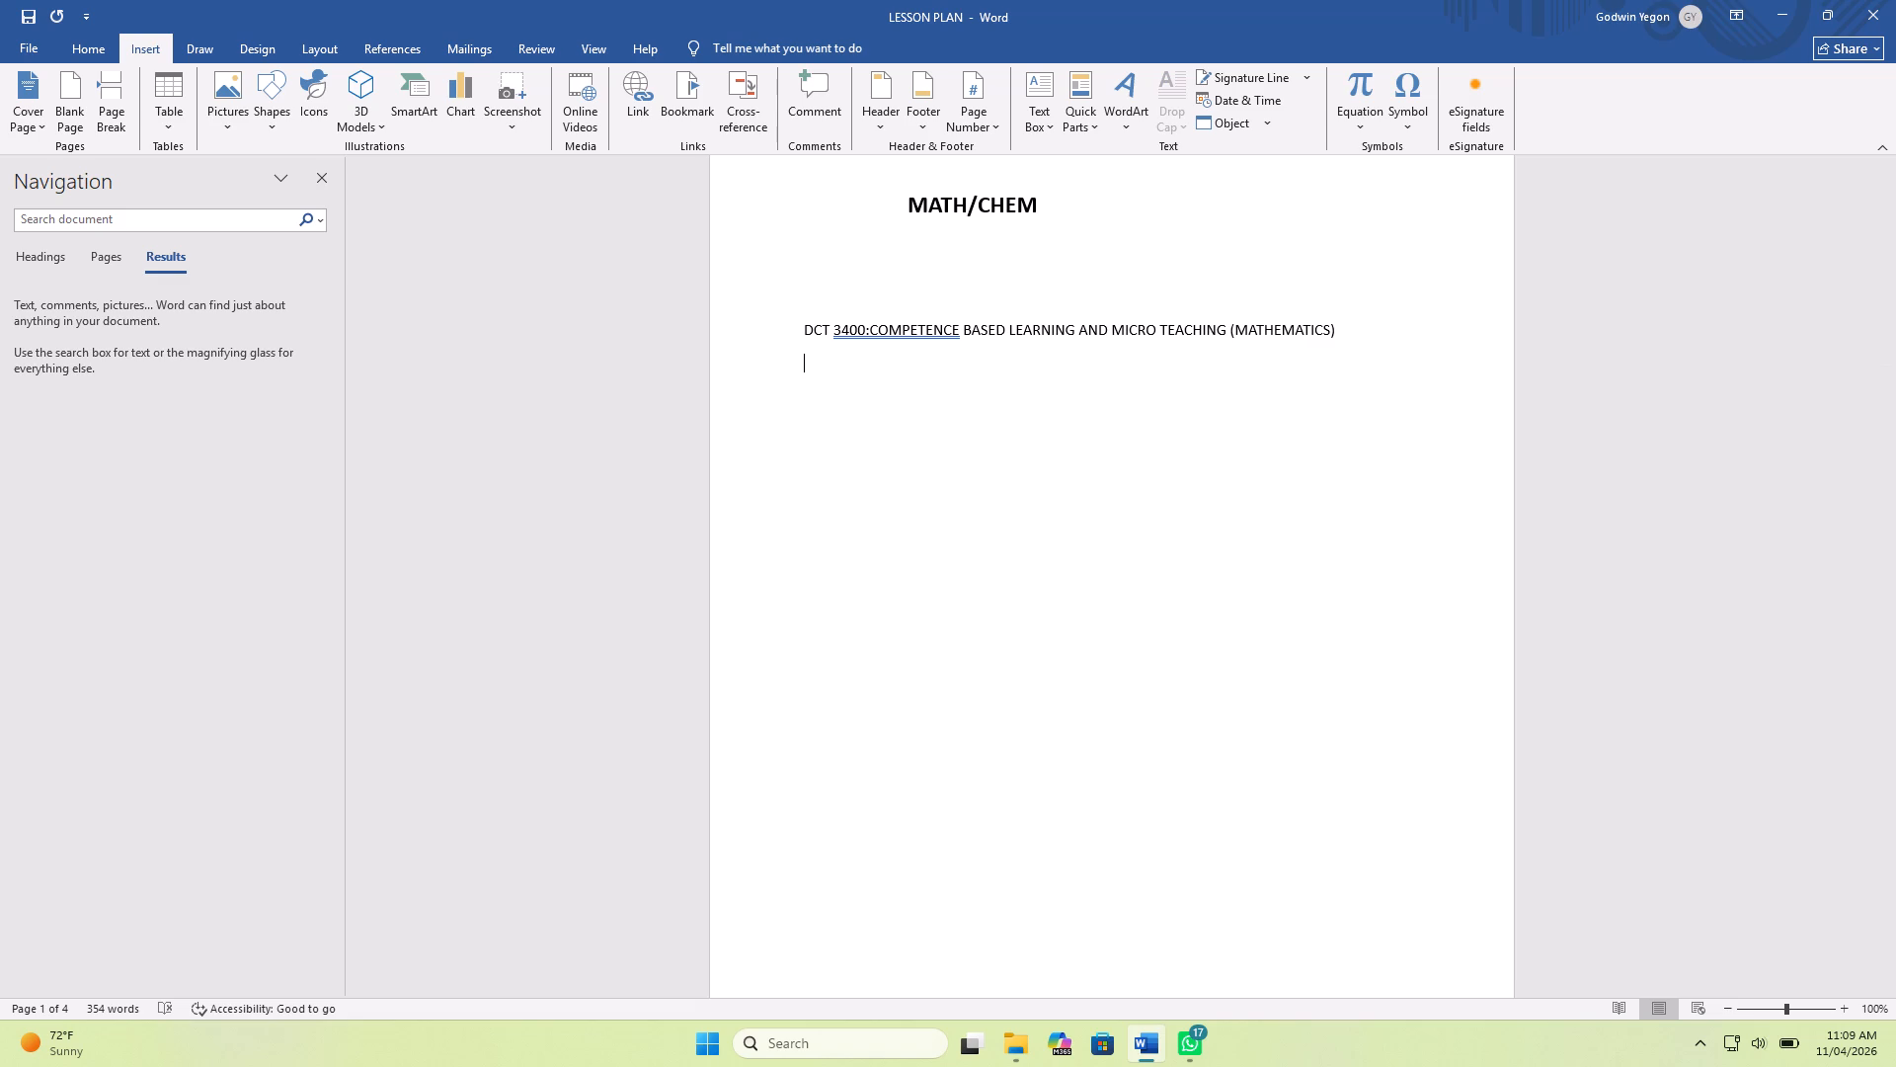
pyautogui.write('GR')
pyautogui.write('OUP')
pyautogui.press('space')
pyautogui.write('ASSIGNMENT')
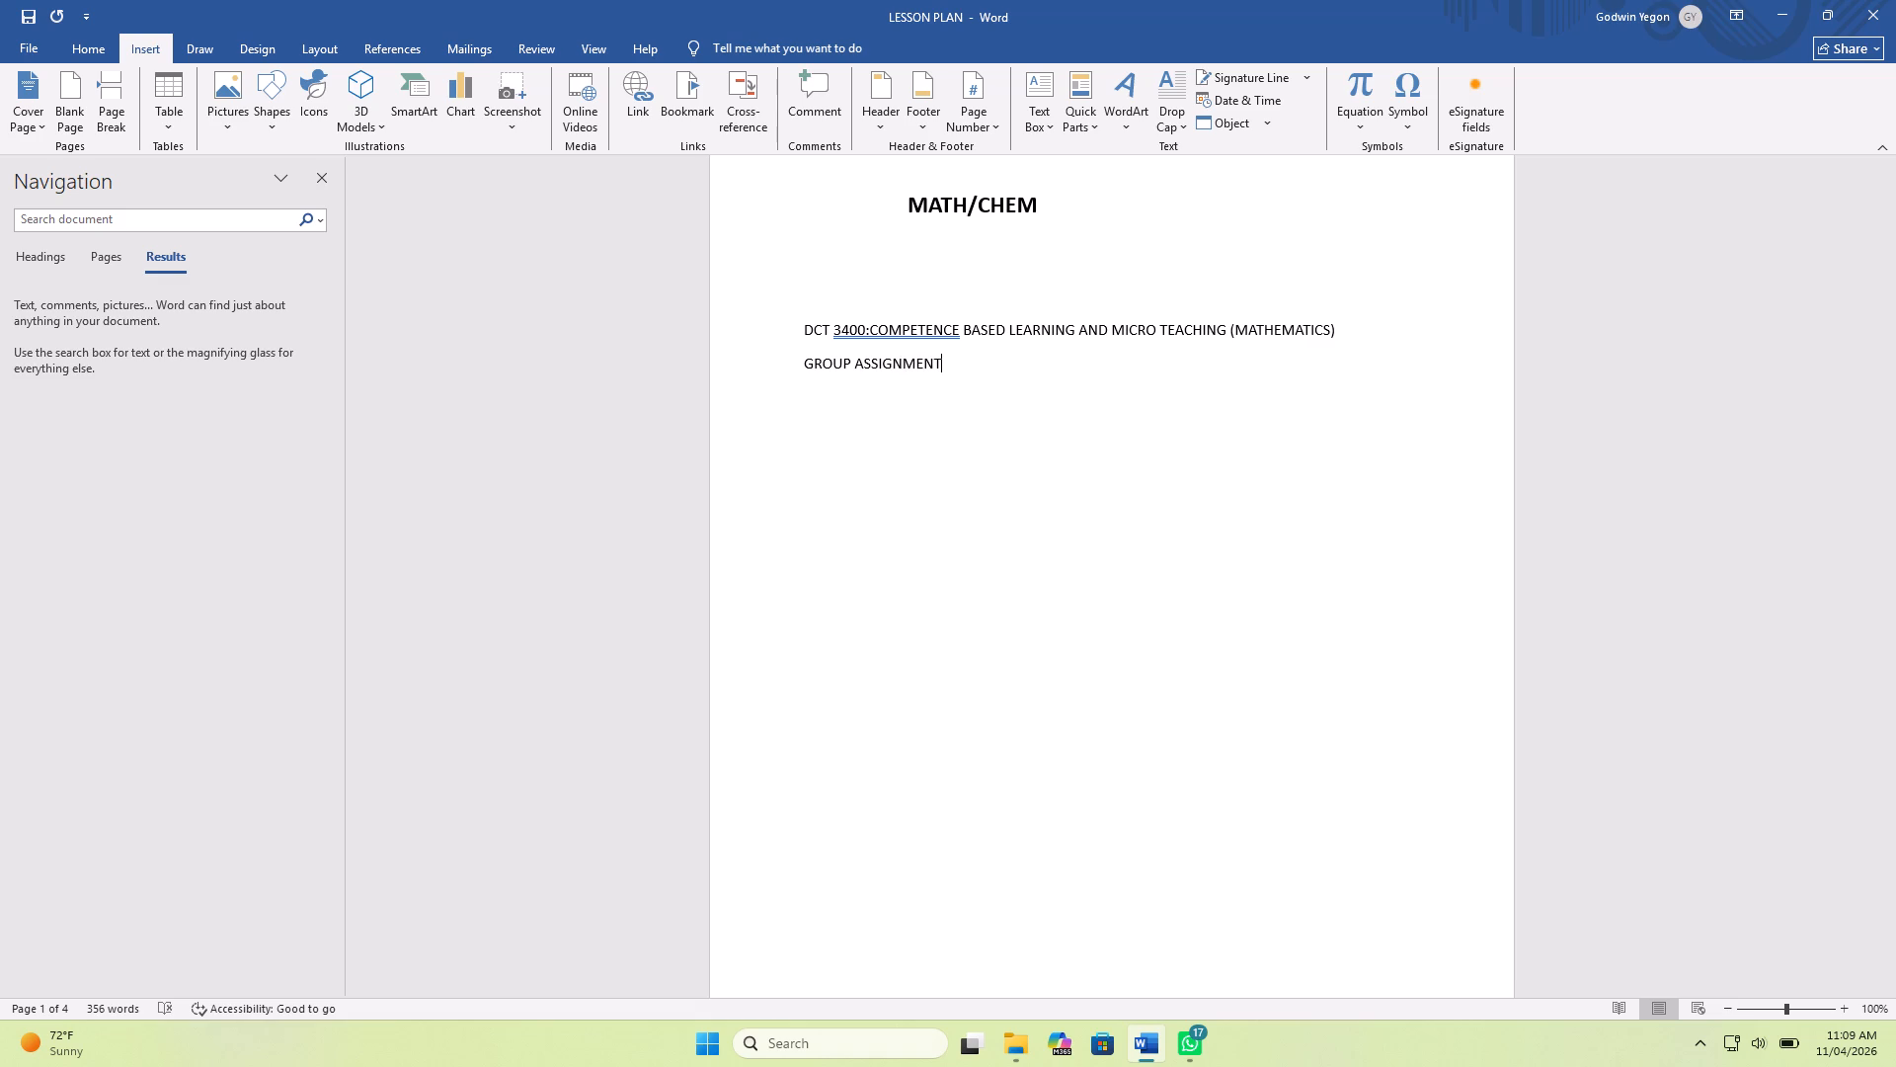
pyautogui.hotkey('shift', '(')
pyautogui.write('LESSO')
pyautogui.write('N PLAN')
pyautogui.hotkey('shift', ')')
# Add the heading "GROUP MEMBERS" on a new line beneath the group assignment line.
pyautogui.press('Return')
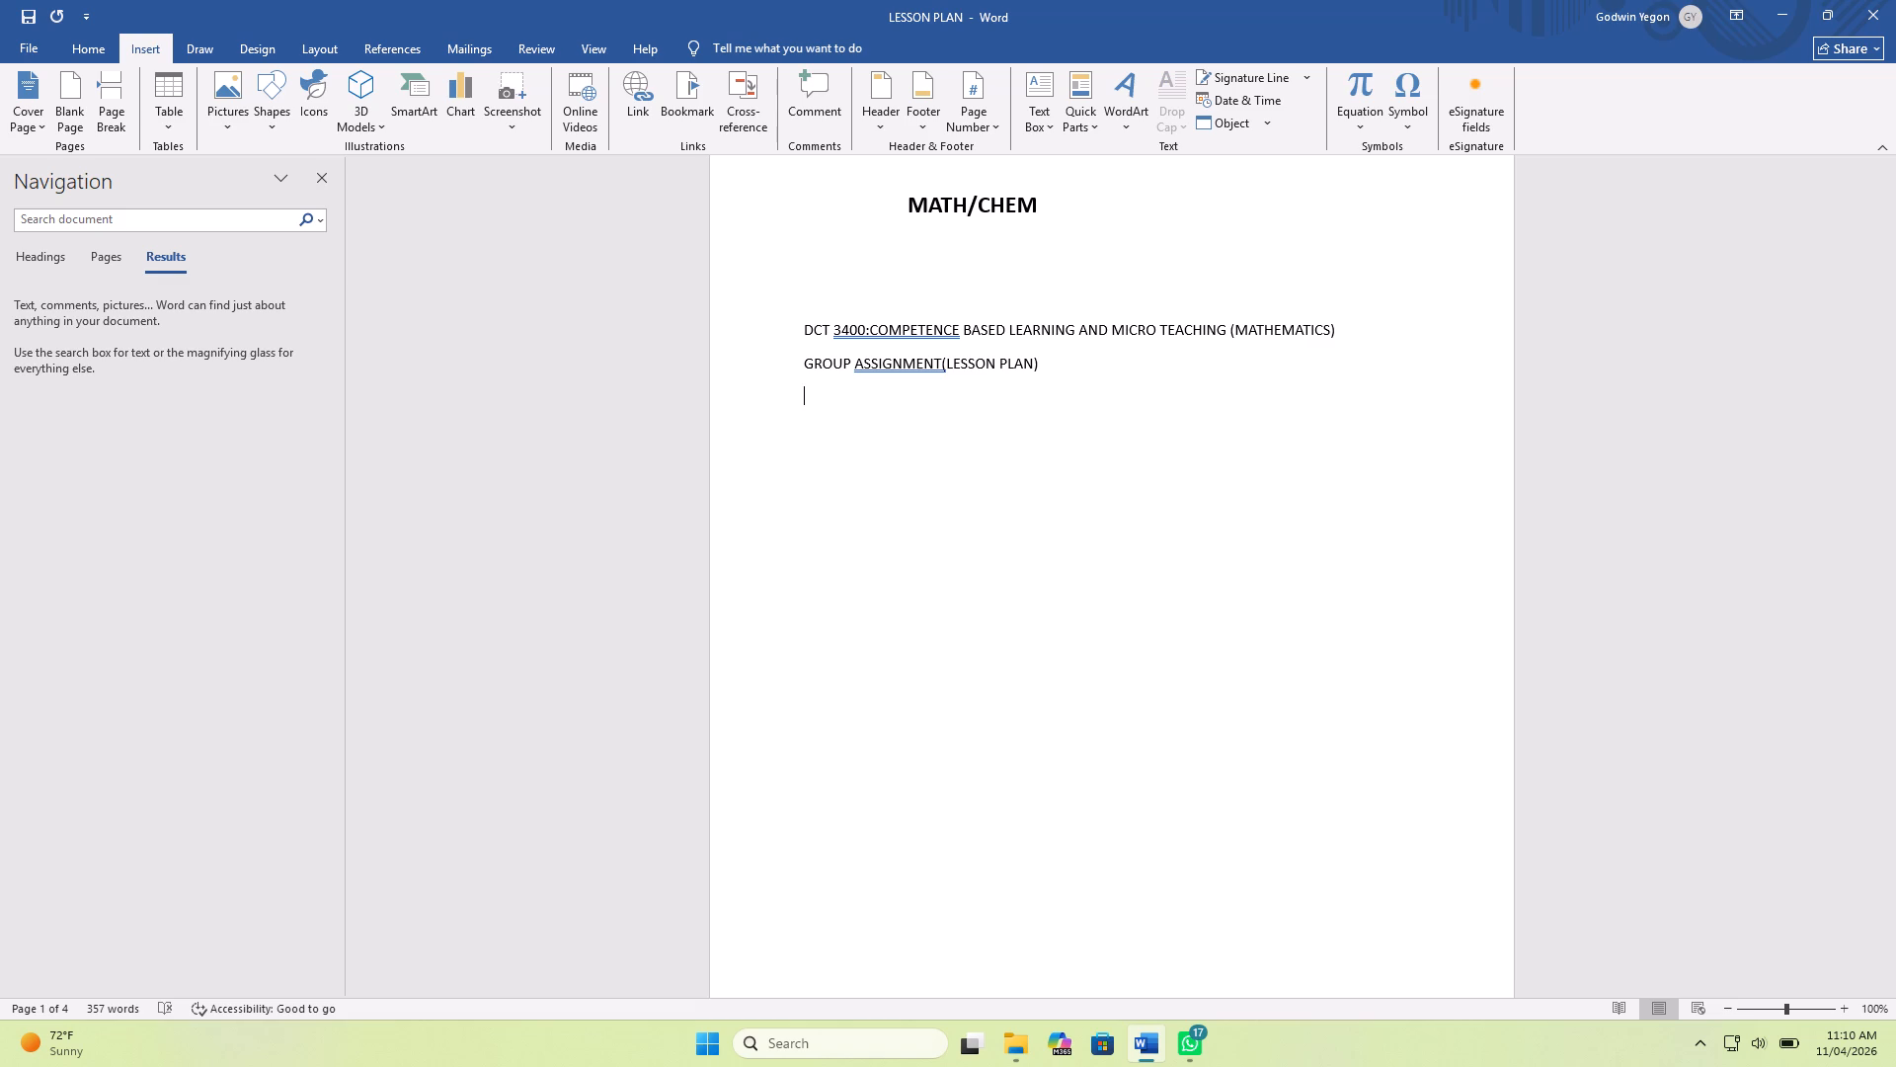
pyautogui.press('g')
pyautogui.write('ROU')
pyautogui.write('P MEM')
pyautogui.write('BERS')
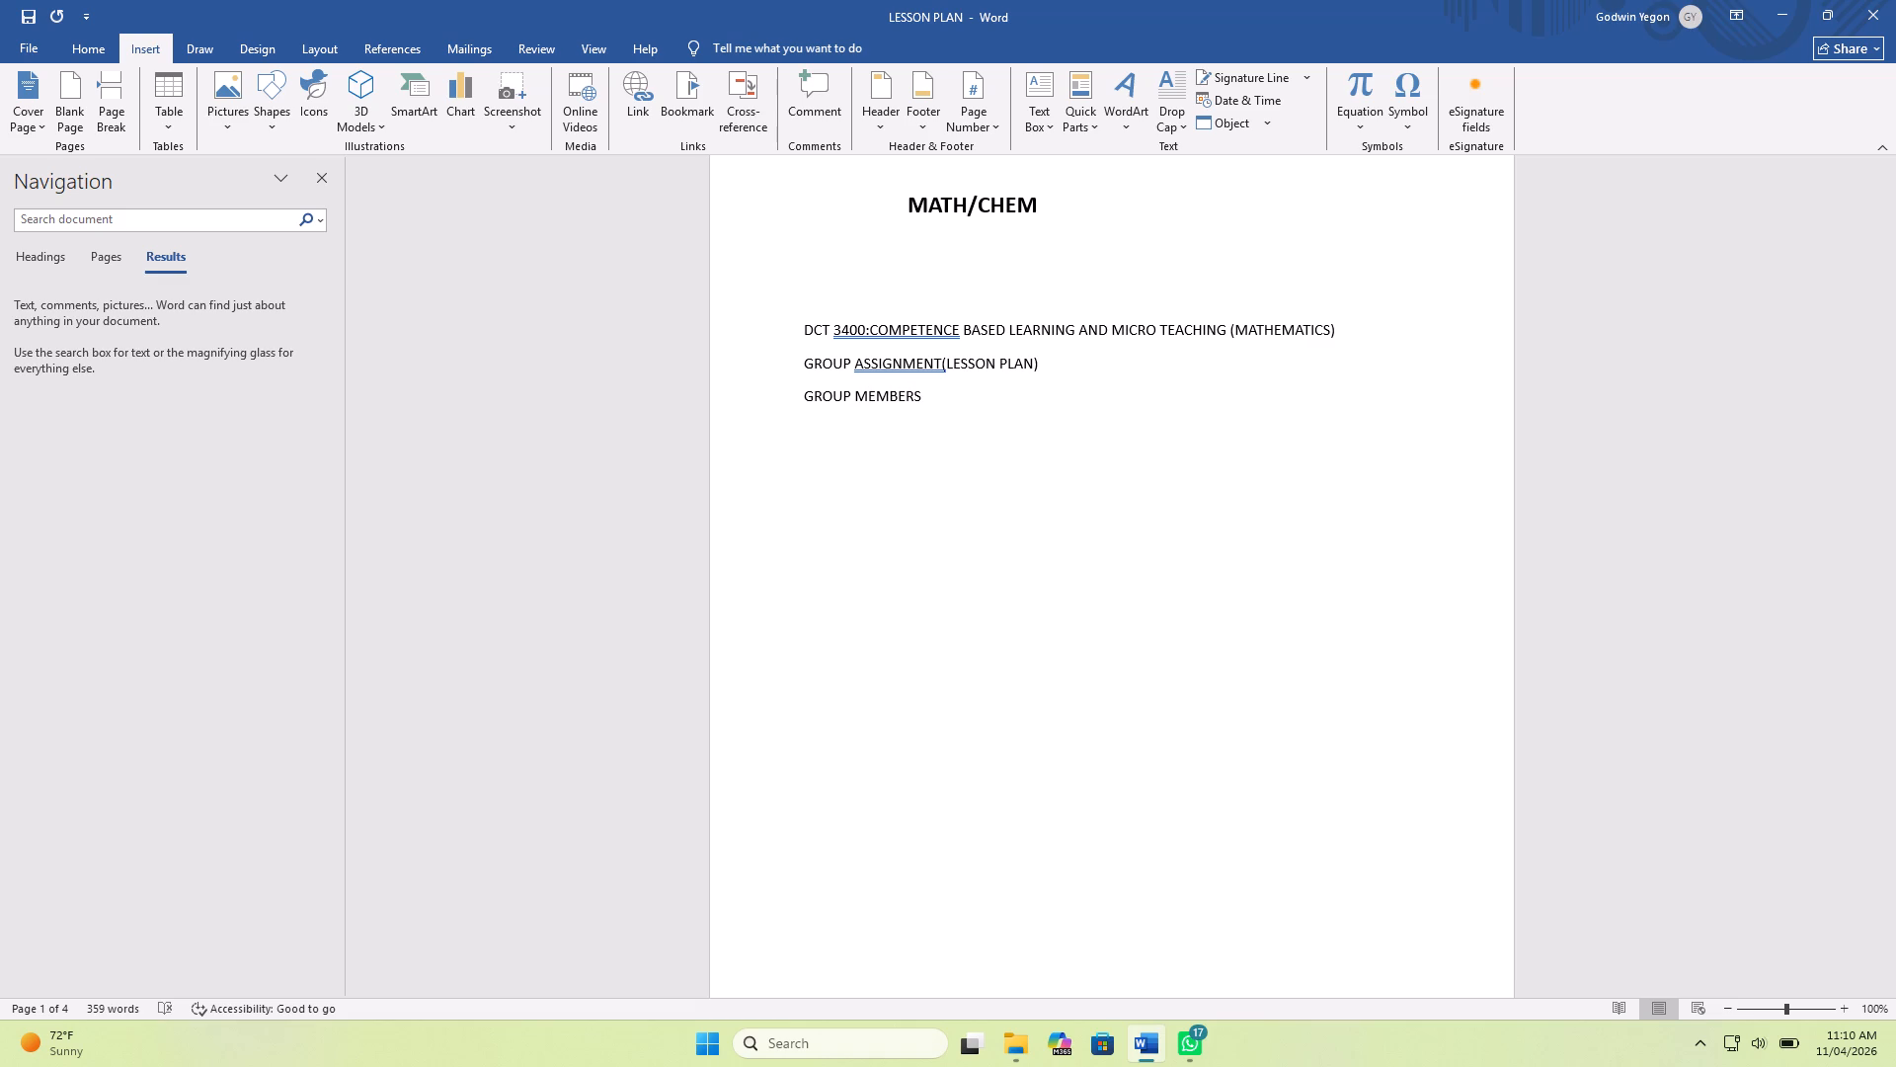
# Ignore once the grammar flag on "3400:COMPETENCE" in the course title line.
pyautogui.rightClick(903, 331)
pyautogui.click(904, 331)
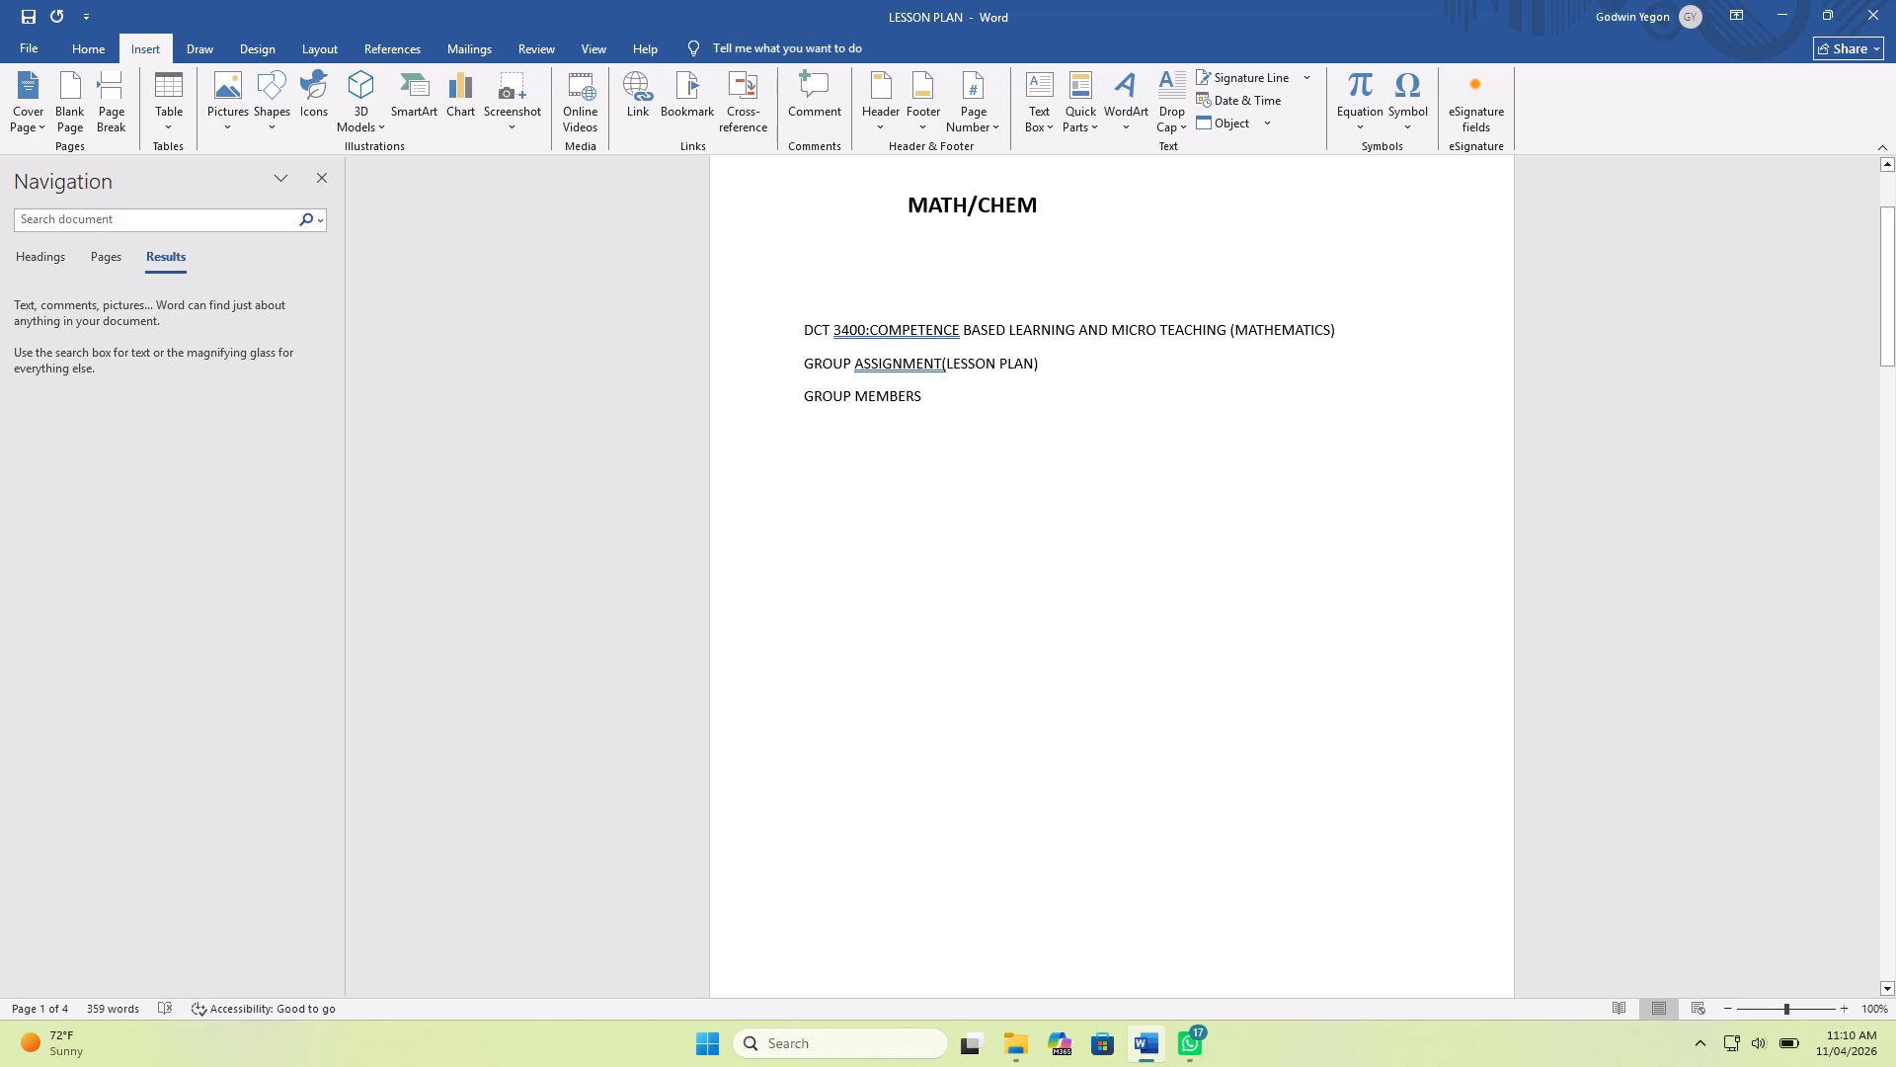
pyautogui.rightClick(904, 331)
pyautogui.click(899, 366)
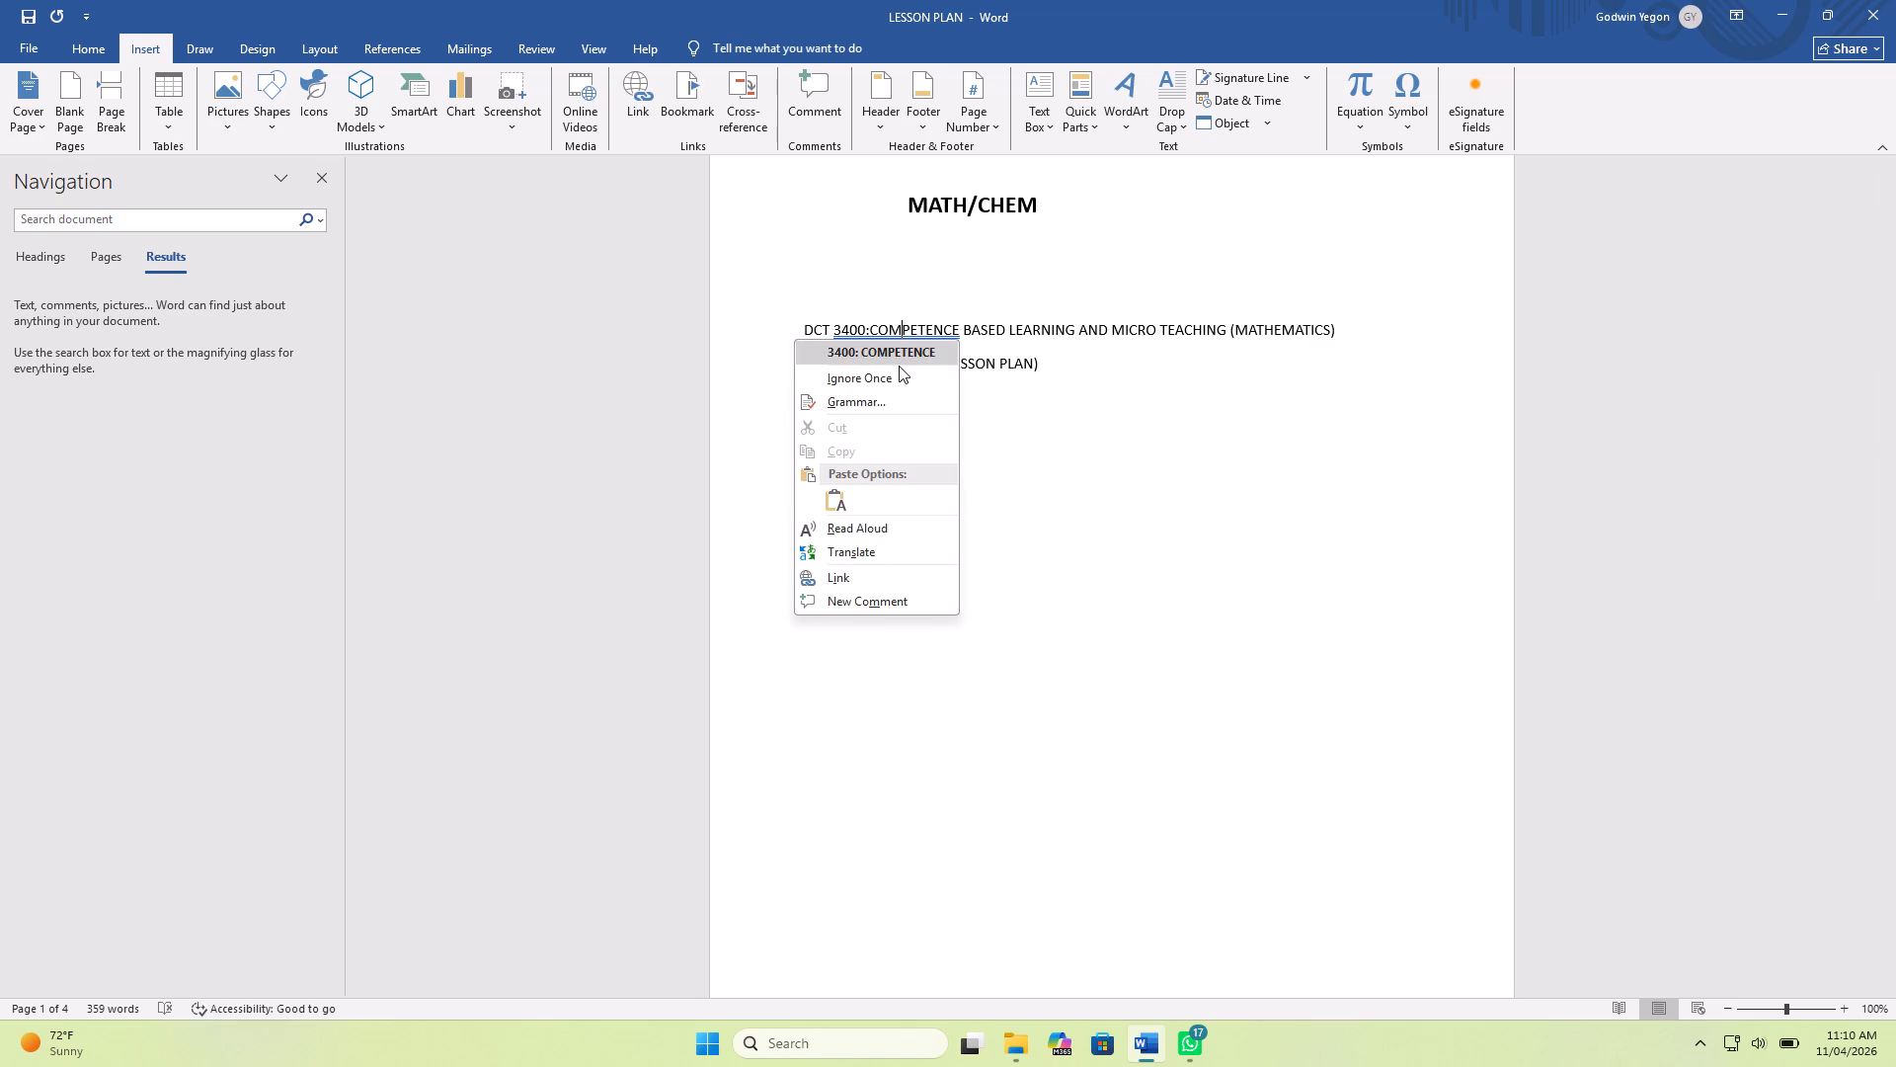
pyautogui.click(899, 371)
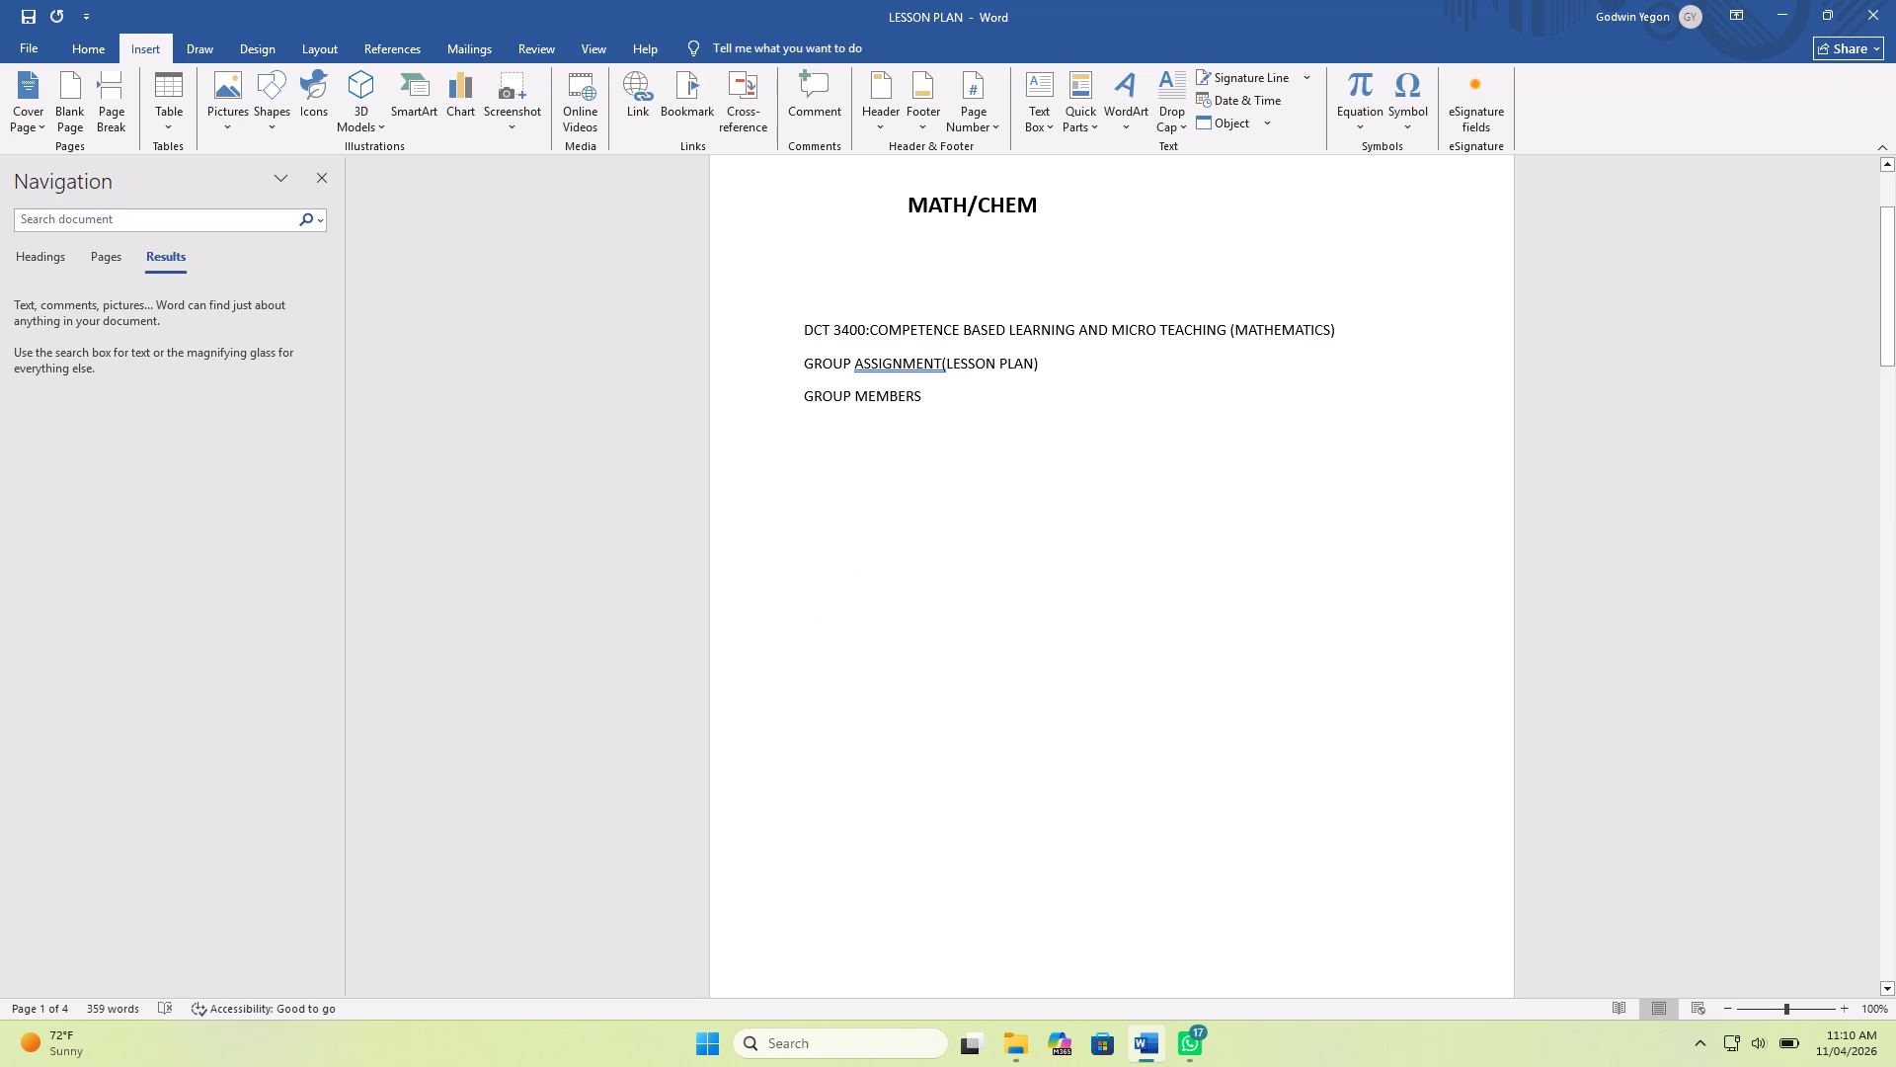
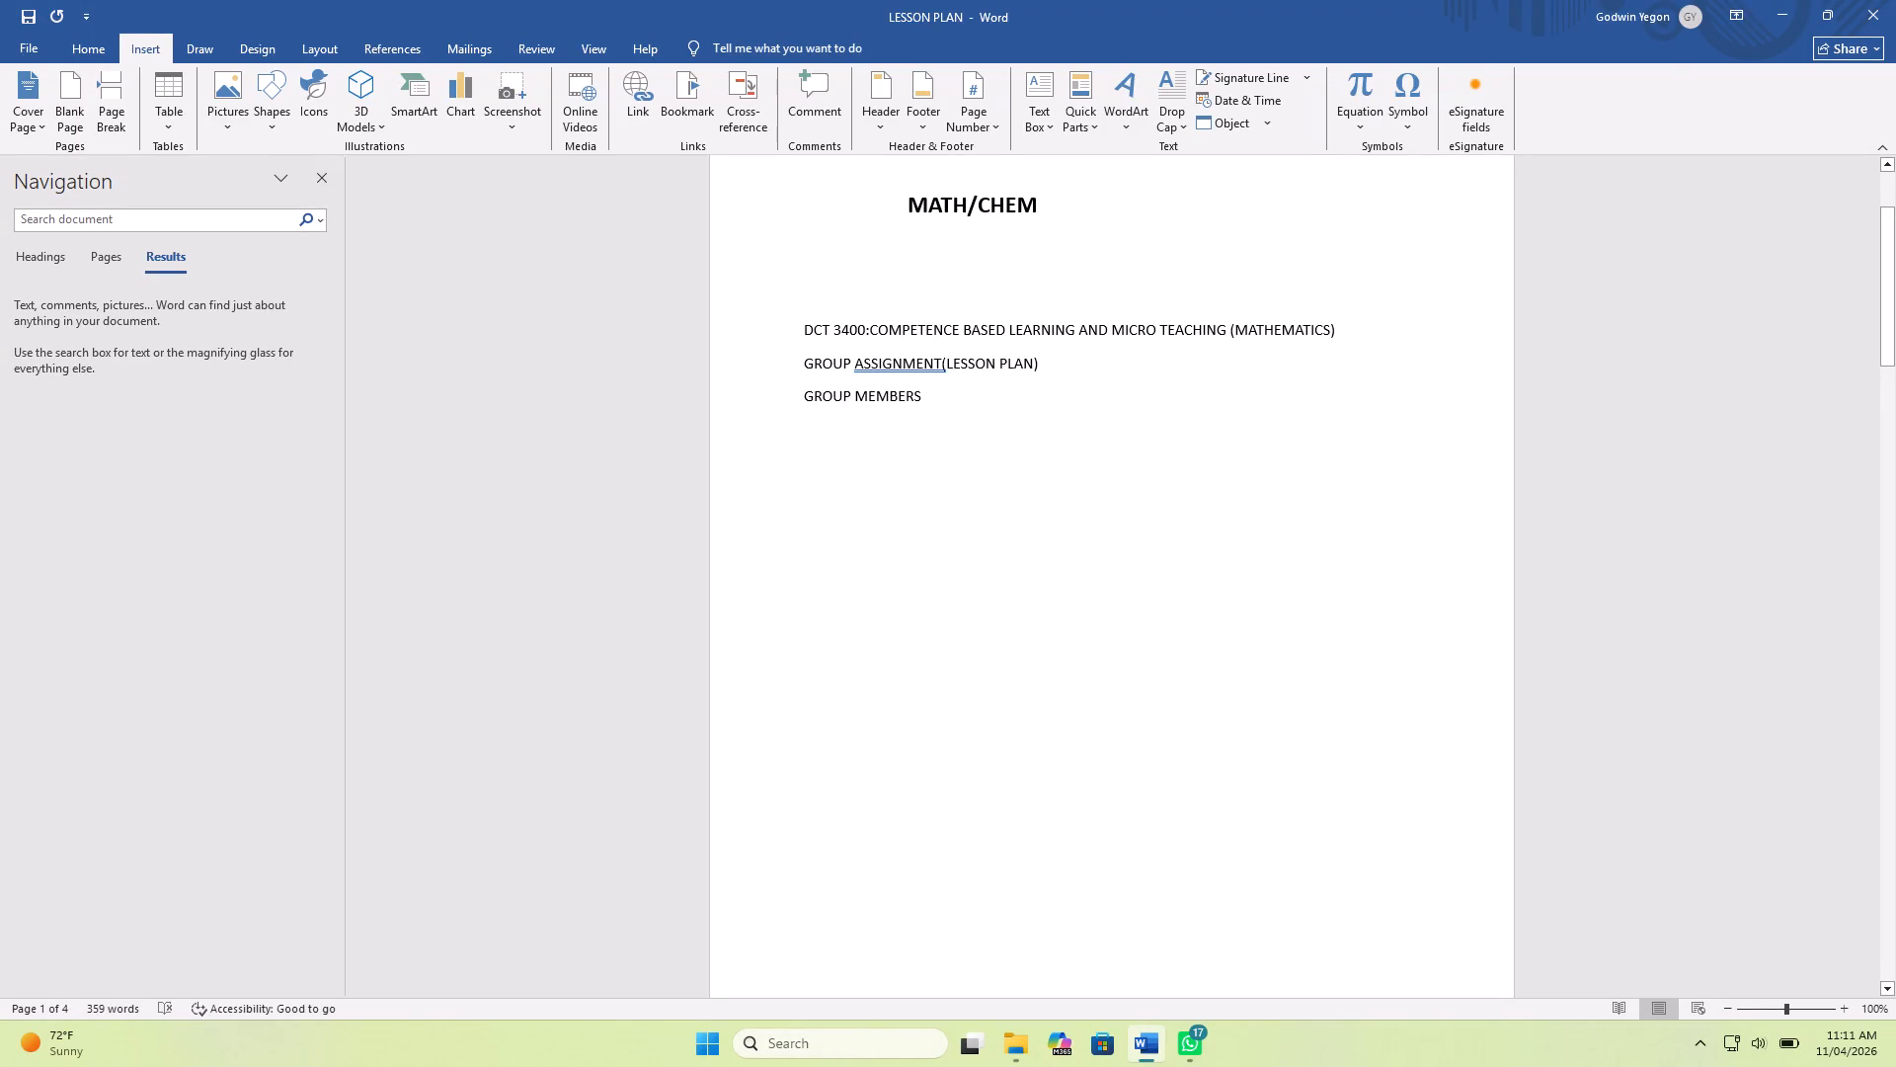
# Add entry "1." beneath the GROUP MEMBERS heading with the first member's full name and registration number.
pyautogui.click(929, 405)
pyautogui.press('Return')
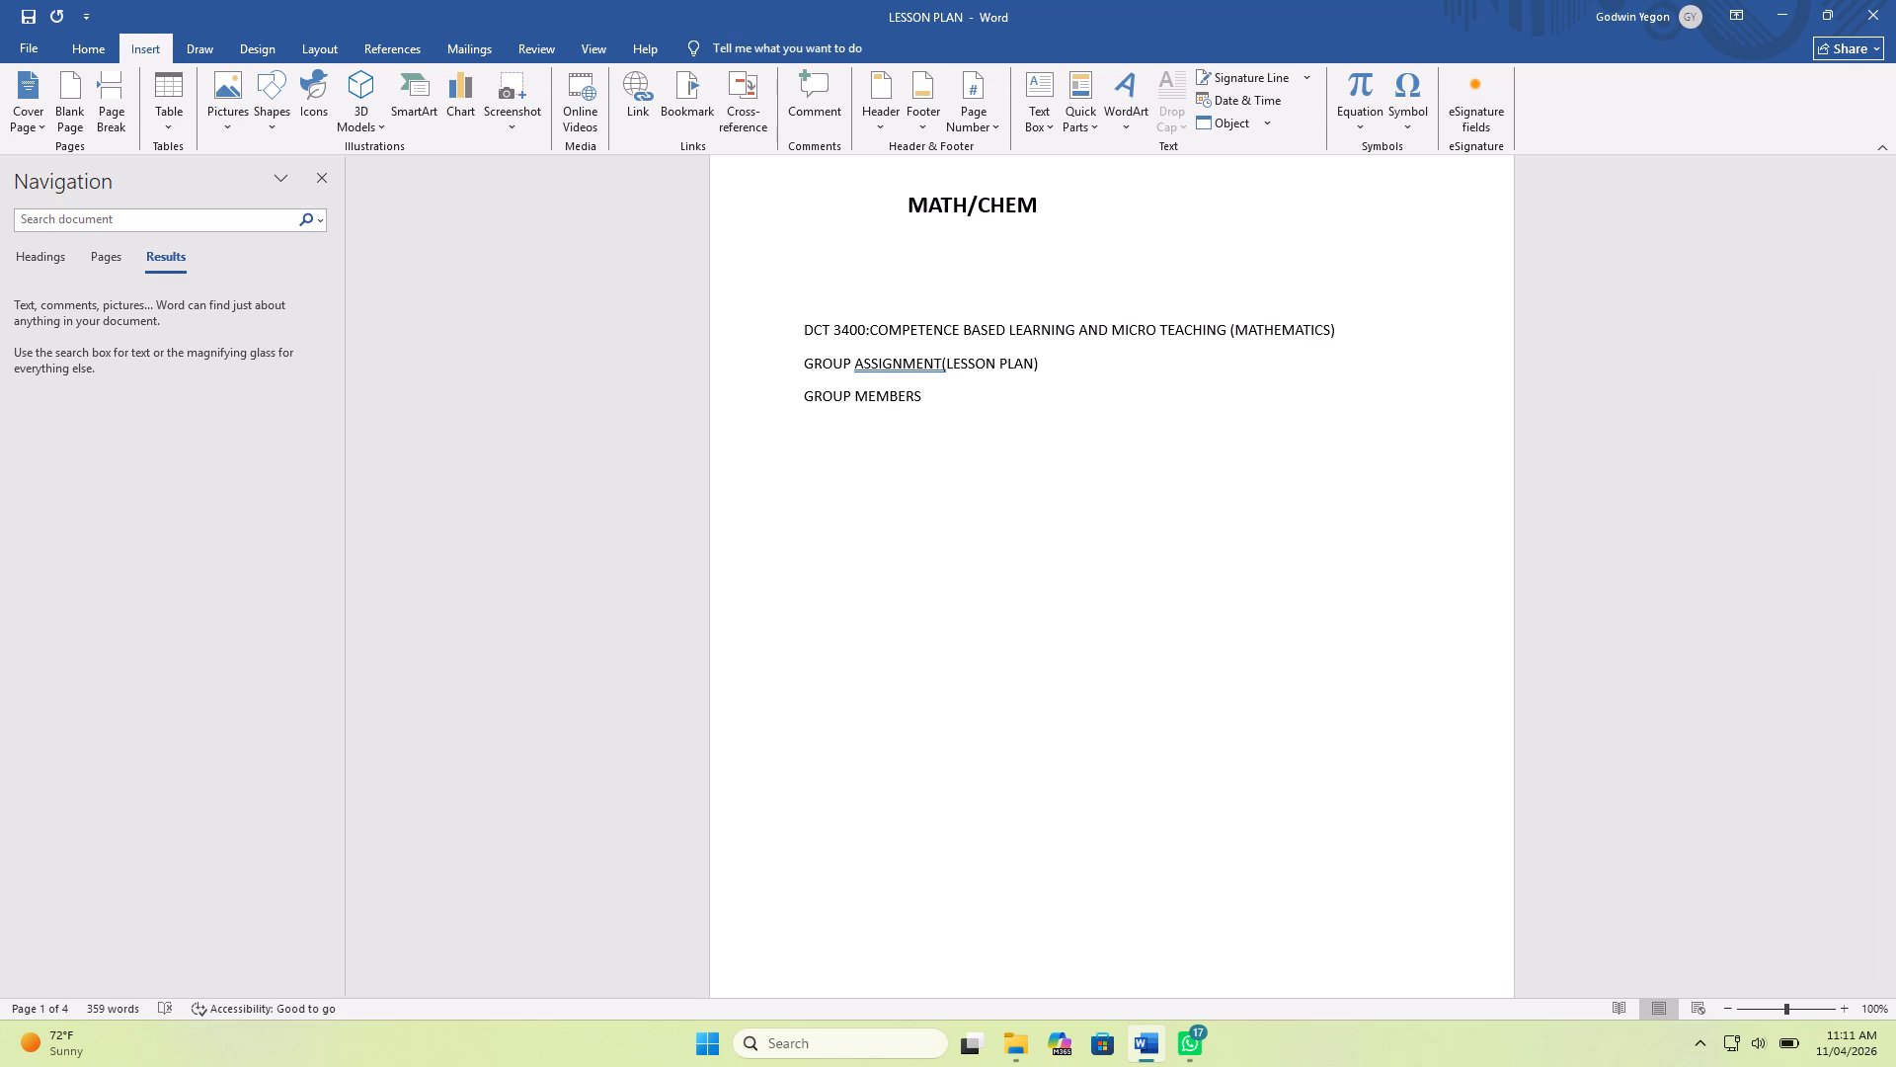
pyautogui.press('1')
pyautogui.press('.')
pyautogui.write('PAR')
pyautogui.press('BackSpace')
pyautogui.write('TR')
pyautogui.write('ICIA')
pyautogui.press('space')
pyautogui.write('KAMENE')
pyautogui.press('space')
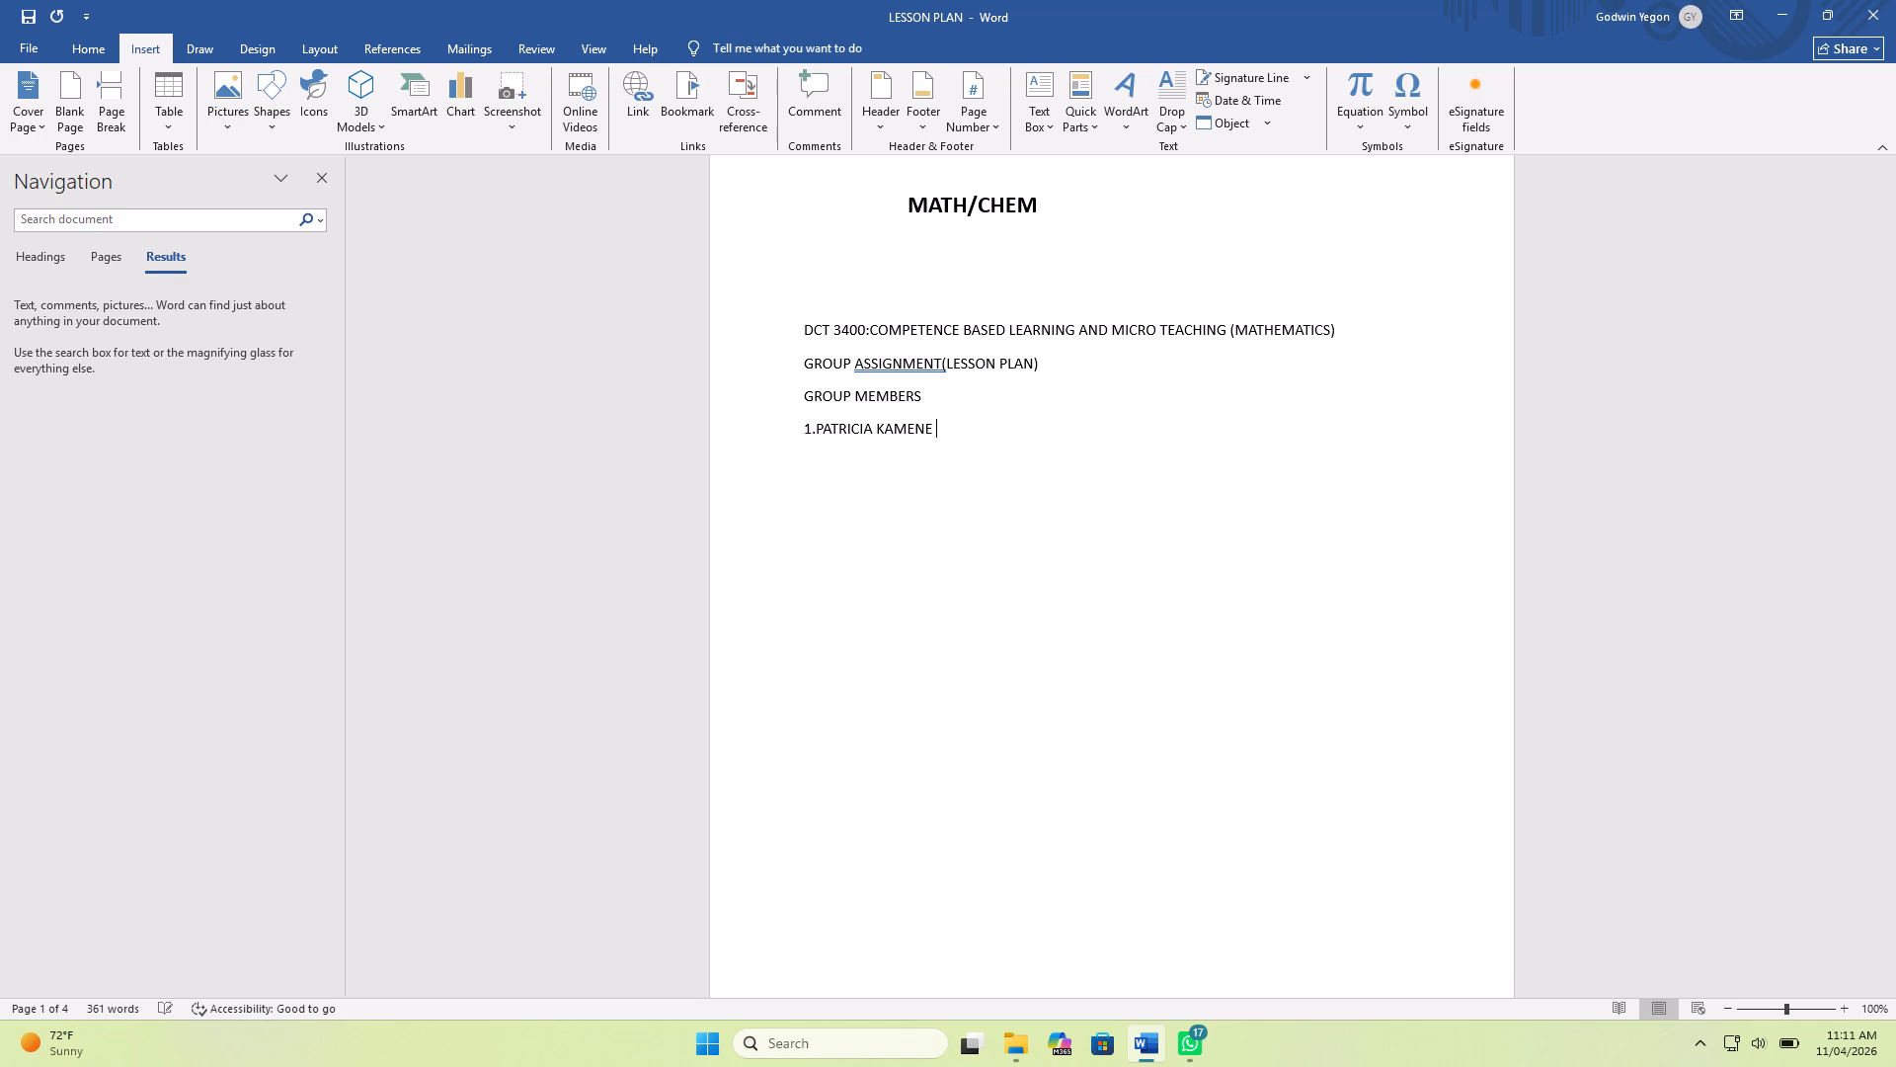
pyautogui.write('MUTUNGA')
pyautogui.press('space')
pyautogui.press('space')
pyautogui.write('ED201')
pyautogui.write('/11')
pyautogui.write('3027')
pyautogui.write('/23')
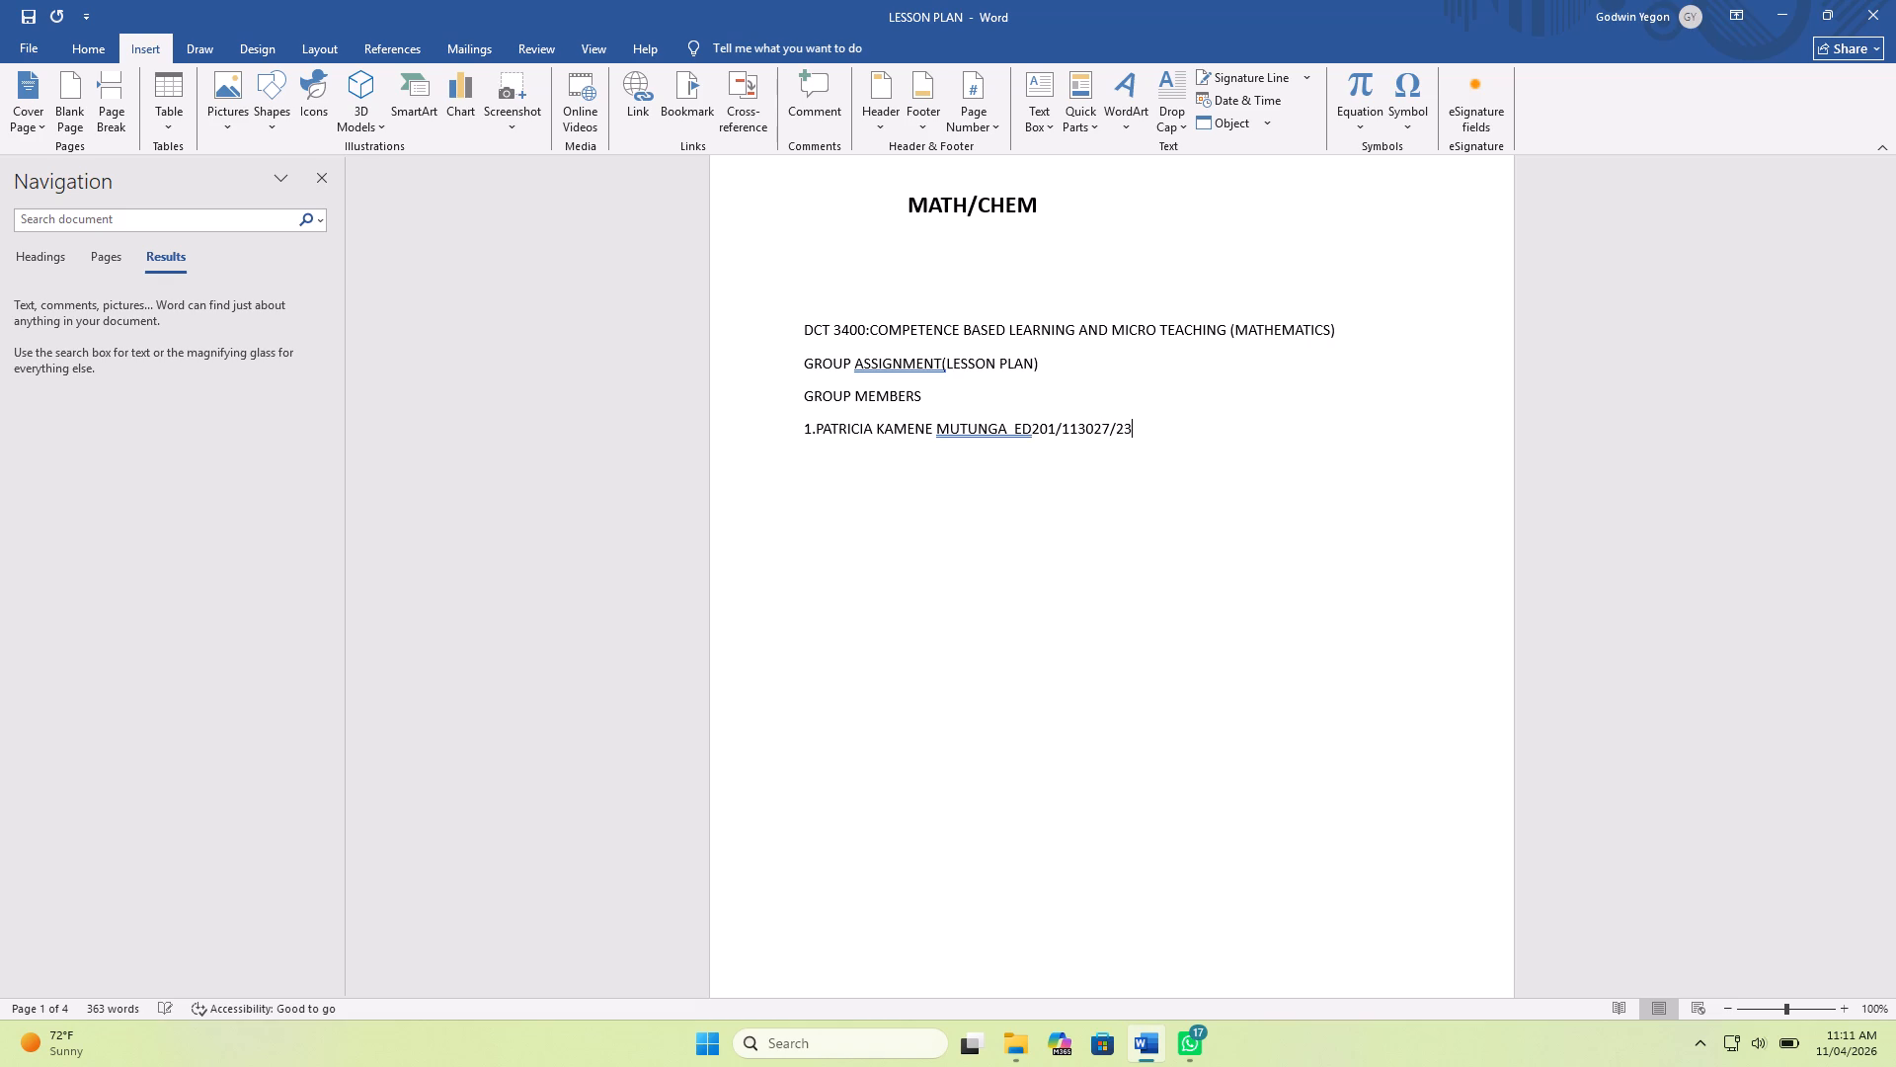
# Start a second numbered entry, "2.", on a new line beneath the first member.
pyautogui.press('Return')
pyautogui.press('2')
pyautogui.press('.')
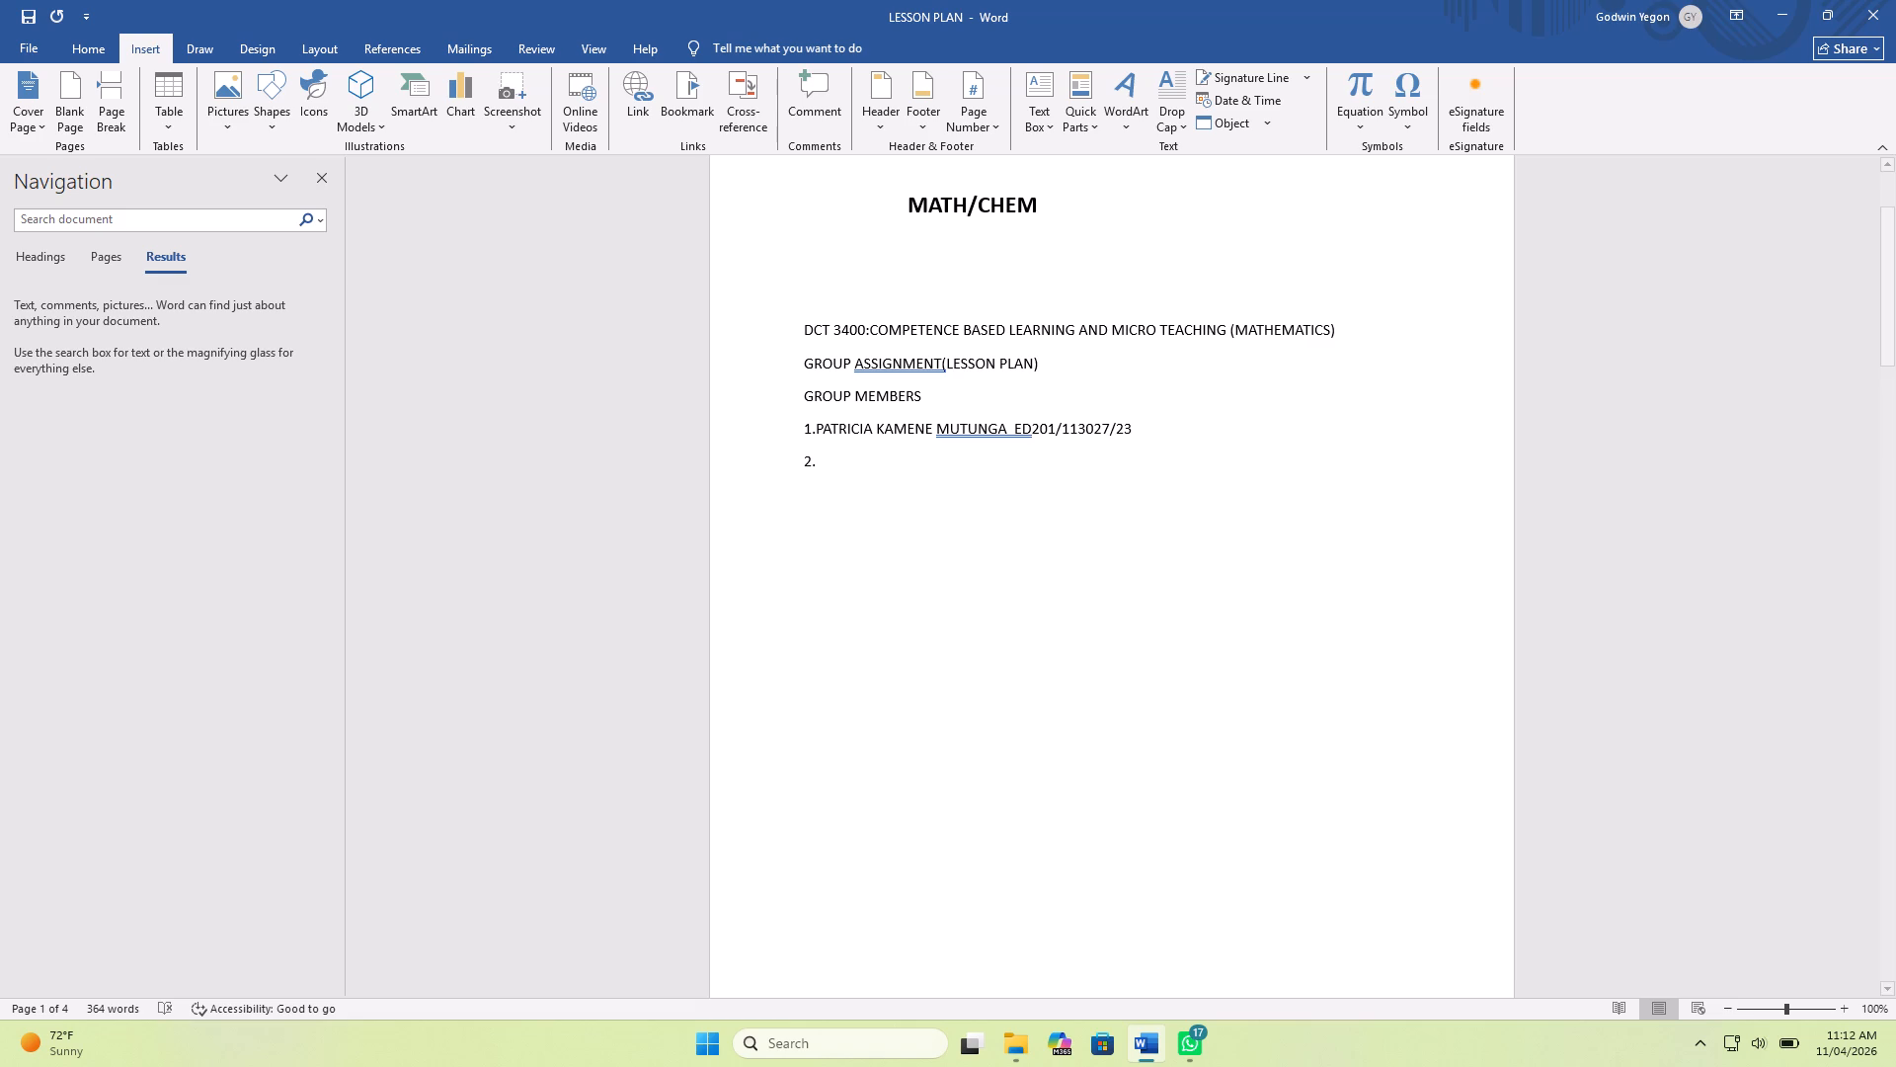
# Correct the middle digits of the first member's registration number.
pyautogui.click(1098, 432)
pyautogui.press('BackSpace')
pyautogui.press('BackSpace')
pyautogui.press('BackSpace')
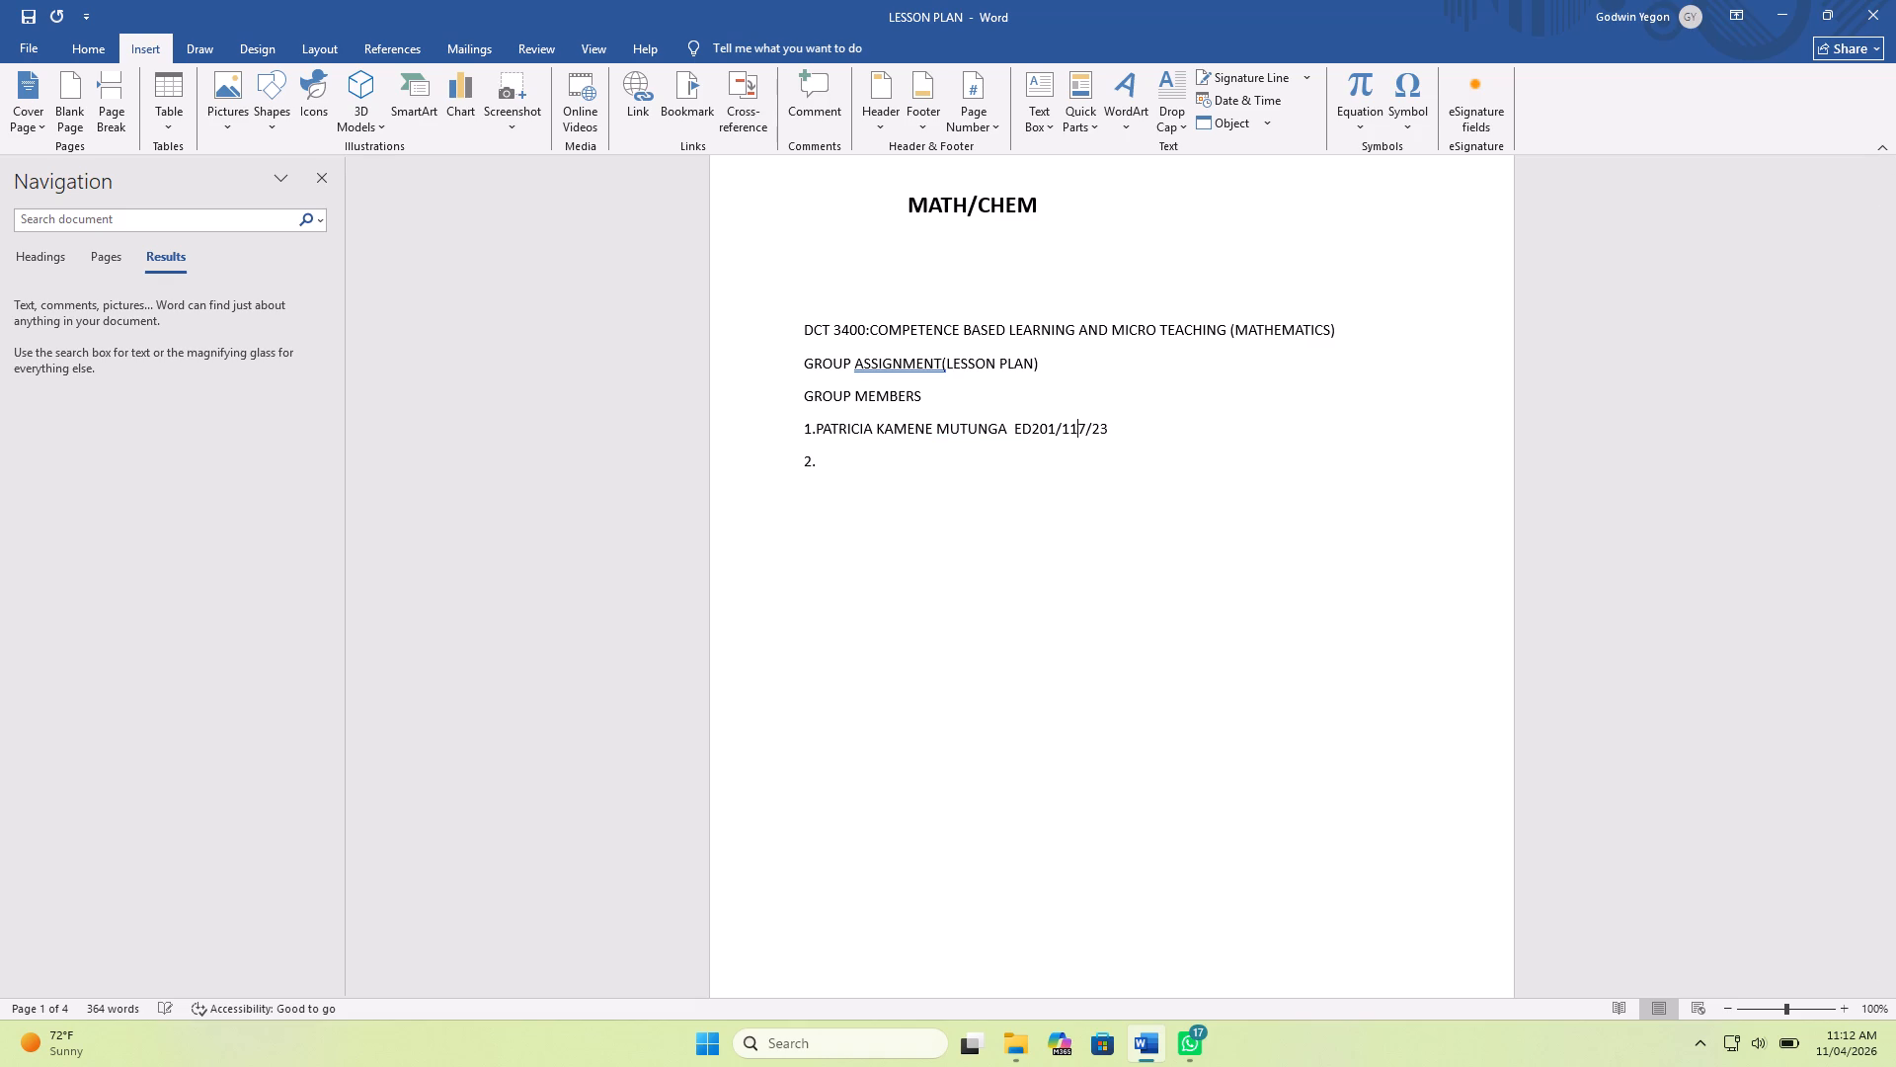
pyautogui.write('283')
# Enter the second member's full name after "2.", followed by the registration prefix ED201.
pyautogui.click(820, 458)
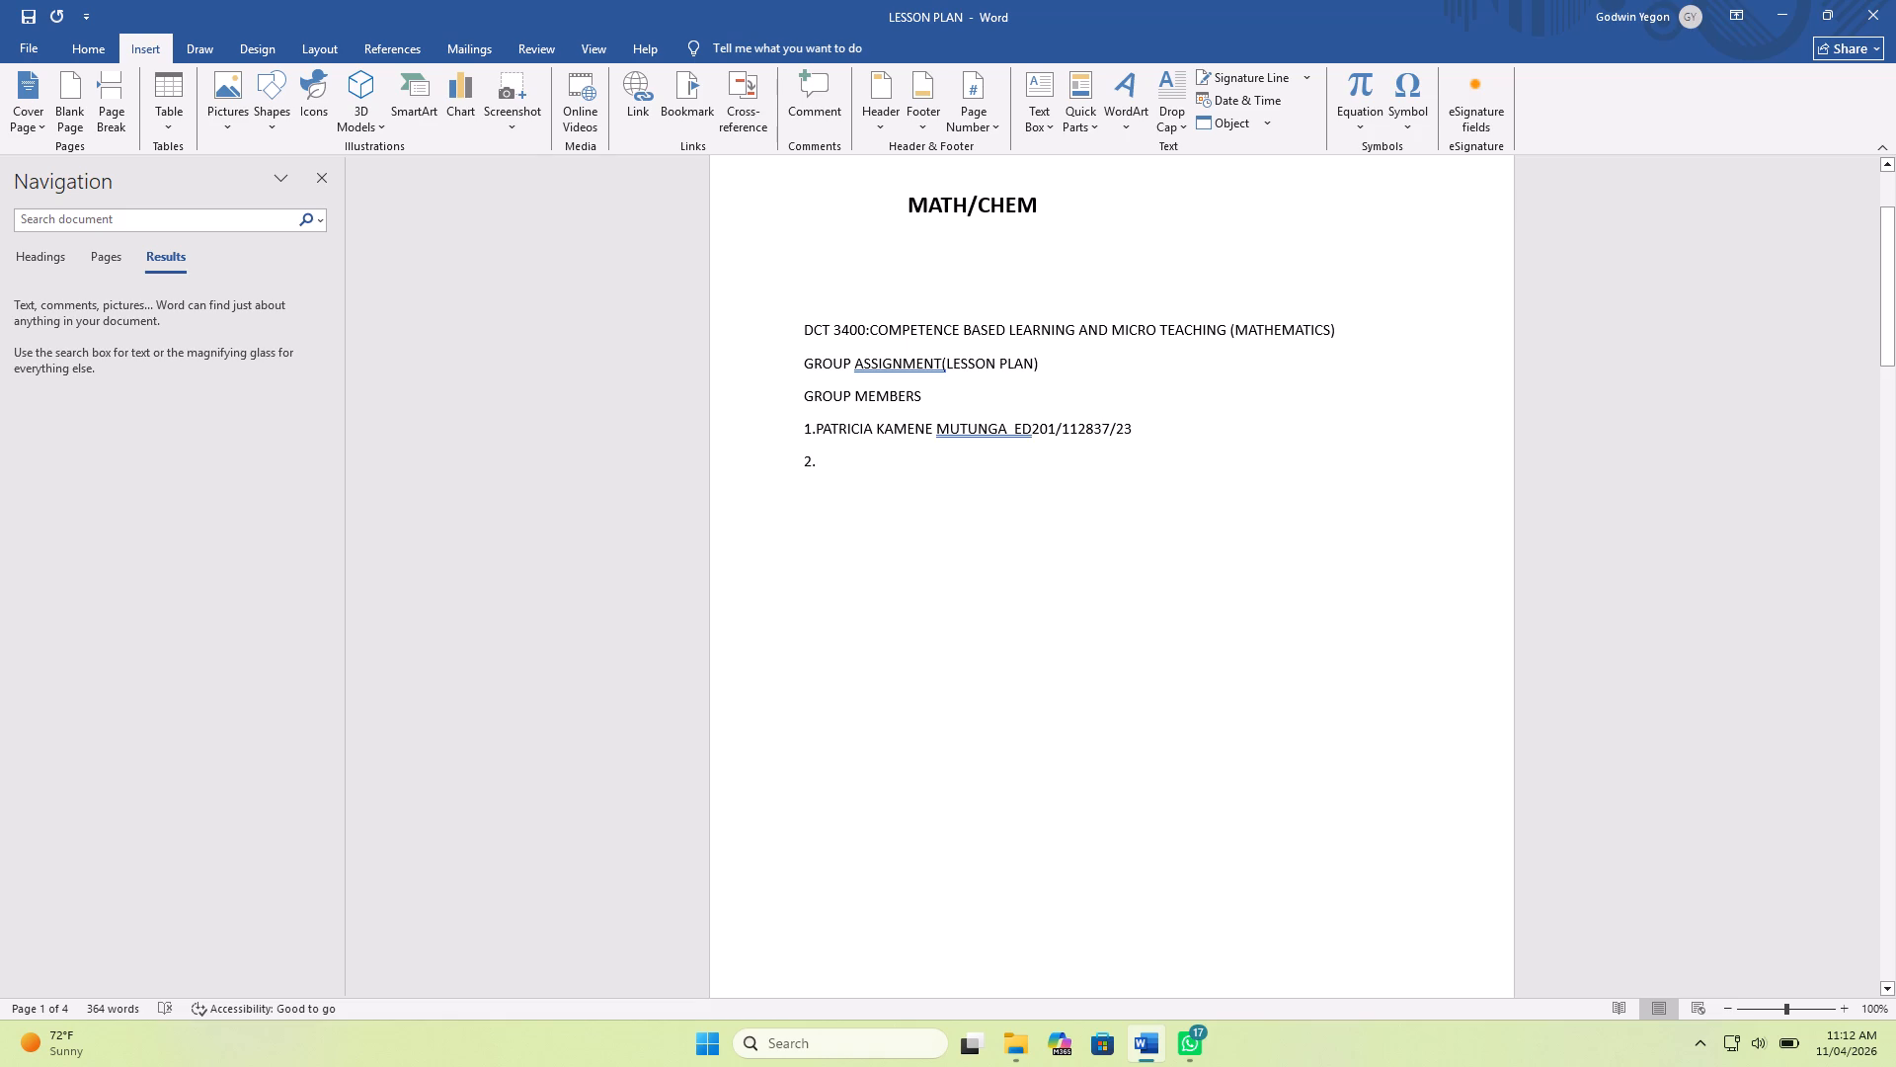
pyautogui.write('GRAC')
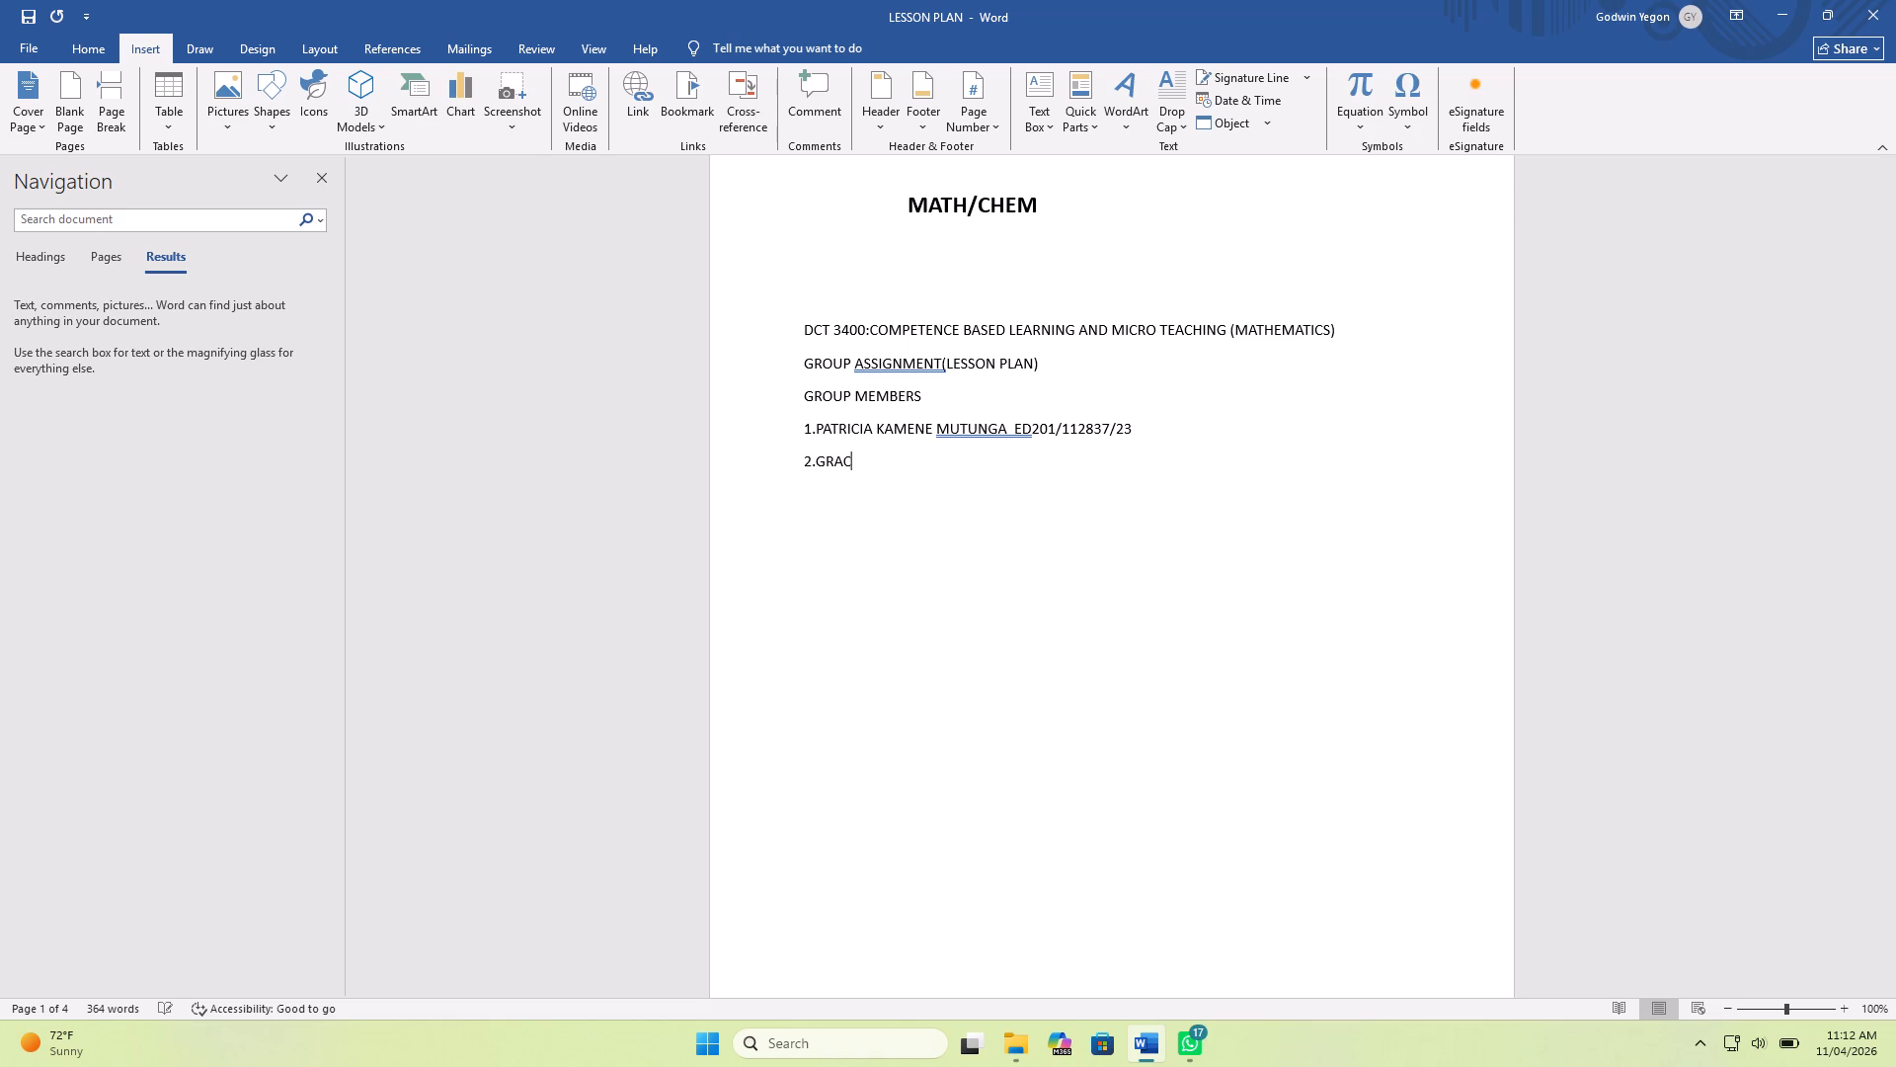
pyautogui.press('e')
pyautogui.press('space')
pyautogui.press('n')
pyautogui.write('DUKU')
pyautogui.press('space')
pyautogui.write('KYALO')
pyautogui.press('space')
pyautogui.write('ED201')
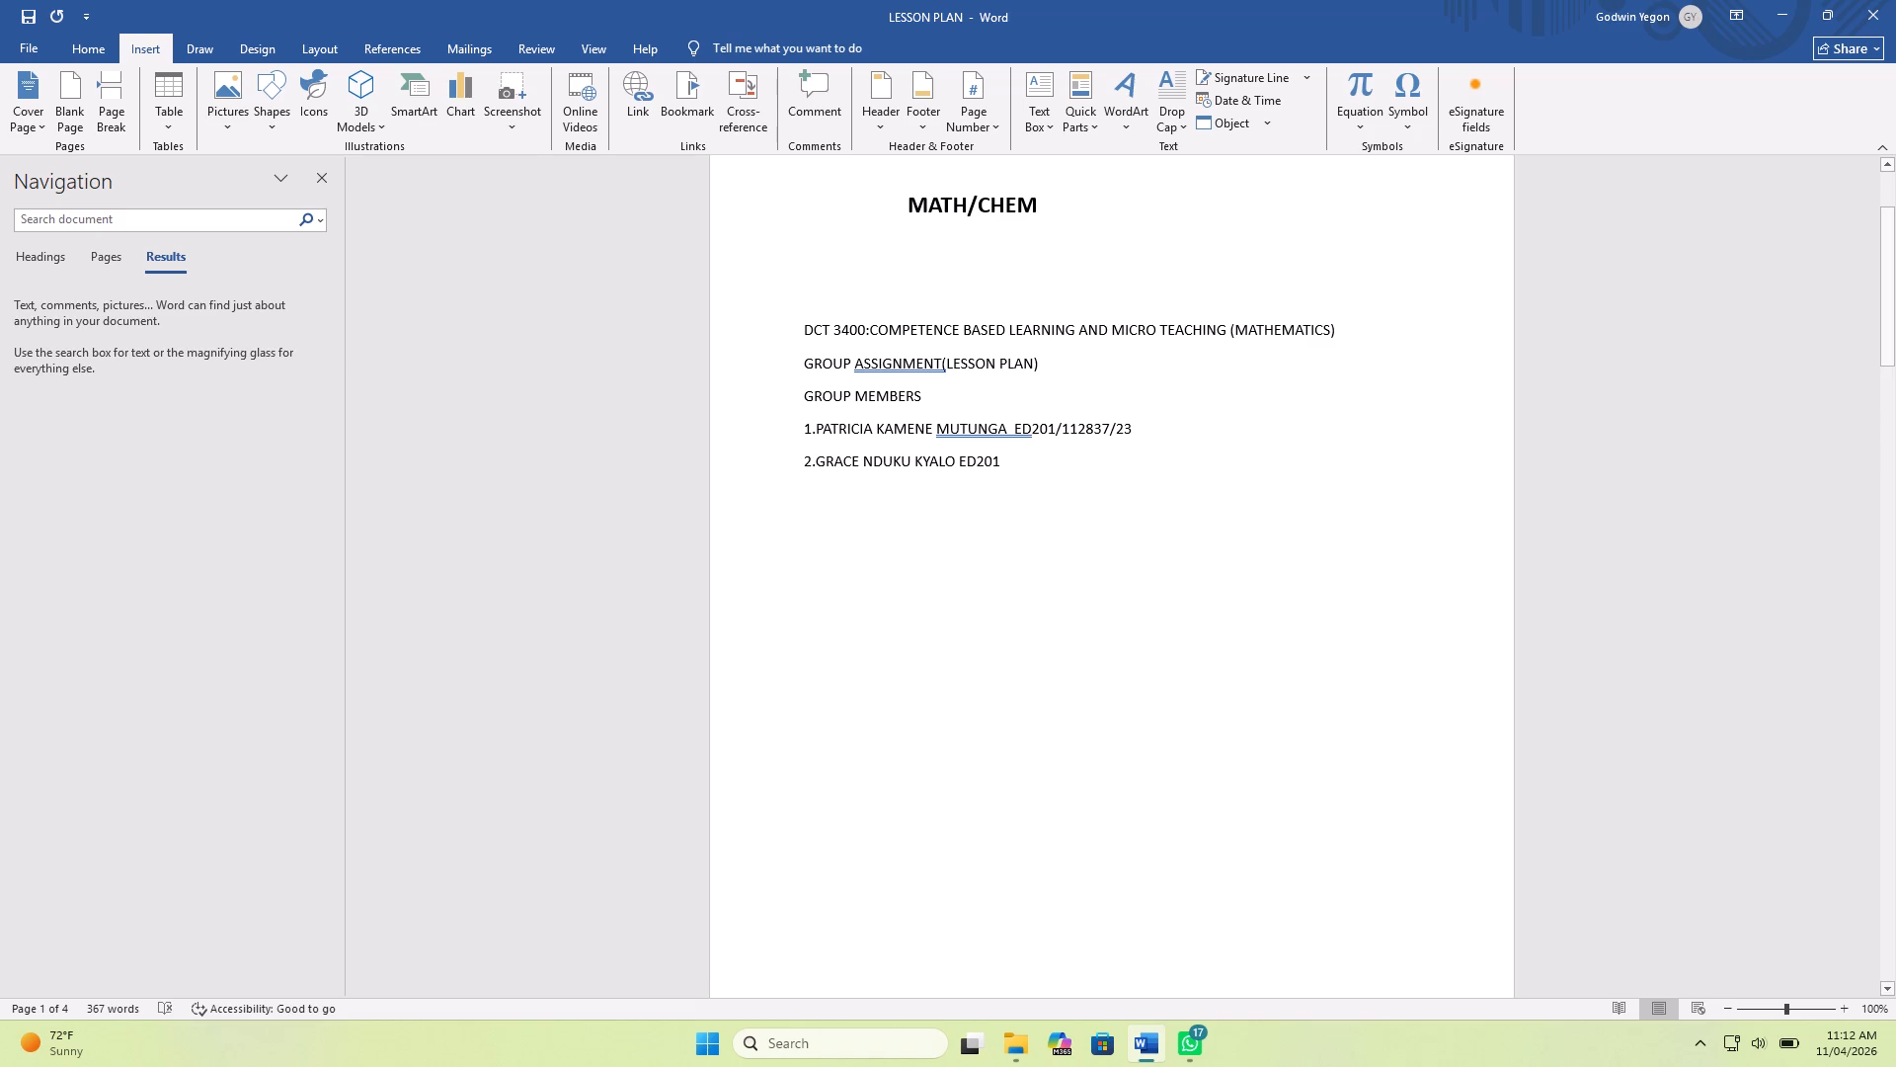
# Widen the gap before ED201 in the second entry with spaces, aligning it with the first member's registration number.
pyautogui.click(958, 459)
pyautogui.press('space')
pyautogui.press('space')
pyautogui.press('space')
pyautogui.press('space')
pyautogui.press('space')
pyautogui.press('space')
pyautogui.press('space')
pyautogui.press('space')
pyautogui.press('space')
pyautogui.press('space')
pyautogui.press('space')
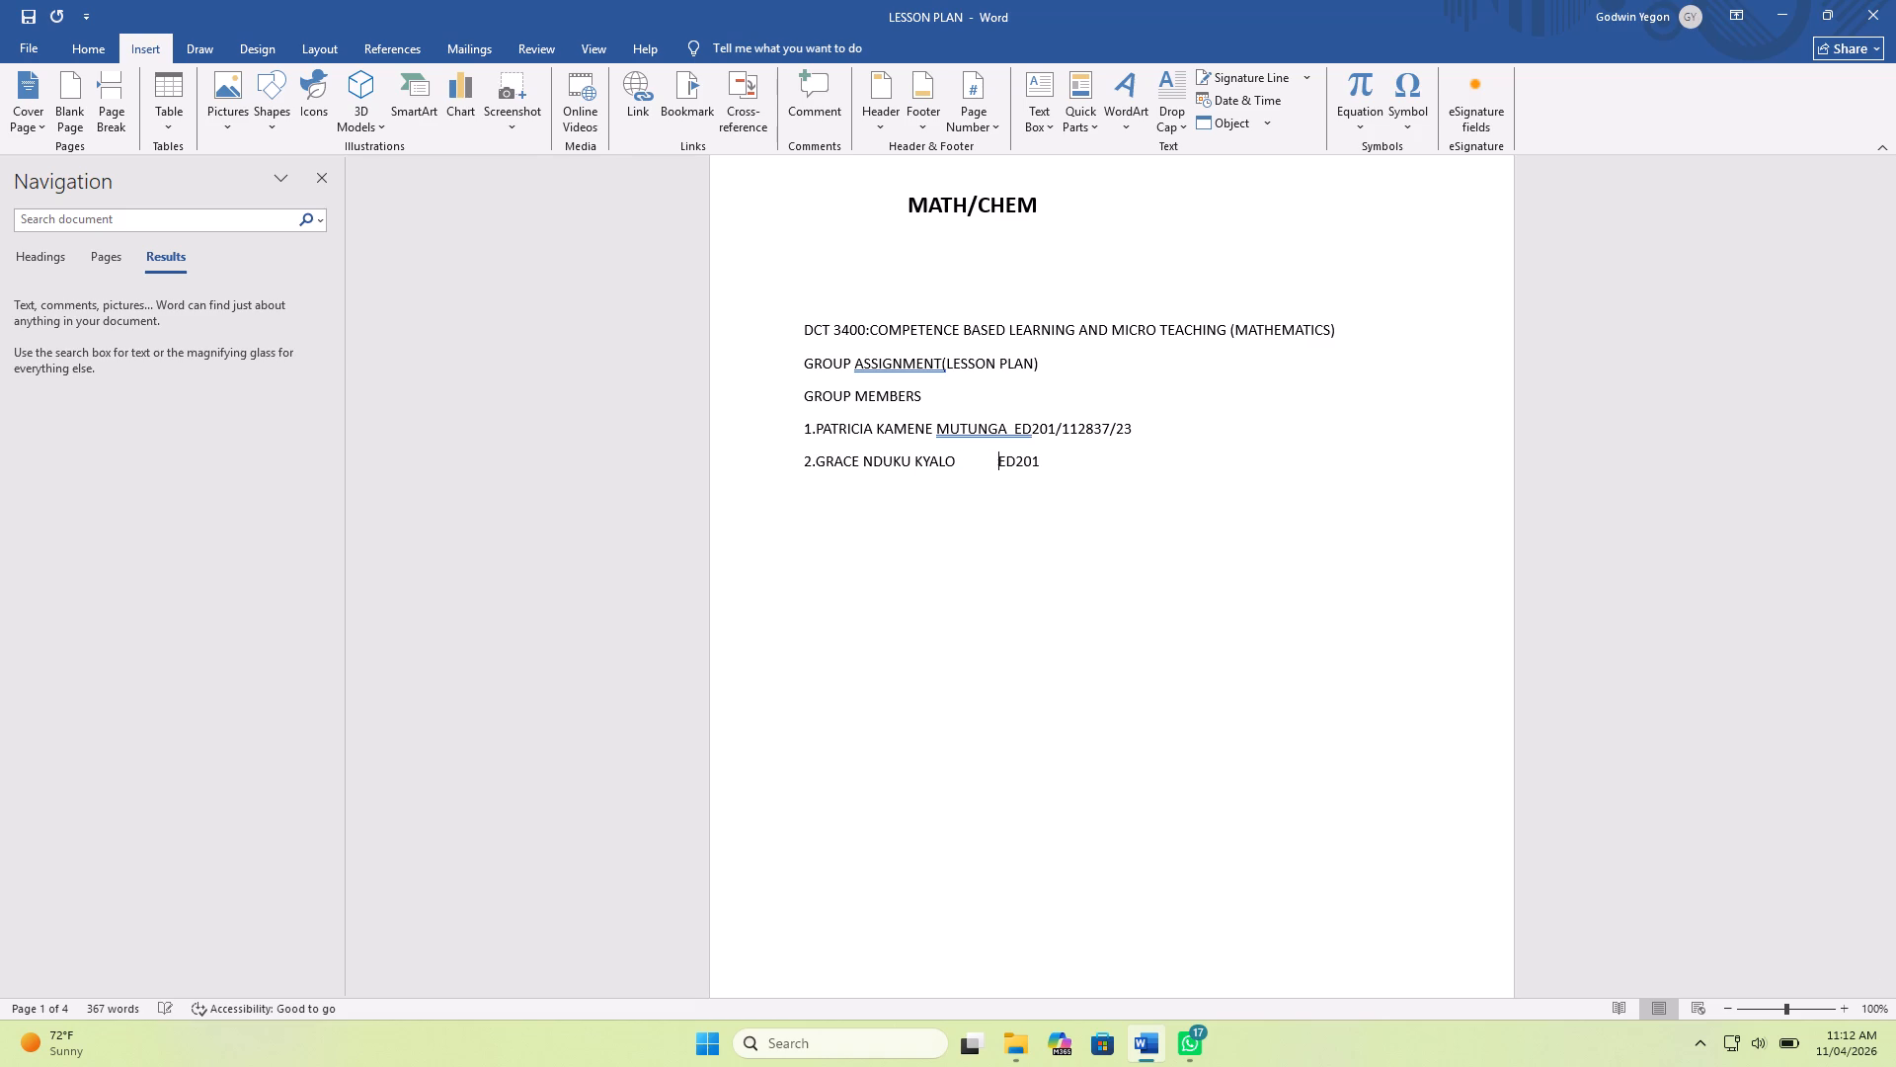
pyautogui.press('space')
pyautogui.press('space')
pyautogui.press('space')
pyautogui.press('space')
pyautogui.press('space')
# Complete the second member's registration number after the ED201 prefix.
pyautogui.click(1059, 465)
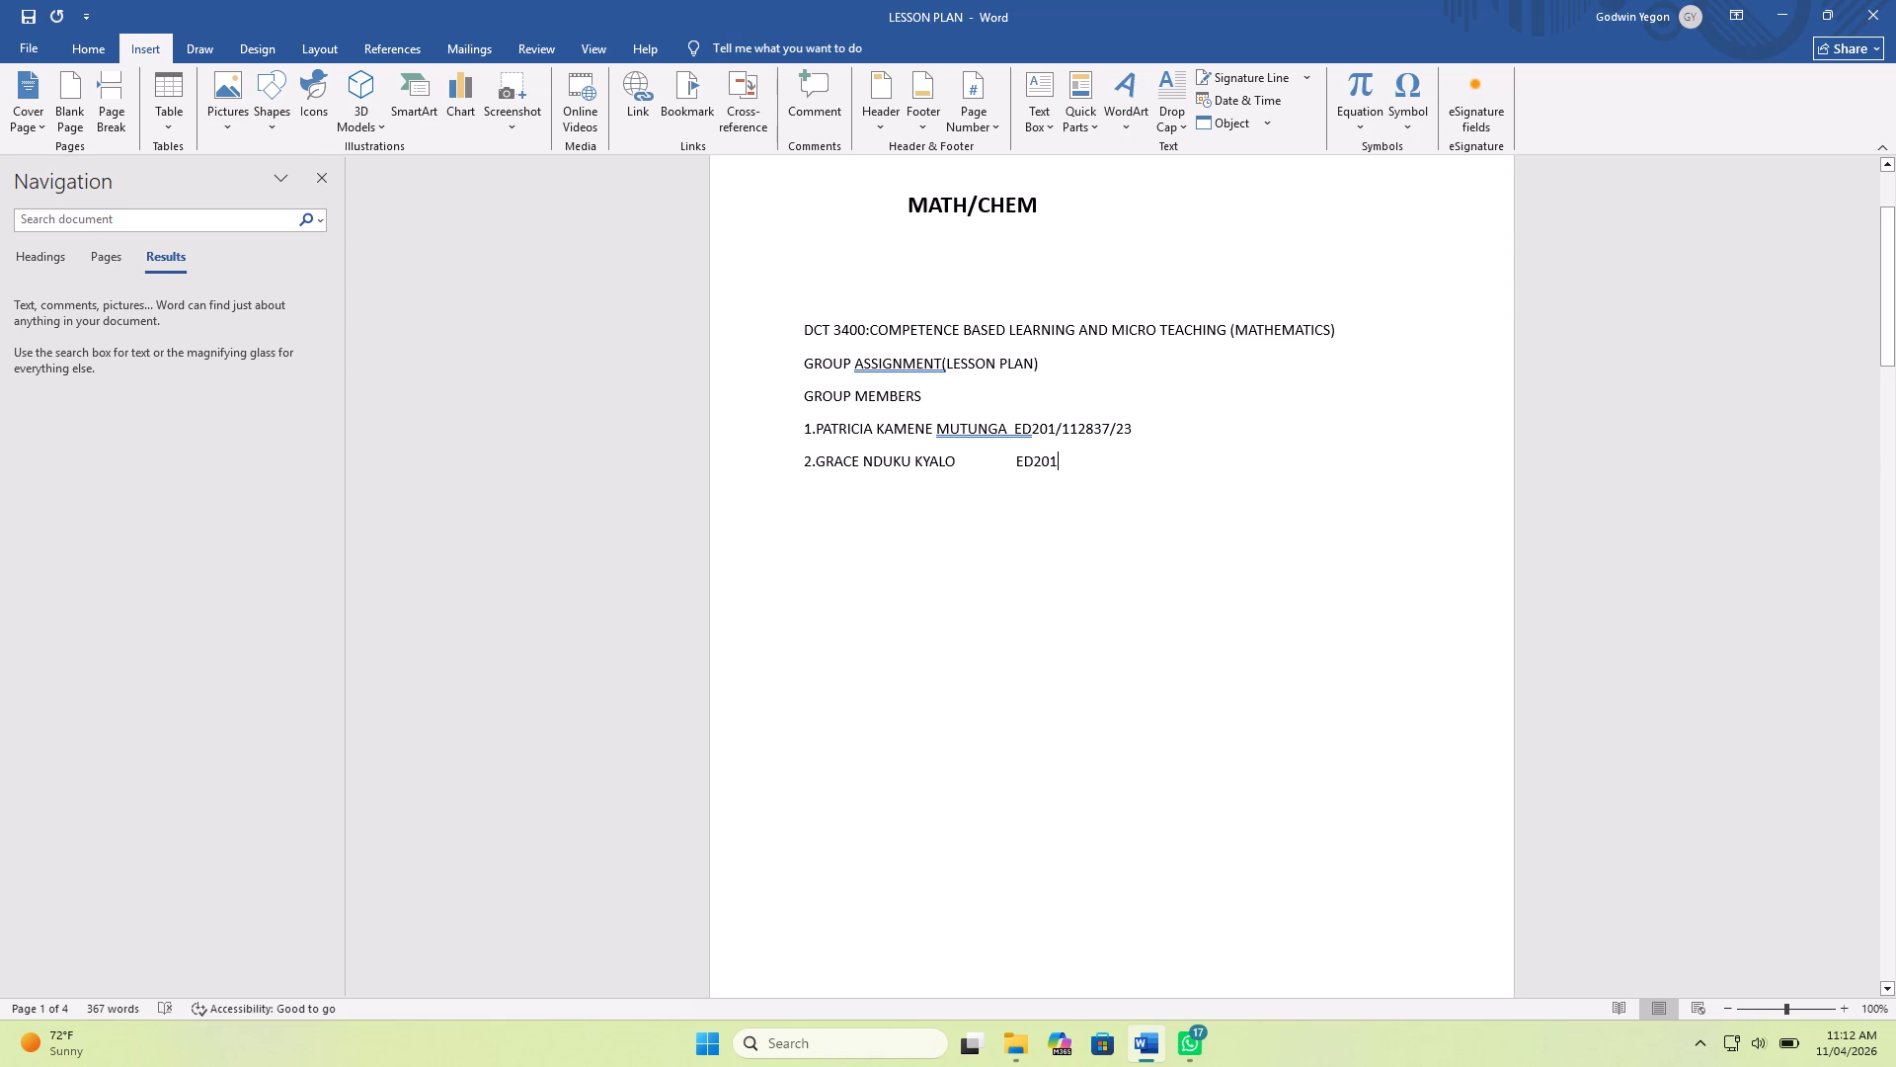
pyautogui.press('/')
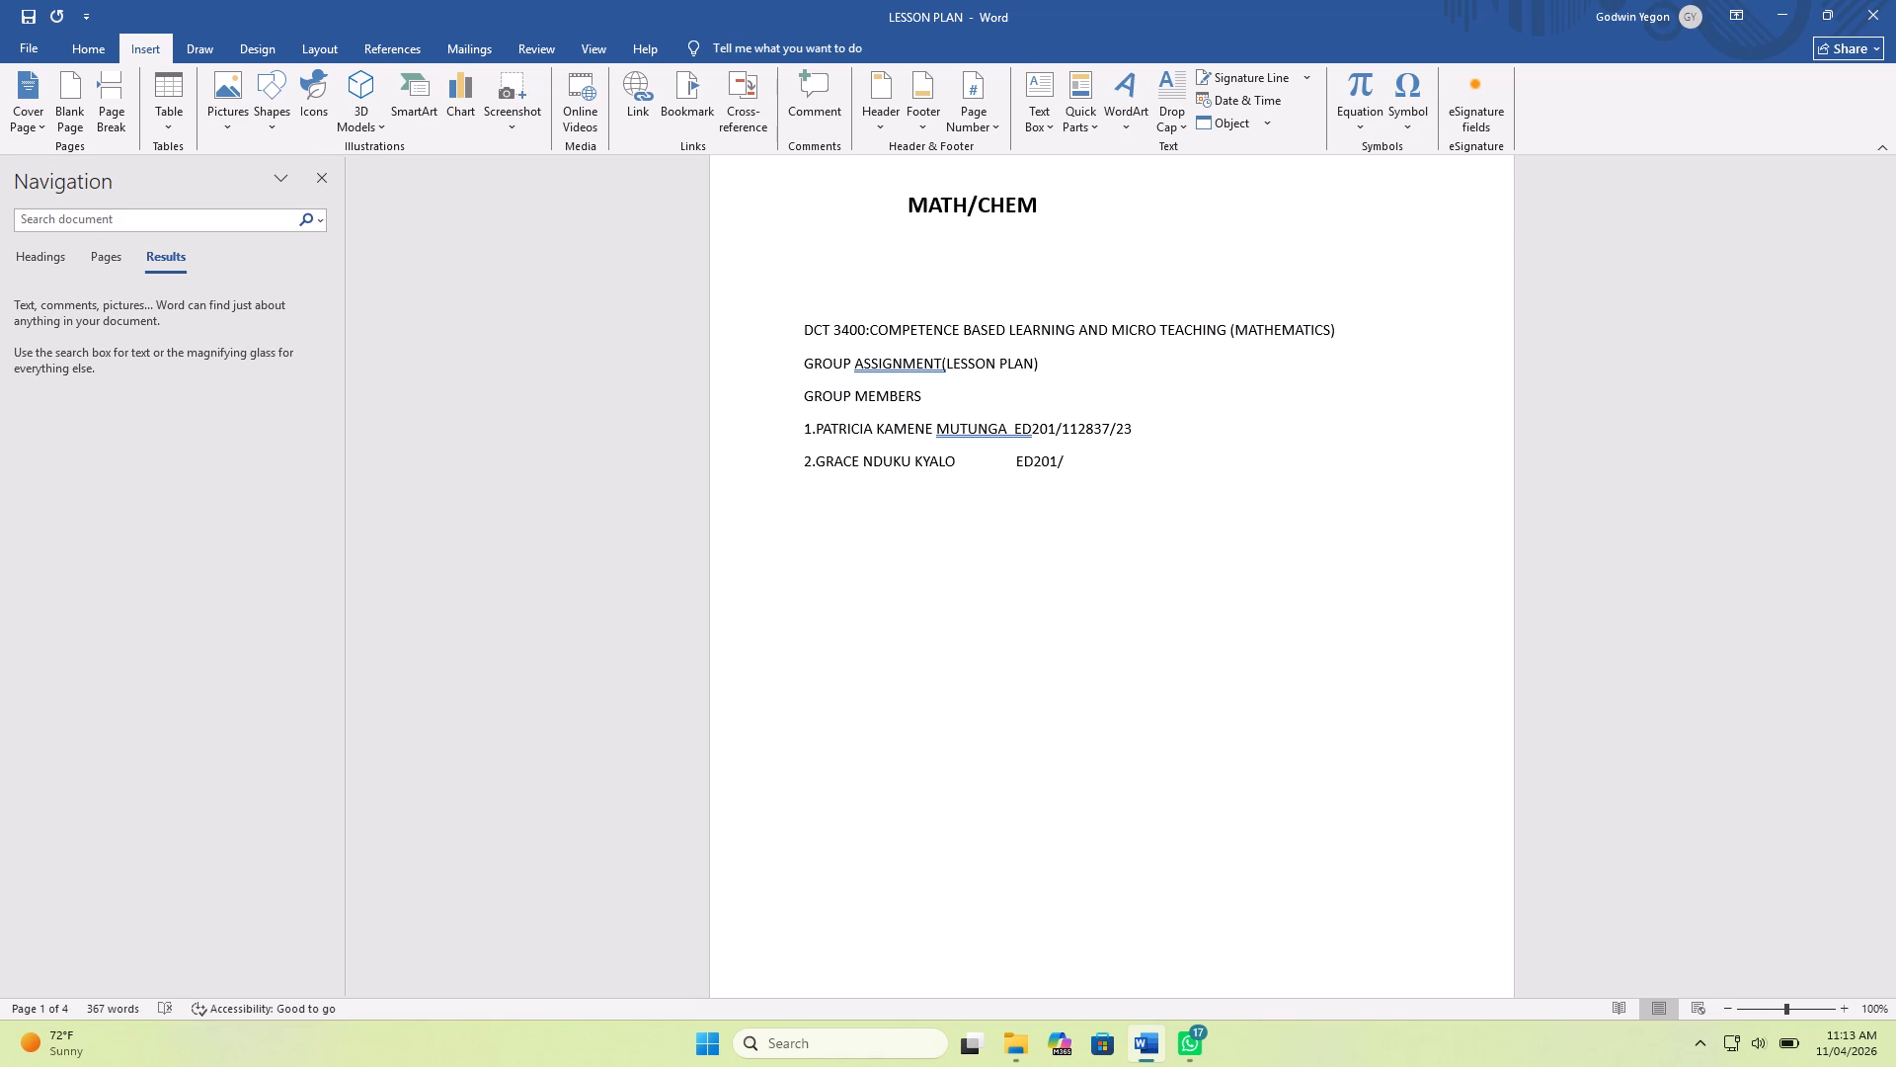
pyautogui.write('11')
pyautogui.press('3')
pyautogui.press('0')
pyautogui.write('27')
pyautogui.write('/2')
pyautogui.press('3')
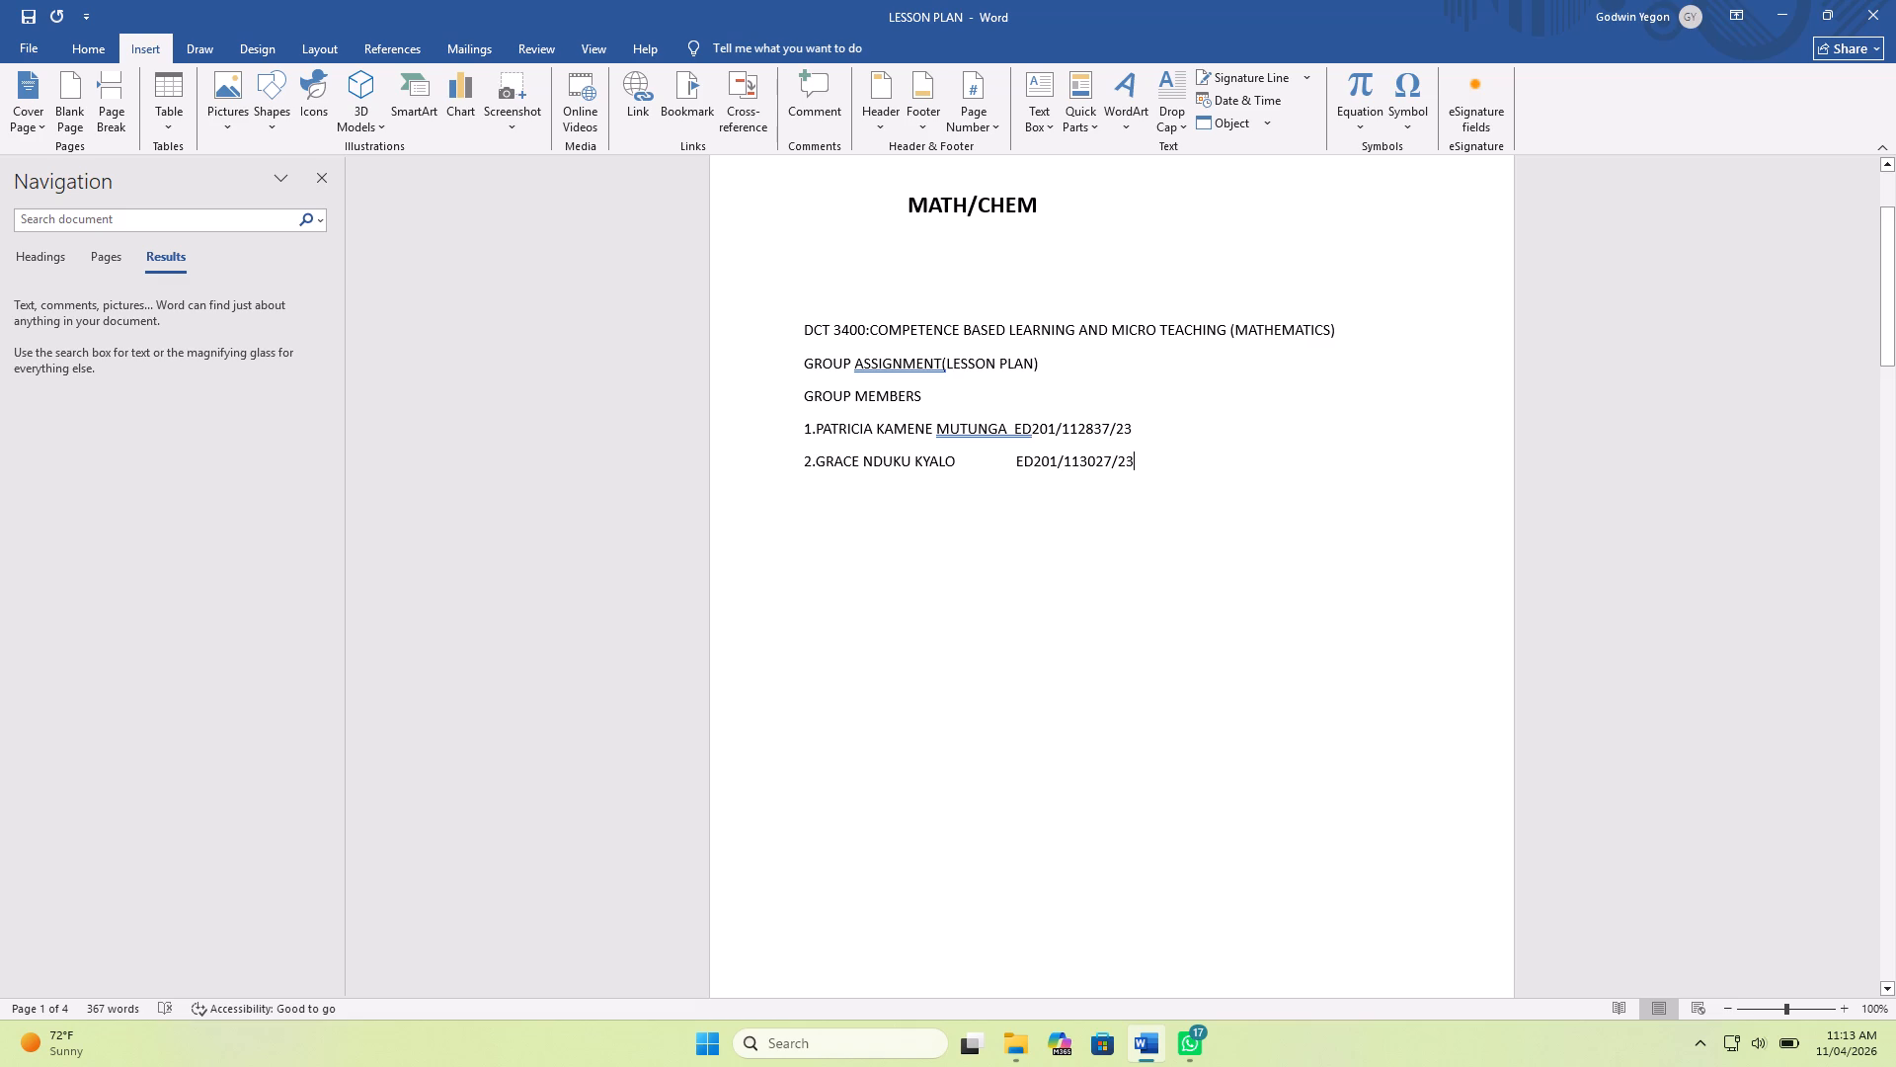
# Start a third entry with "3." on a new line below the second member and enter the third member's name in capitals.
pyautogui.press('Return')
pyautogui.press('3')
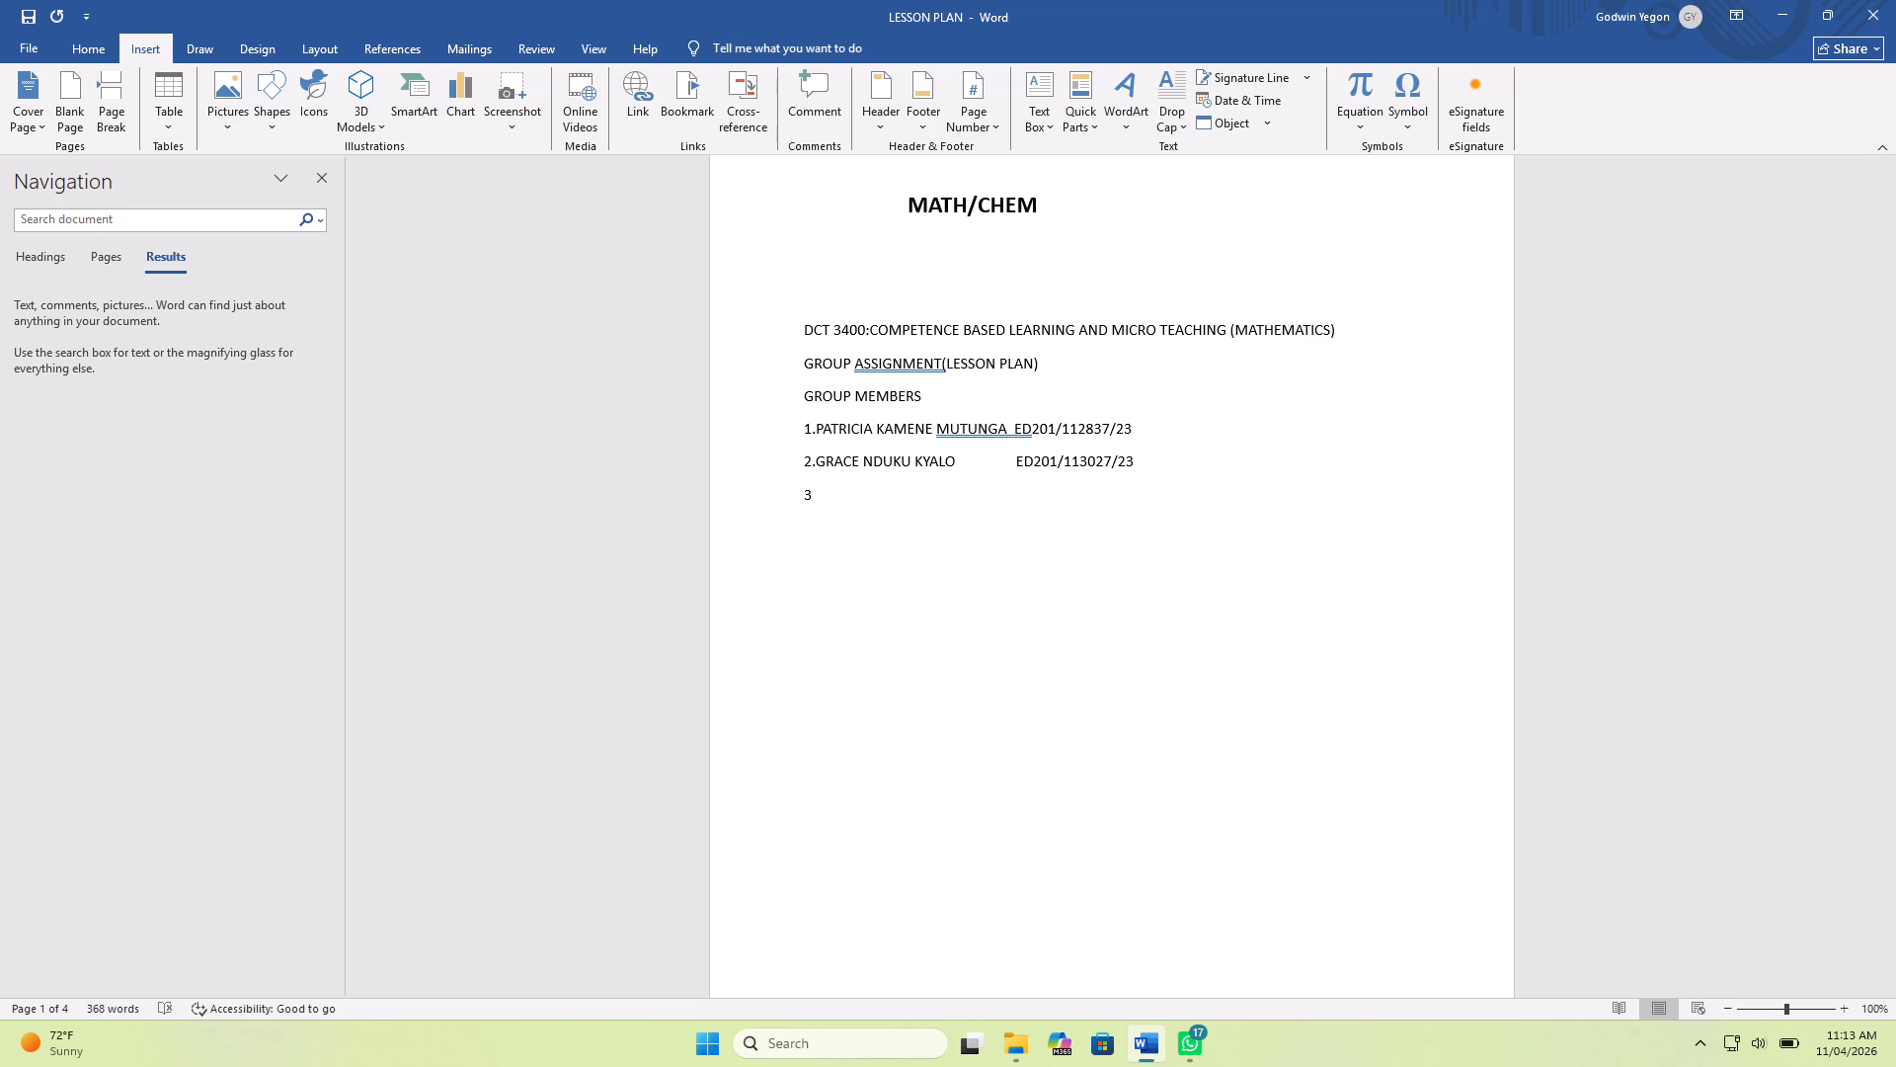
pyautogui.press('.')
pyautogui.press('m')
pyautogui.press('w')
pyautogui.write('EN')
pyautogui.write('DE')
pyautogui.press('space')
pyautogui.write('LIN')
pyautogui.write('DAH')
# Add spaces after the third member's name to reach the column where the registration numbers above begin.
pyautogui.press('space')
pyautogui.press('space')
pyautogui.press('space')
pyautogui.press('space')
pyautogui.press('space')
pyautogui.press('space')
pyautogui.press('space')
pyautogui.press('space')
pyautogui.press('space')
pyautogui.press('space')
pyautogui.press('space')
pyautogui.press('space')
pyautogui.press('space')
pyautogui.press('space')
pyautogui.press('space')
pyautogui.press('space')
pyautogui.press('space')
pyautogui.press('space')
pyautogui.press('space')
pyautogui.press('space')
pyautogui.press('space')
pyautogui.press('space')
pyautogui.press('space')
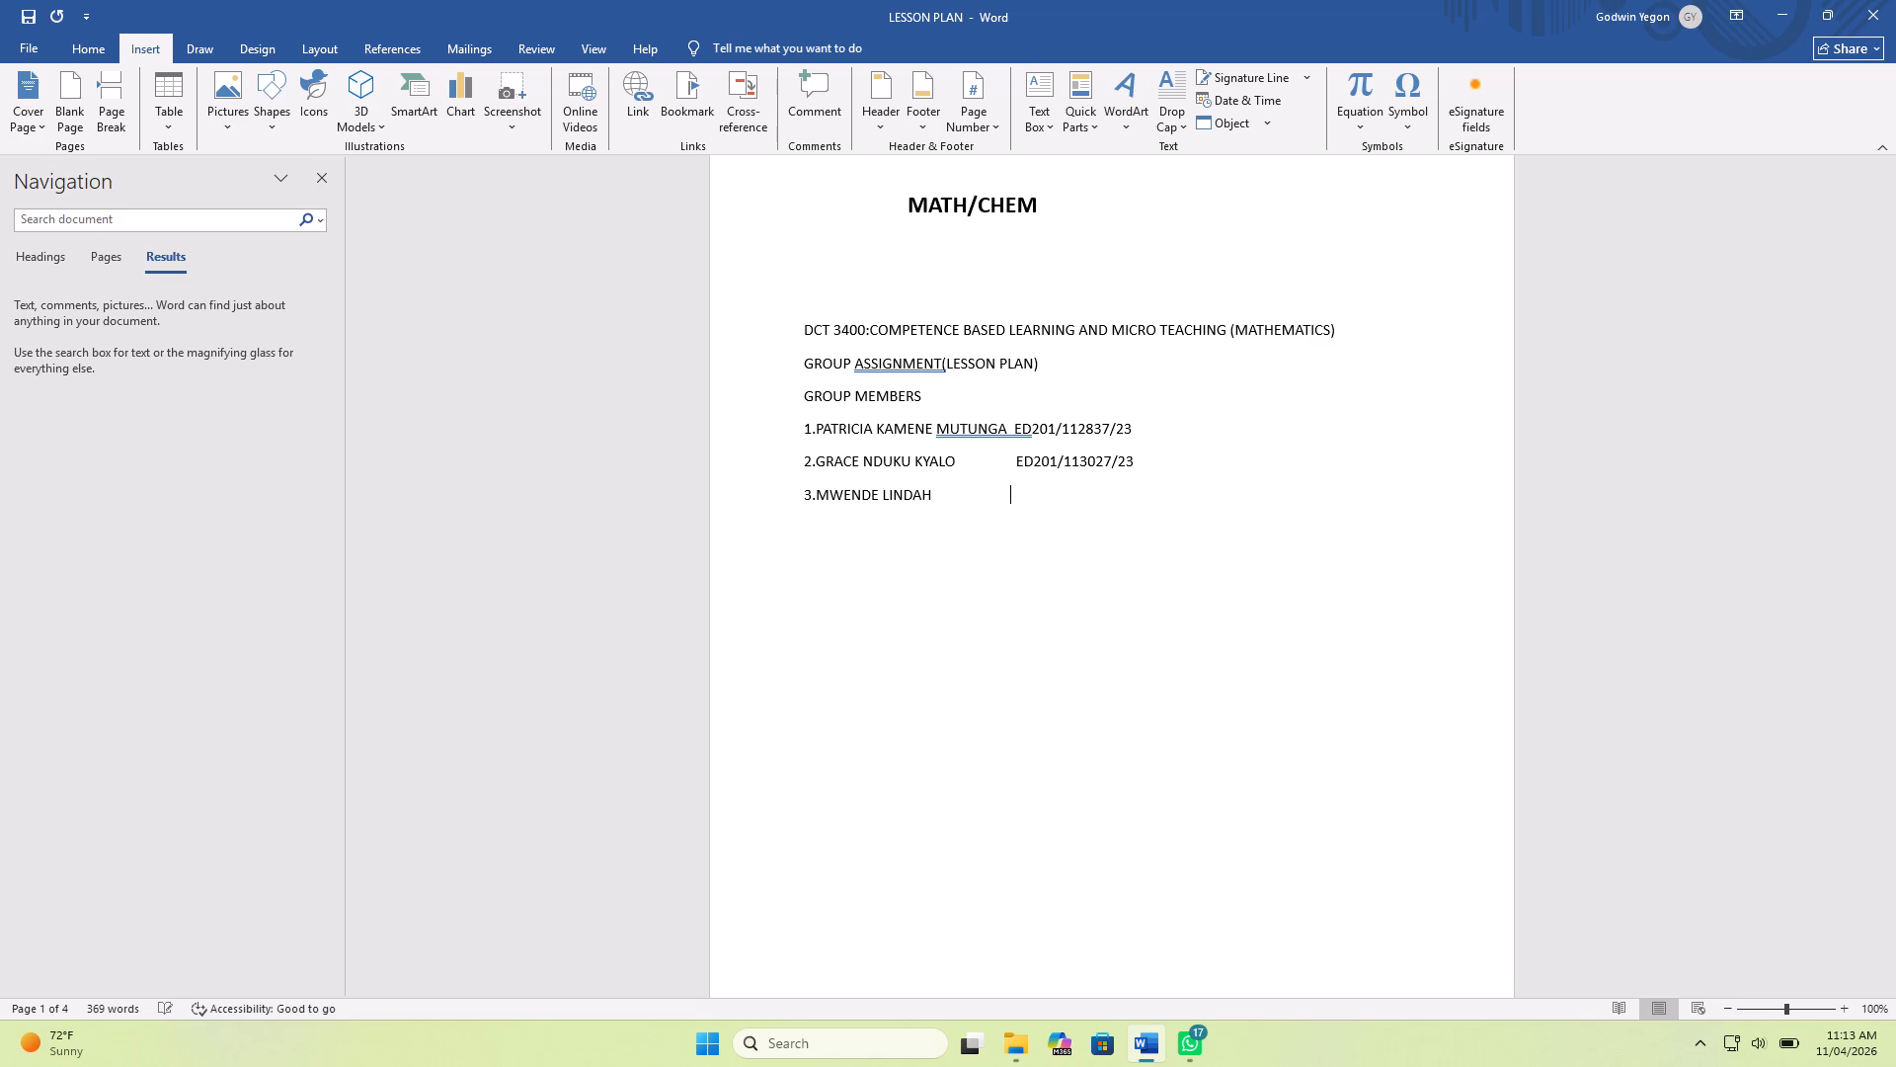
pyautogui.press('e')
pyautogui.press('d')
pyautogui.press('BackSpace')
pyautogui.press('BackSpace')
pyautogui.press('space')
# Enter the third member's registration number, with prefix ED201 and ending /23, in the aligned column.
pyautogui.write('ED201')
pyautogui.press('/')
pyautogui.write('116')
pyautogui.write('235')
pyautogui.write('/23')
# Start a fourth entry with "4." on a new line and enter the fourth member's name in capitals.
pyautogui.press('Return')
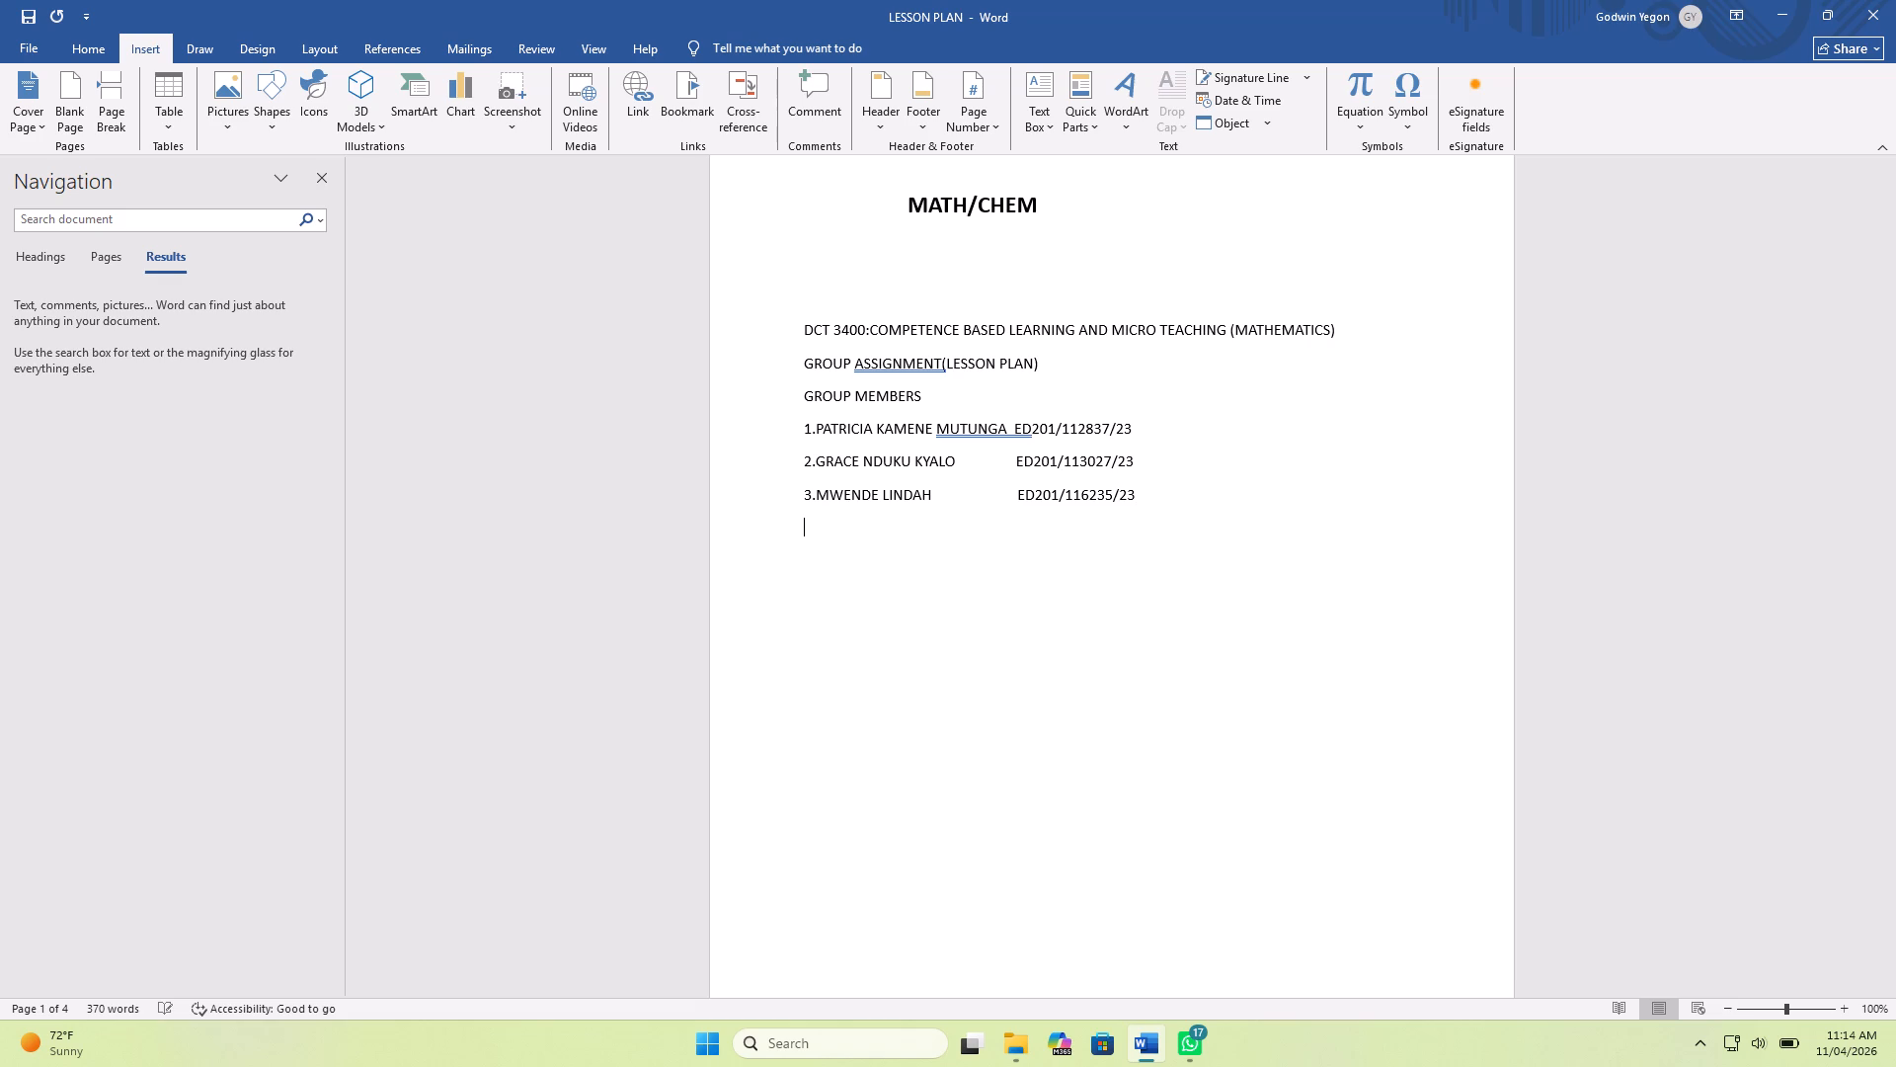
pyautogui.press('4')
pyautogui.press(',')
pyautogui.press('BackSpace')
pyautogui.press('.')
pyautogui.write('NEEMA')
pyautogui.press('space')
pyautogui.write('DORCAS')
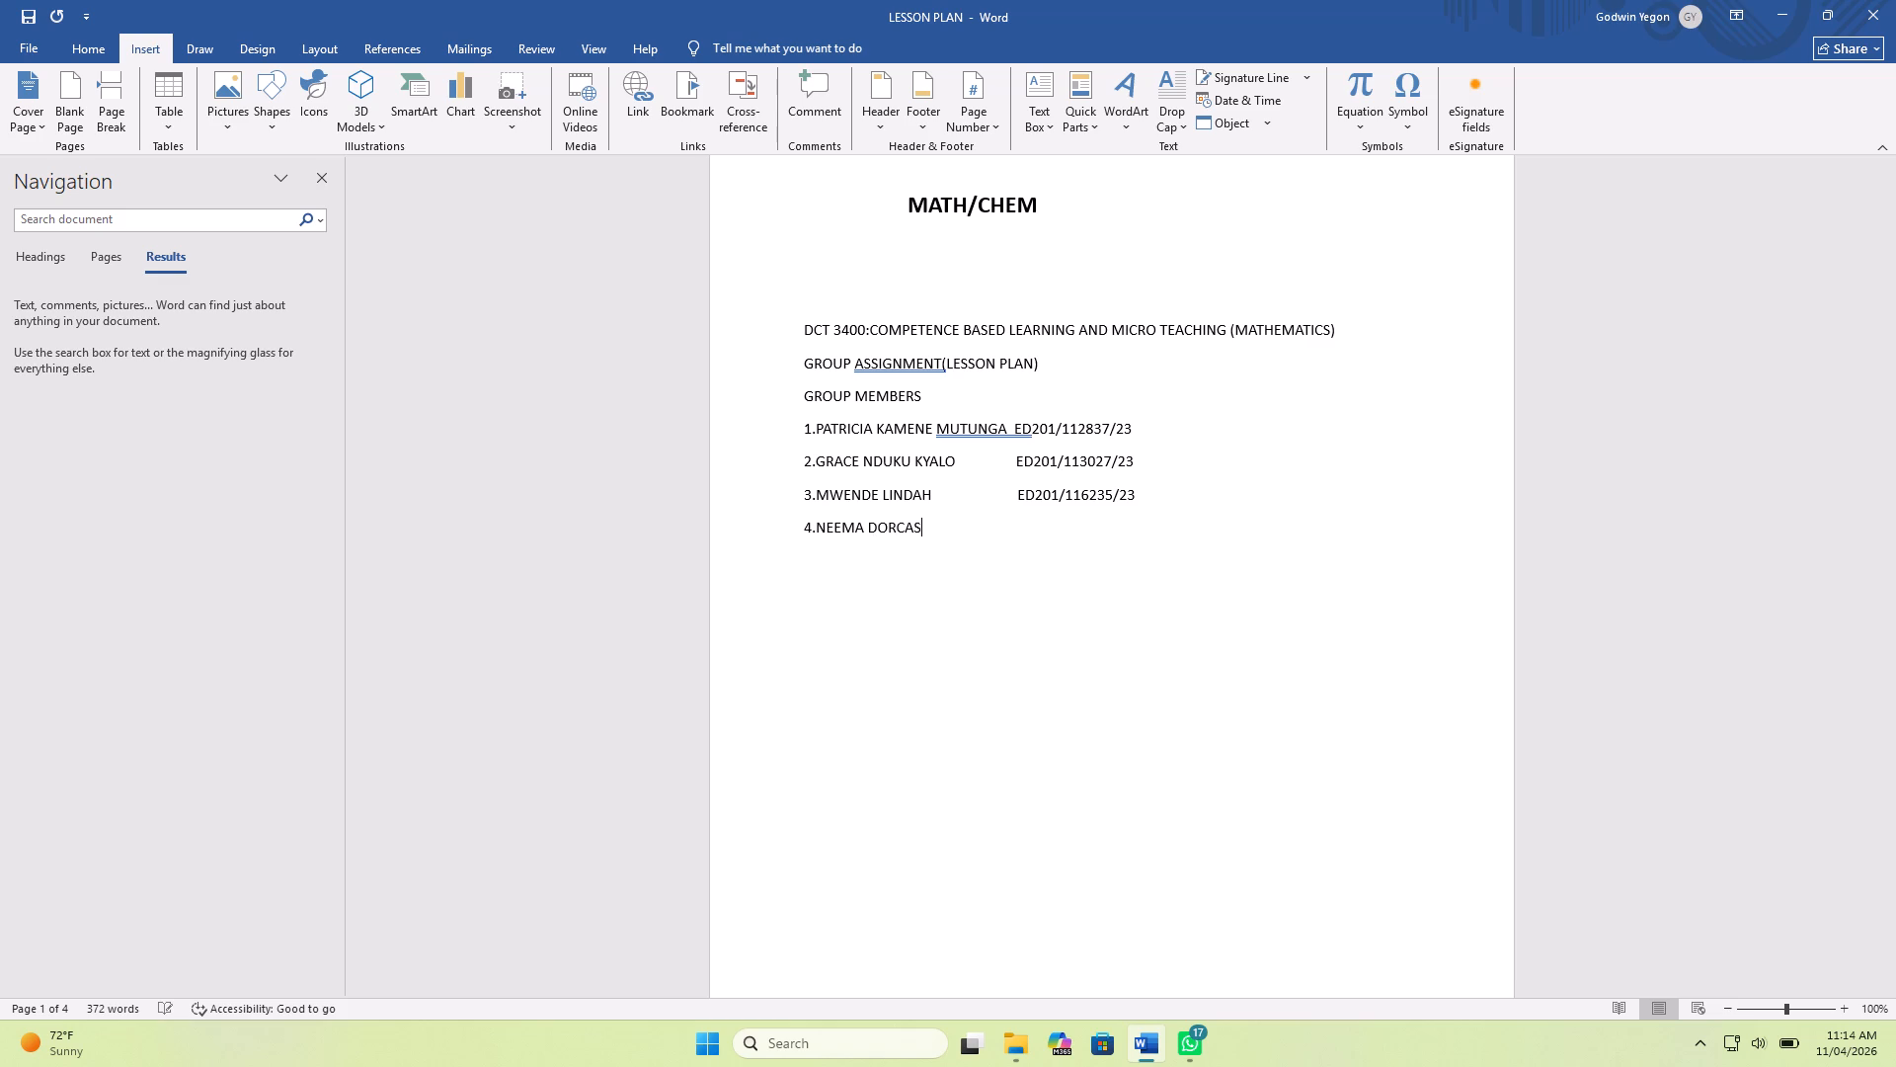
# Add spaces after the fourth member's name to reach the registration number column of the entries above.
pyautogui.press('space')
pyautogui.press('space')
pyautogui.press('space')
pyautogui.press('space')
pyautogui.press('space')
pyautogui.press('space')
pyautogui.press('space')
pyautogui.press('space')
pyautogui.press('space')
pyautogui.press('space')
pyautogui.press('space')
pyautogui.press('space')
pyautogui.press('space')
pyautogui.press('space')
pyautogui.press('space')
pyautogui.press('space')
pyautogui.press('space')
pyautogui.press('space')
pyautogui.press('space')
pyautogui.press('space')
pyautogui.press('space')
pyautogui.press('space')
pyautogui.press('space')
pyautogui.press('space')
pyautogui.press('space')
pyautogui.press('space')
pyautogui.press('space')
# Enter the fourth member's registration number, with prefix ED201 and ending /23, in the aligned column.
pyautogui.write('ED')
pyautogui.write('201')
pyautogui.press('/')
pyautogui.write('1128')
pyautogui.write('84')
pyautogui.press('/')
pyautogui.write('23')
# Start a fifth entry with "5." on a new line and enter the fifth member's name in capitals.
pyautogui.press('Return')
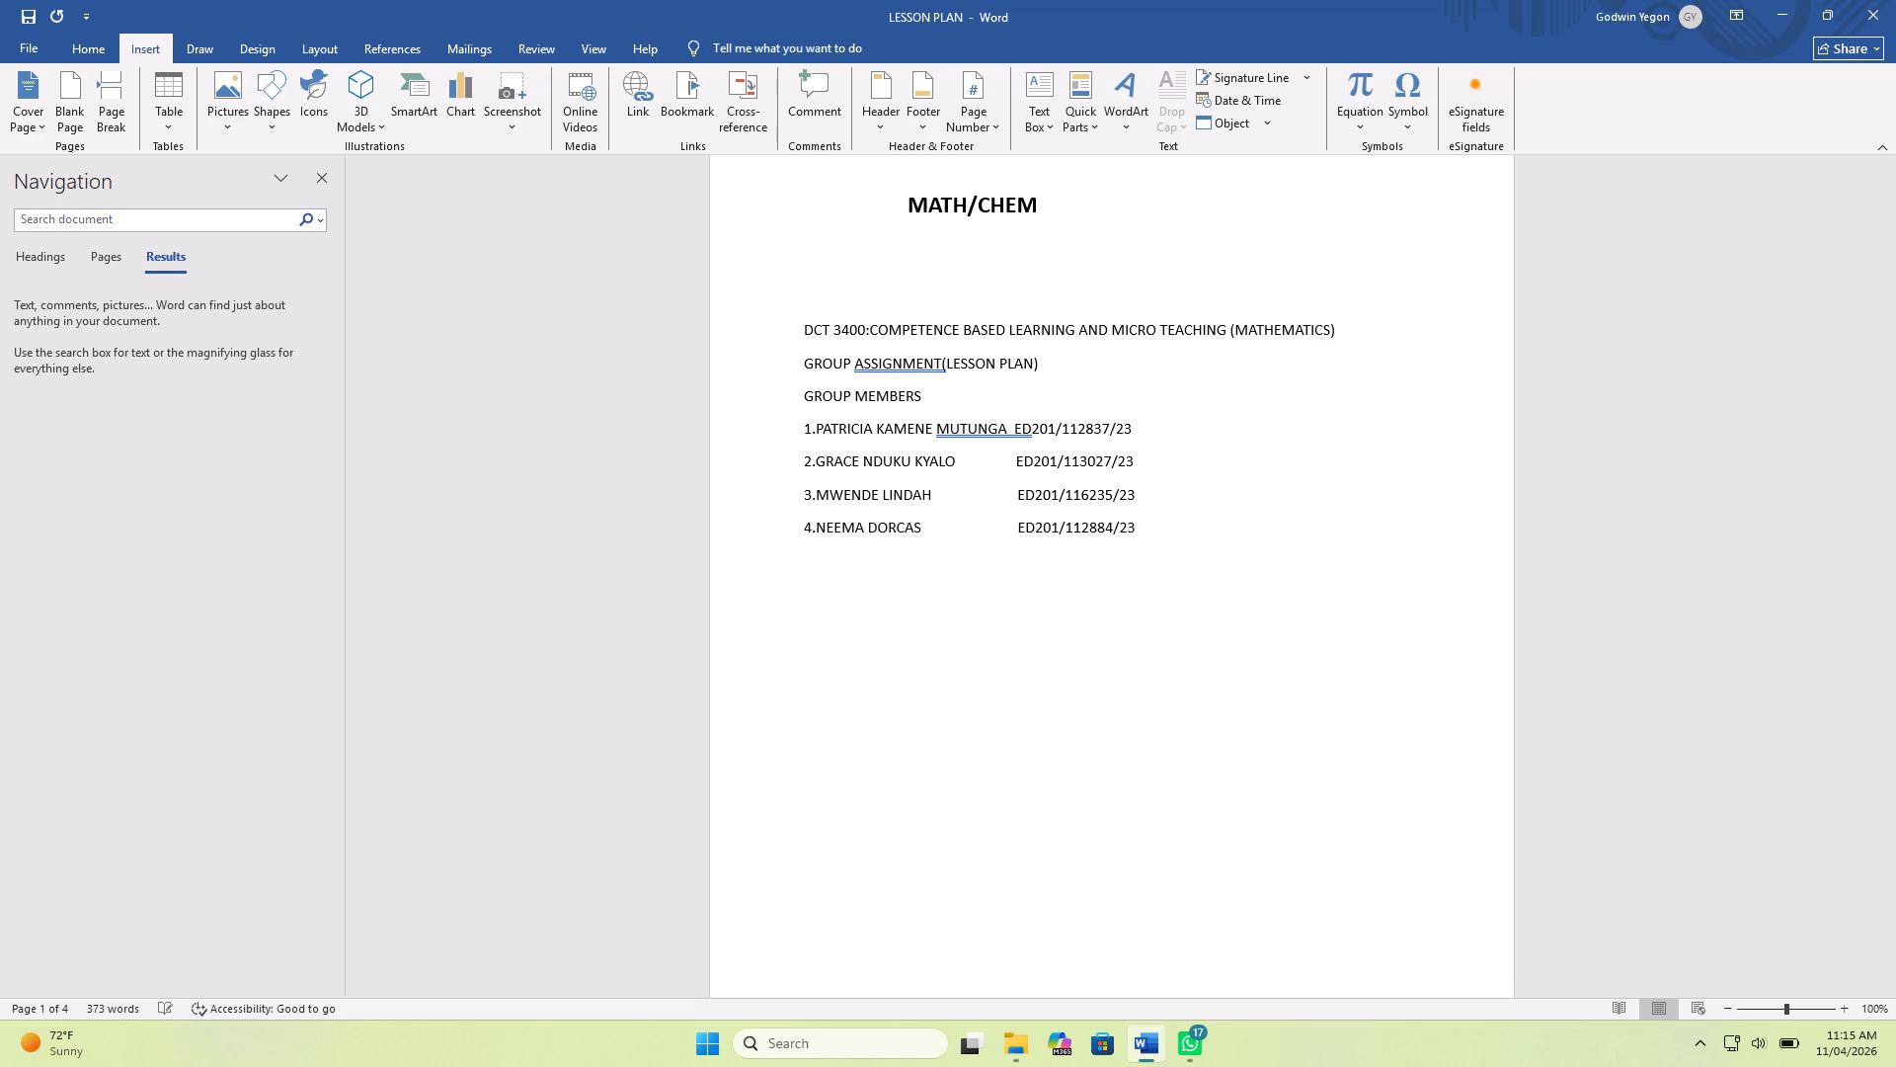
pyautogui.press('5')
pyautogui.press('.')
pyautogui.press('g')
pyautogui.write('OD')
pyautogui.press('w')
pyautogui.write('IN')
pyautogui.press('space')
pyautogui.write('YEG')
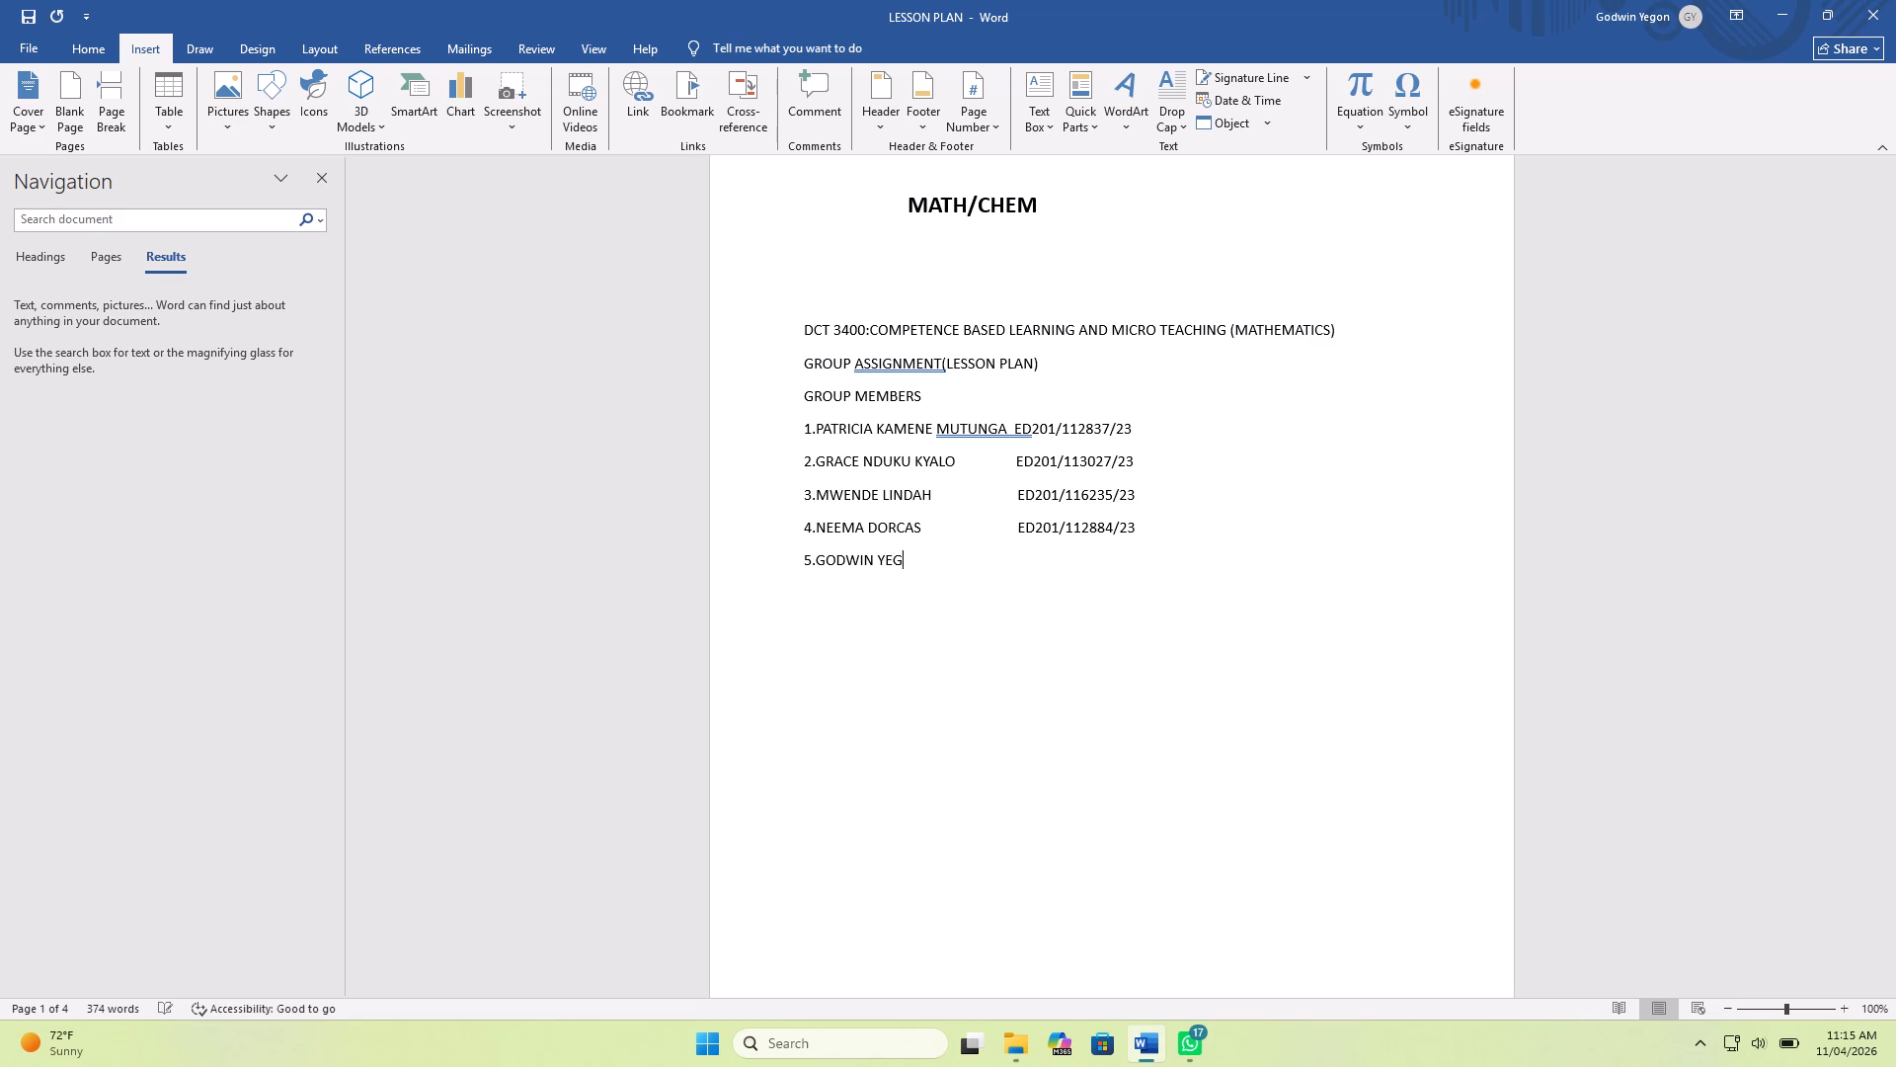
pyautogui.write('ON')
# Add spaces after the fifth member's name to reach the registration number column of the entries above.
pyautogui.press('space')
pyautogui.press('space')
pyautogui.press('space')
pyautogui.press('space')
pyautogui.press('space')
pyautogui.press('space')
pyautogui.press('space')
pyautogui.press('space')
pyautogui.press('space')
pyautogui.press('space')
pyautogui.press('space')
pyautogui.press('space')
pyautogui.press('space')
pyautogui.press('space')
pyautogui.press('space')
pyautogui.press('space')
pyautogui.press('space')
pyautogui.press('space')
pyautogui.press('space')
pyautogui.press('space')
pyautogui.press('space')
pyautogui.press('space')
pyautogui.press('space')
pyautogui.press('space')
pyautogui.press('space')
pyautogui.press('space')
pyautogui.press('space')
# Enter the fifth member's registration number, with prefix ED201 and ending /23, in the aligned column.
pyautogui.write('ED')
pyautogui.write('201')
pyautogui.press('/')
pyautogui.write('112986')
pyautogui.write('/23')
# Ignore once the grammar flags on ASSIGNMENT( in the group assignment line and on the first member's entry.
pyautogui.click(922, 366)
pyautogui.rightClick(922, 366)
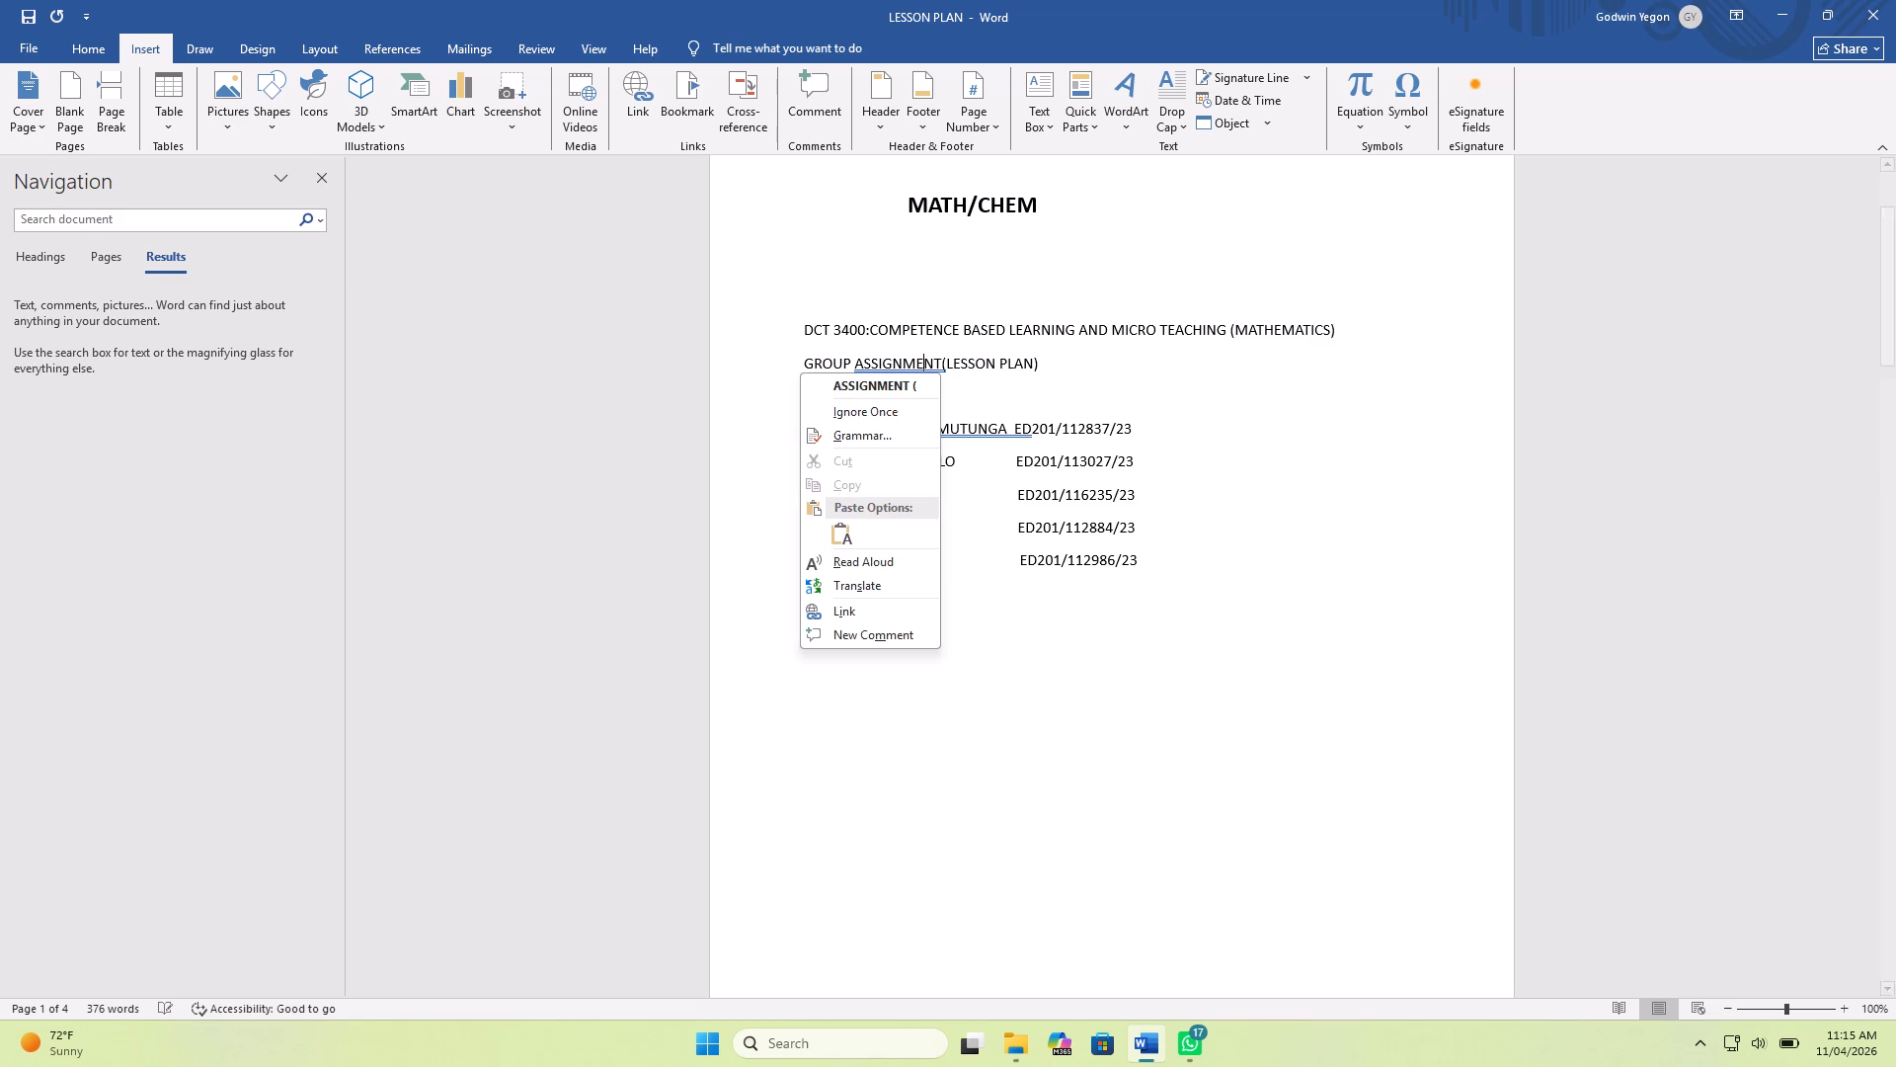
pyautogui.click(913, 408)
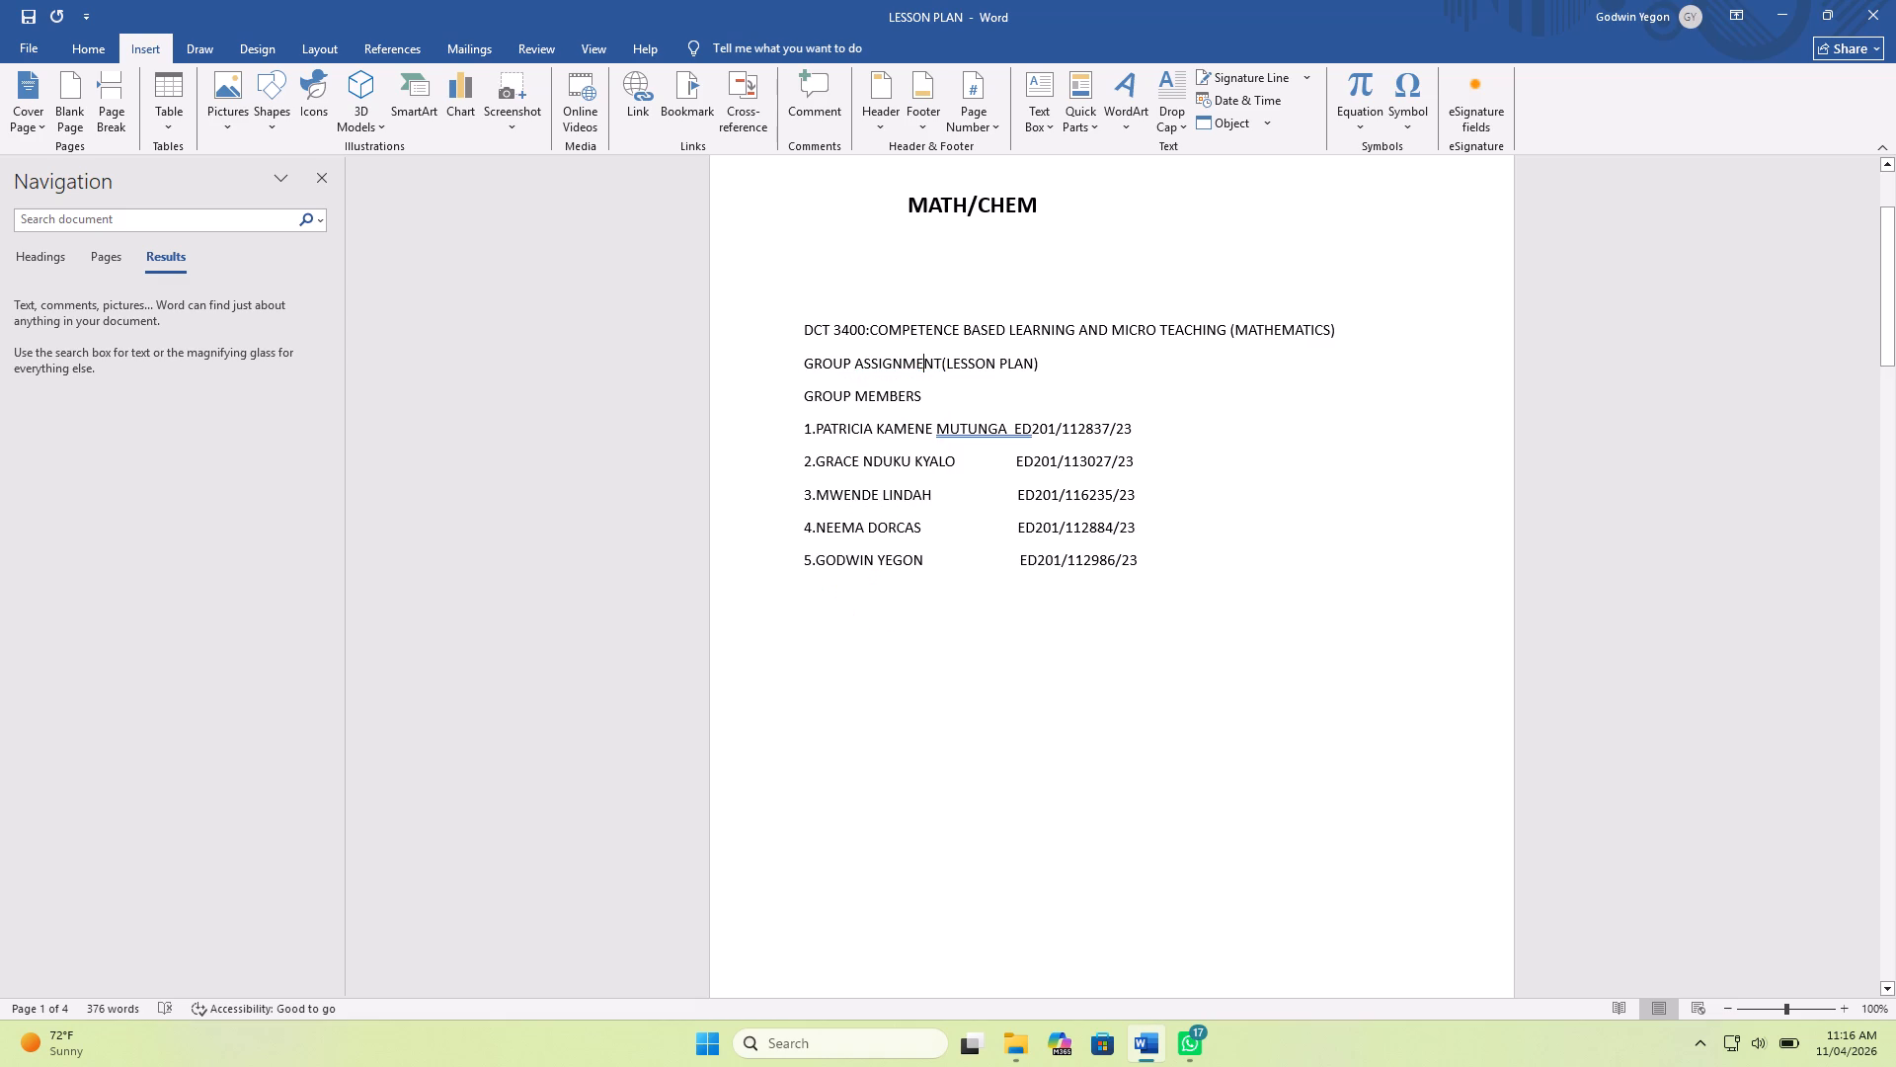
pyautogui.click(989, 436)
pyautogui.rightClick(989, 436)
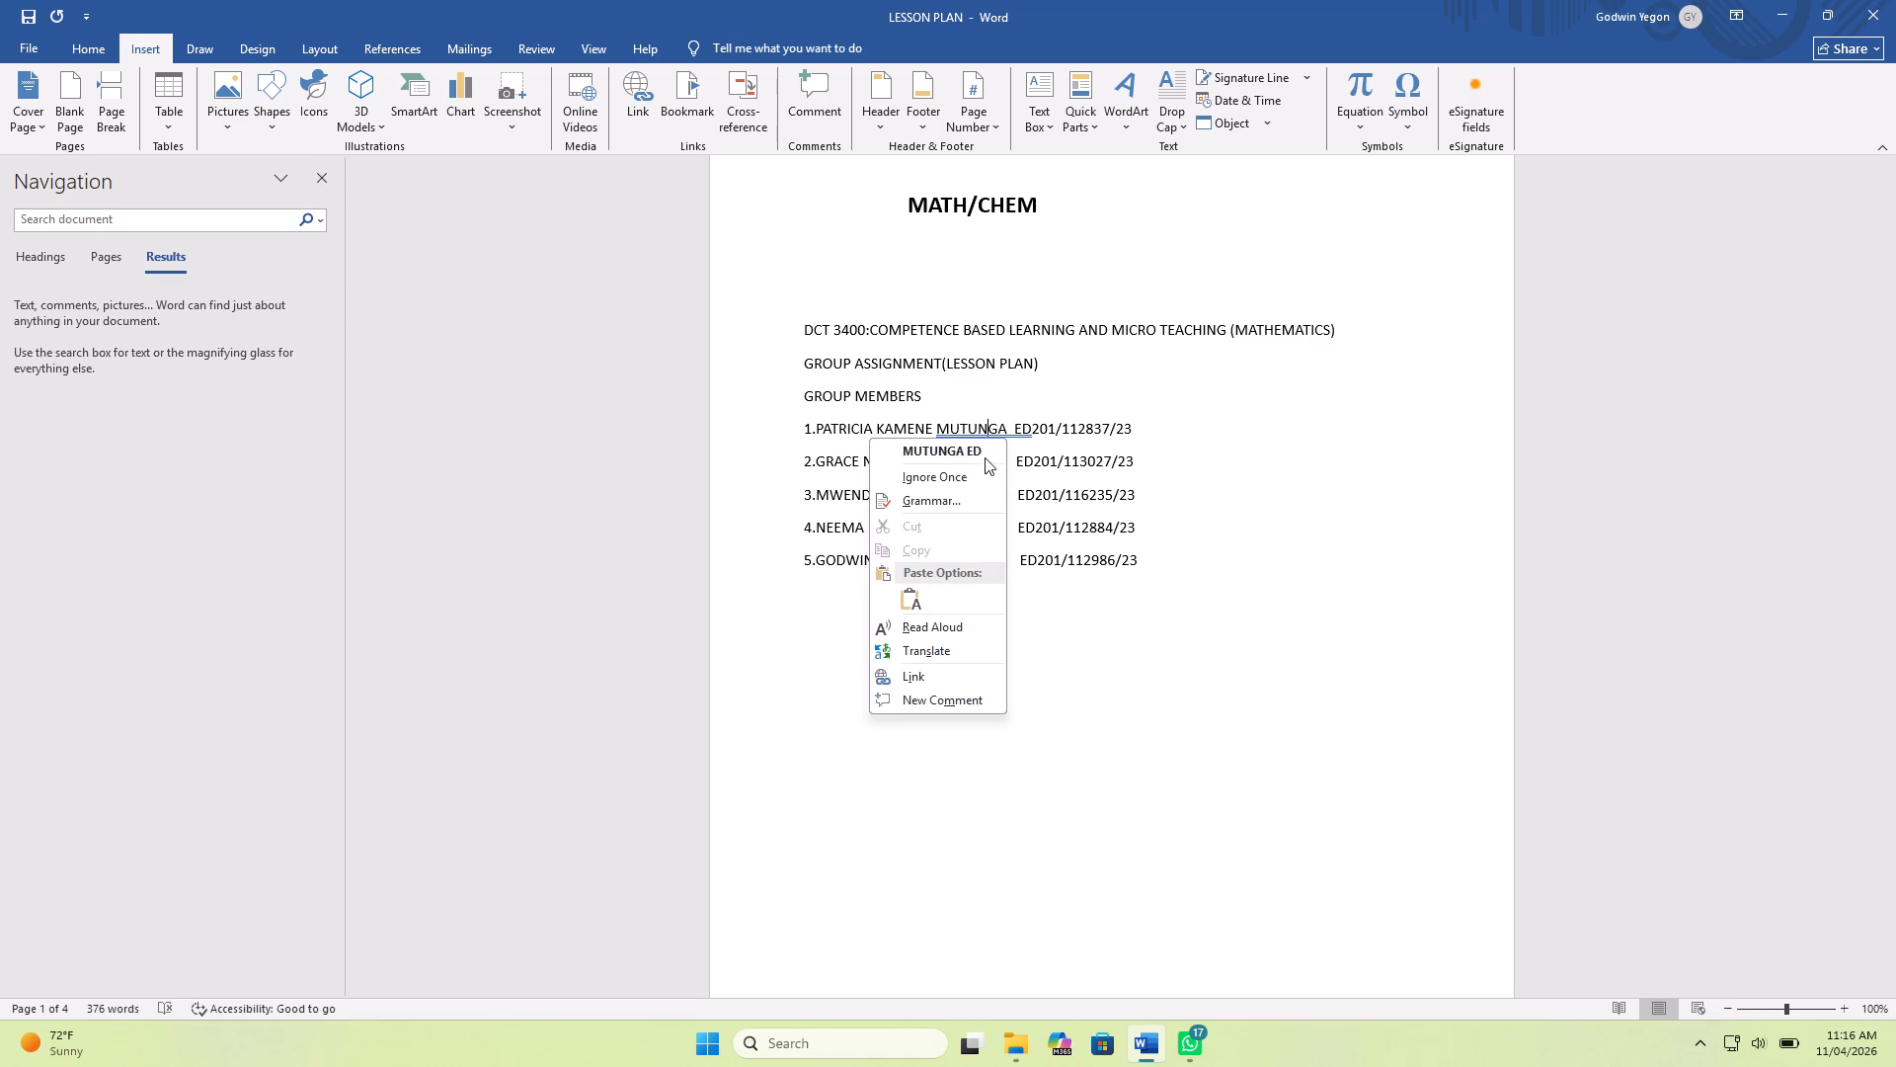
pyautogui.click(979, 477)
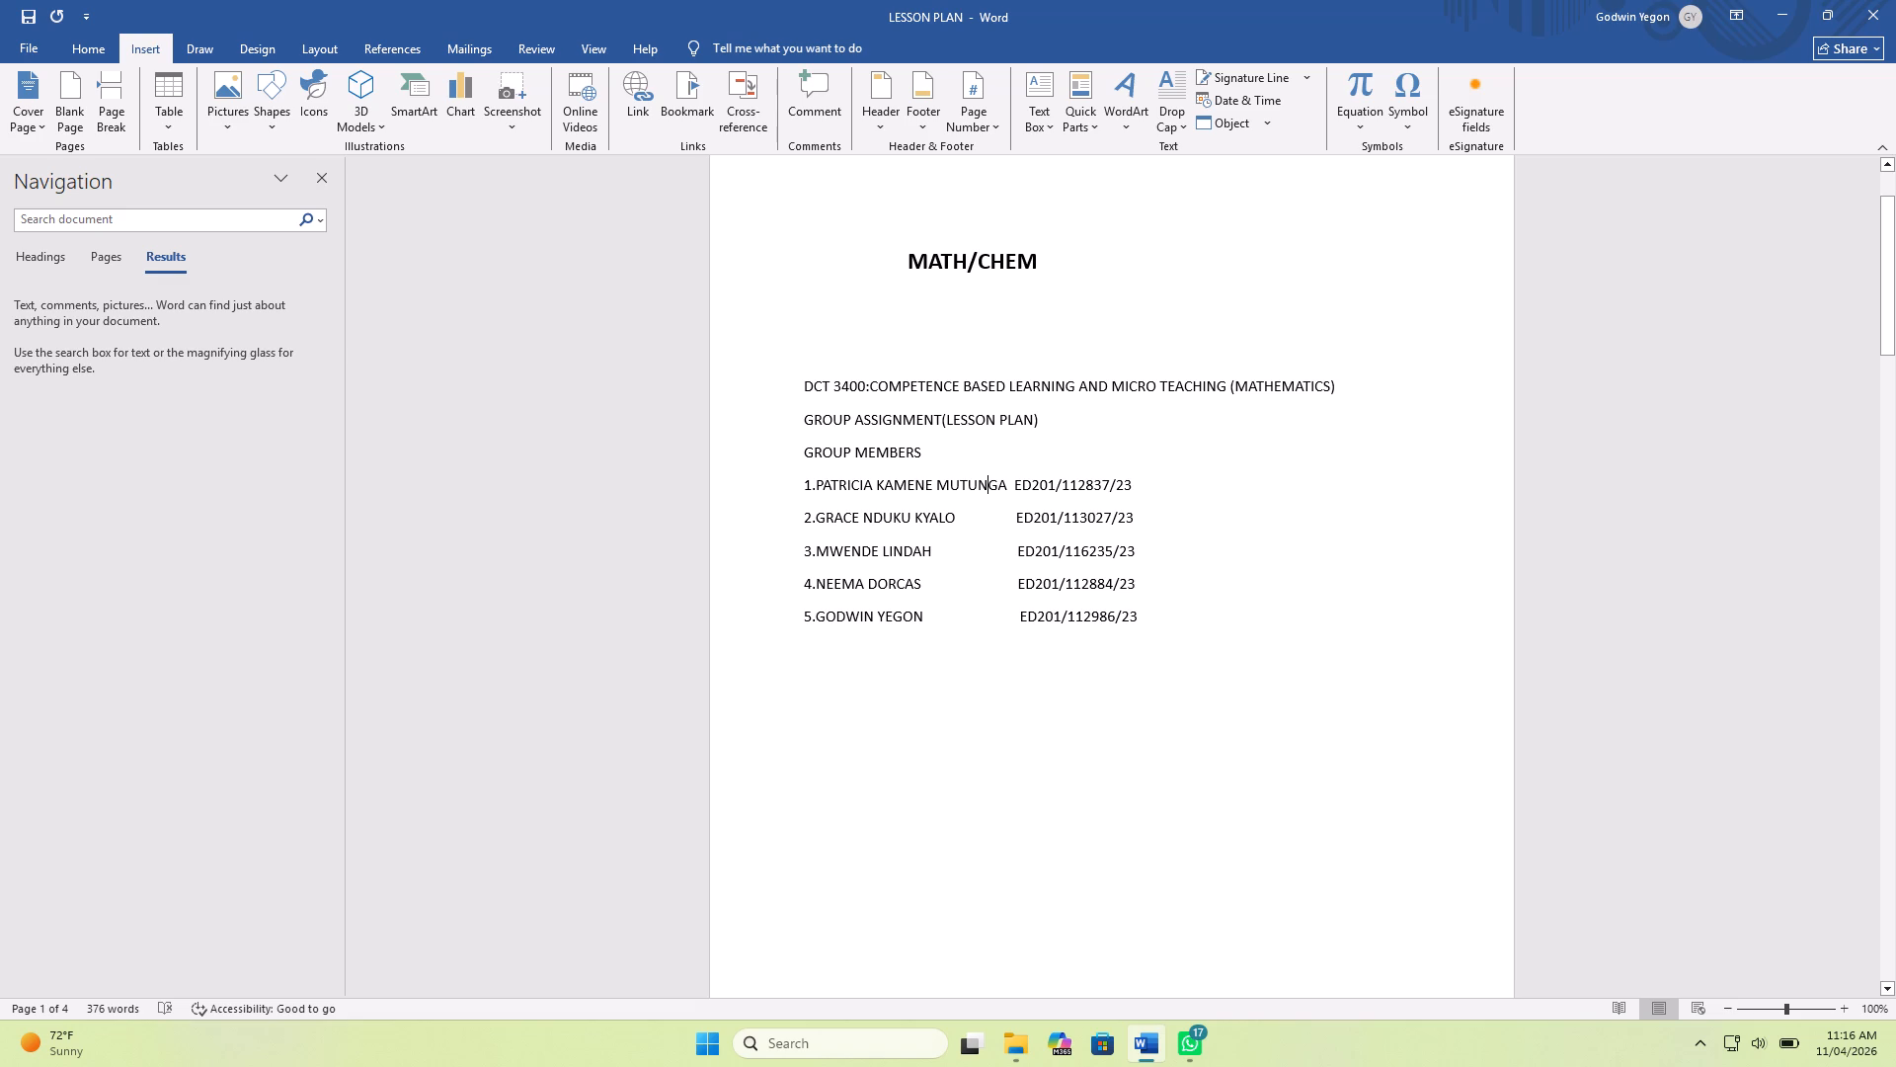
# Set the font size to 18 for all text from the DCT 3400 course title through the fifth member's entry.
pyautogui.moveTo(800, 384); pyautogui.dragTo(1000, 646)
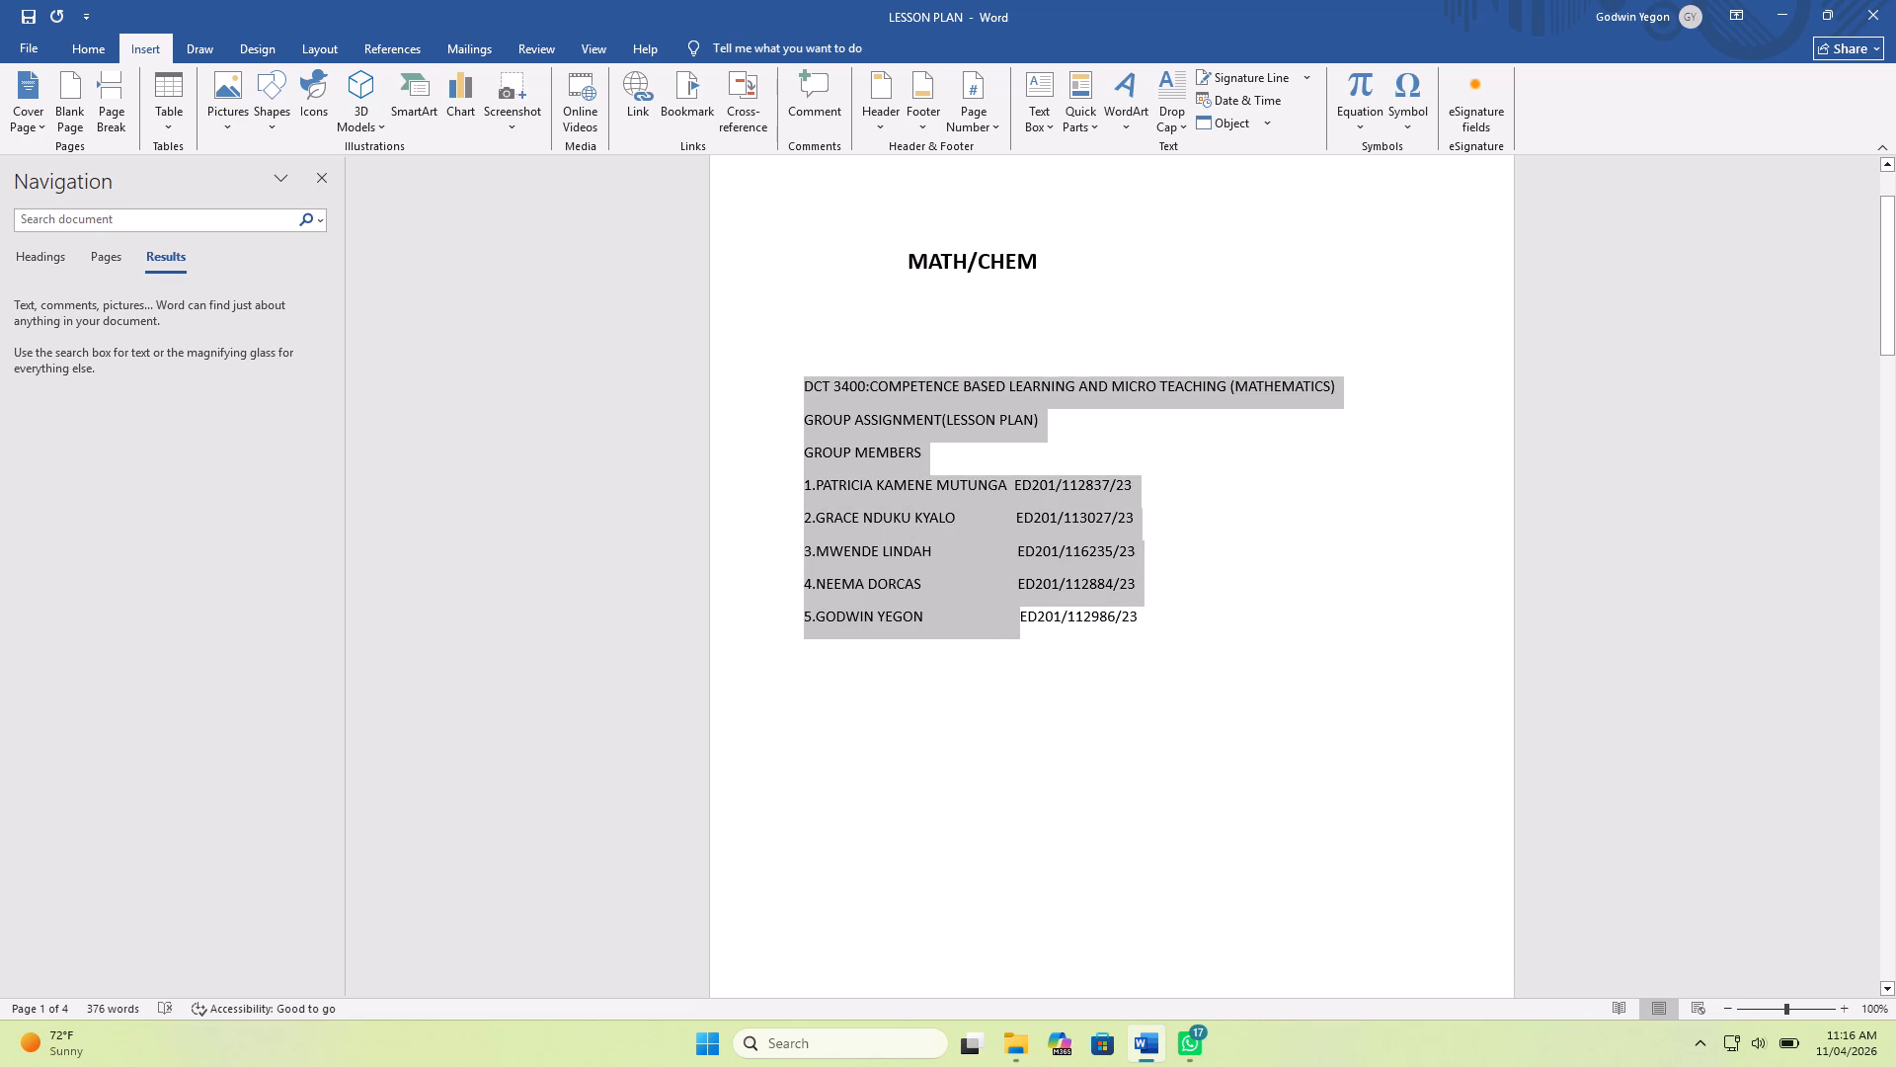
pyautogui.moveTo(1000, 646); pyautogui.dragTo(1152, 643)
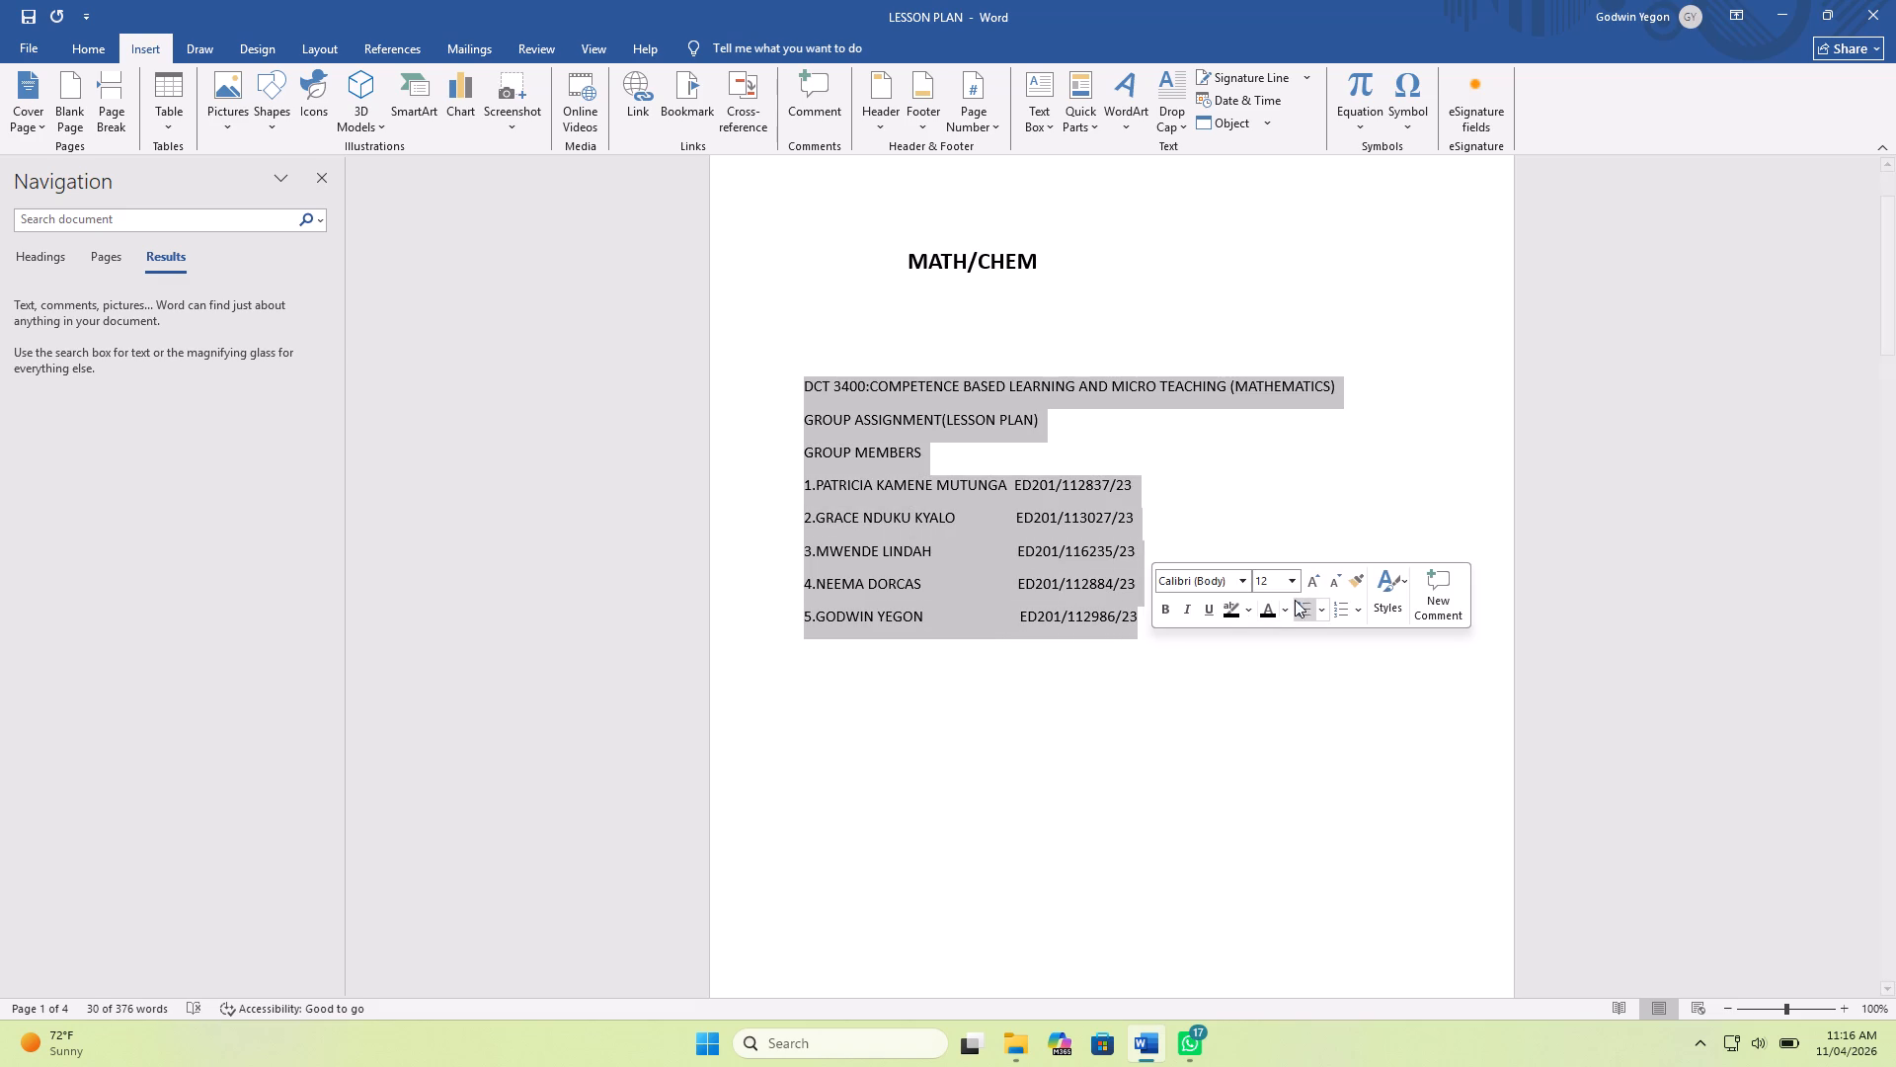
pyautogui.click(1295, 577)
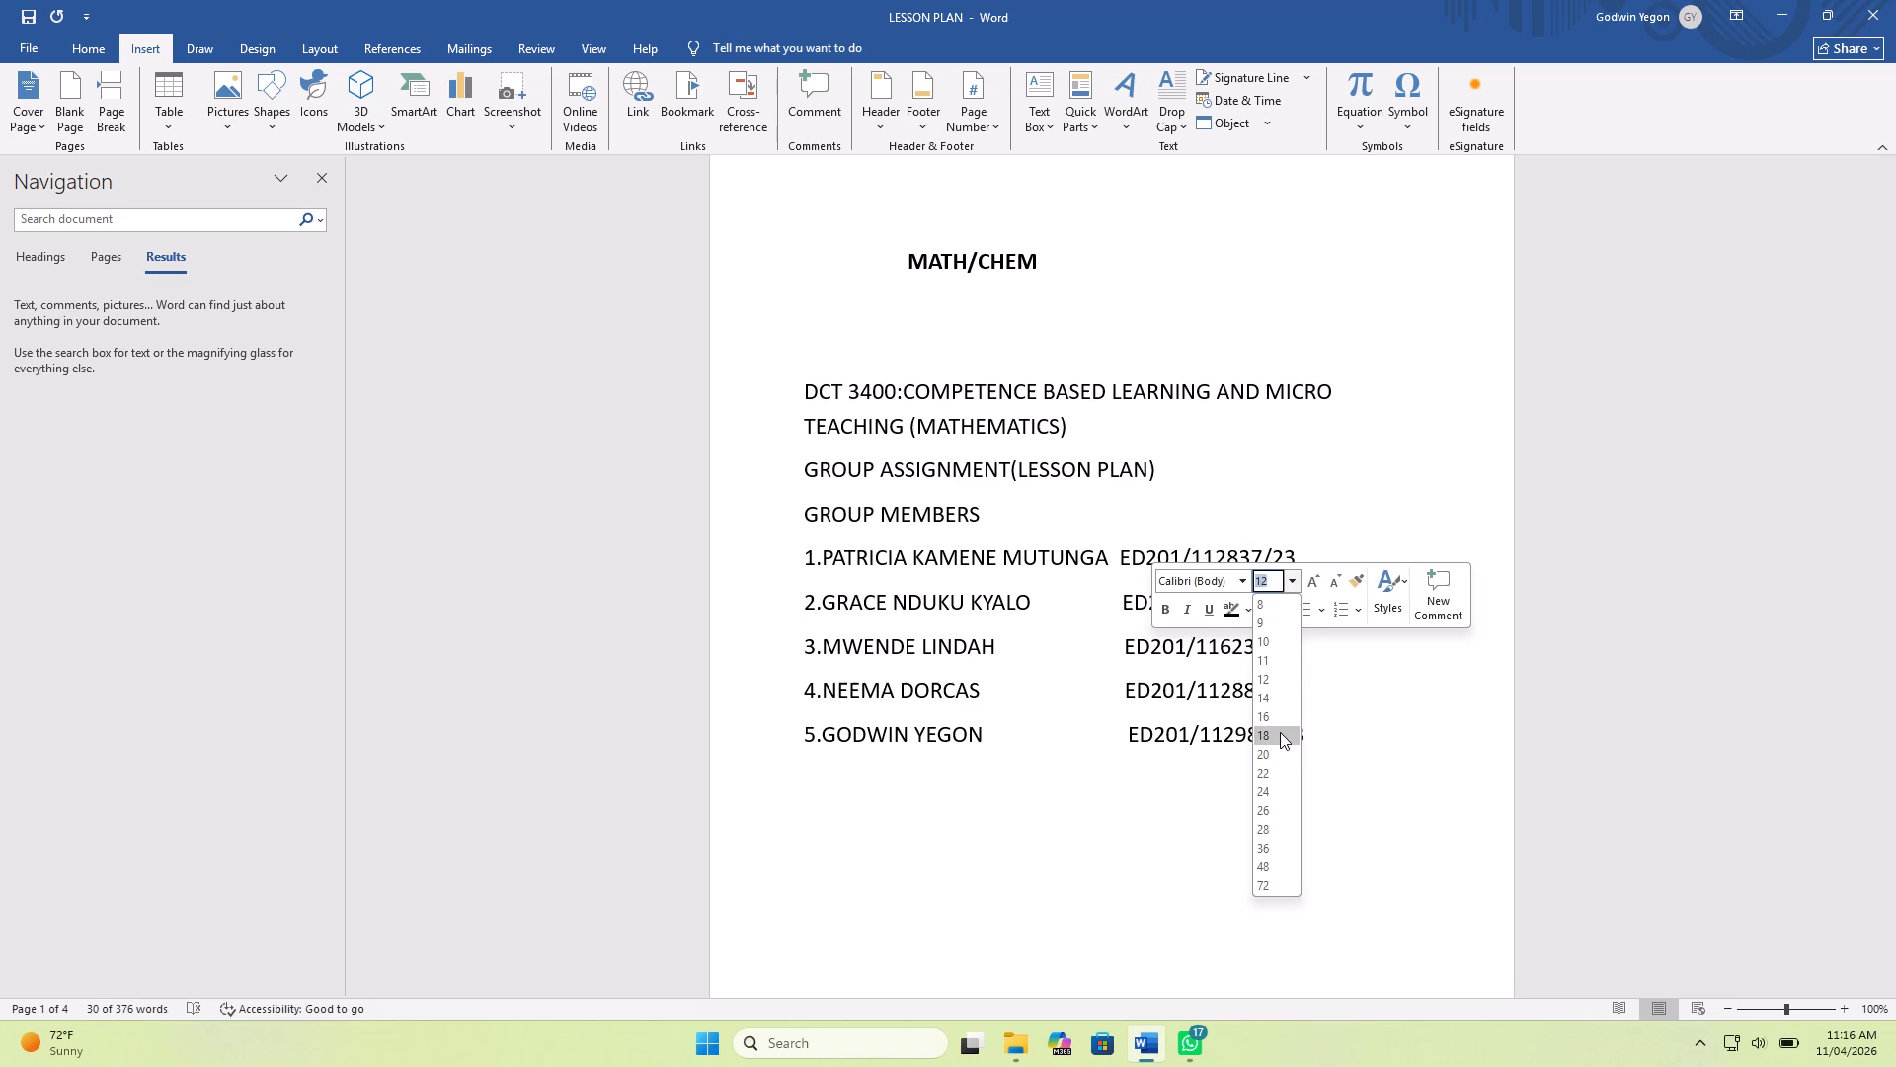
pyautogui.click(1280, 732)
pyautogui.click(1358, 765)
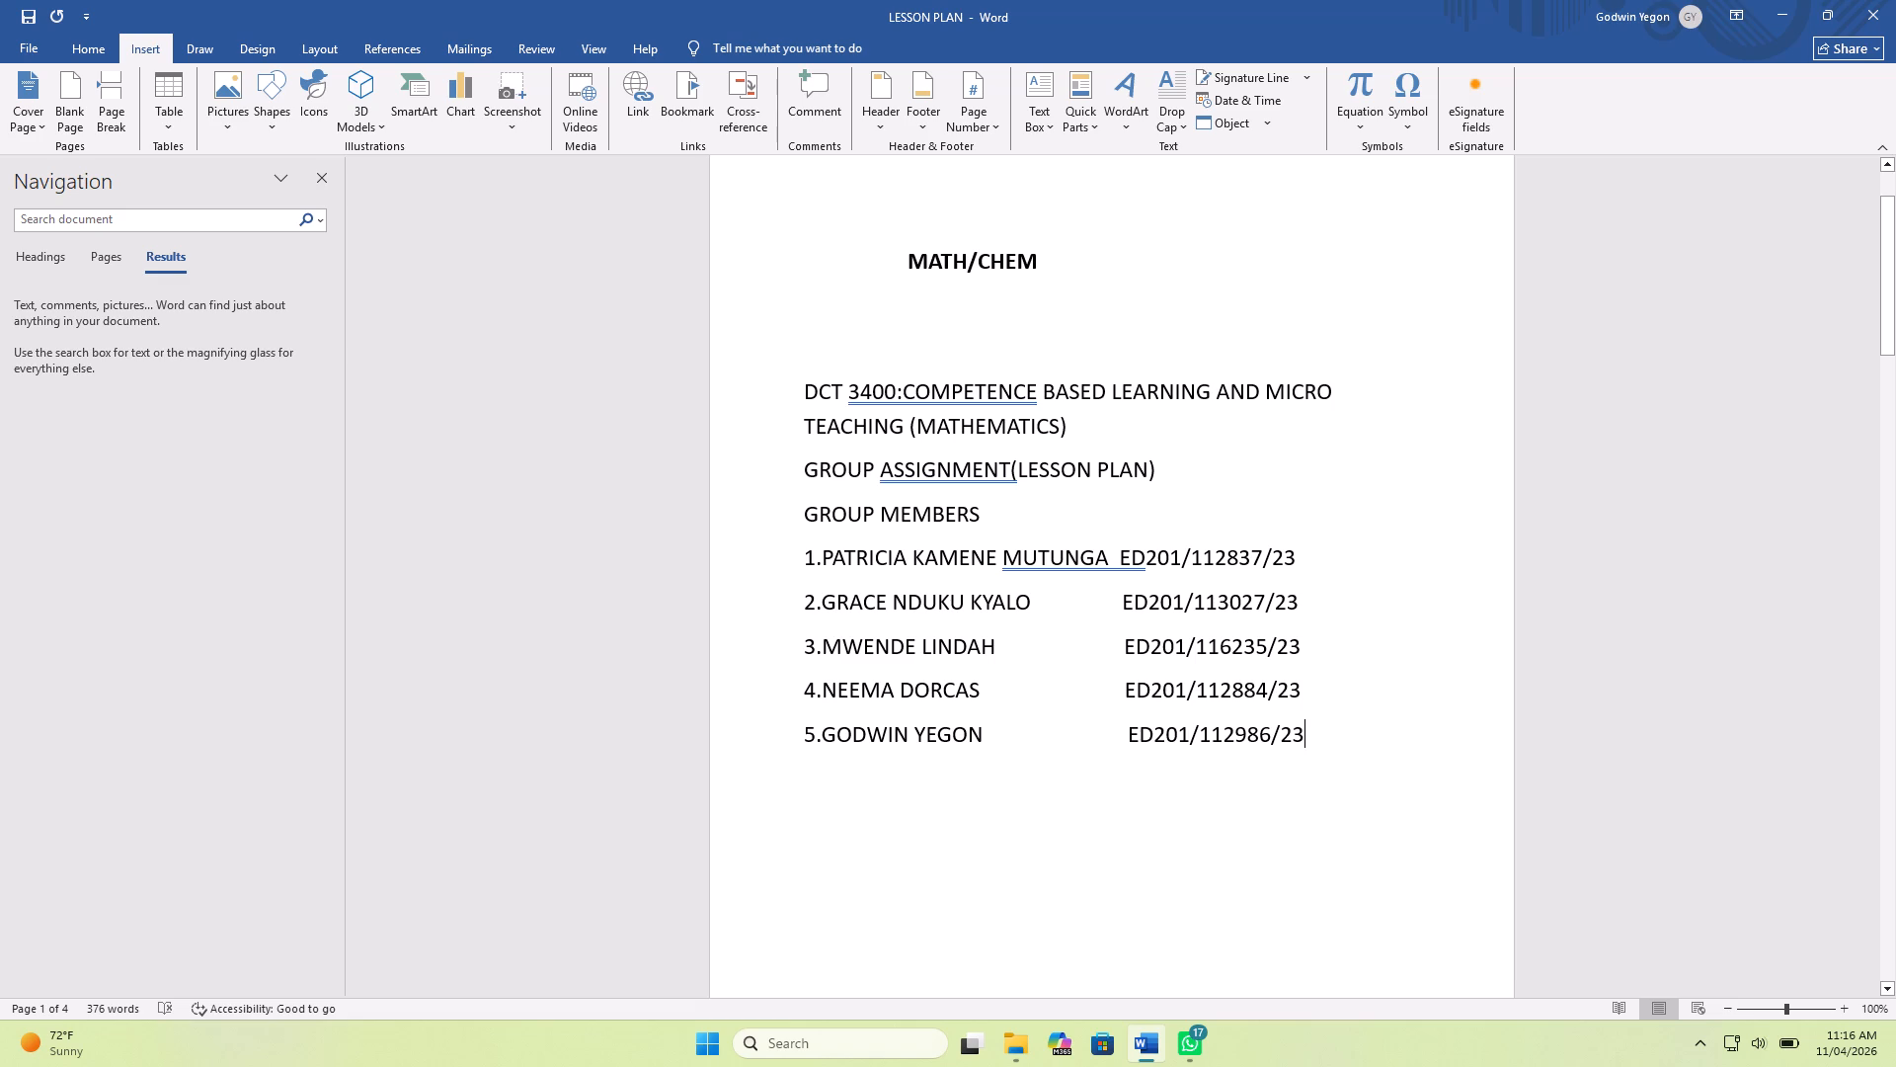
# Ignore once the grammar flags on 3400:COMPETENCE, ASSIGNMENT( and the first member's entry.
pyautogui.click(919, 404)
pyautogui.rightClick(919, 404)
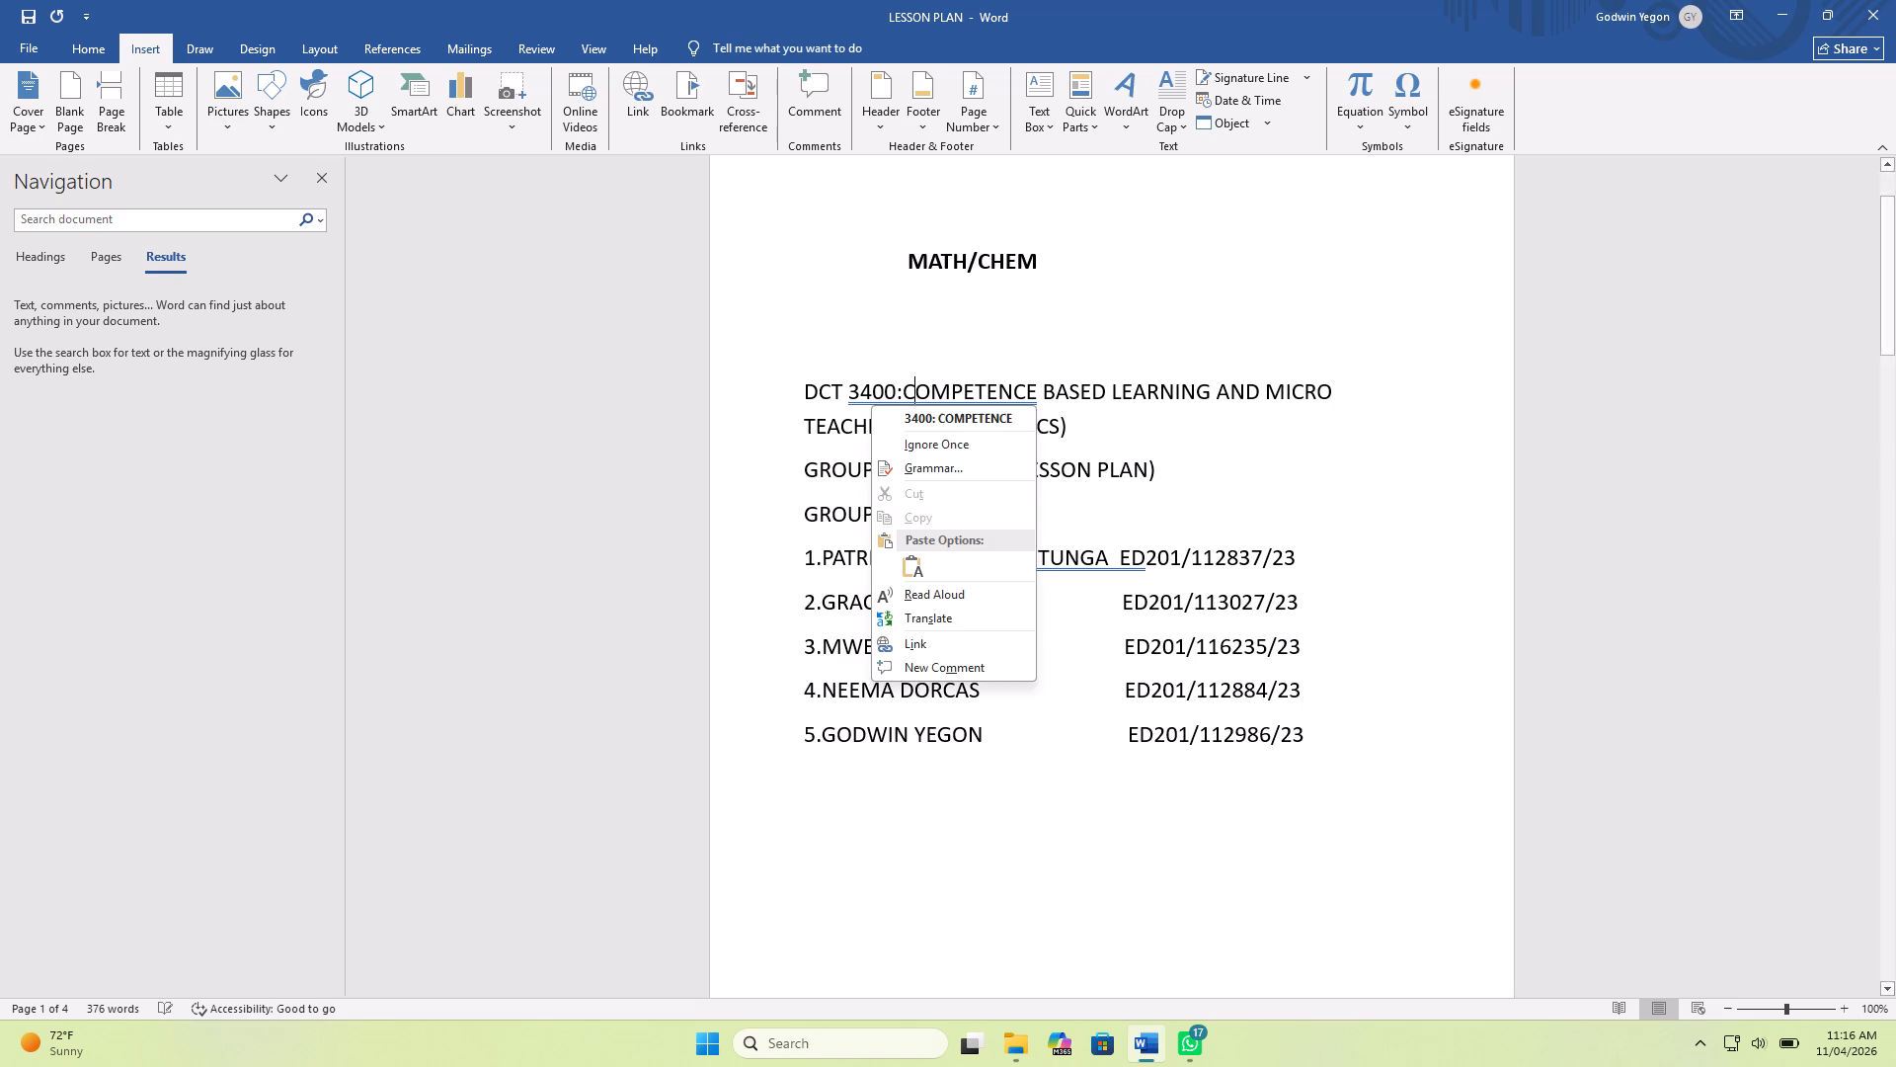
pyautogui.click(934, 438)
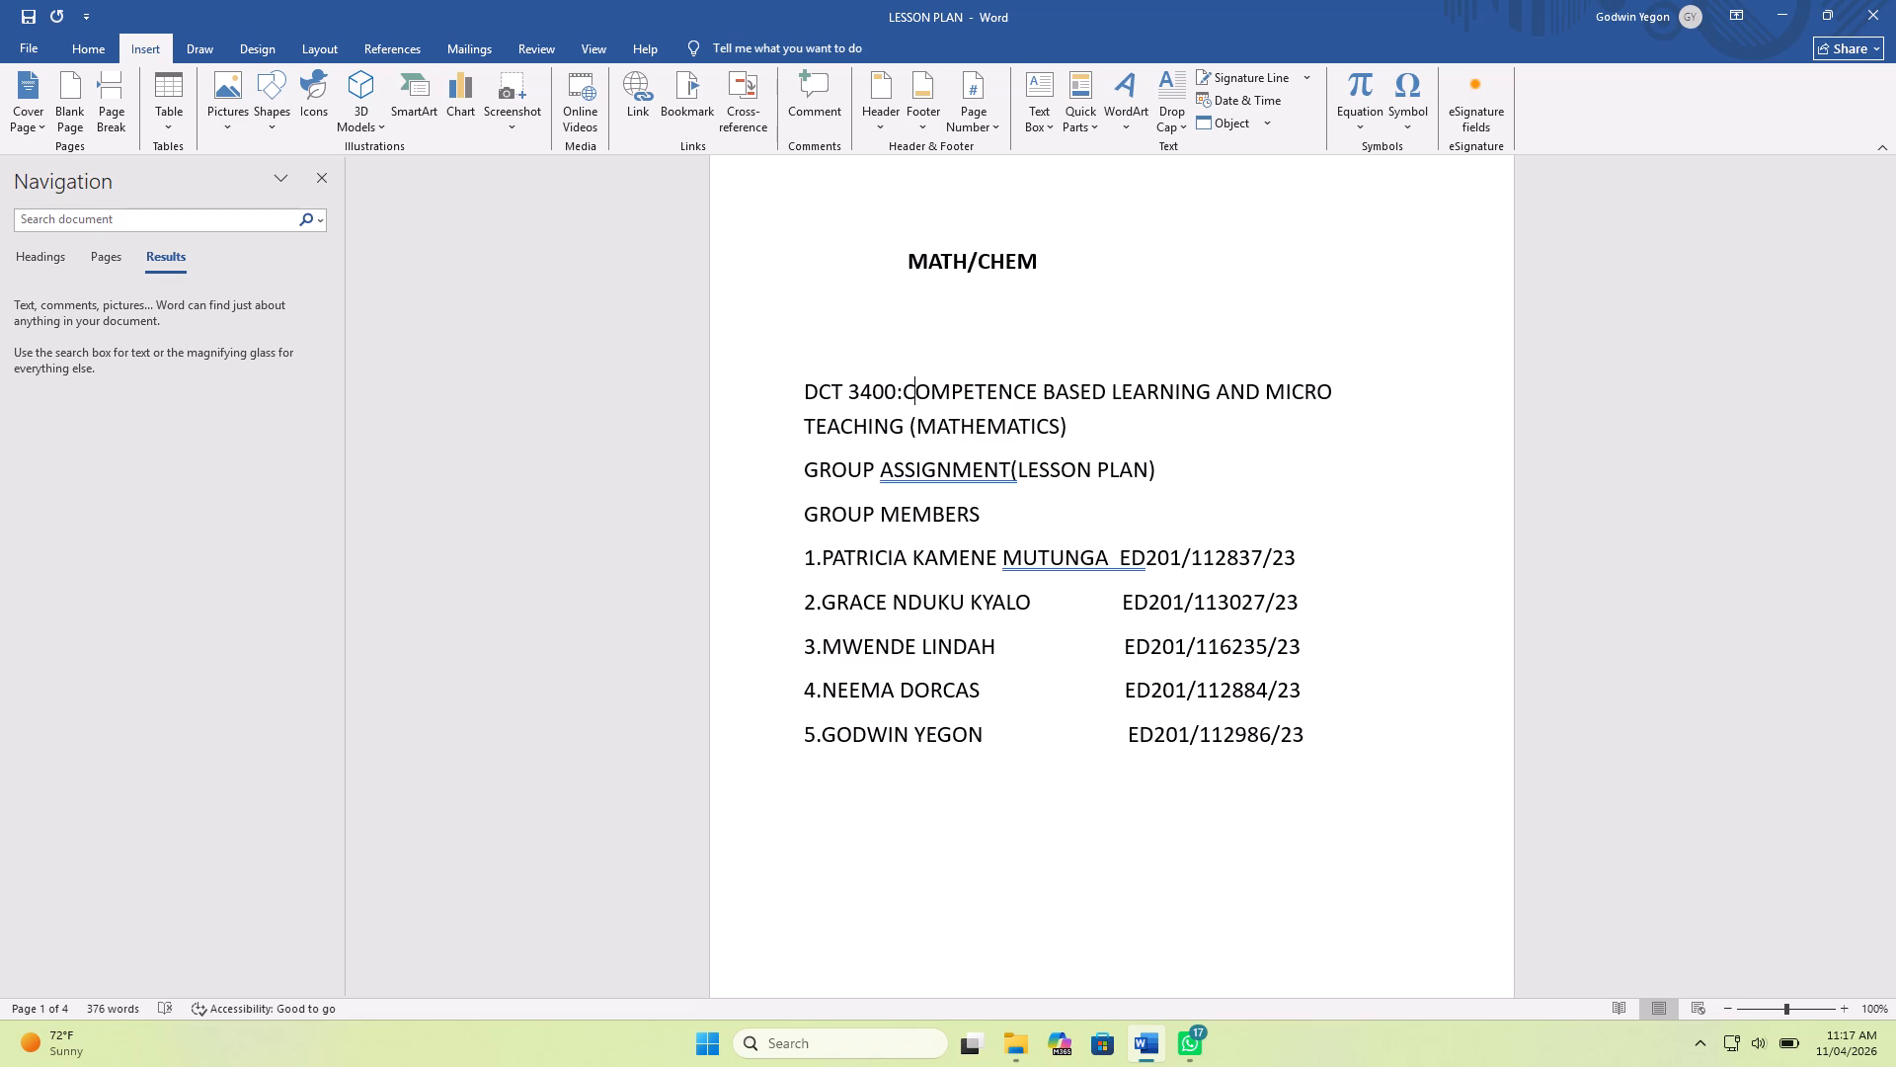
pyautogui.click(946, 475)
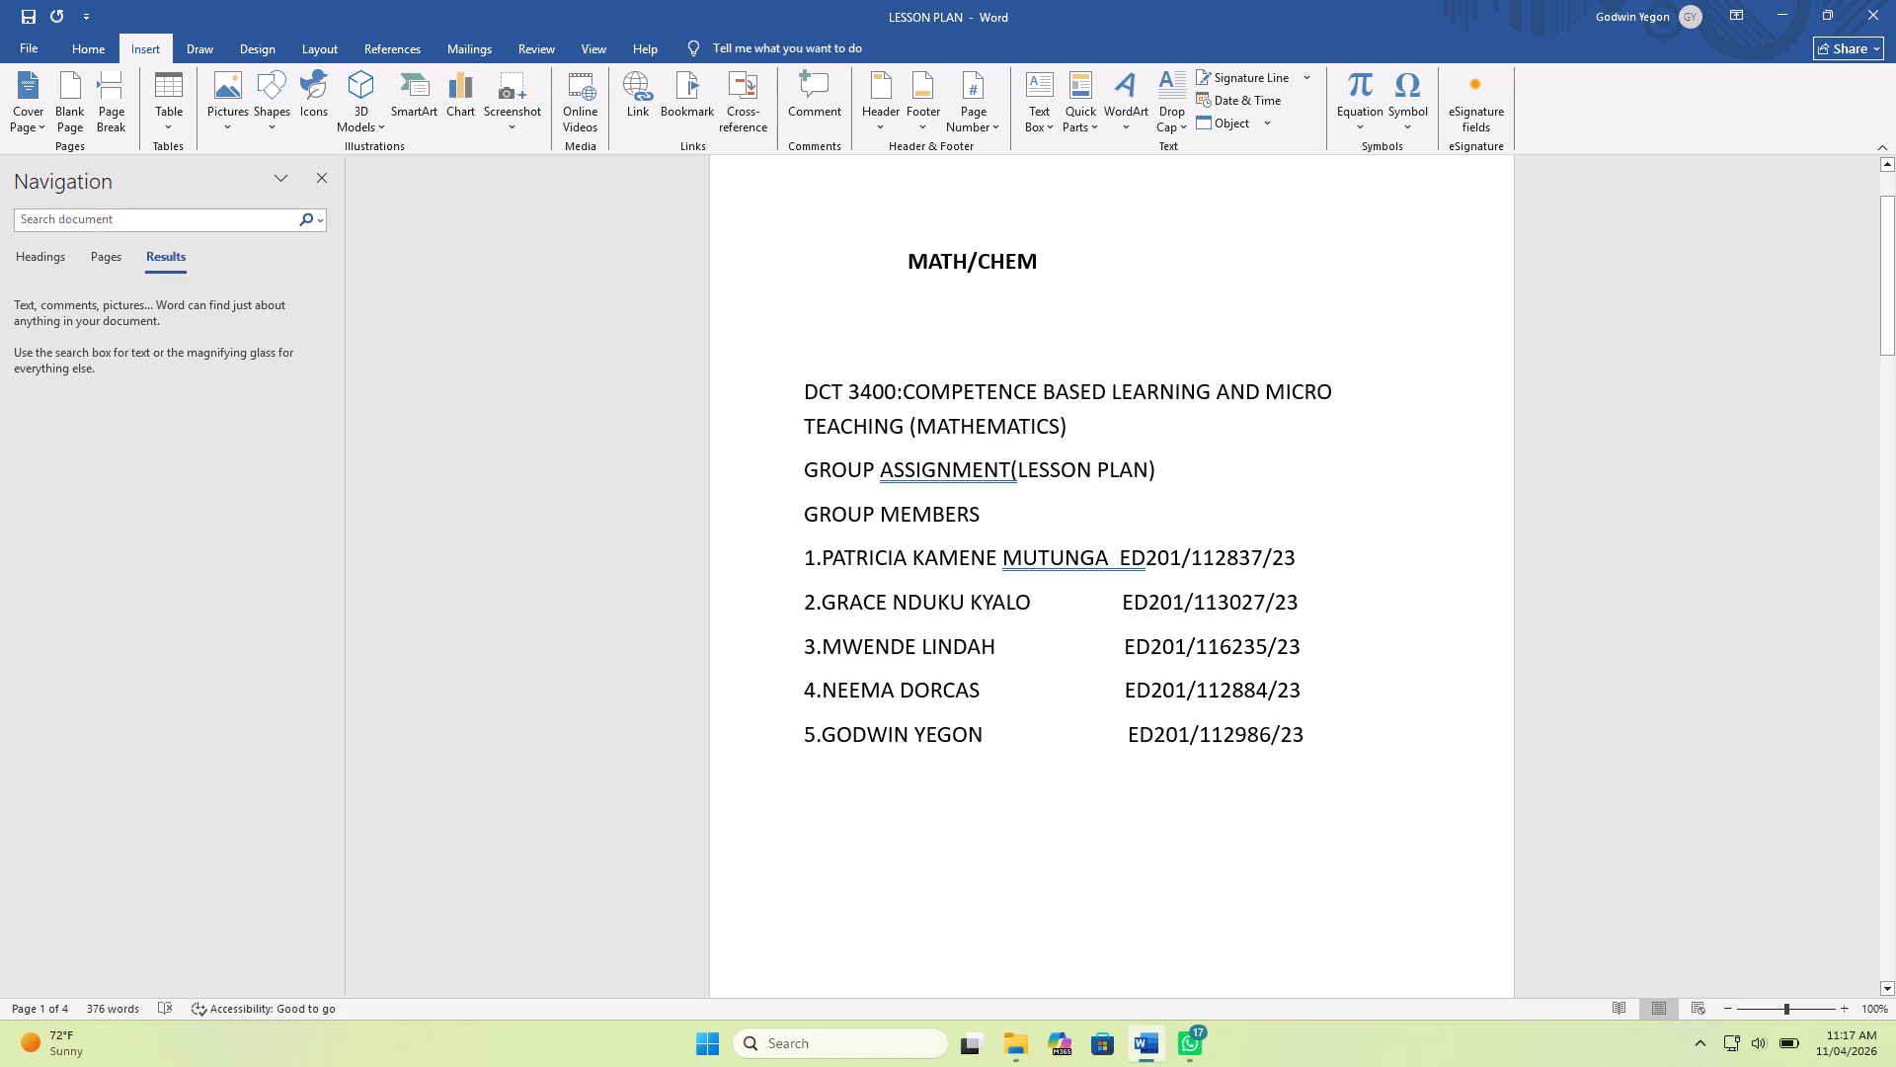
pyautogui.rightClick(946, 475)
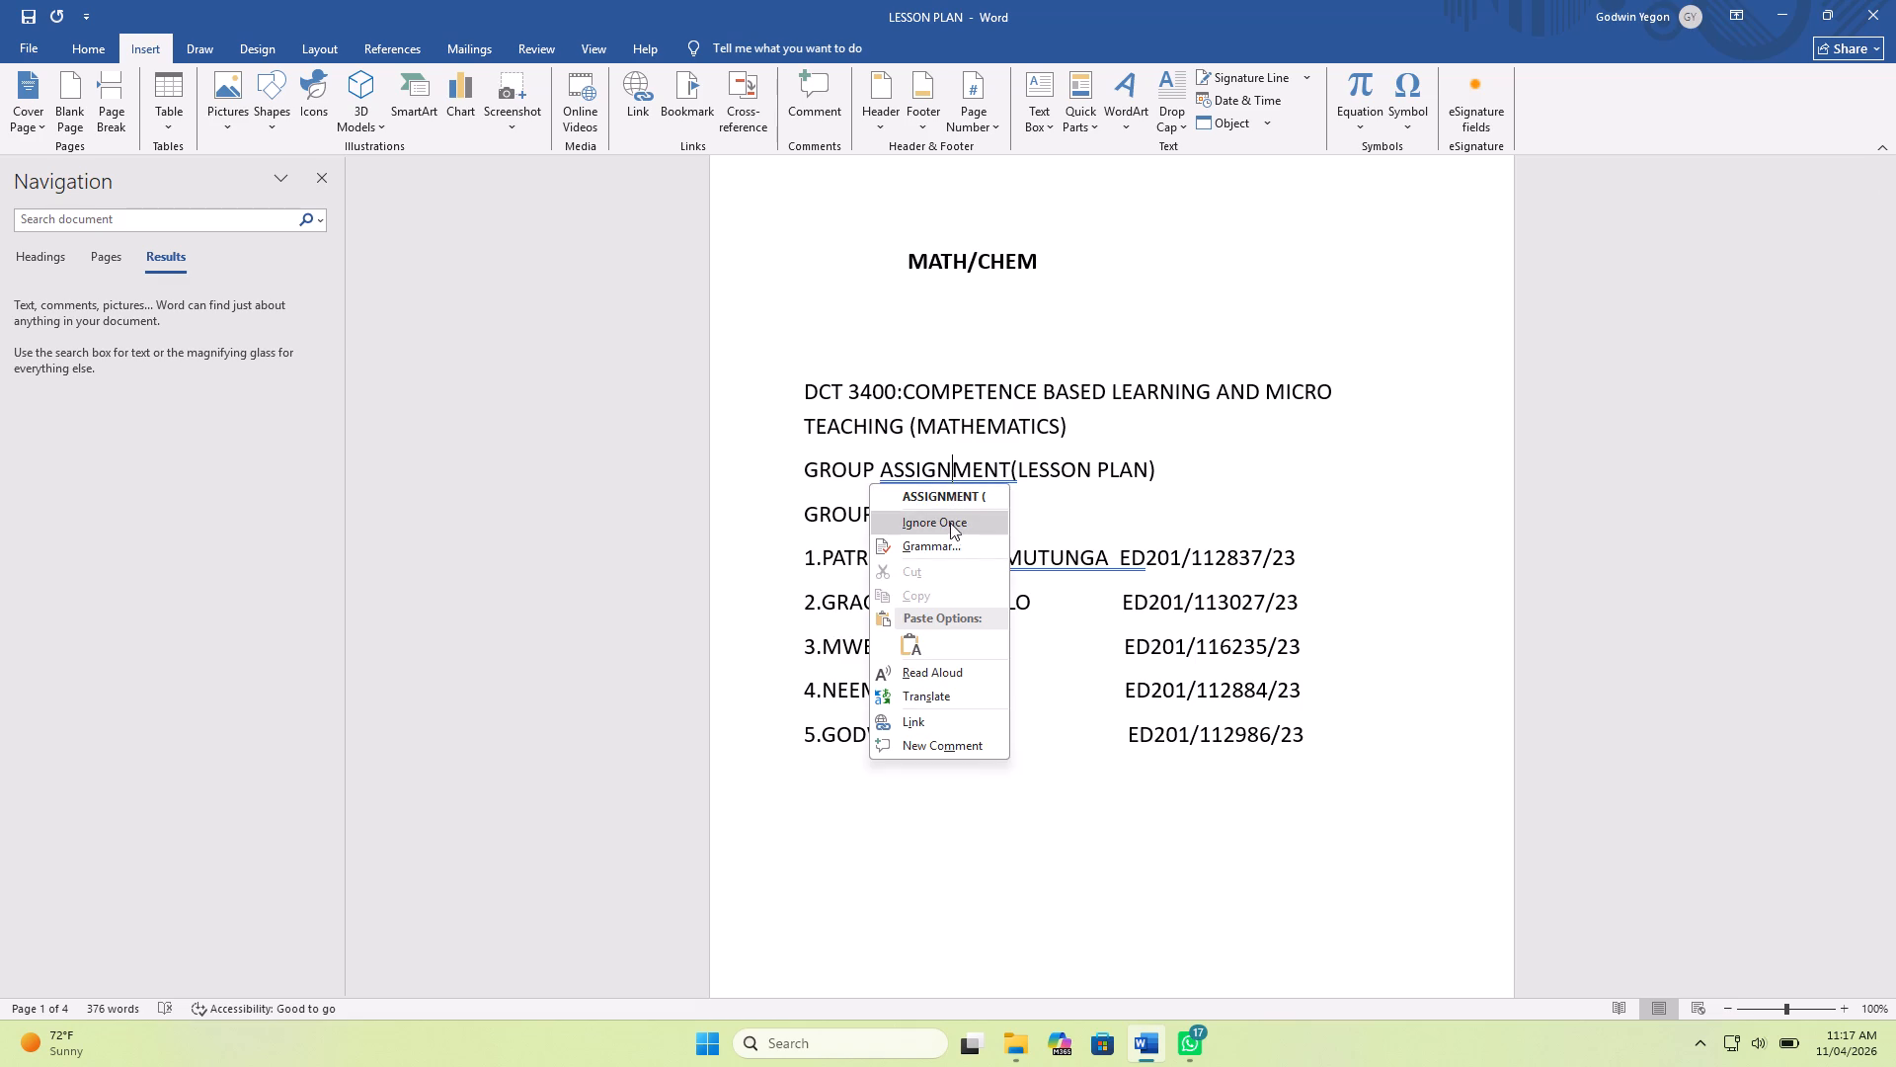
pyautogui.click(950, 528)
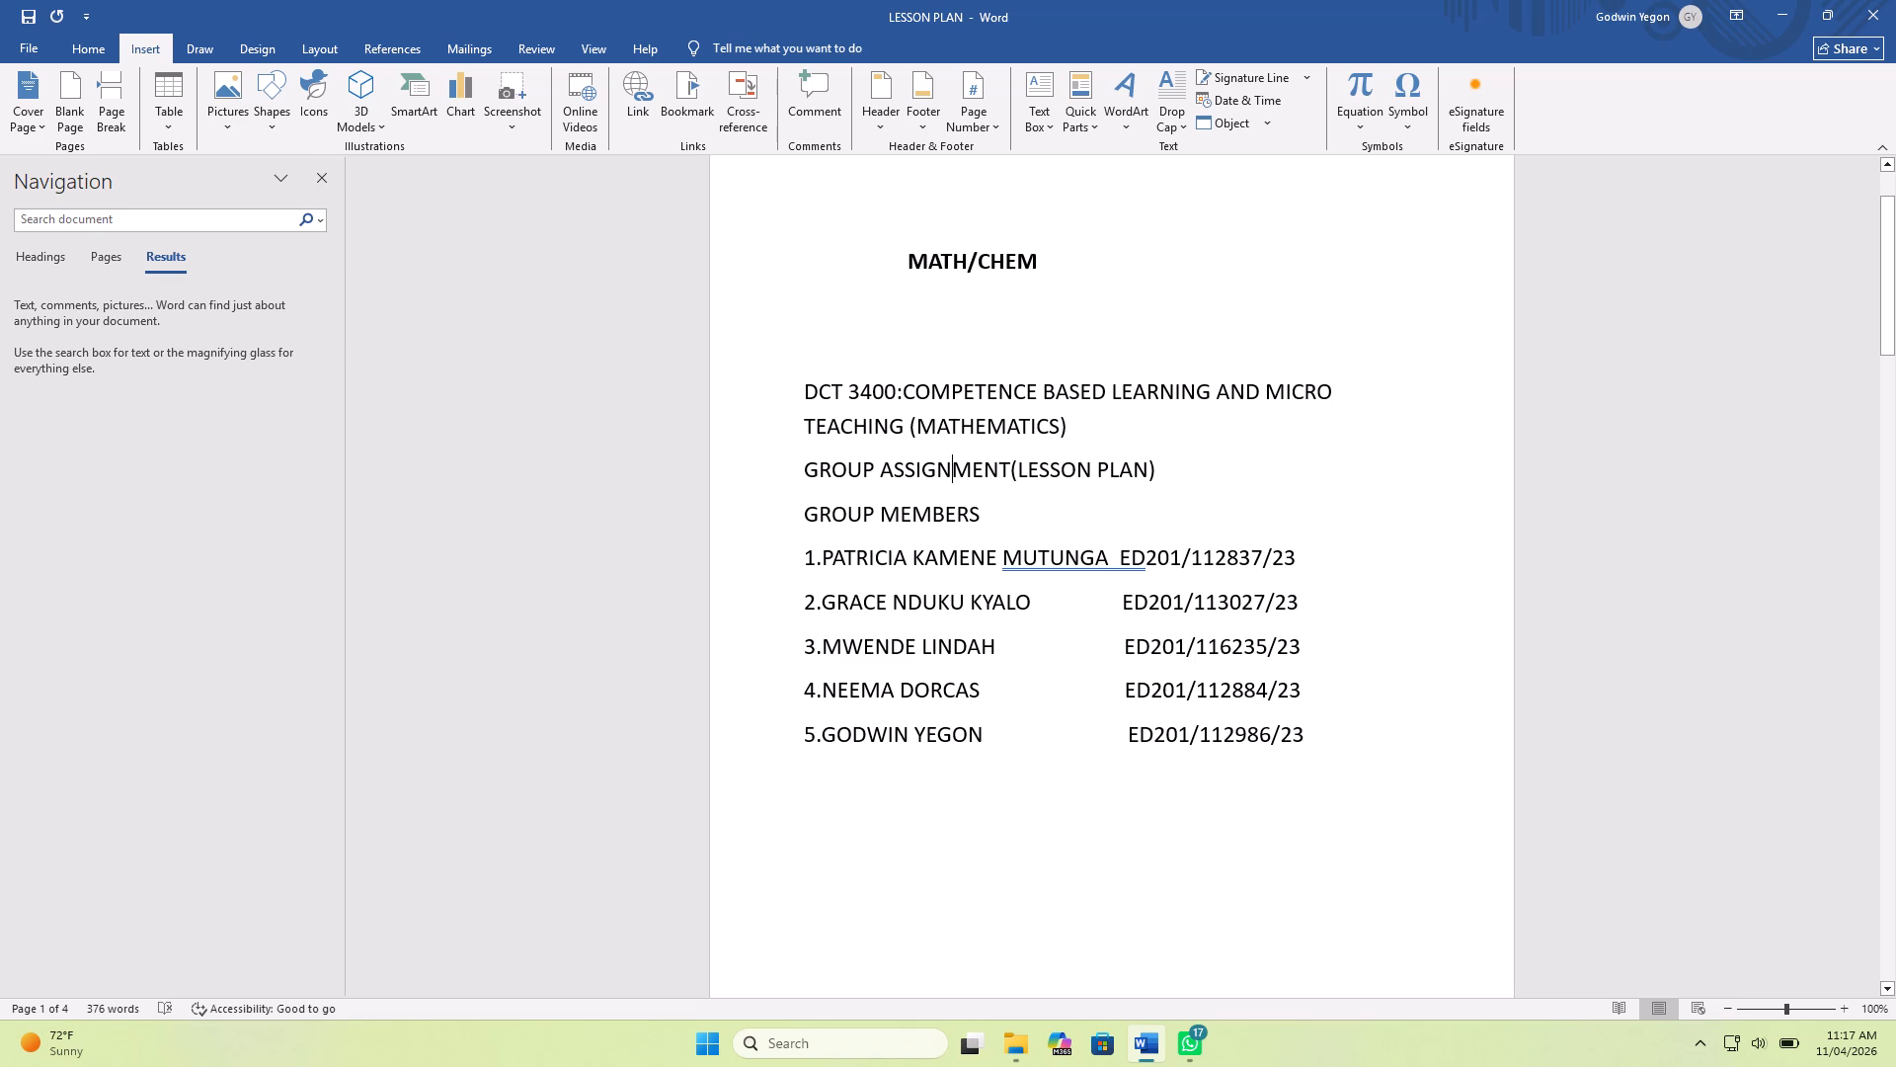
pyautogui.rightClick(1069, 570)
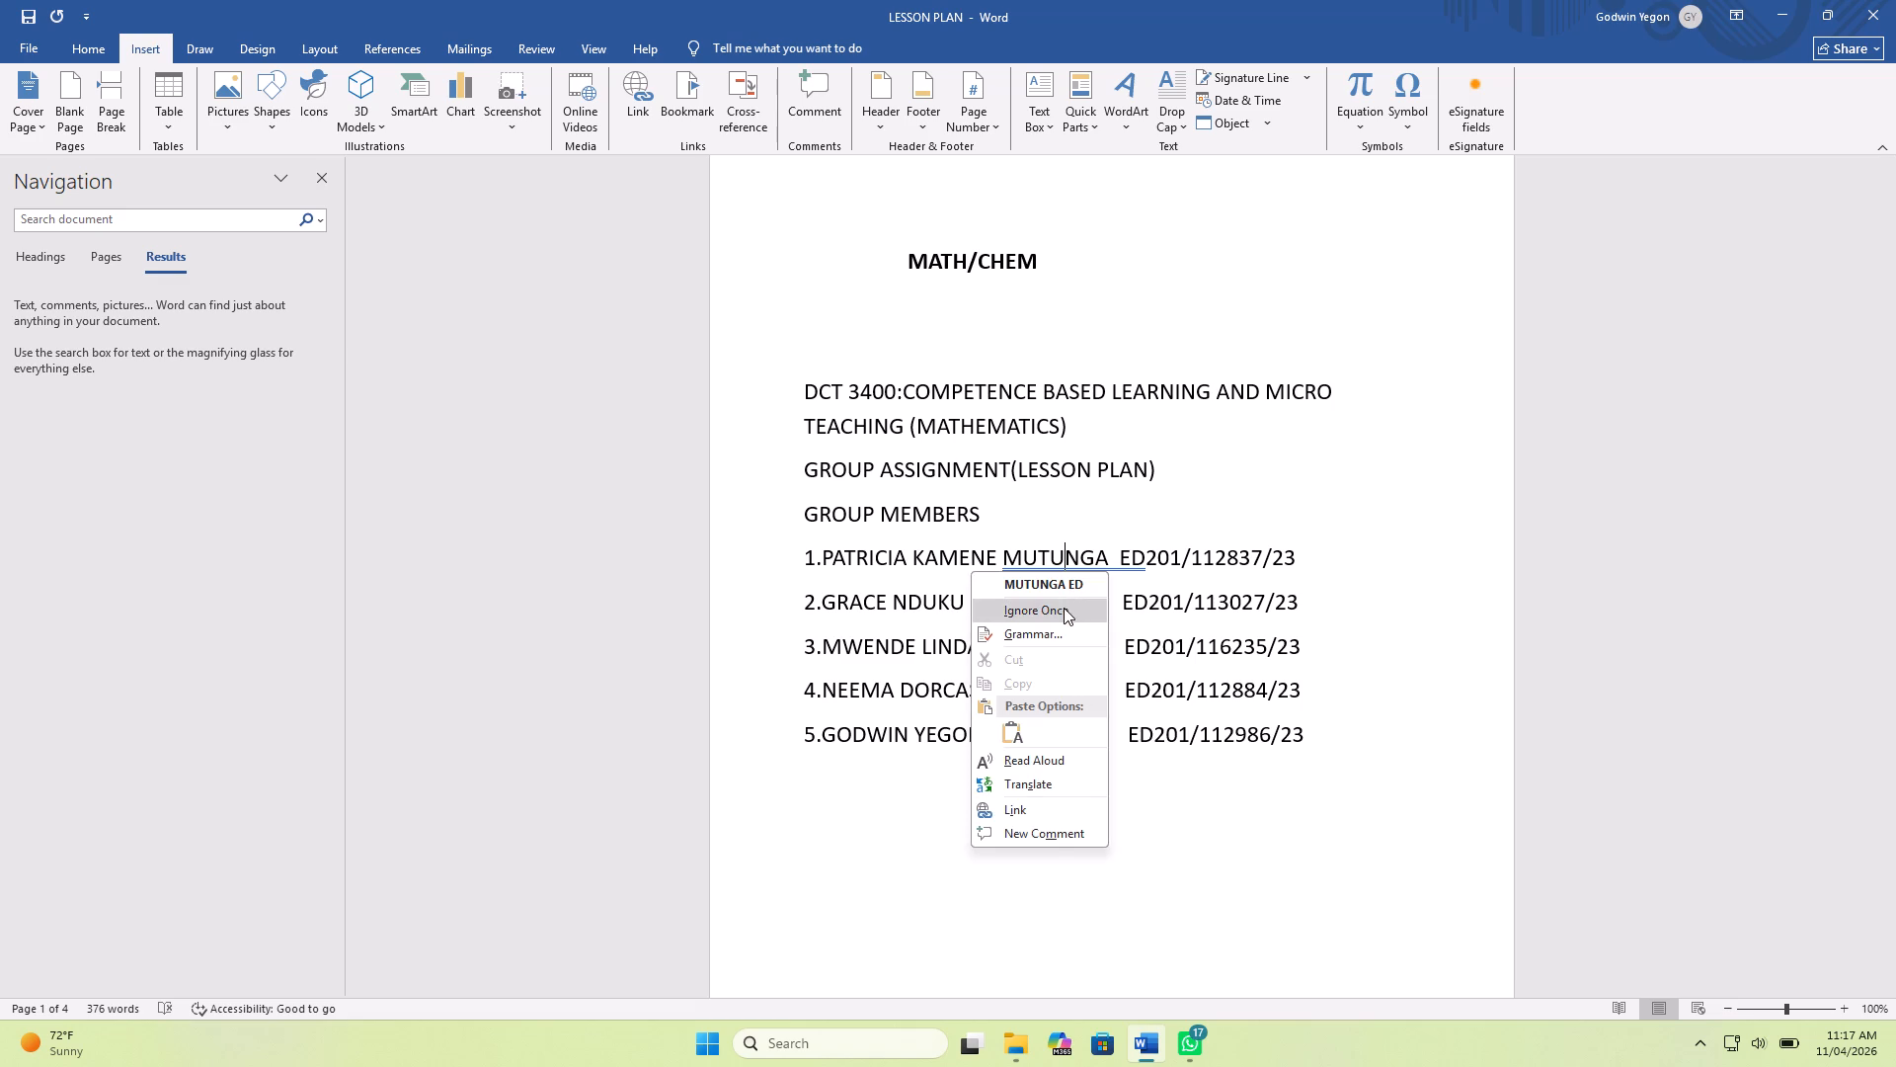
pyautogui.click(1064, 608)
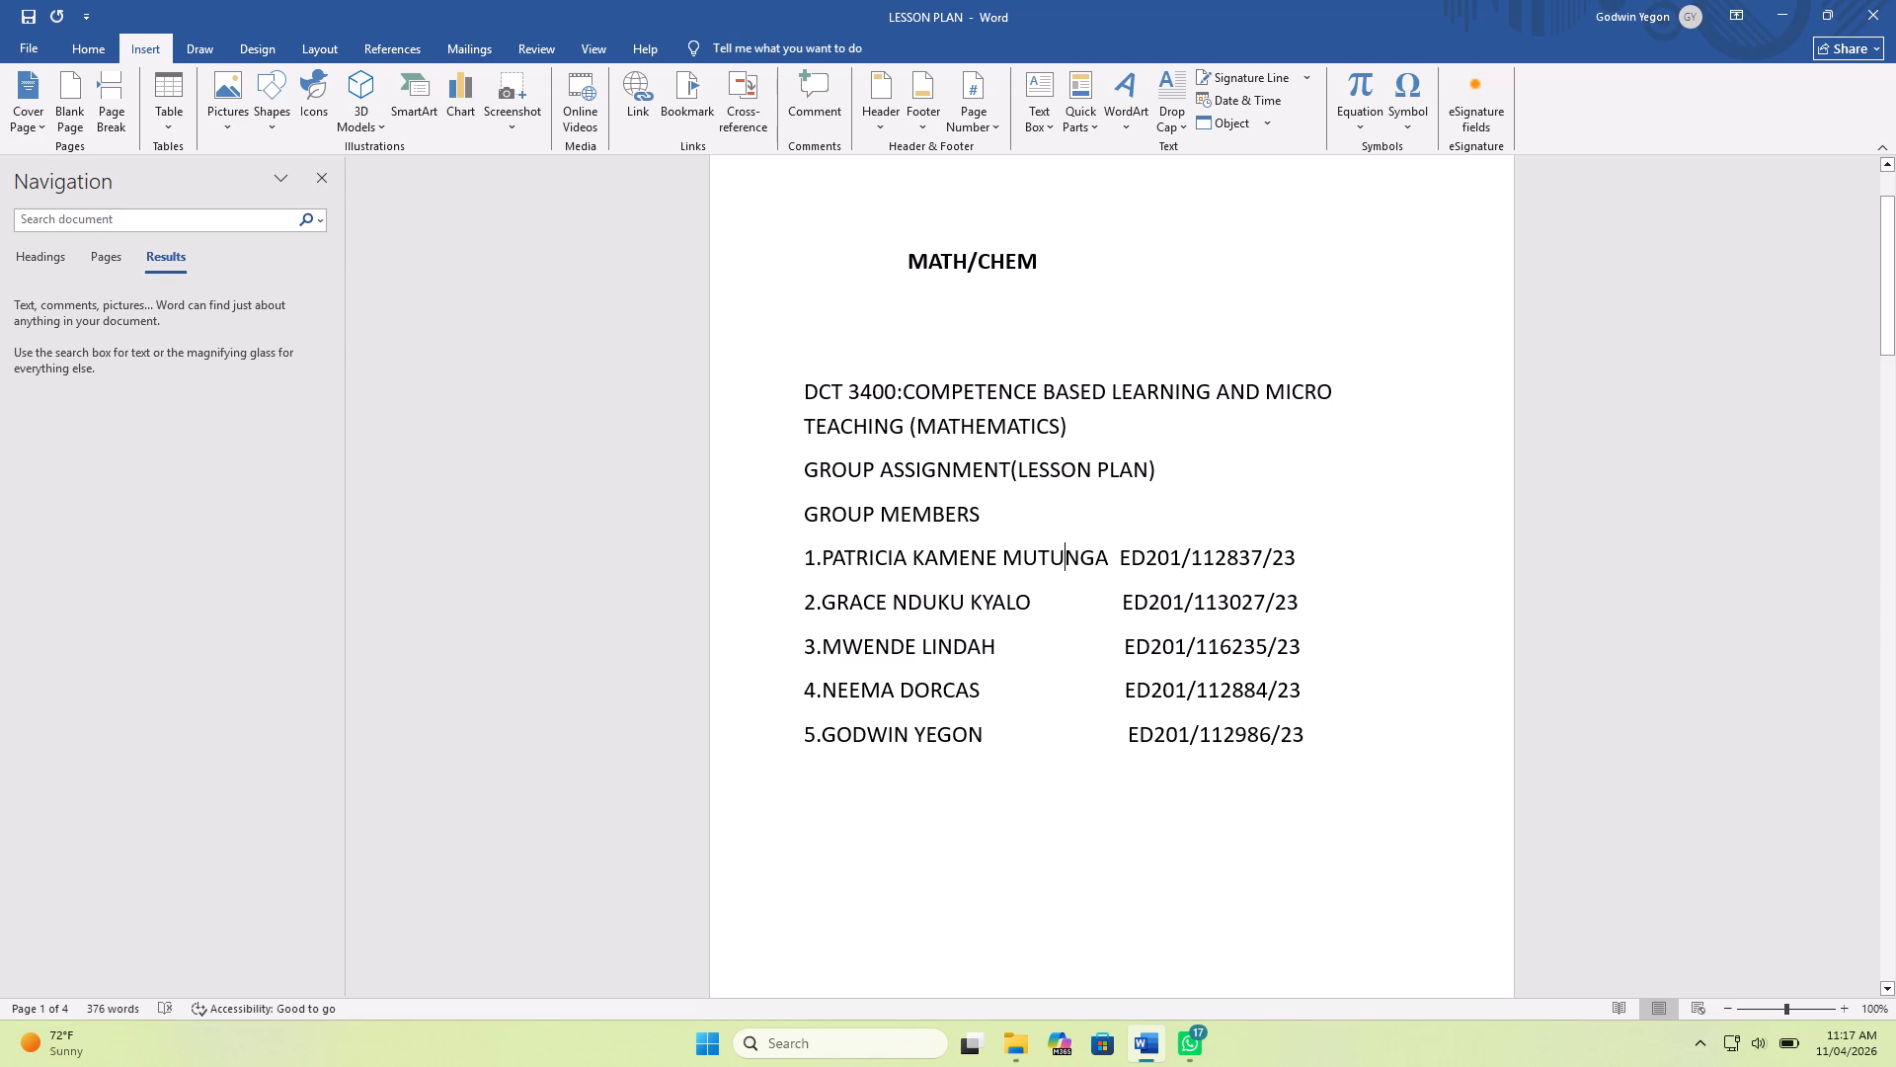
# Underline the GROUP MEMBERS heading line.
pyautogui.moveTo(802, 514); pyautogui.dragTo(969, 511)
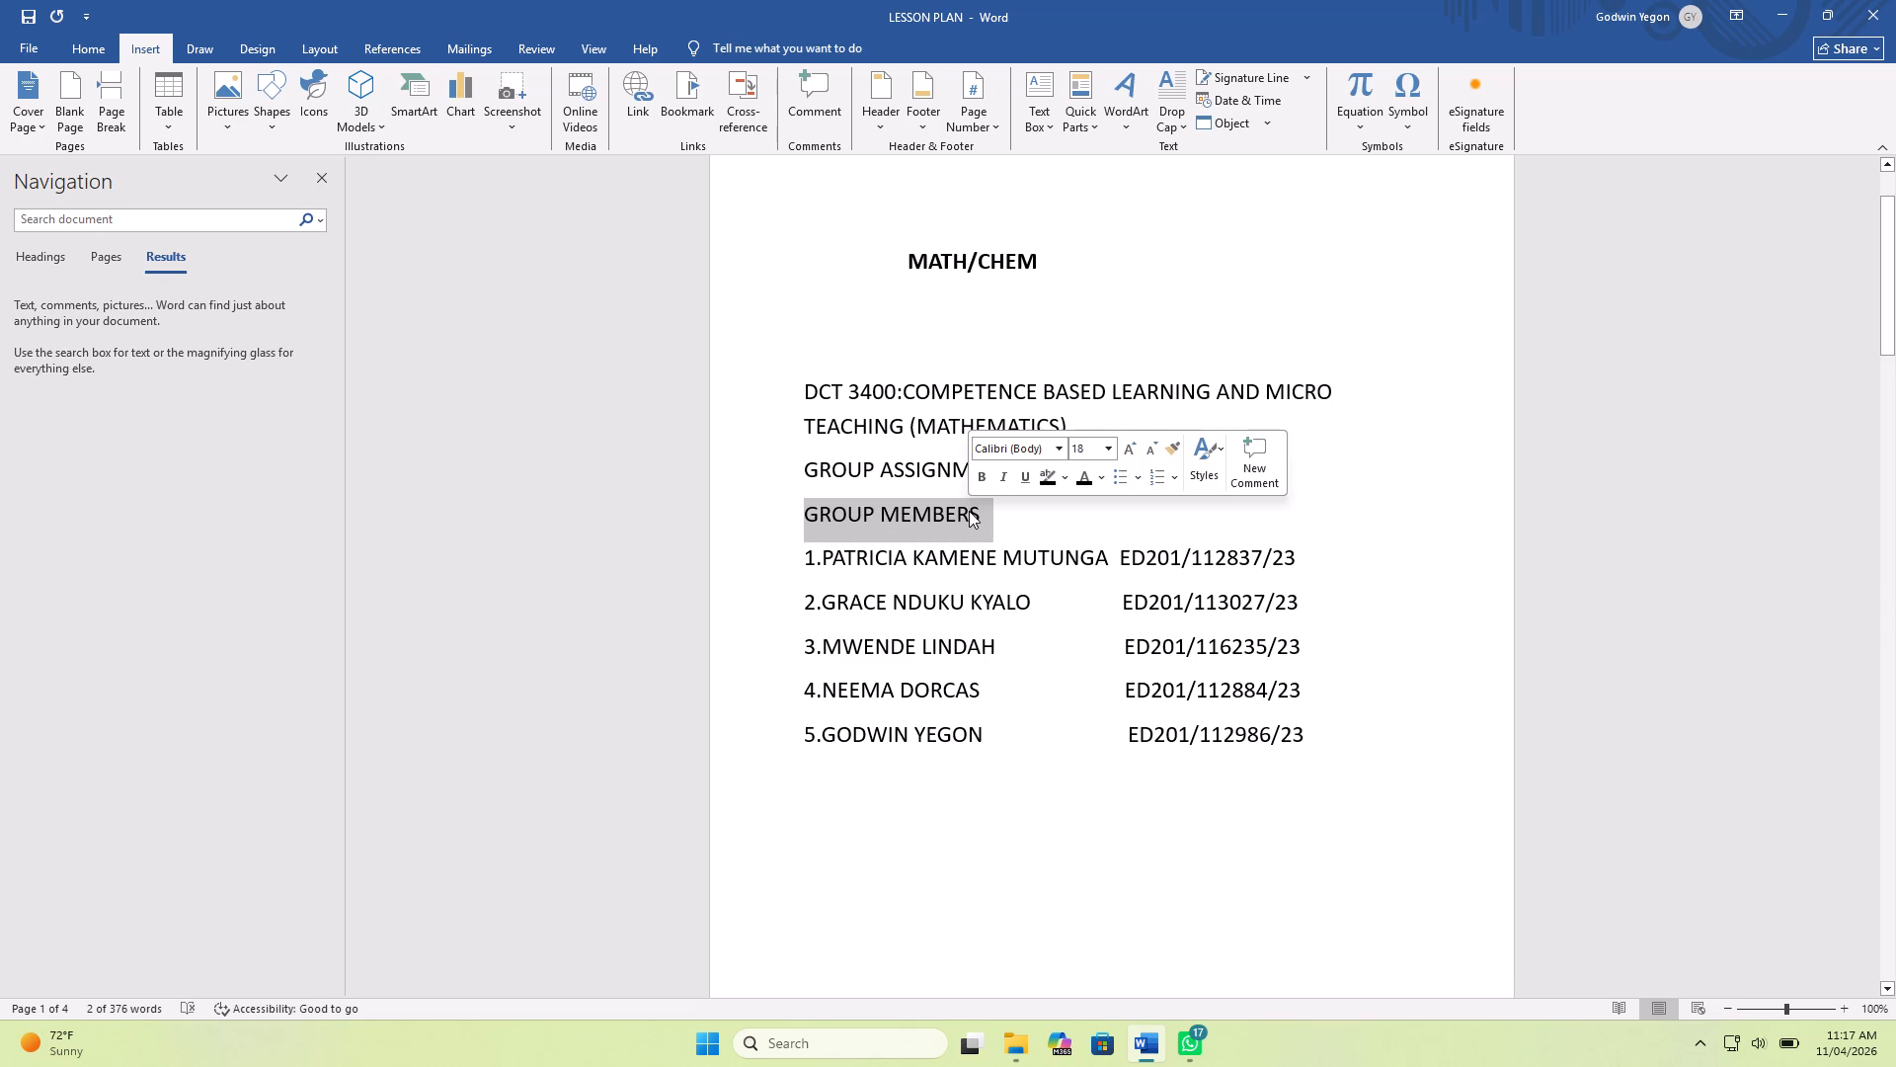
pyautogui.click(1019, 484)
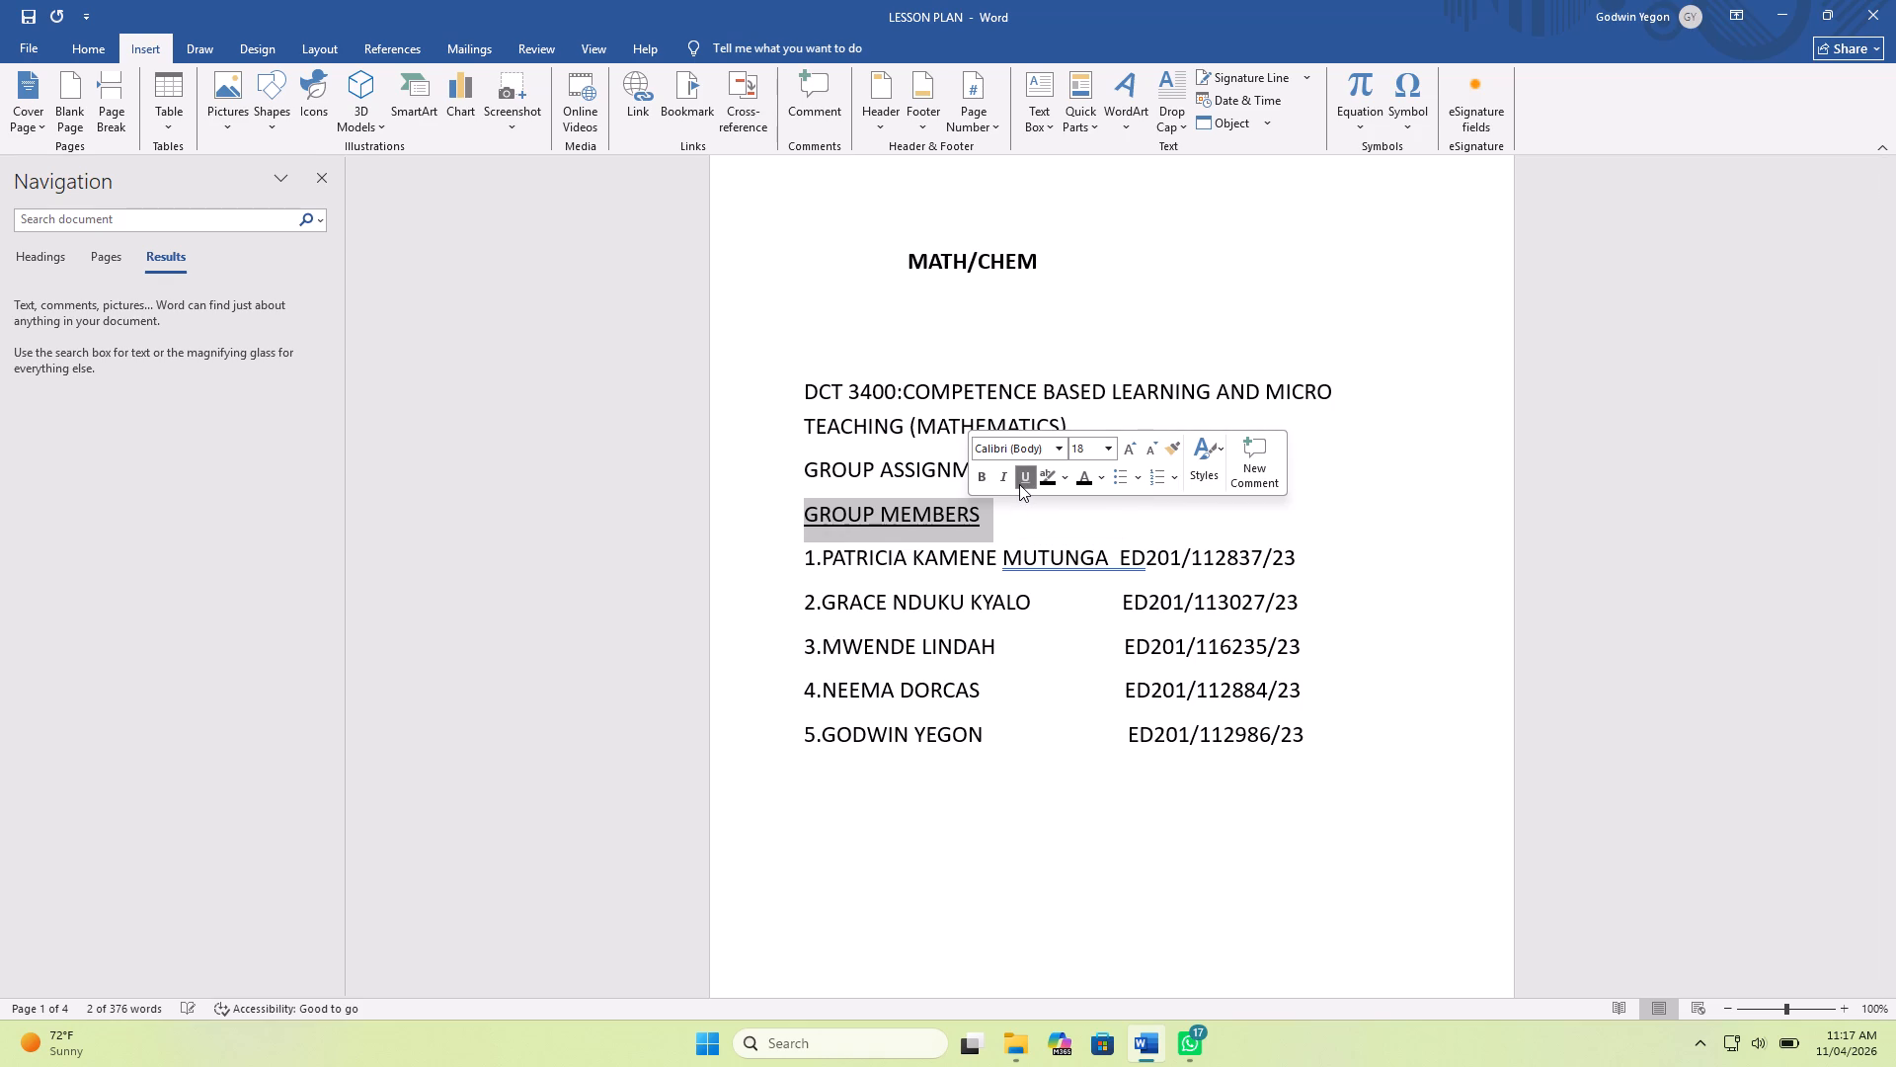
# Ignore once the grammar flag between the first member's surname and registration number.
pyautogui.click(1070, 575)
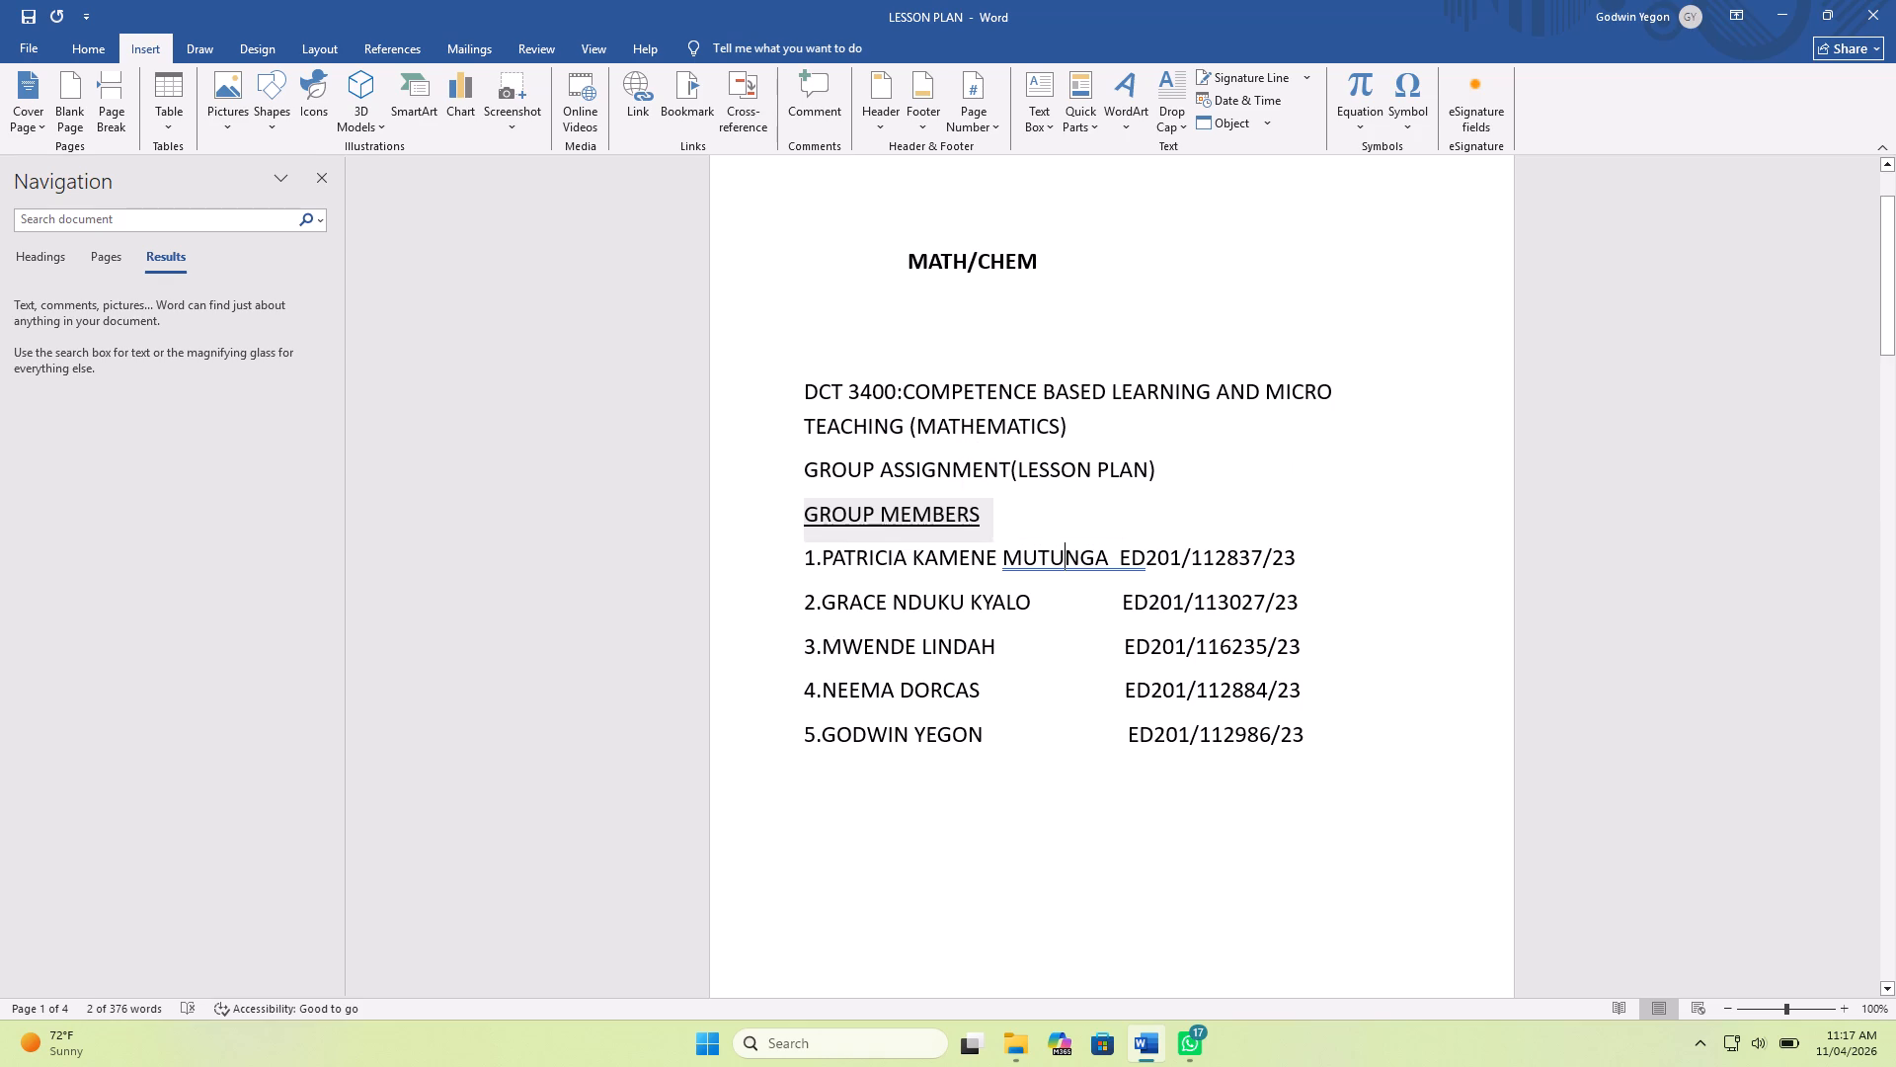
pyautogui.rightClick(1070, 575)
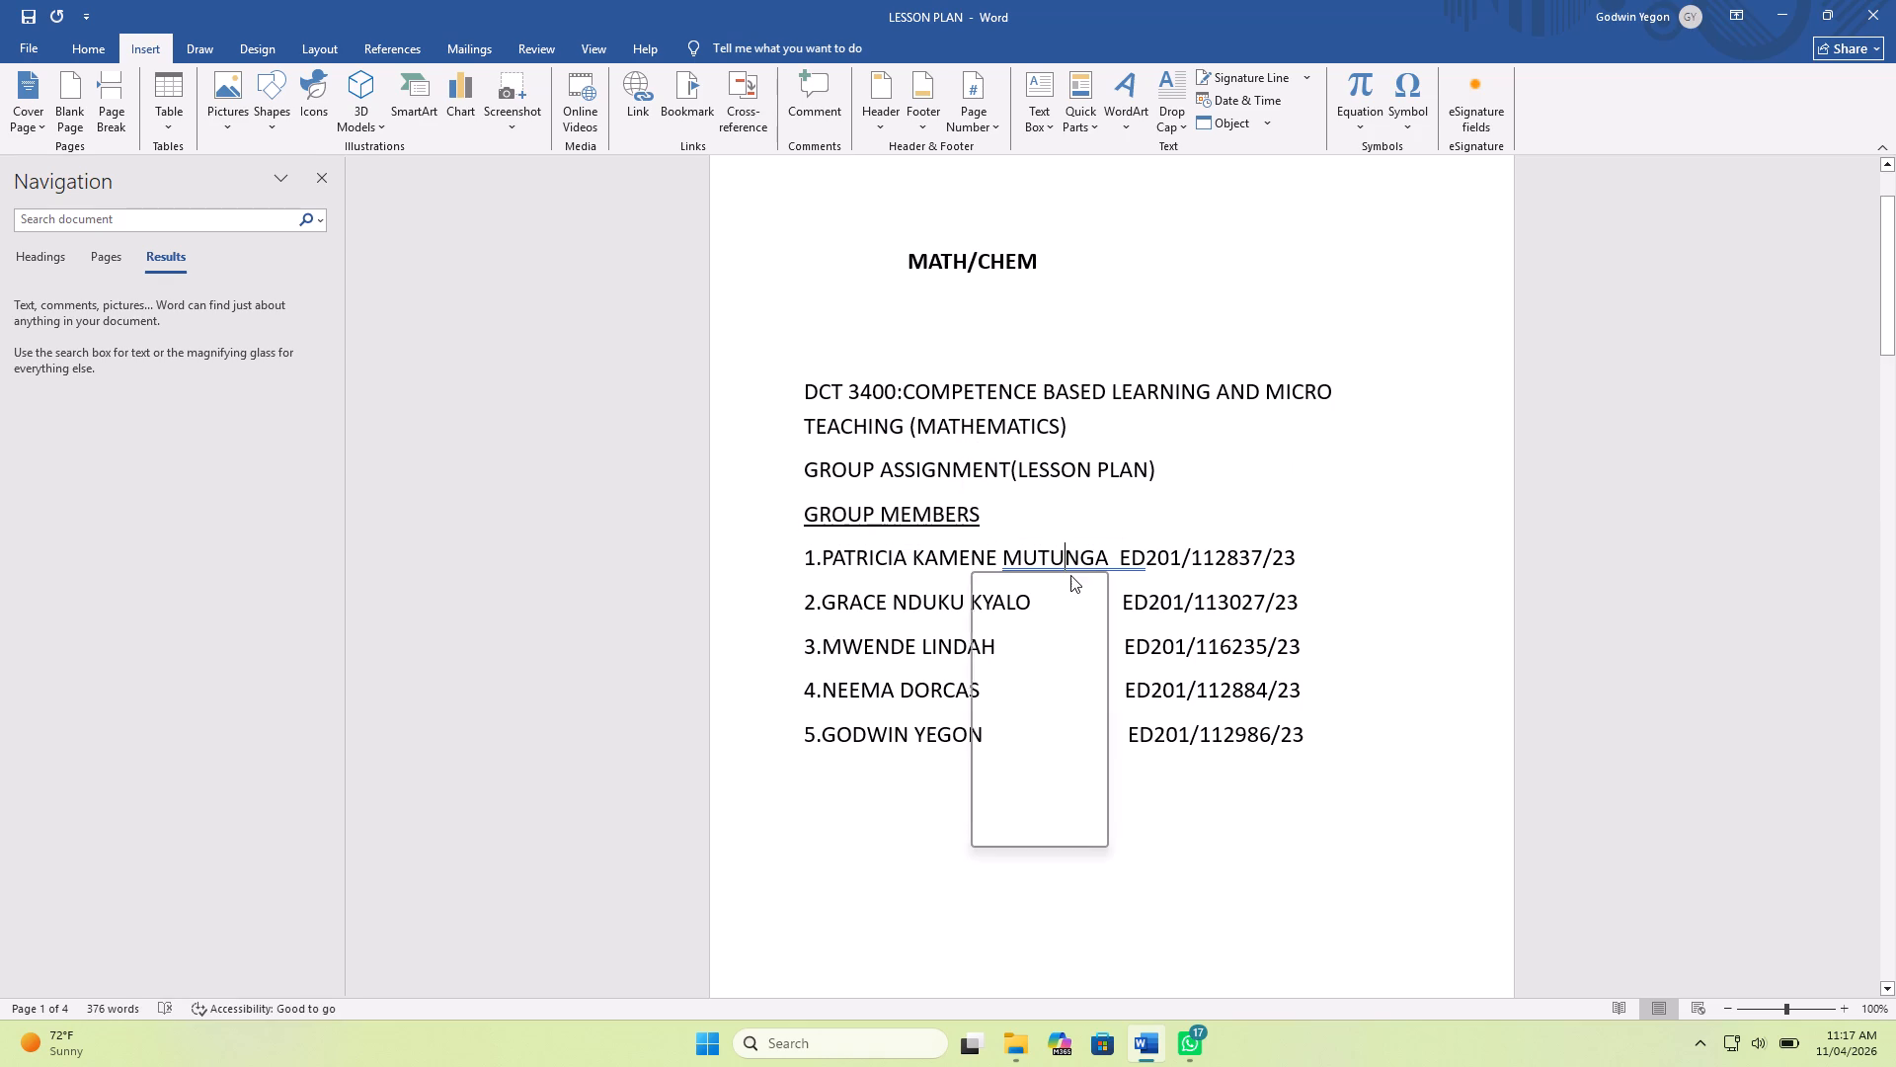
pyautogui.click(1070, 607)
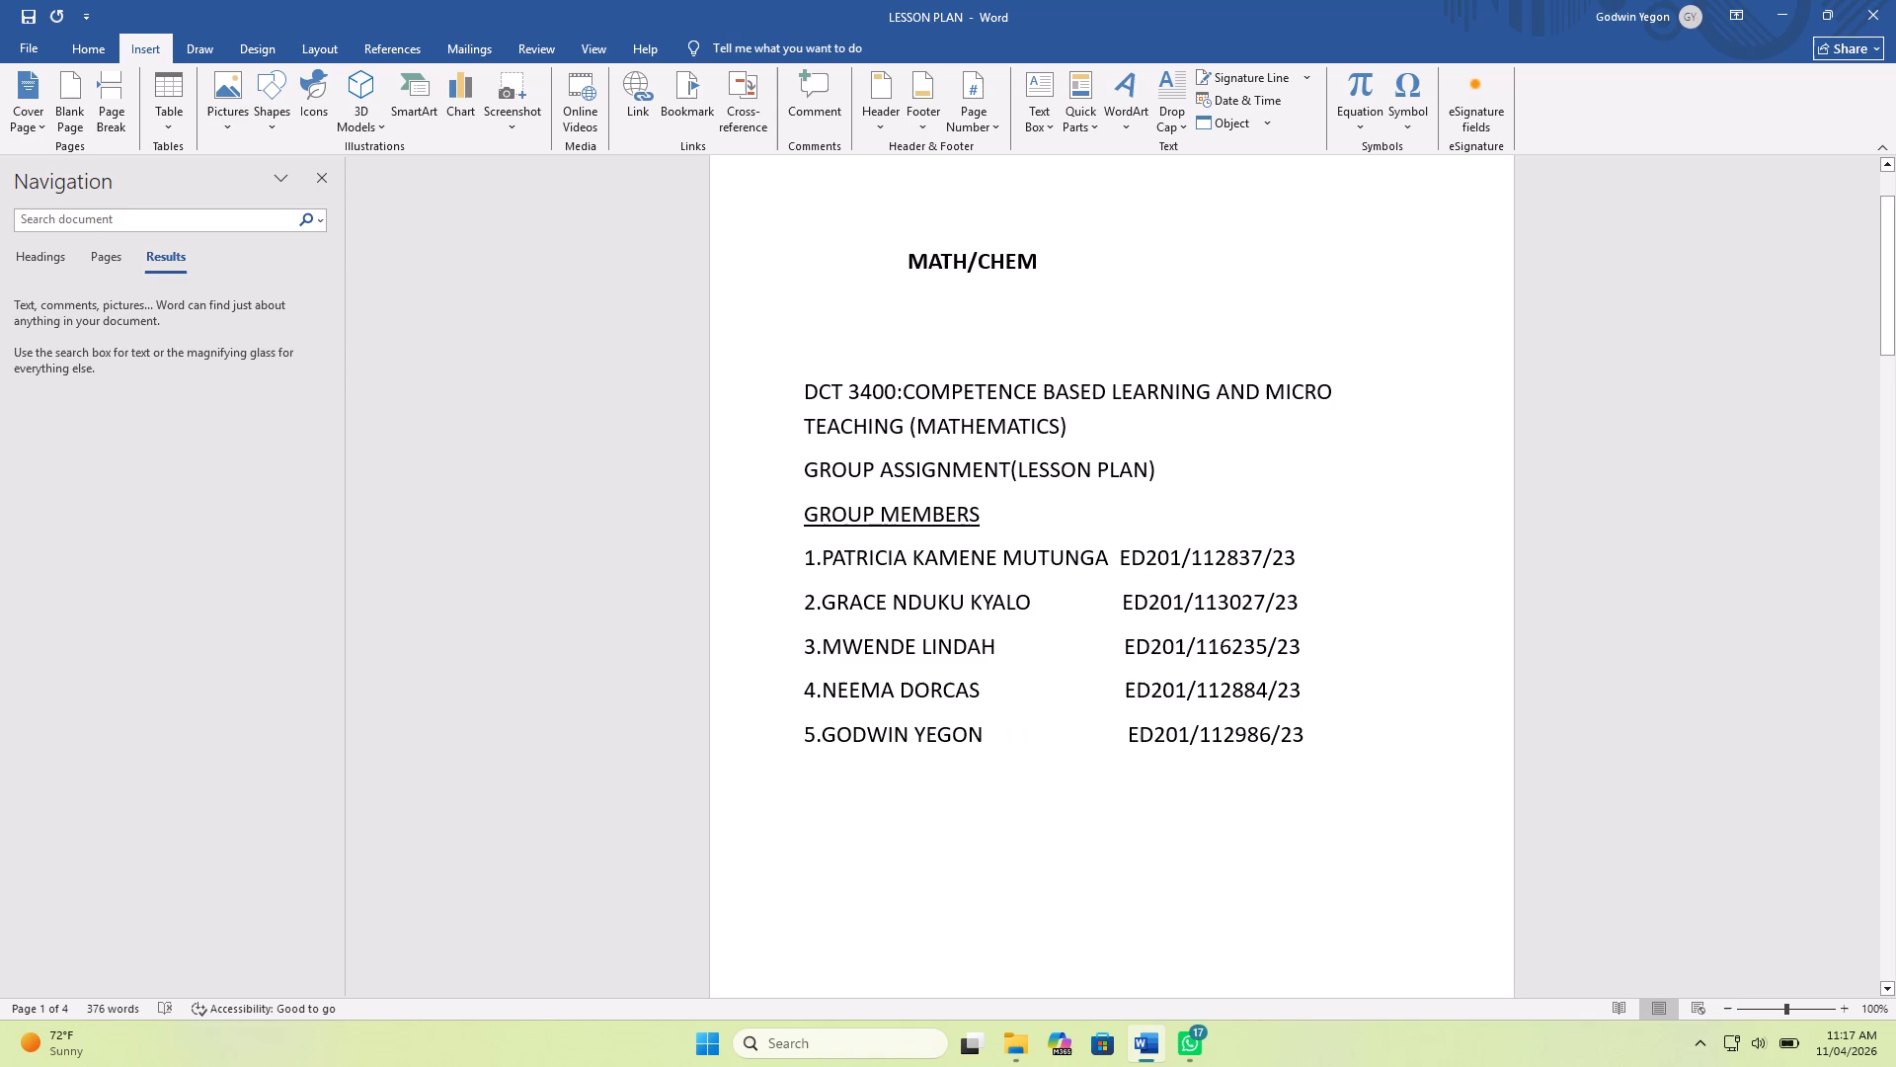
# Make the two-line DCT 3400 course title, through (MATHEMATICS), bold.
pyautogui.moveTo(806, 391); pyautogui.dragTo(931, 427)
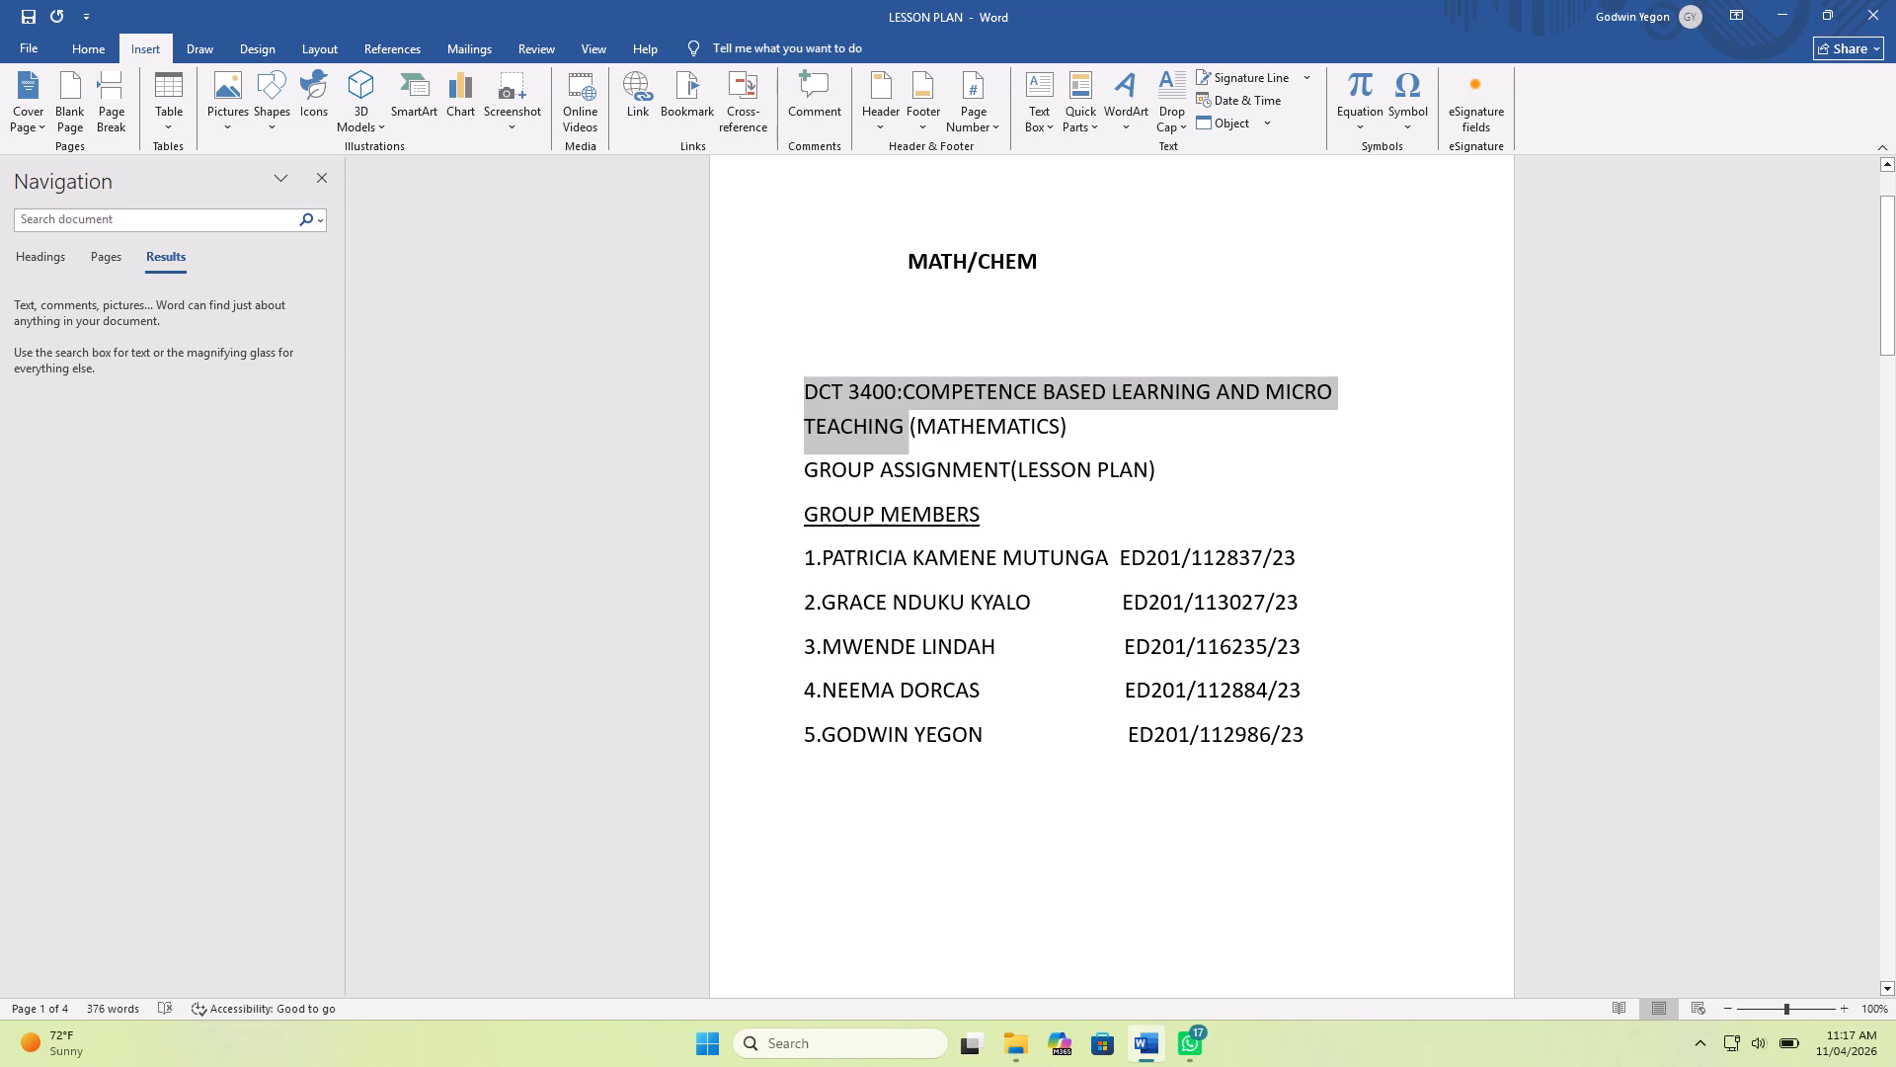
pyautogui.moveTo(931, 427); pyautogui.dragTo(1070, 422)
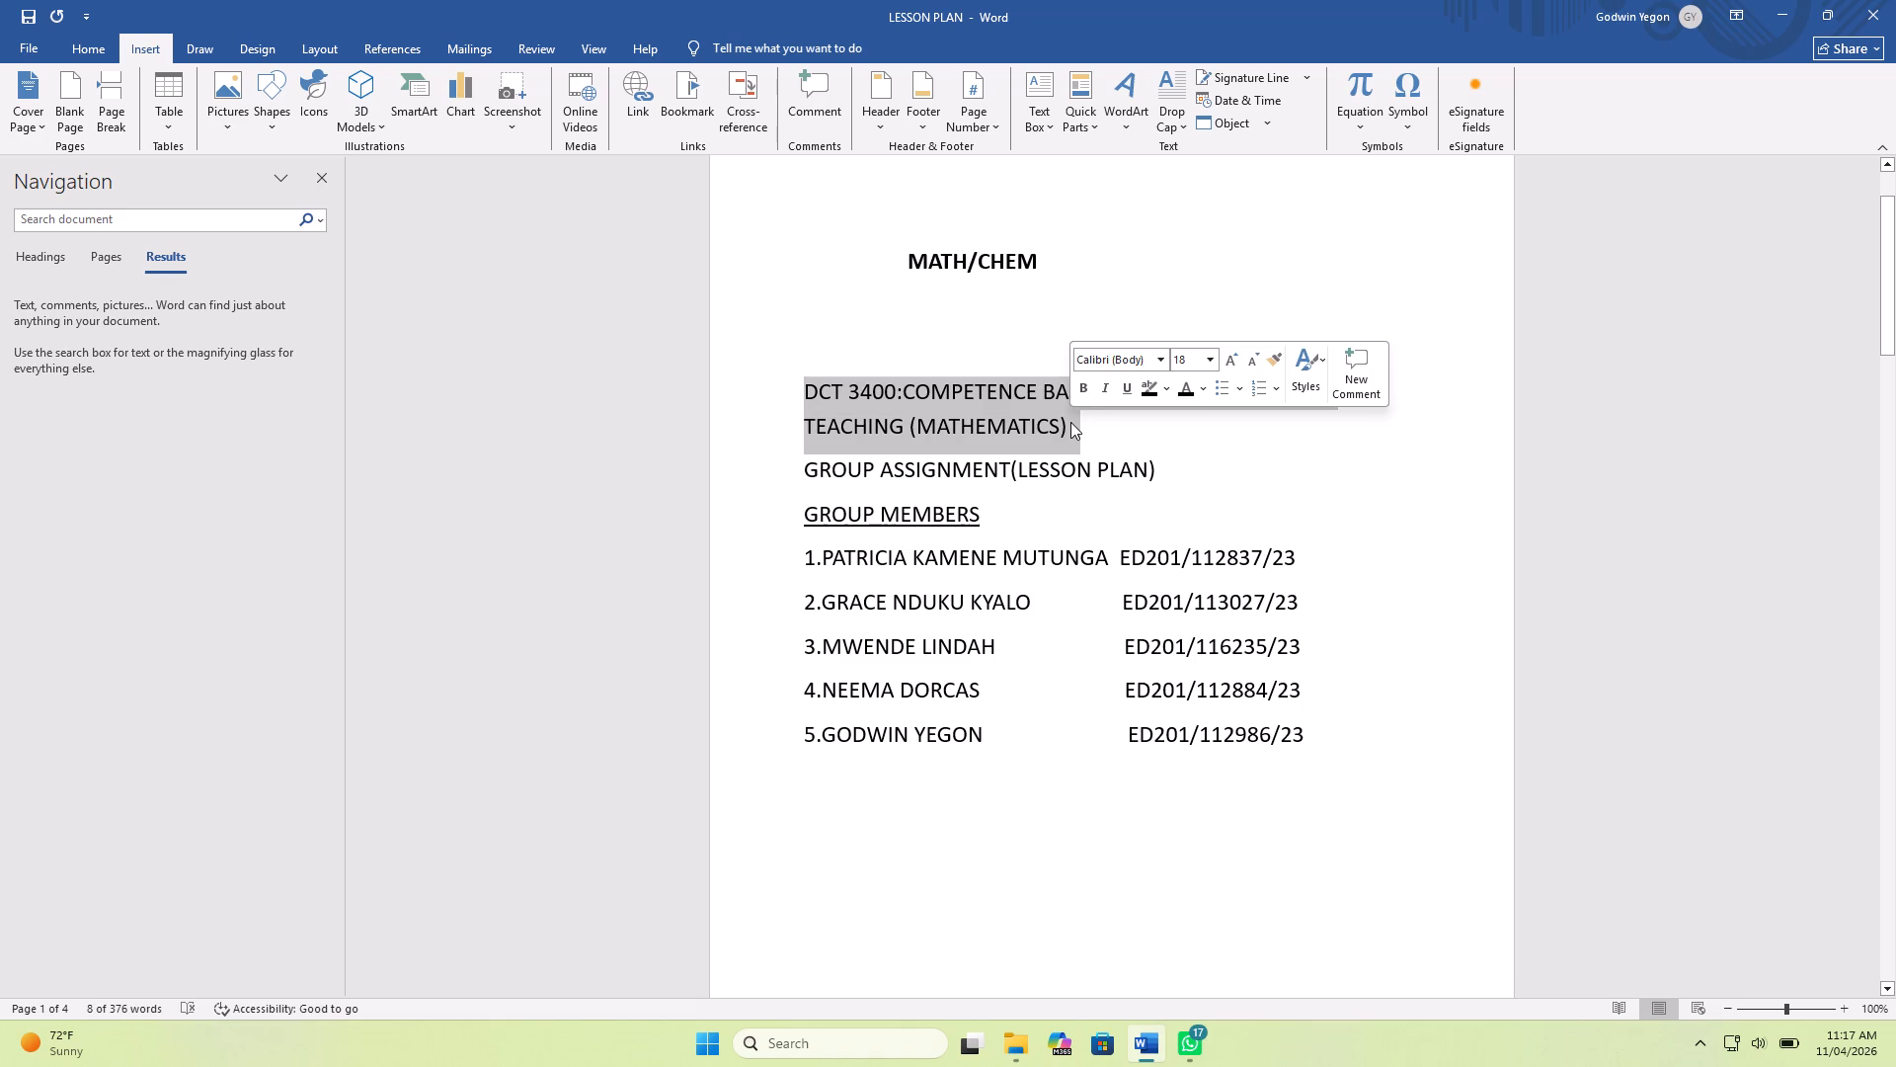
pyautogui.click(1080, 392)
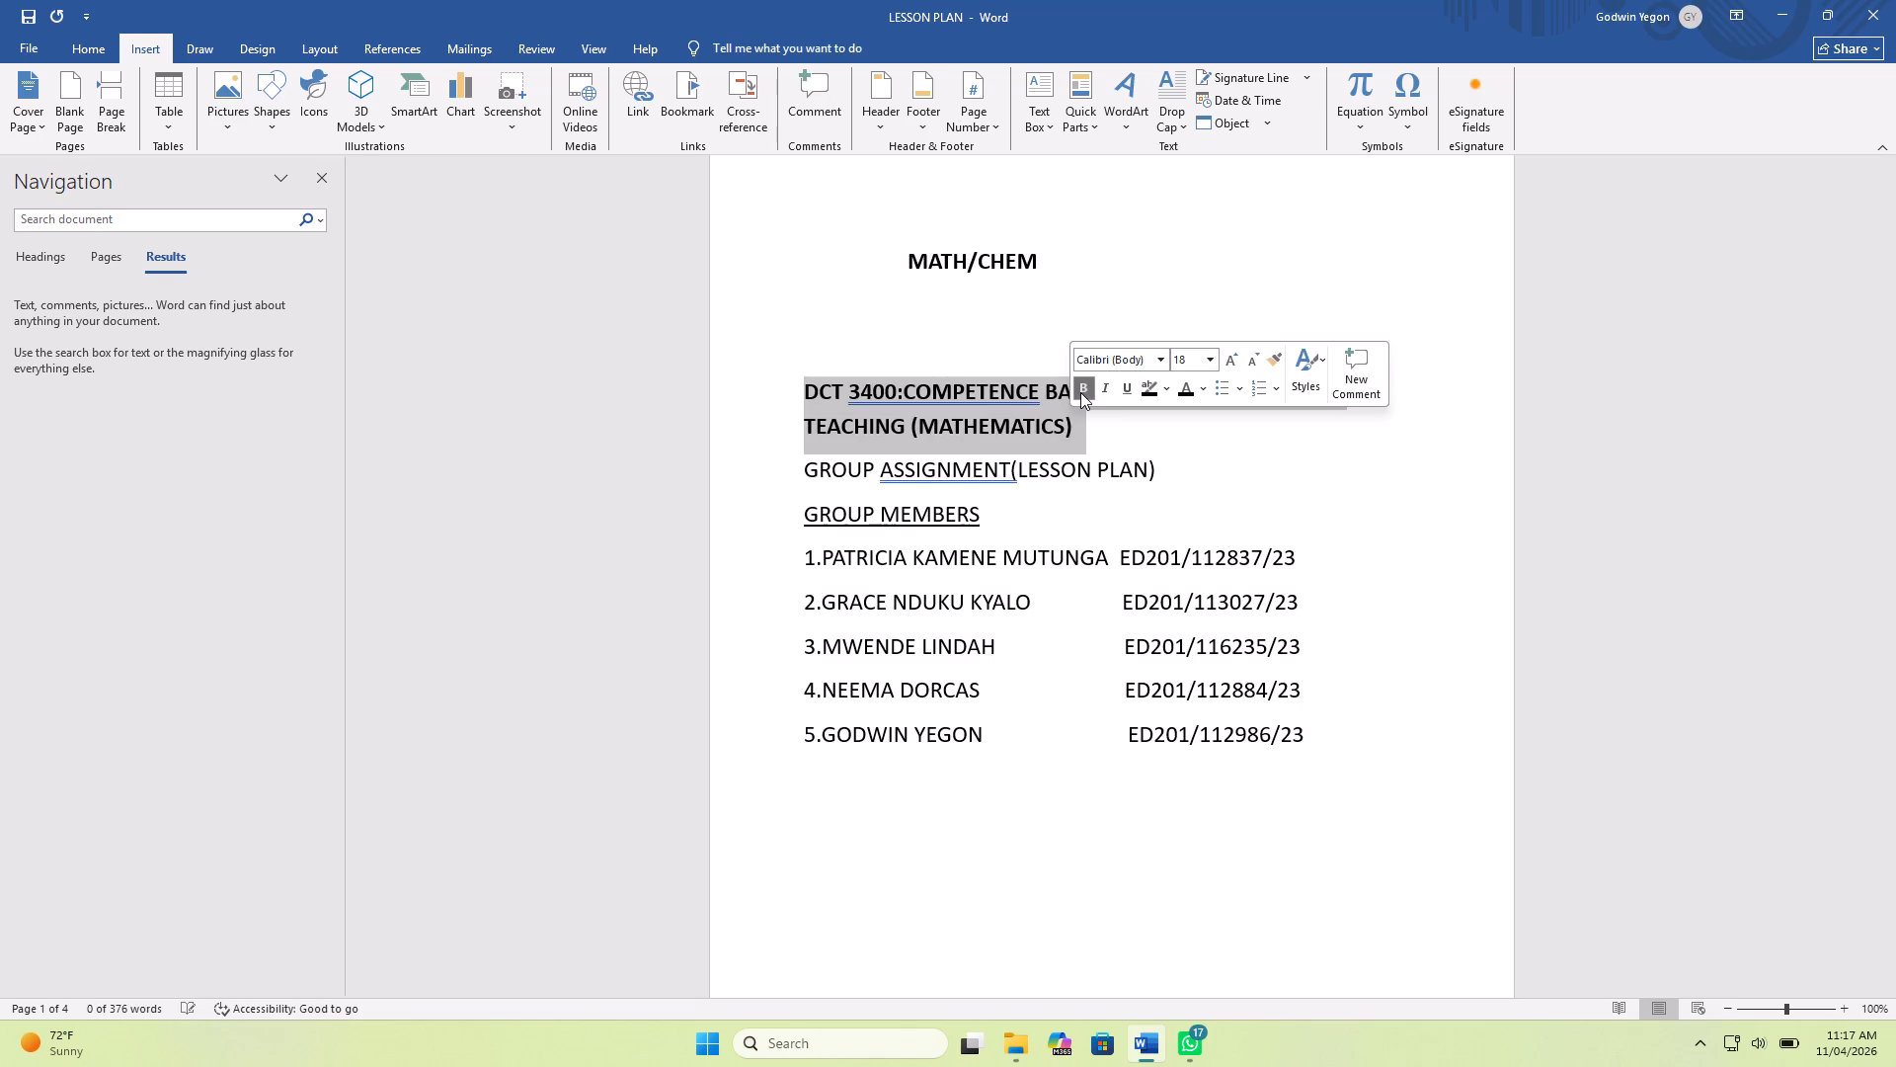
pyautogui.click(1080, 392)
pyautogui.click(1078, 390)
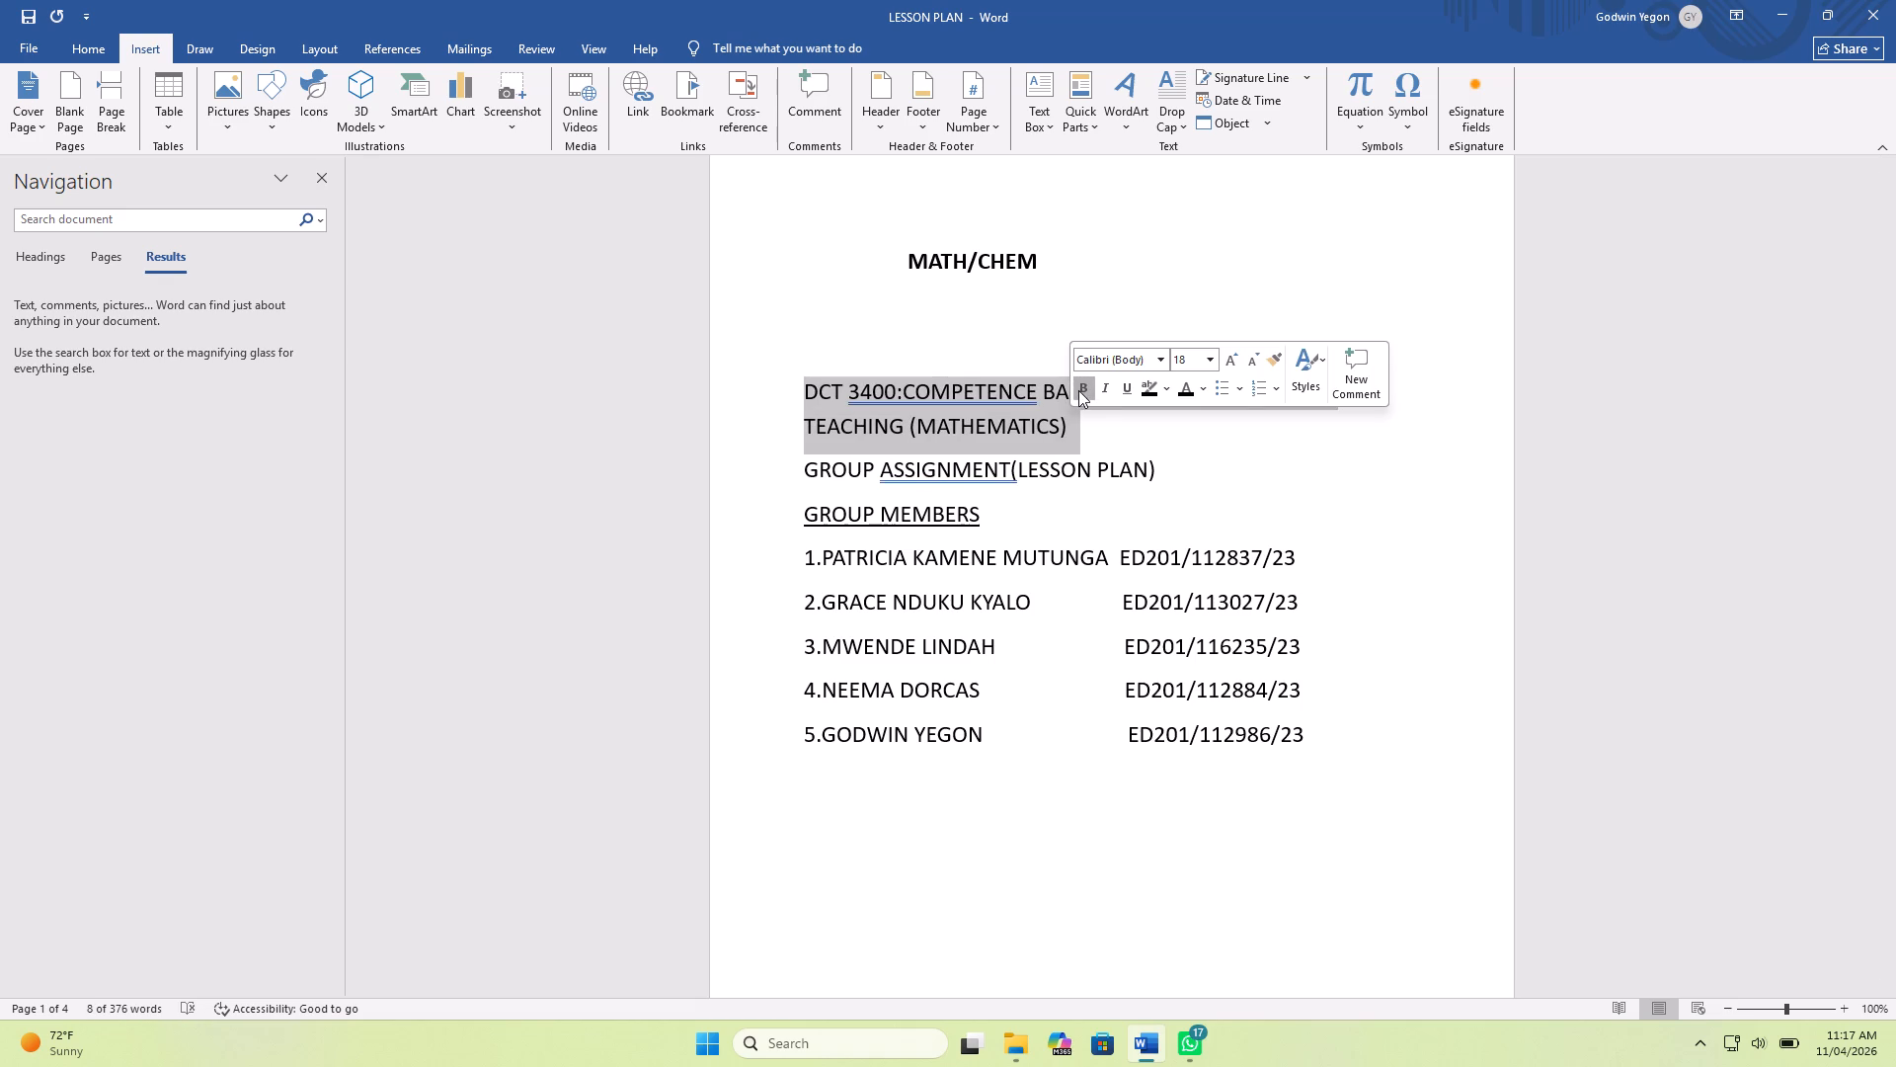
pyautogui.doubleClick(1175, 462)
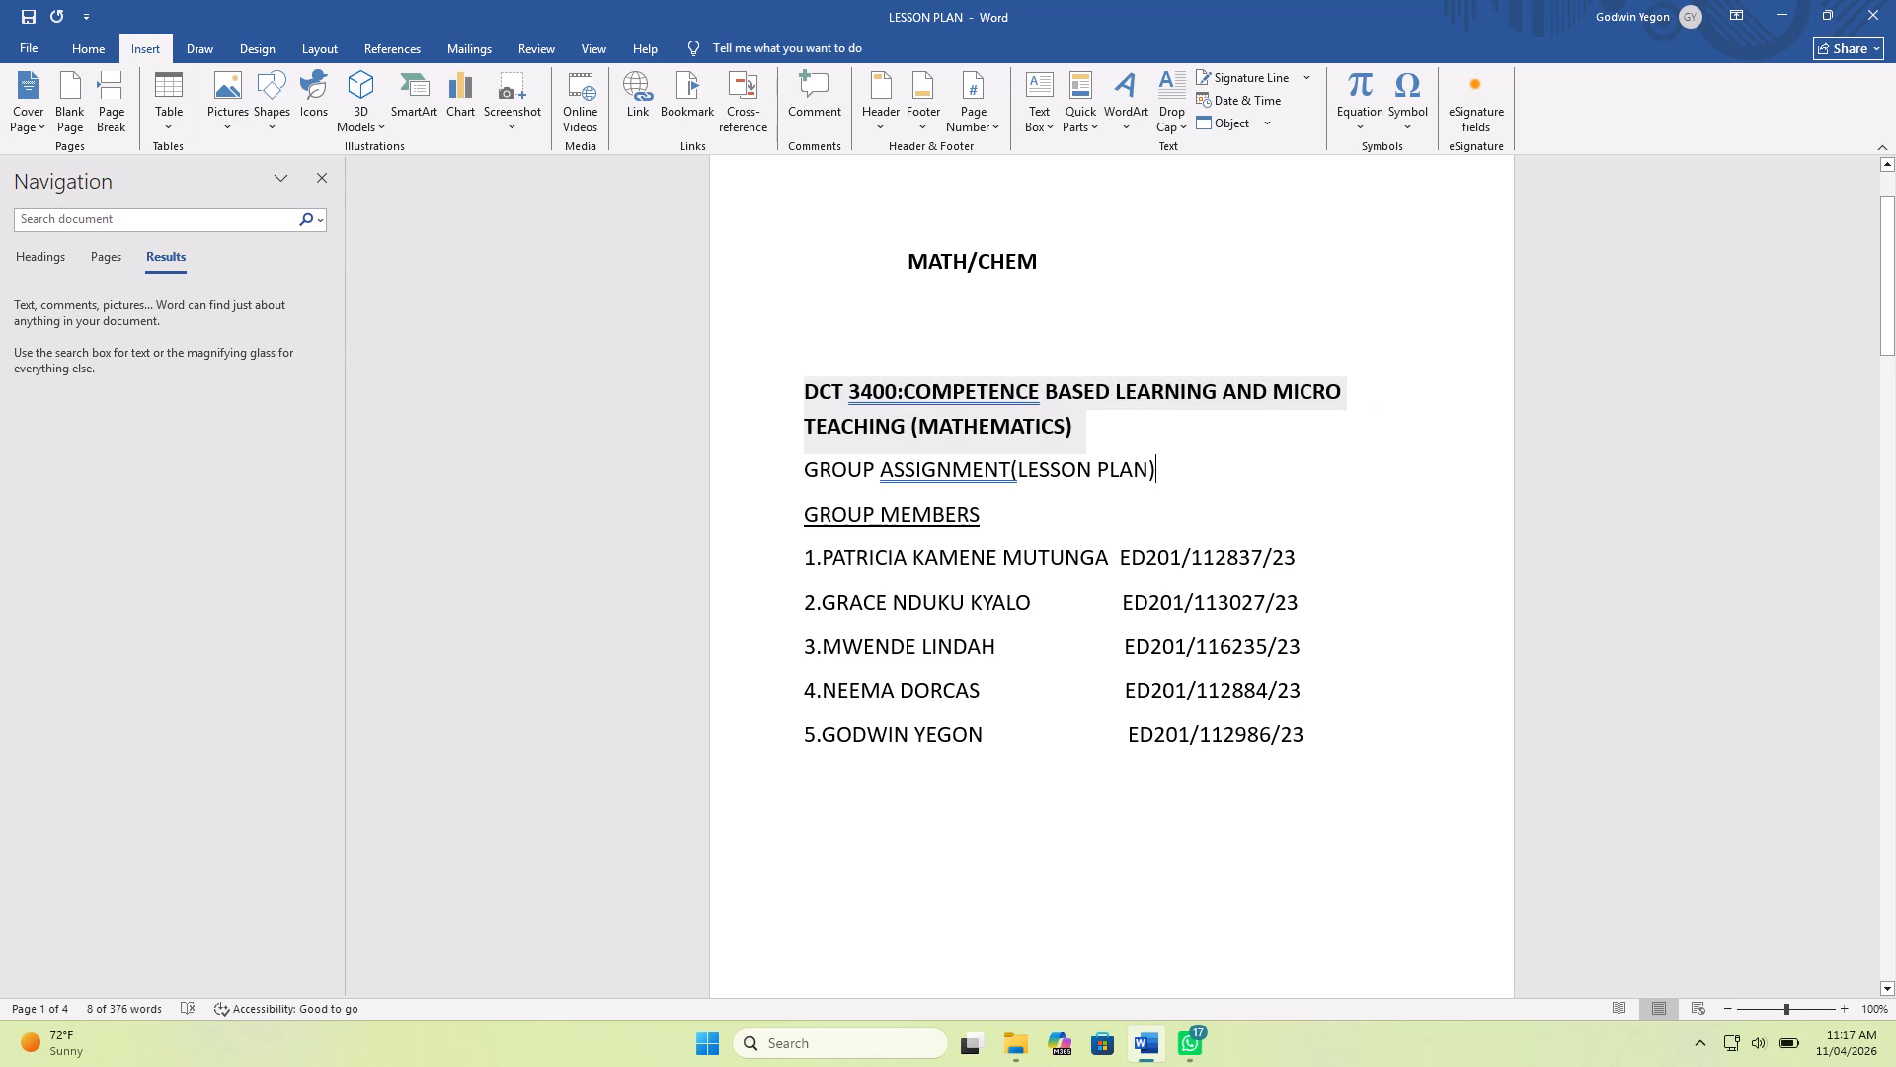
# Ignore once the grammar flags on ASSIGNMENT( in the assignment line and on 3400:COMPETENCE in the course title.
pyautogui.rightClick(940, 473)
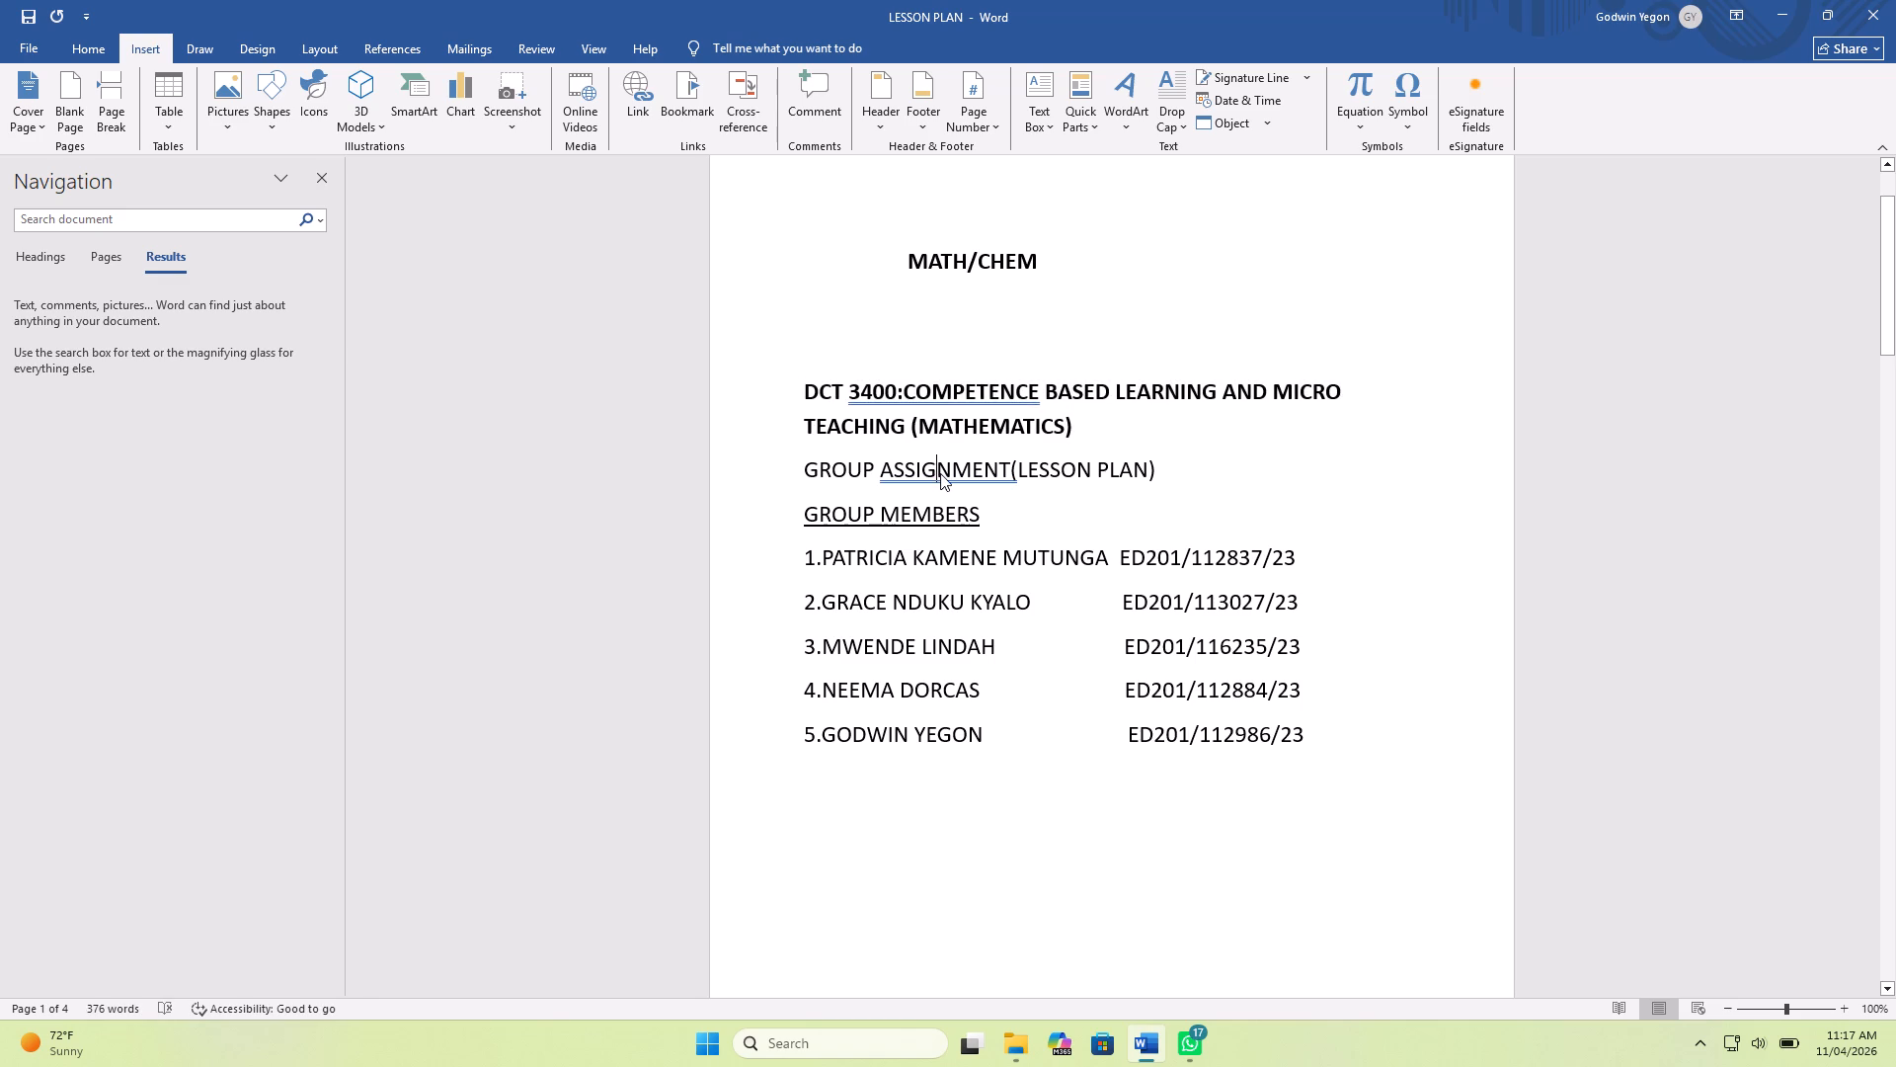
pyautogui.click(945, 515)
pyautogui.click(979, 399)
pyautogui.rightClick(979, 399)
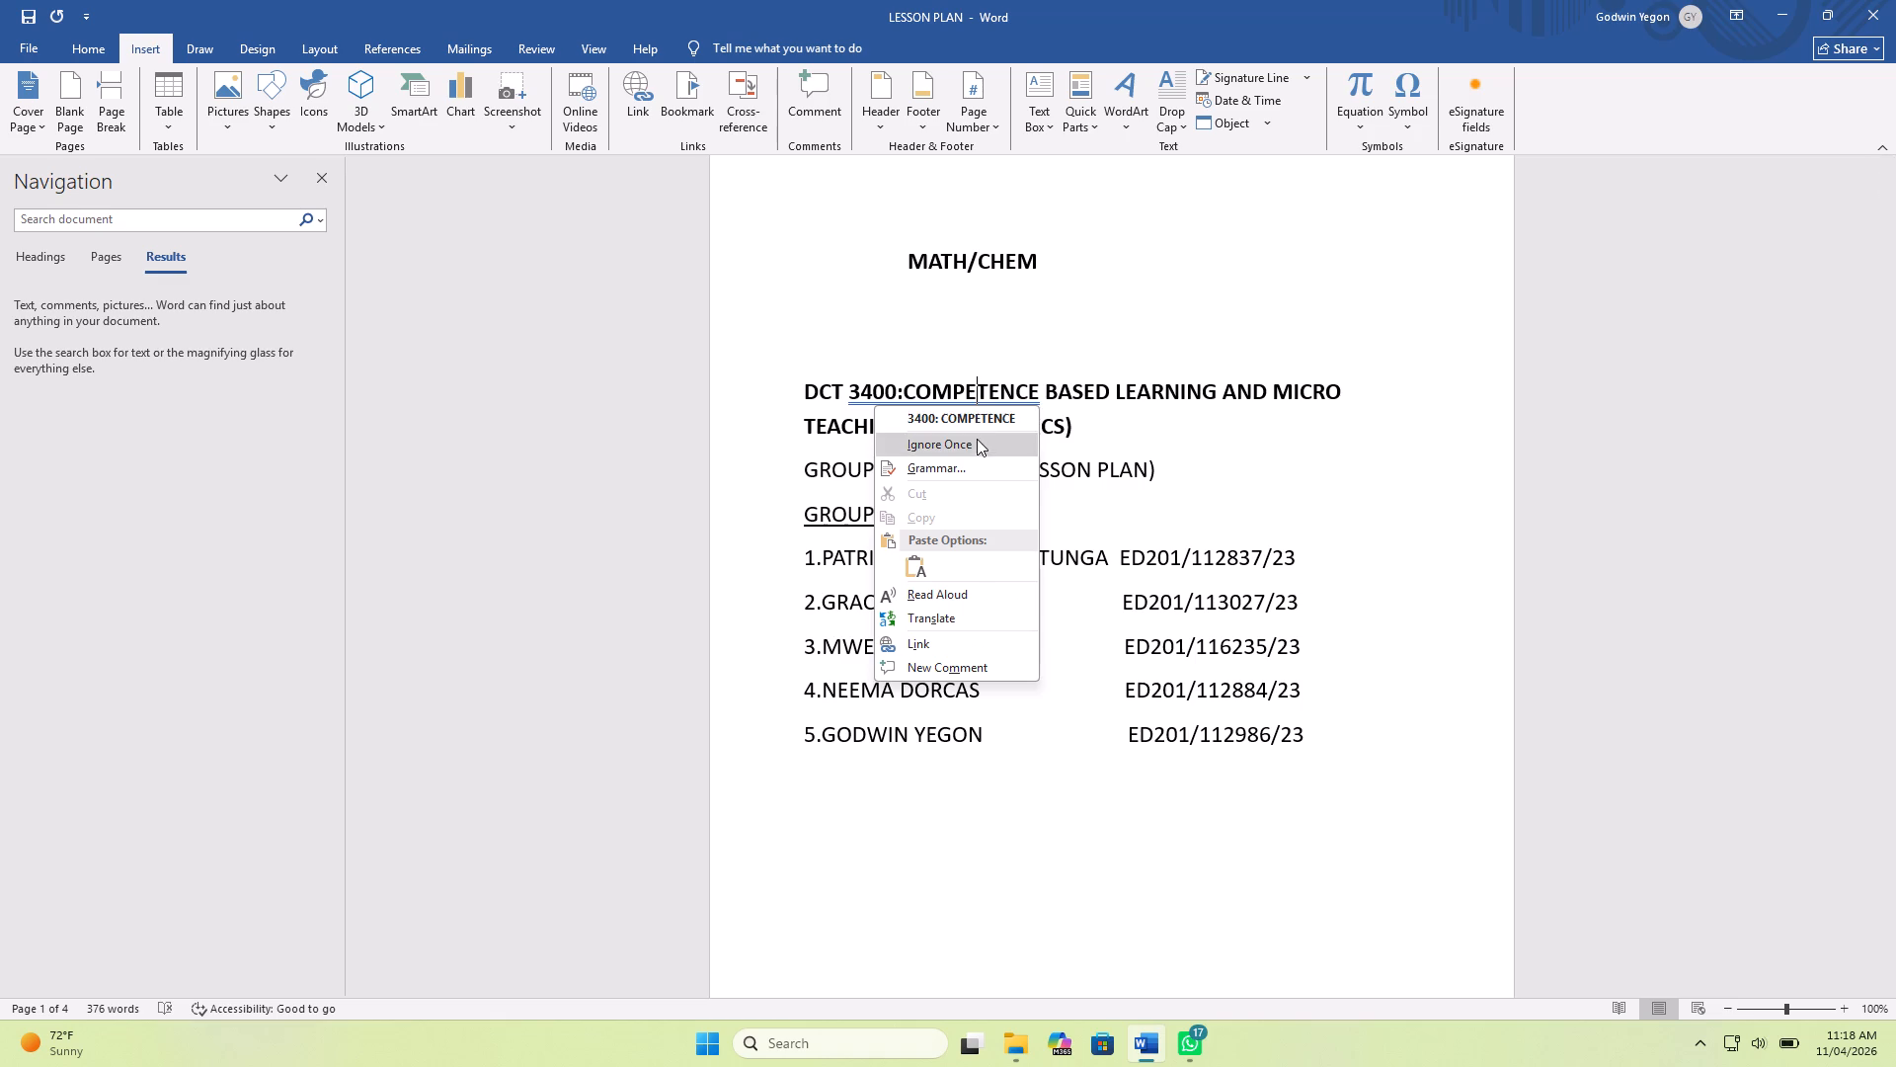
pyautogui.click(976, 444)
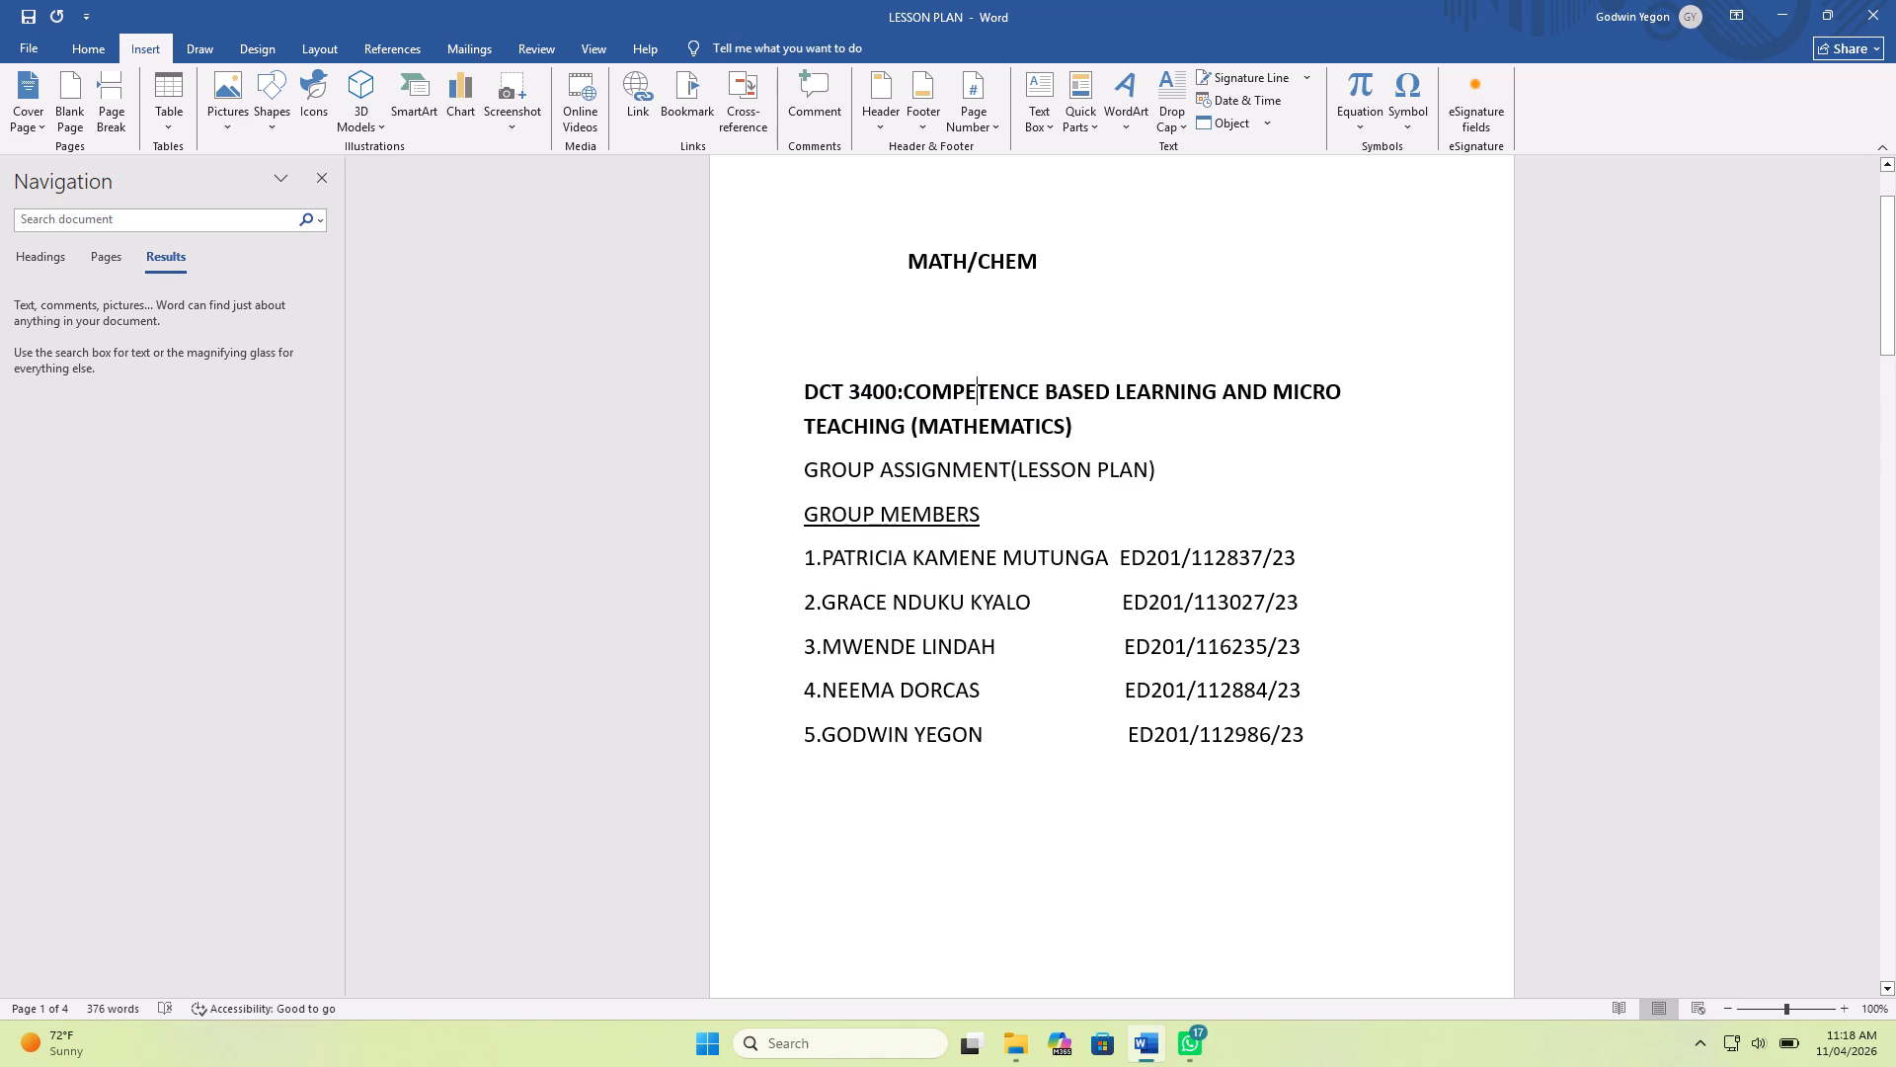
# Insert a space between the colon after DCT 3400 and COMPETENCE in the course title.
pyautogui.click(904, 394)
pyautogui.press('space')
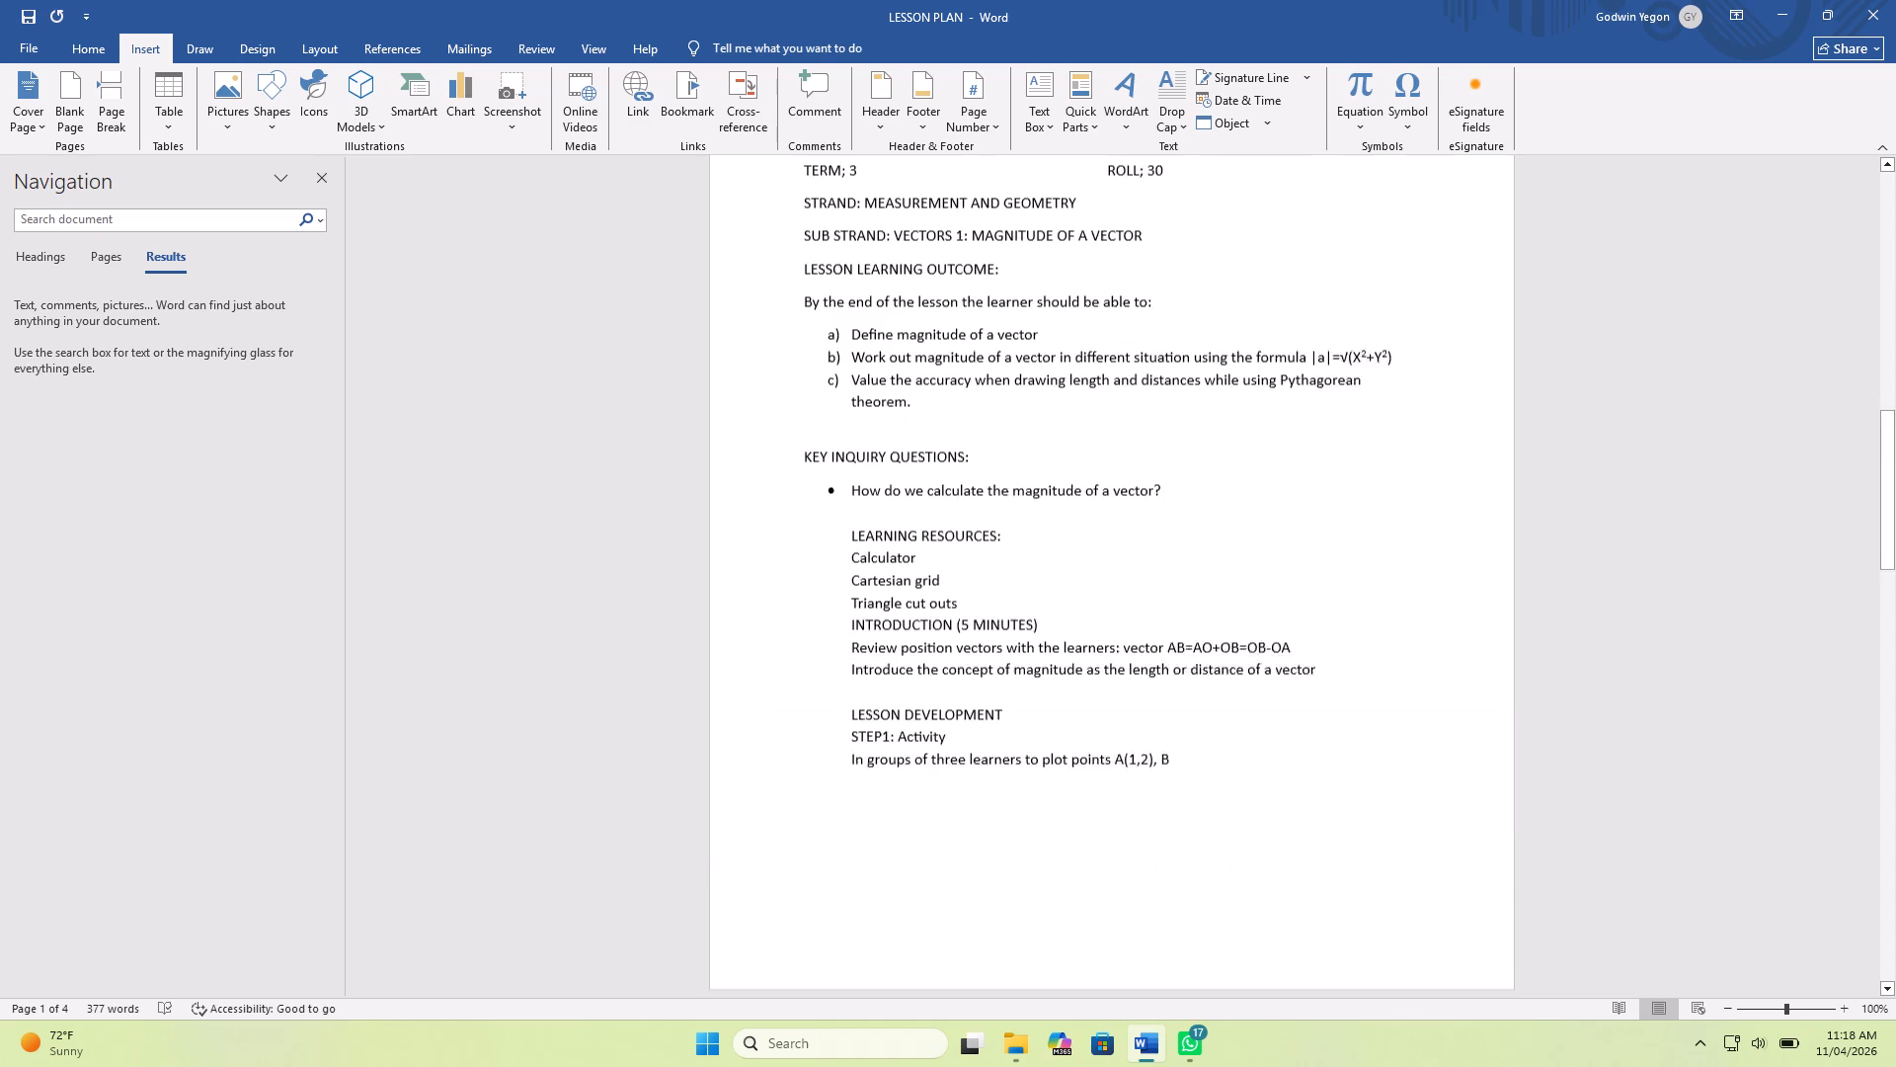
# Review the whole lesson plan from the cover page through the REFLECTION ON THE LESSON heading, ending back at the cover page.
pyautogui.scroll(1, 920, 419)
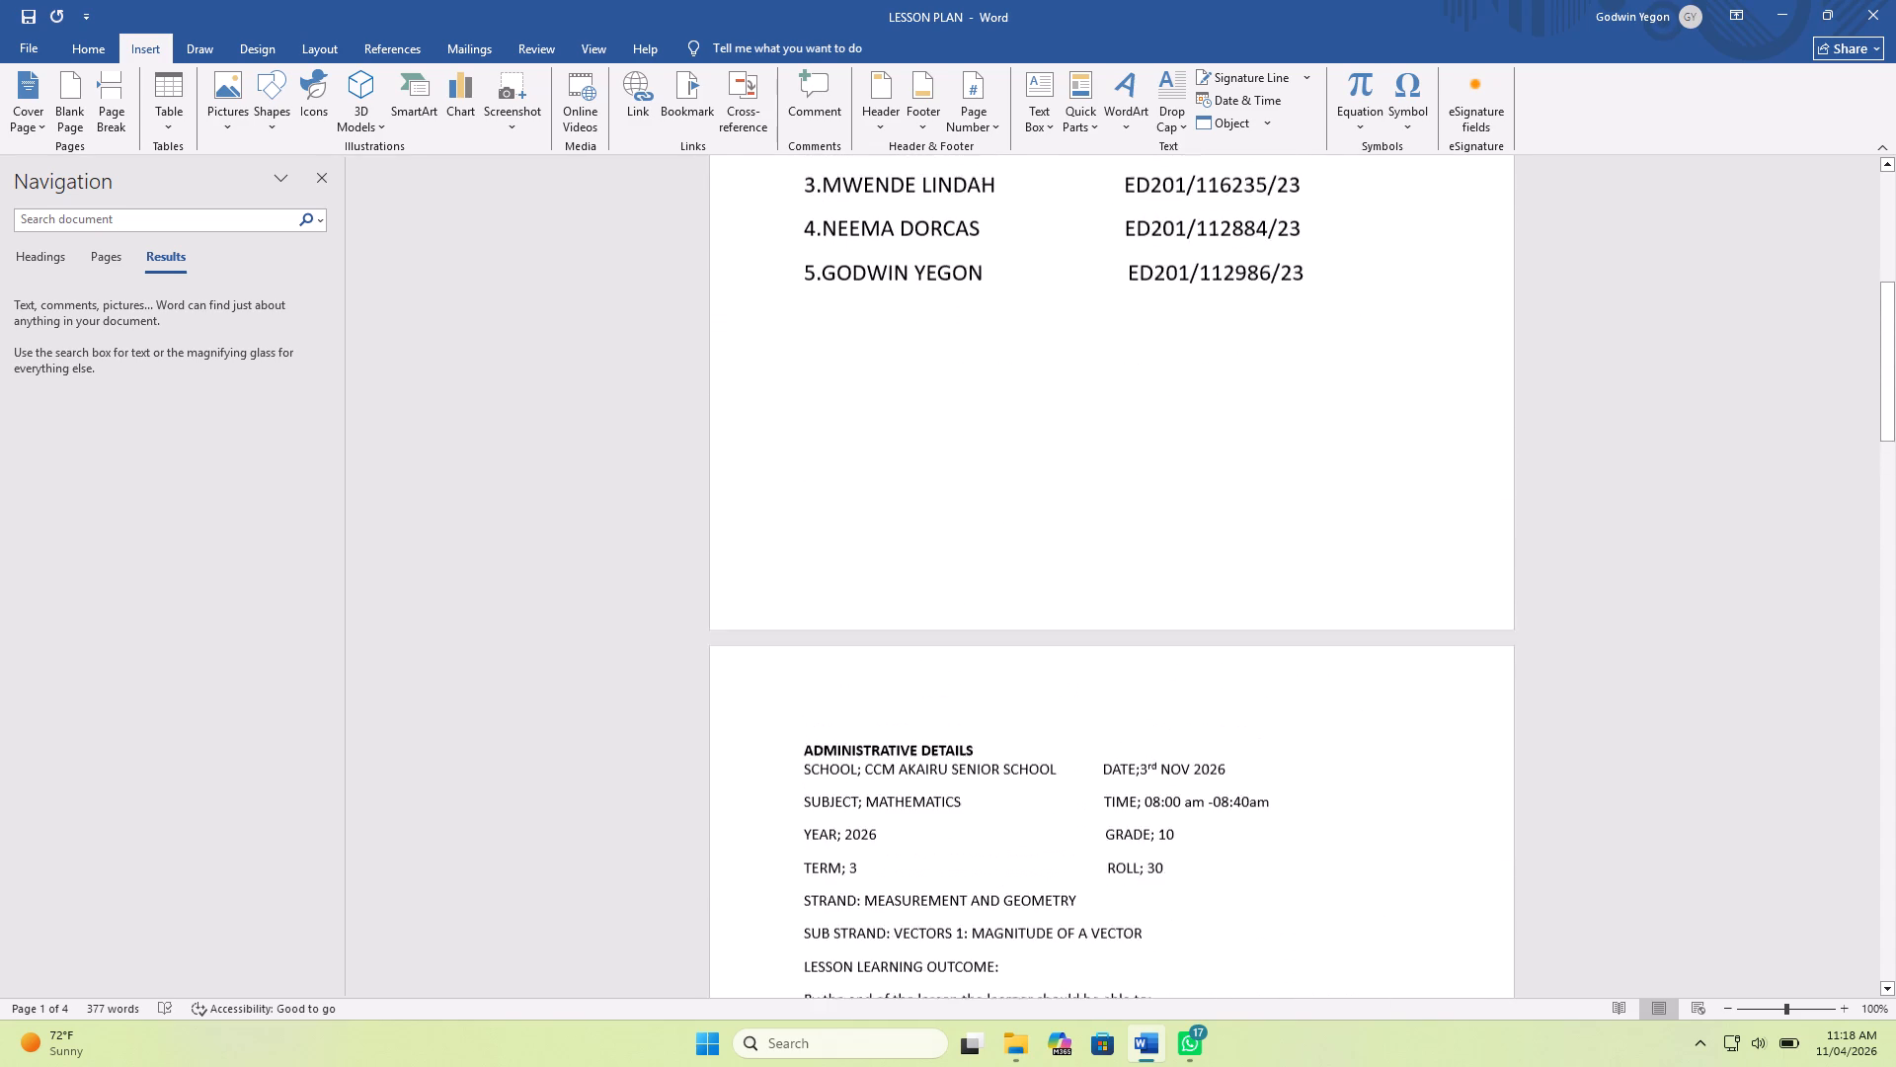
pyautogui.scroll(1, 920, 419)
pyautogui.scroll(-1, 920, 419)
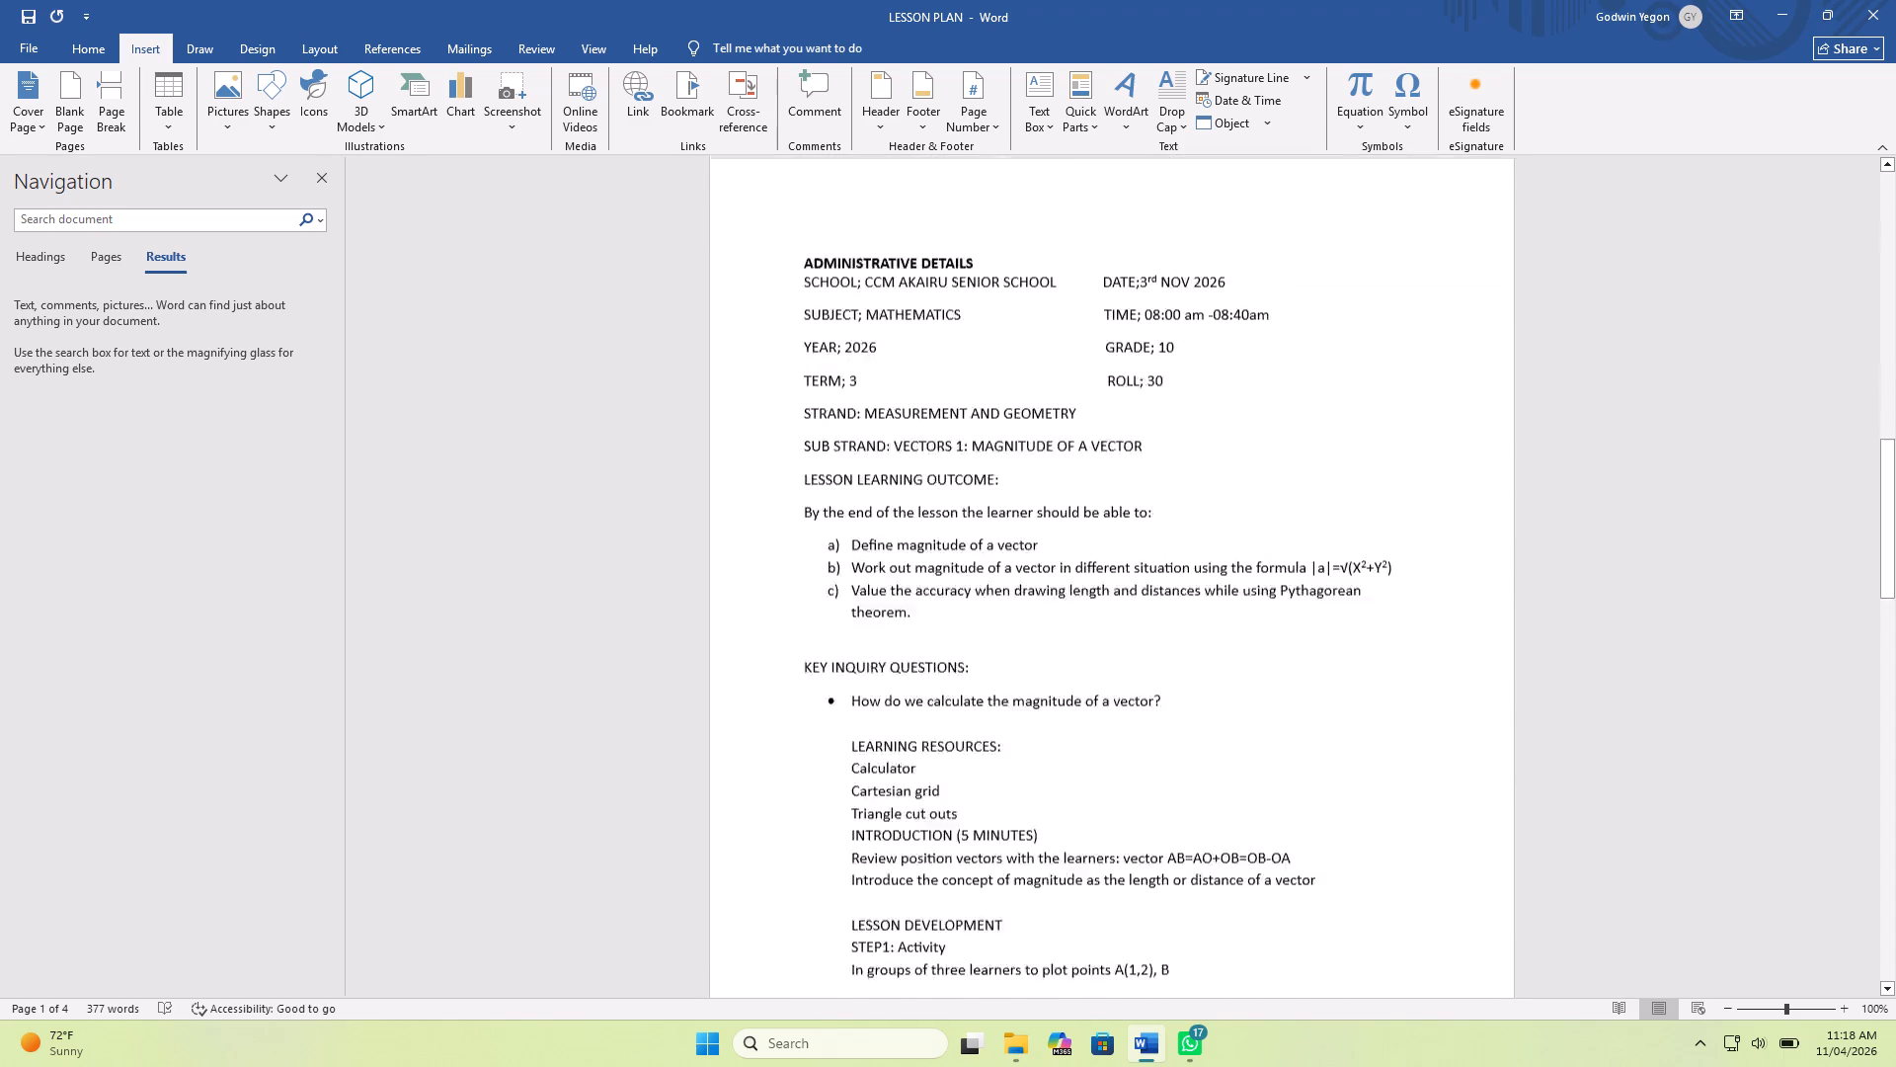
pyautogui.scroll(-2, 920, 419)
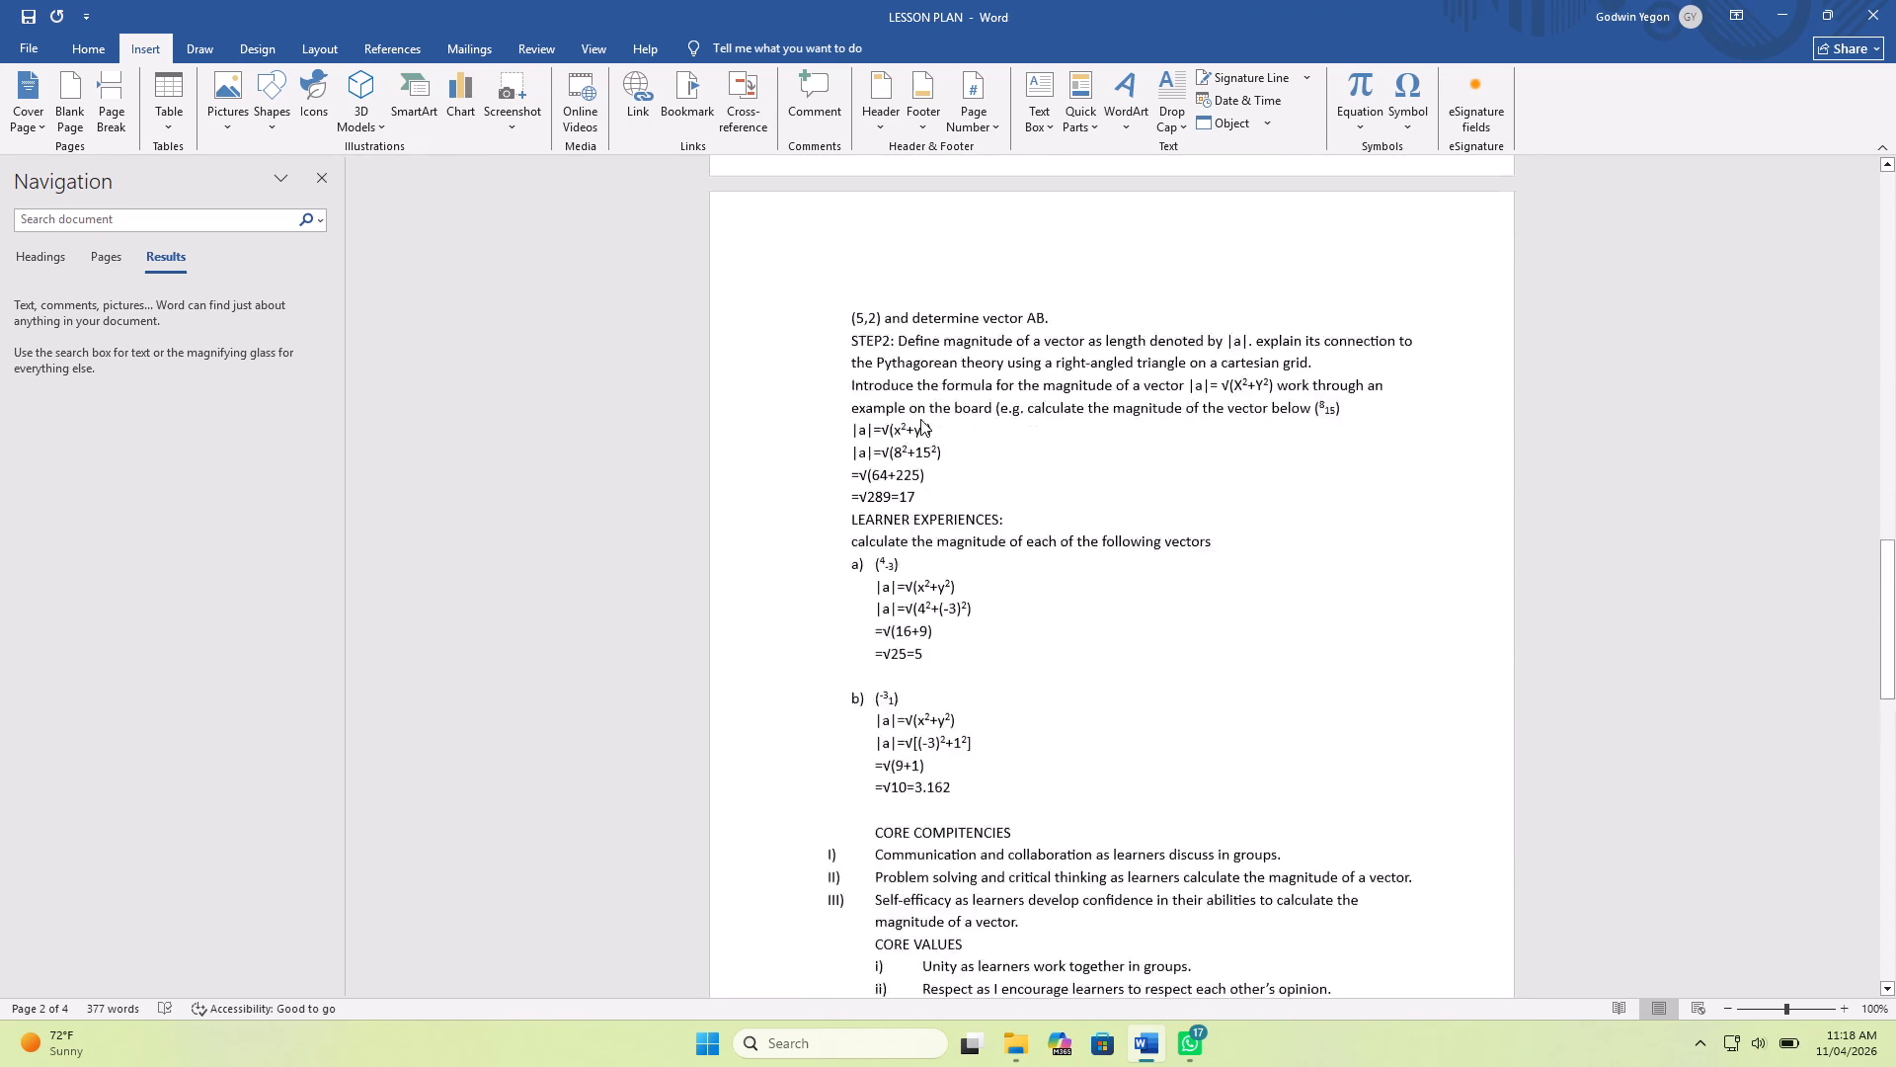
pyautogui.scroll(-1, 920, 419)
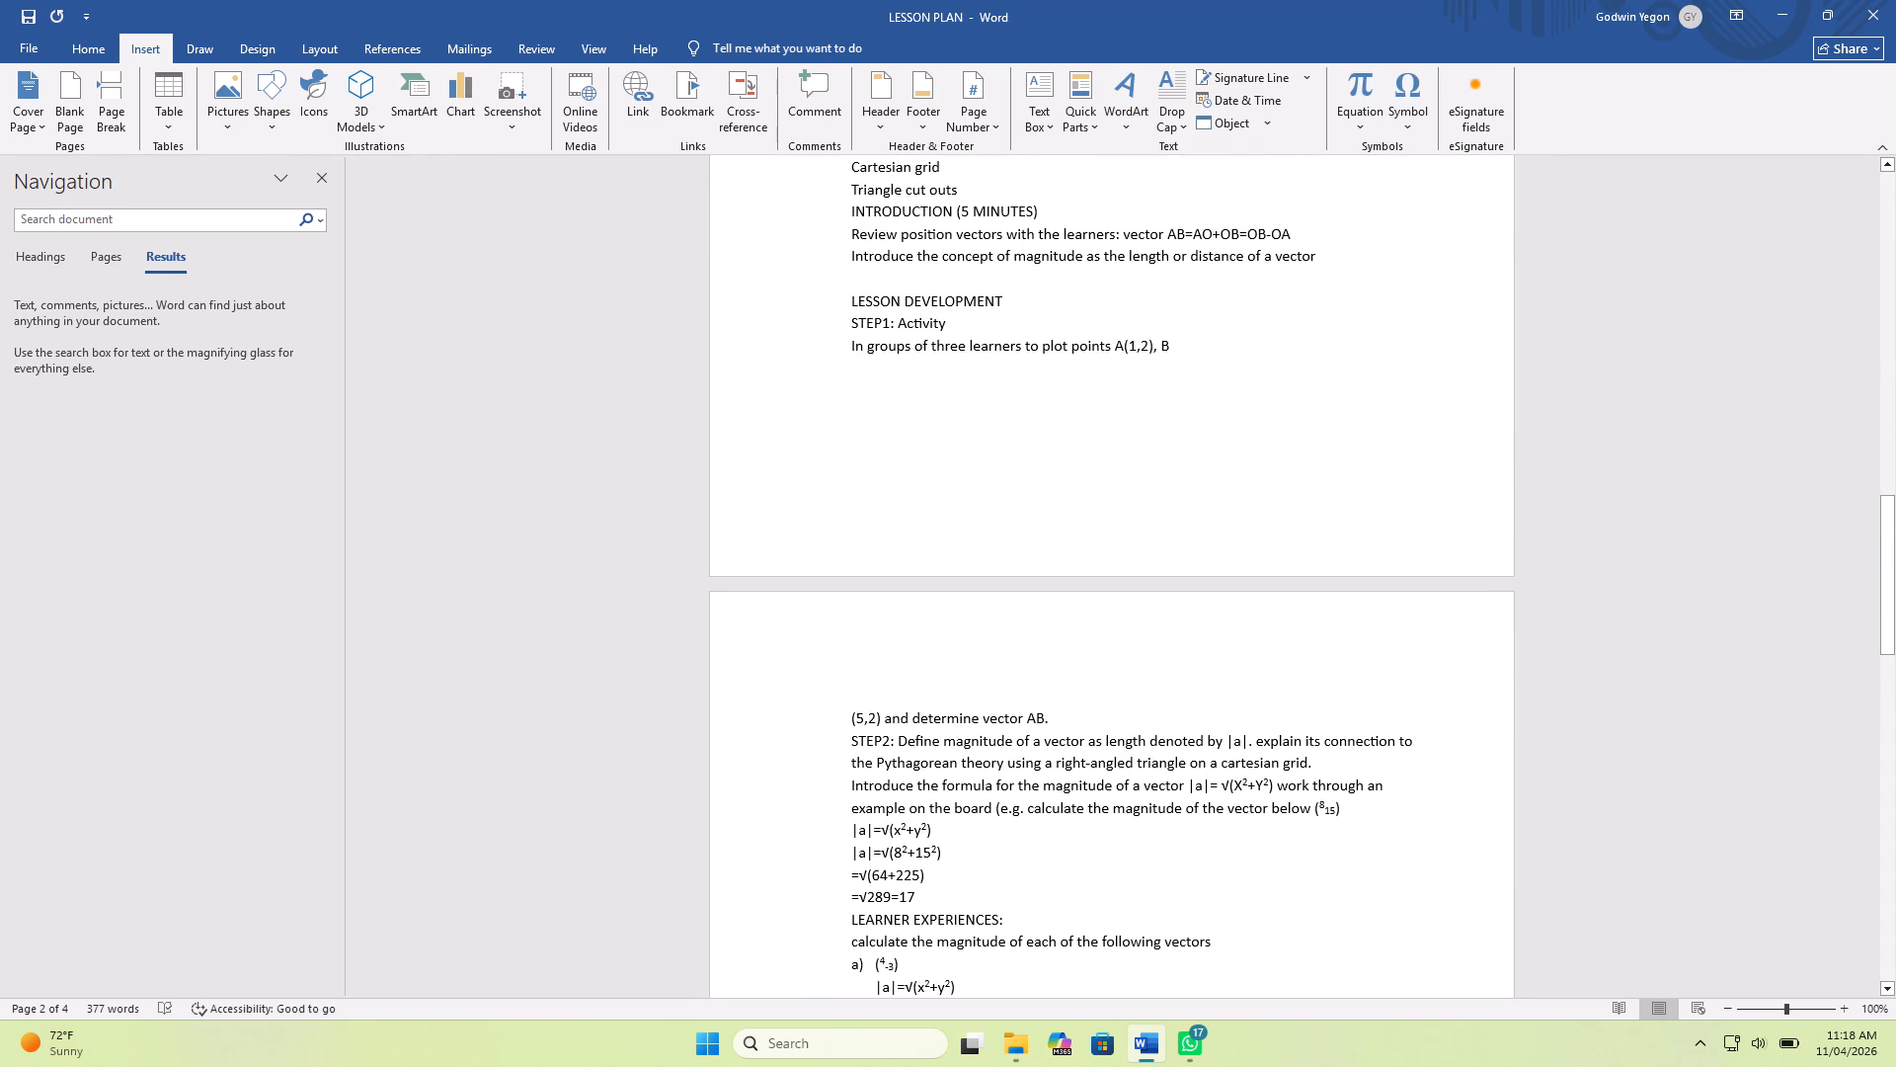
pyautogui.scroll(-1, 920, 419)
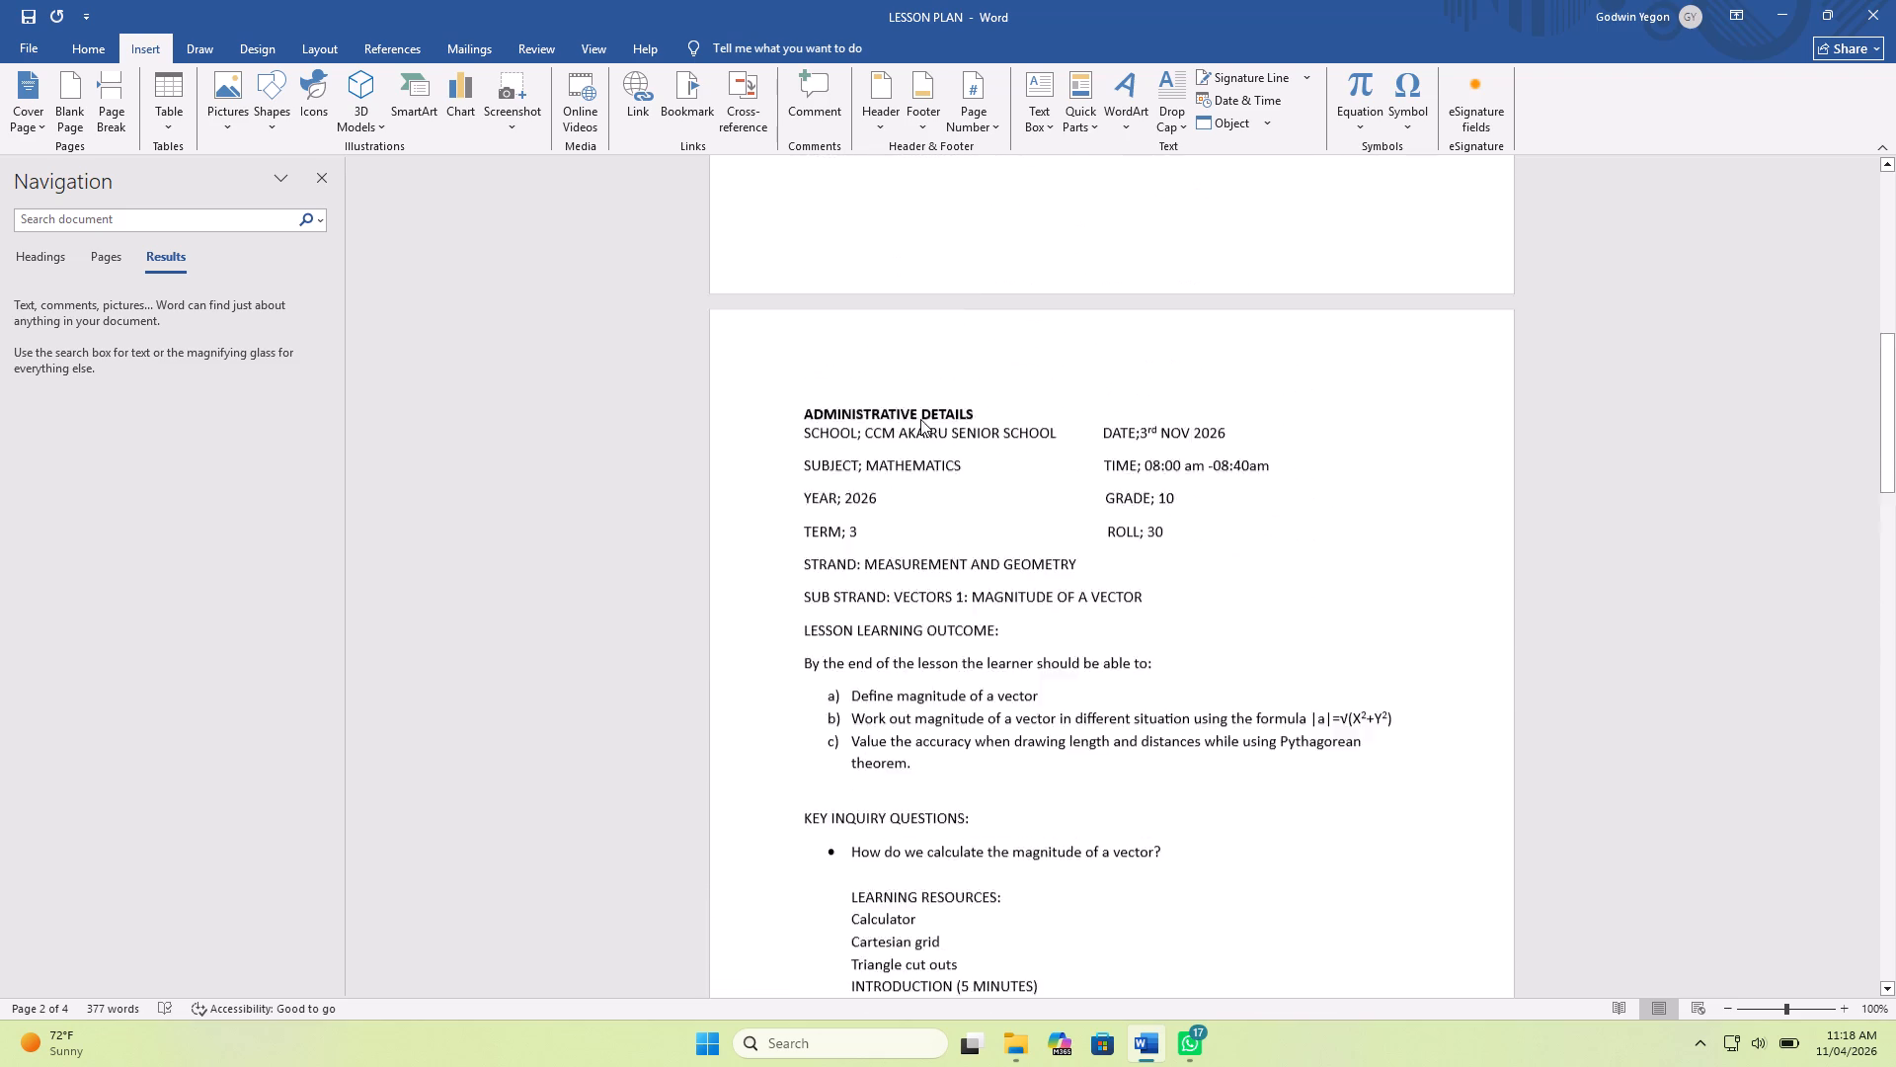
pyautogui.scroll(-1, 920, 419)
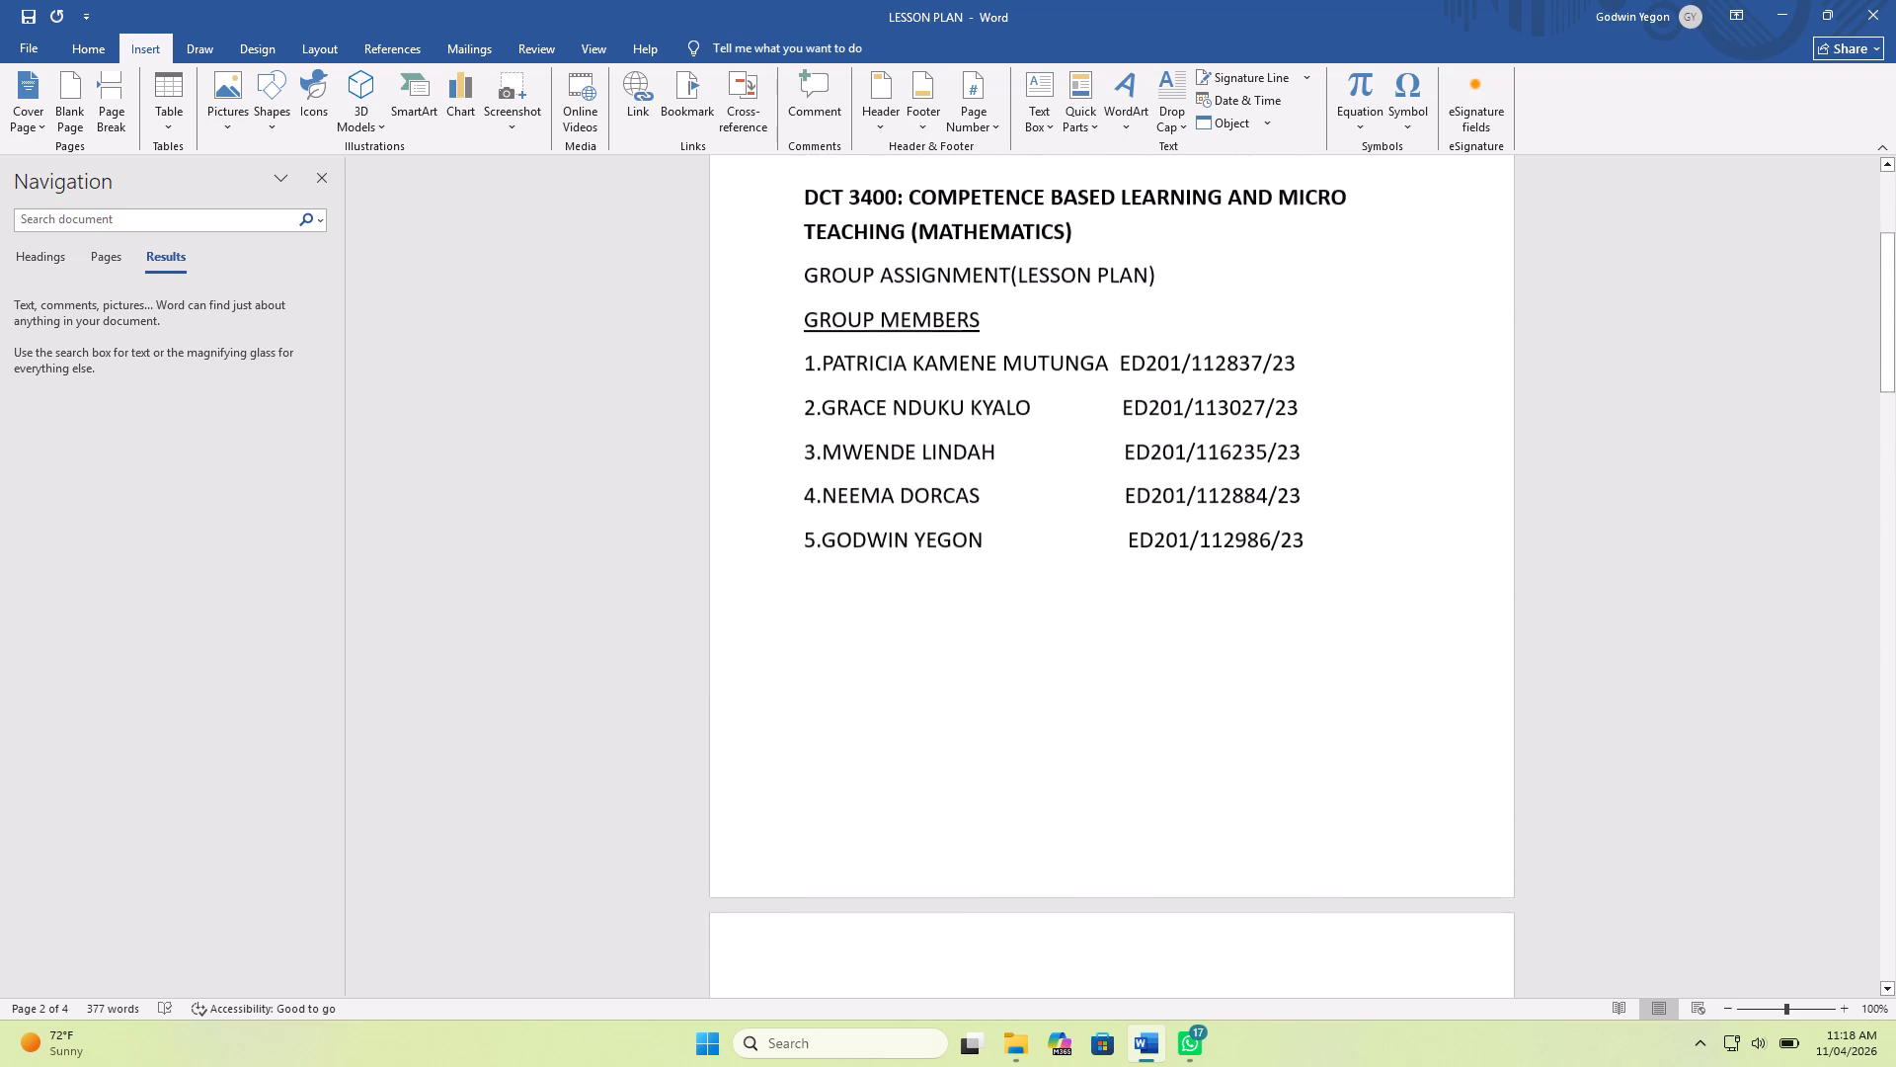
pyautogui.scroll(-1, 920, 419)
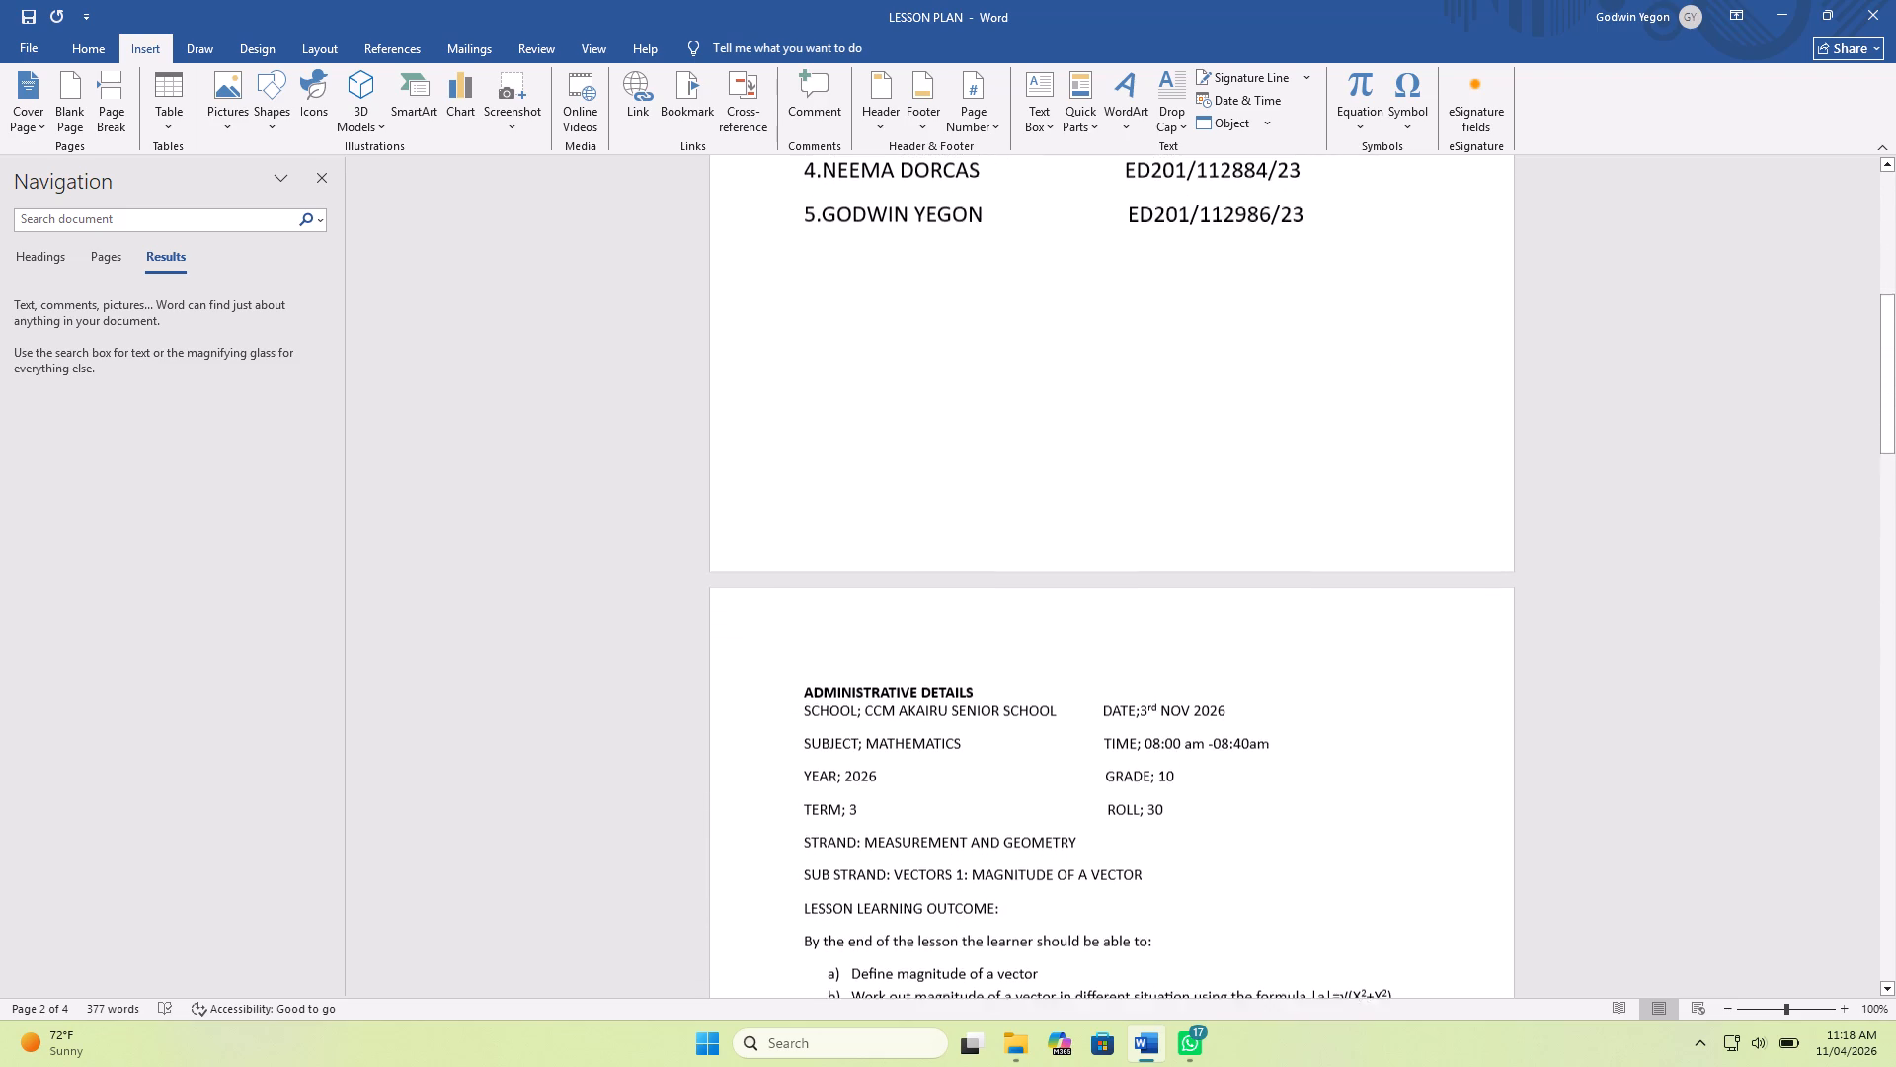
pyautogui.scroll(-1, 920, 419)
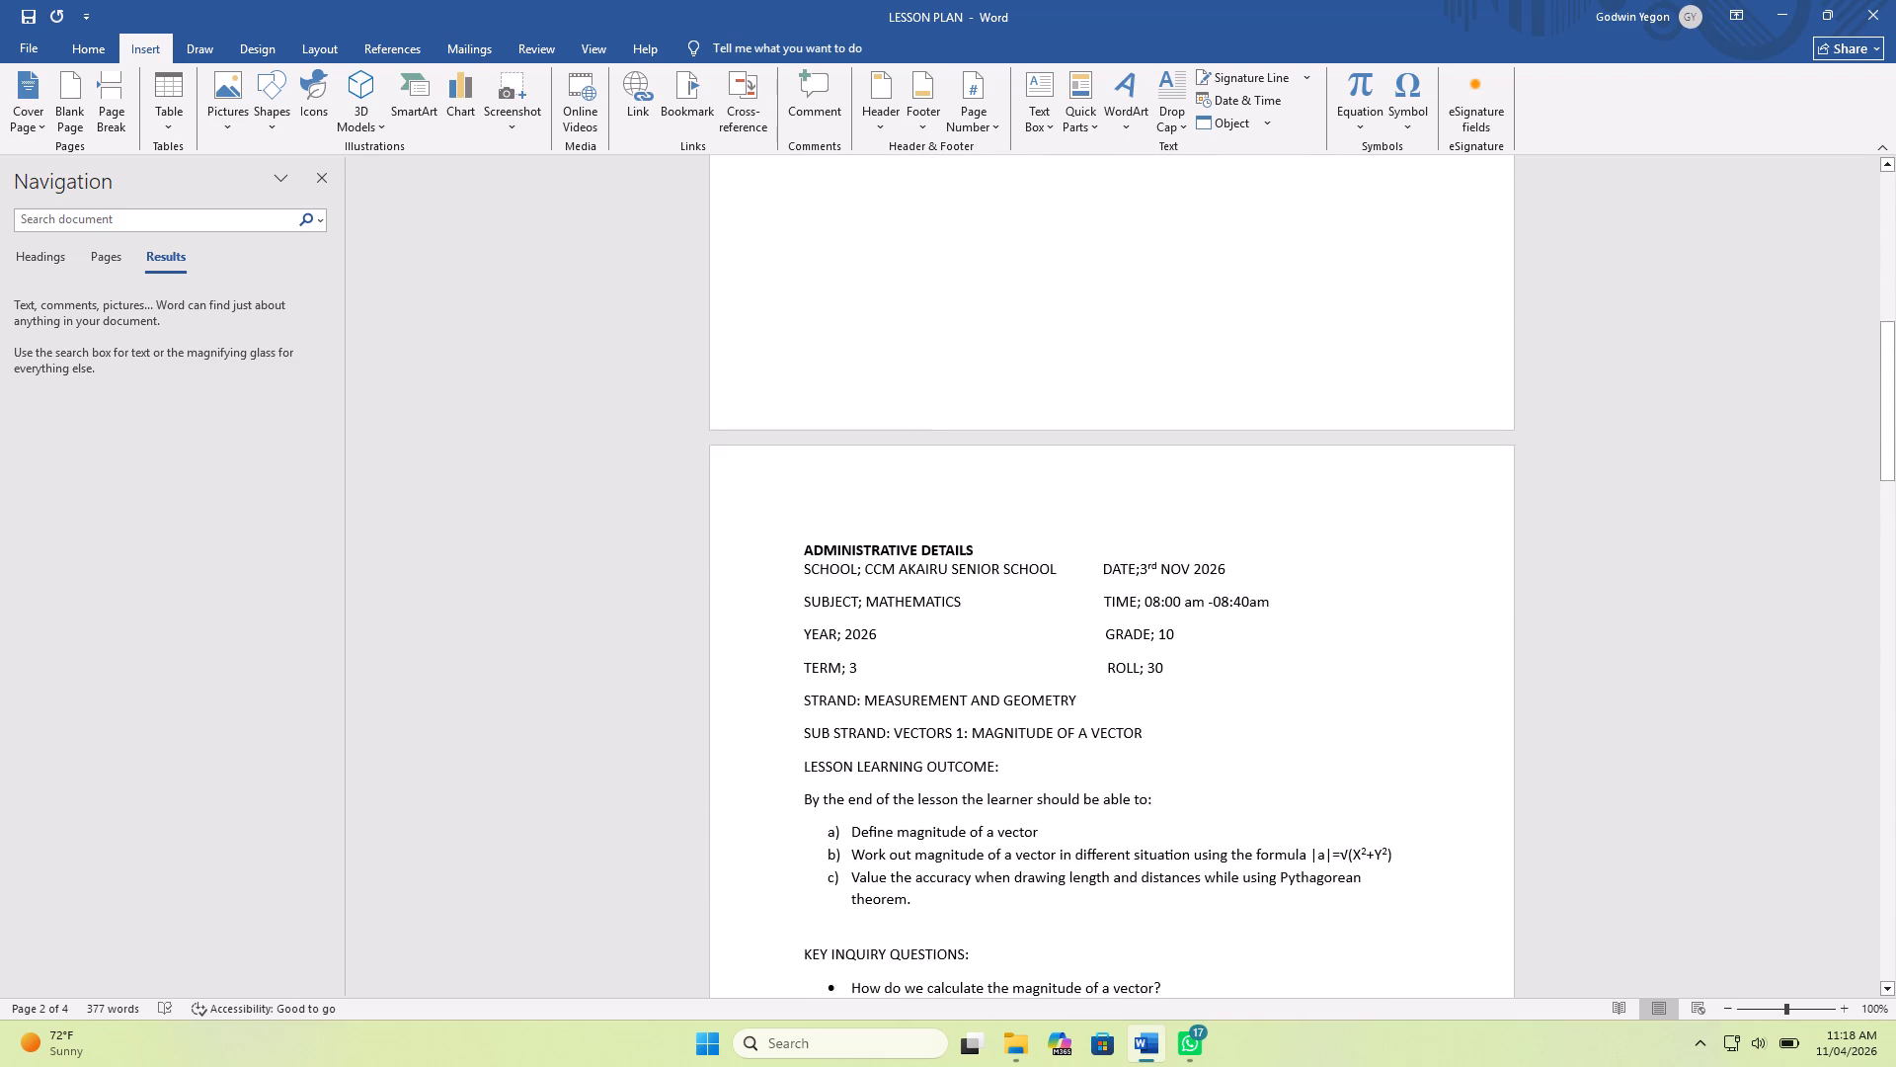
pyautogui.scroll(-1, 920, 419)
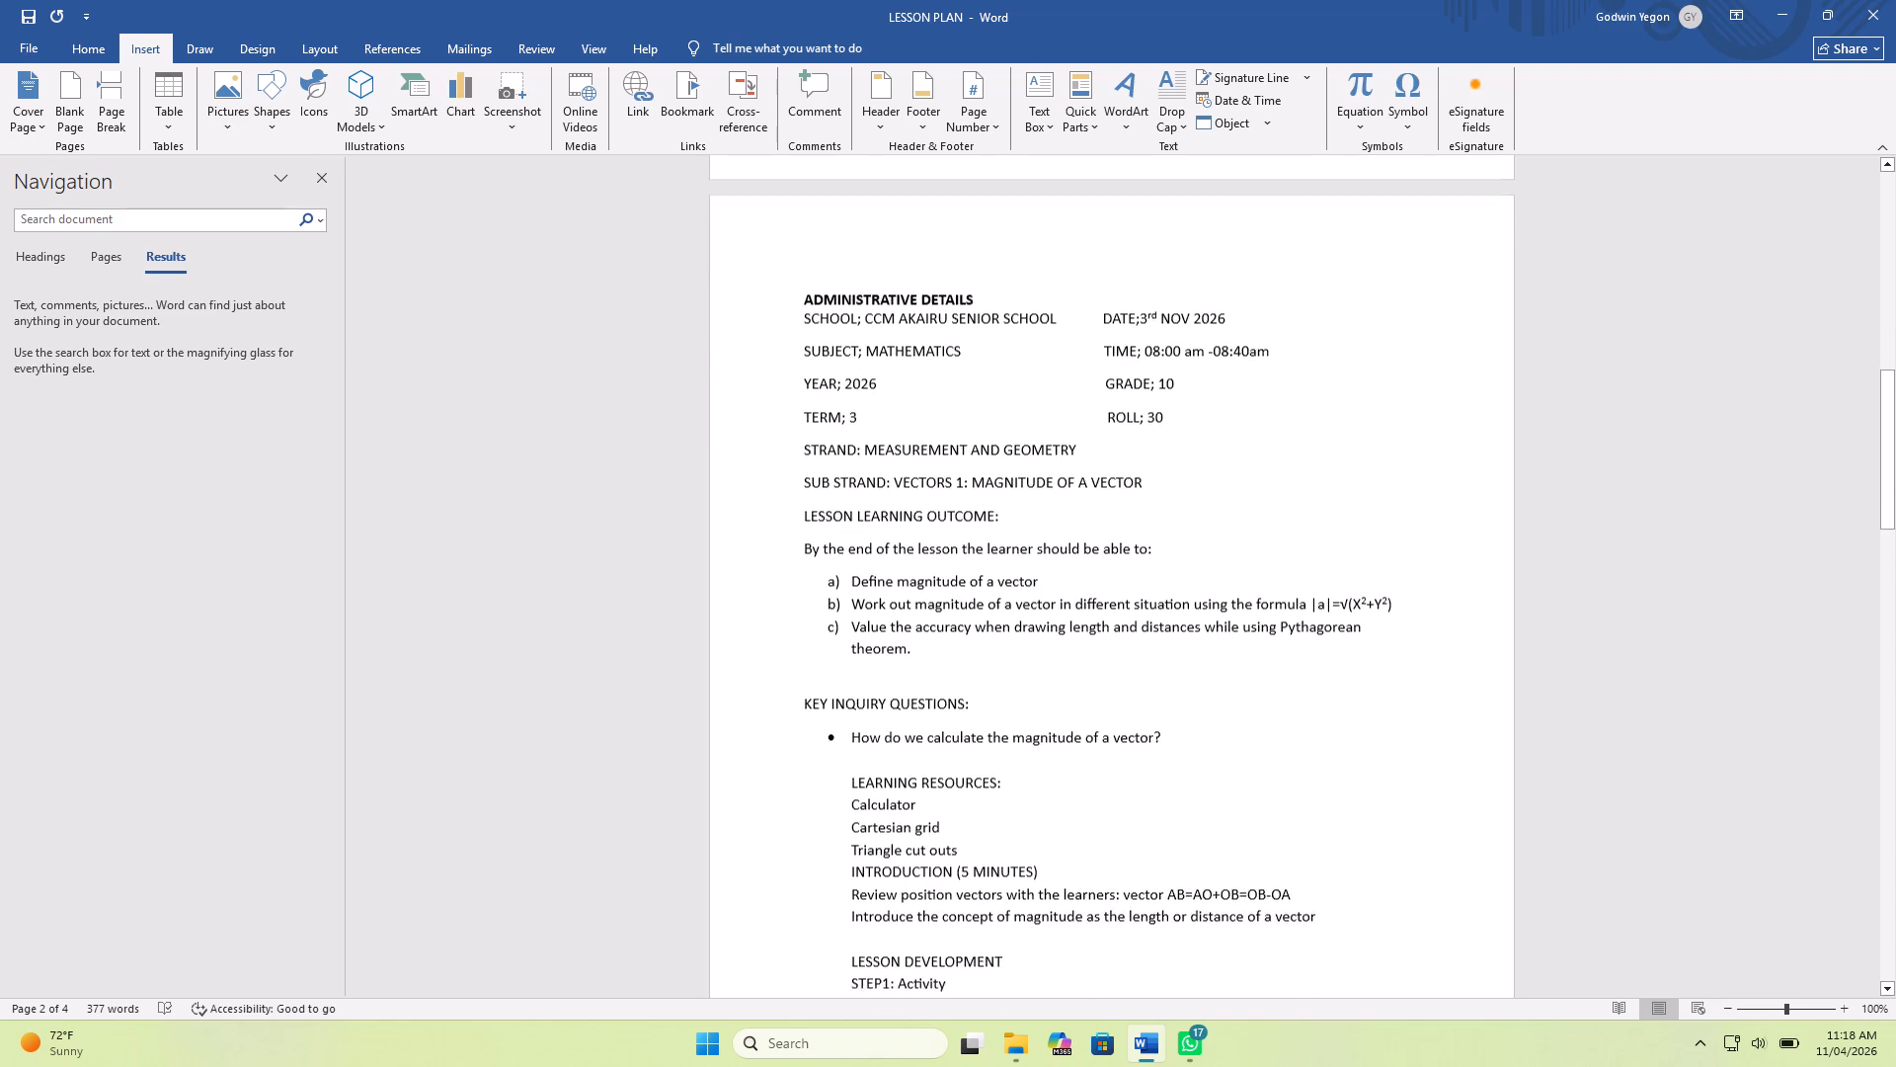
pyautogui.scroll(-1, 920, 419)
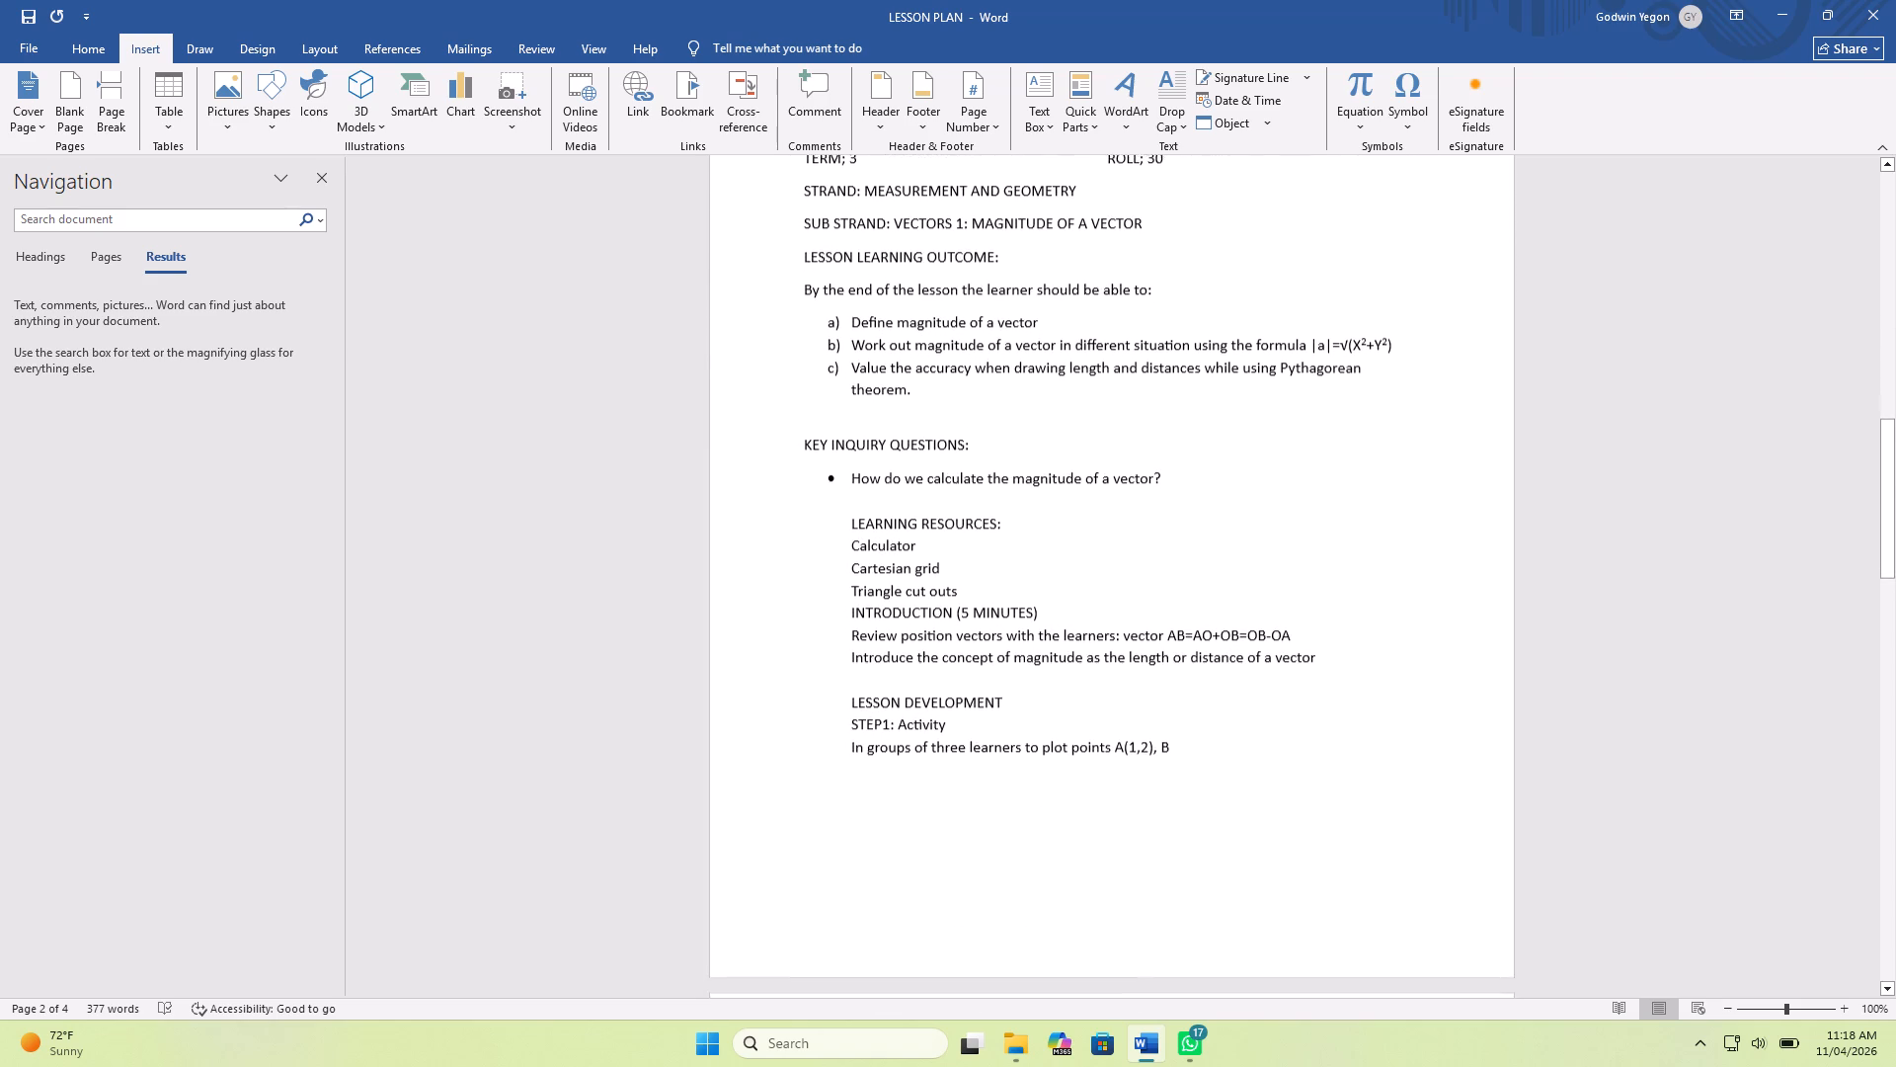
pyautogui.scroll(-1, 920, 419)
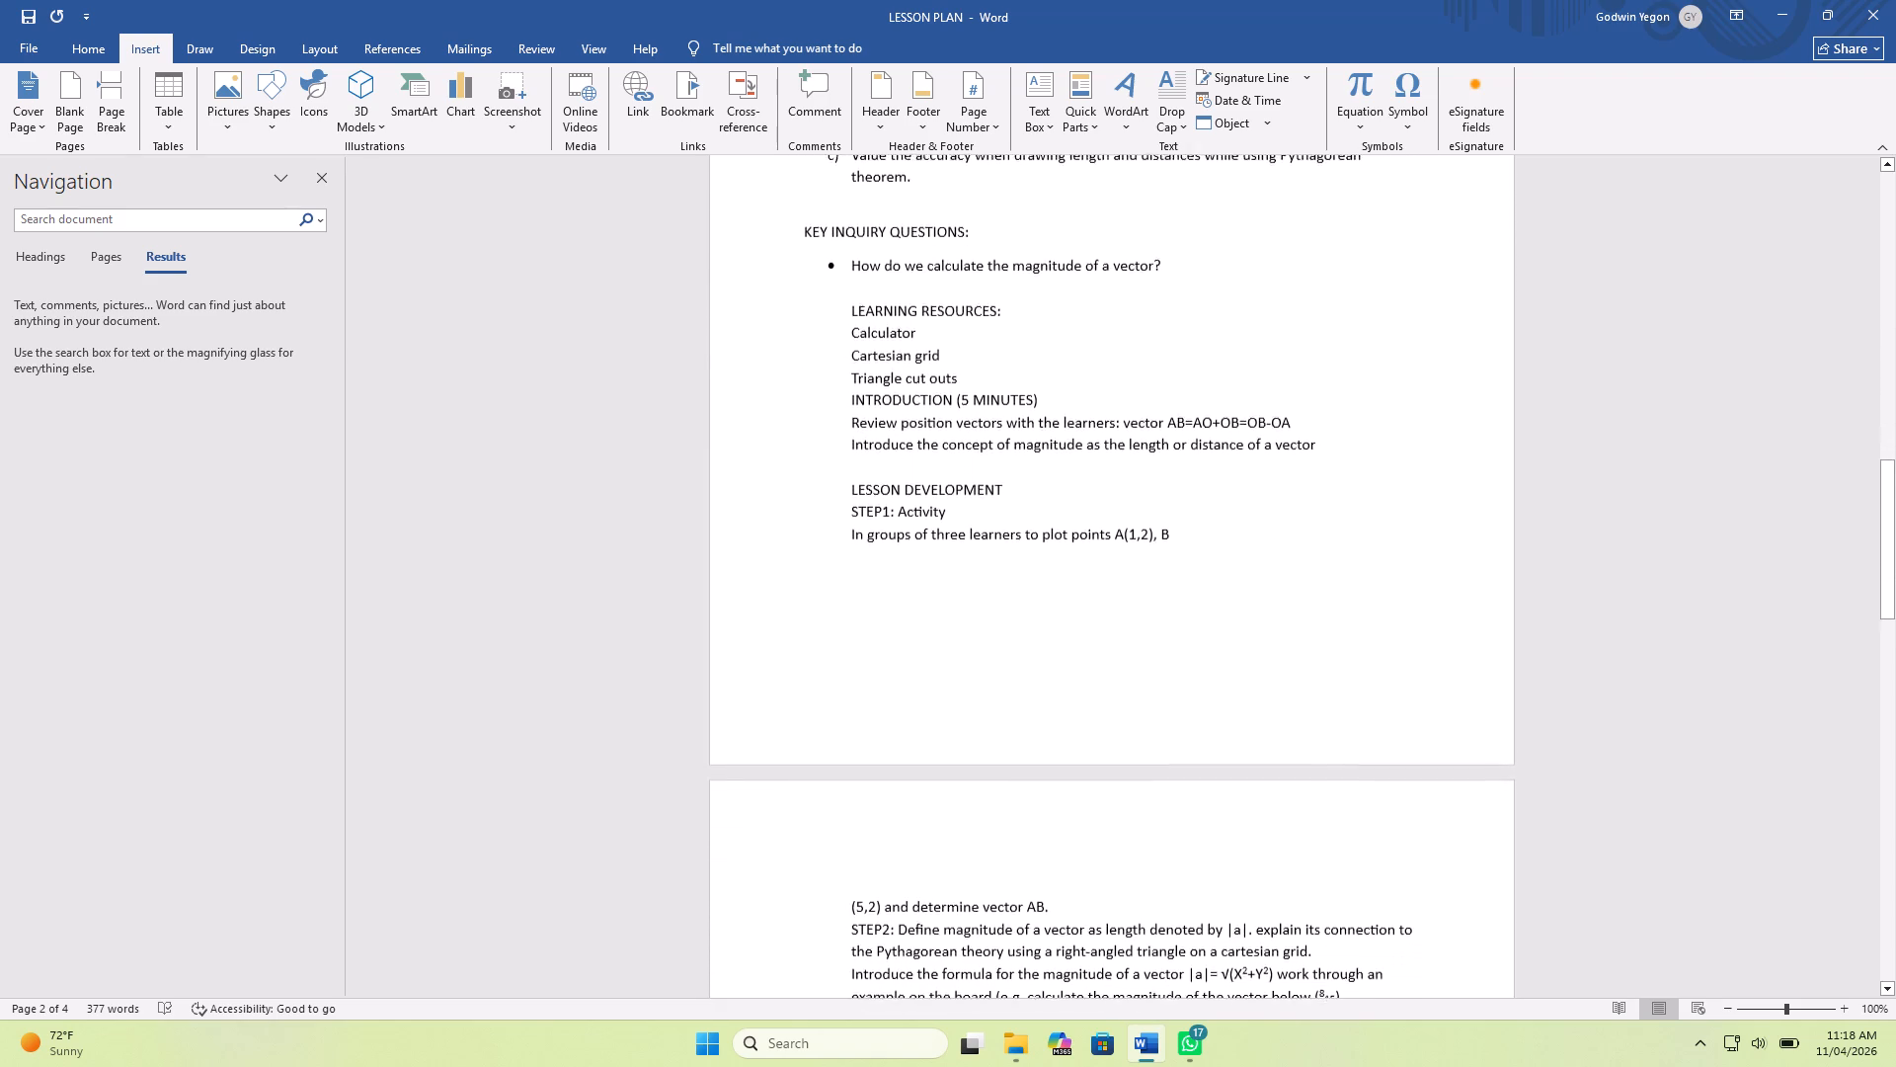
pyautogui.scroll(-1, 920, 419)
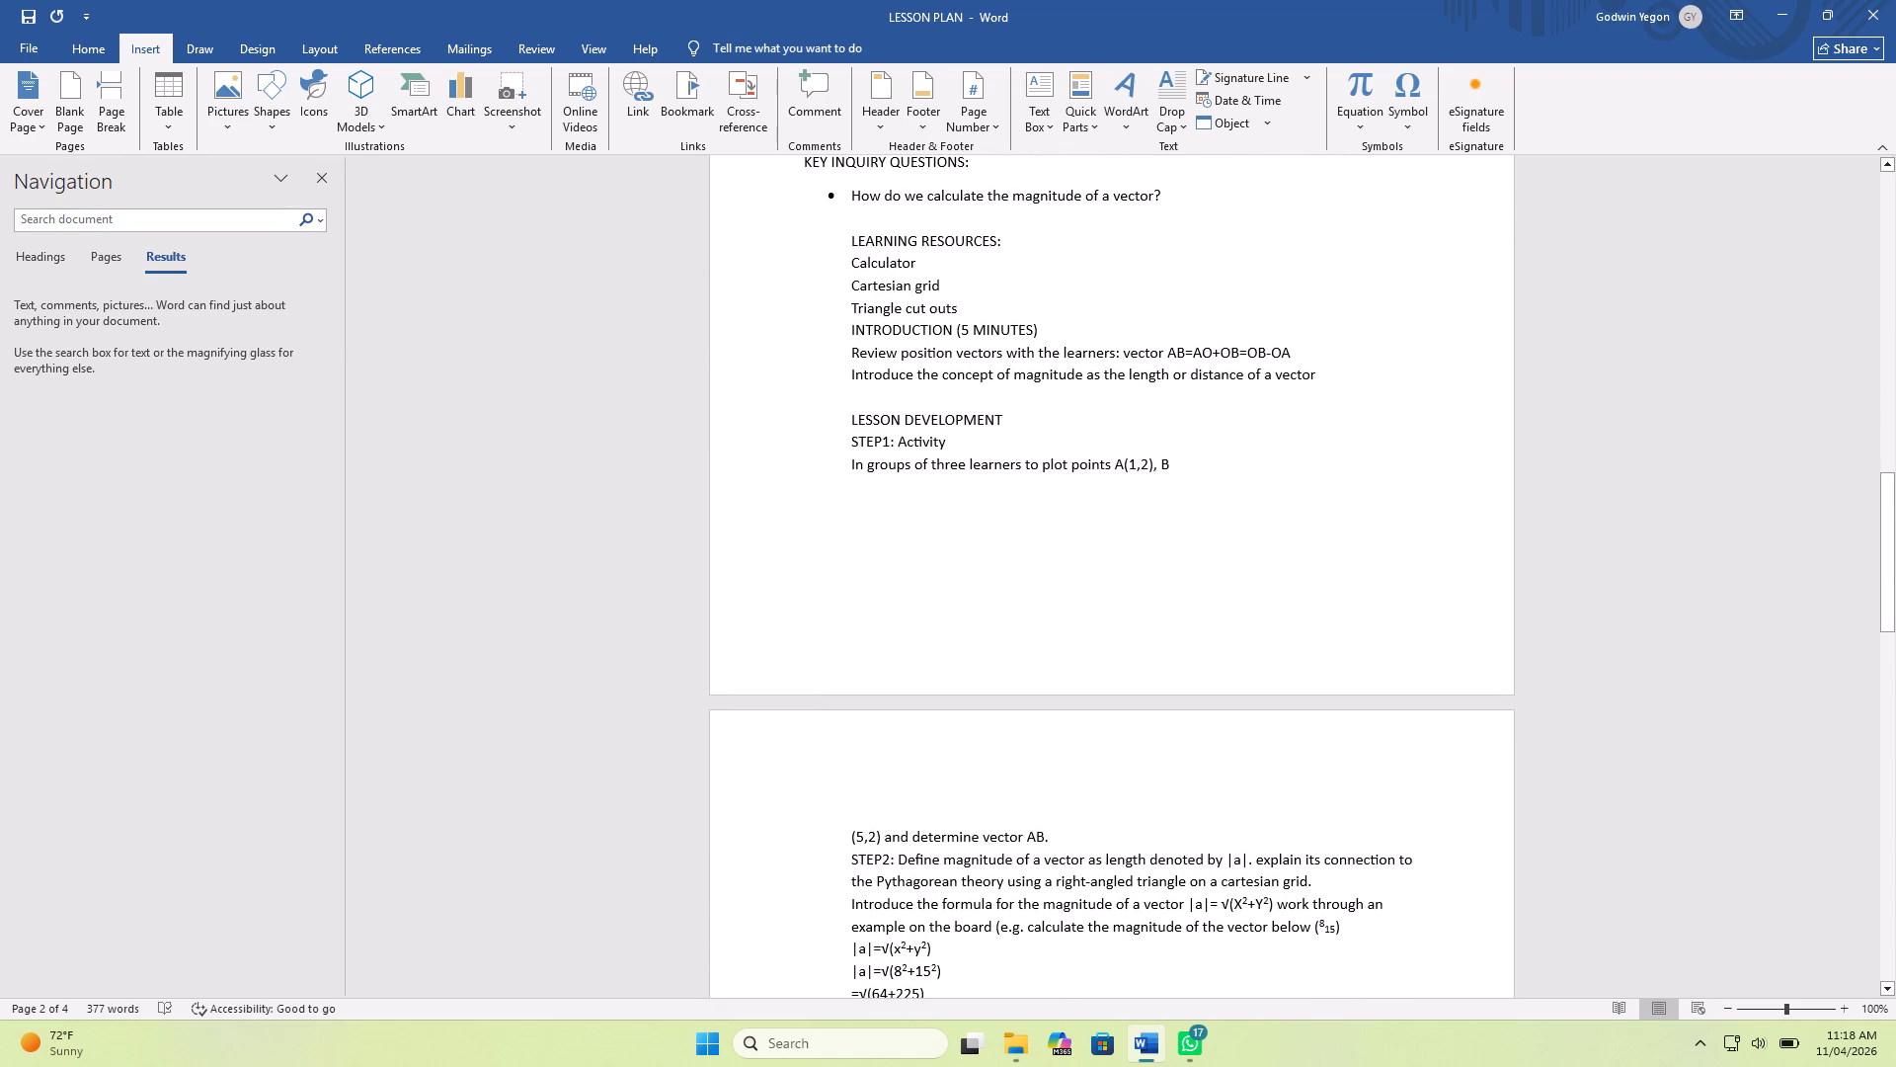
pyautogui.scroll(-1, 920, 419)
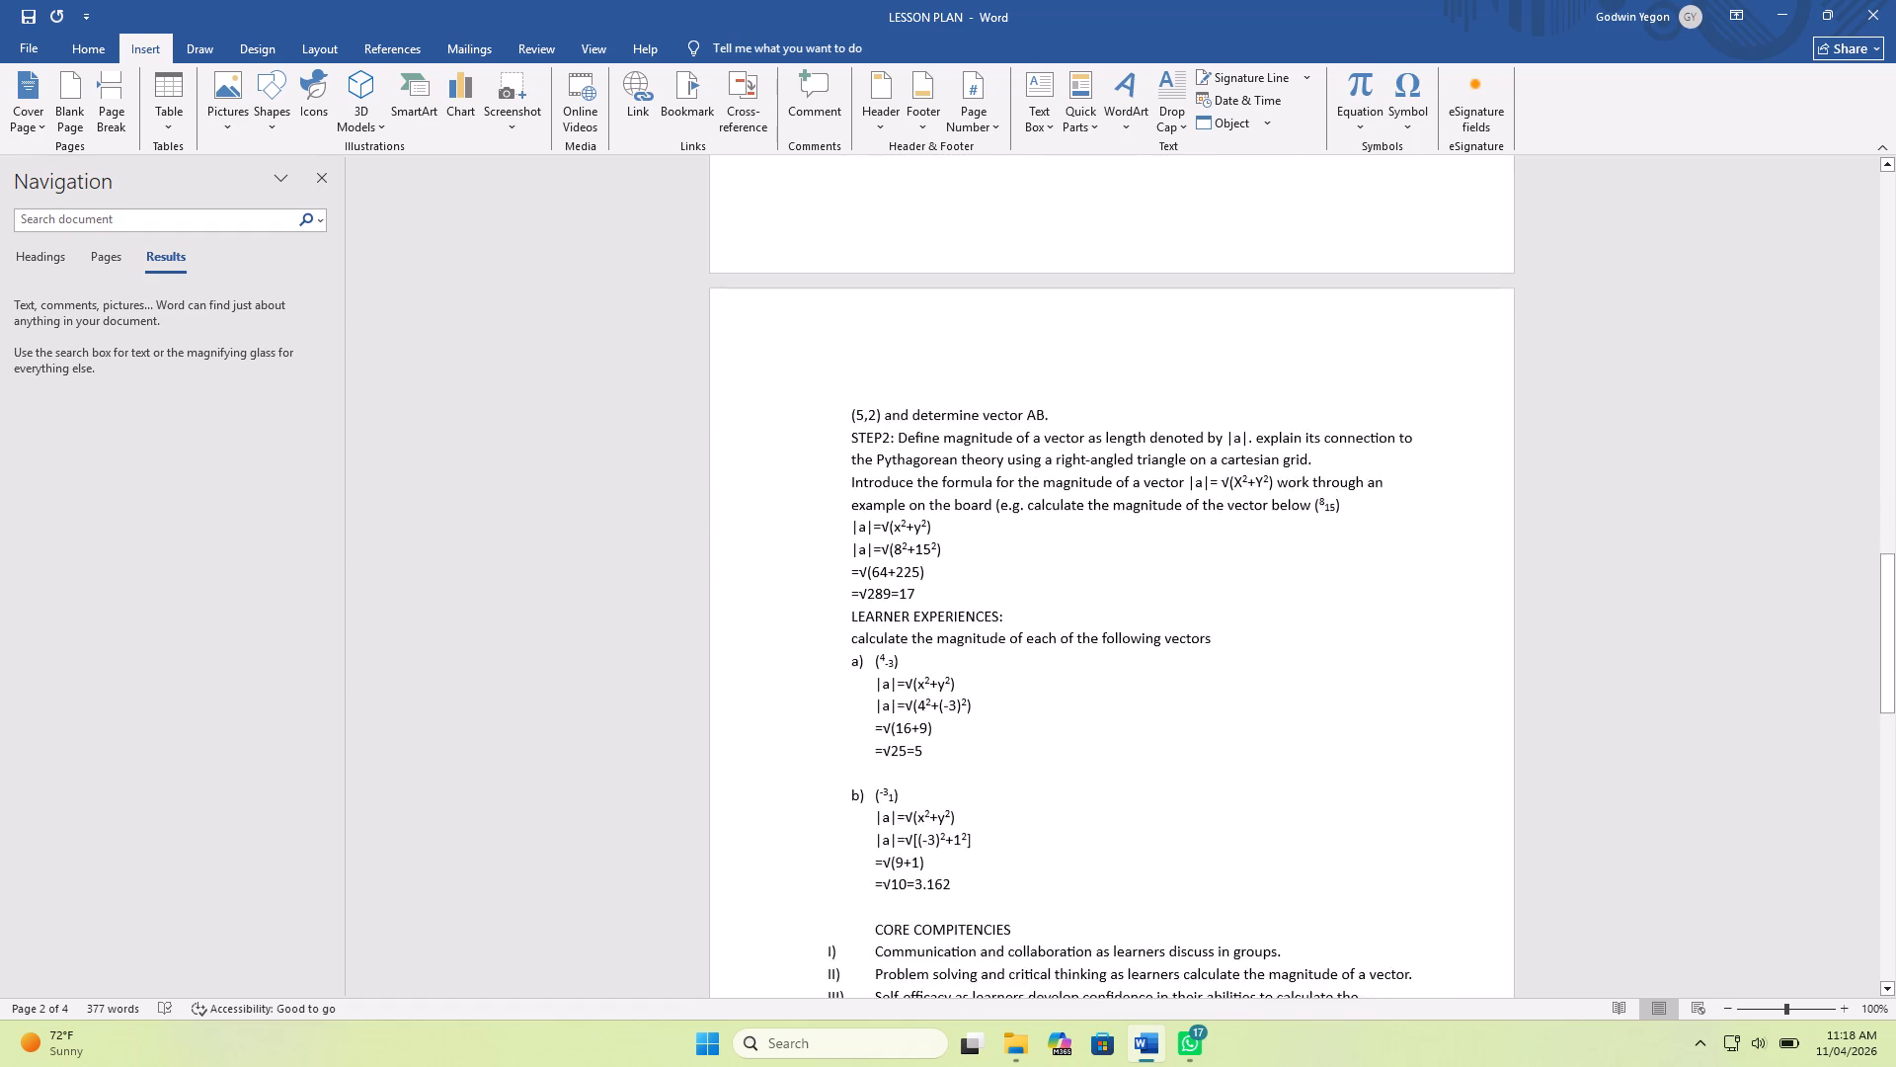
pyautogui.scroll(-1, 920, 419)
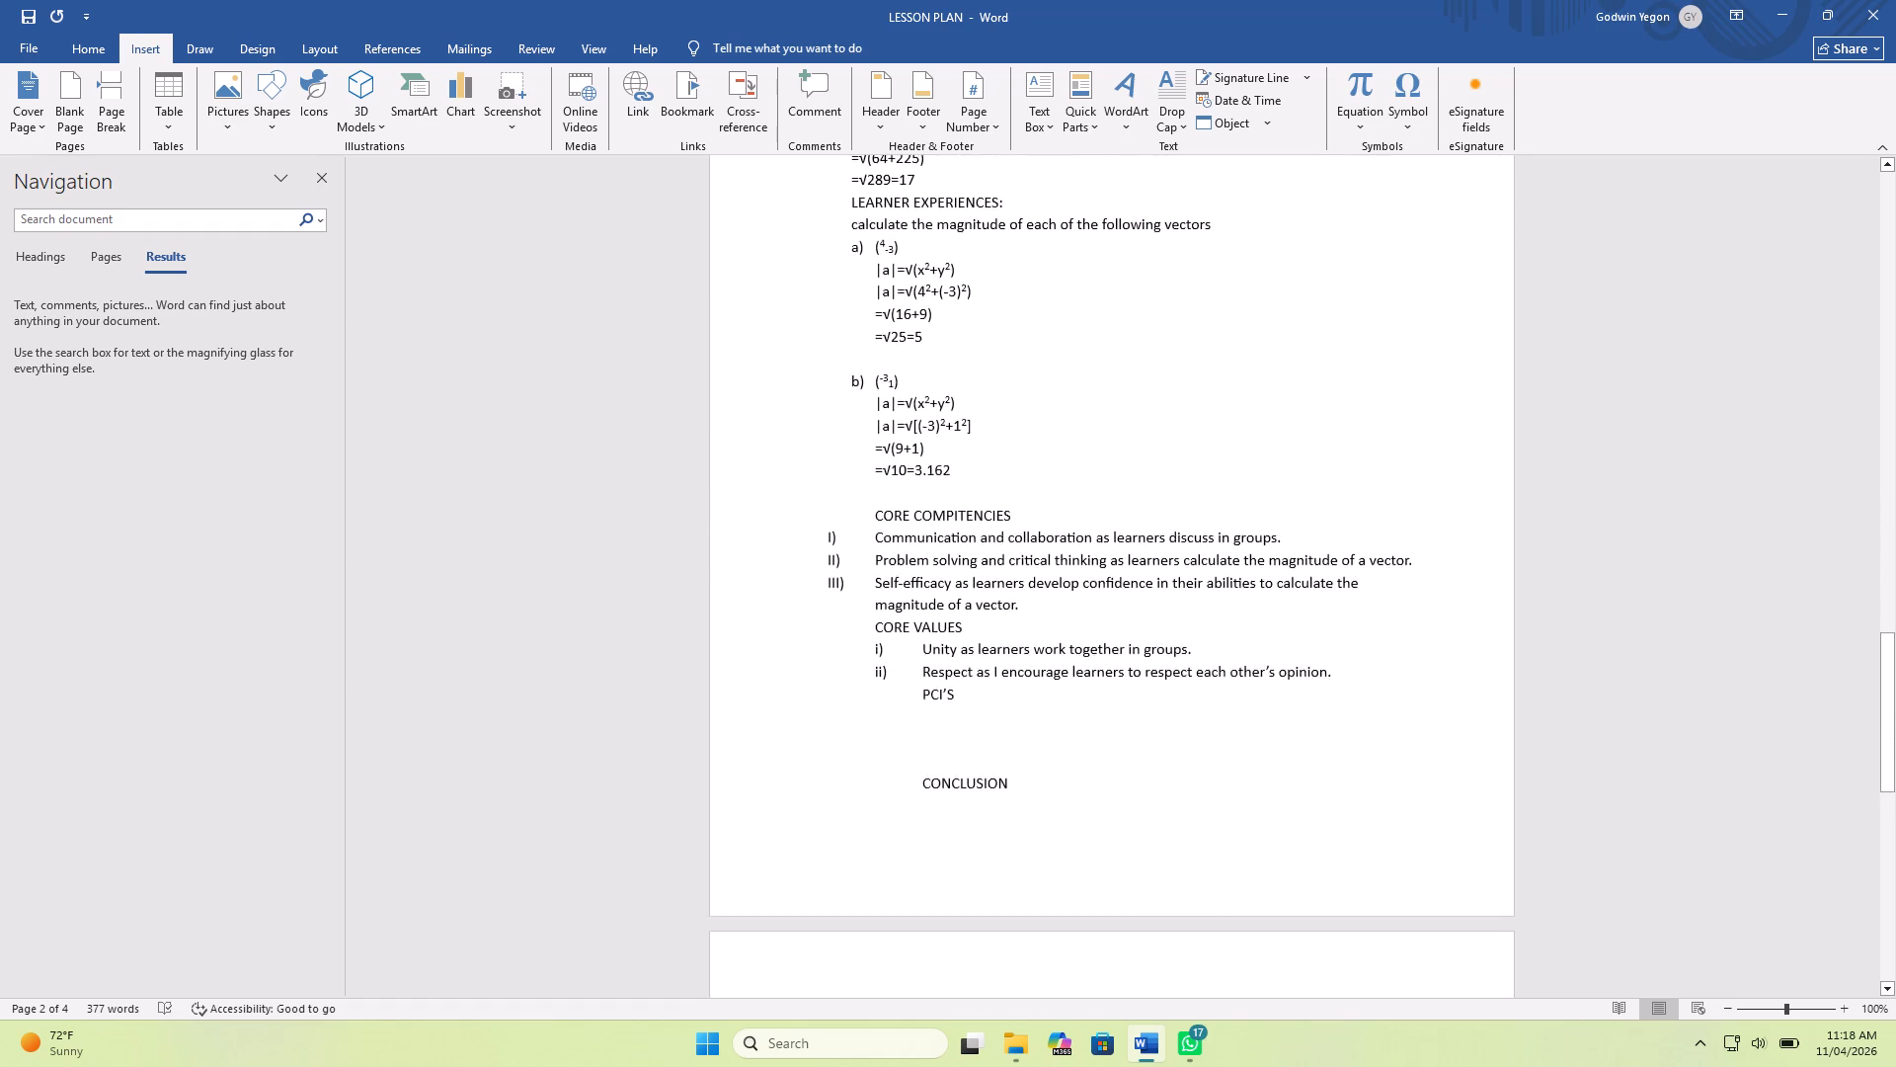
pyautogui.scroll(-2, 920, 419)
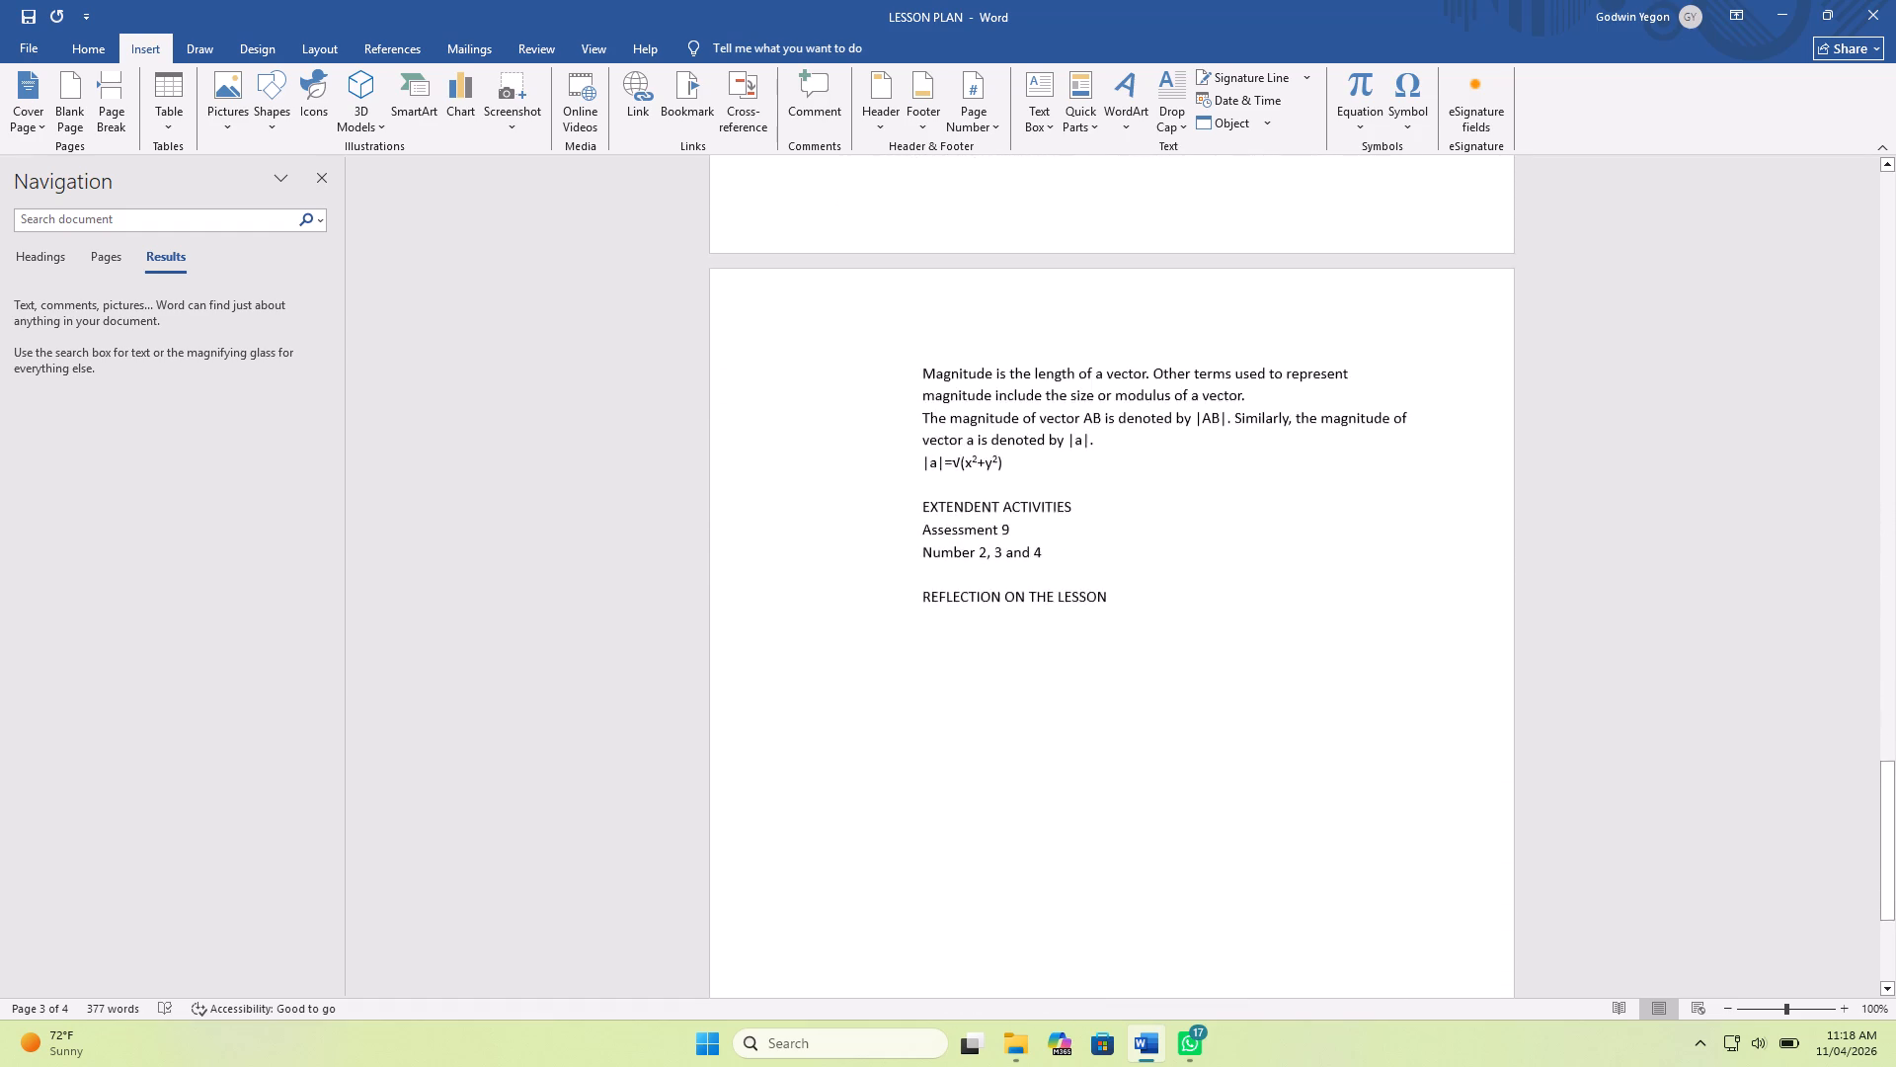
pyautogui.scroll(-1, 920, 419)
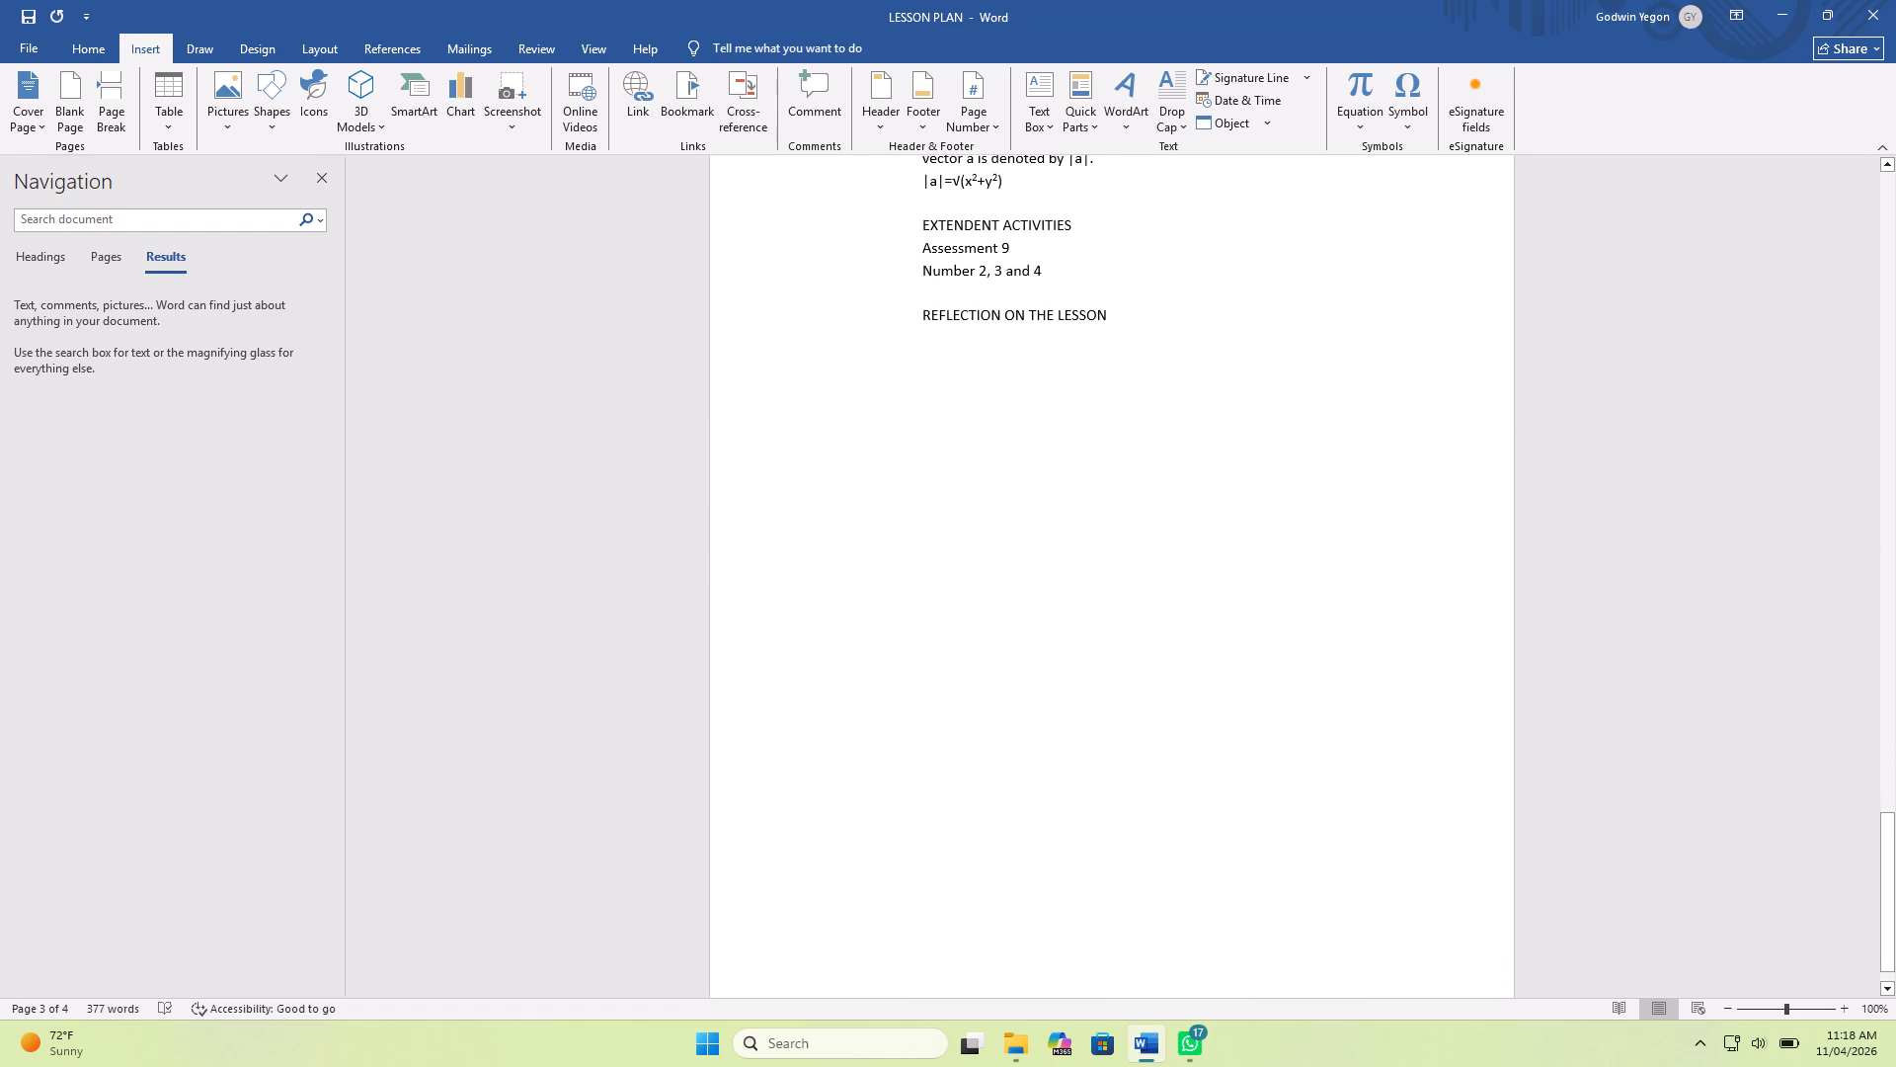
pyautogui.scroll(-1, 920, 419)
pyautogui.scroll(1, 920, 419)
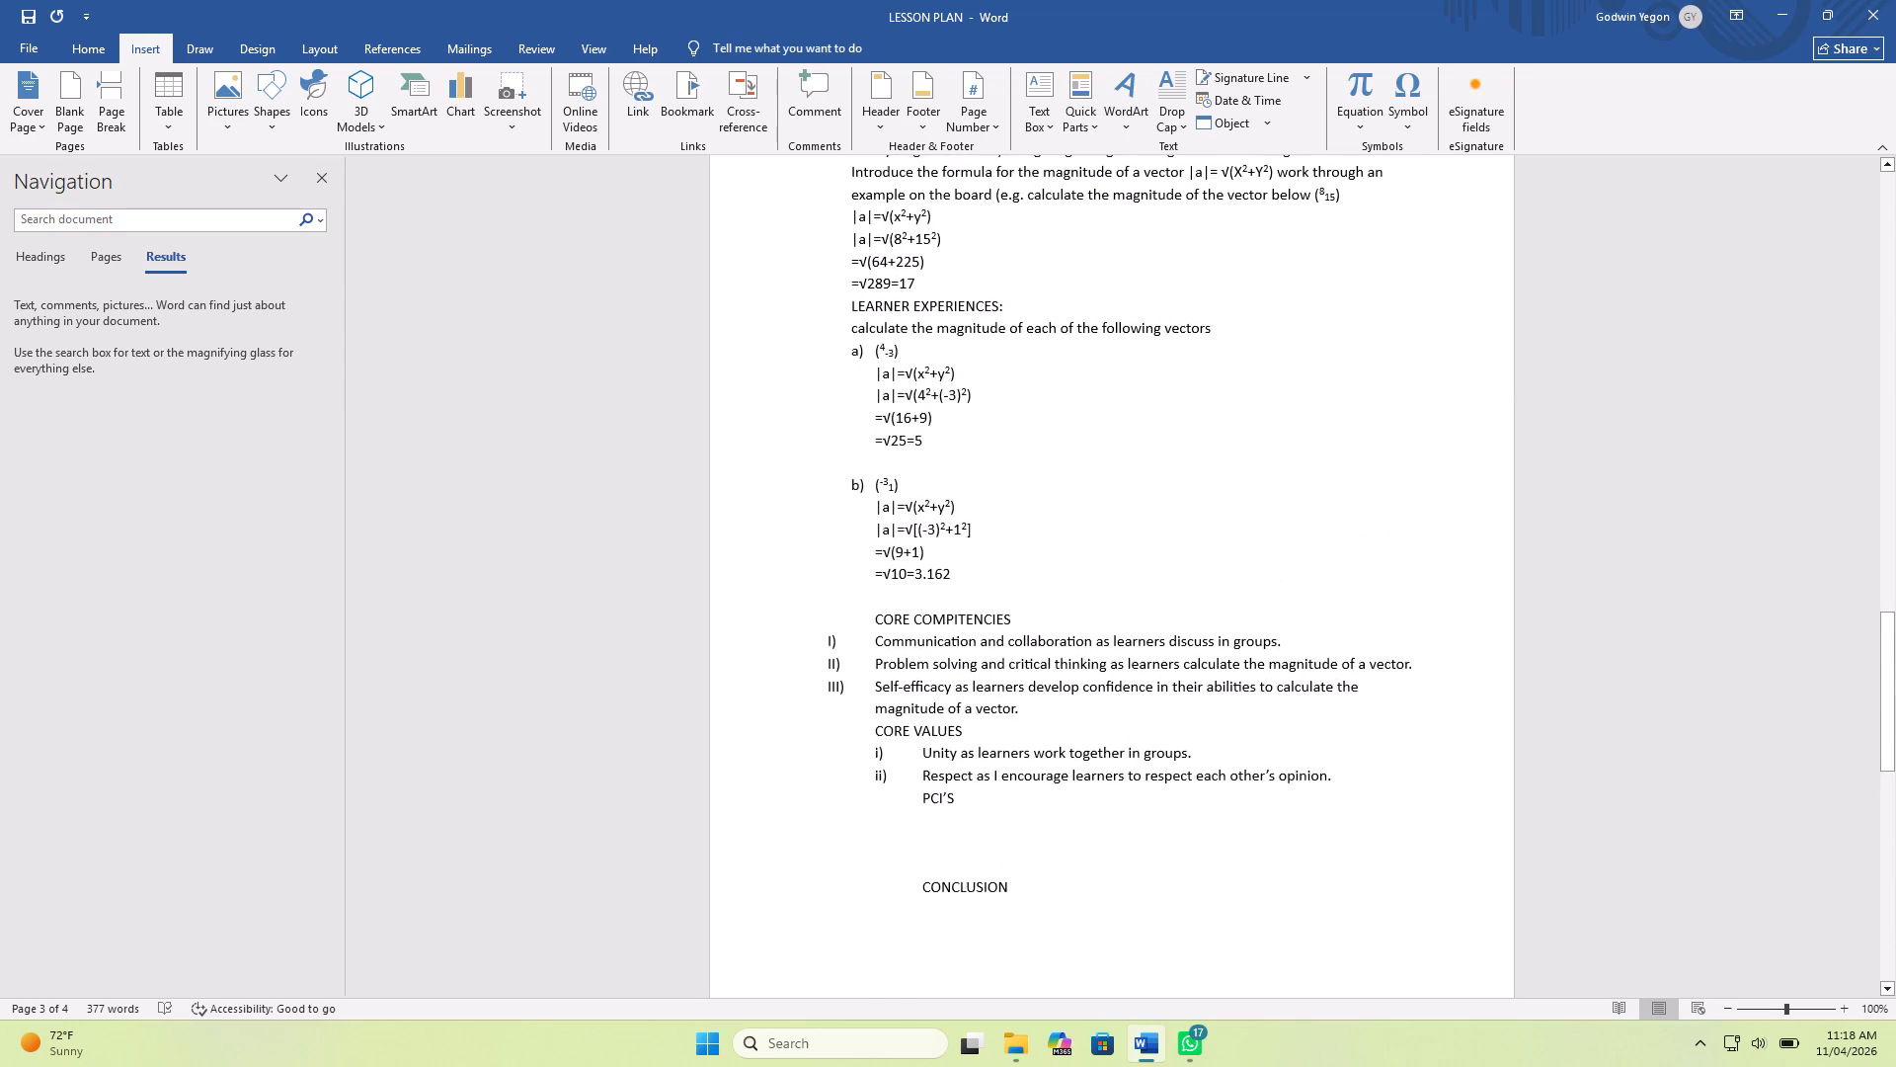
pyautogui.scroll(2, 920, 419)
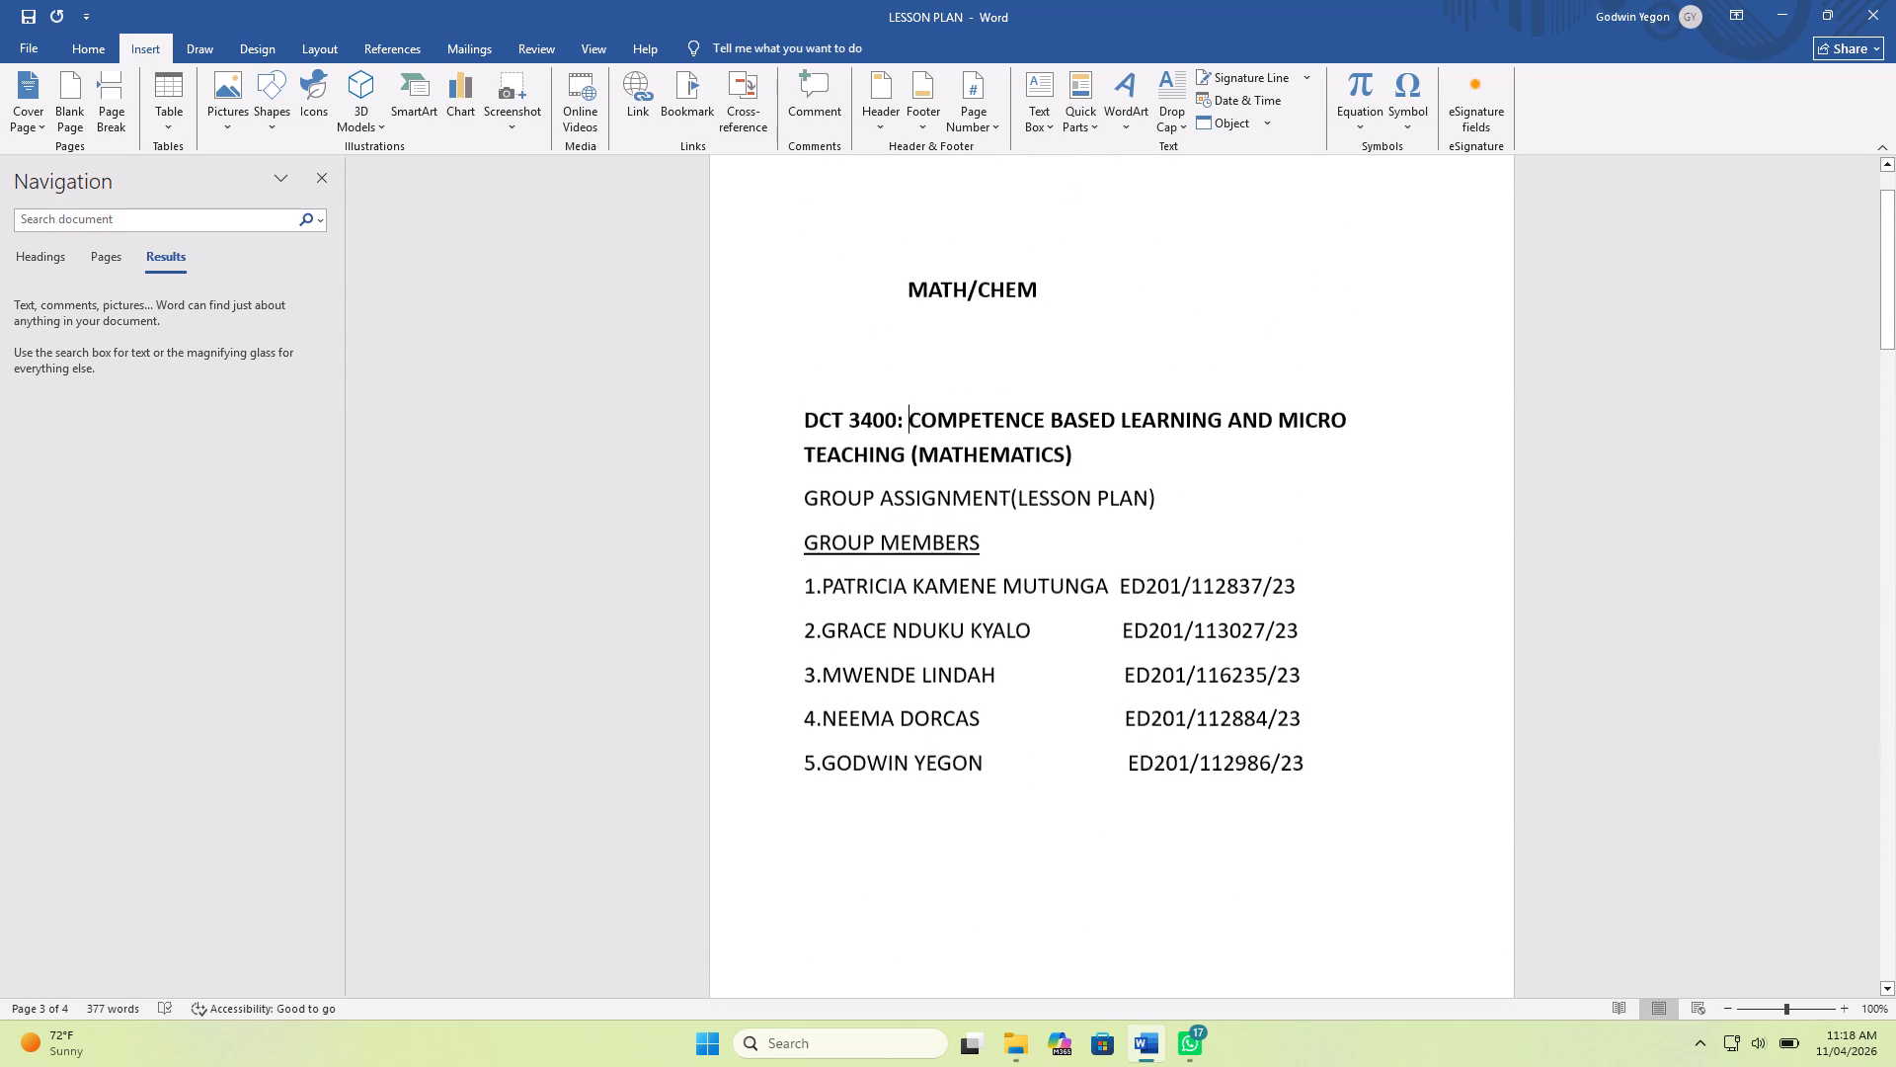
pyautogui.scroll(1, 920, 419)
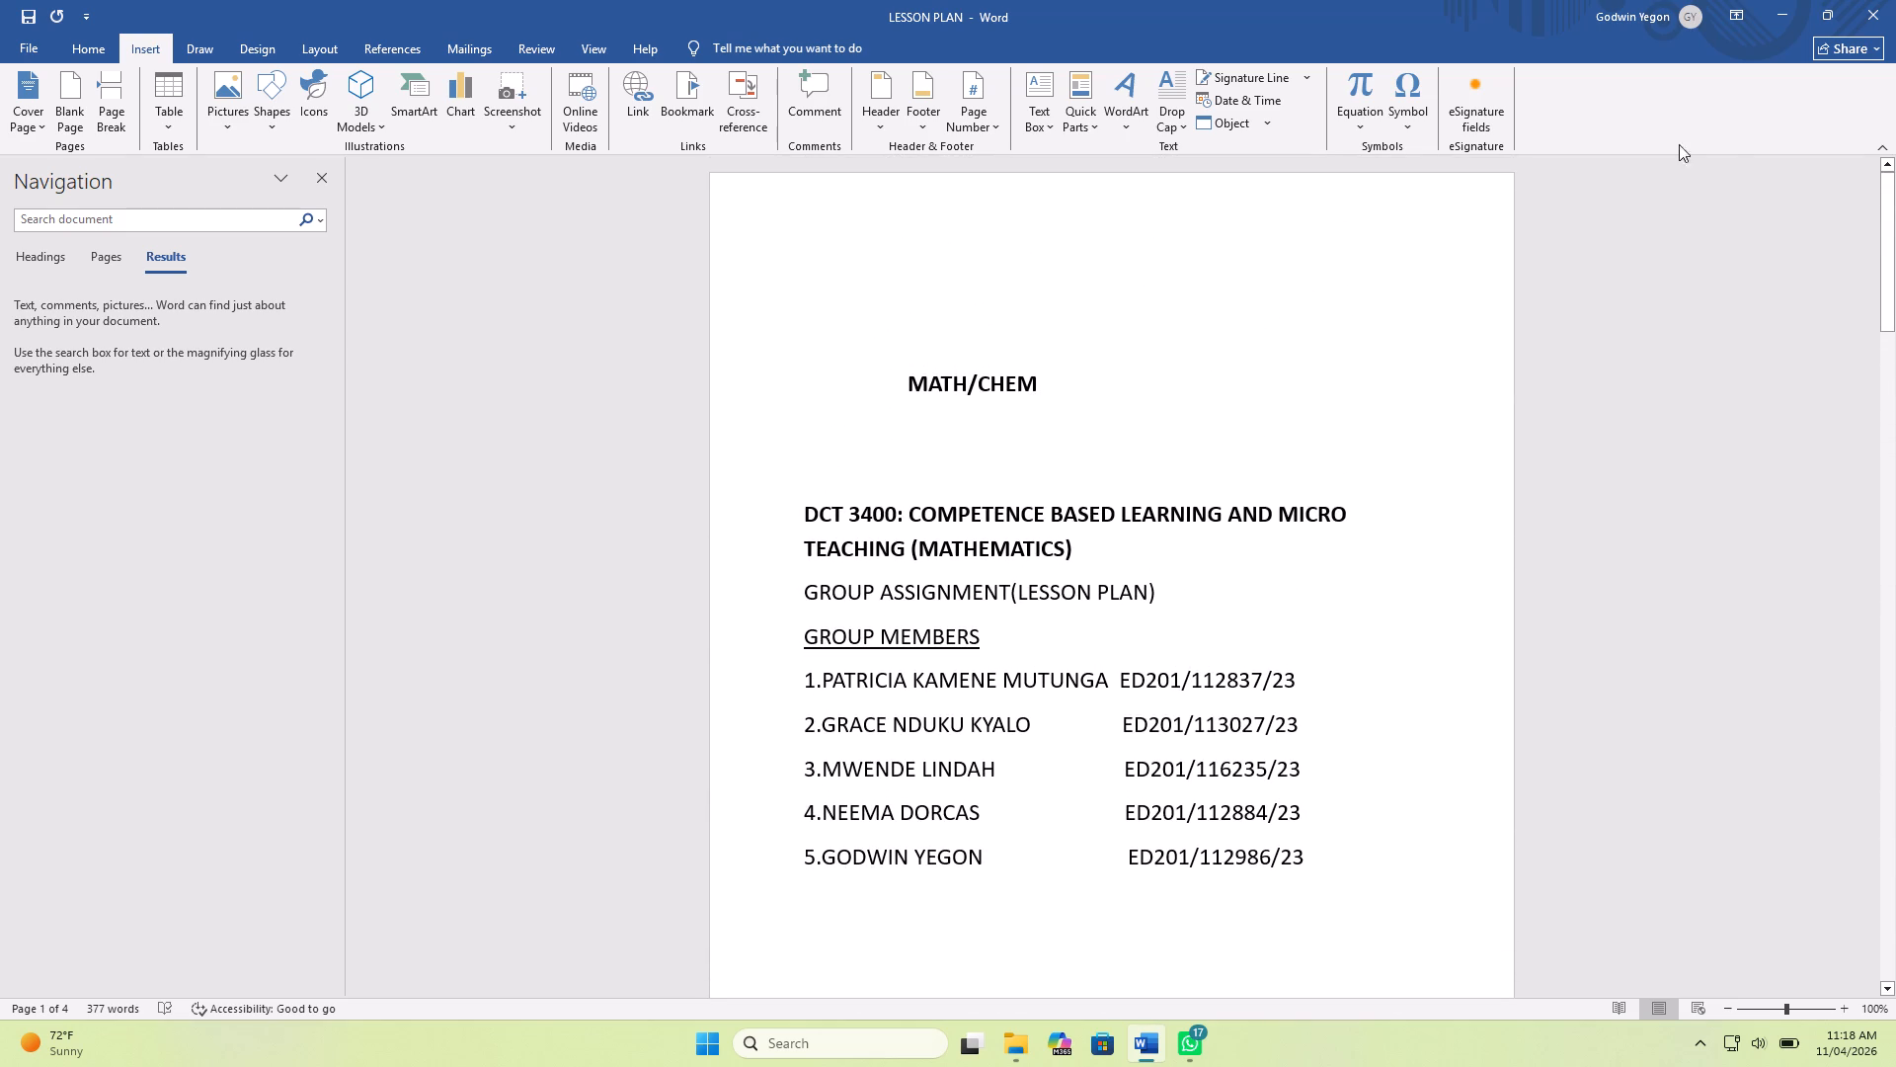
# Start sharing the LESSON PLAN document by choosing to save a copy to the cloud.
pyautogui.click(1850, 53)
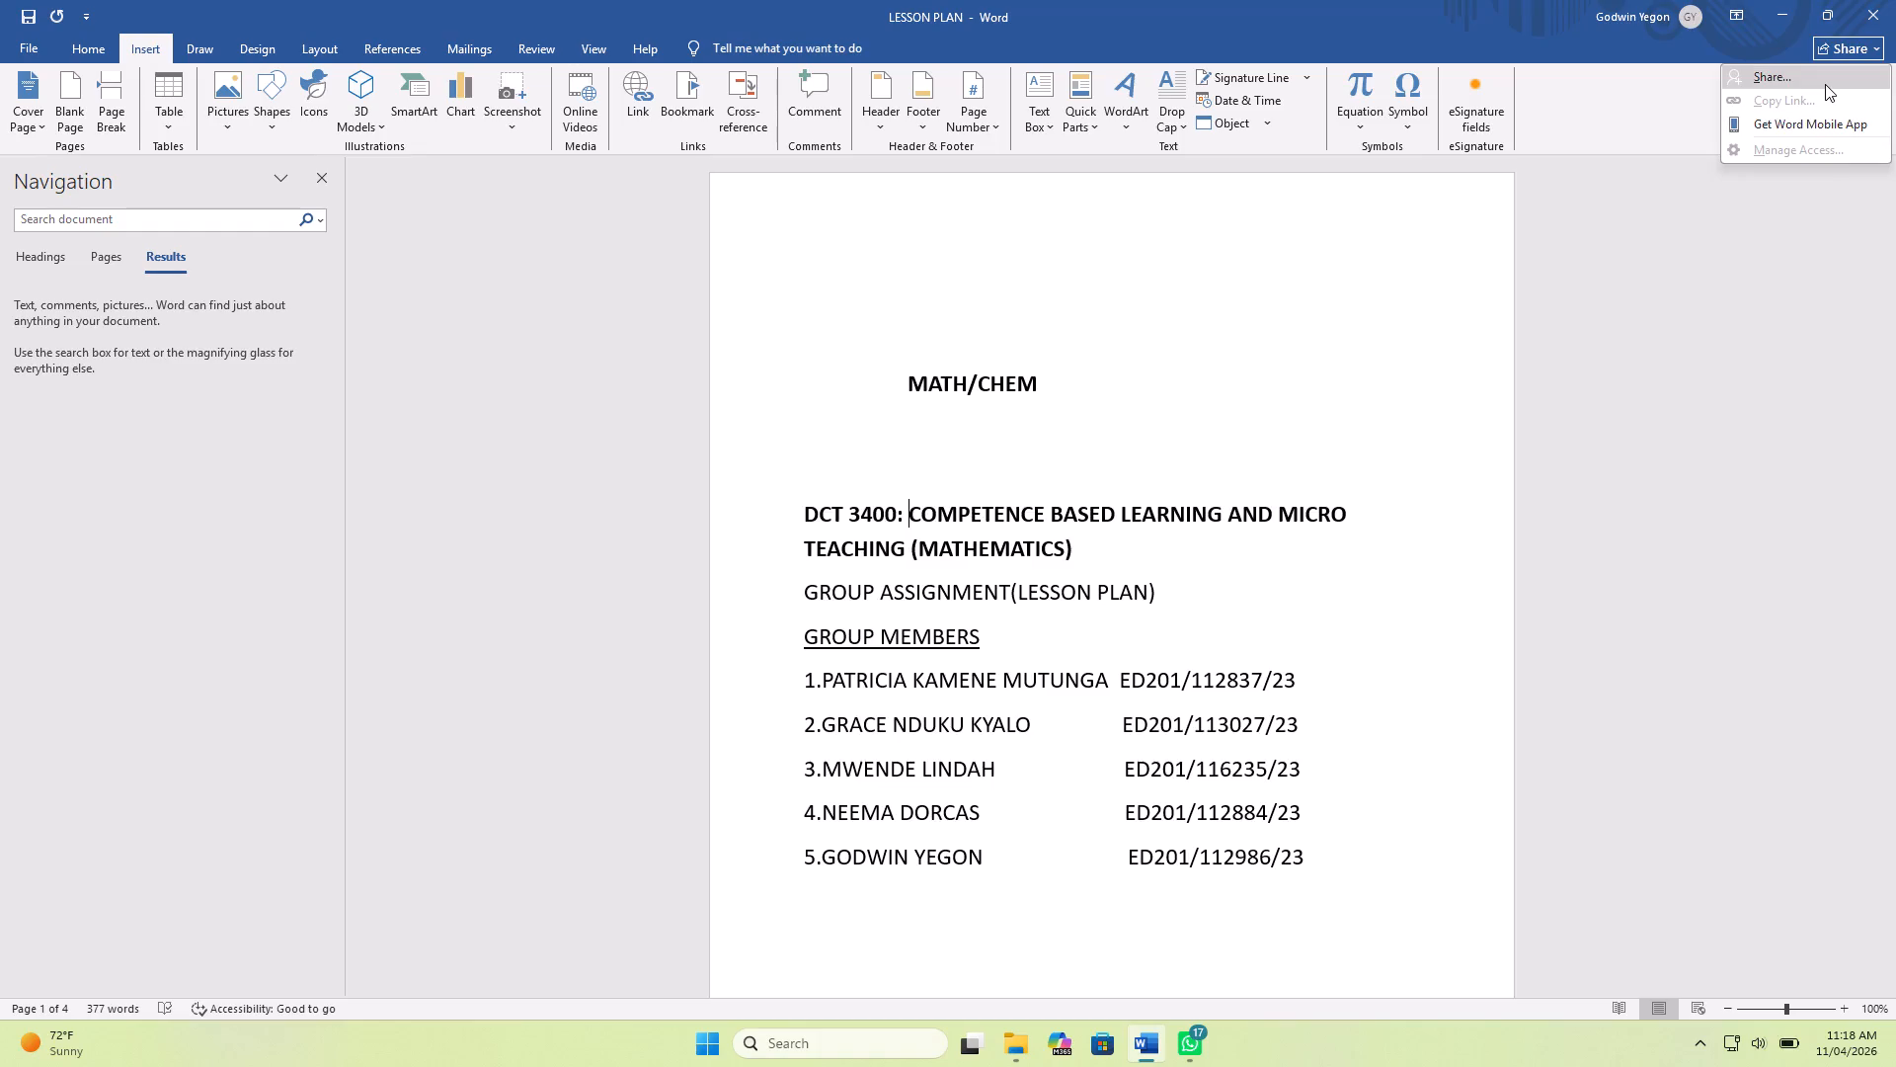
pyautogui.click(1824, 84)
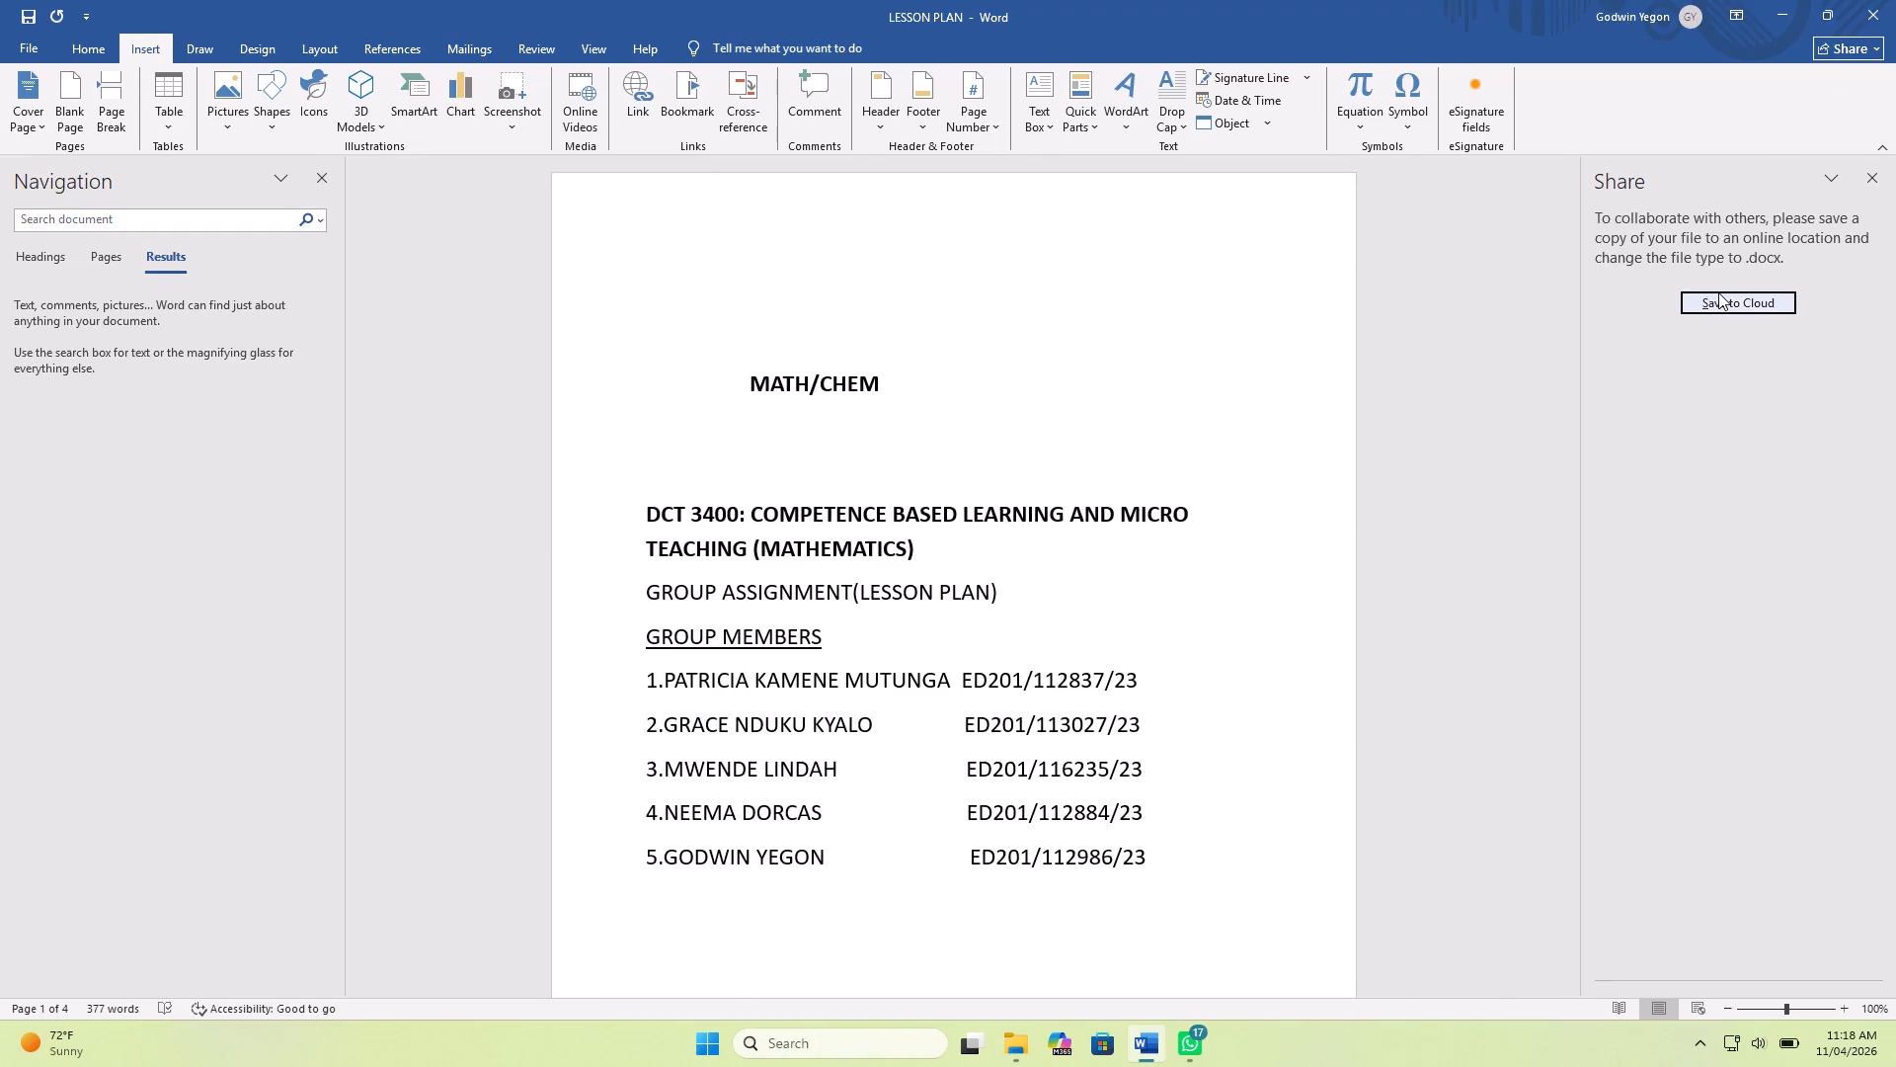
pyautogui.click(1718, 296)
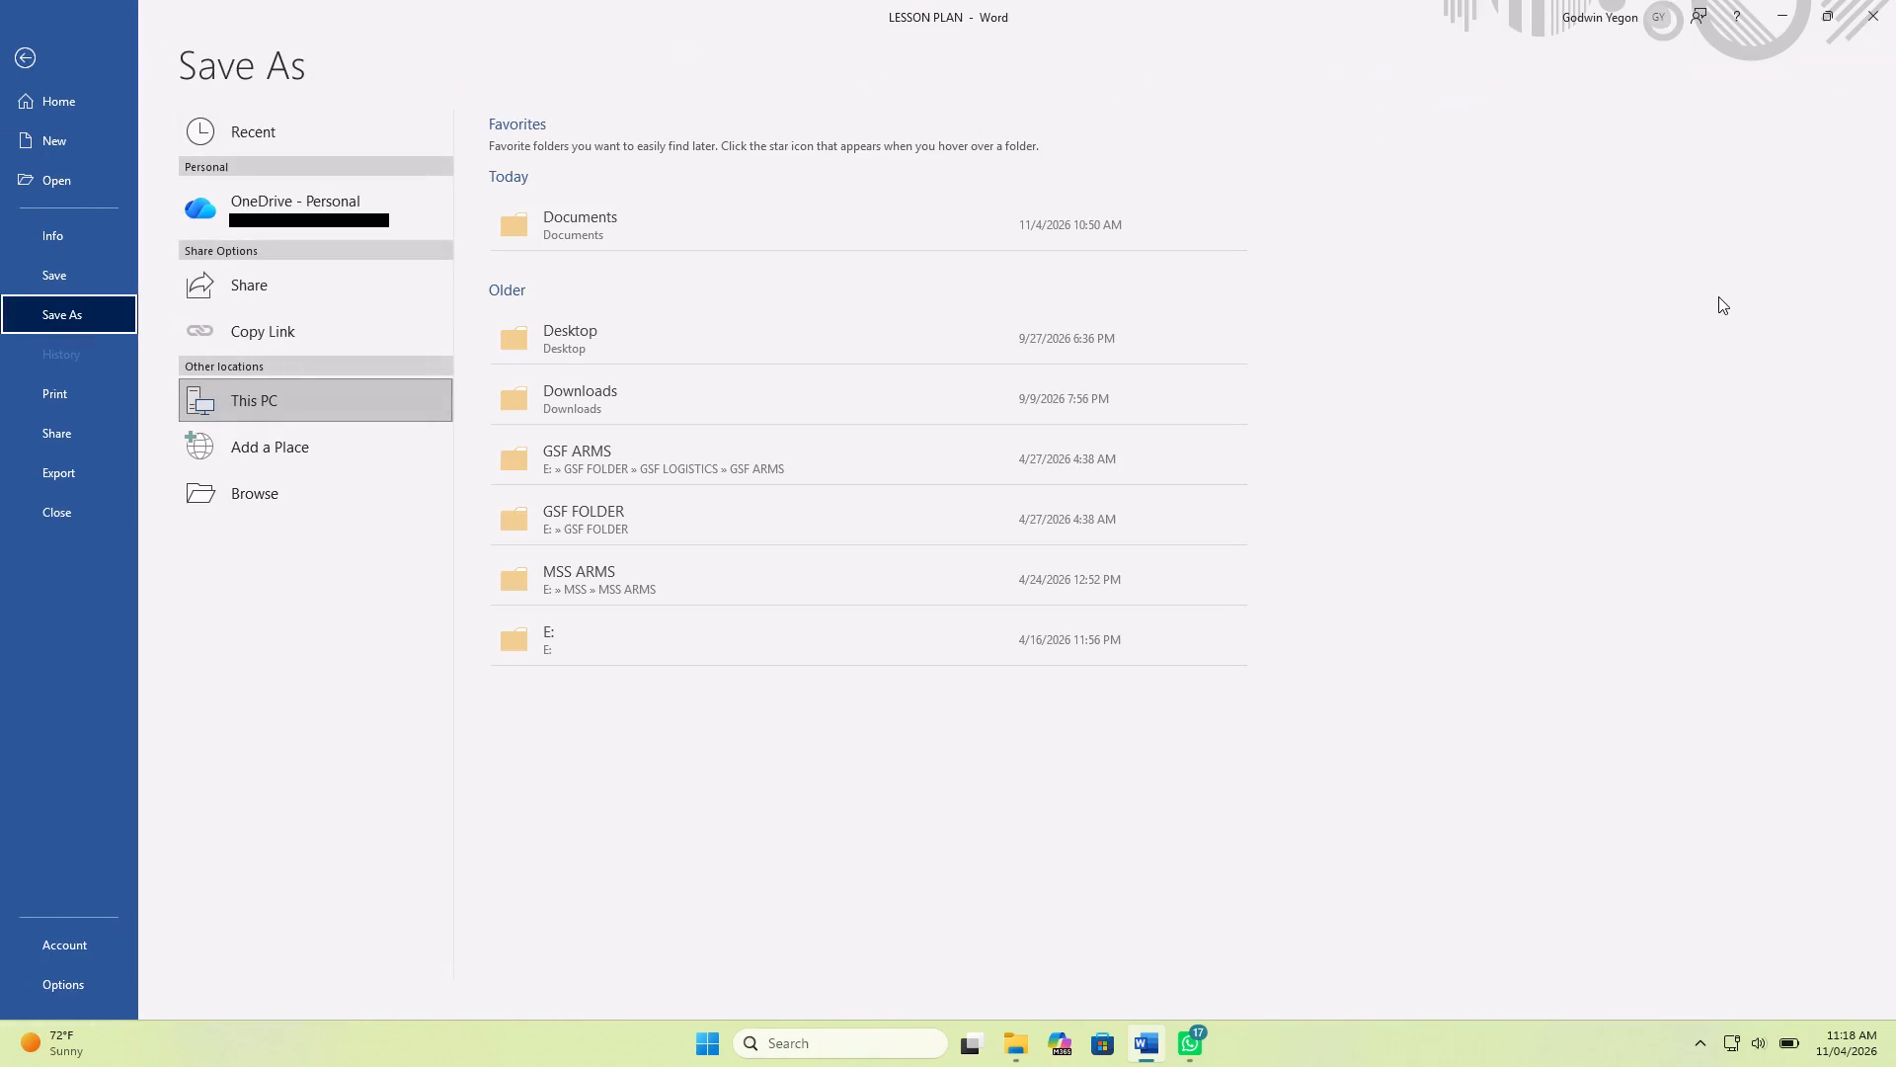
# Save a copy of the lesson plan in the Downloads folder as a PDF named LESSON PLAN 33.
pyautogui.click(799, 386)
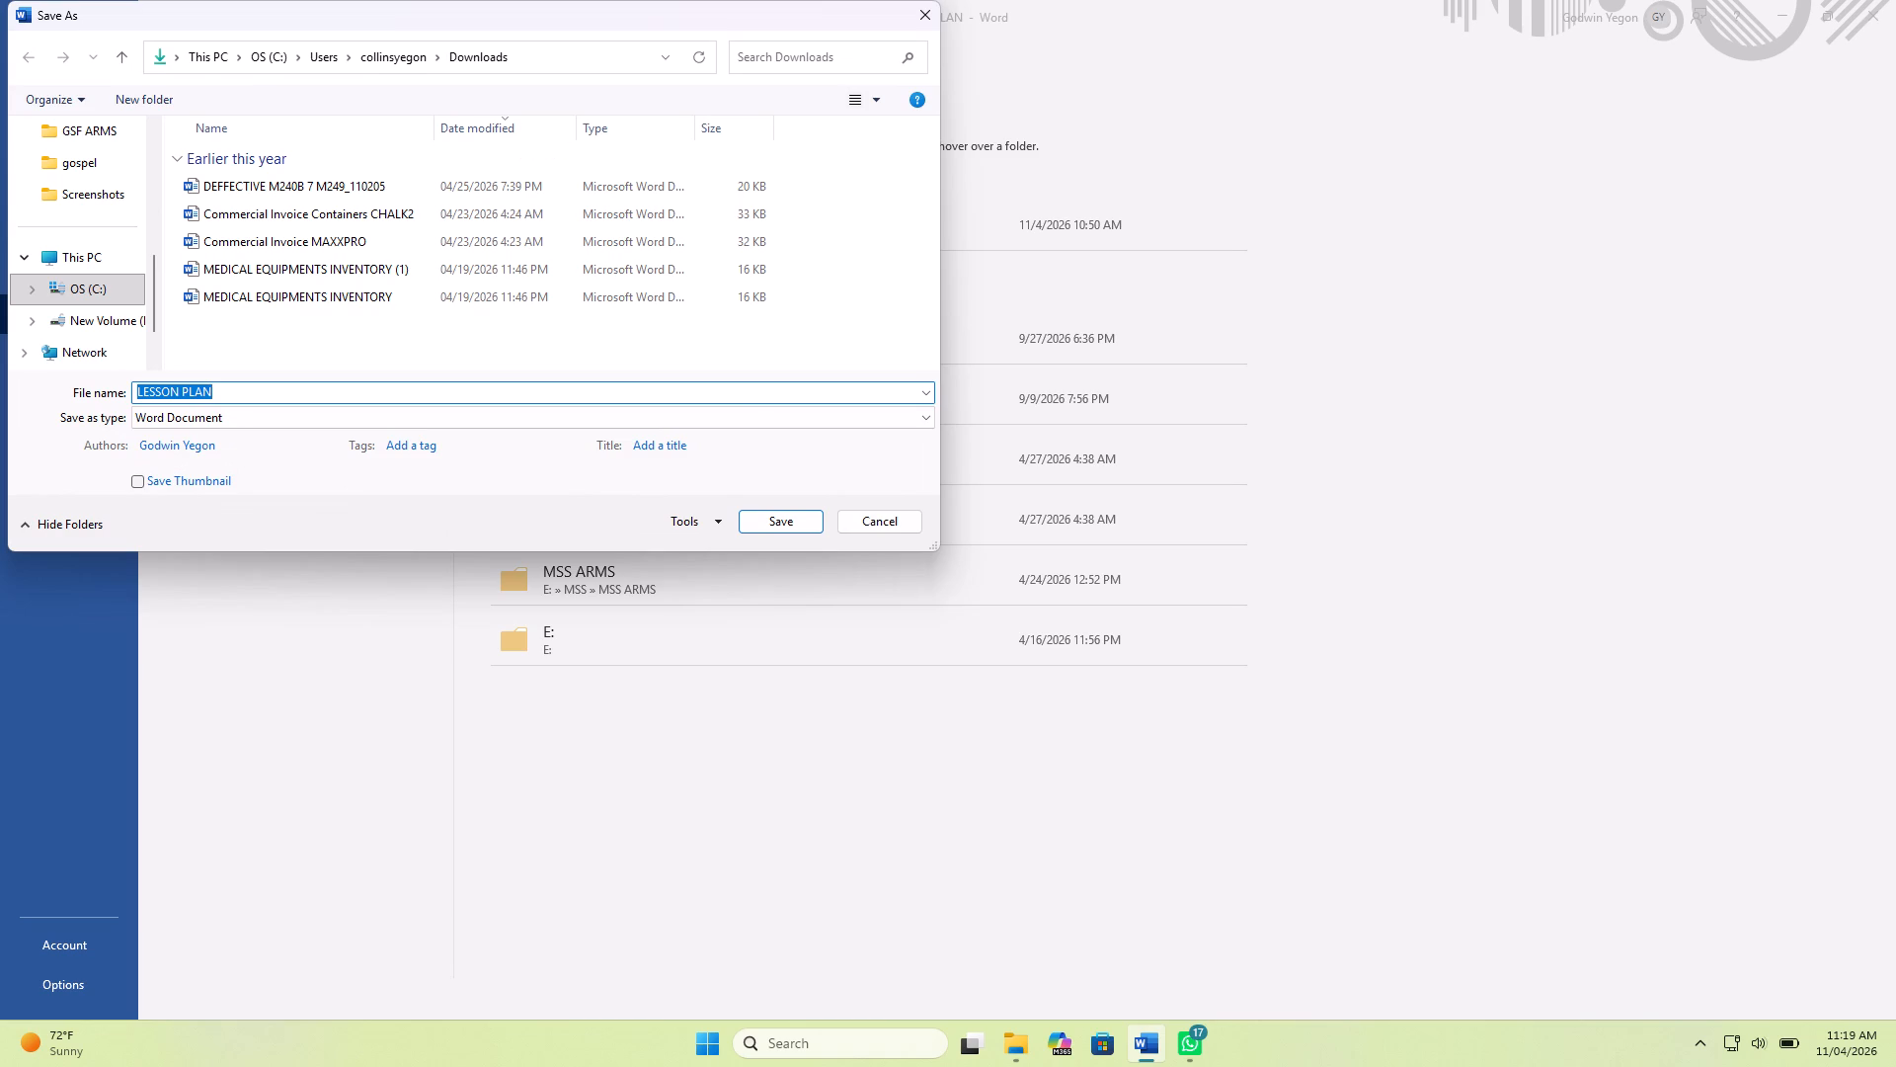
pyautogui.click(397, 387)
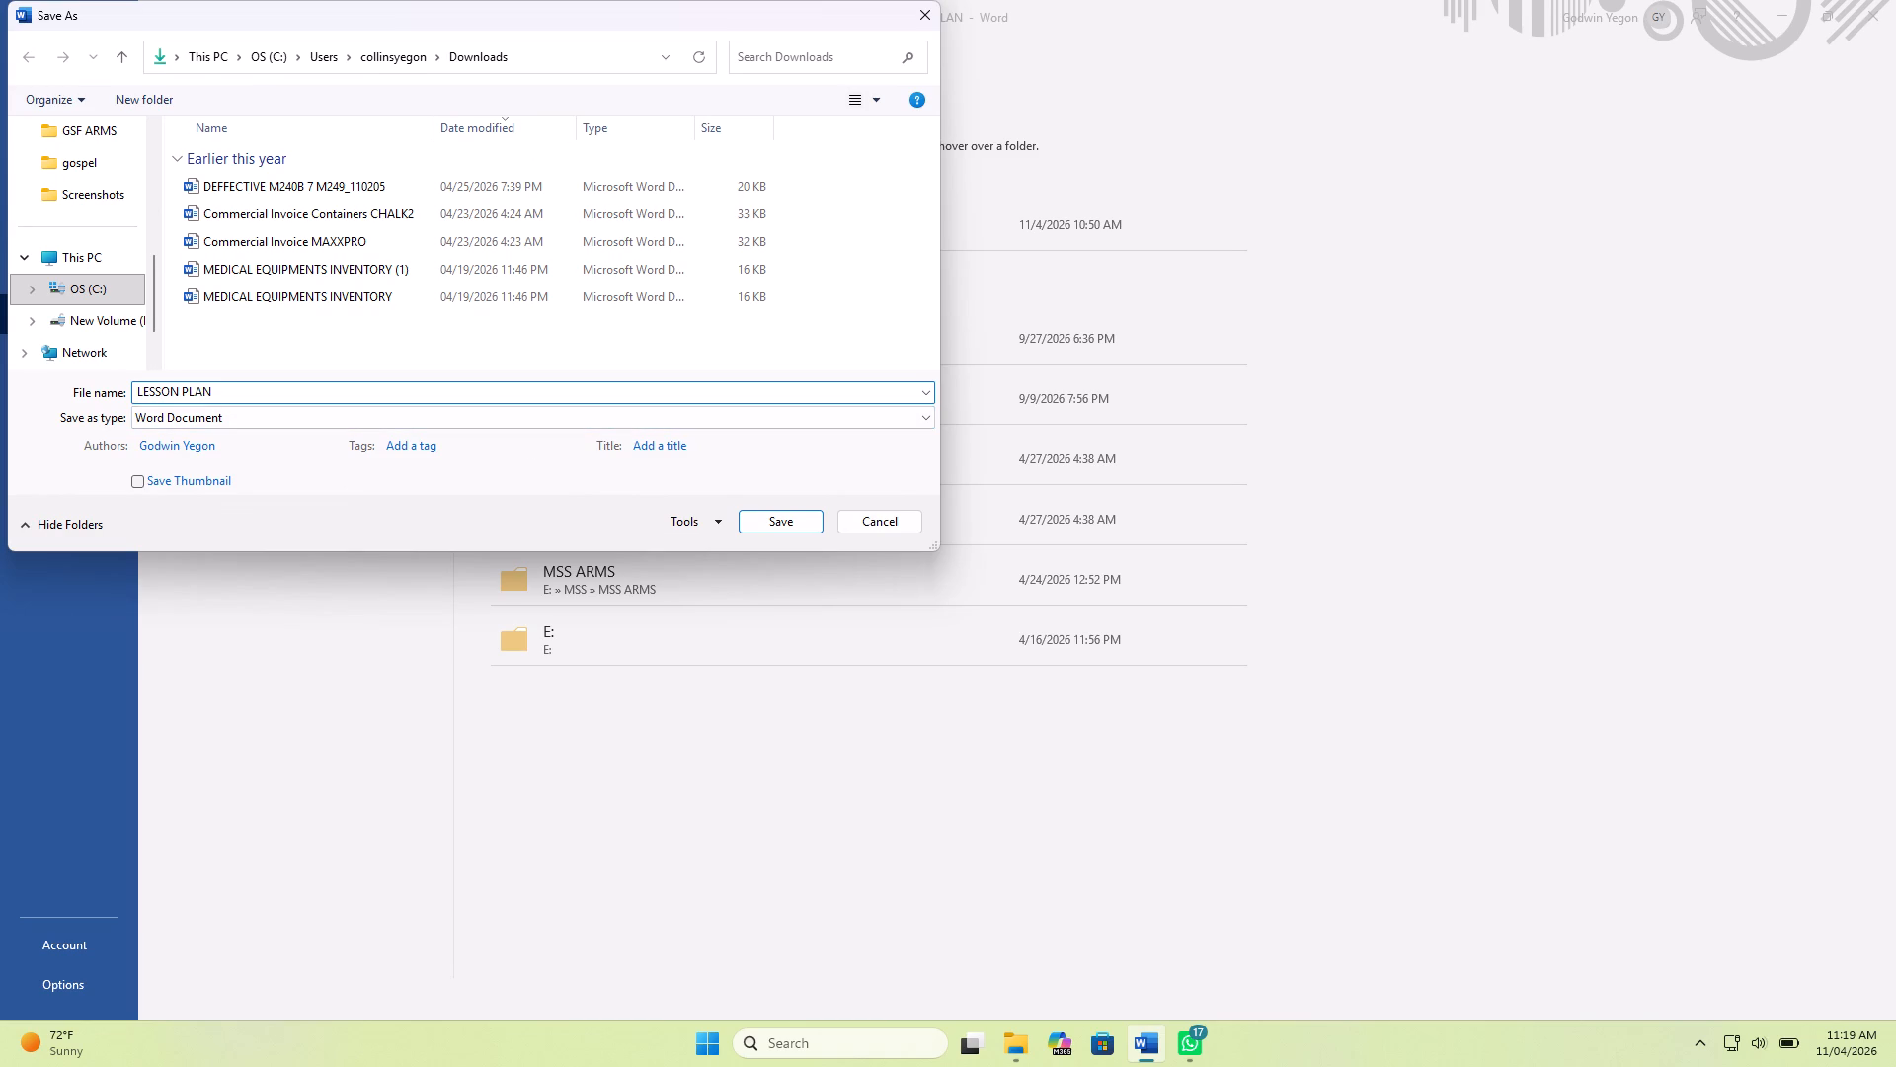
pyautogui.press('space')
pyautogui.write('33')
pyautogui.click(289, 418)
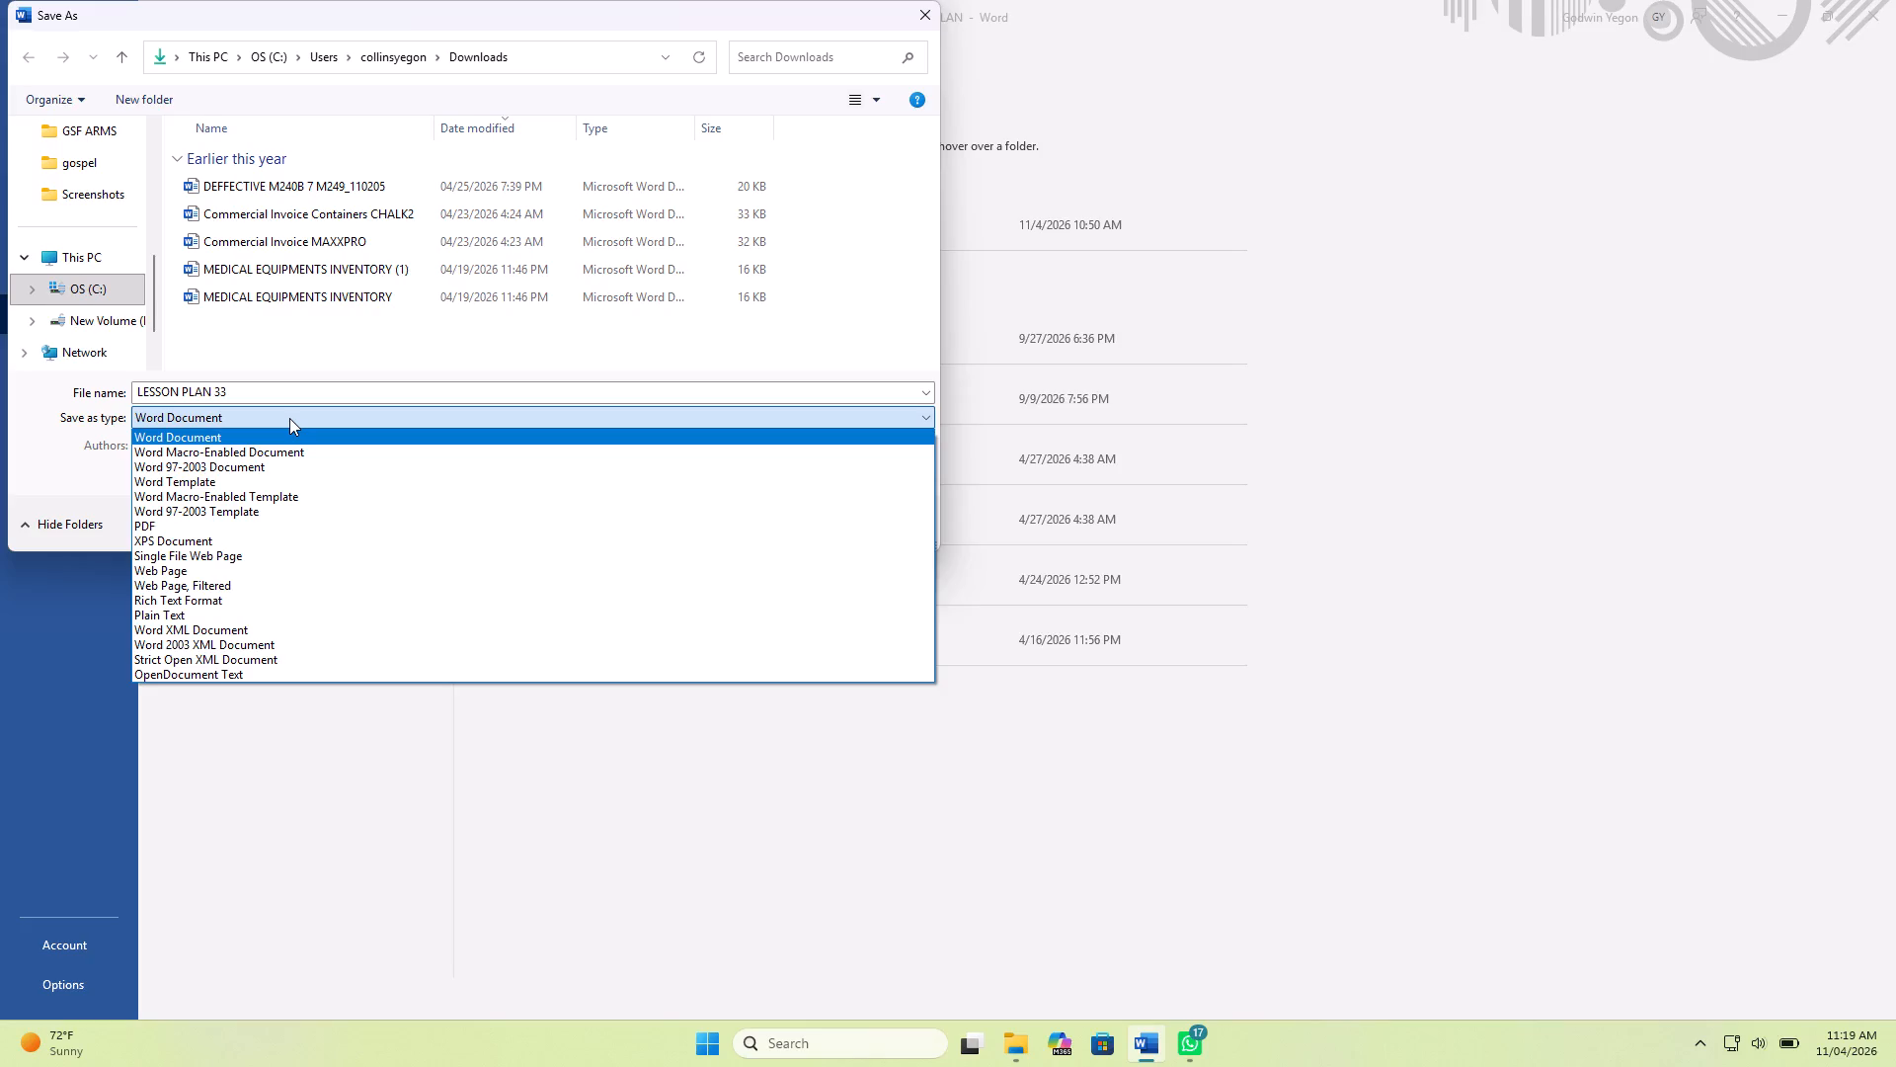
pyautogui.click(238, 519)
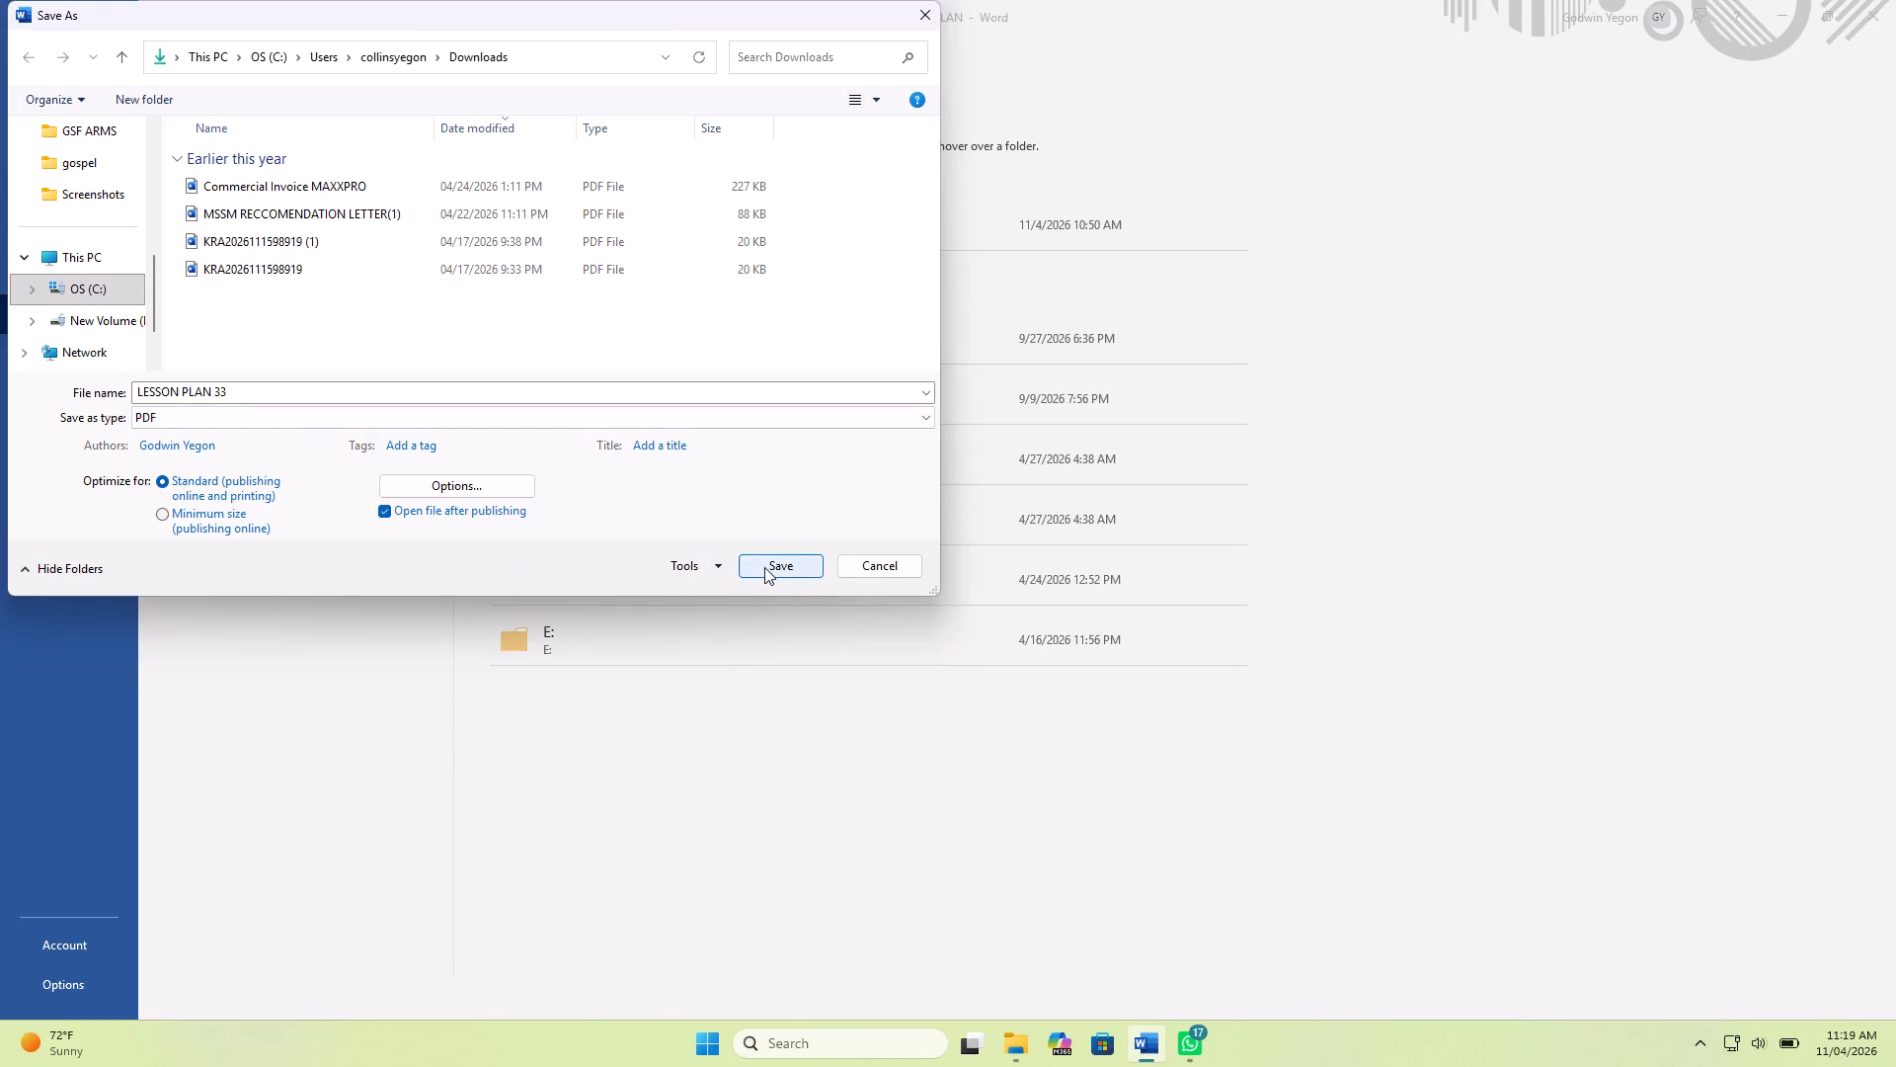
pyautogui.click(765, 568)
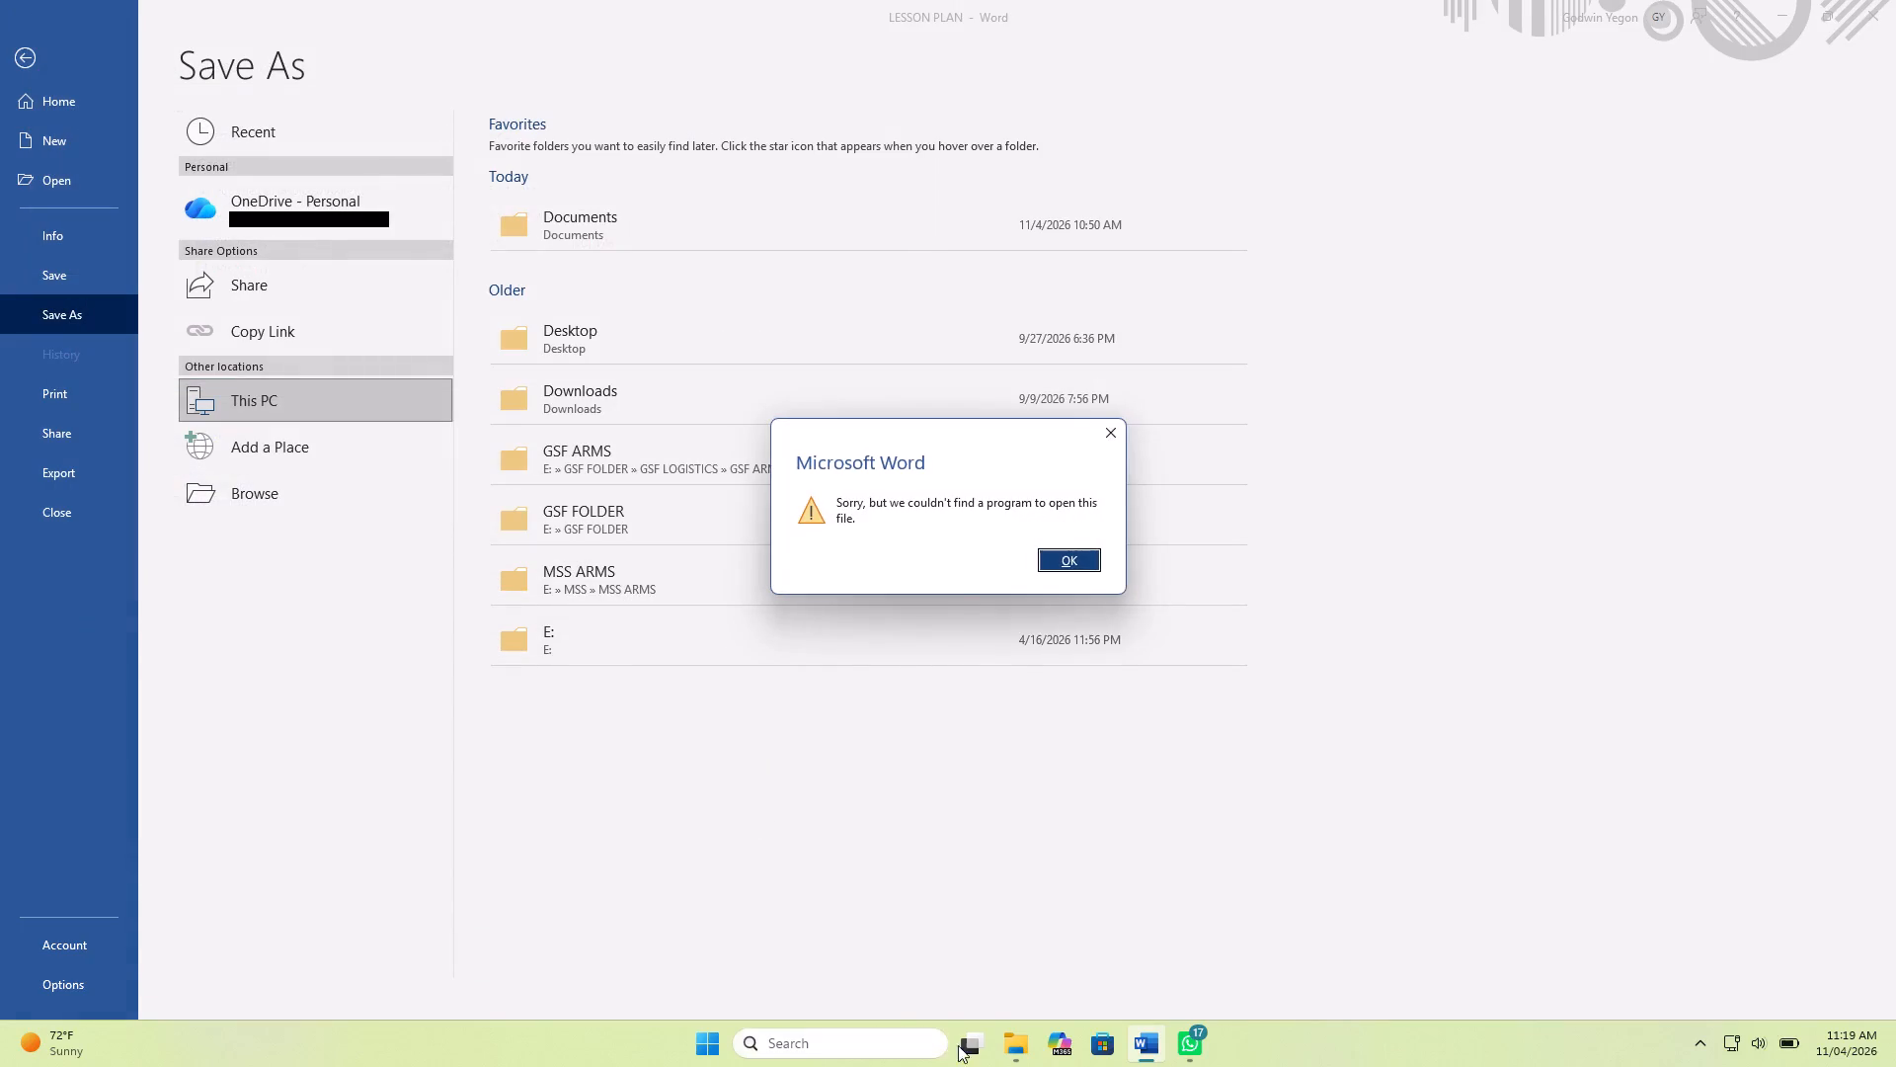
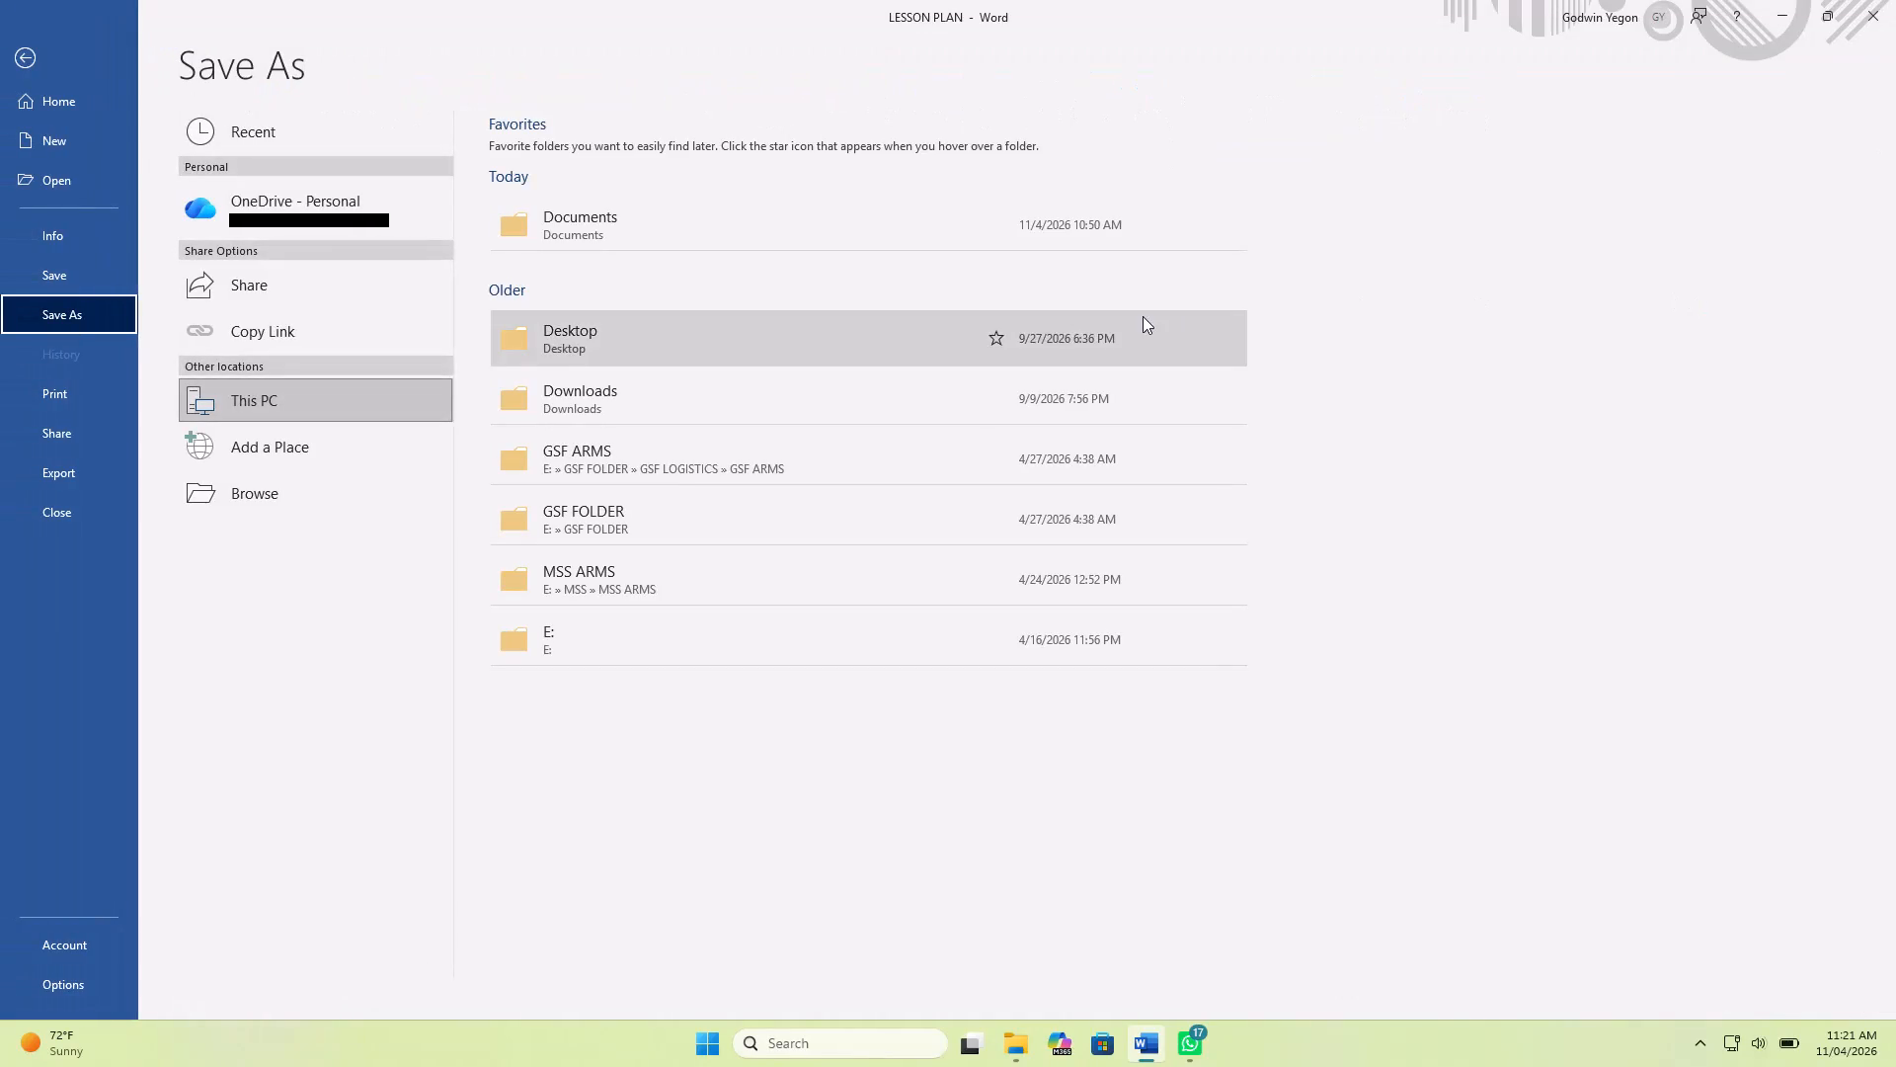
# Choose the Downloads folder as the save location for a copy of LESSON PLAN and open its file name for editing.
pyautogui.click(950, 415)
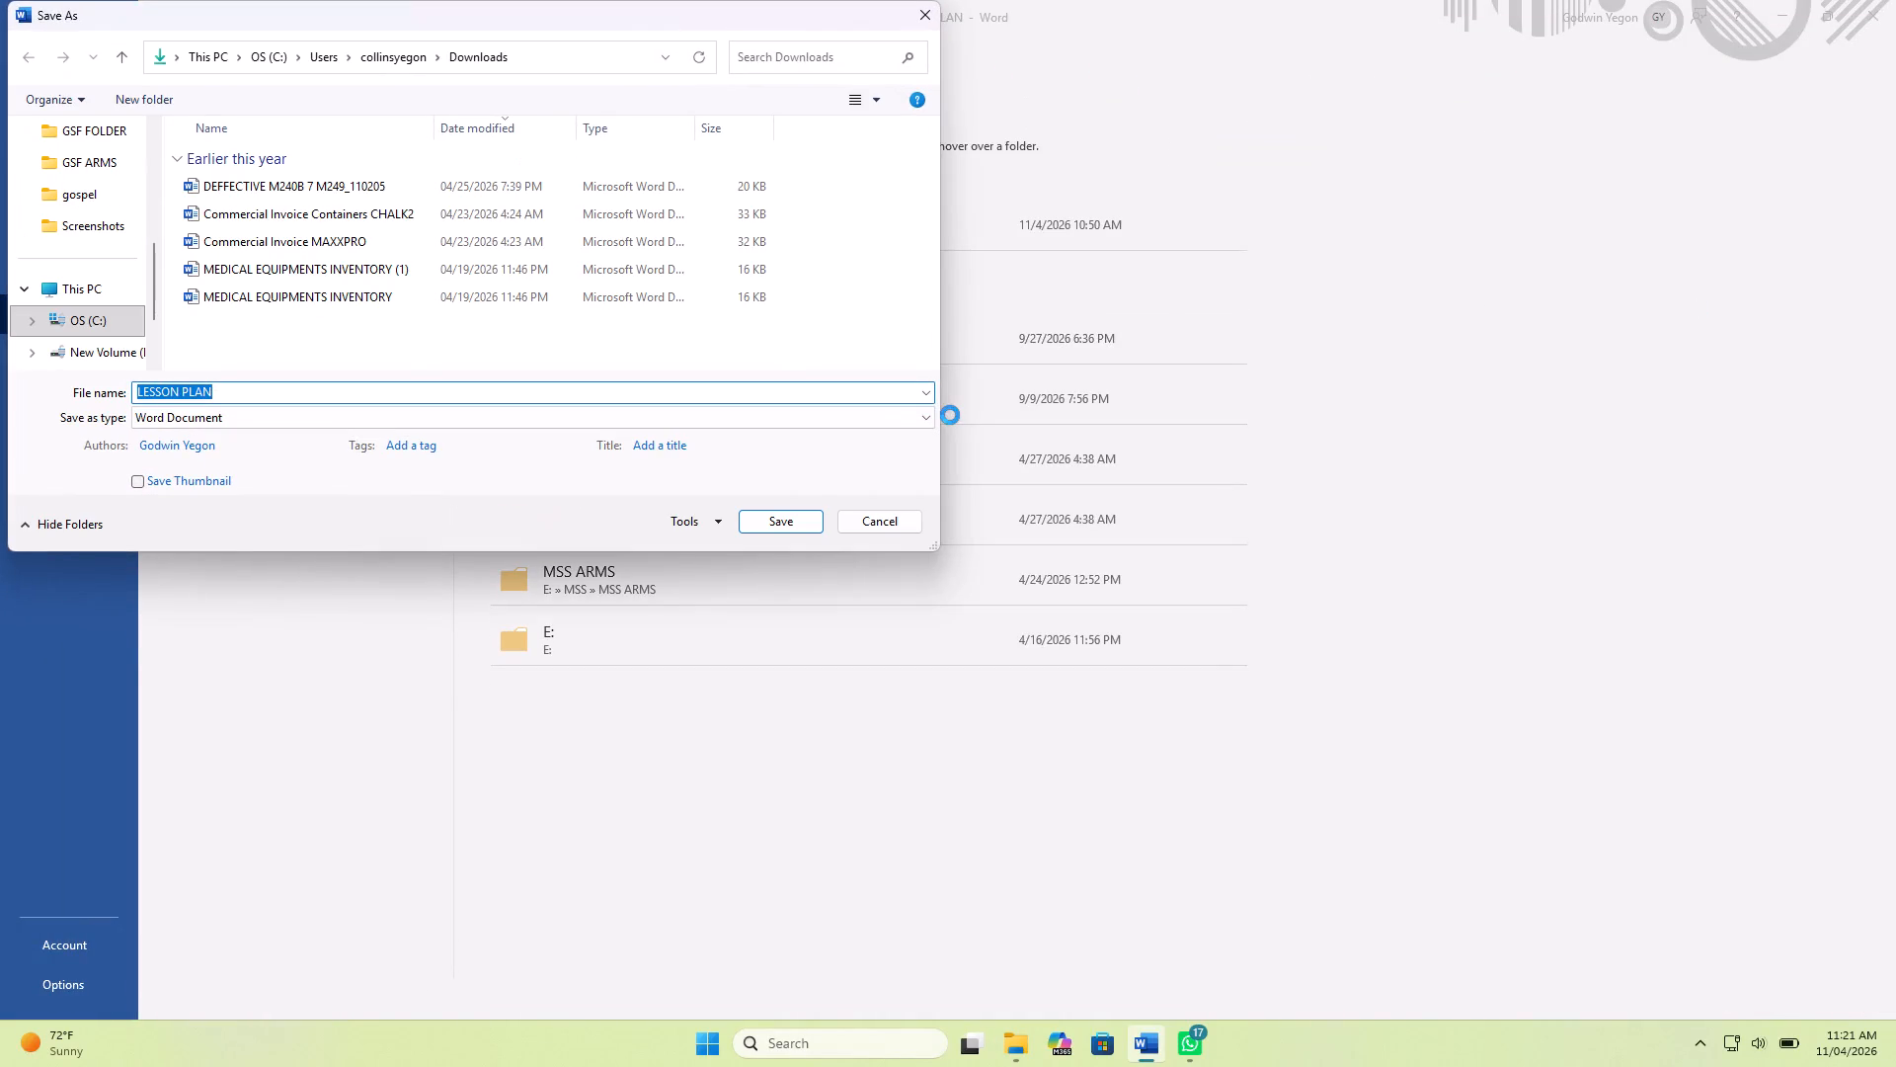
pyautogui.click(470, 390)
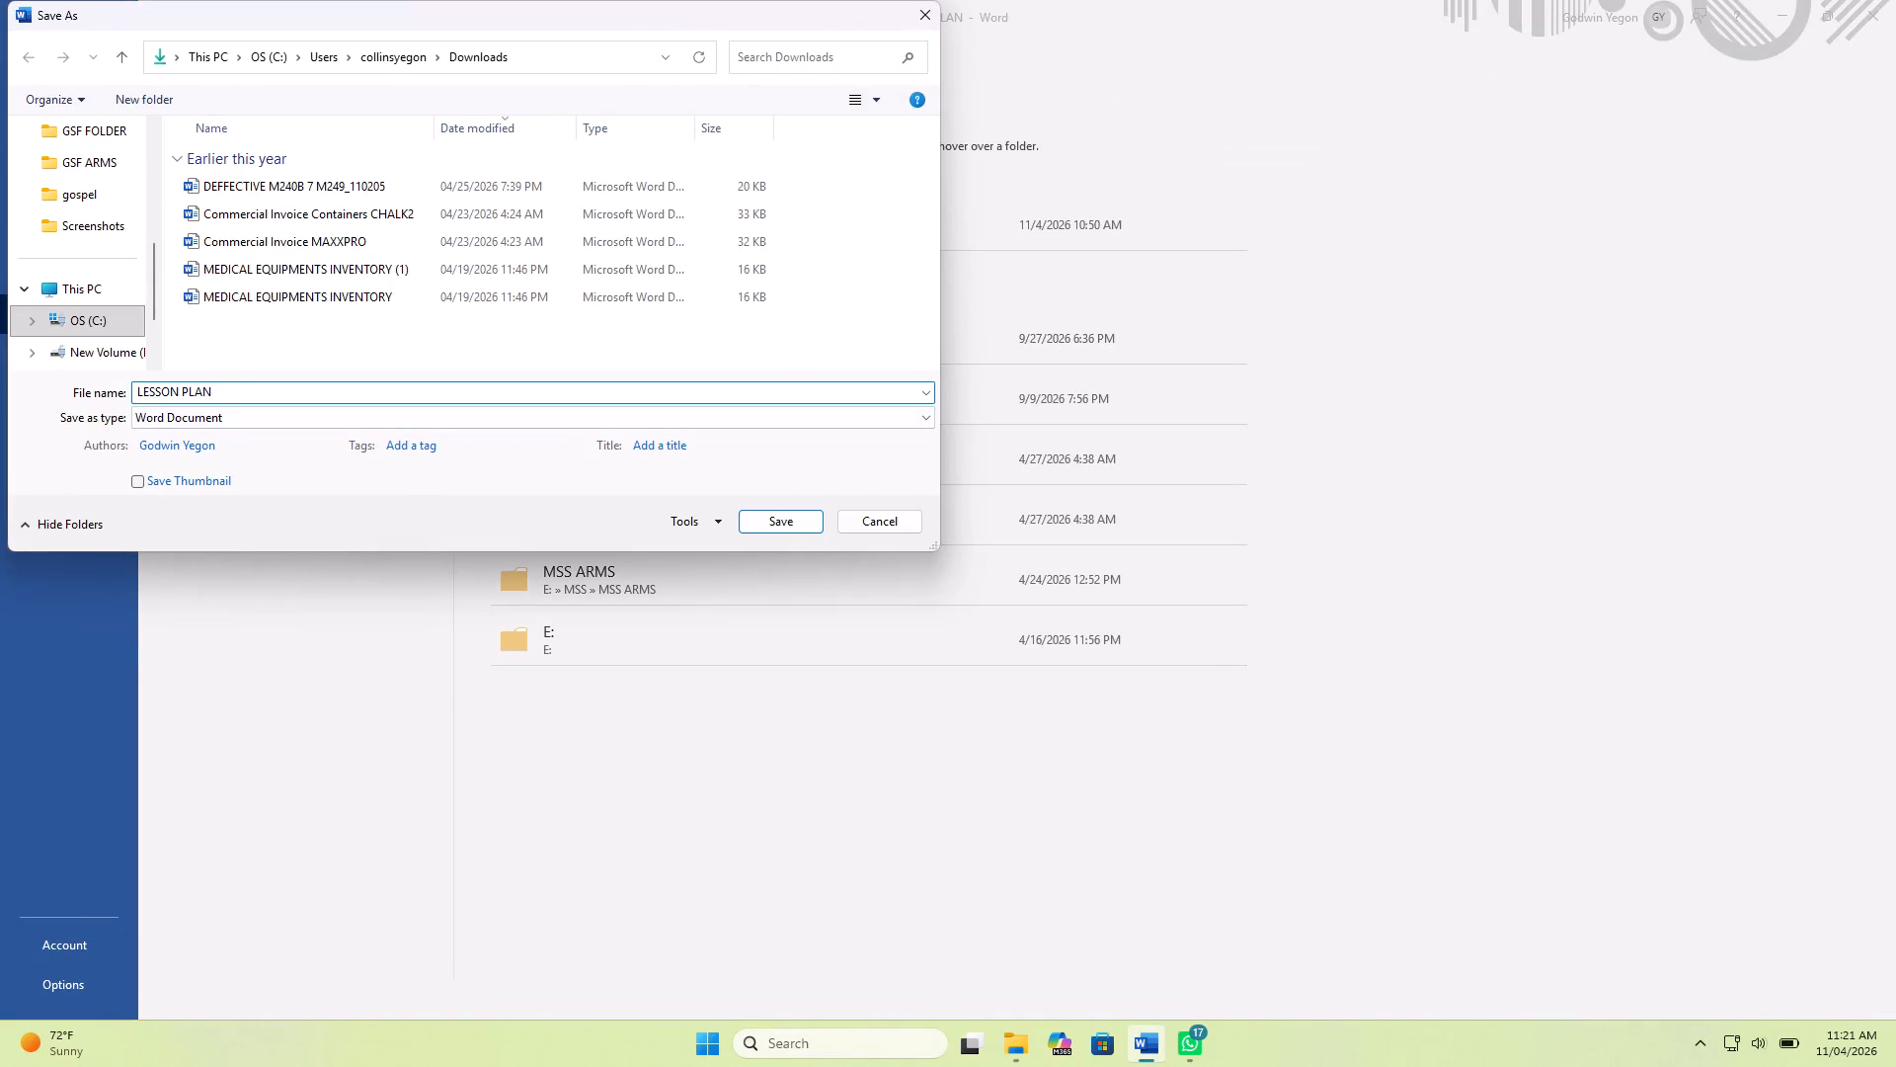
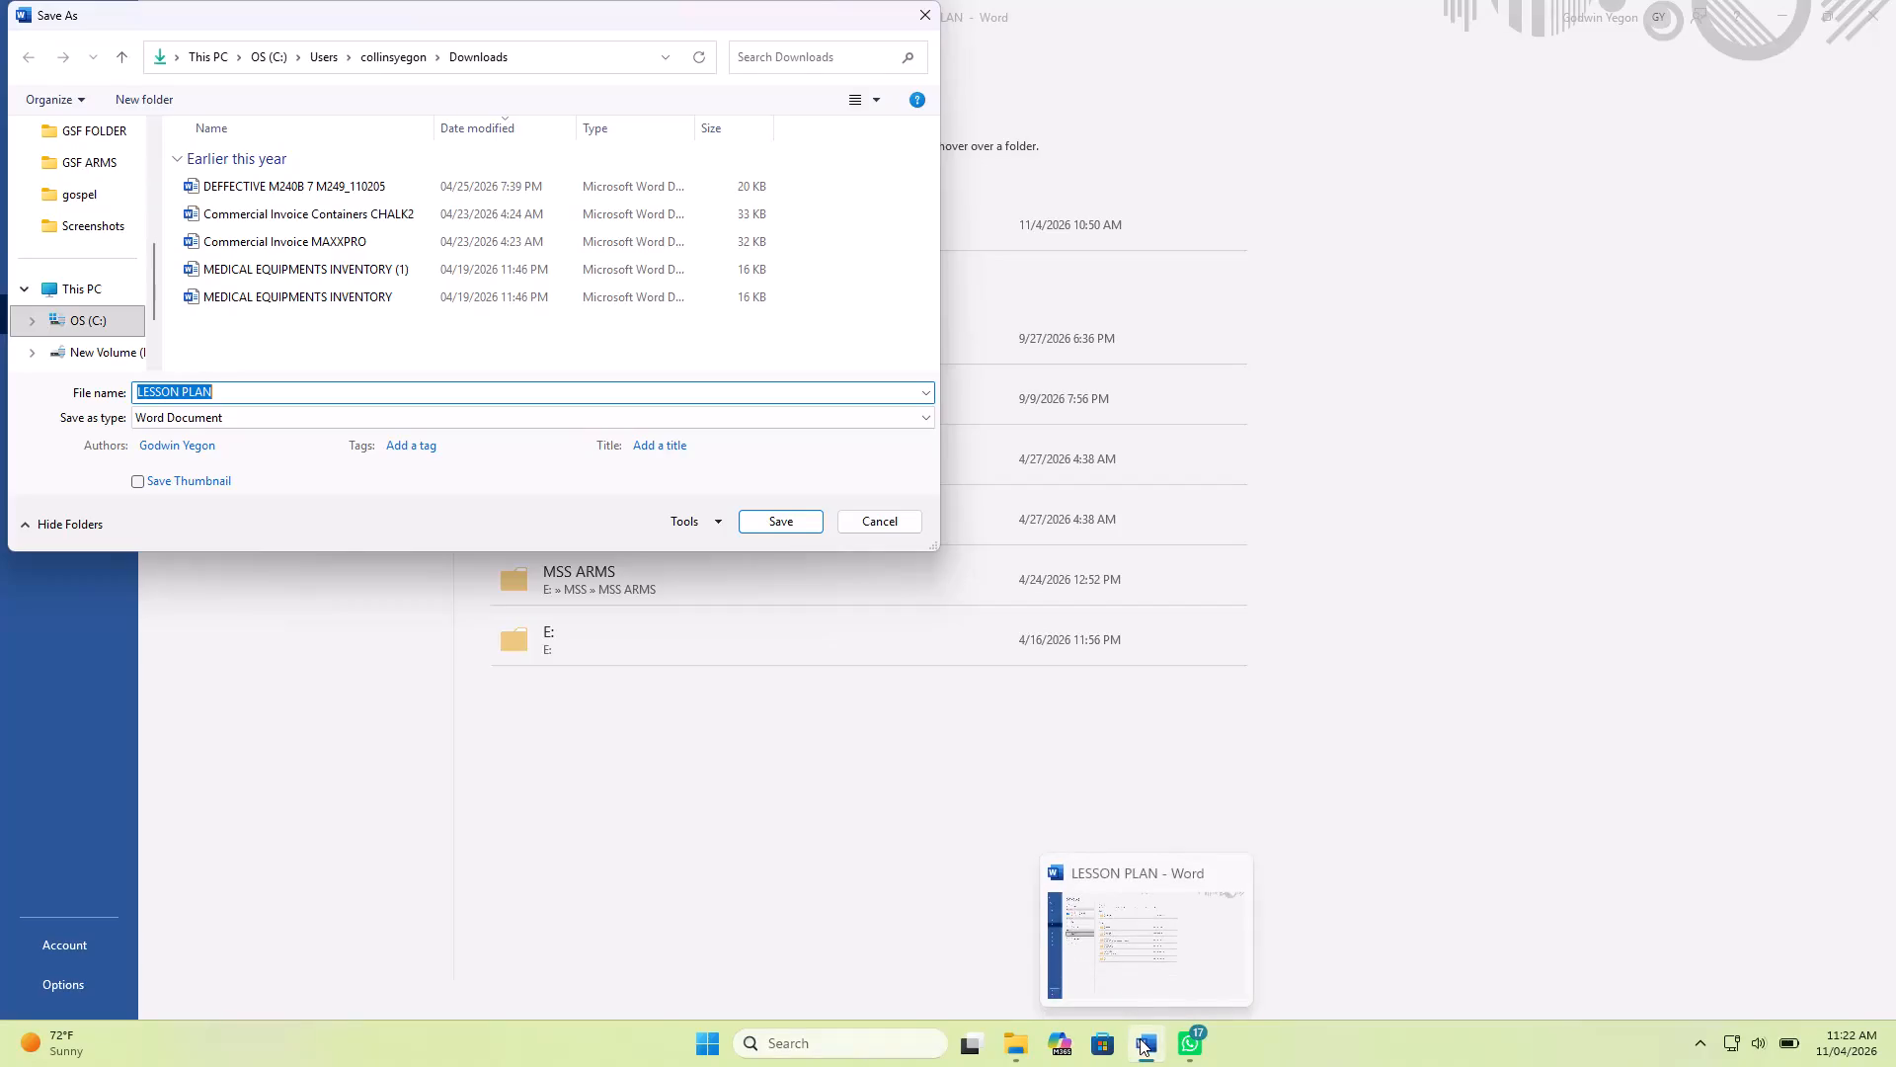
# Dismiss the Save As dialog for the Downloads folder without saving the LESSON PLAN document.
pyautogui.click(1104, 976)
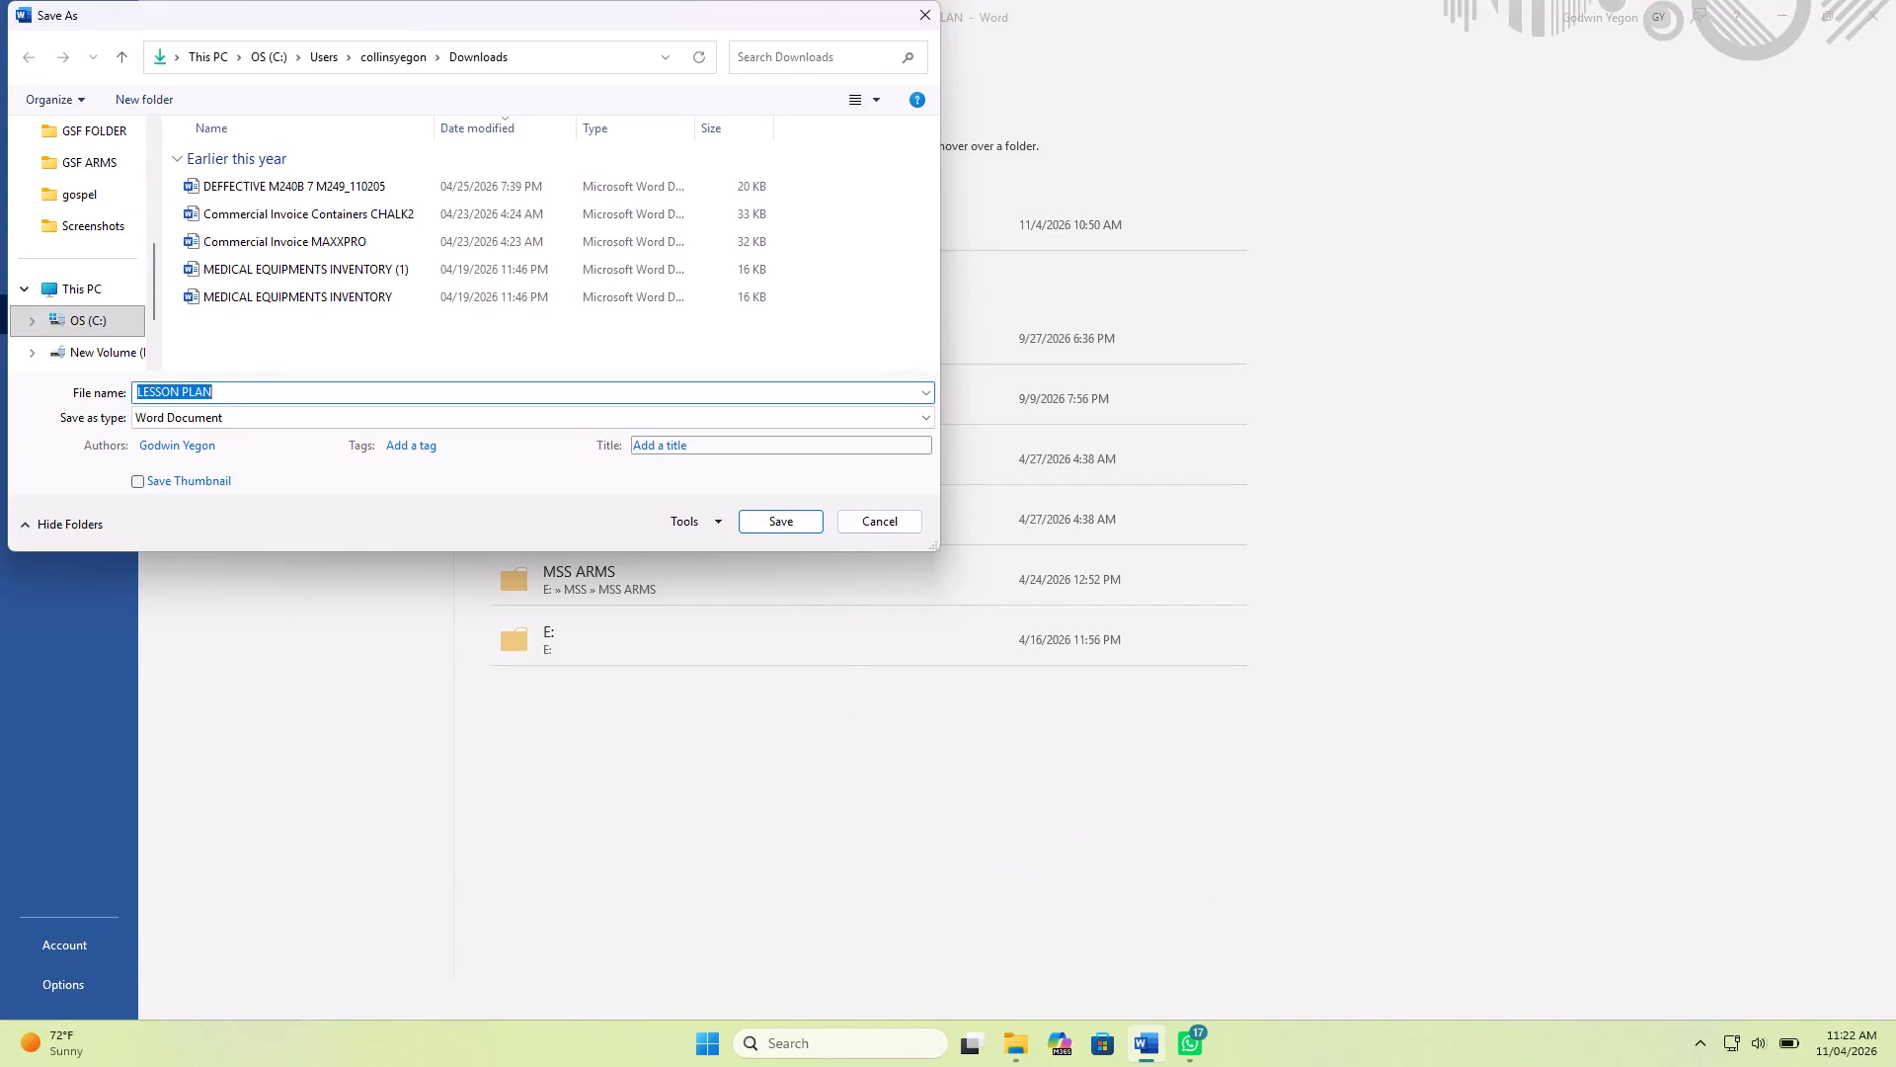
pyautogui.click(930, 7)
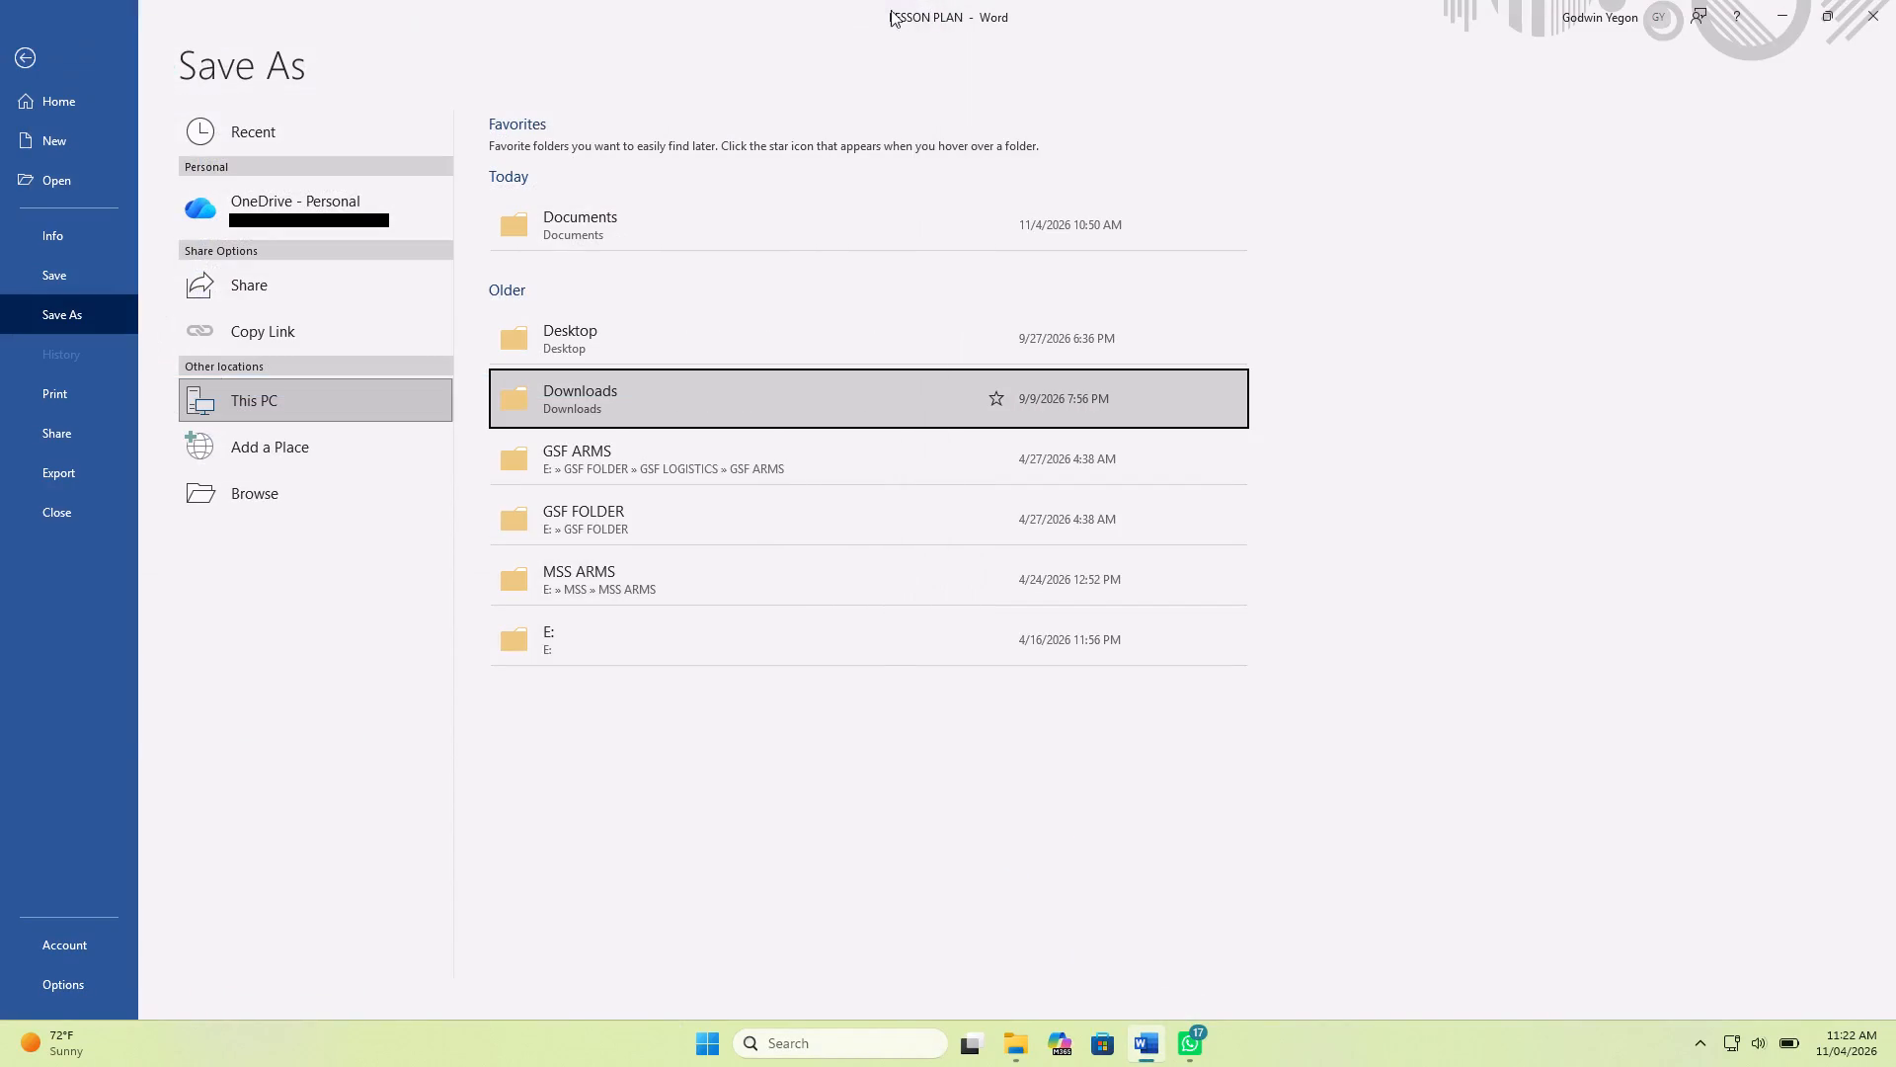
# Return to the cover page without saving a copy and remove one space before the registration numbers of group members 2 to 5.
pyautogui.click(31, 61)
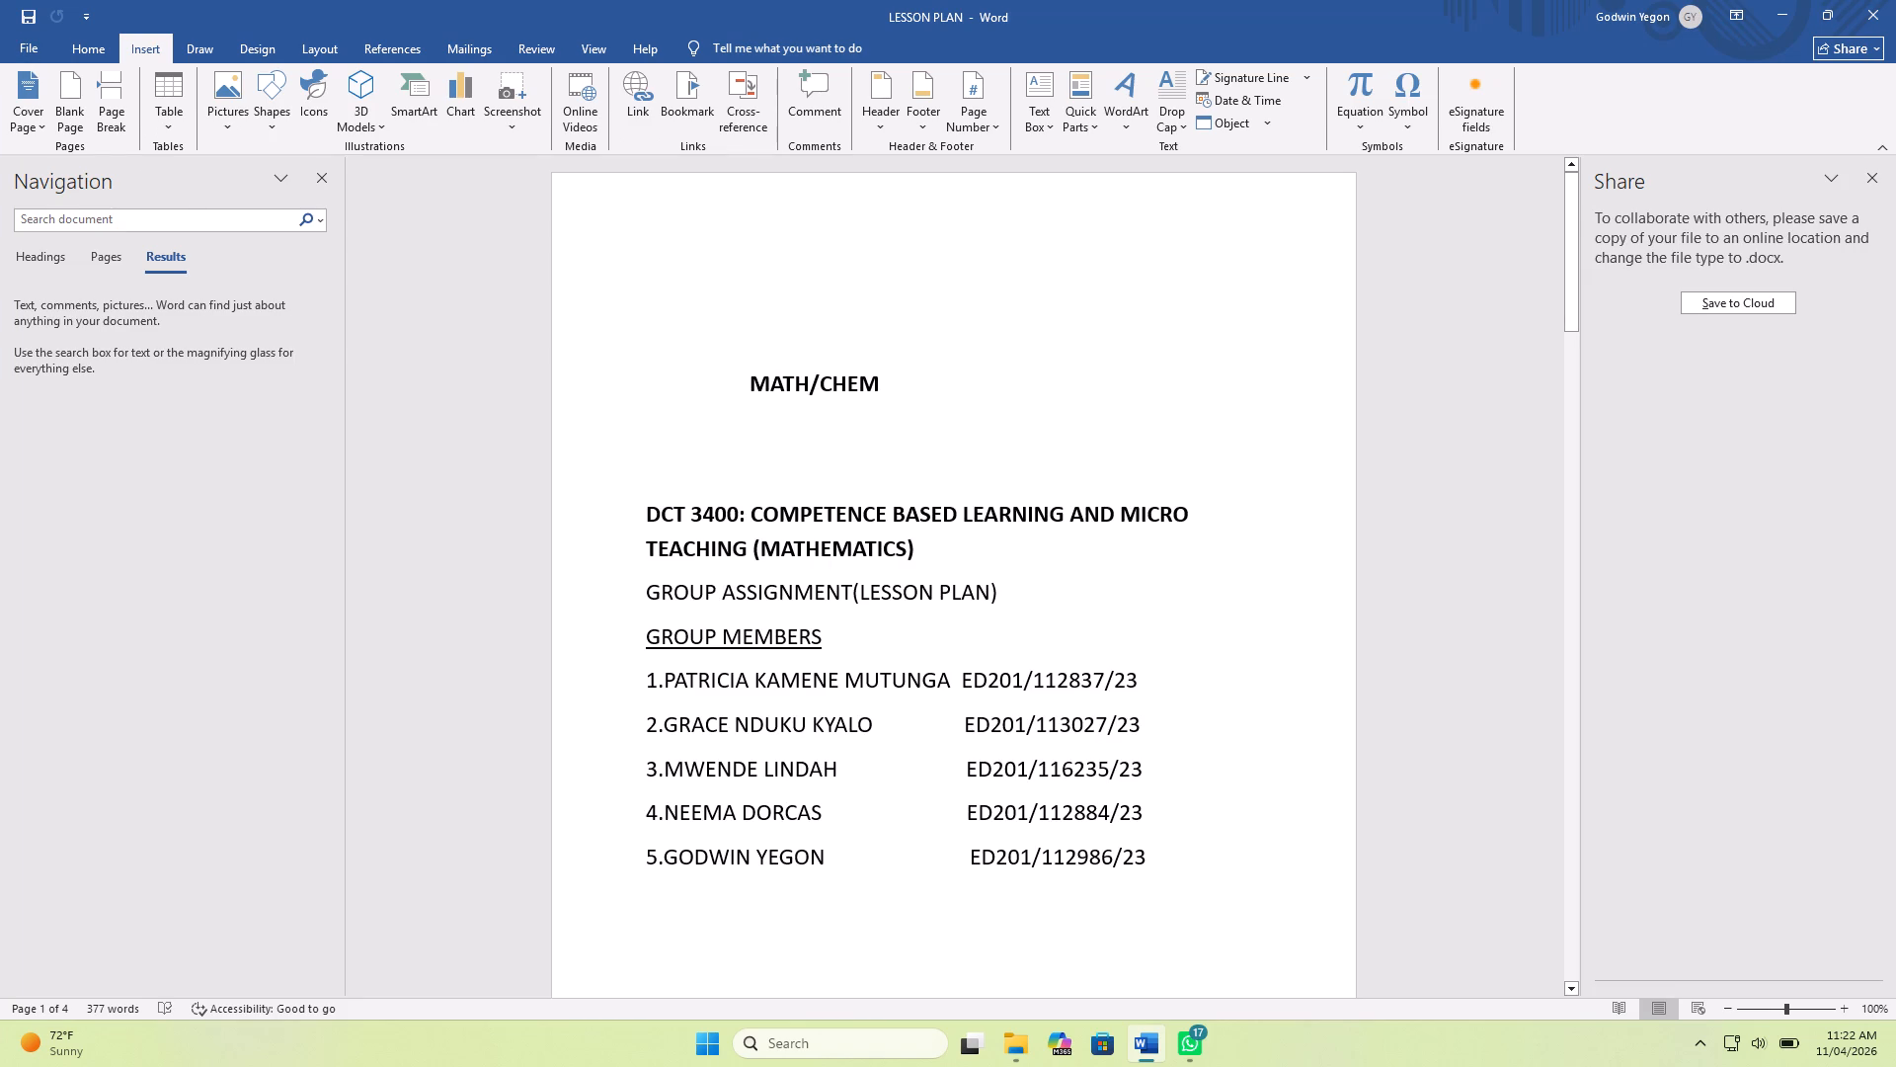
pyautogui.click(961, 730)
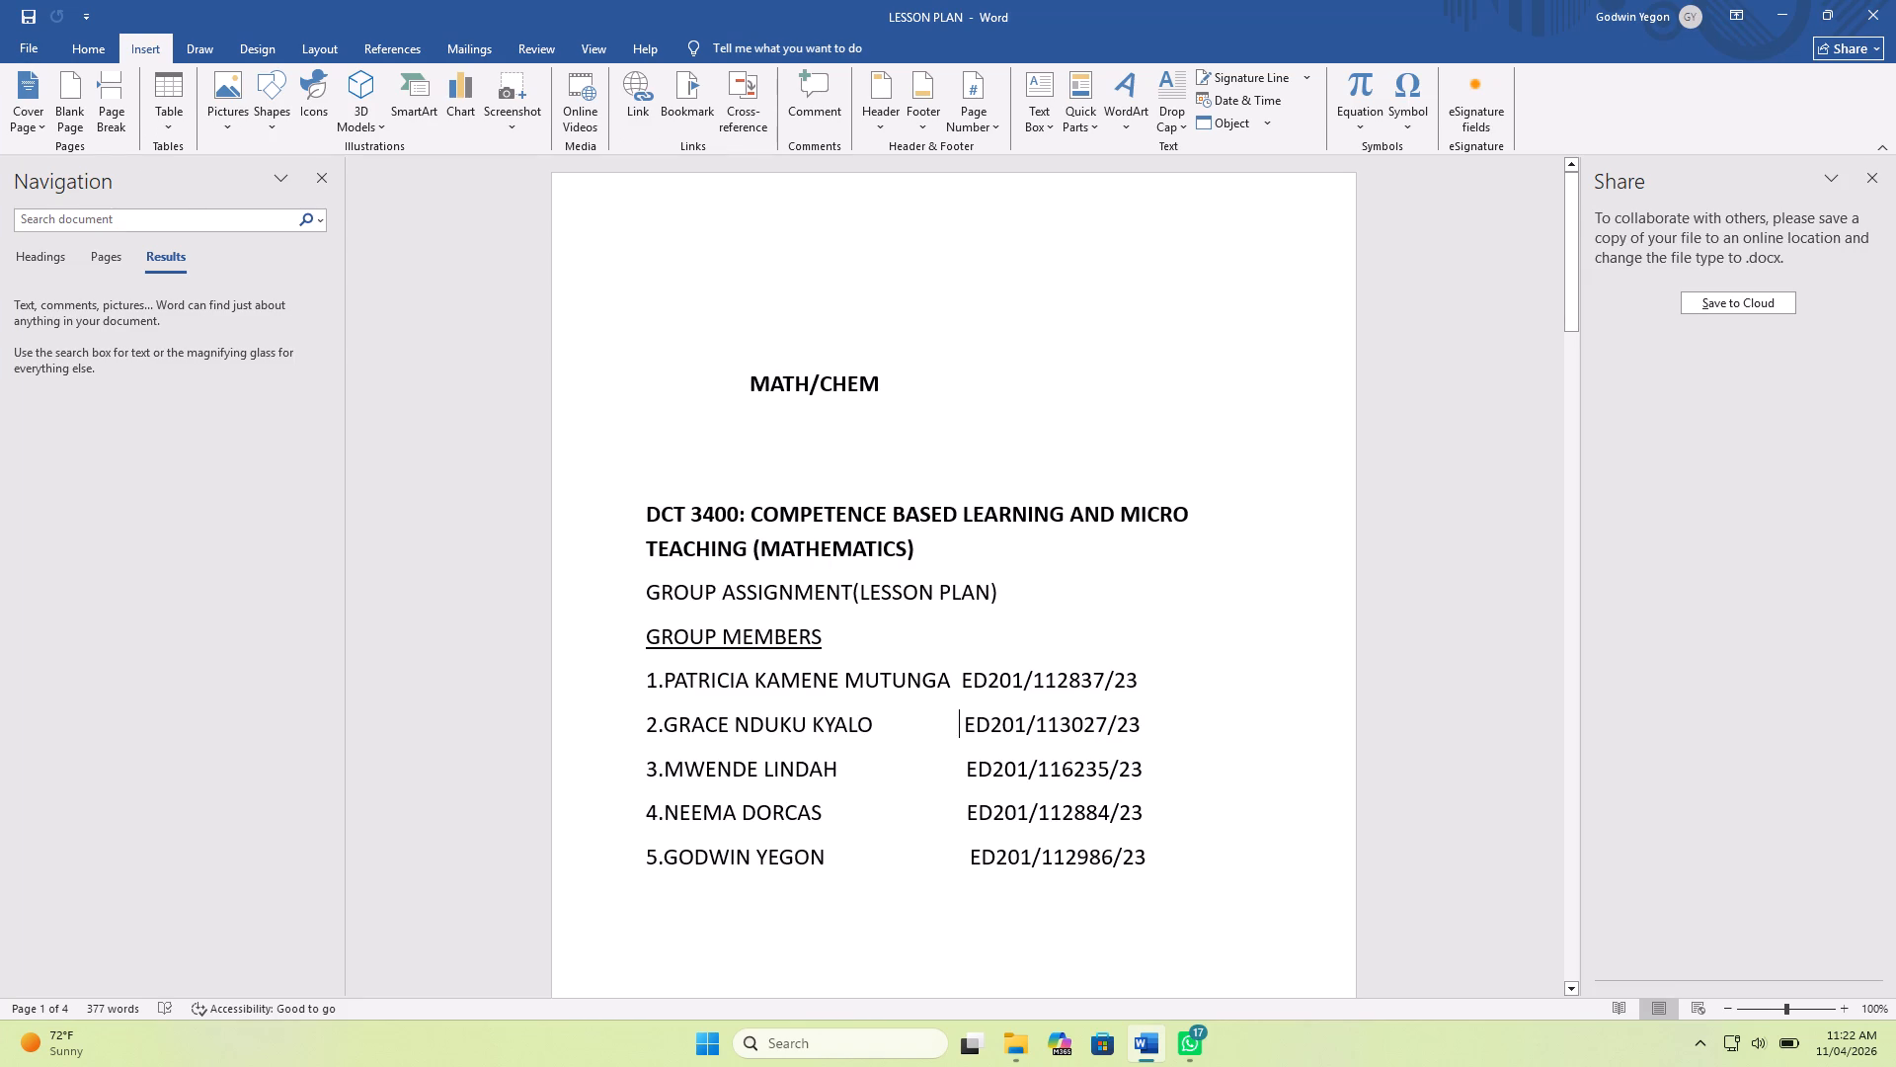
pyautogui.click(963, 724)
pyautogui.press('BackSpace')
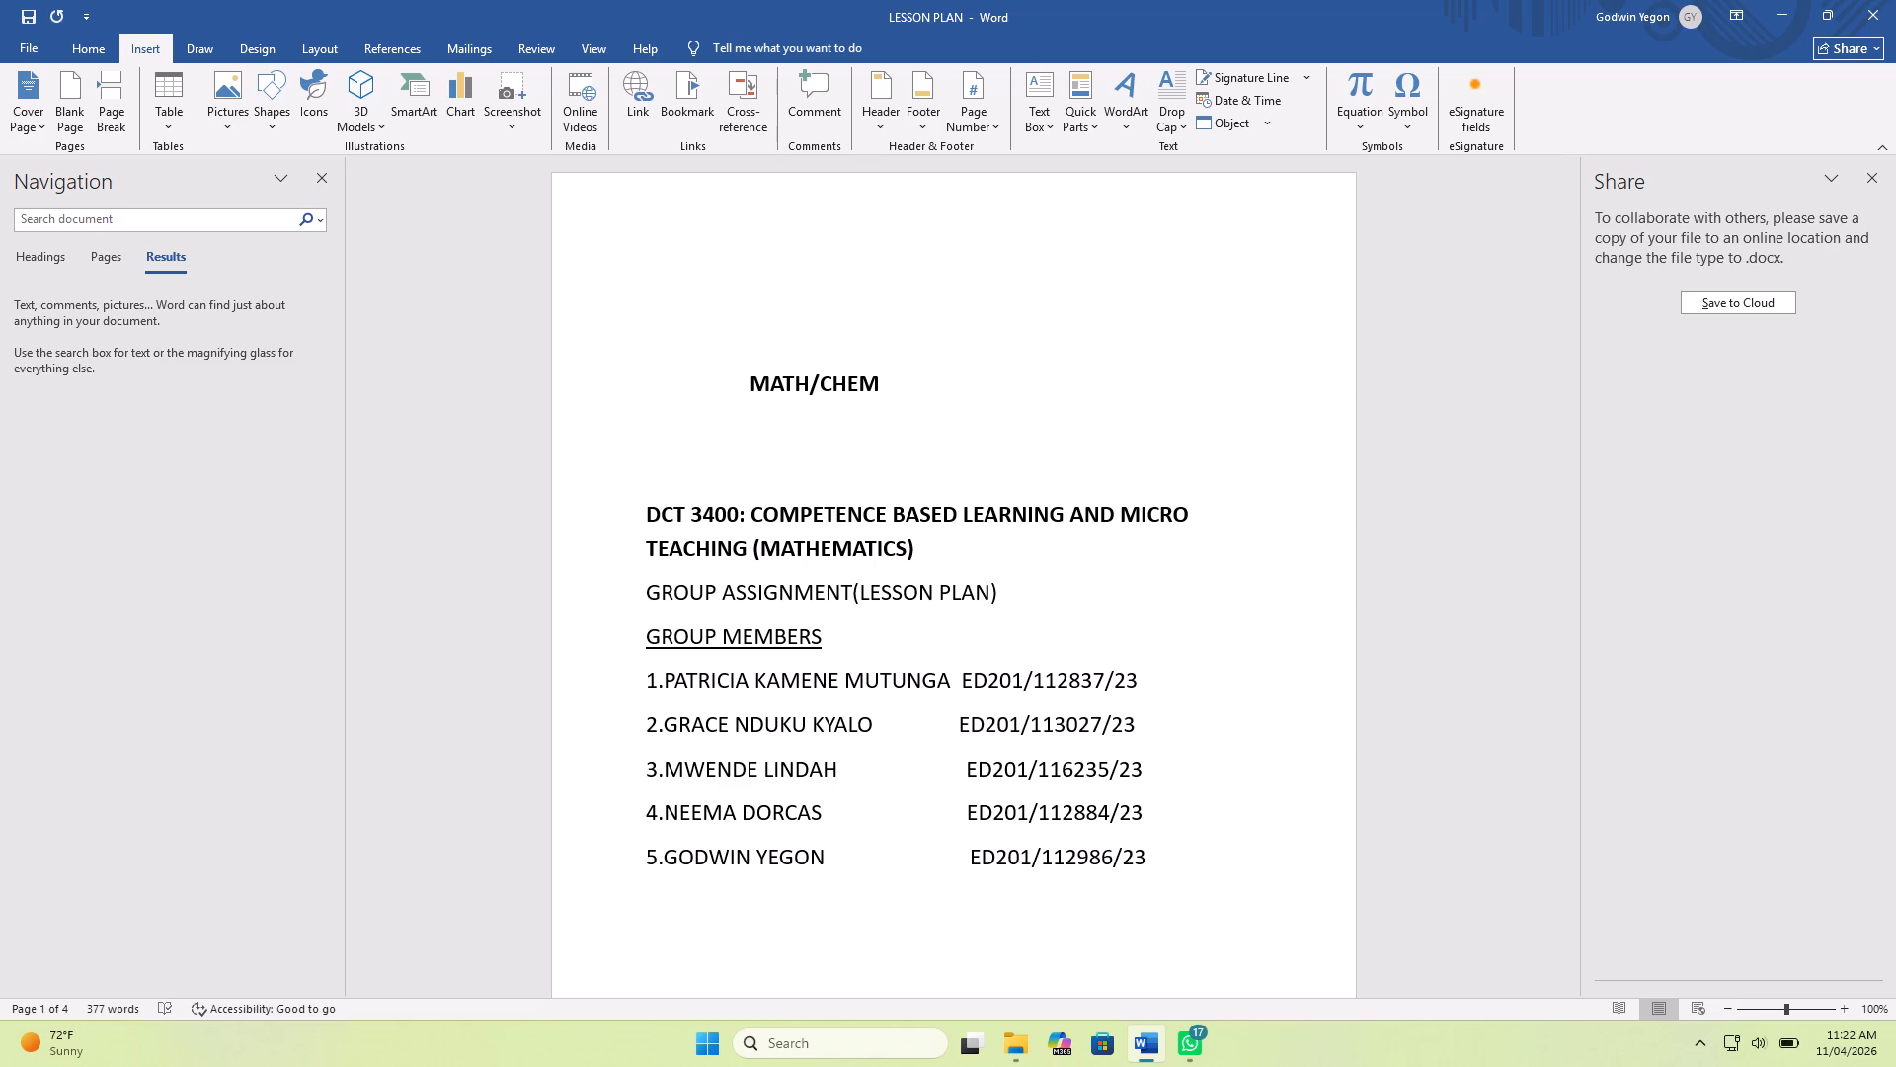
pyautogui.click(965, 766)
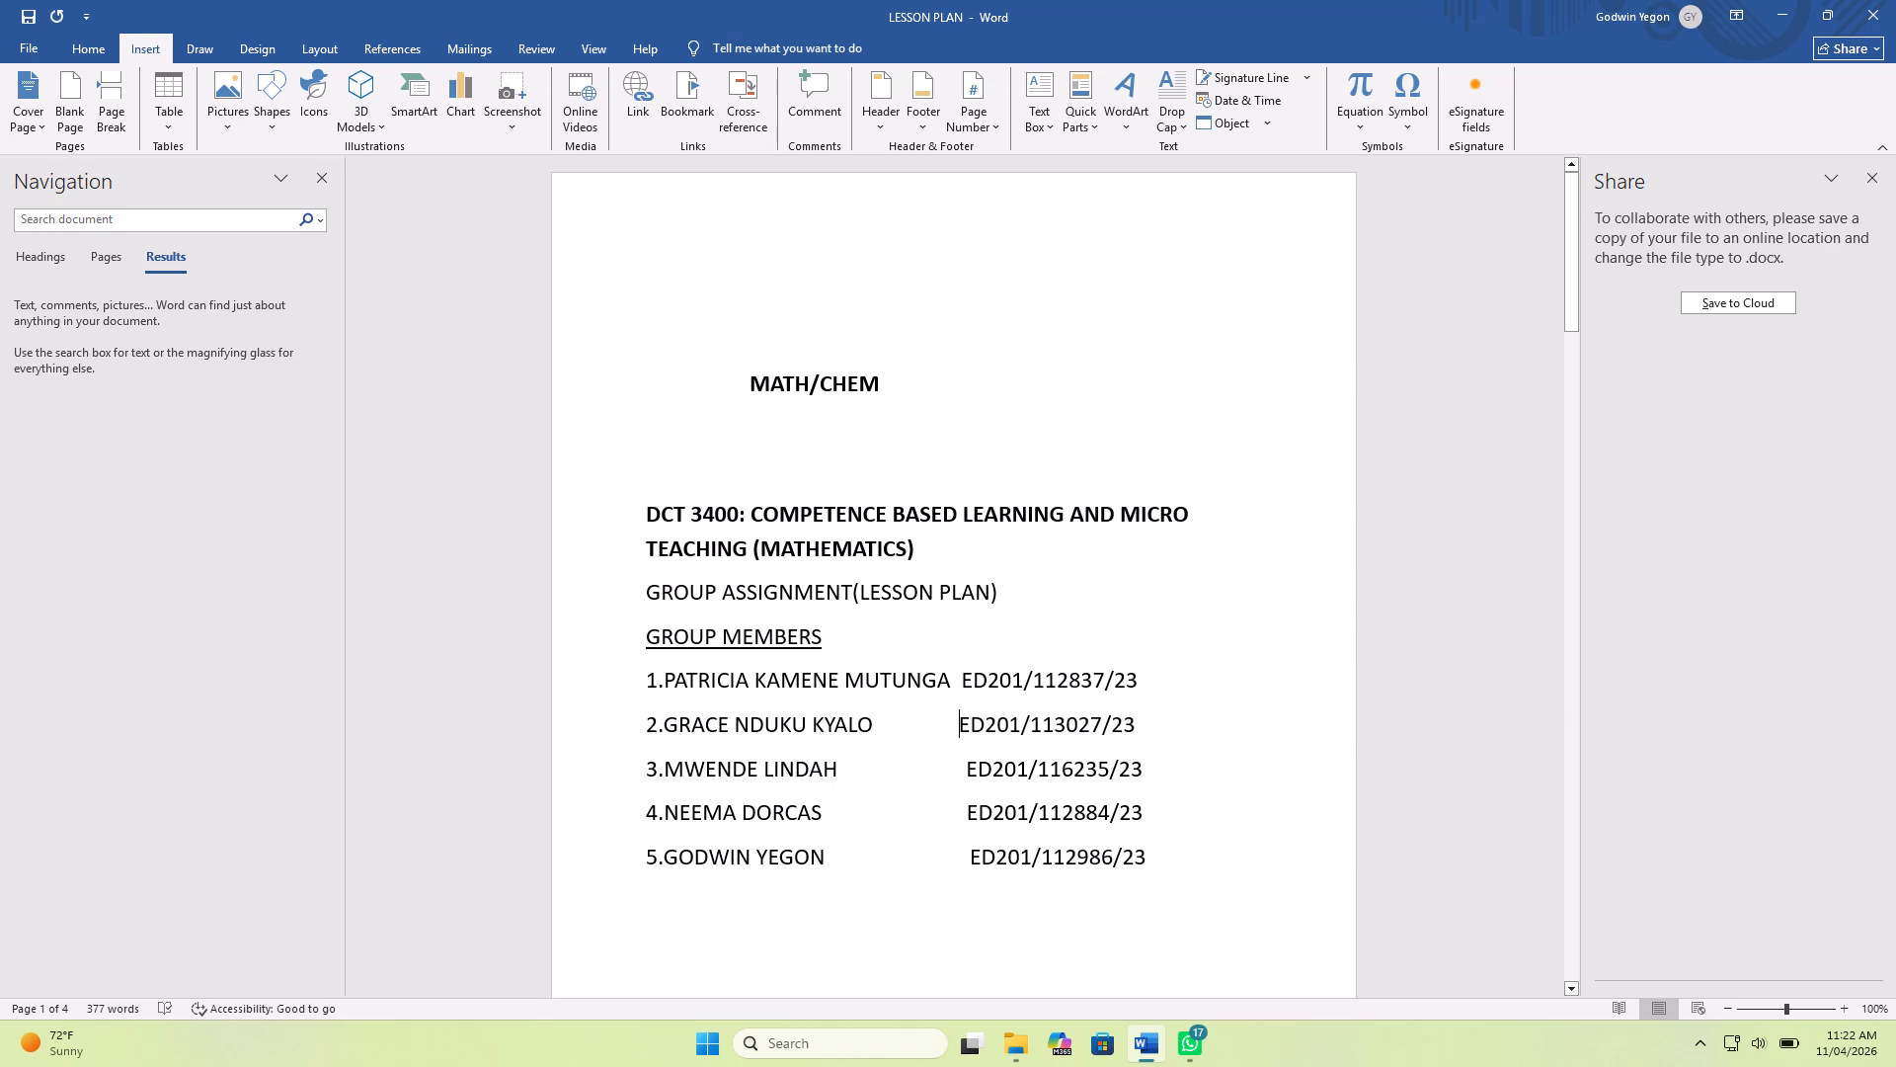
pyautogui.press('BackSpace')
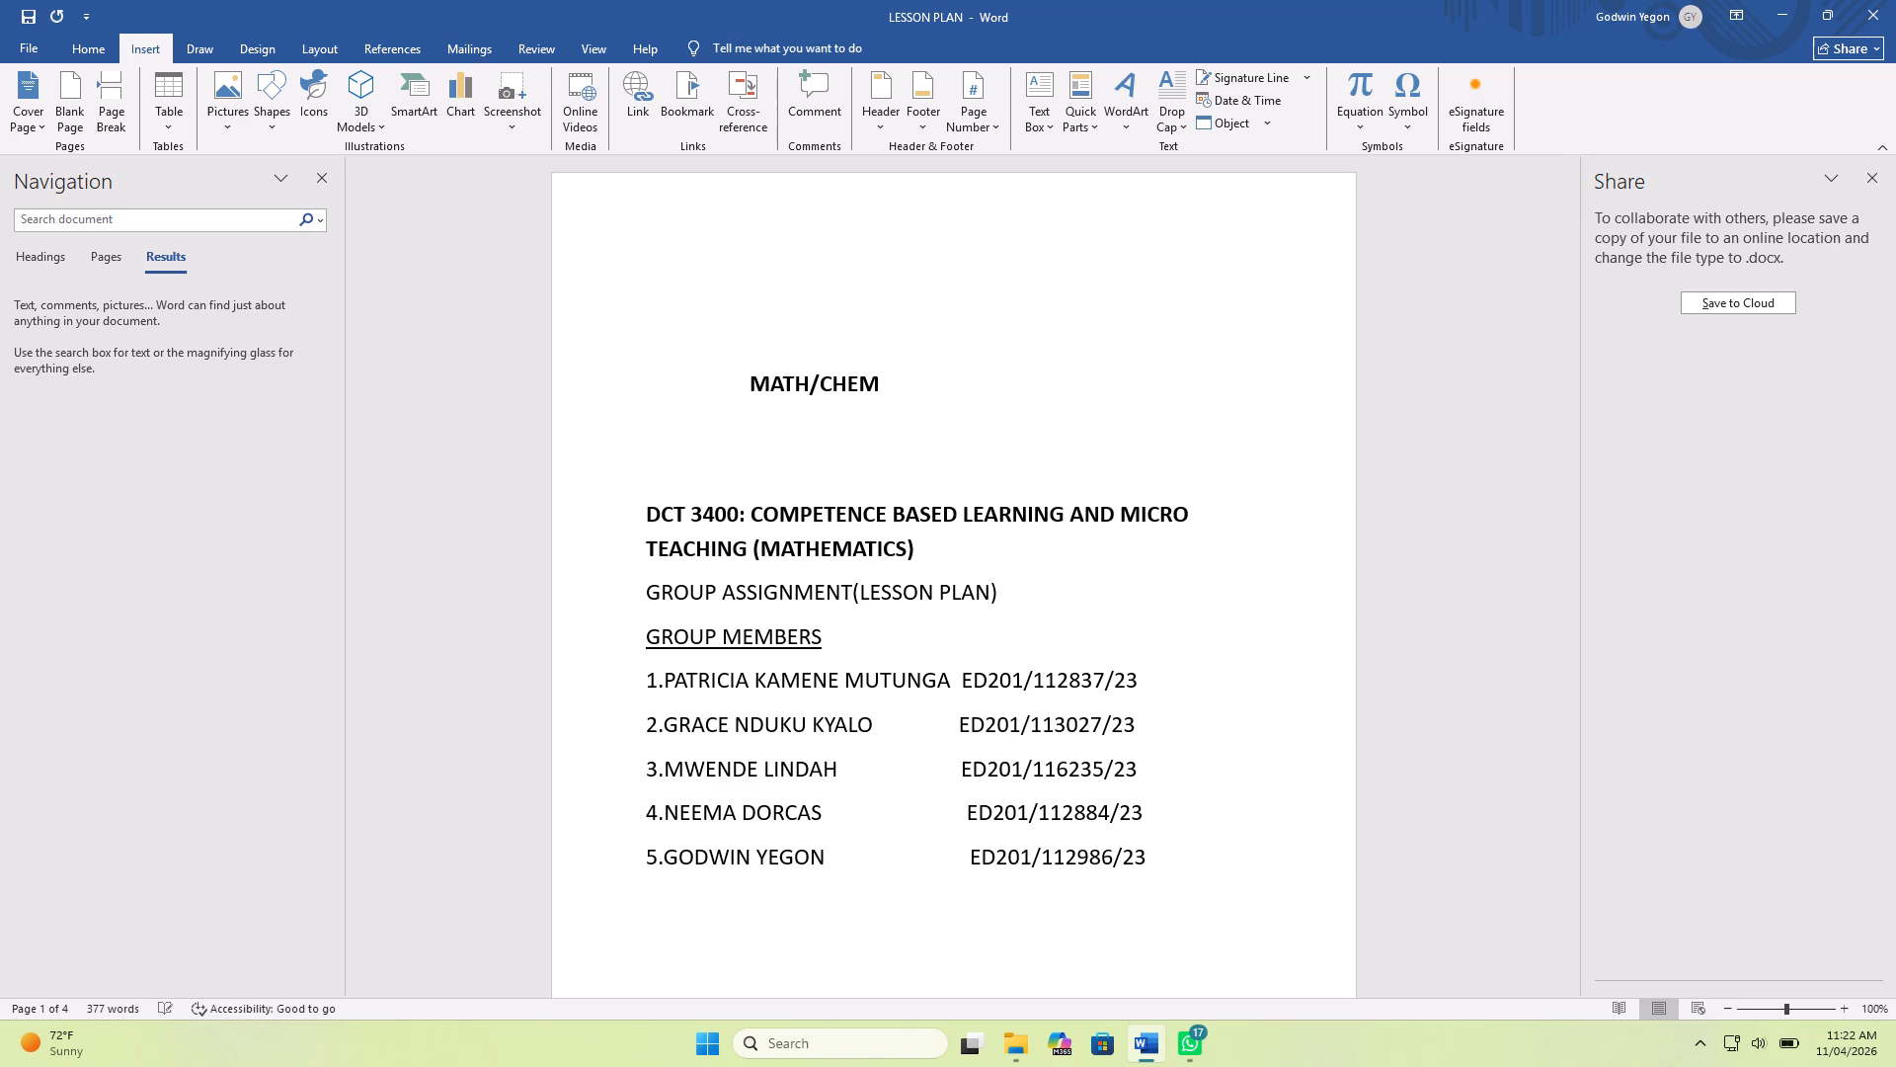
pyautogui.click(966, 813)
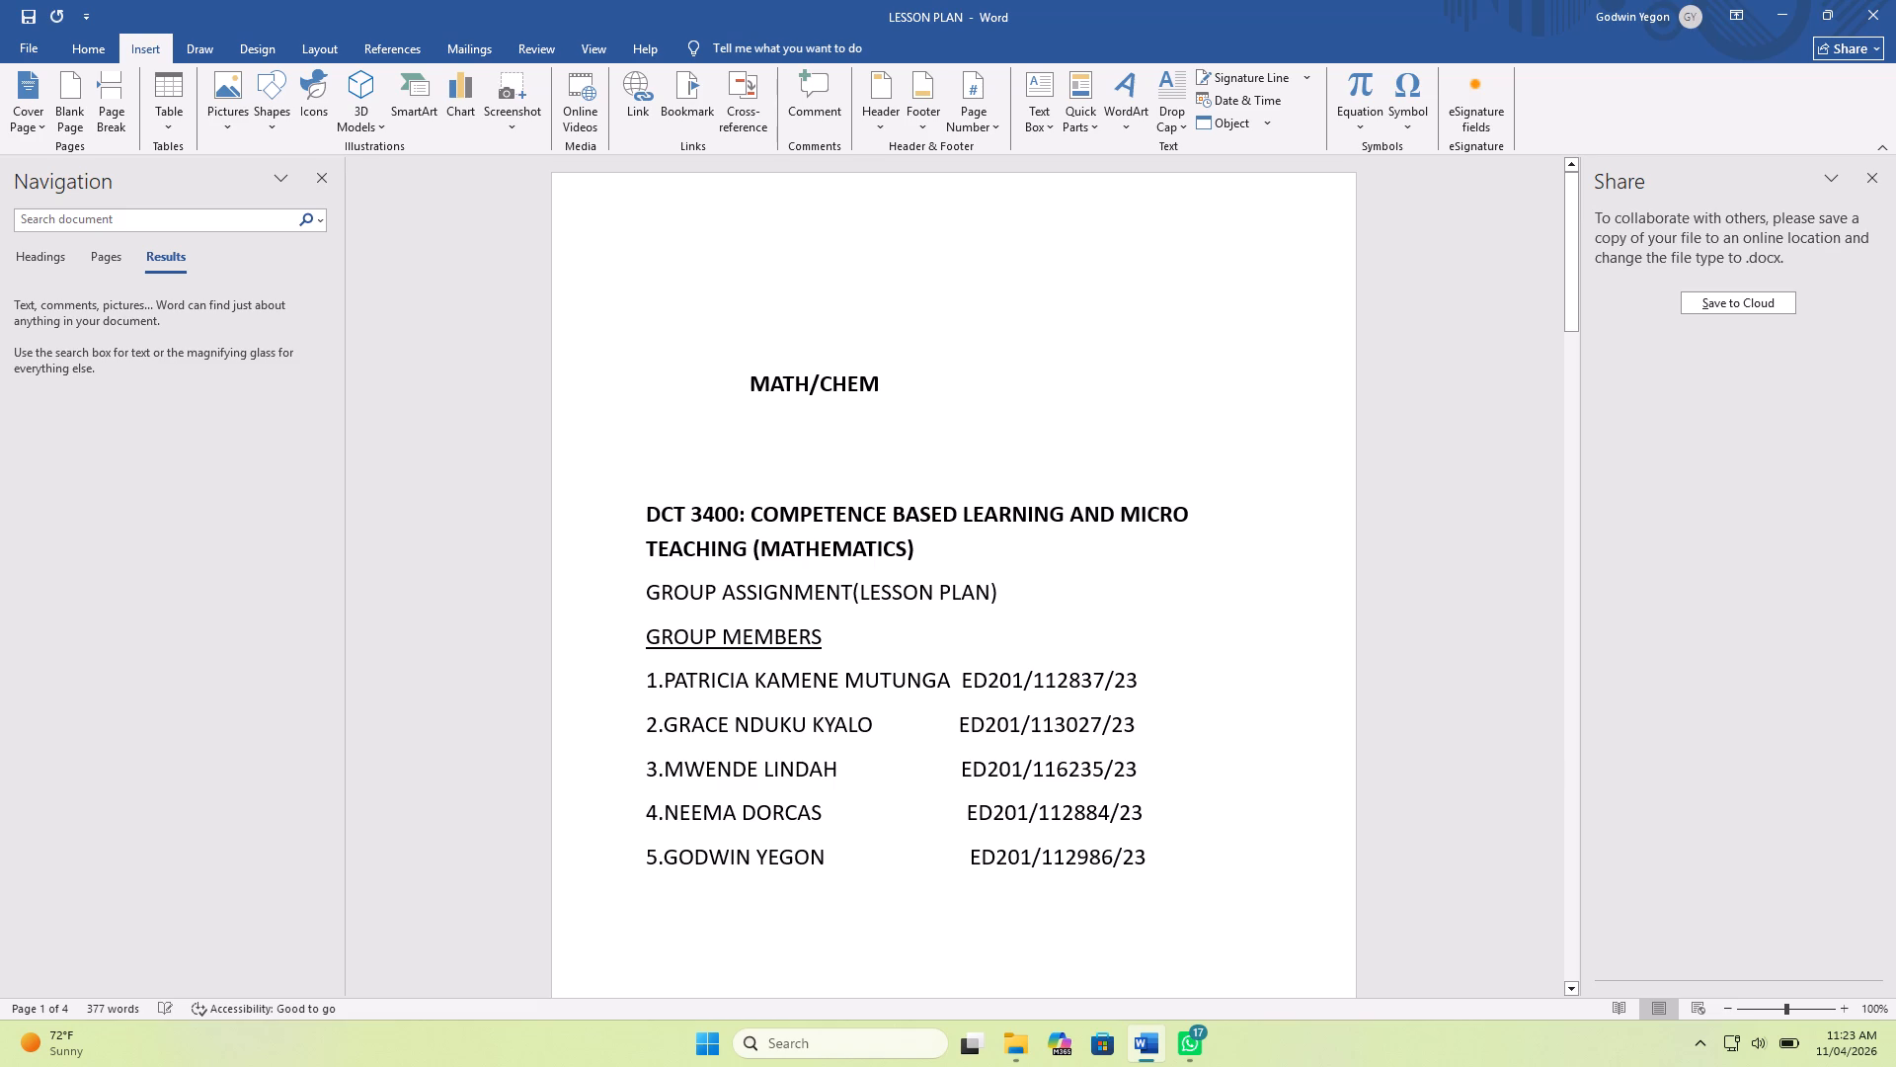
pyautogui.press('BackSpace')
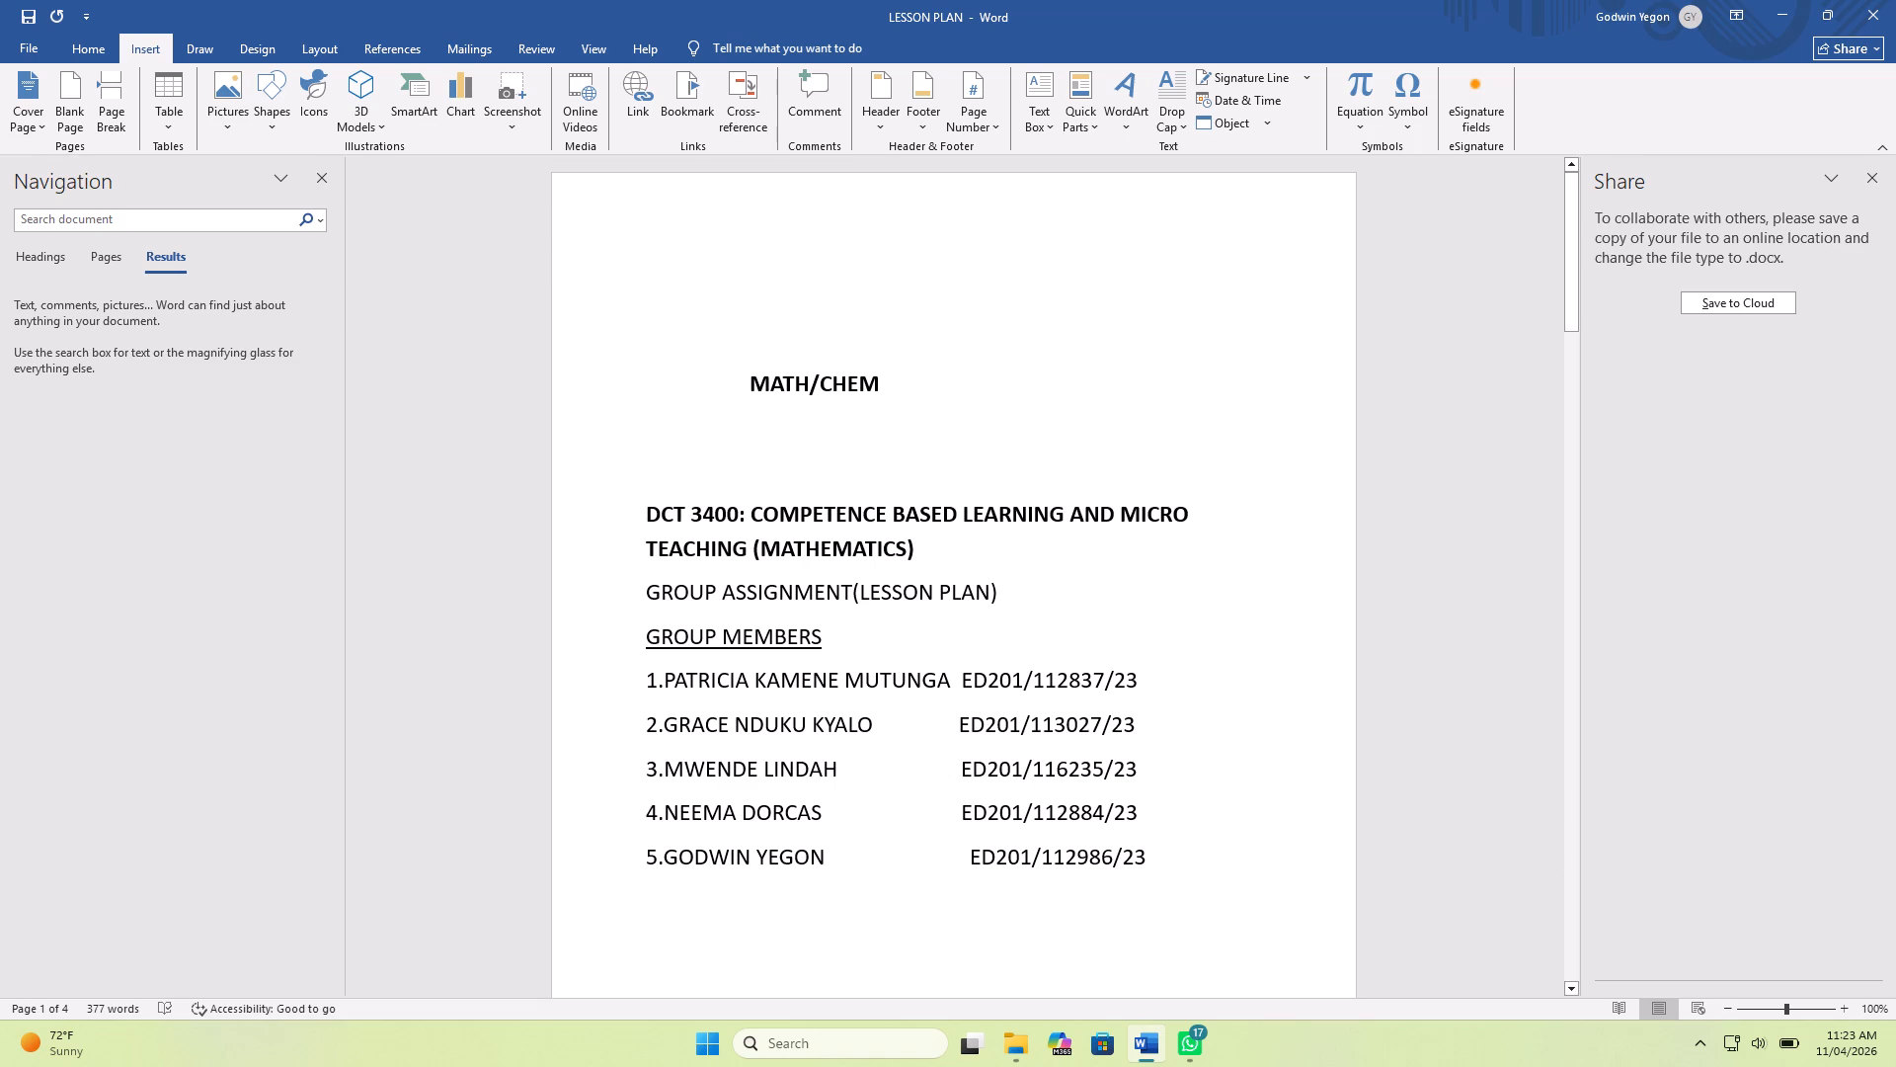
pyautogui.click(970, 862)
pyautogui.press('BackSpace')
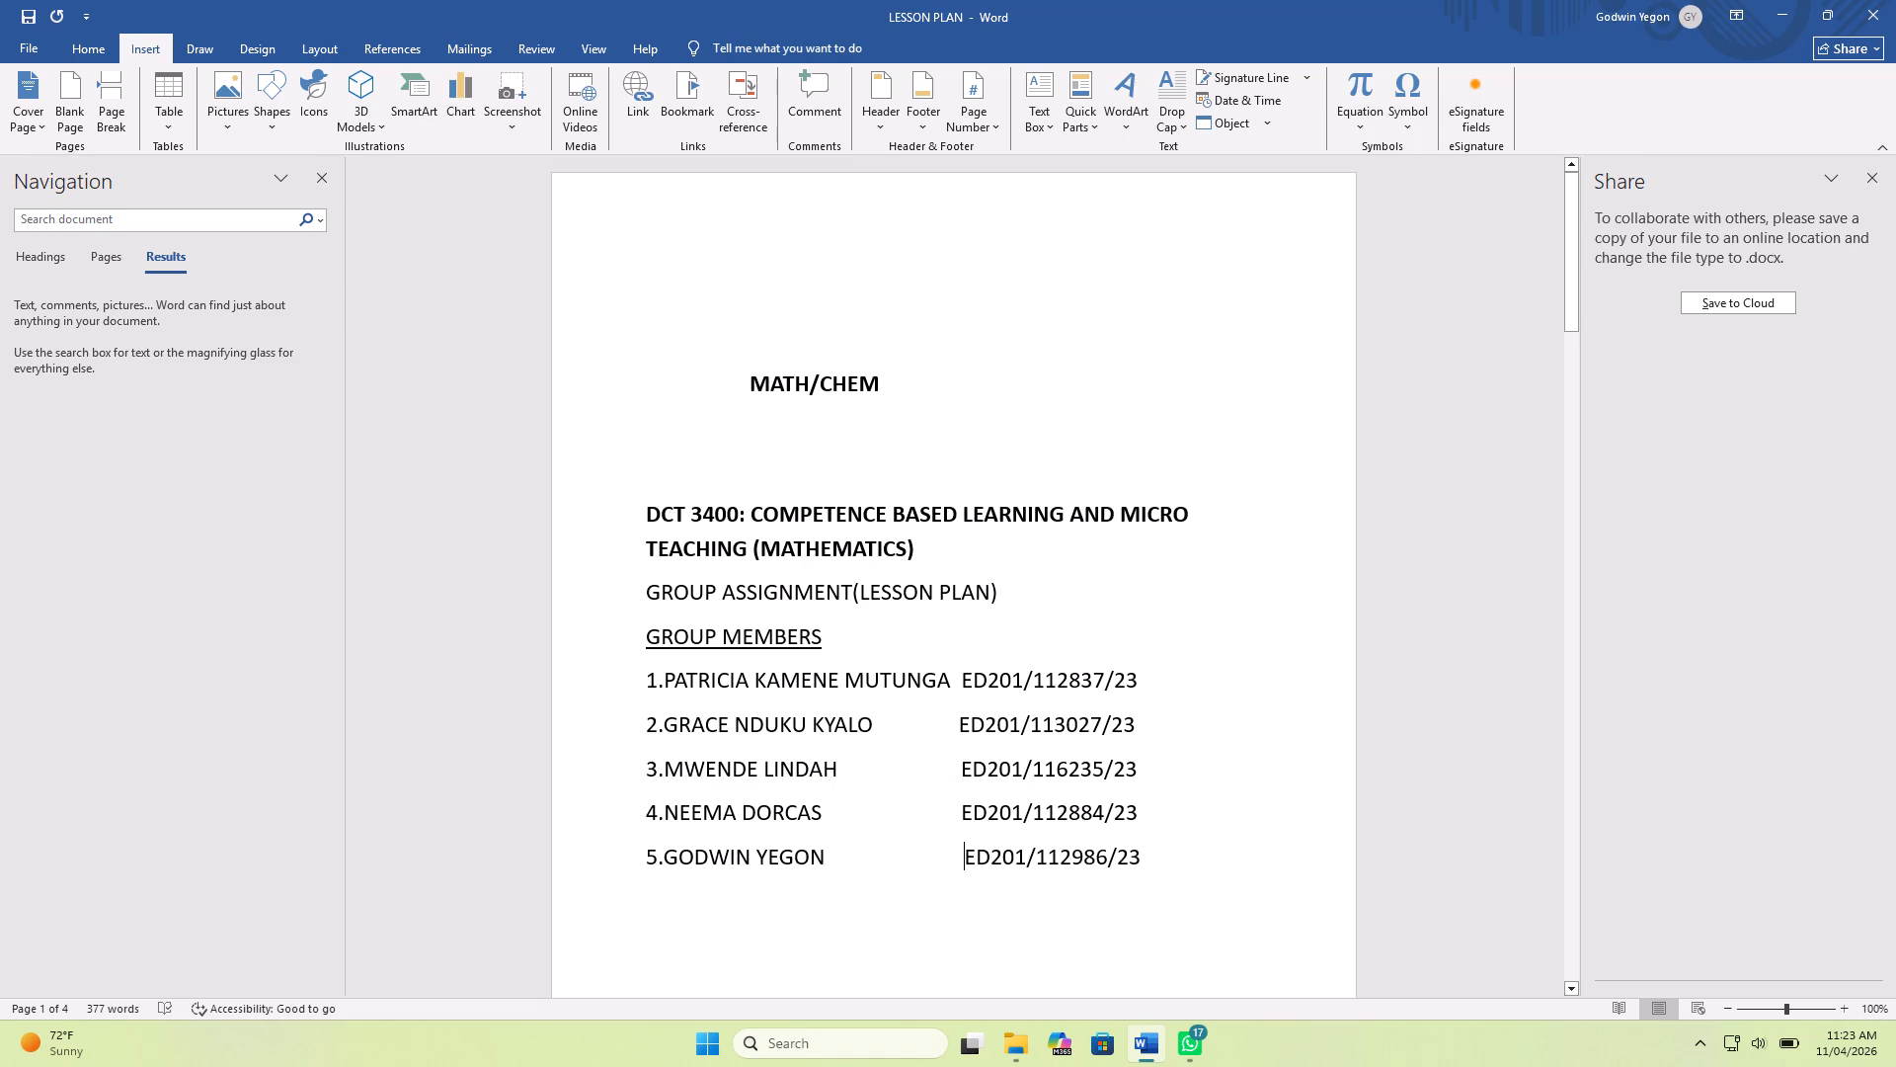
# Remove one more space before the registration numbers of group members 4, 3 and 5, keeping each number on its member's line.
pyautogui.click(961, 811)
pyautogui.press('BackSpace')
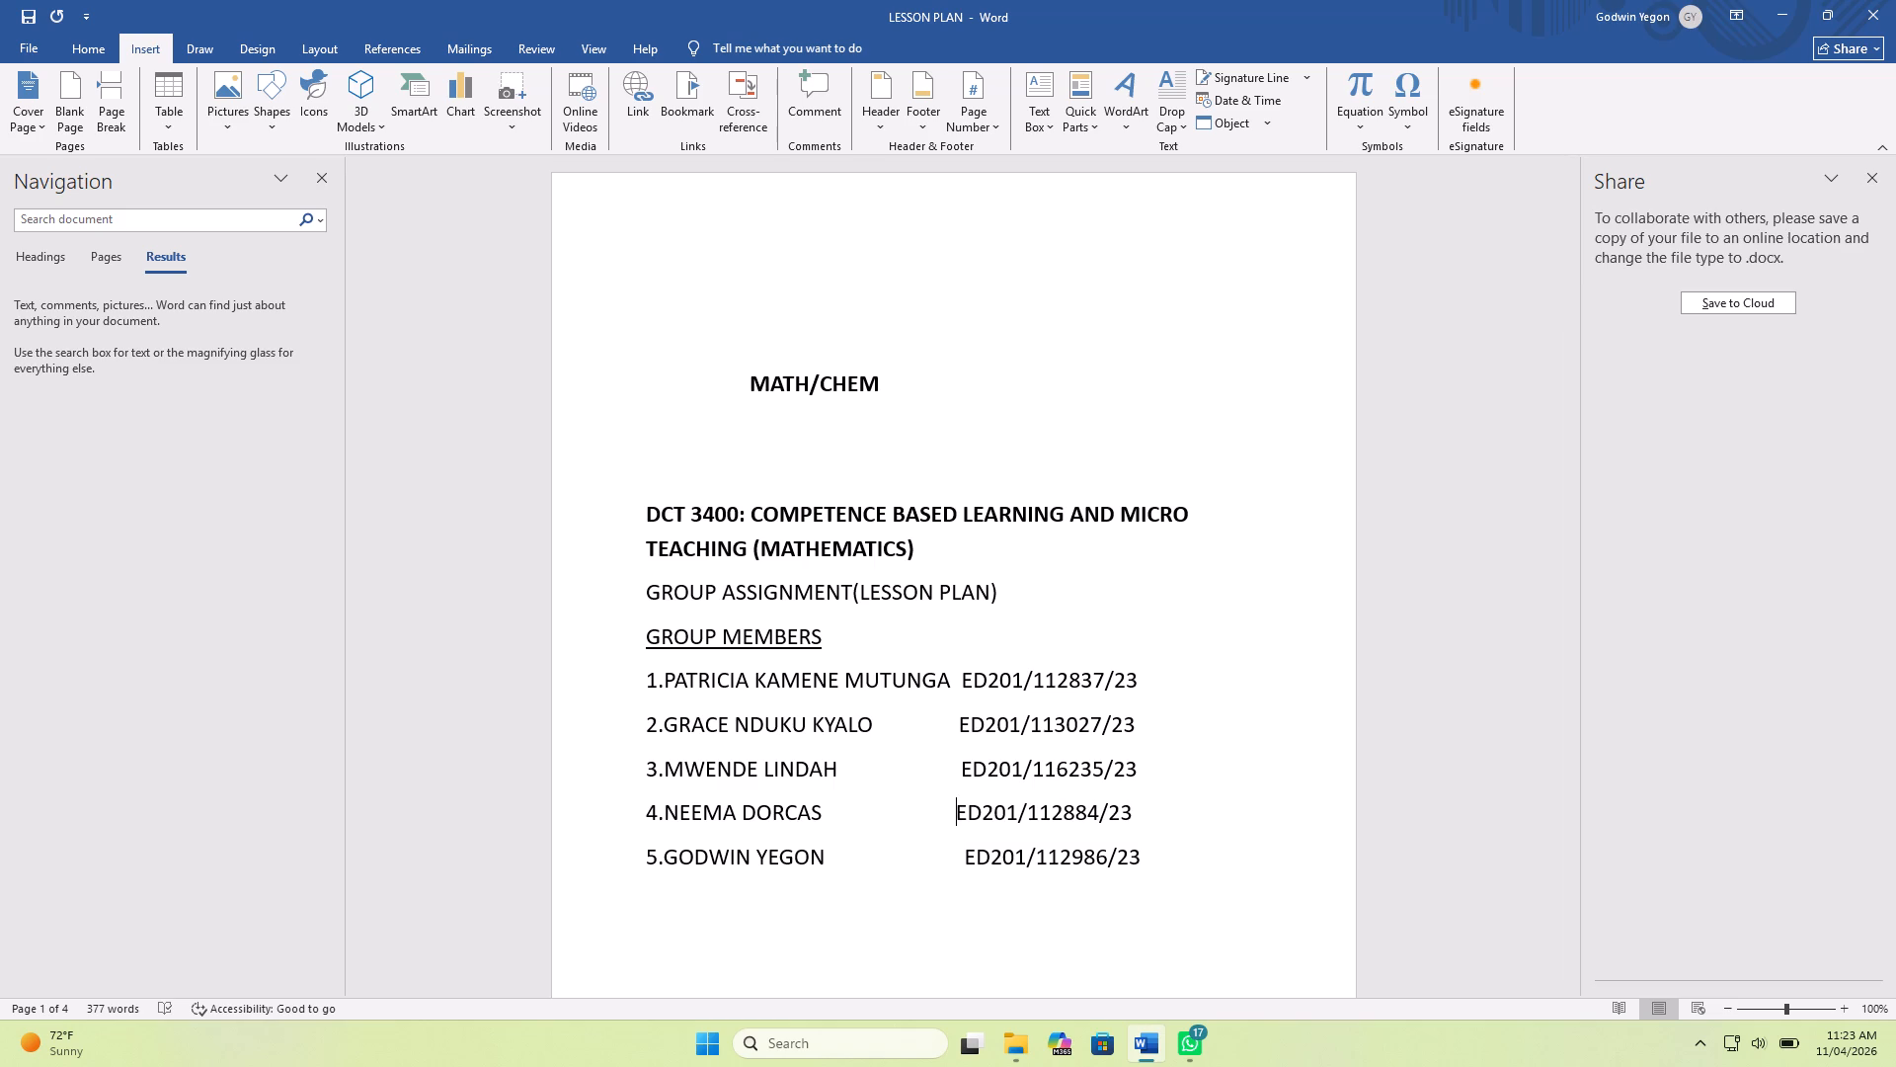
pyautogui.click(957, 766)
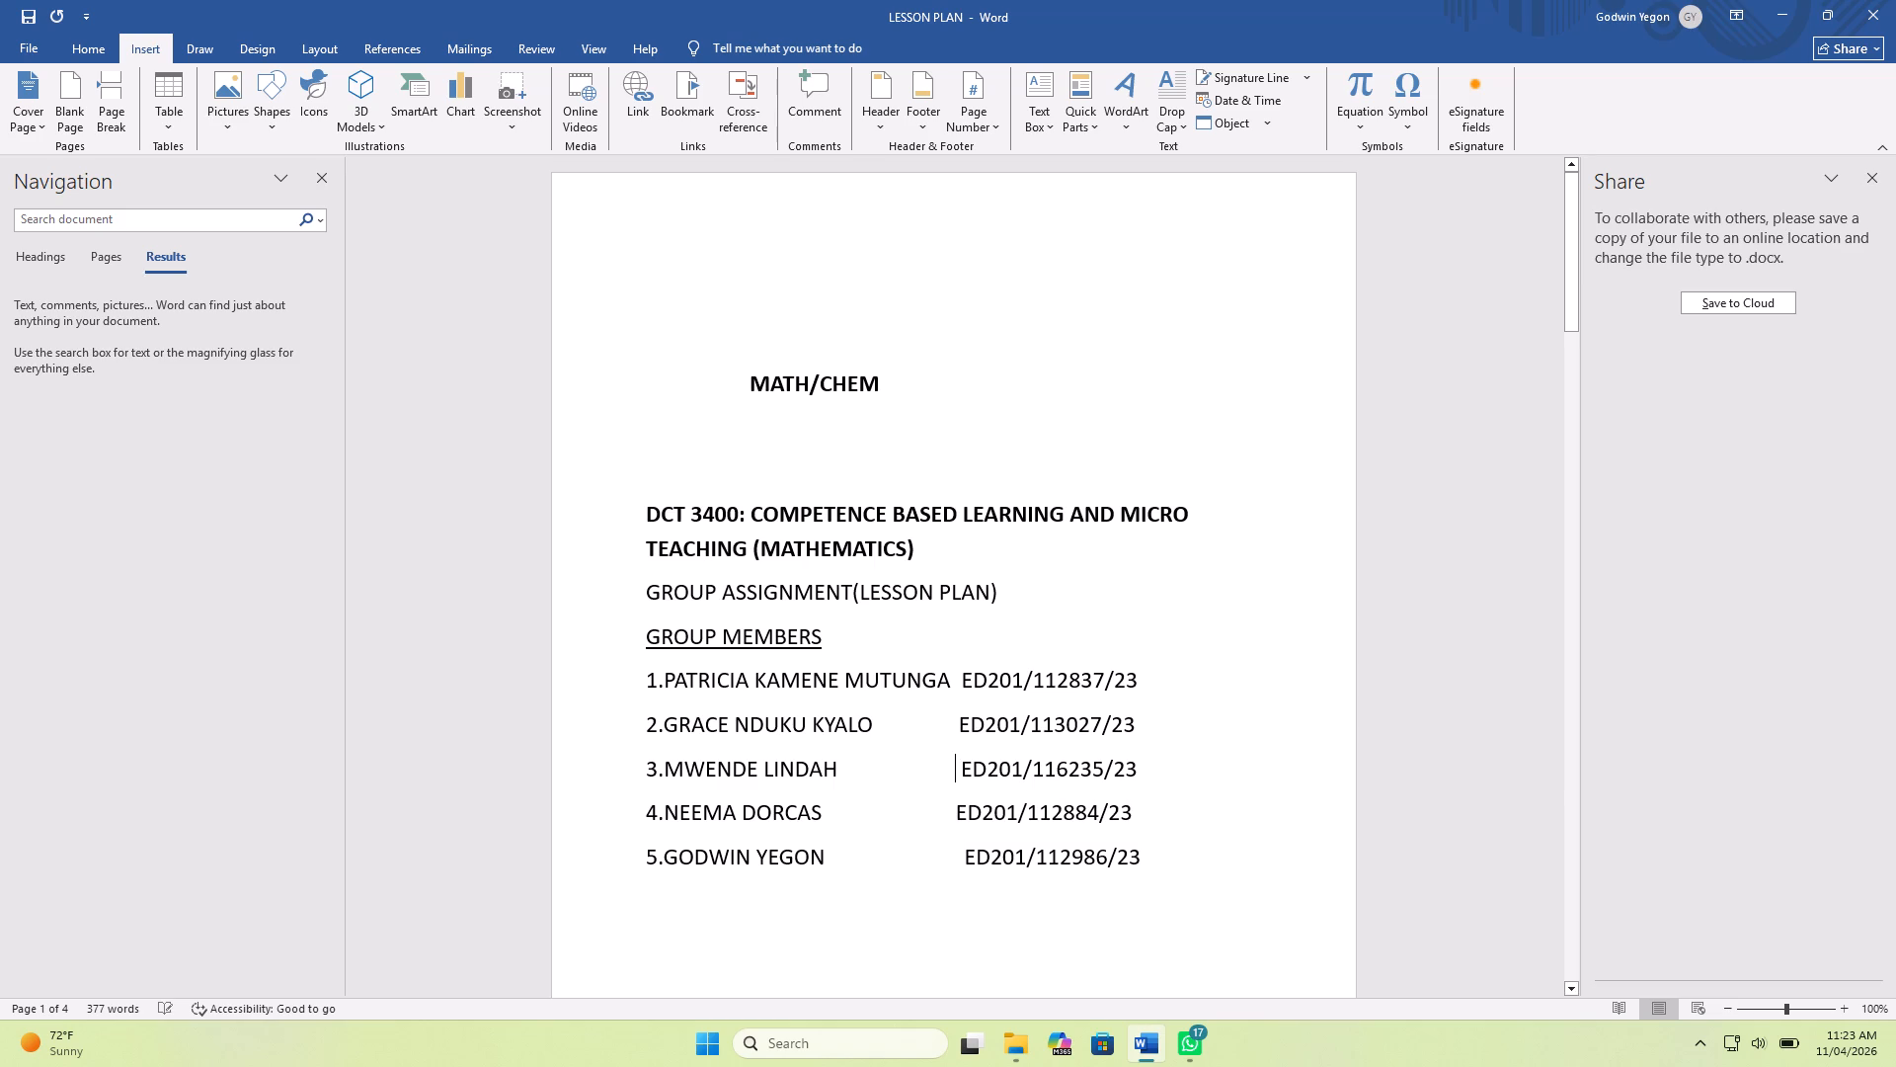
pyautogui.click(962, 769)
pyautogui.press('BackSpace')
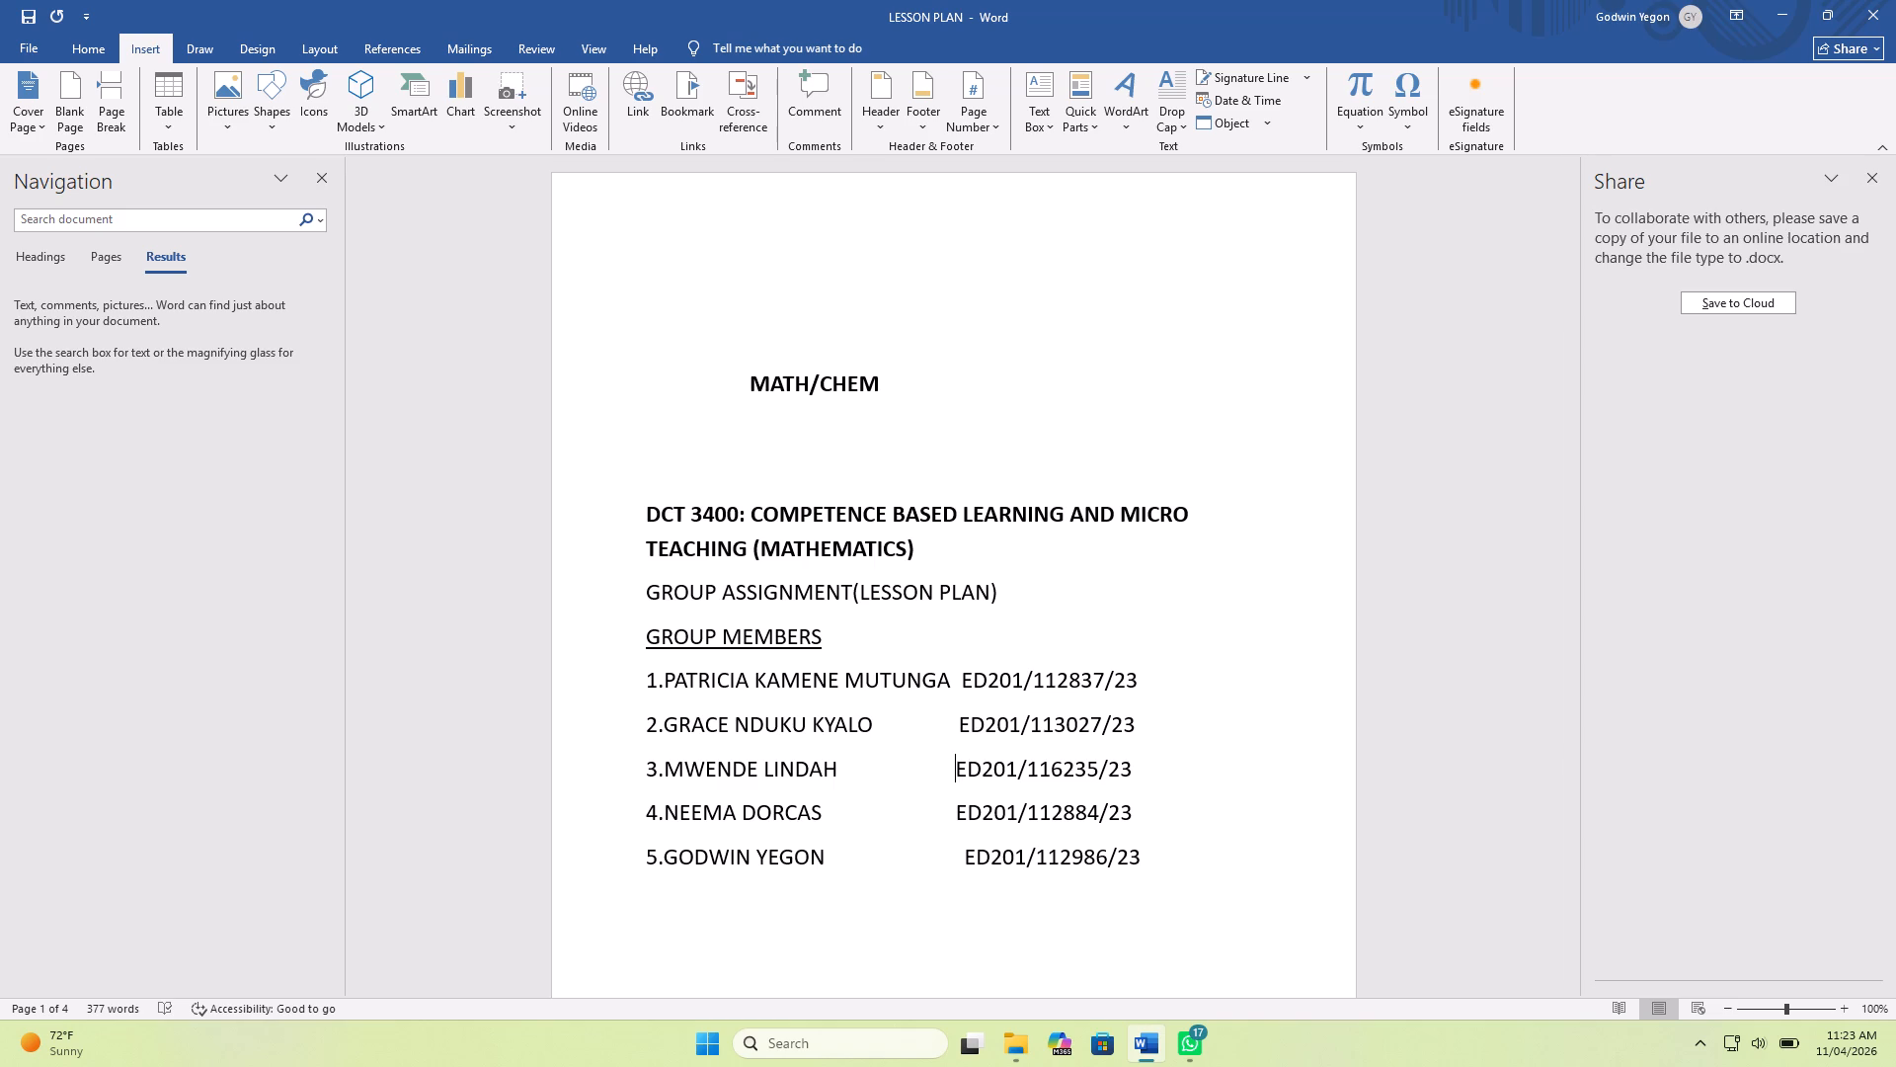
pyautogui.click(961, 860)
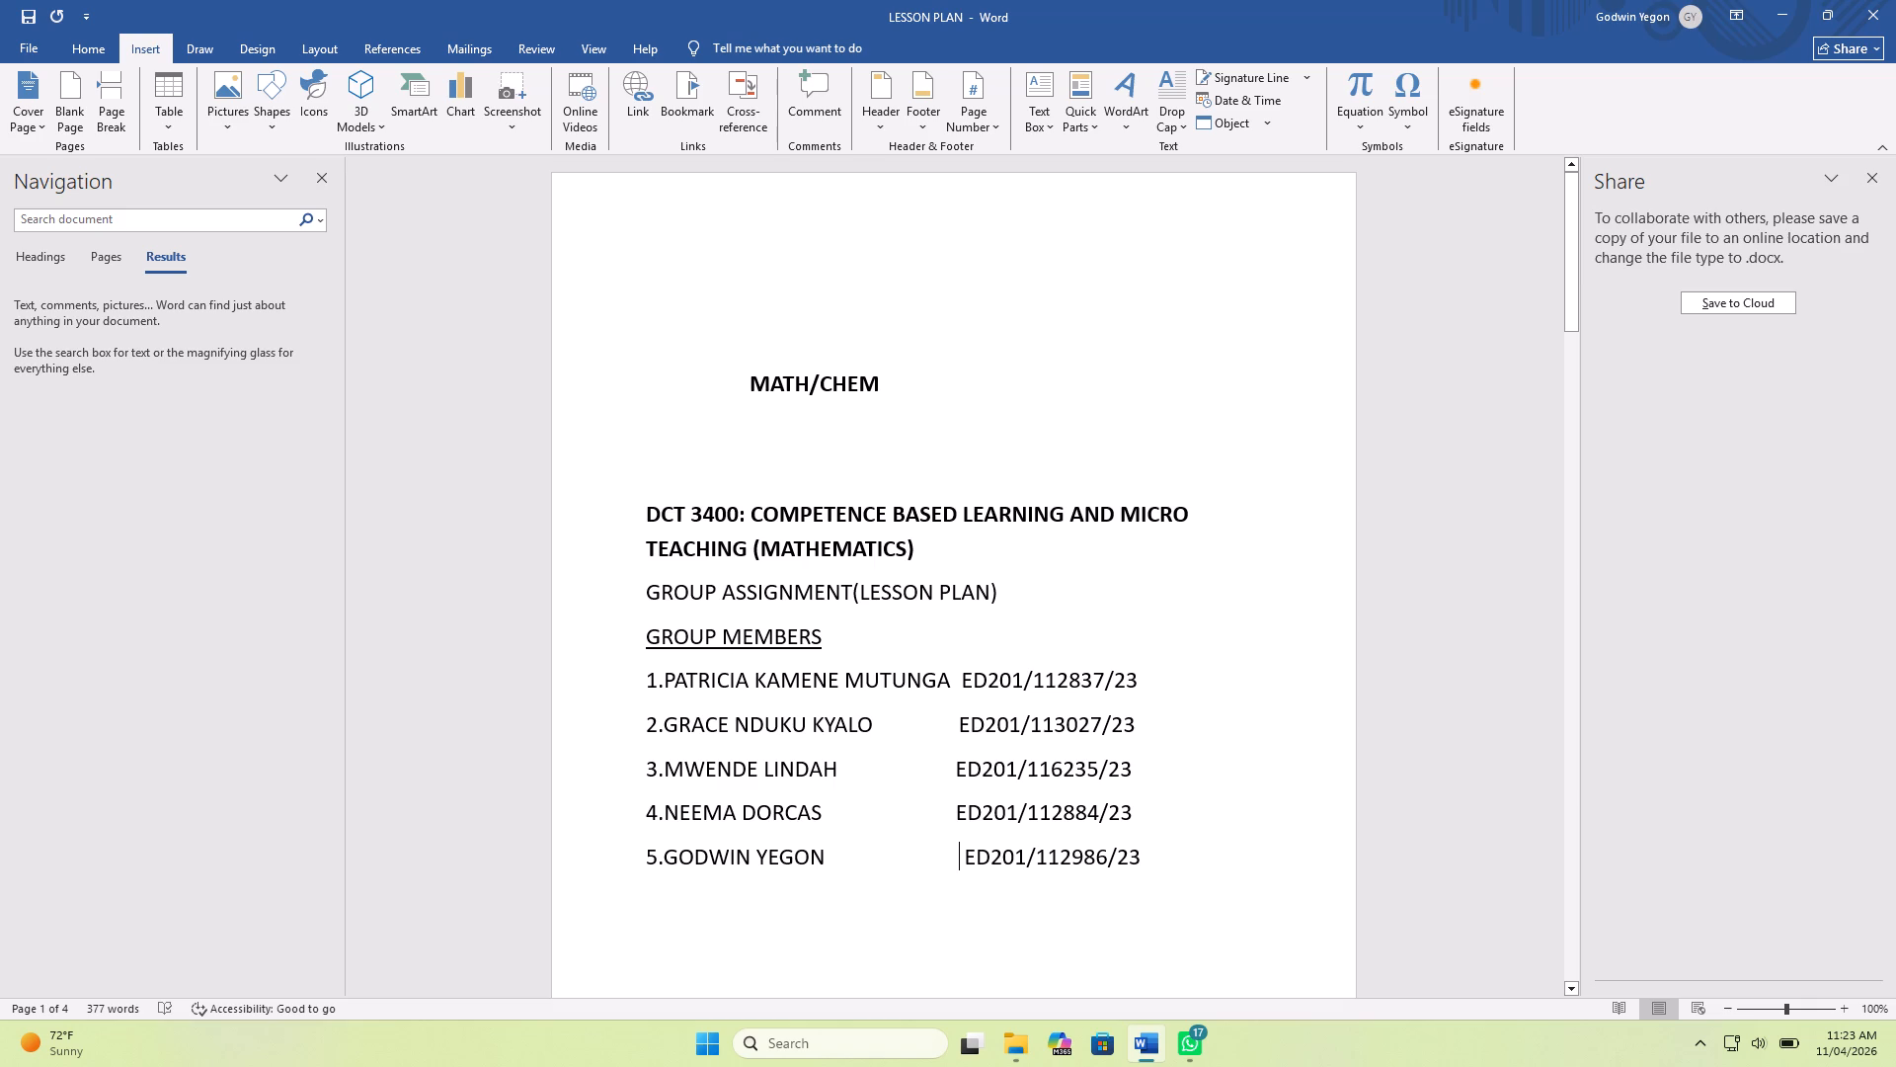
pyautogui.click(961, 860)
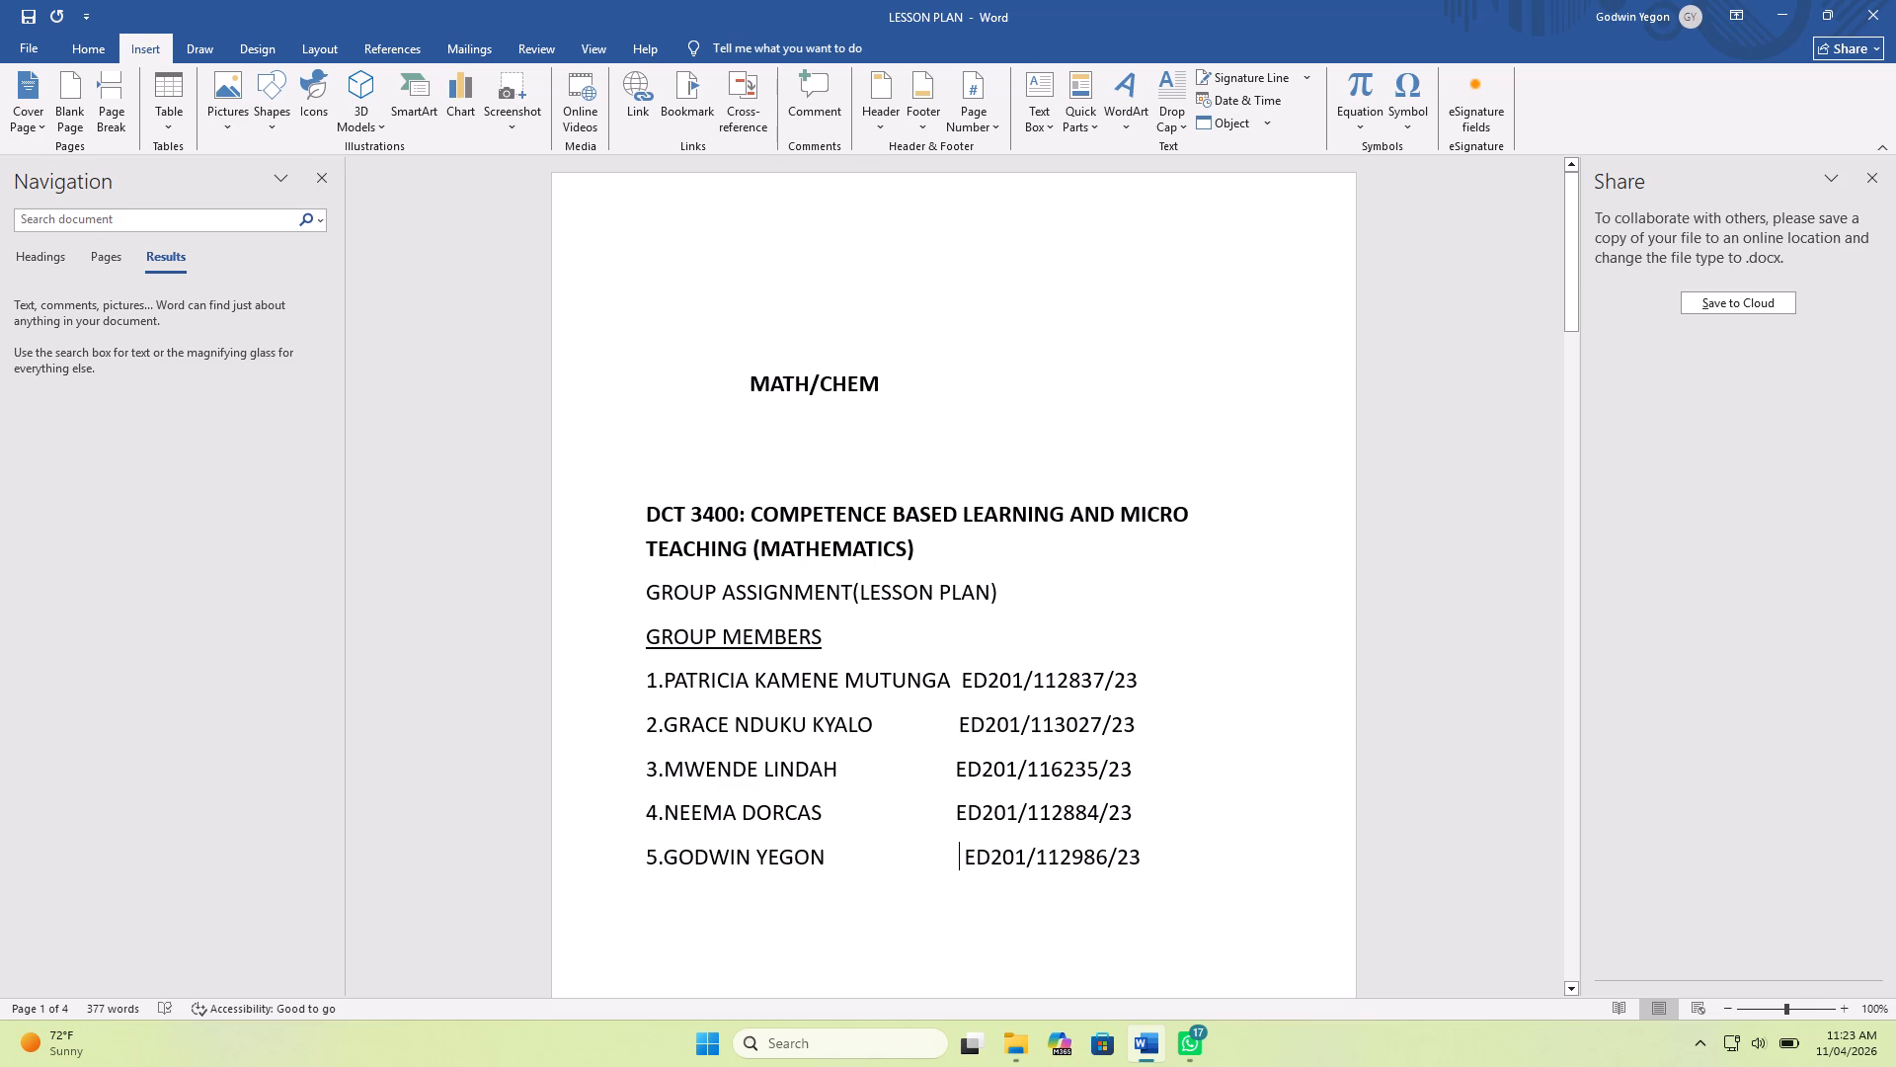
pyautogui.click(966, 861)
pyautogui.press('BackSpace')
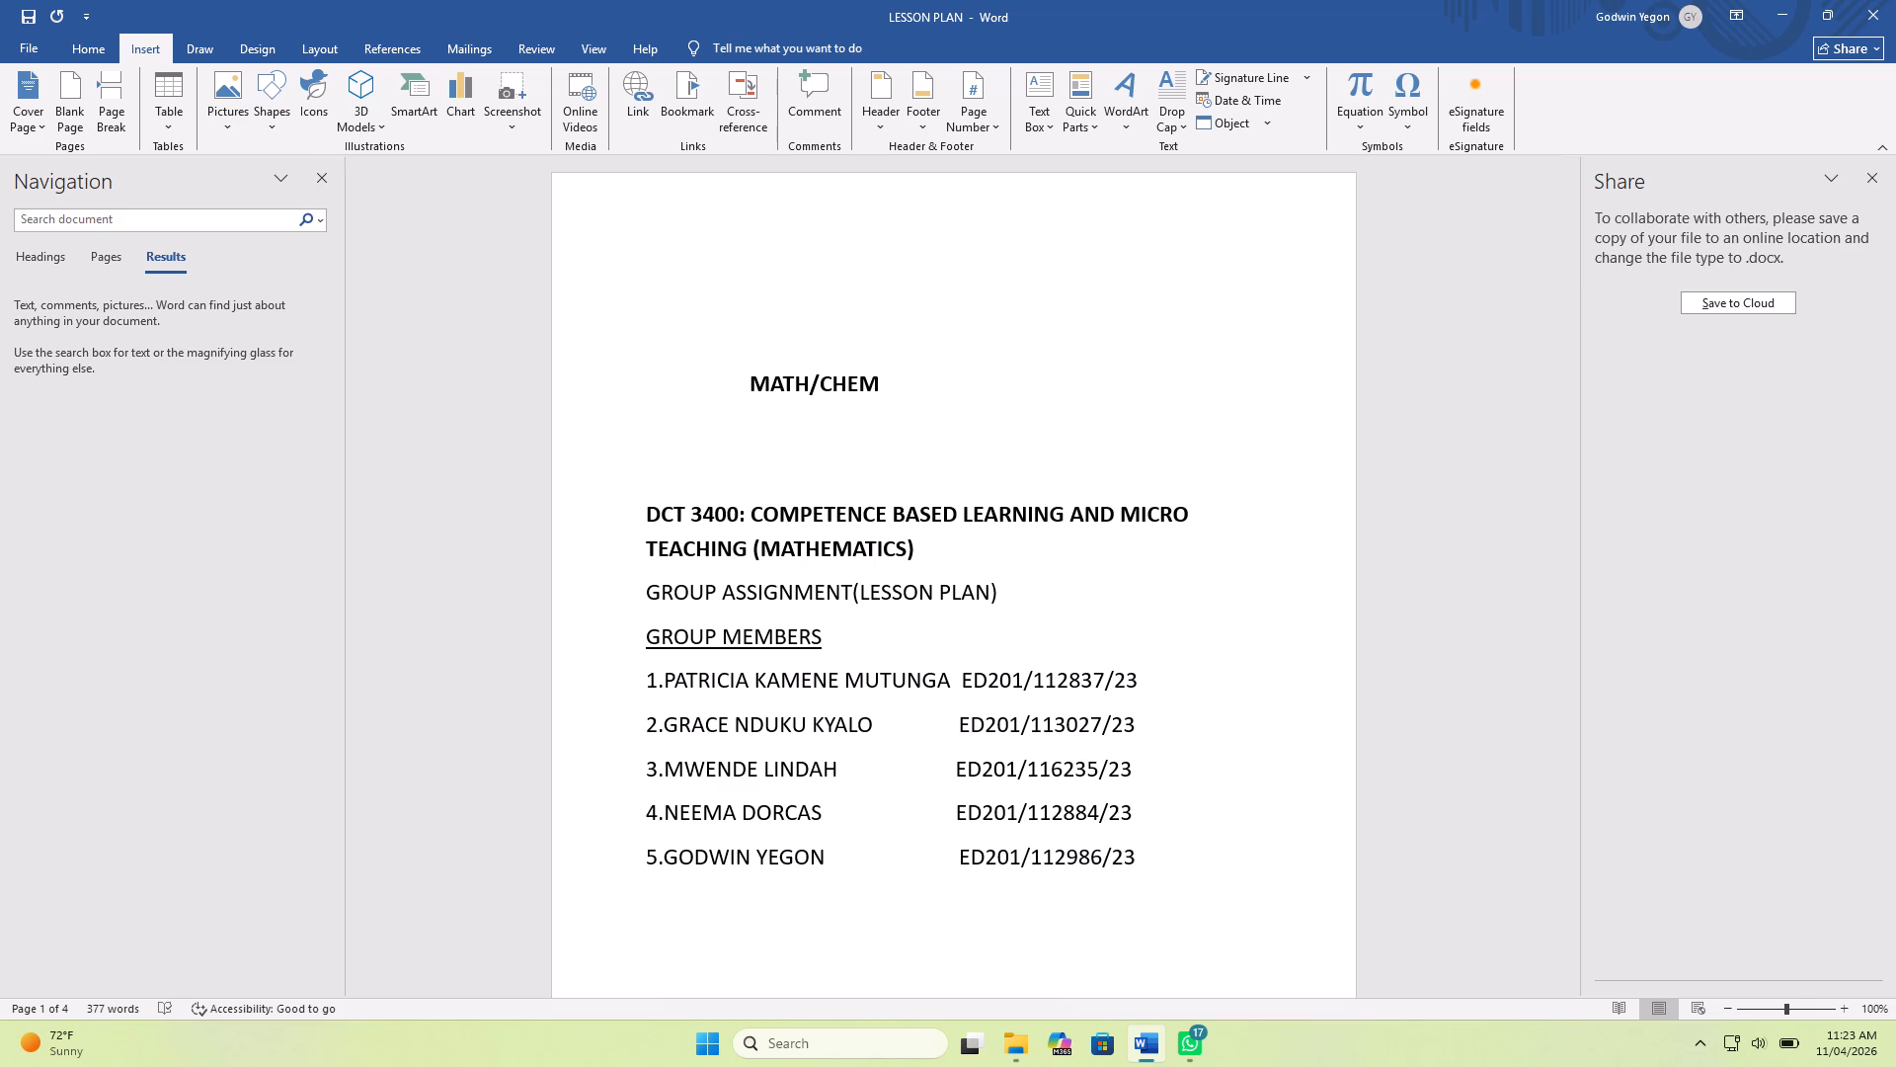
pyautogui.press('BackSpace')
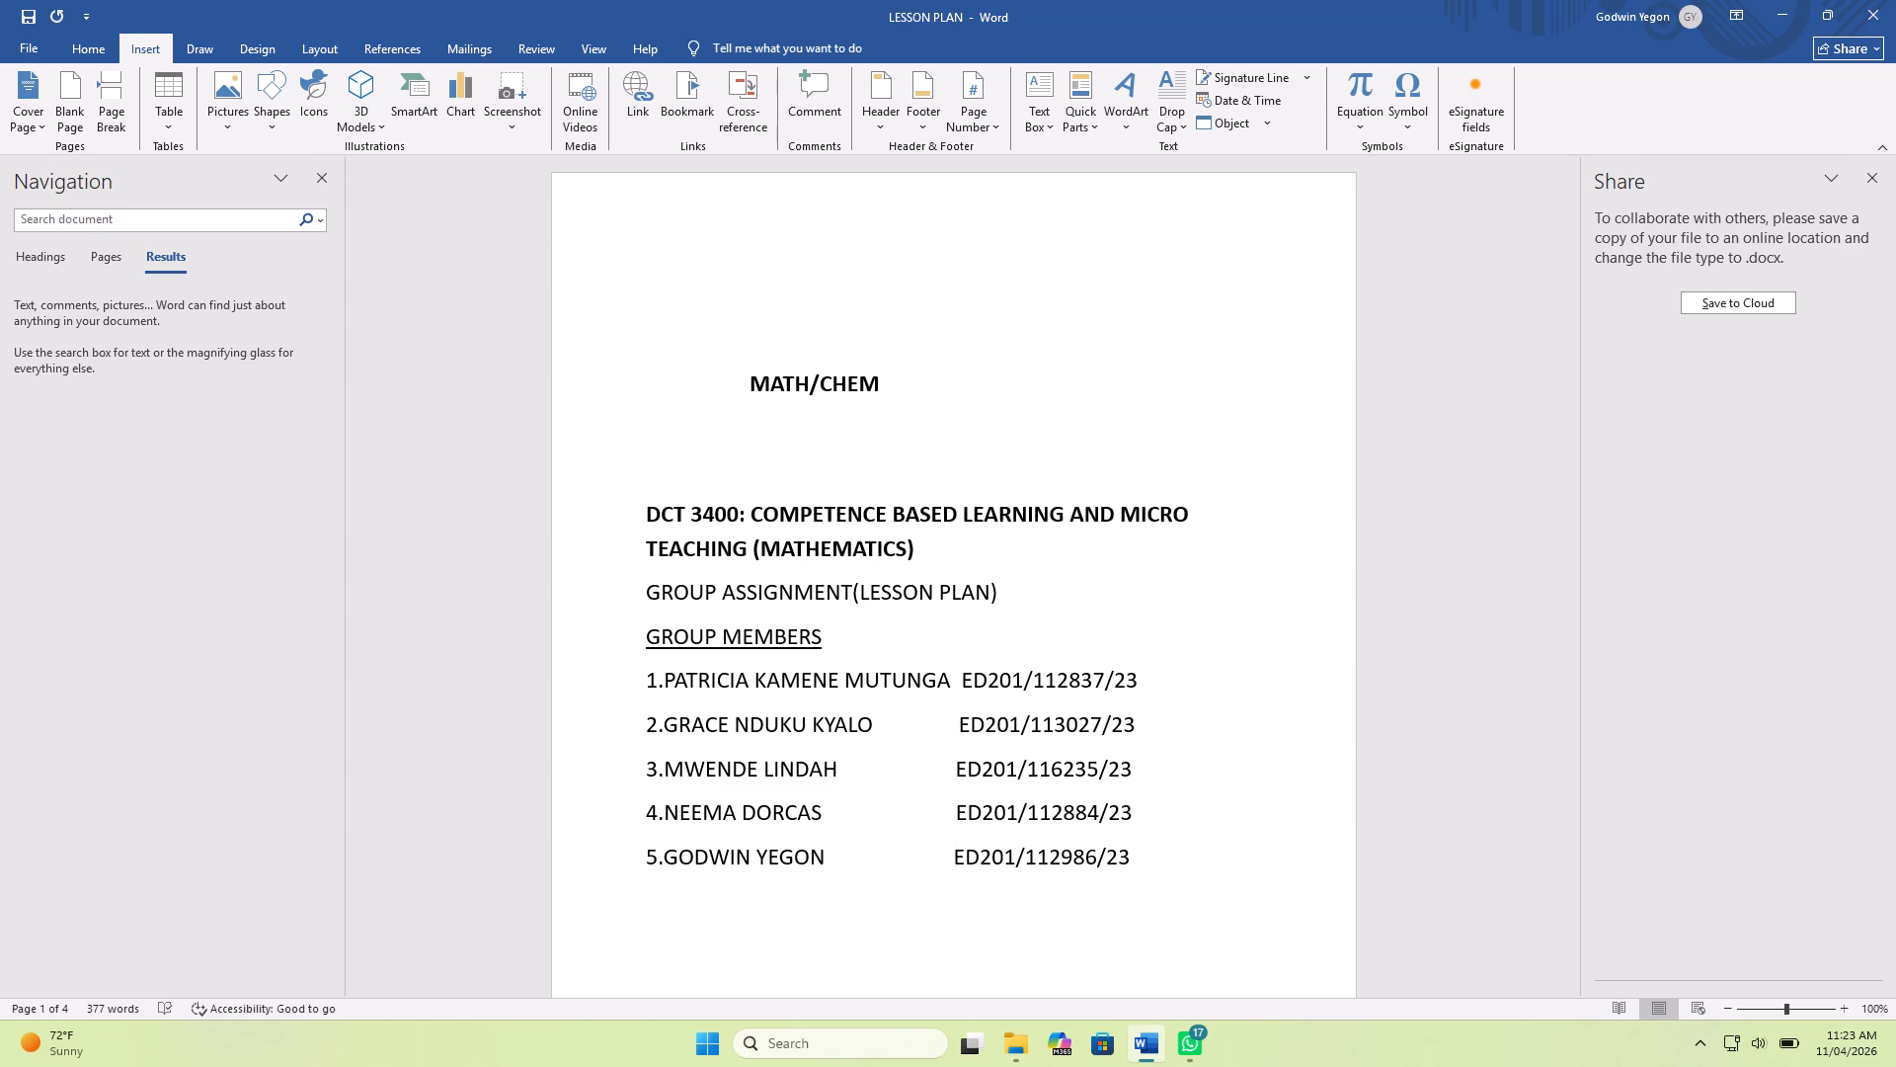
pyautogui.press('Return')
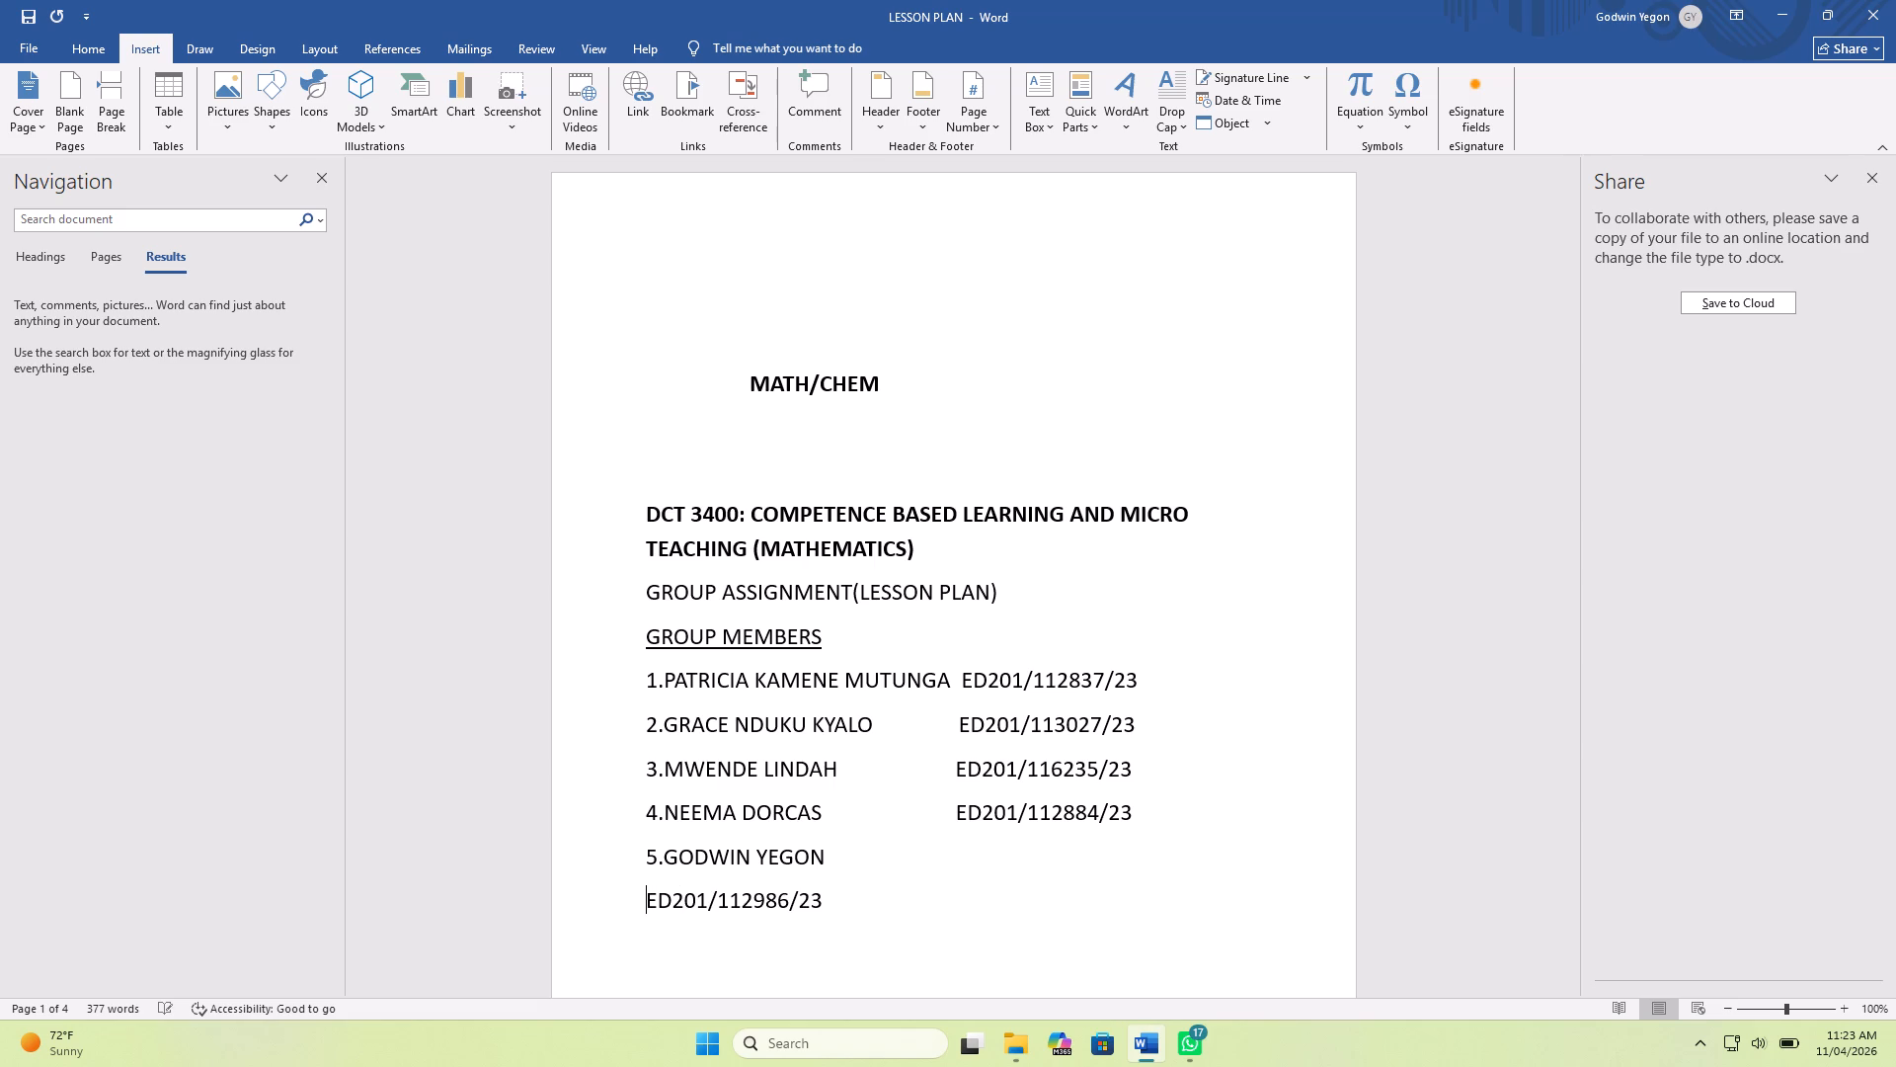
pyautogui.press('BackSpace')
pyautogui.press('space')
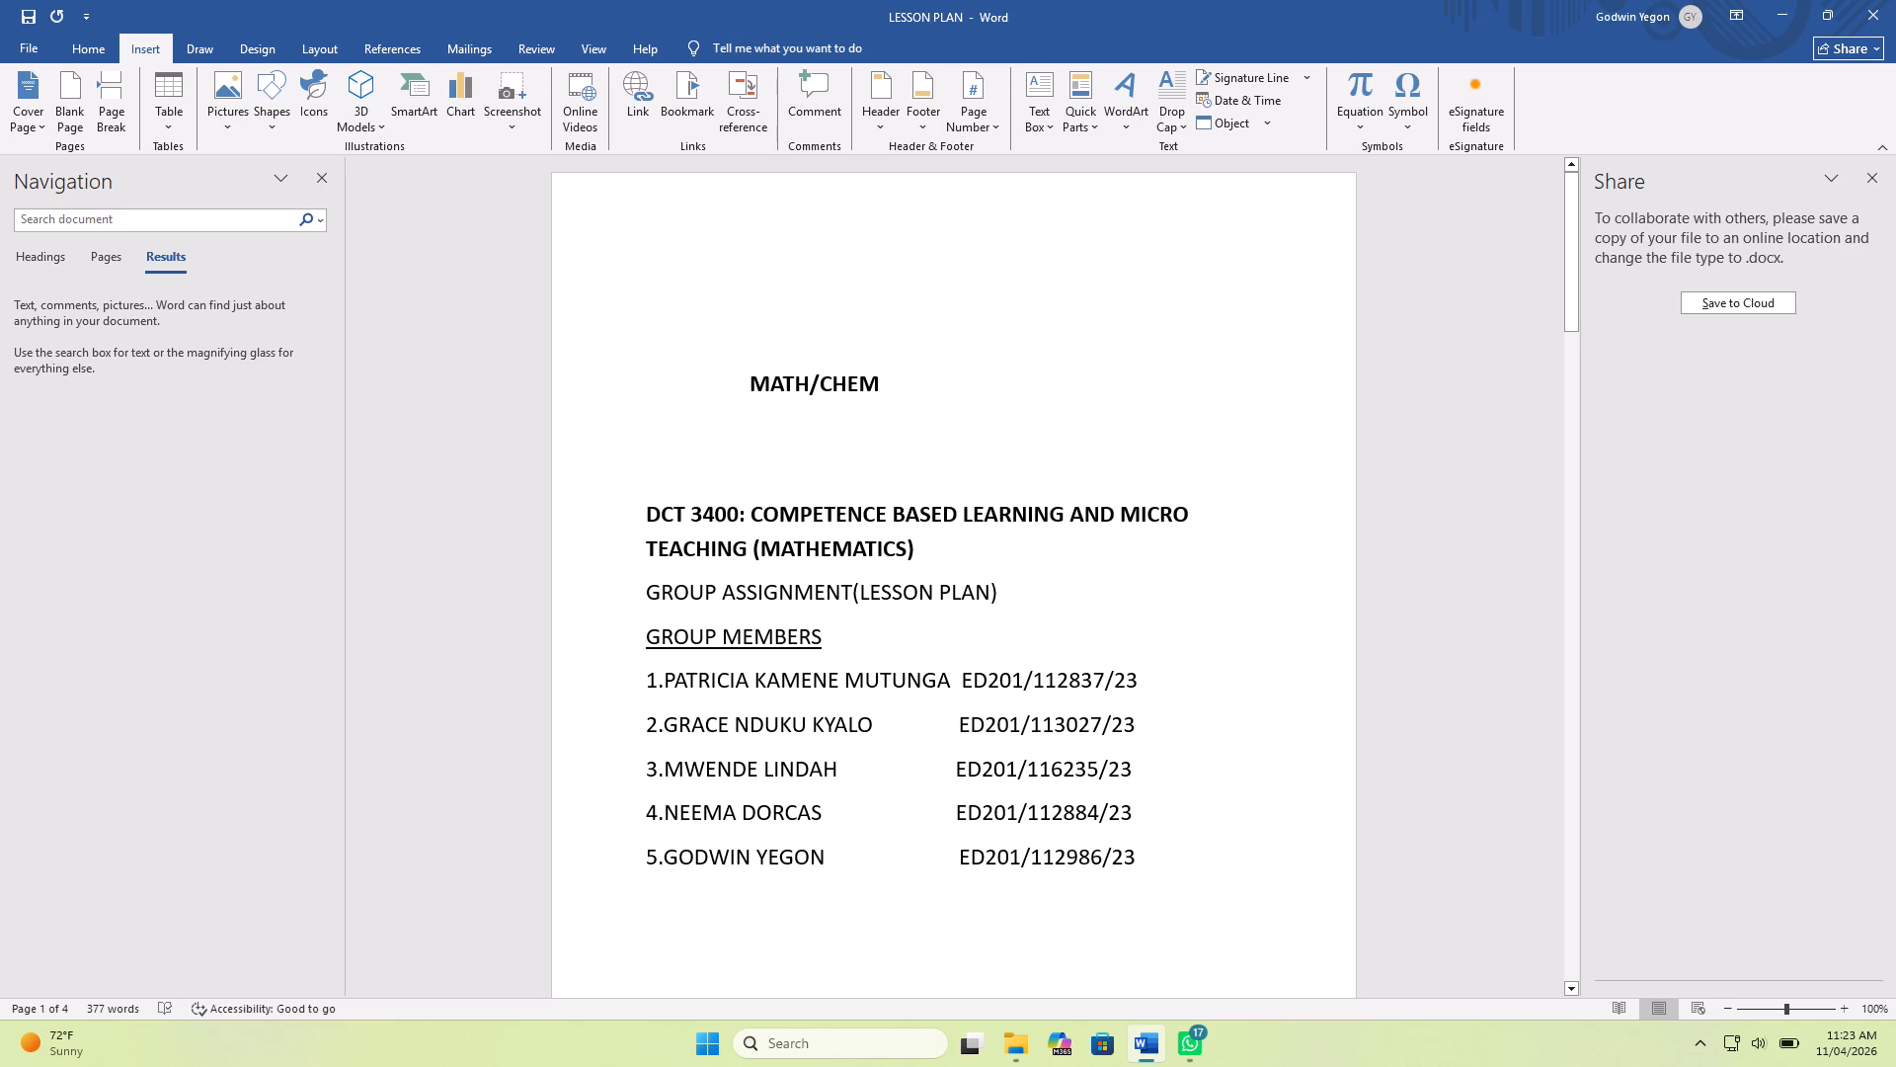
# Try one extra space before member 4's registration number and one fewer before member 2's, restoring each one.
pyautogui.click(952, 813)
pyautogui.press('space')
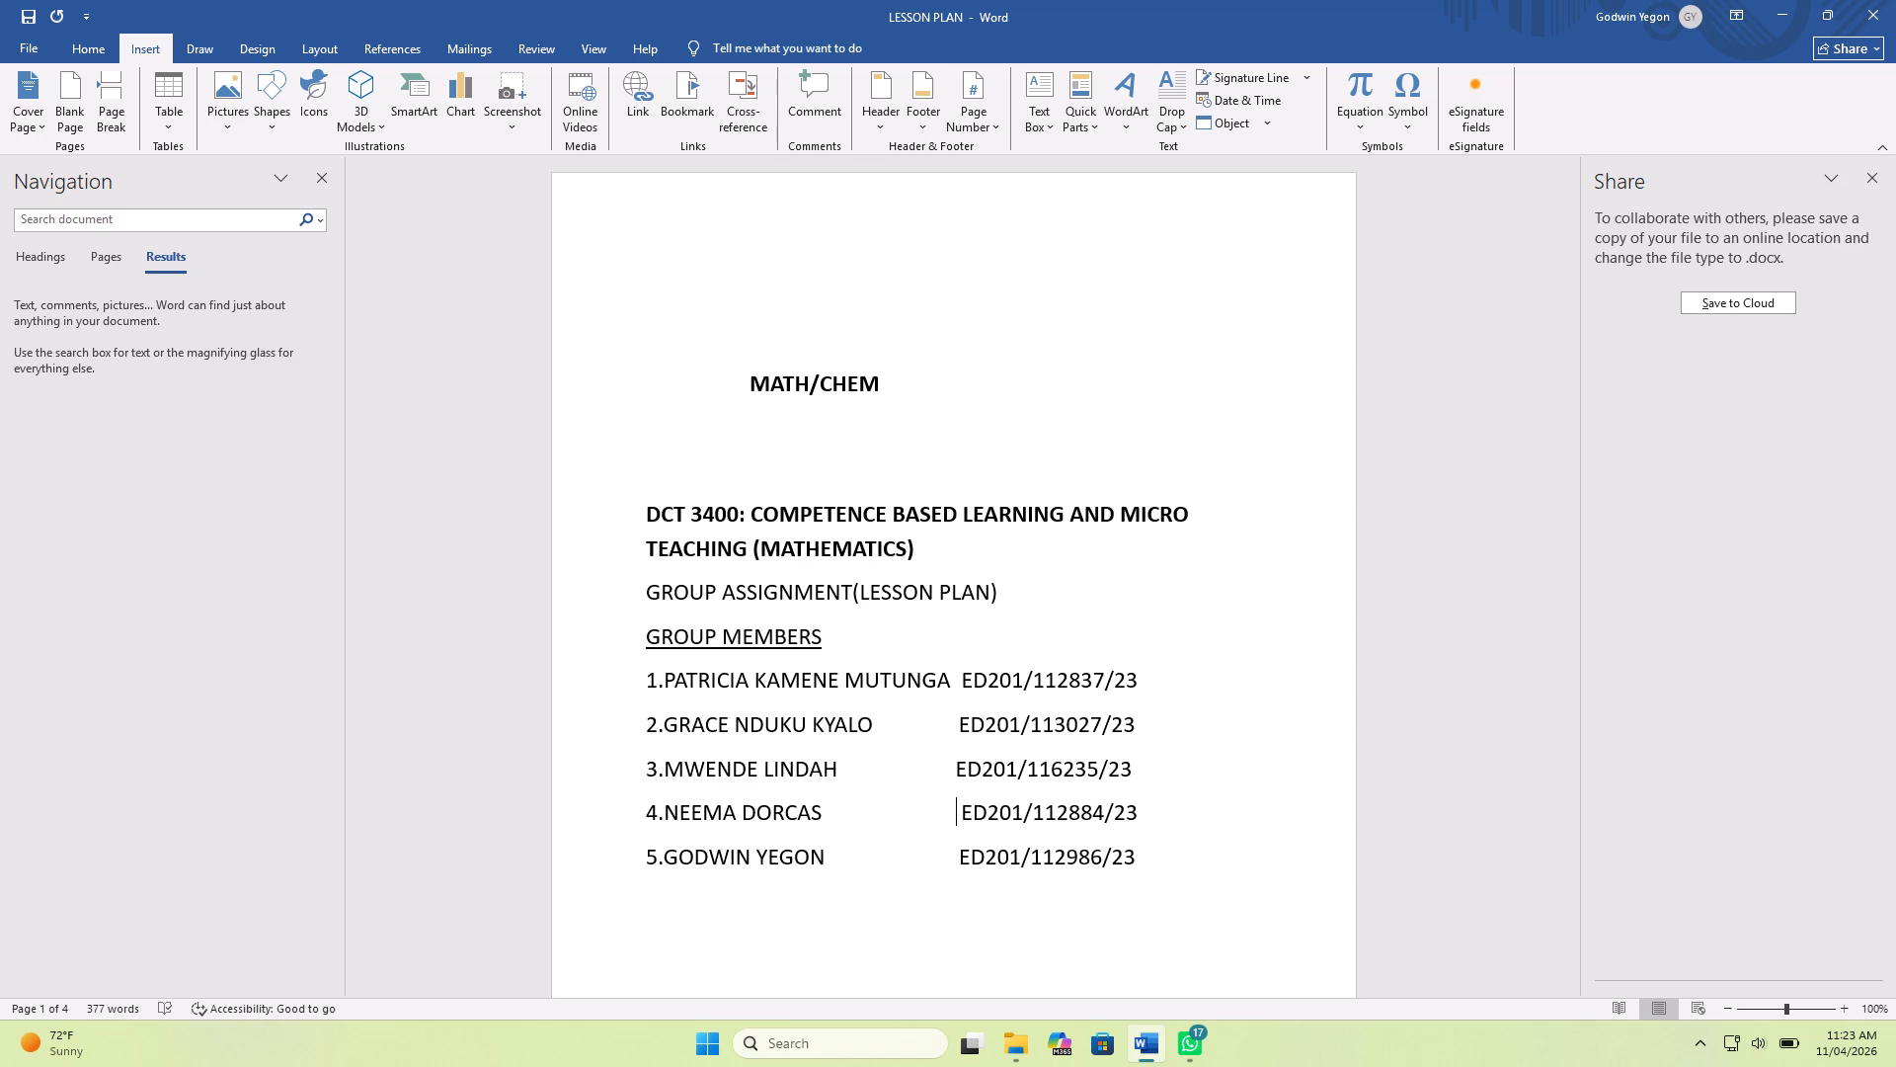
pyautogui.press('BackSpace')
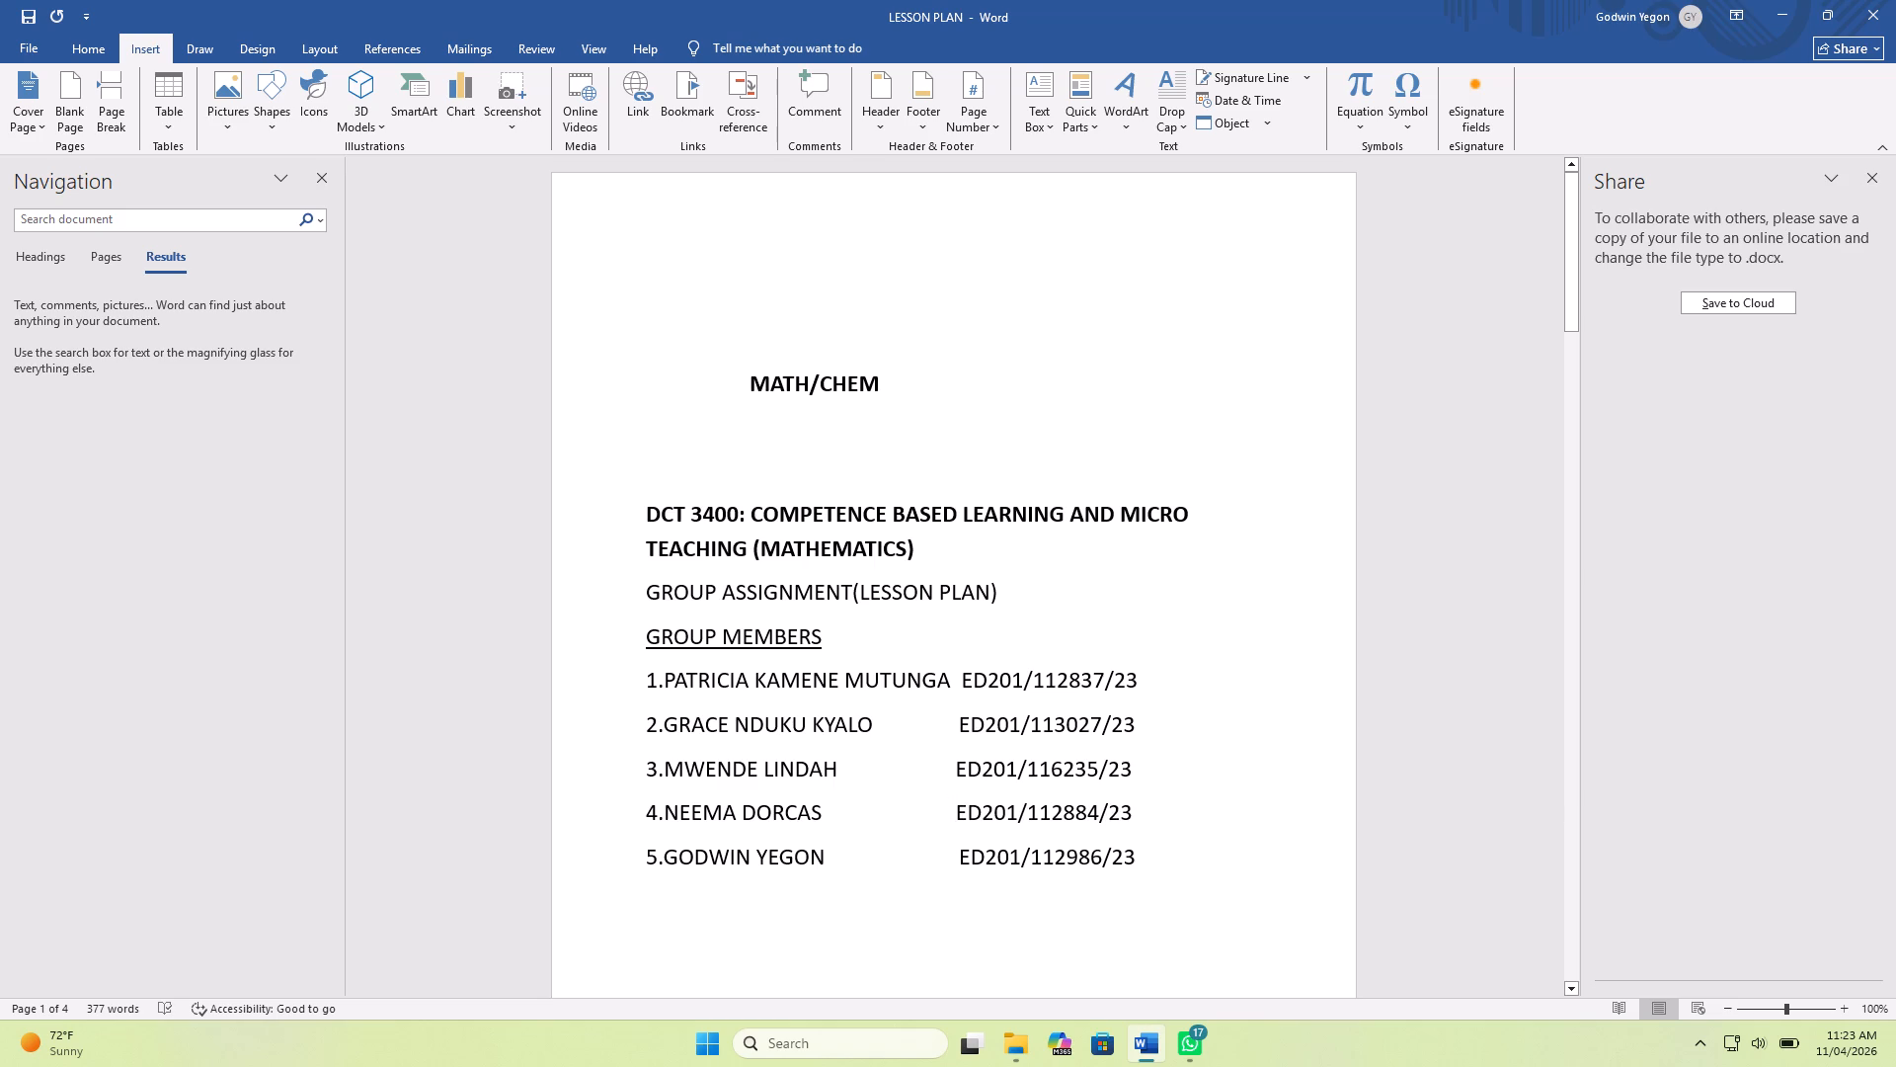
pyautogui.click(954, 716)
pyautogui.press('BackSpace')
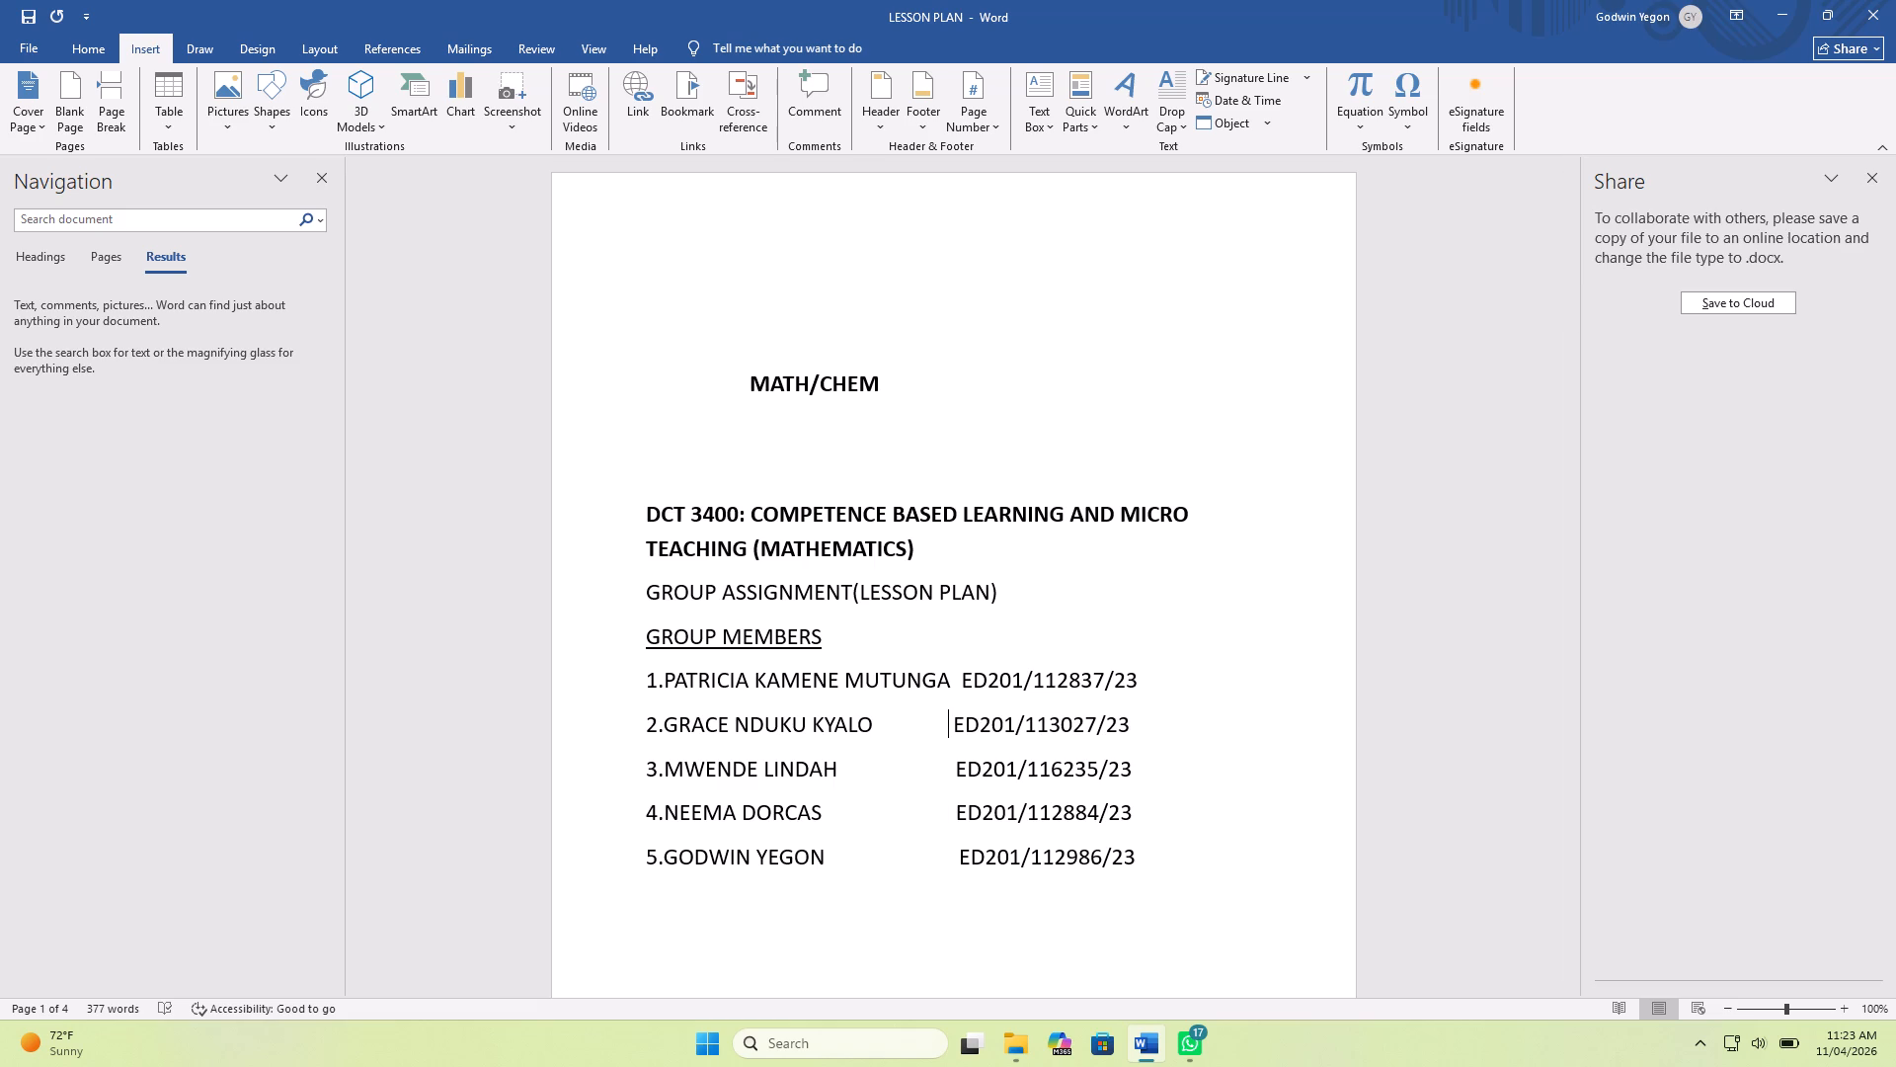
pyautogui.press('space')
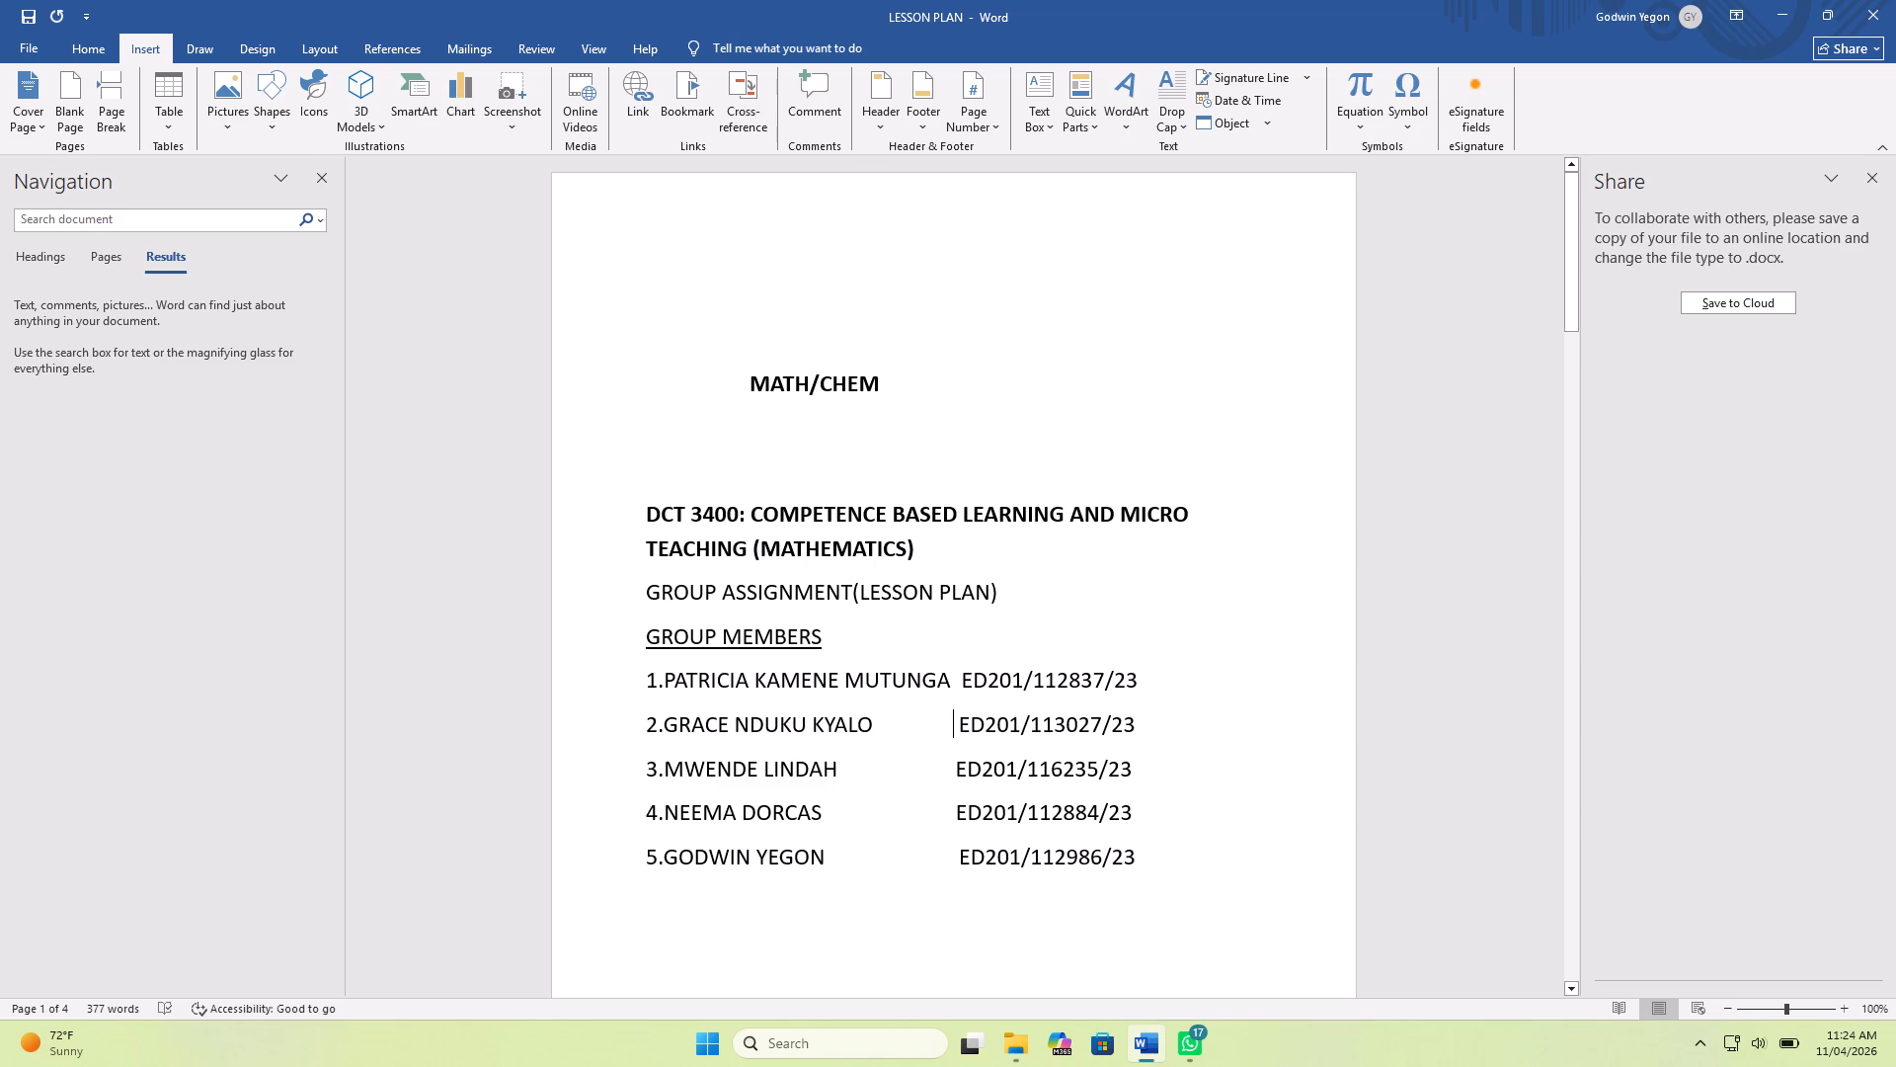
# Place the text cursor in the gap before group member 2's registration number to adjust its alignment.
pyautogui.click(954, 724)
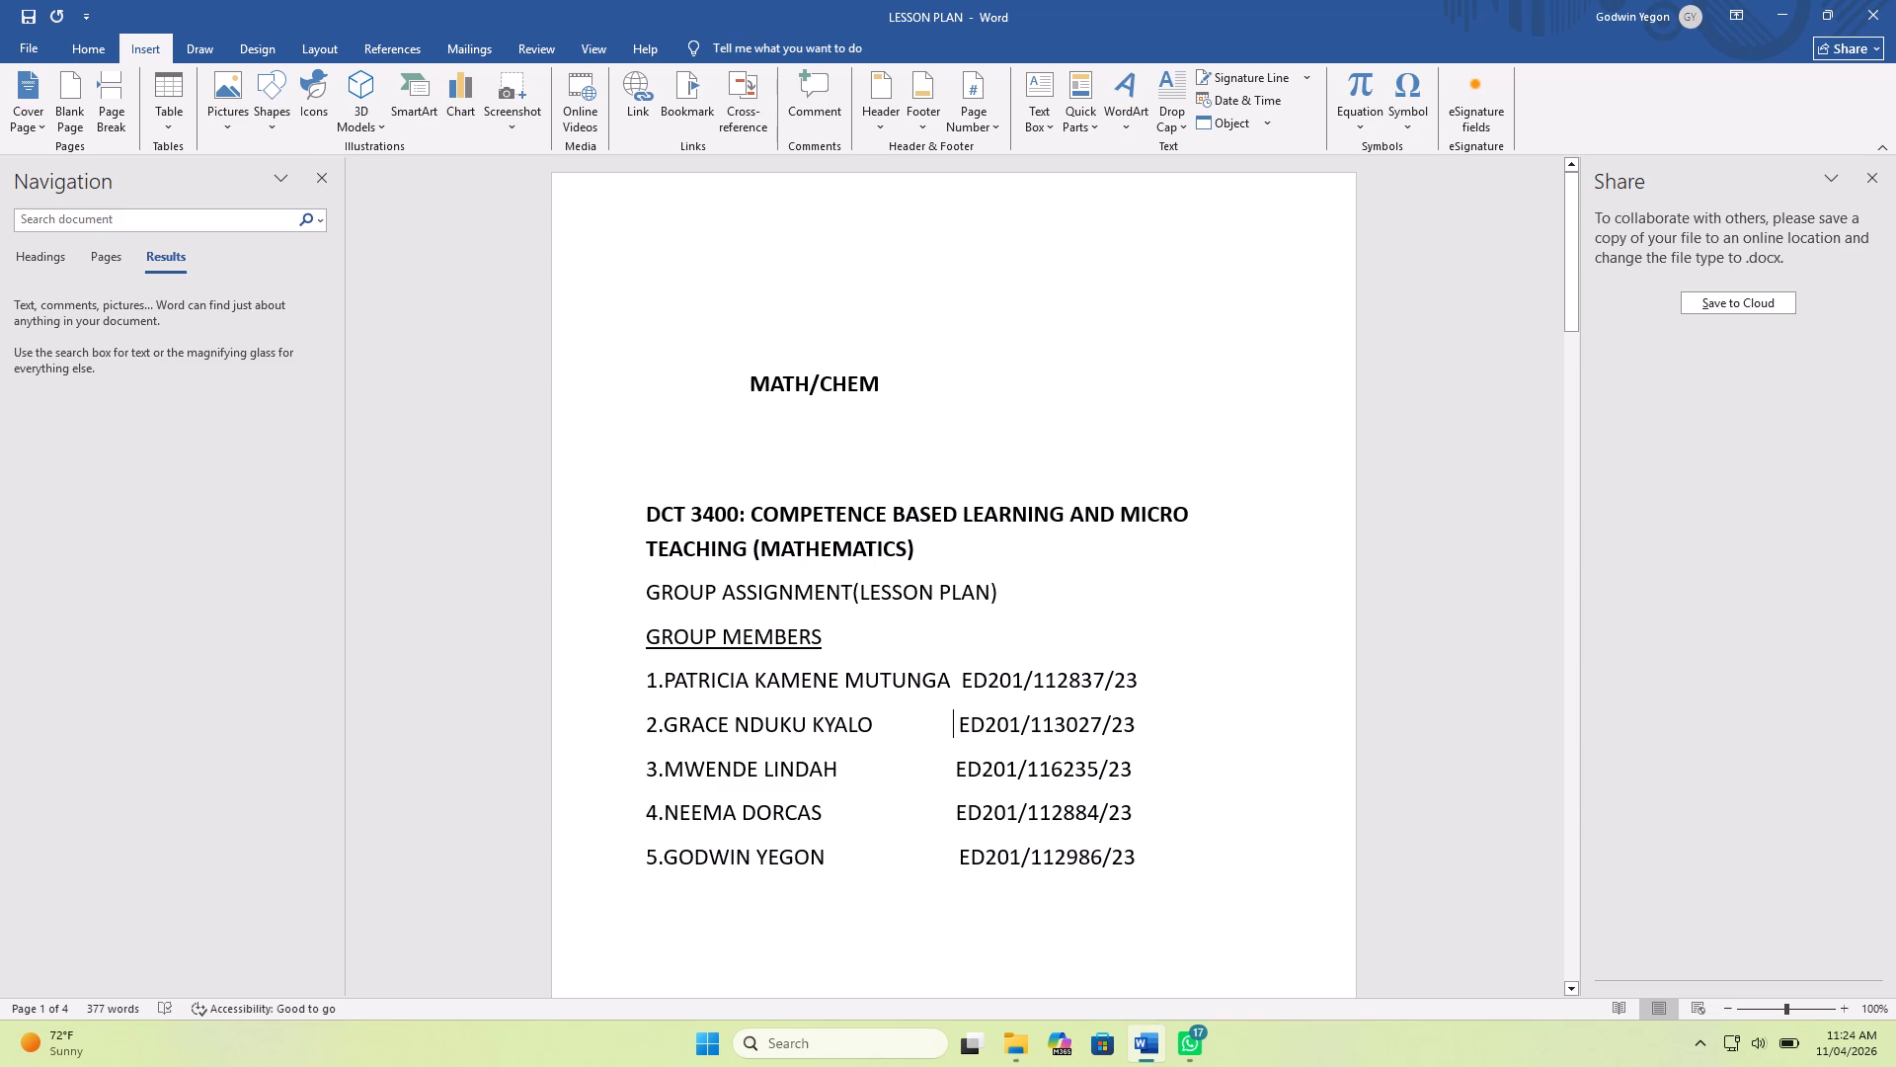
pyautogui.doubleClick(954, 724)
pyautogui.click(955, 725)
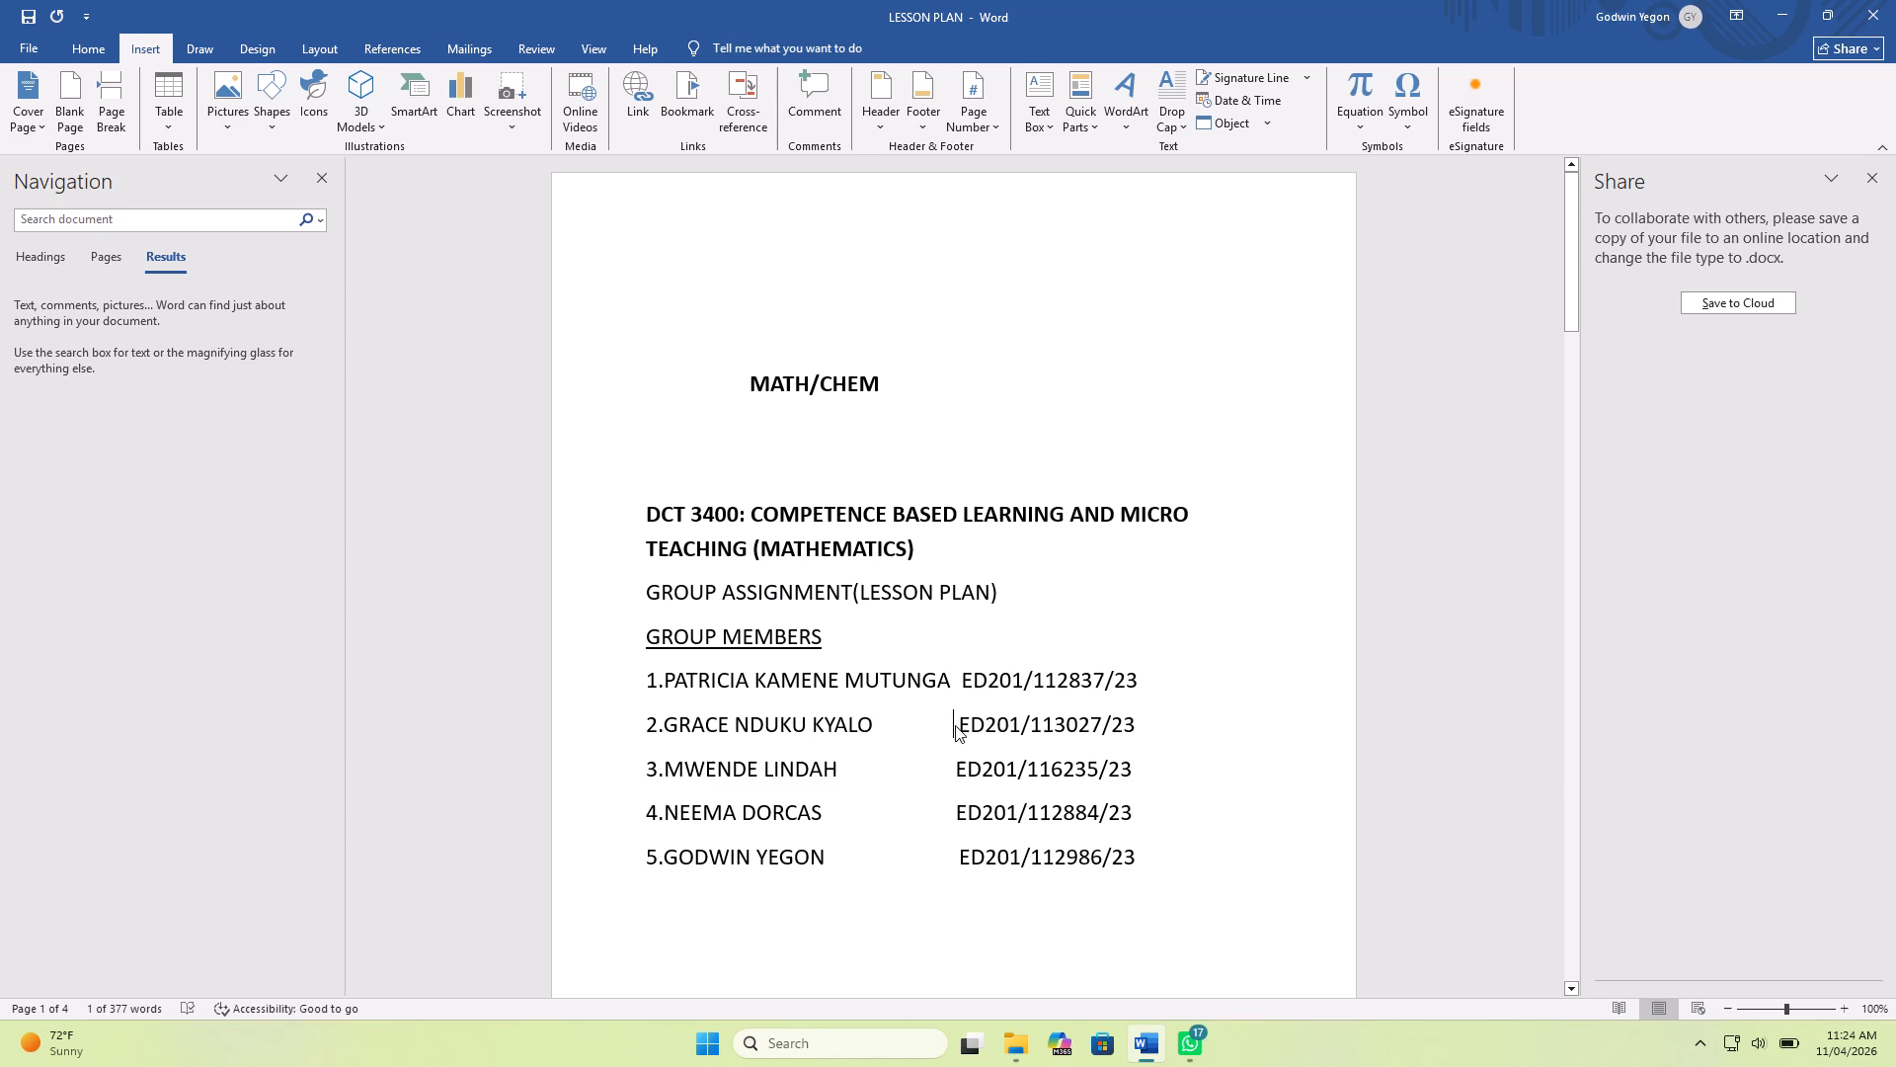